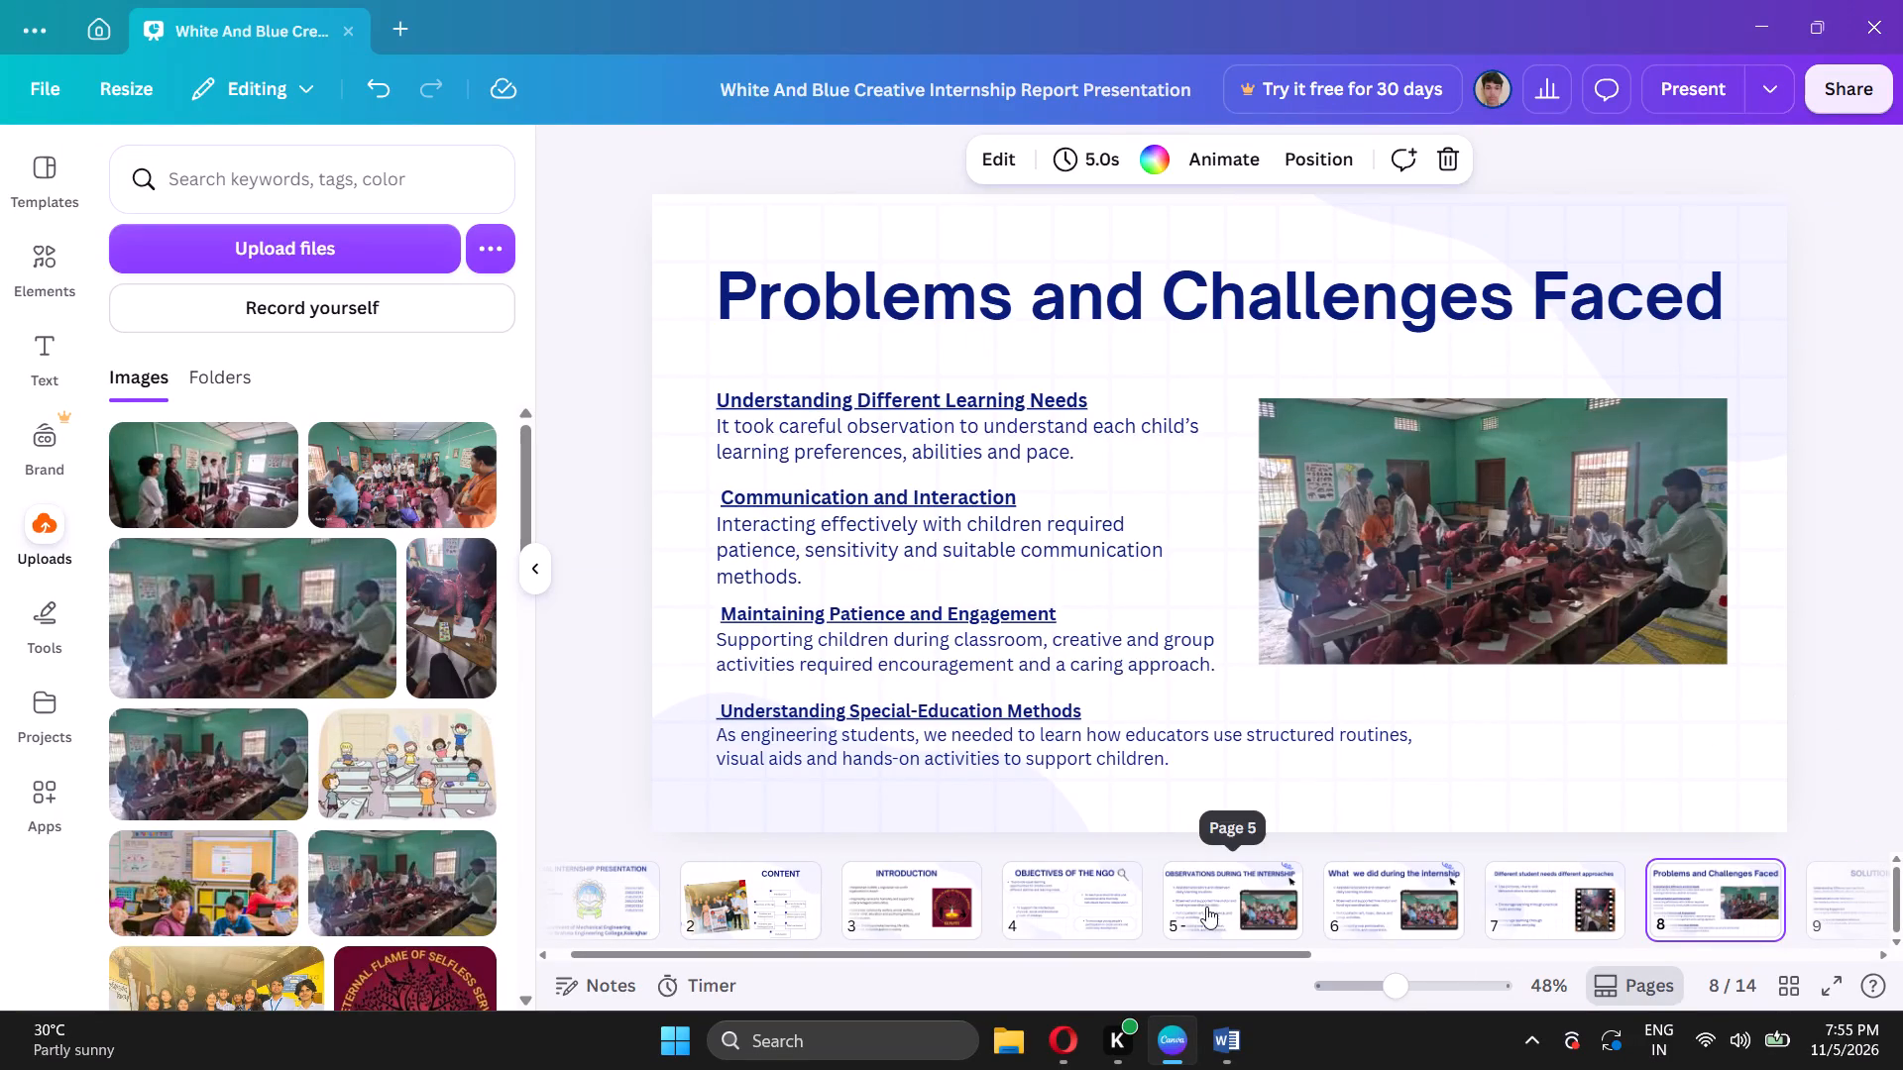
# Compare slides 5 and 6 of the internship presentation, ending on slide 5, "OBSERVATIONS DURING THE INTERNSHIP".
pyautogui.click(1236, 914)
pyautogui.click(1359, 898)
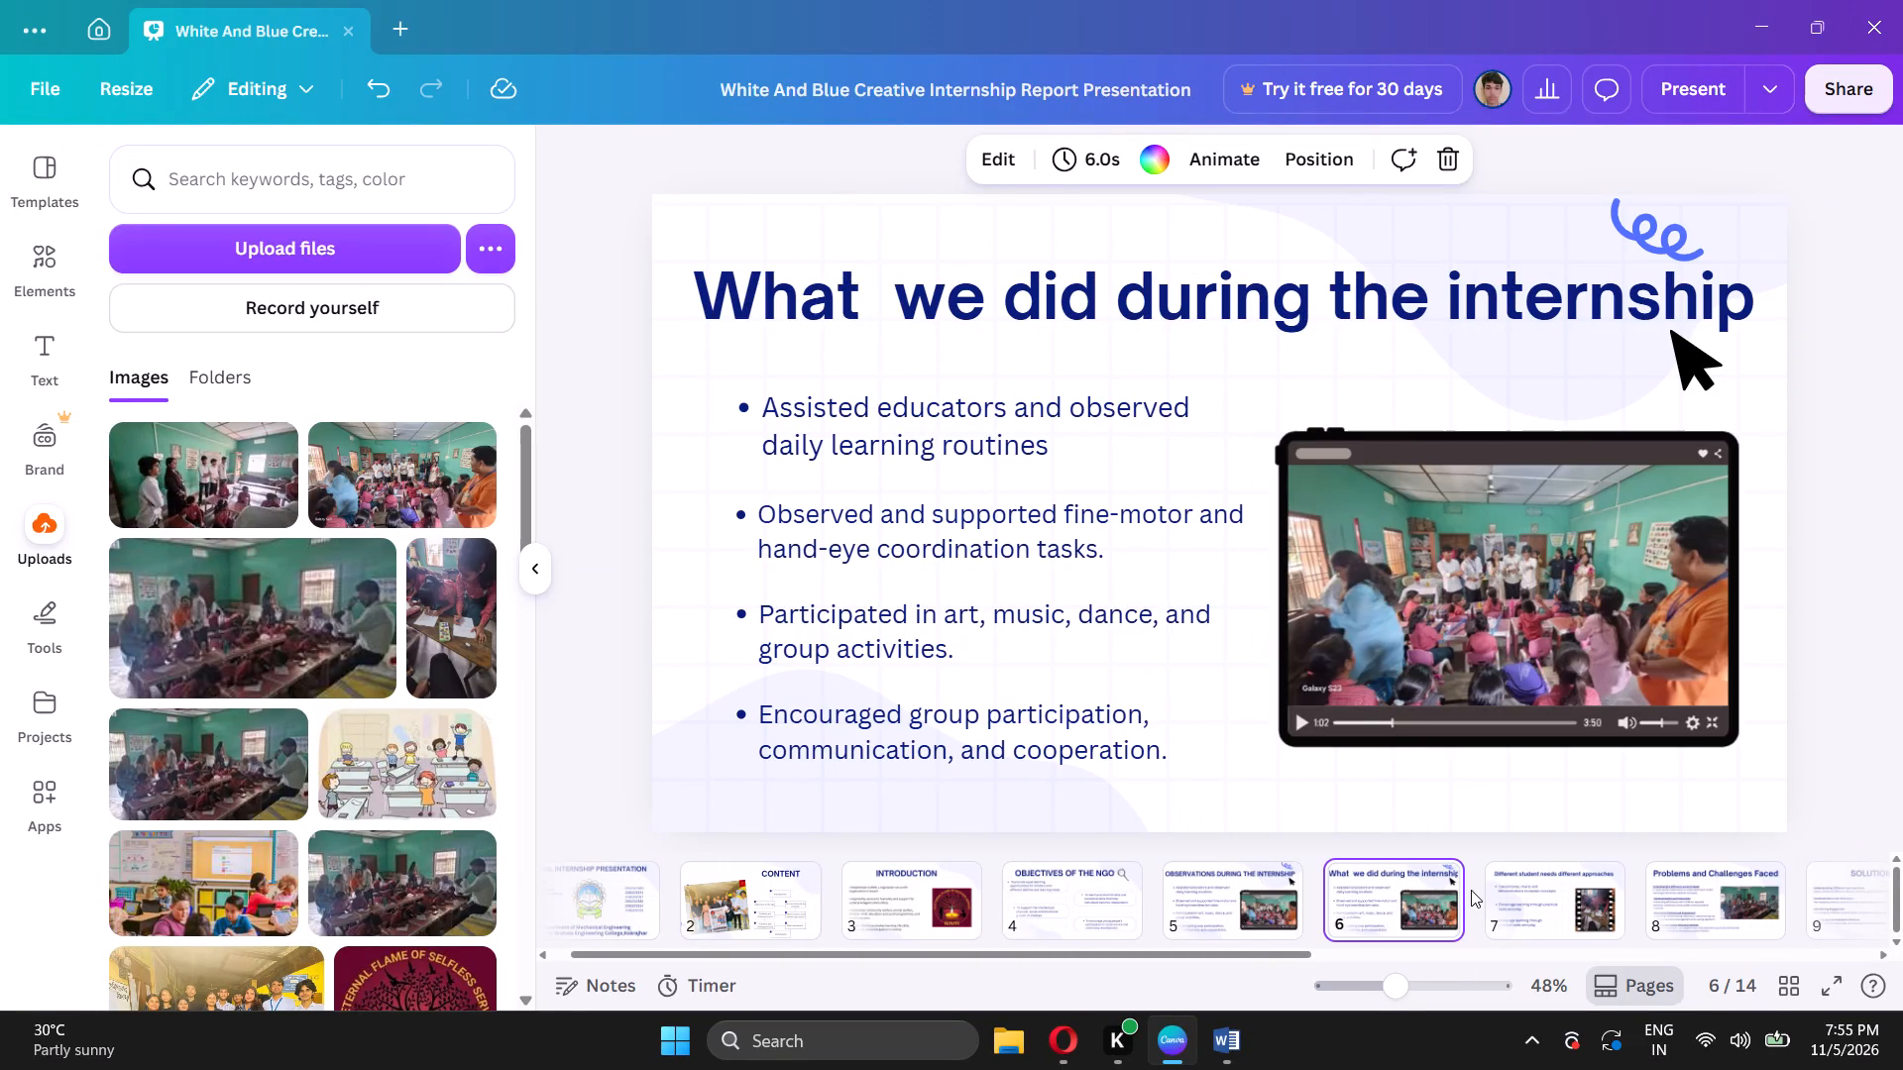
pyautogui.click(1264, 883)
pyautogui.click(1325, 886)
pyautogui.click(1235, 877)
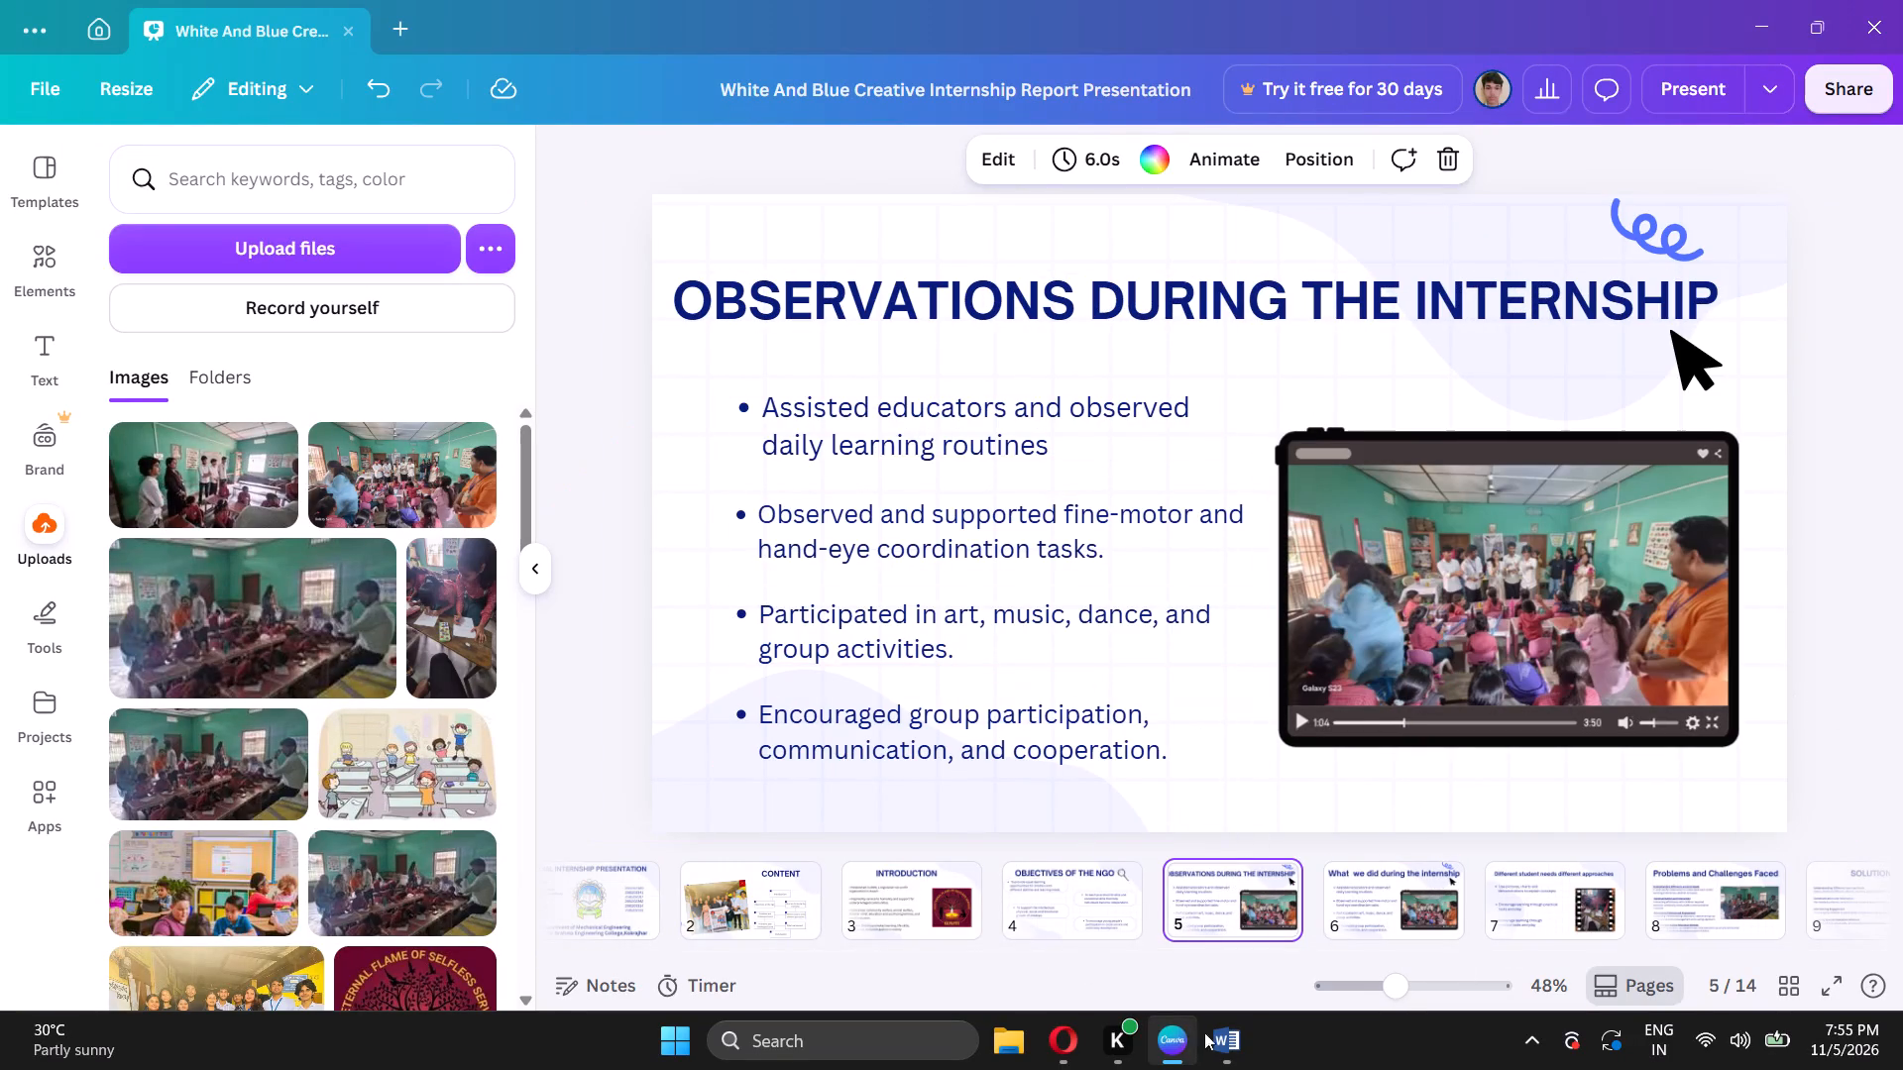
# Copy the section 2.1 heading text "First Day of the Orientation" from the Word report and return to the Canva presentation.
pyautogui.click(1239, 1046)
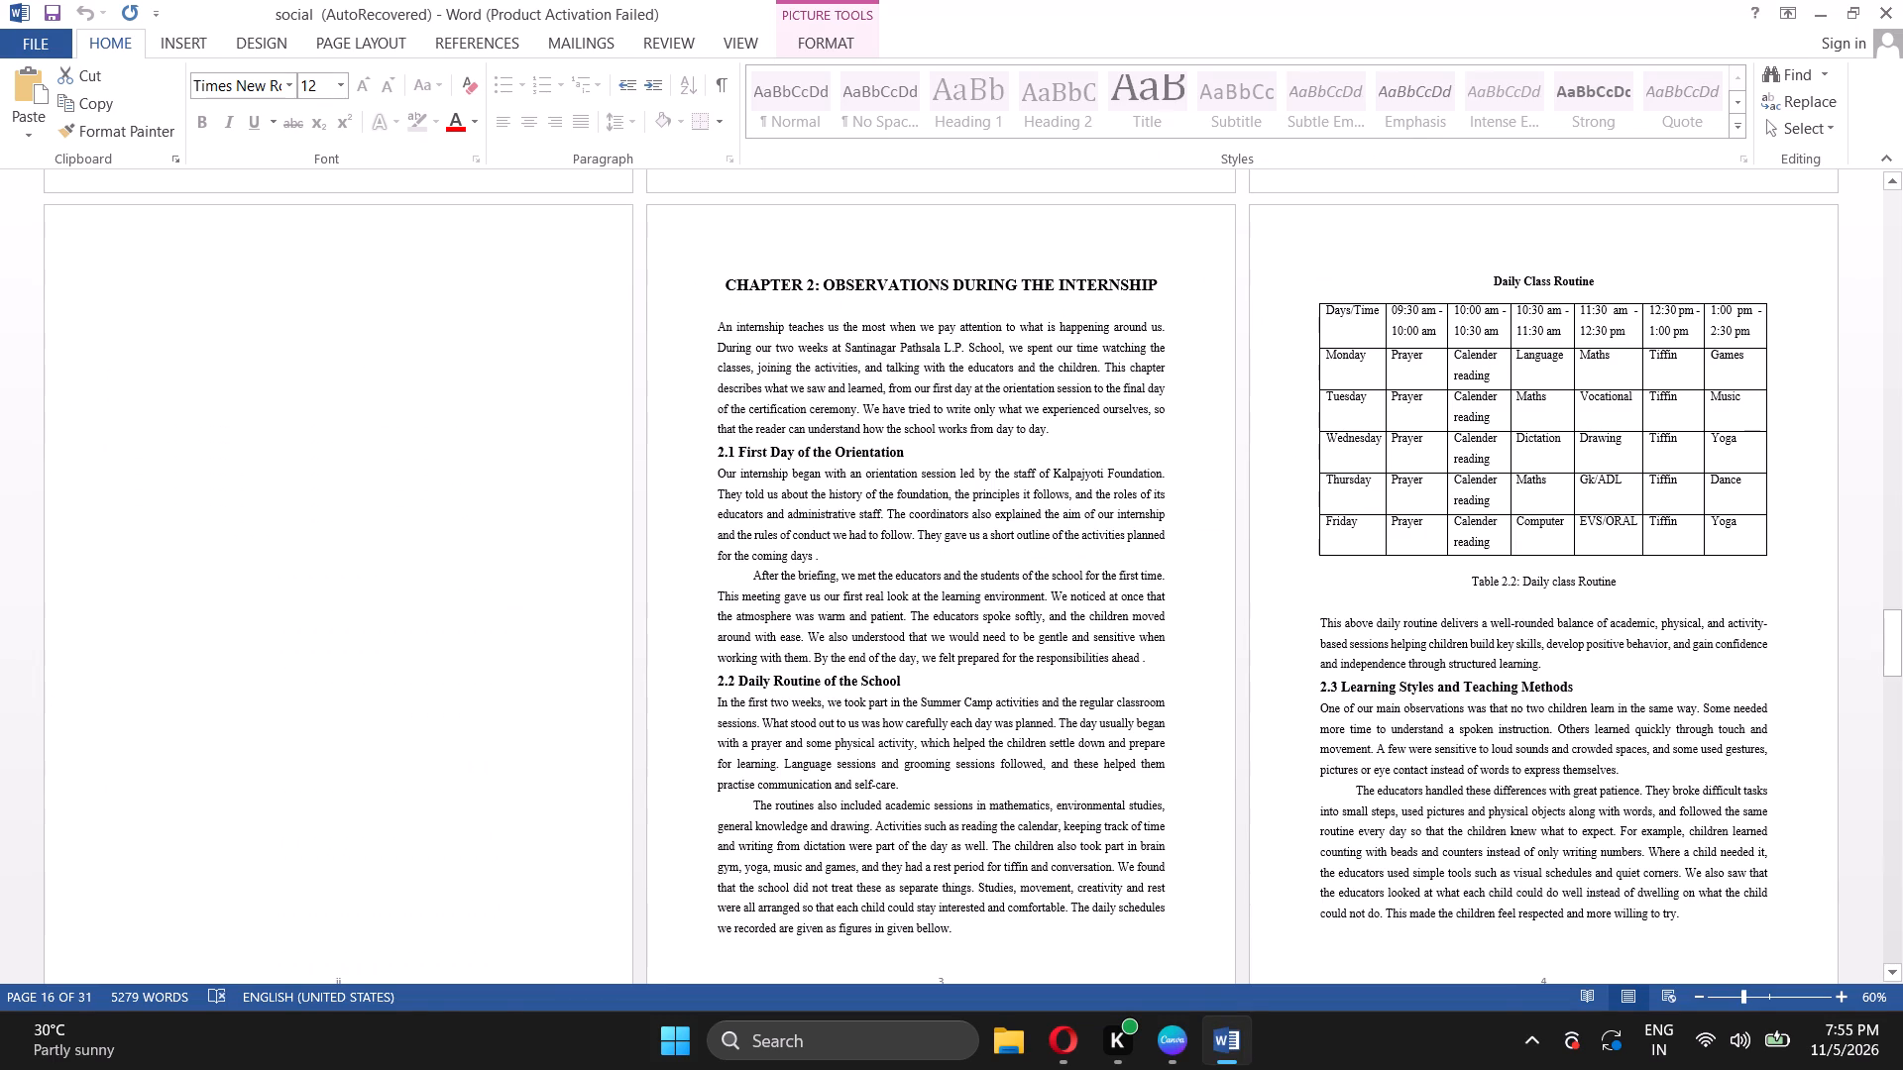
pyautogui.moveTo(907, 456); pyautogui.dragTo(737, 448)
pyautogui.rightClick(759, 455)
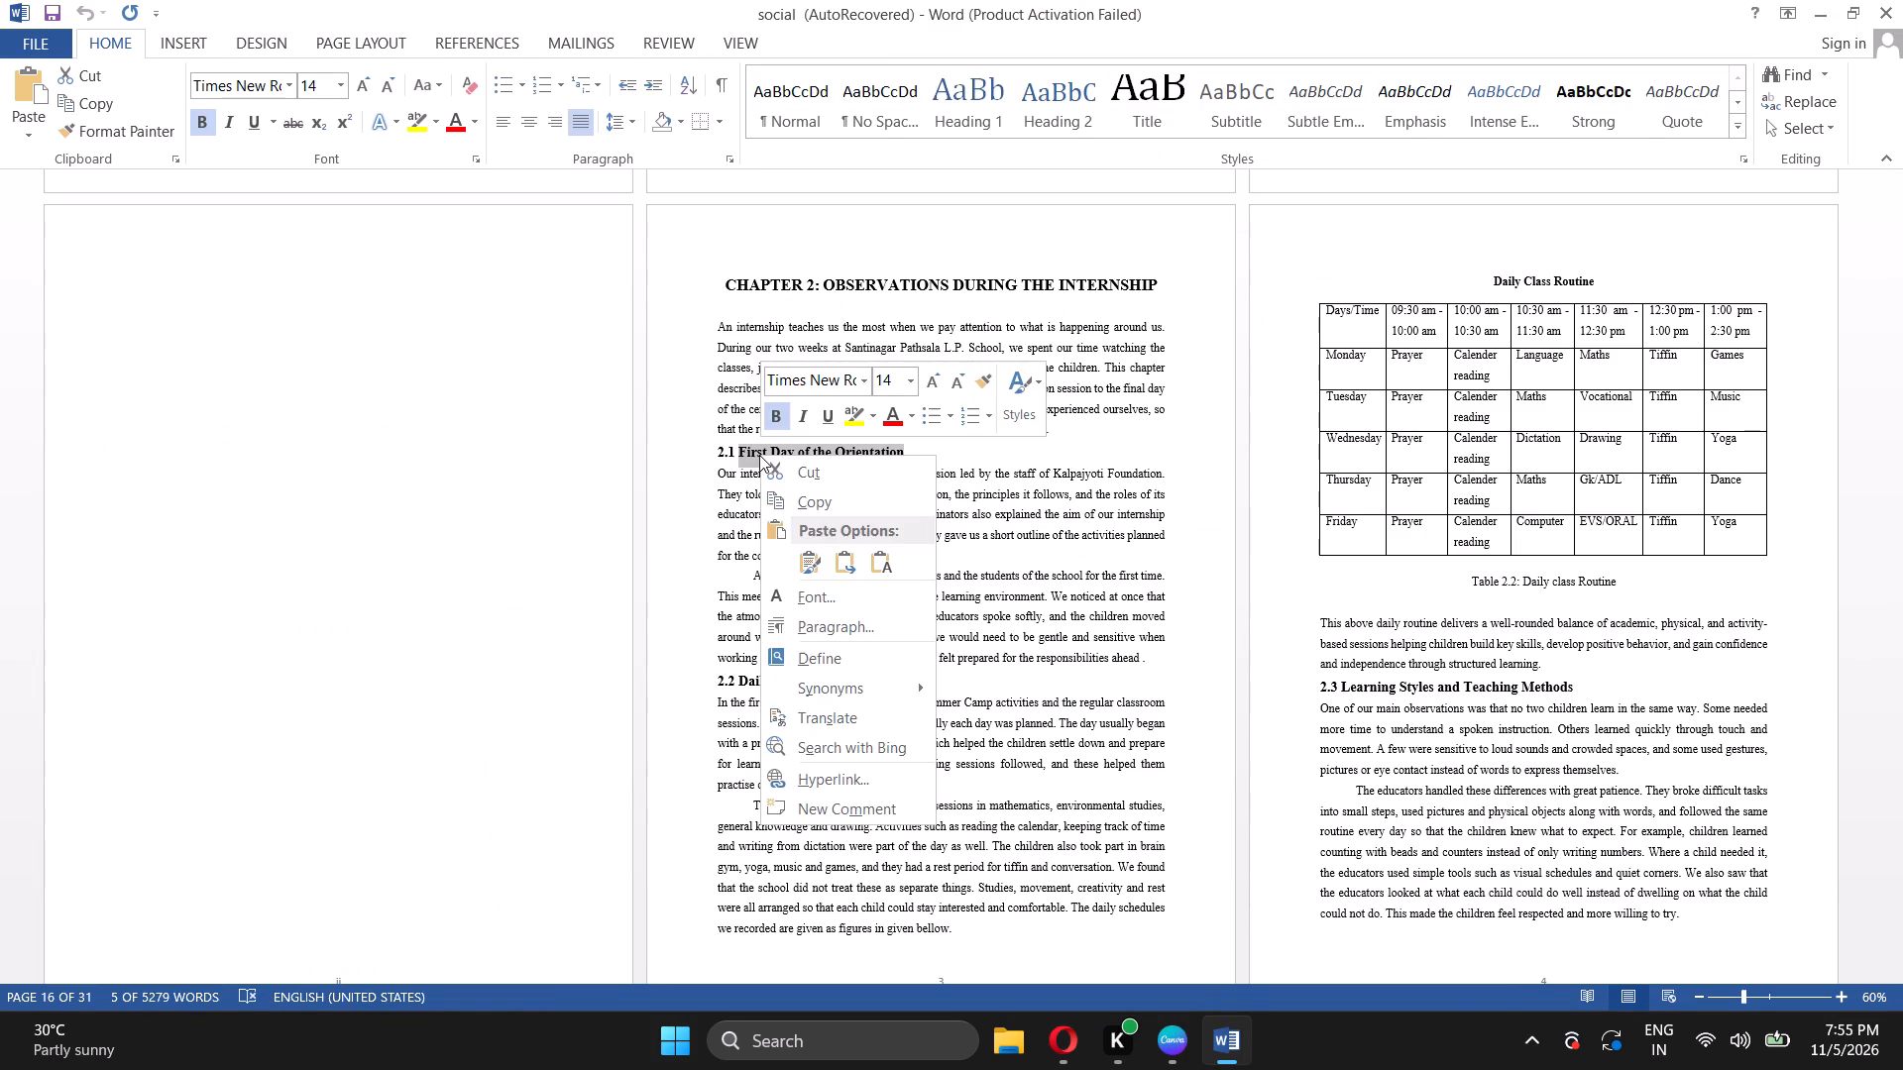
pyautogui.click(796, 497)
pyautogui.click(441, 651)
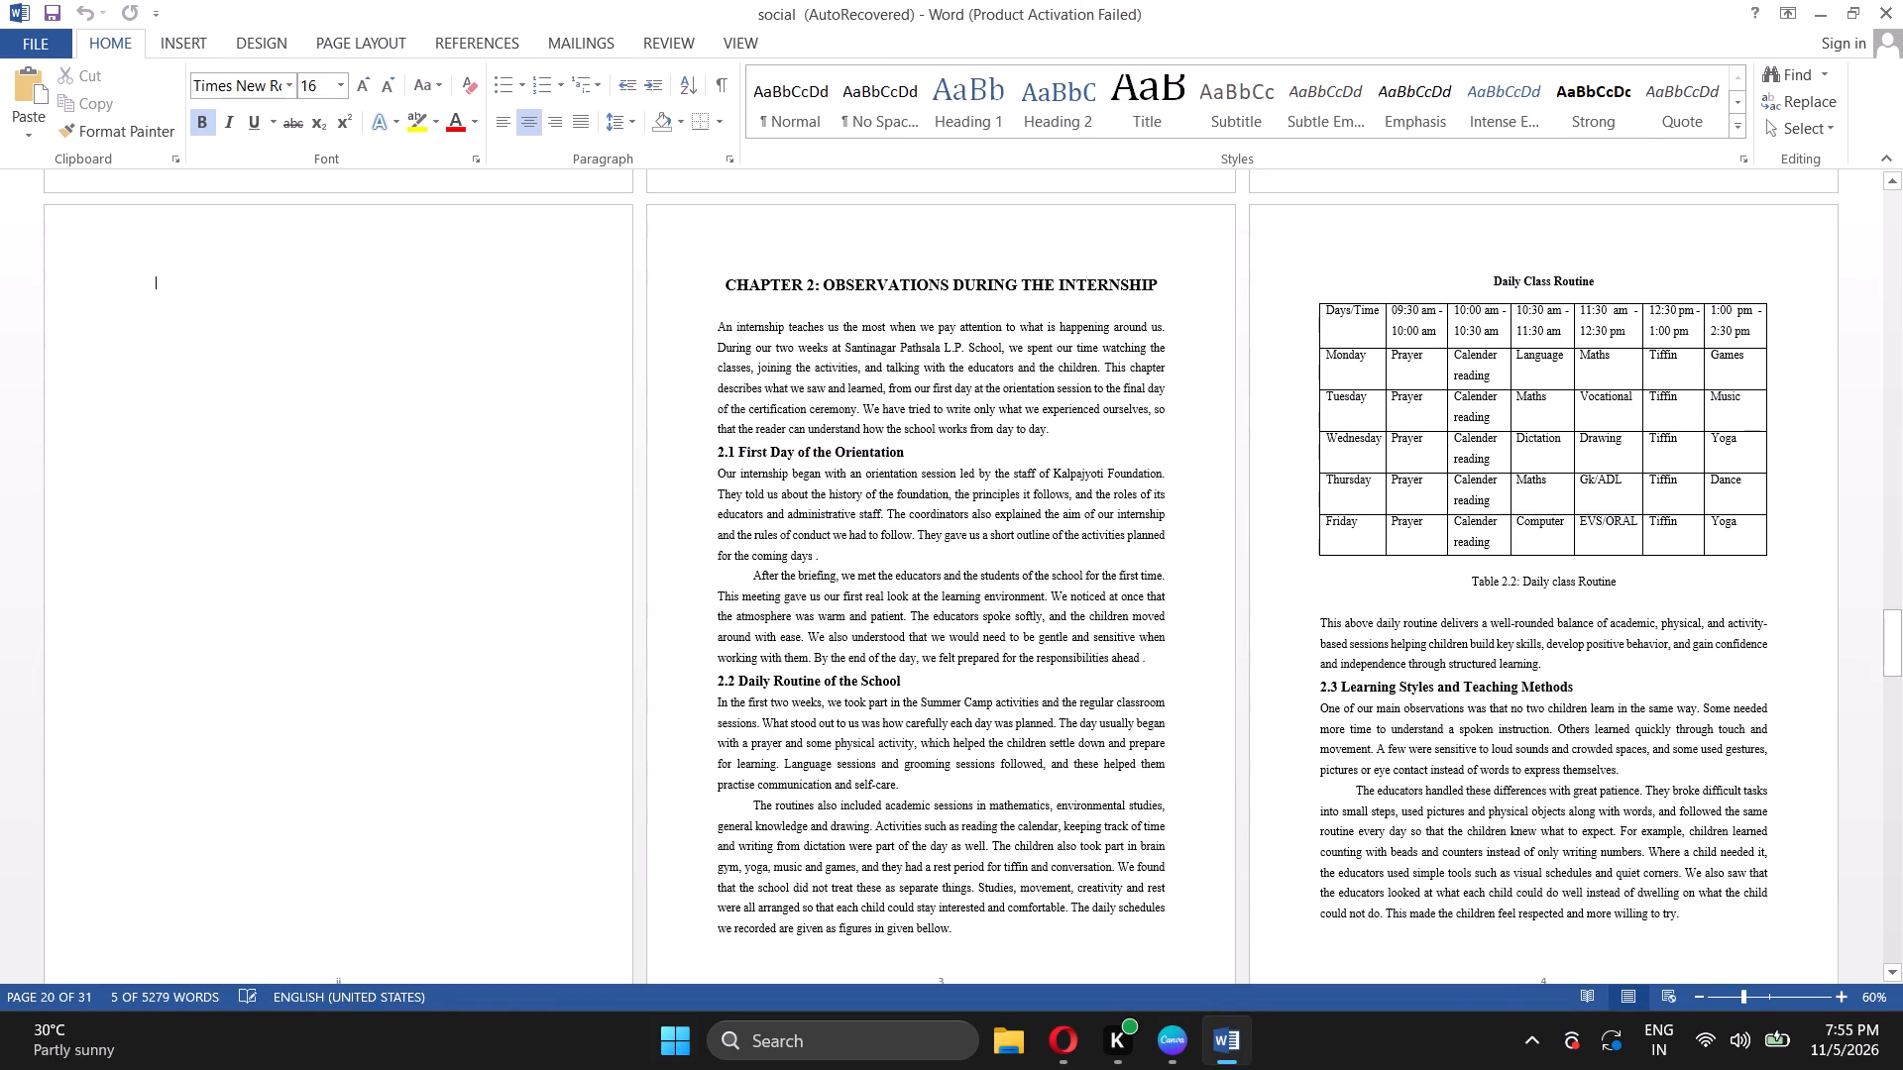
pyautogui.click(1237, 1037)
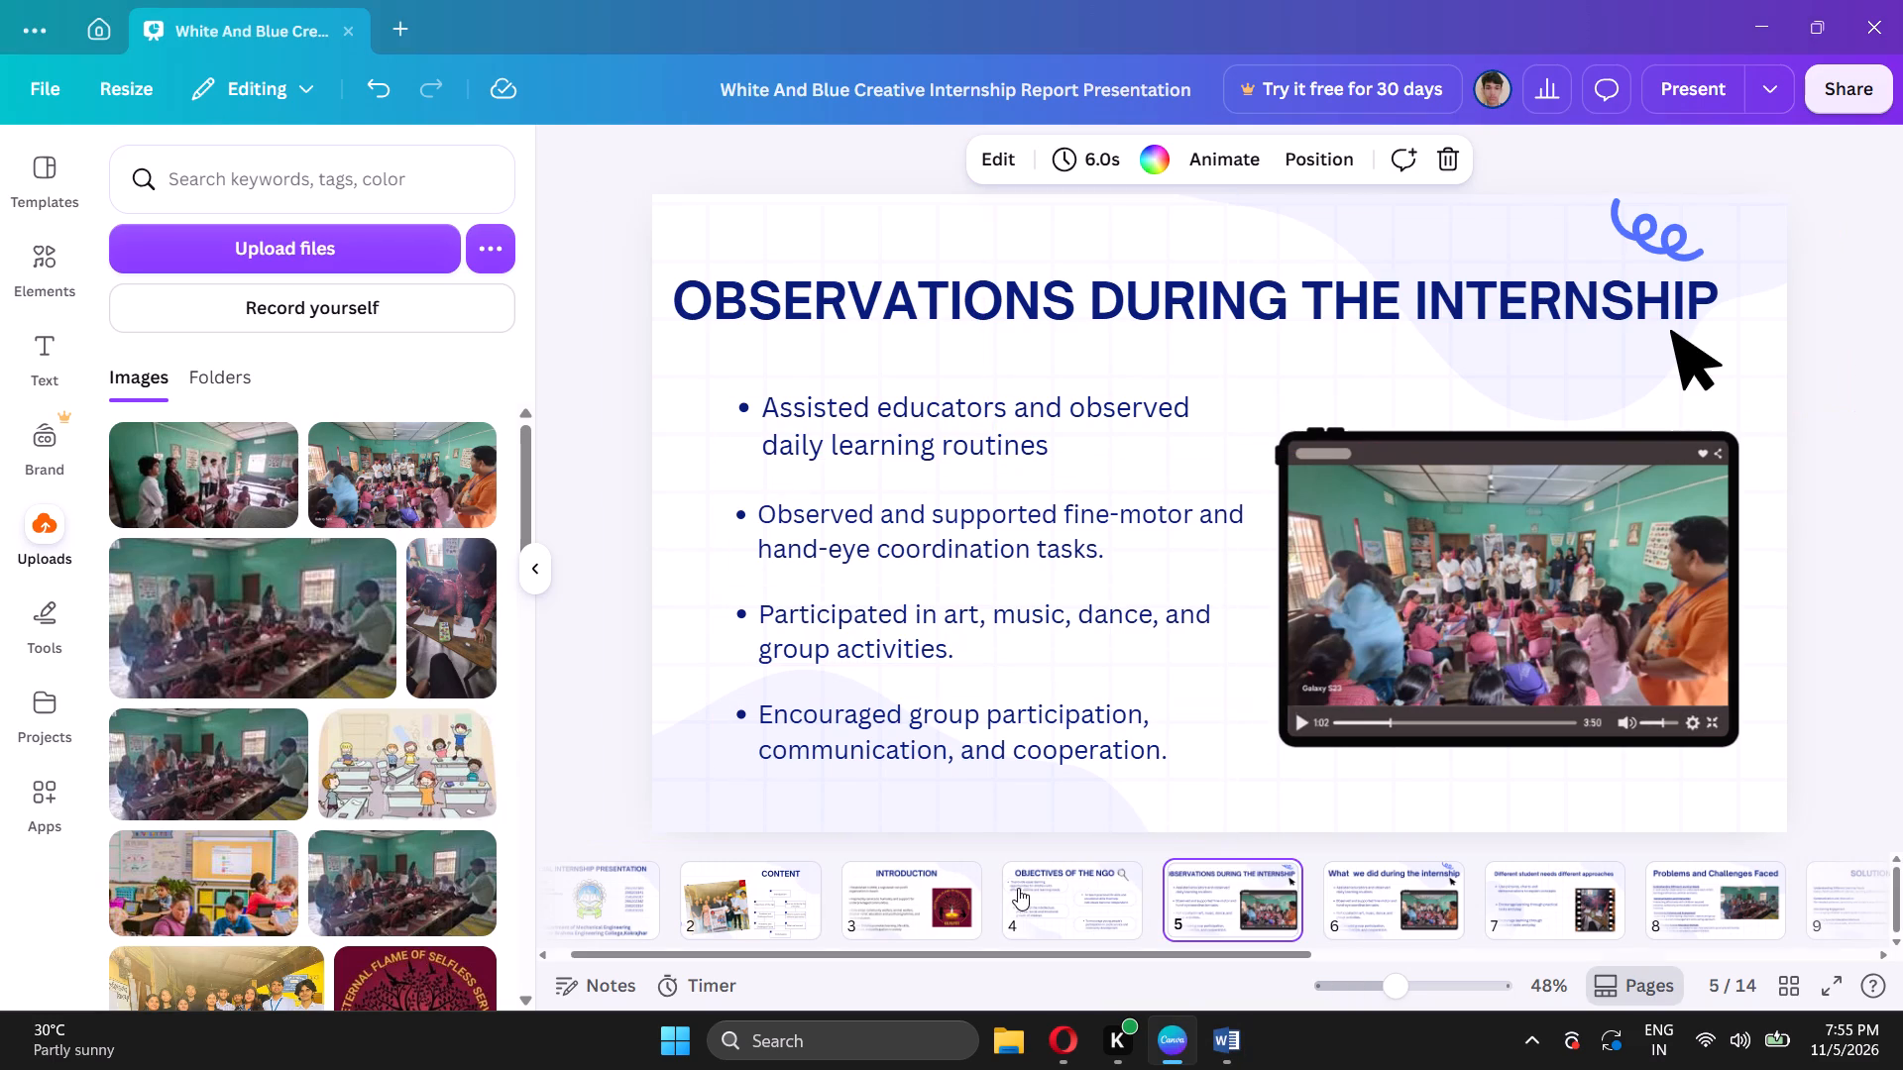
# Delete the four bullet text boxes under the title on slide 5, from "Assisted educators" to "Encouraged group participation".
pyautogui.click(889, 817)
pyautogui.click(939, 623)
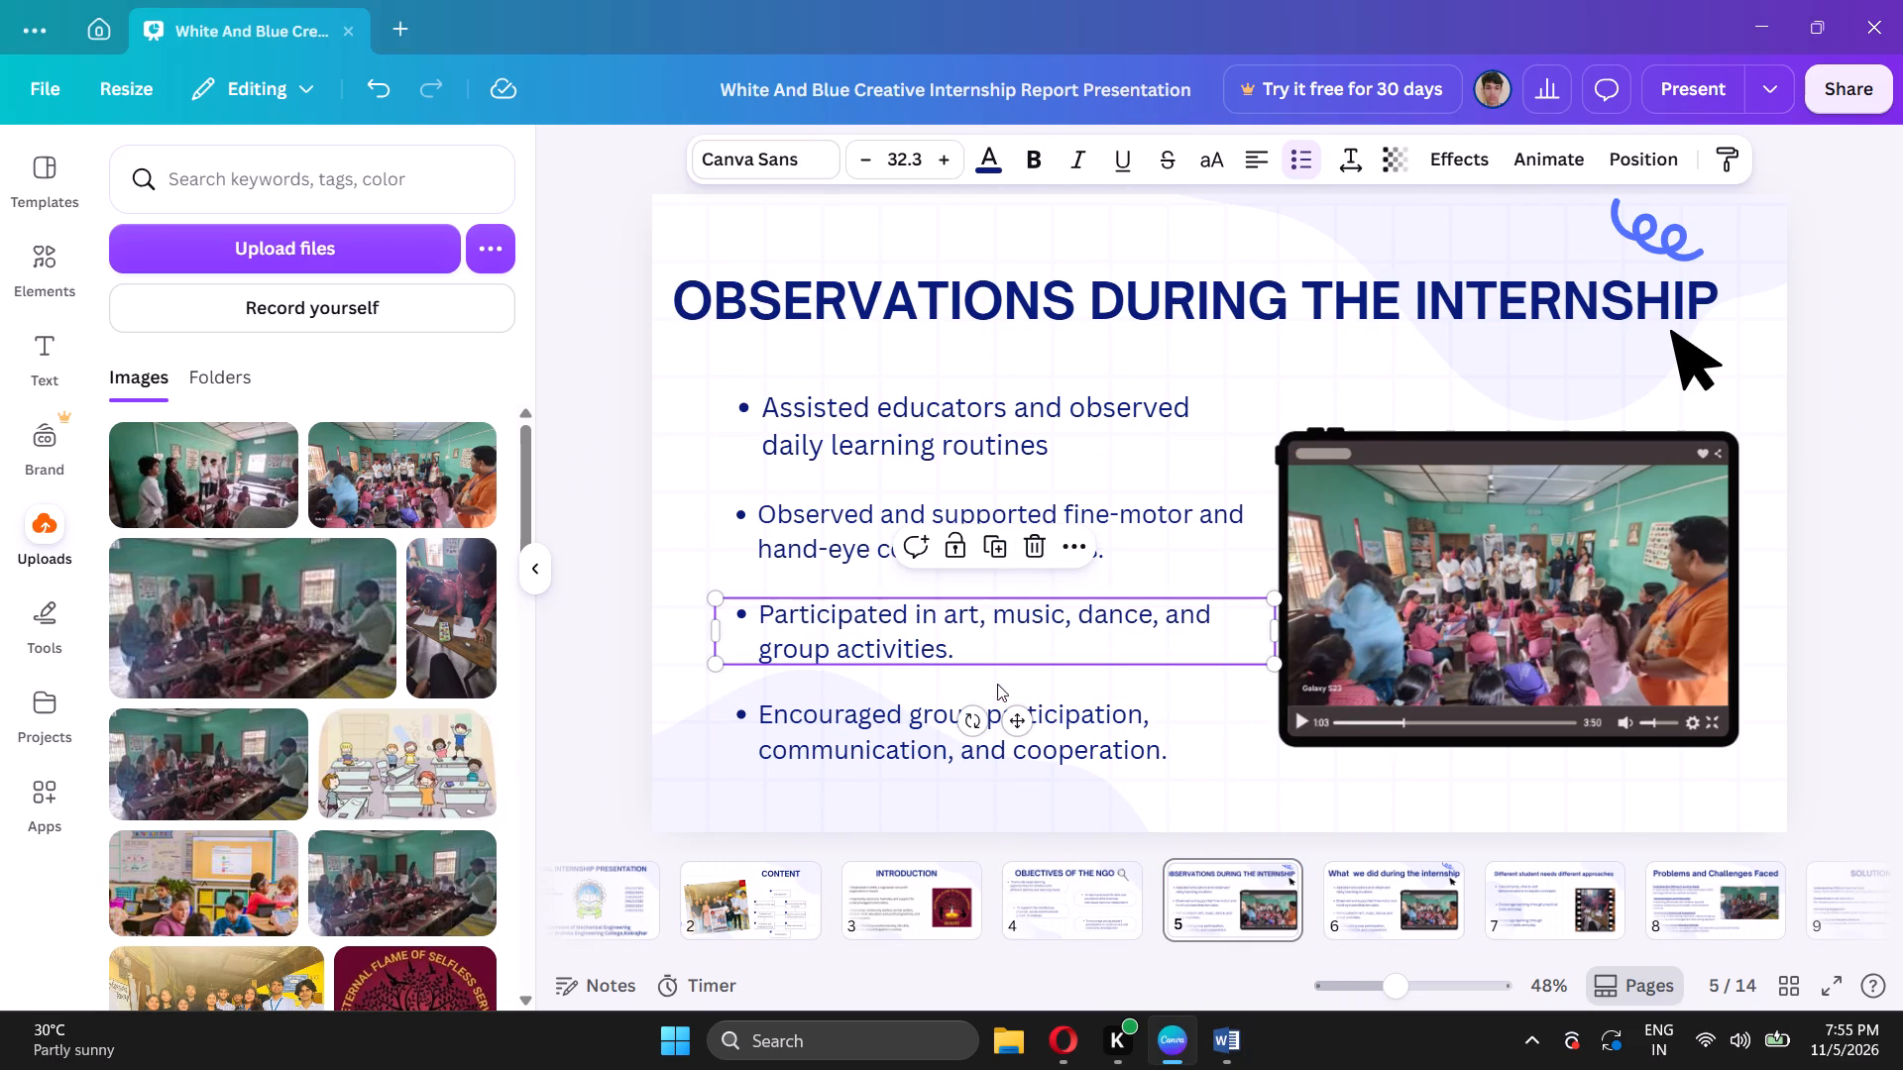
pyautogui.click(1259, 773)
pyautogui.click(1202, 777)
pyautogui.click(1194, 777)
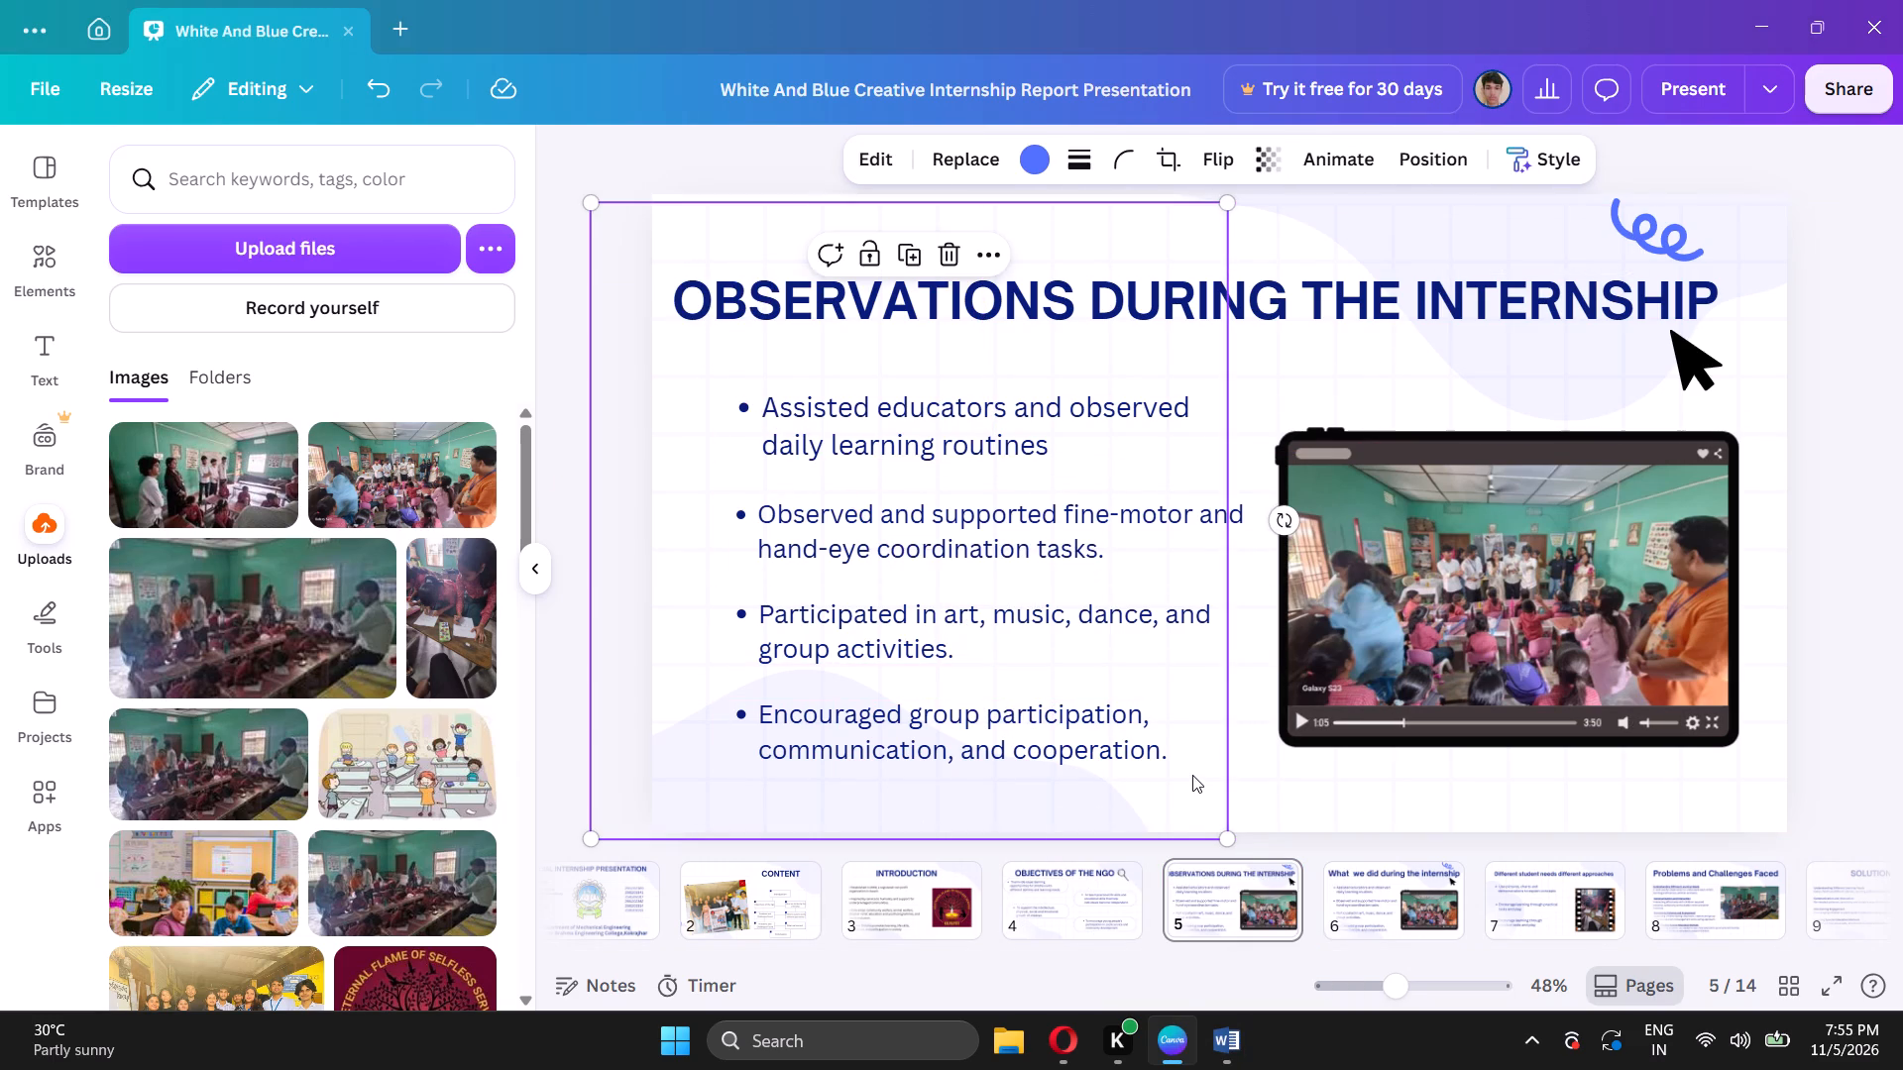
pyautogui.click(1092, 619)
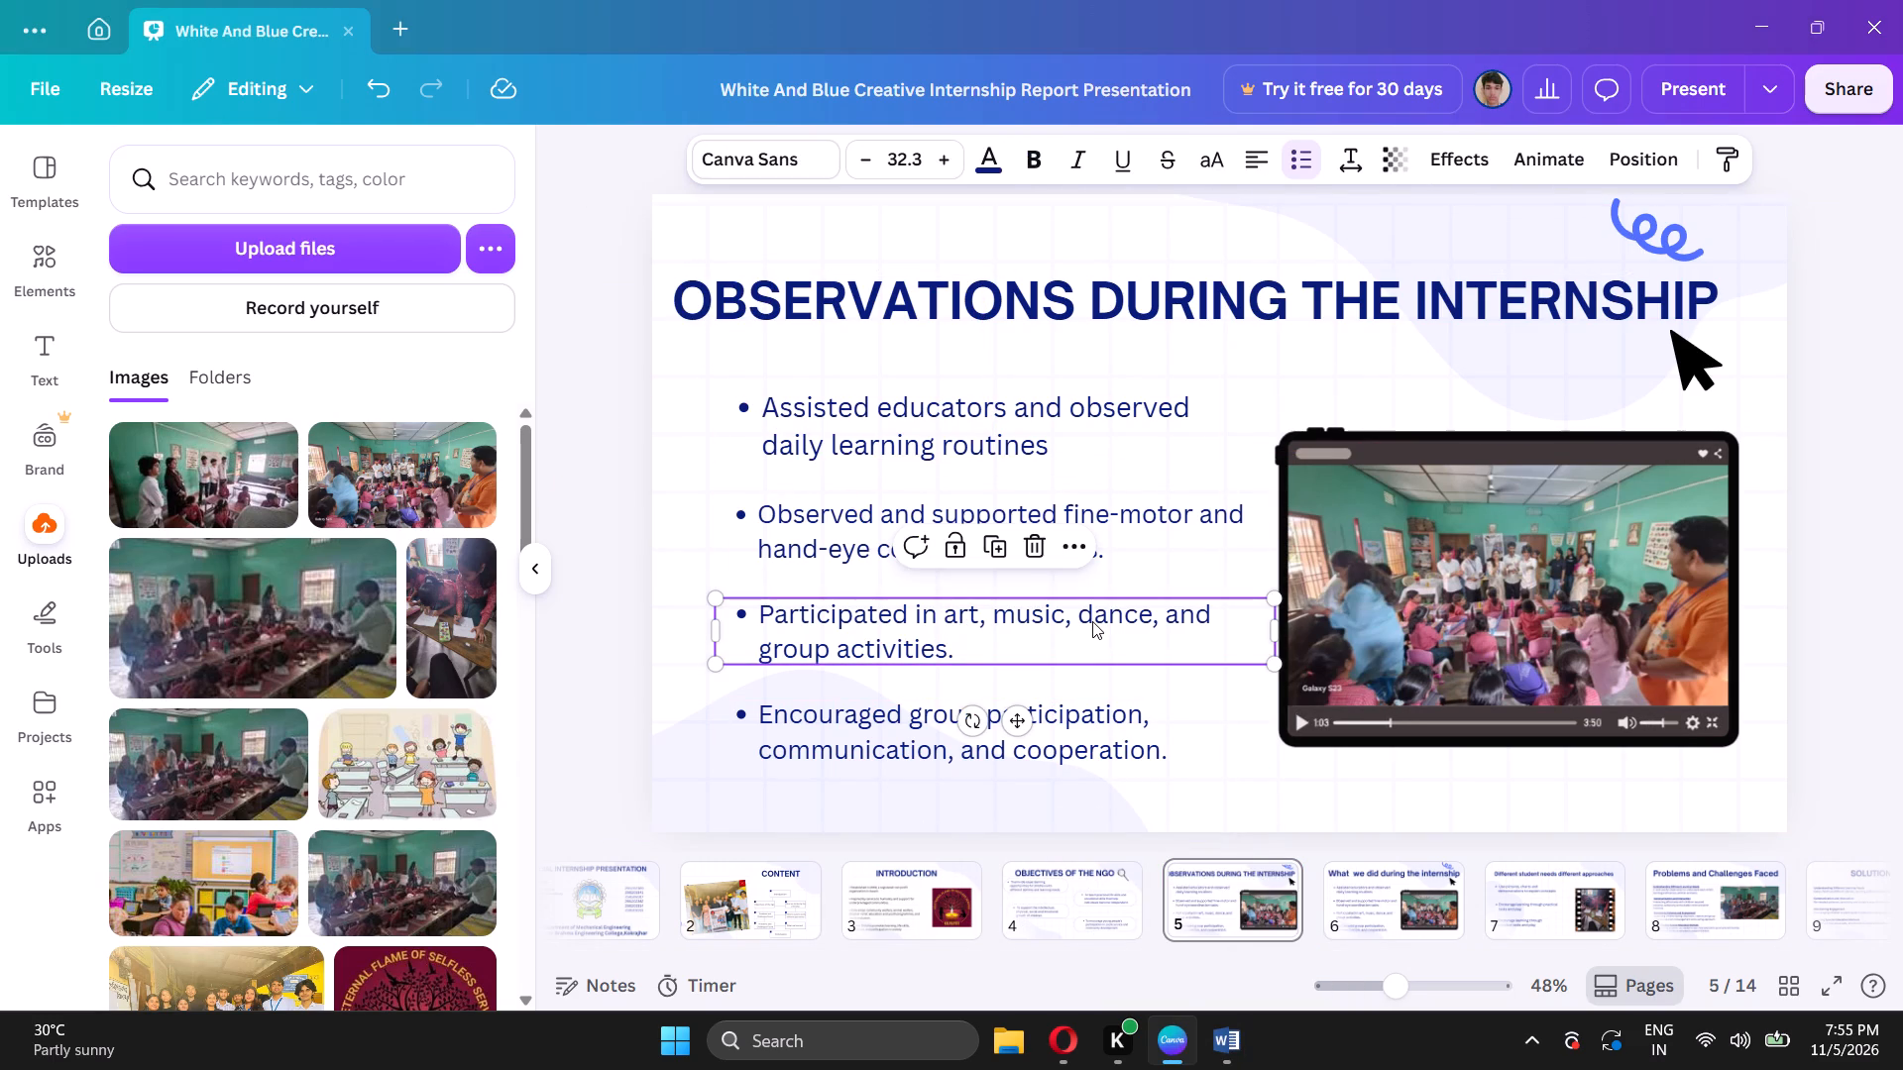
pyautogui.press('Delete')
pyautogui.click(1057, 553)
pyautogui.press('Delete')
pyautogui.click(1009, 428)
pyautogui.press('Delete')
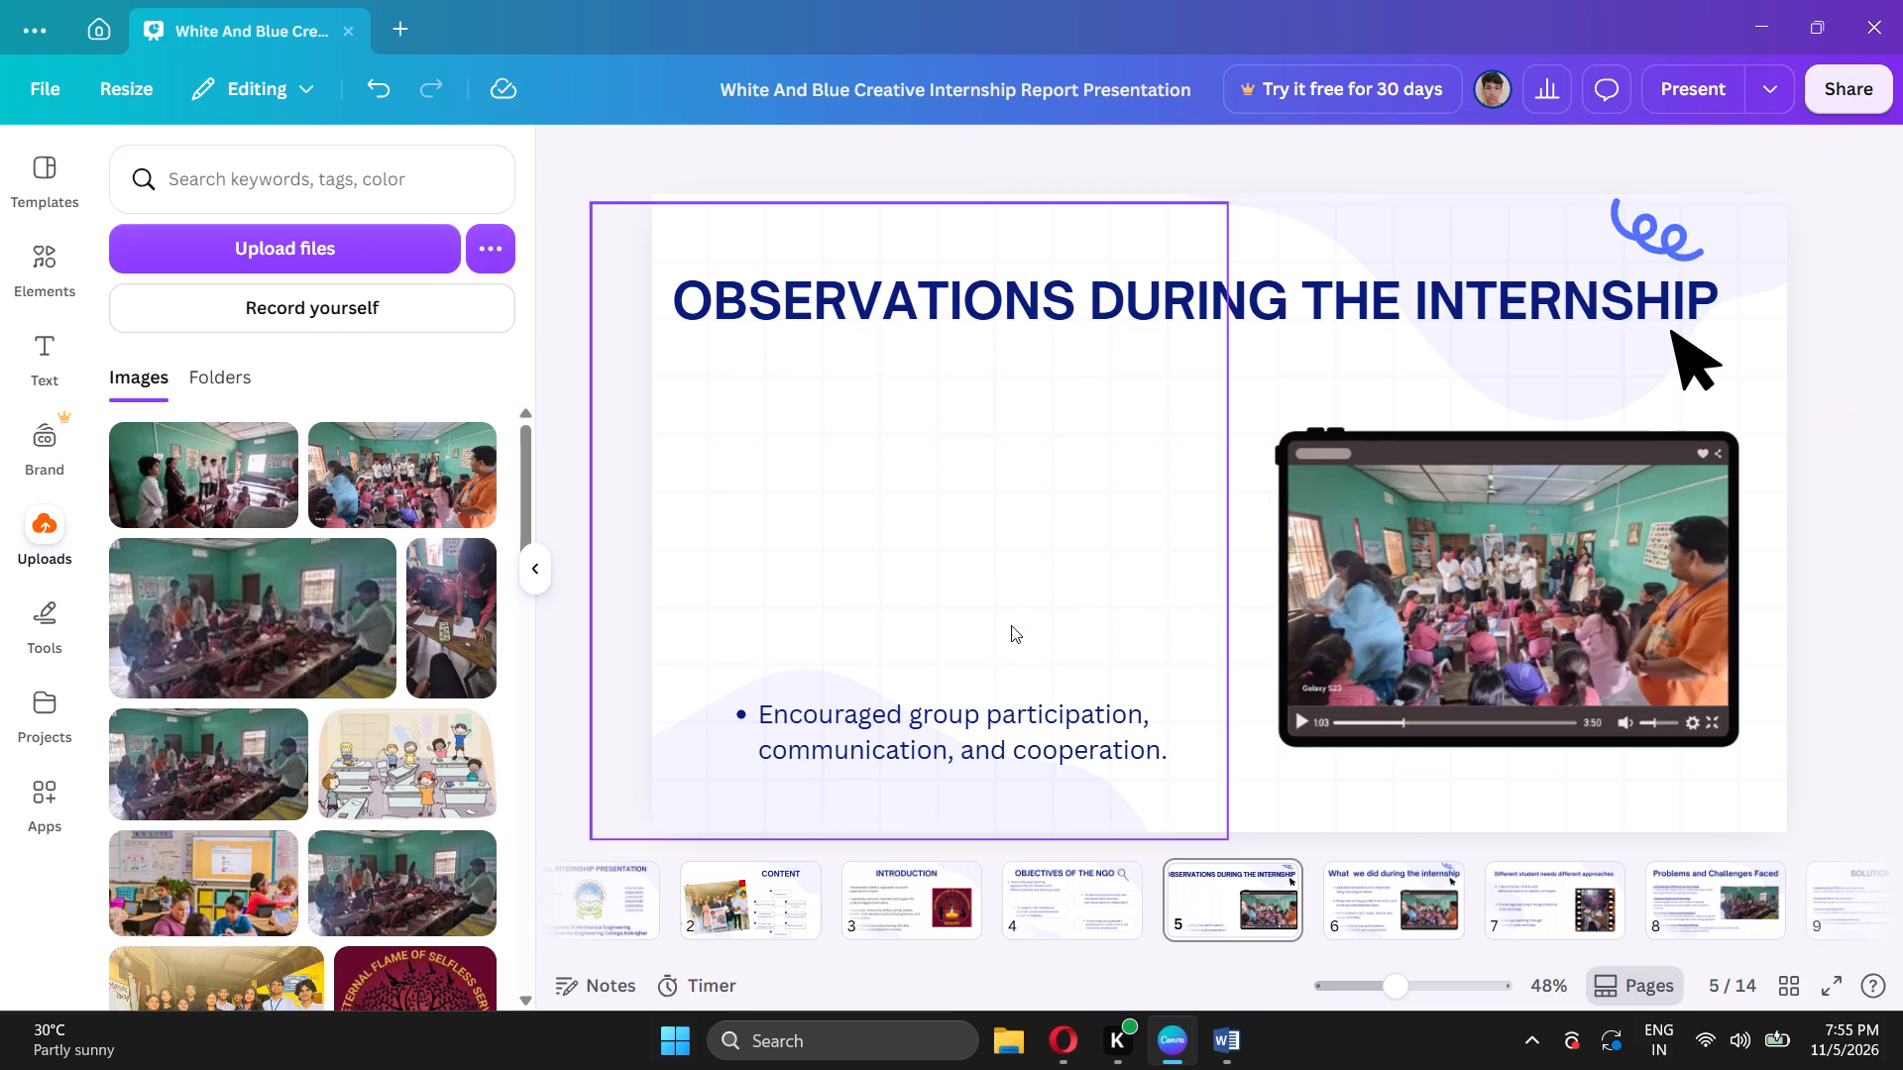
pyautogui.click(1014, 670)
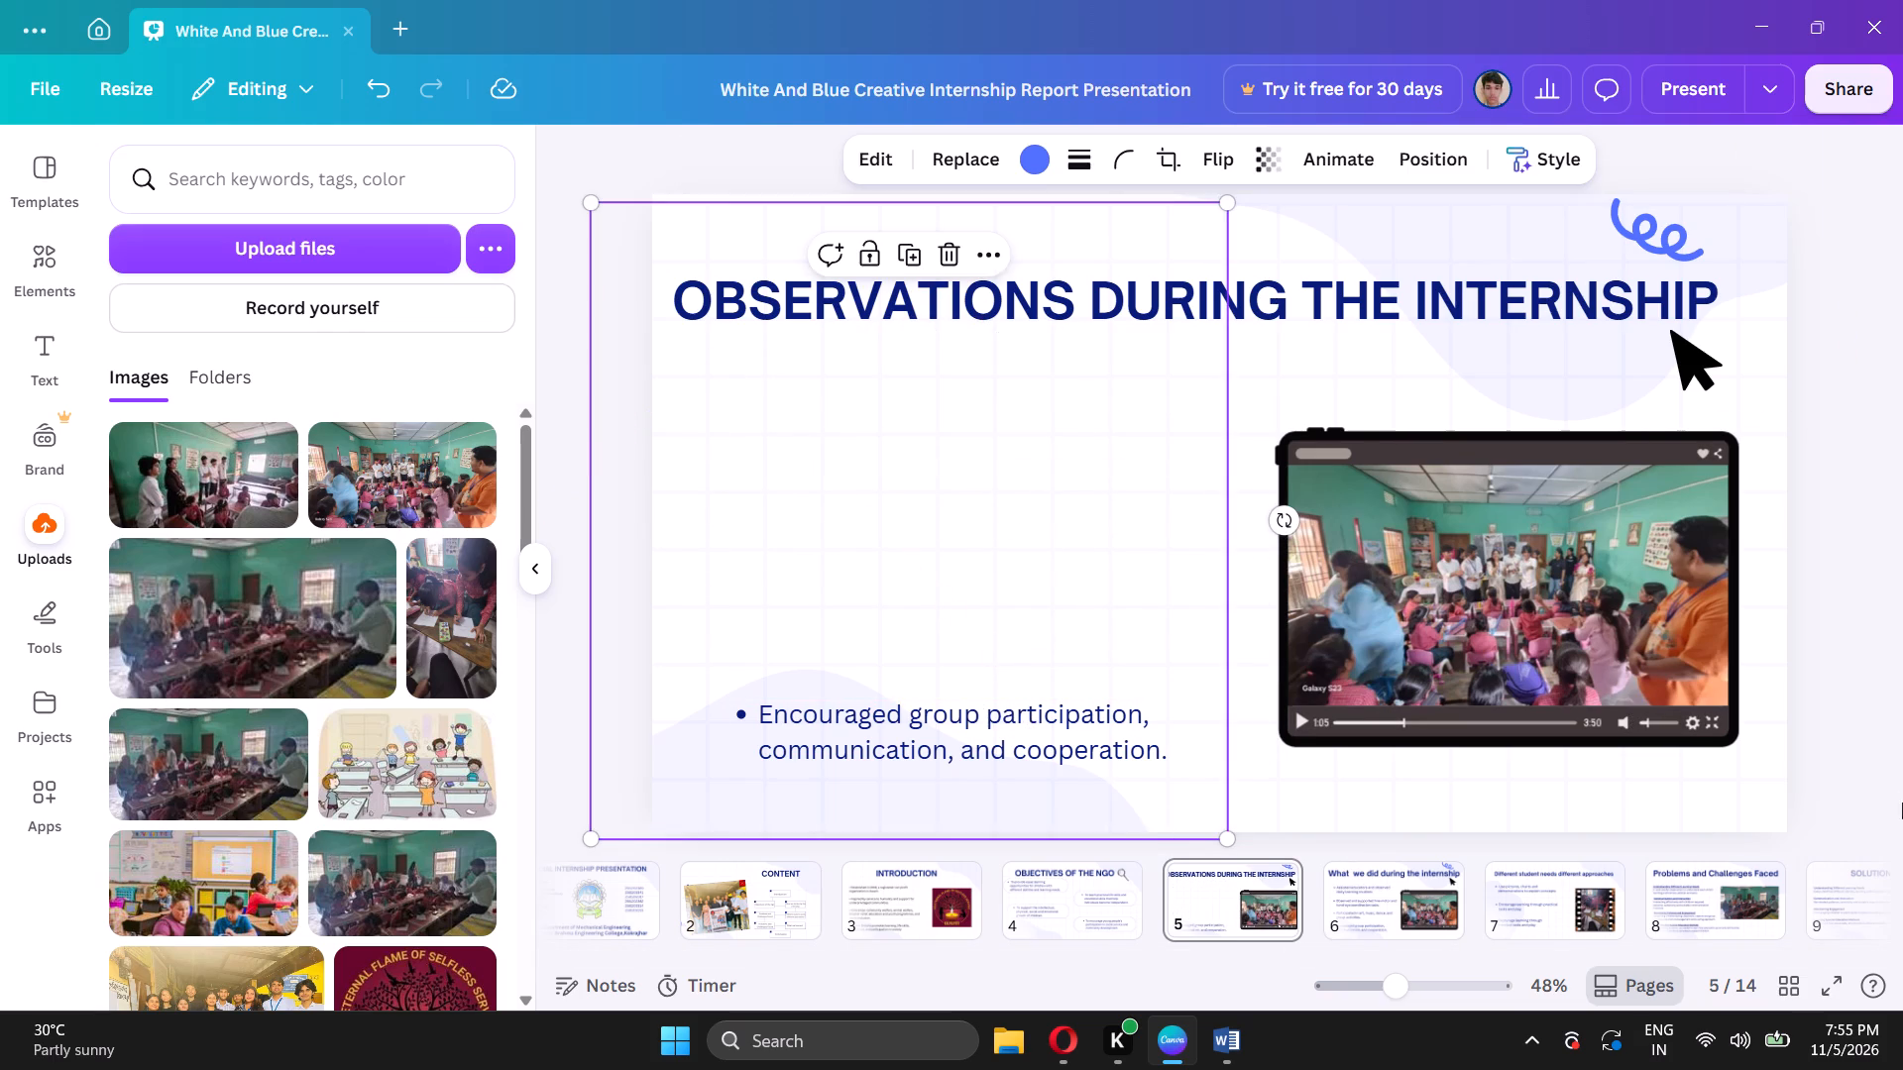
pyautogui.click(1862, 762)
pyautogui.click(977, 736)
pyautogui.press('Delete')
# Delete the classroom photo with its video-player frame, the black arrow pointer and the blue squiggle from slide 5.
pyautogui.click(1558, 622)
pyautogui.press('Delete')
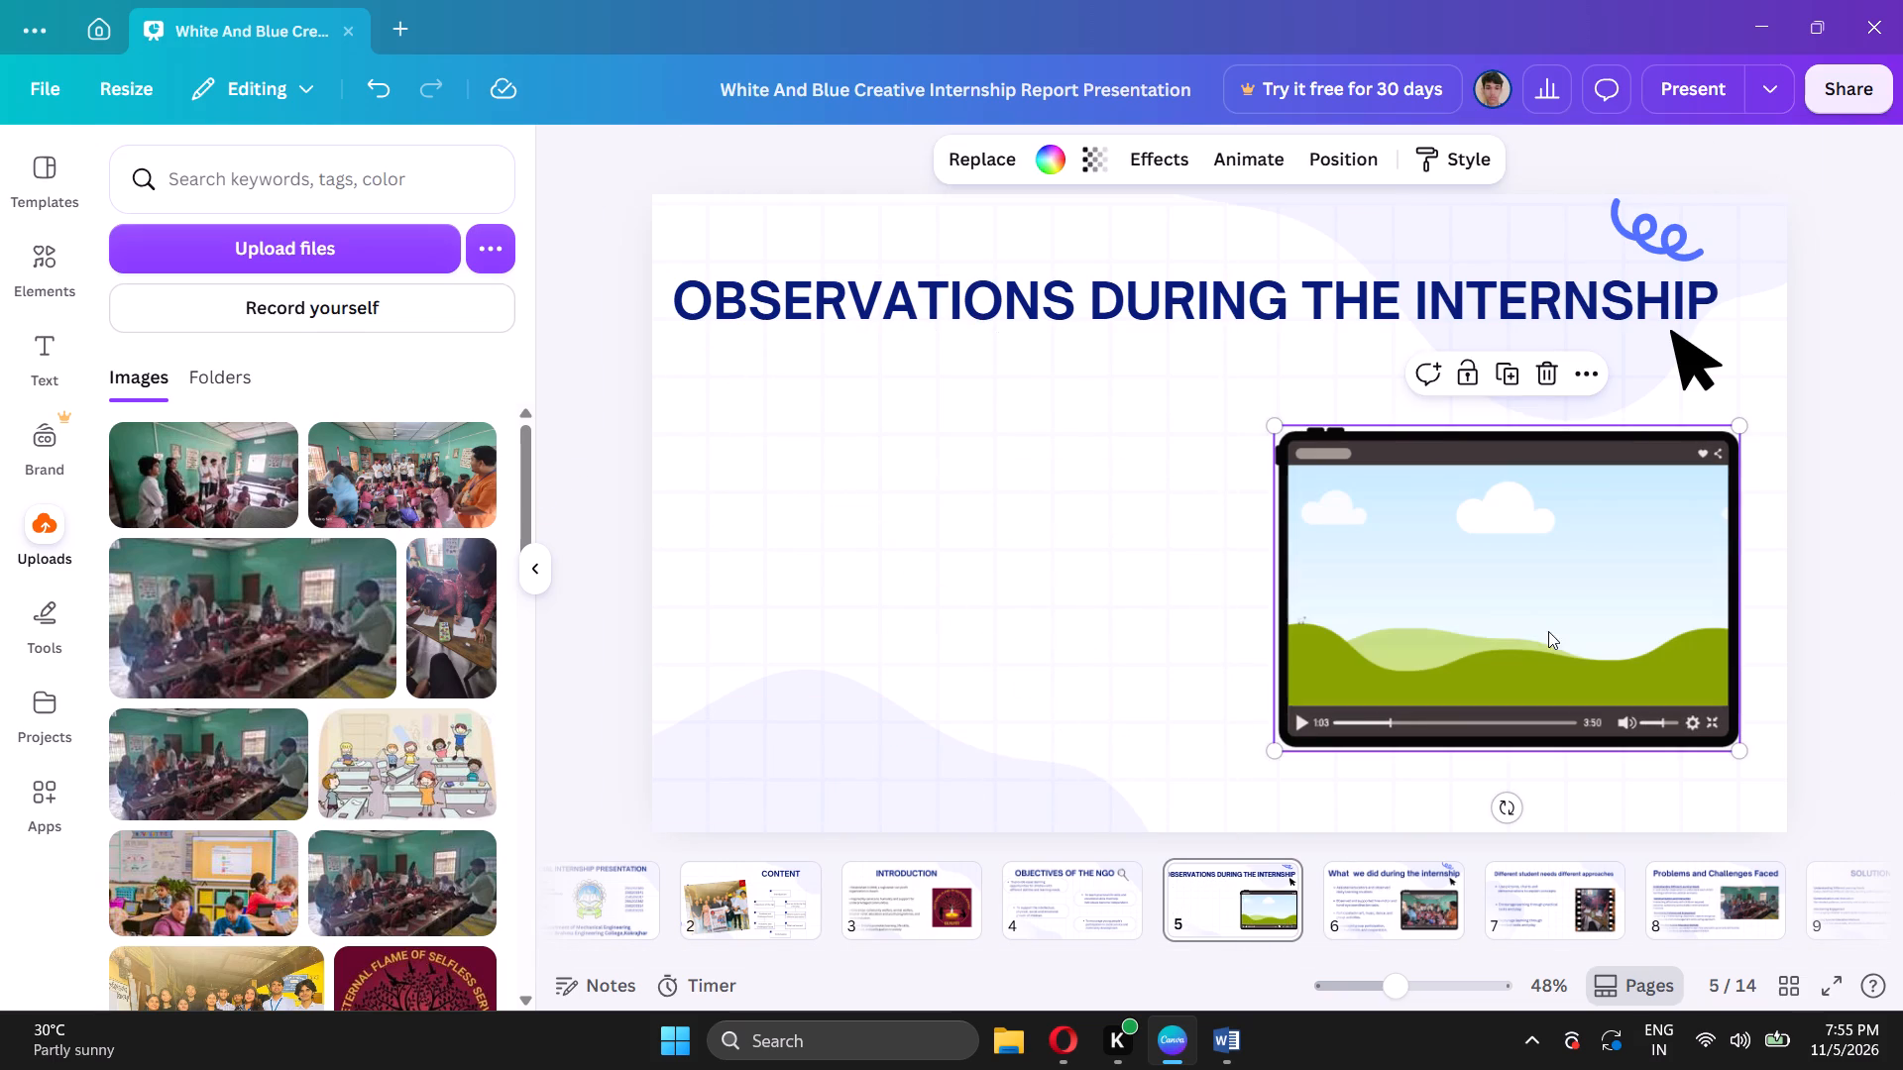
pyautogui.click(1548, 605)
pyautogui.press('Delete')
pyautogui.click(1681, 348)
pyautogui.press('Delete')
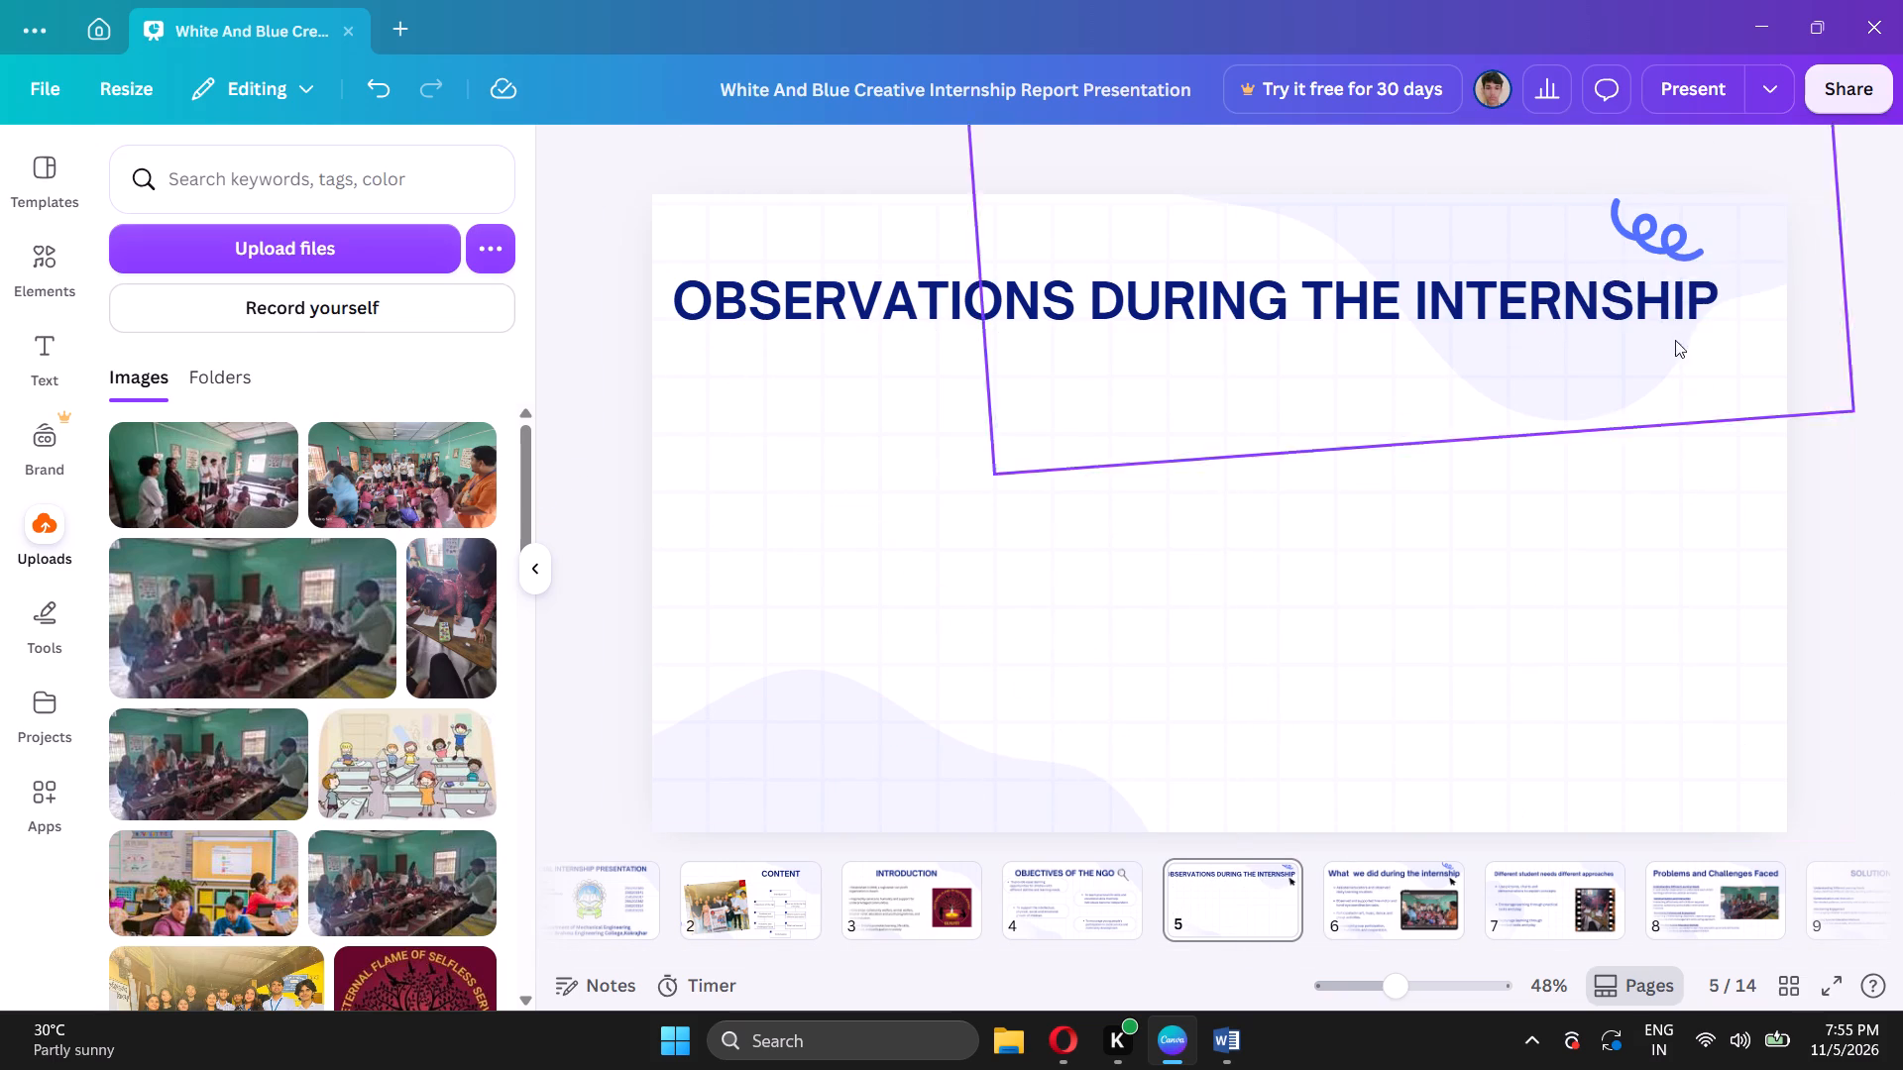
pyautogui.click(1672, 232)
pyautogui.press('Delete')
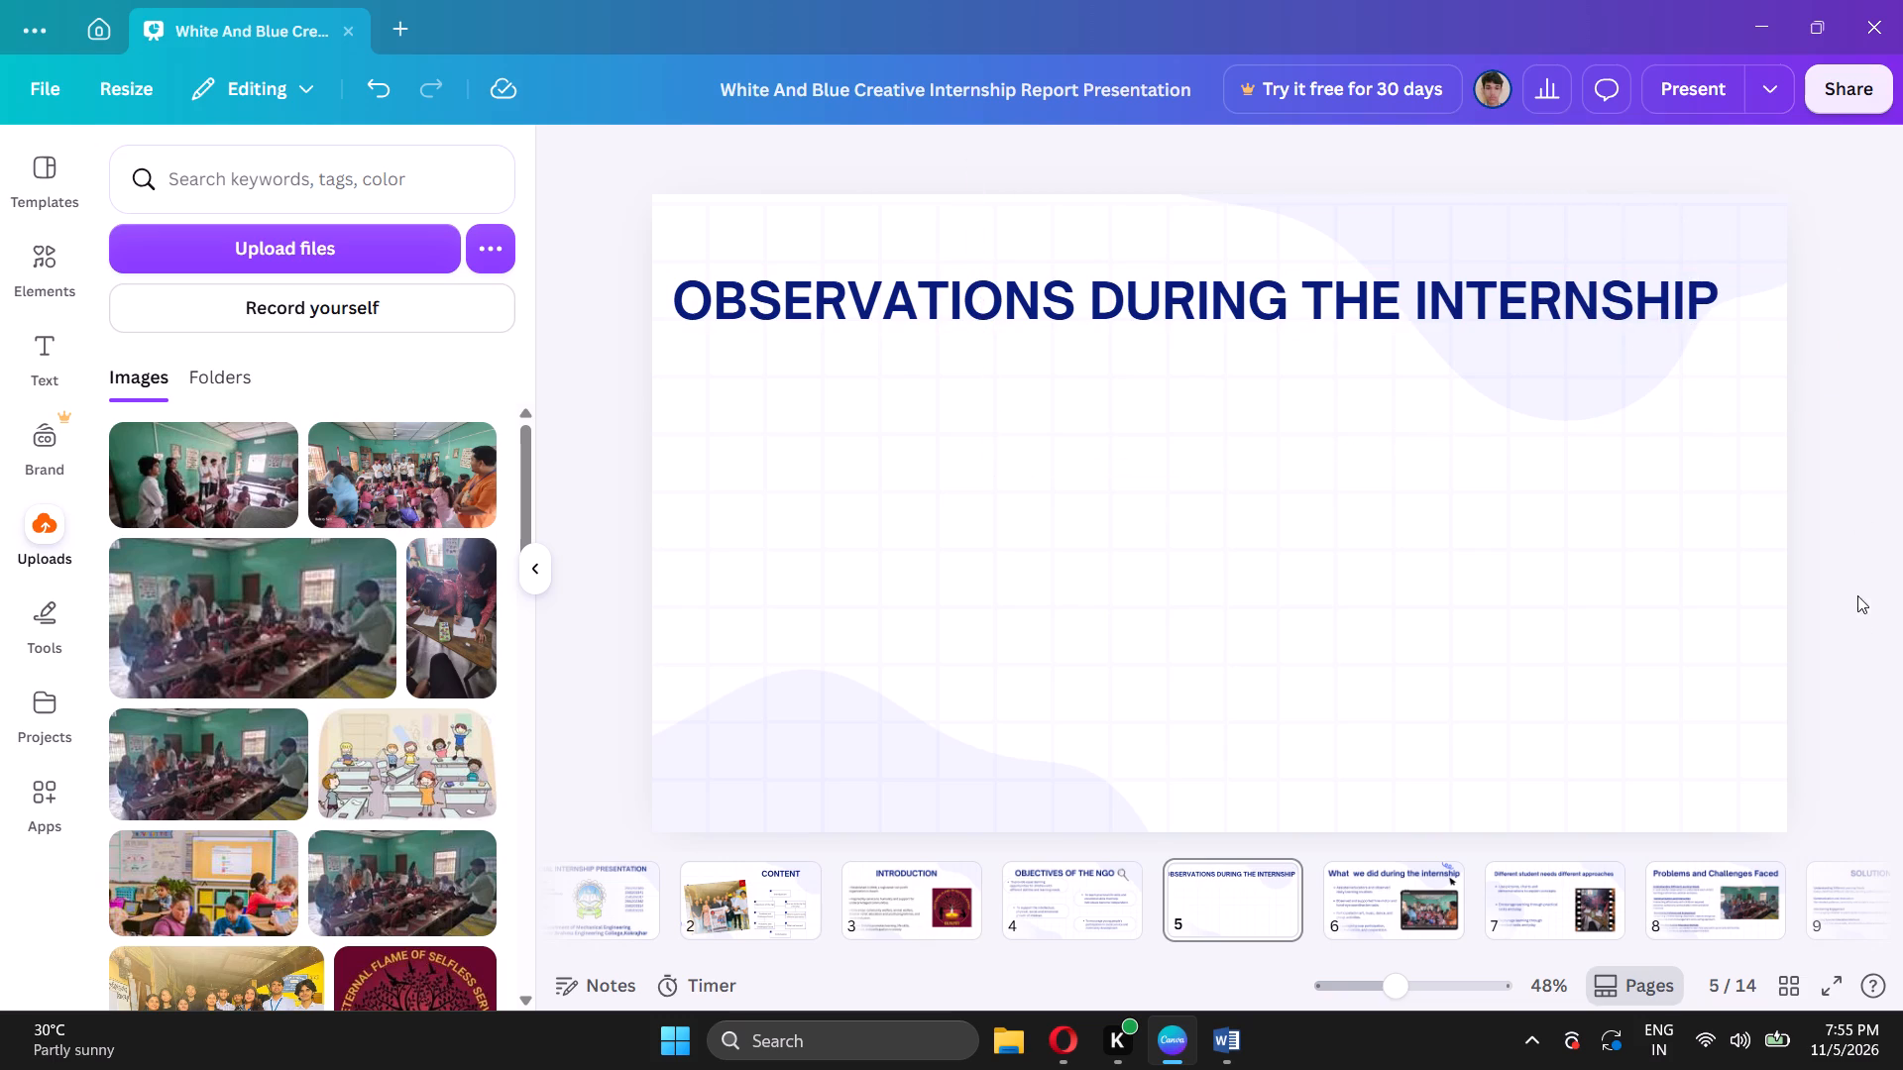
# Switch to the Word report and copy both body paragraphs of section 2.1, First Day of the Orientation.
pyautogui.click(1227, 1047)
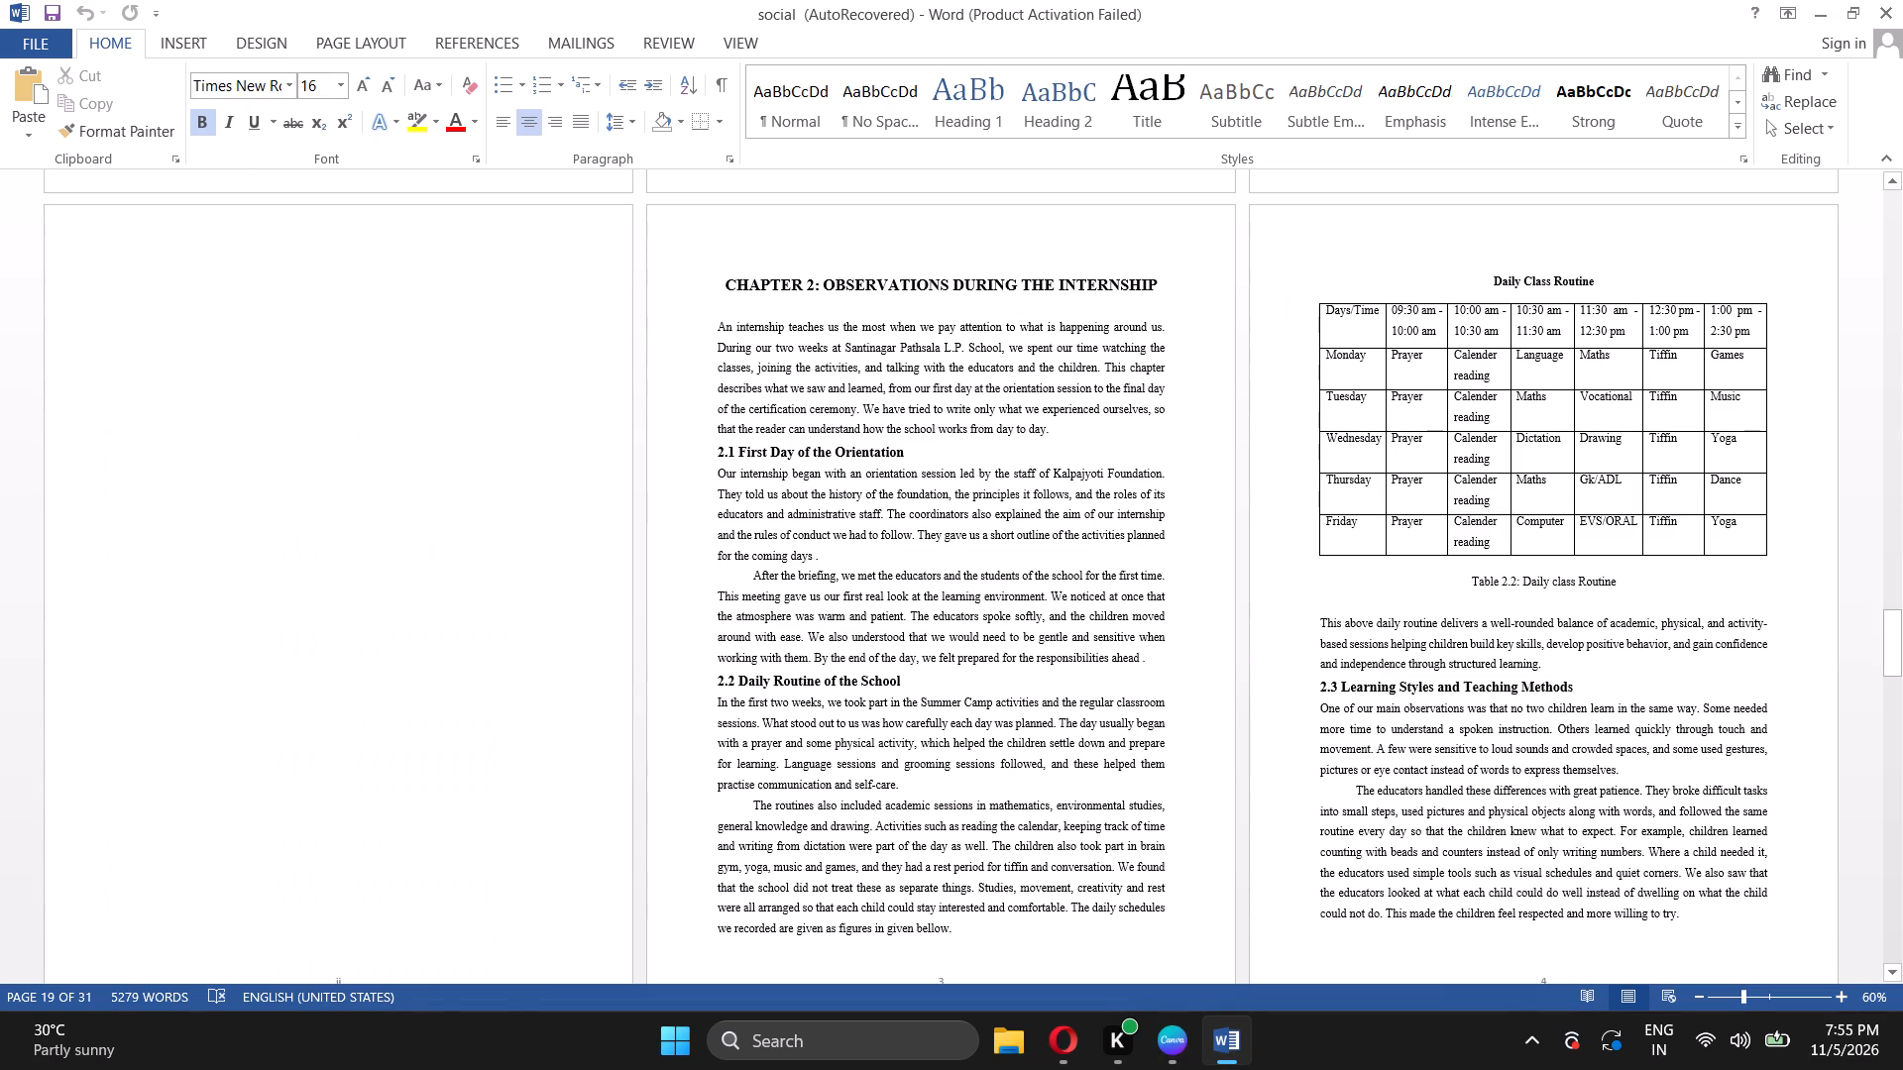
pyautogui.moveTo(717, 475); pyautogui.dragTo(842, 614)
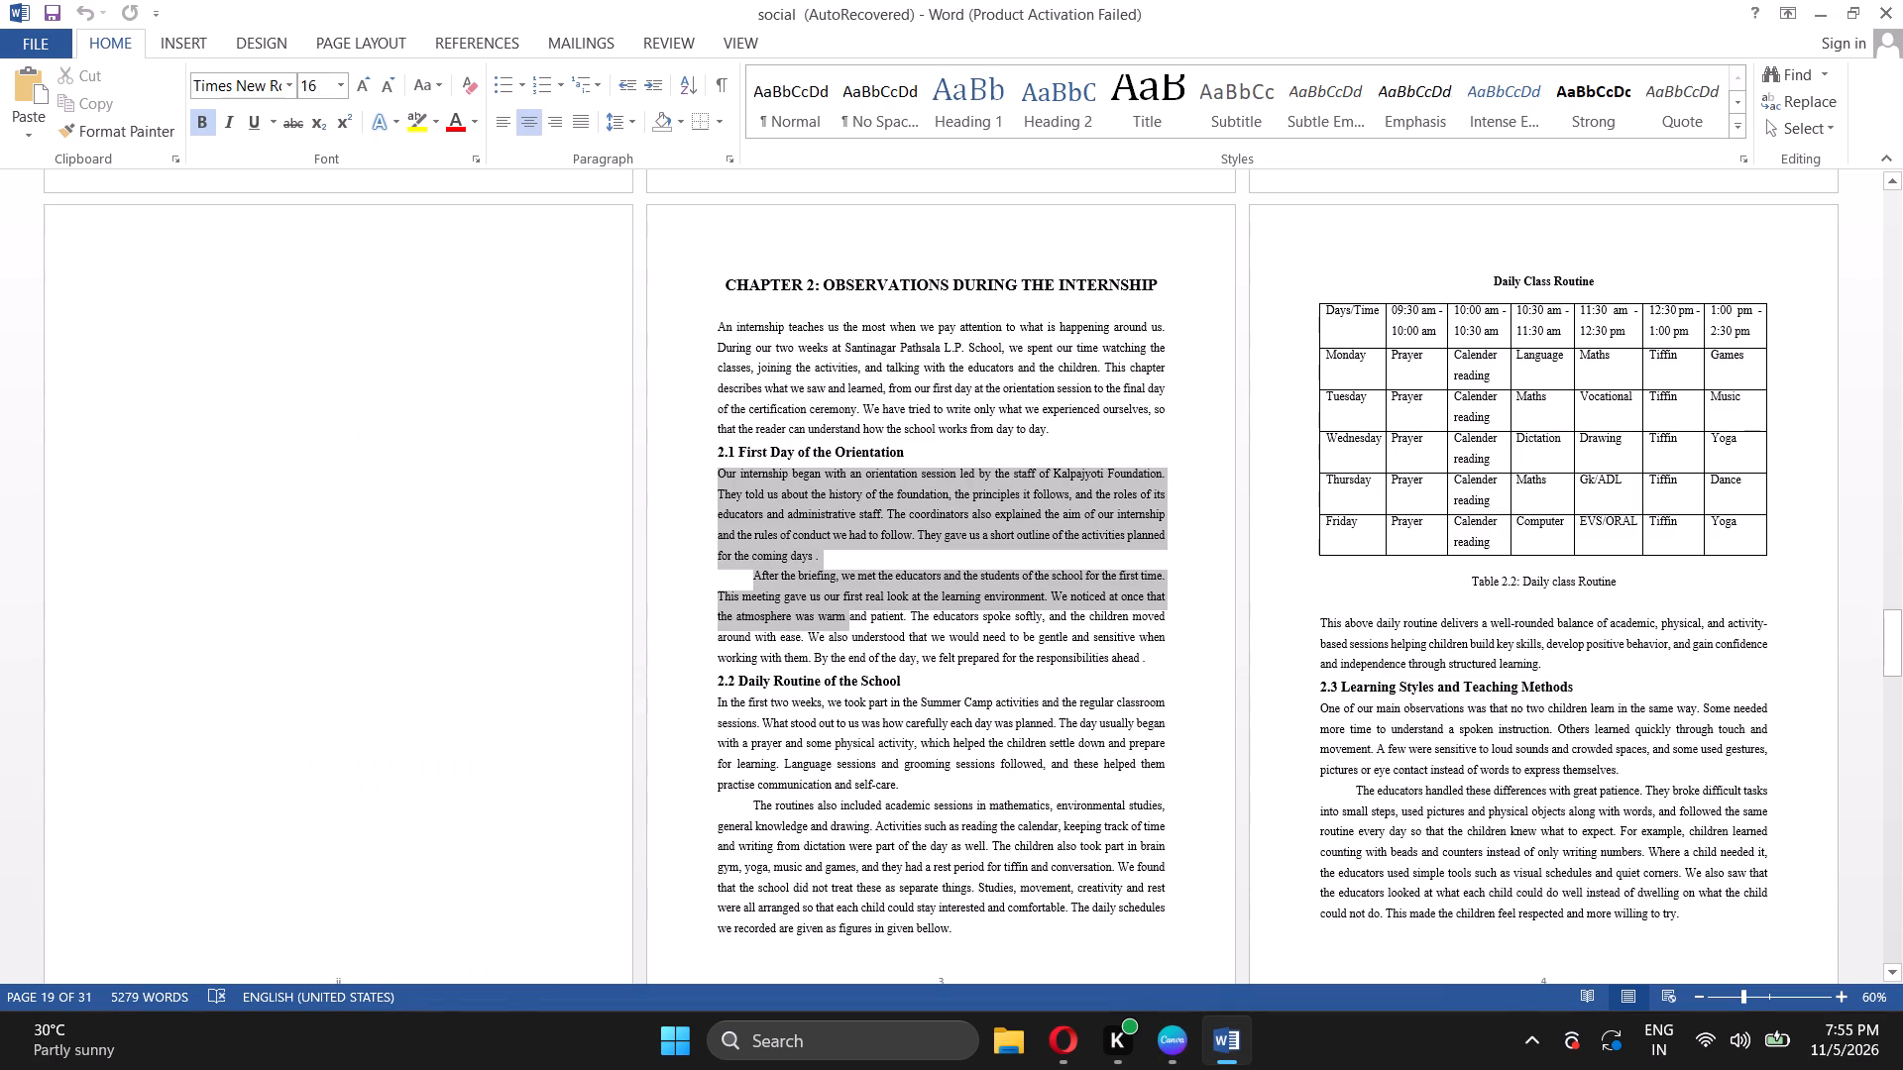
pyautogui.moveTo(842, 614); pyautogui.dragTo(1151, 659)
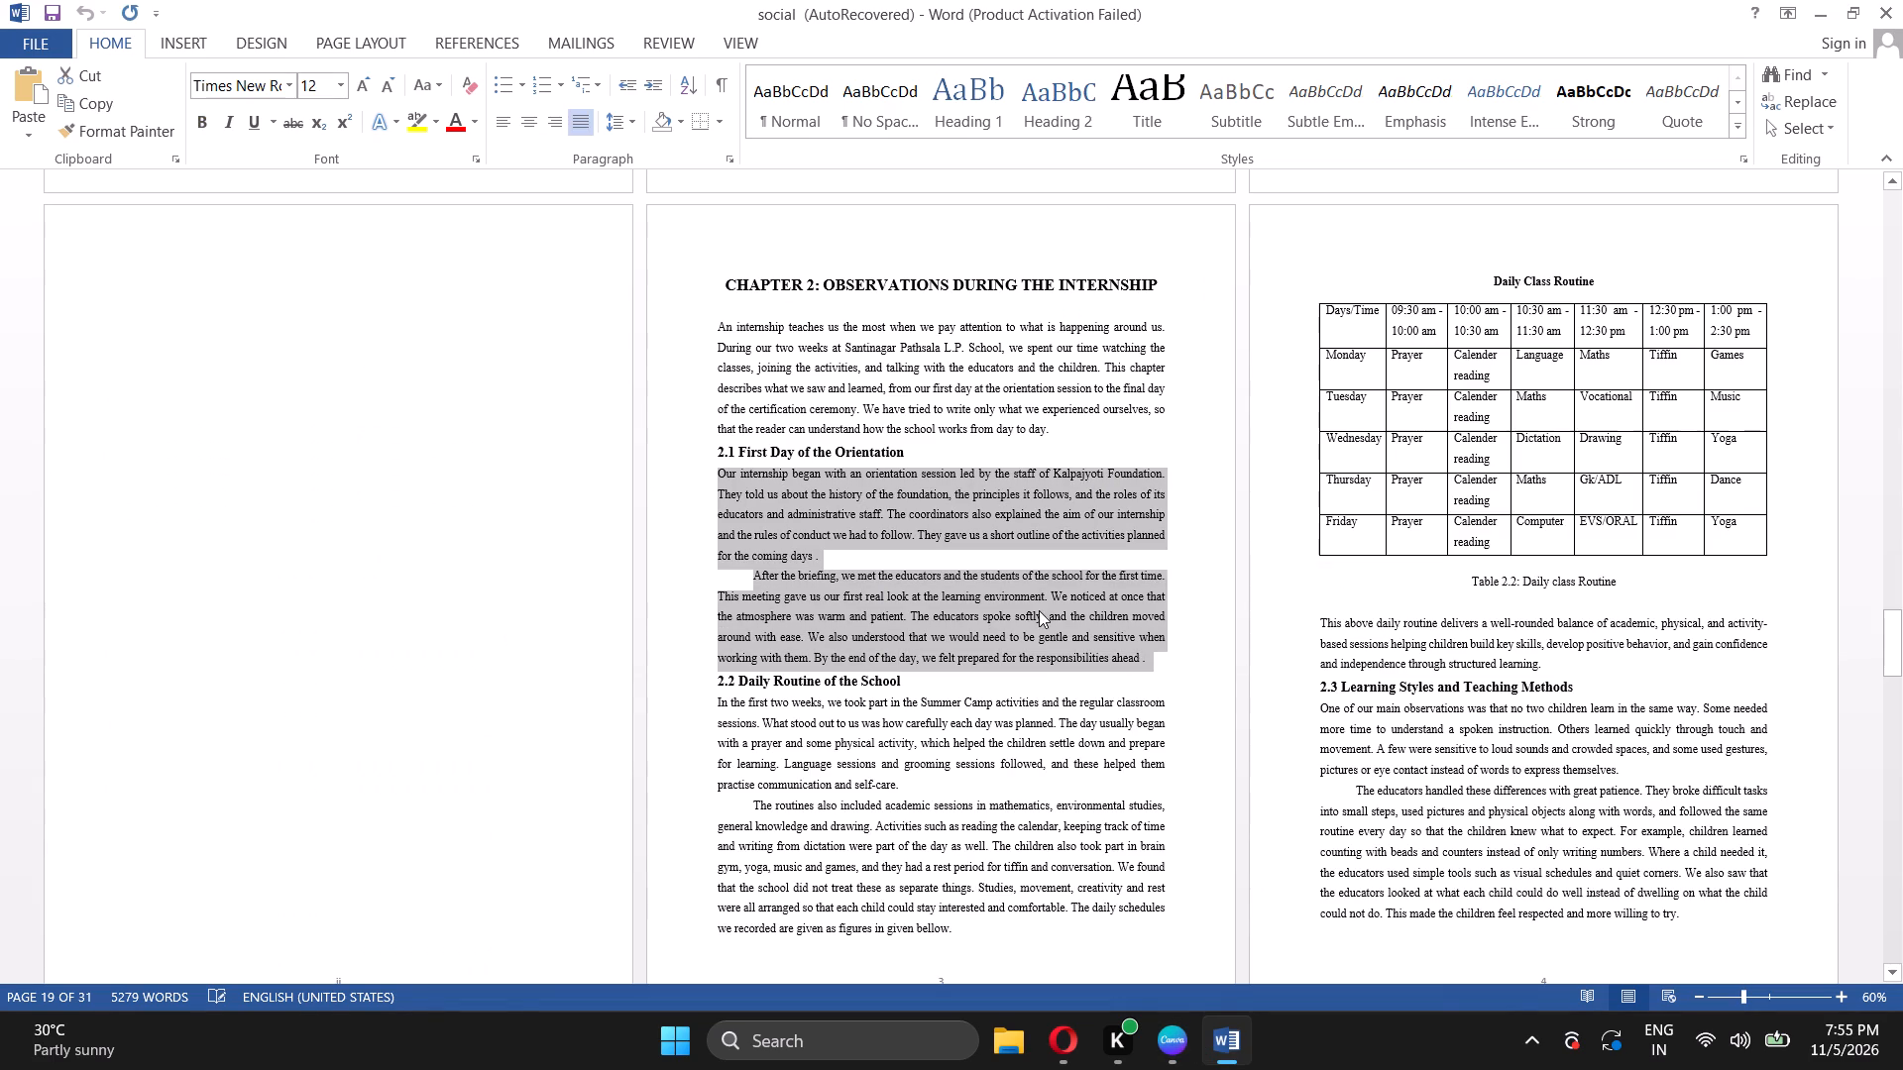
pyautogui.rightClick(1039, 610)
pyautogui.click(1063, 647)
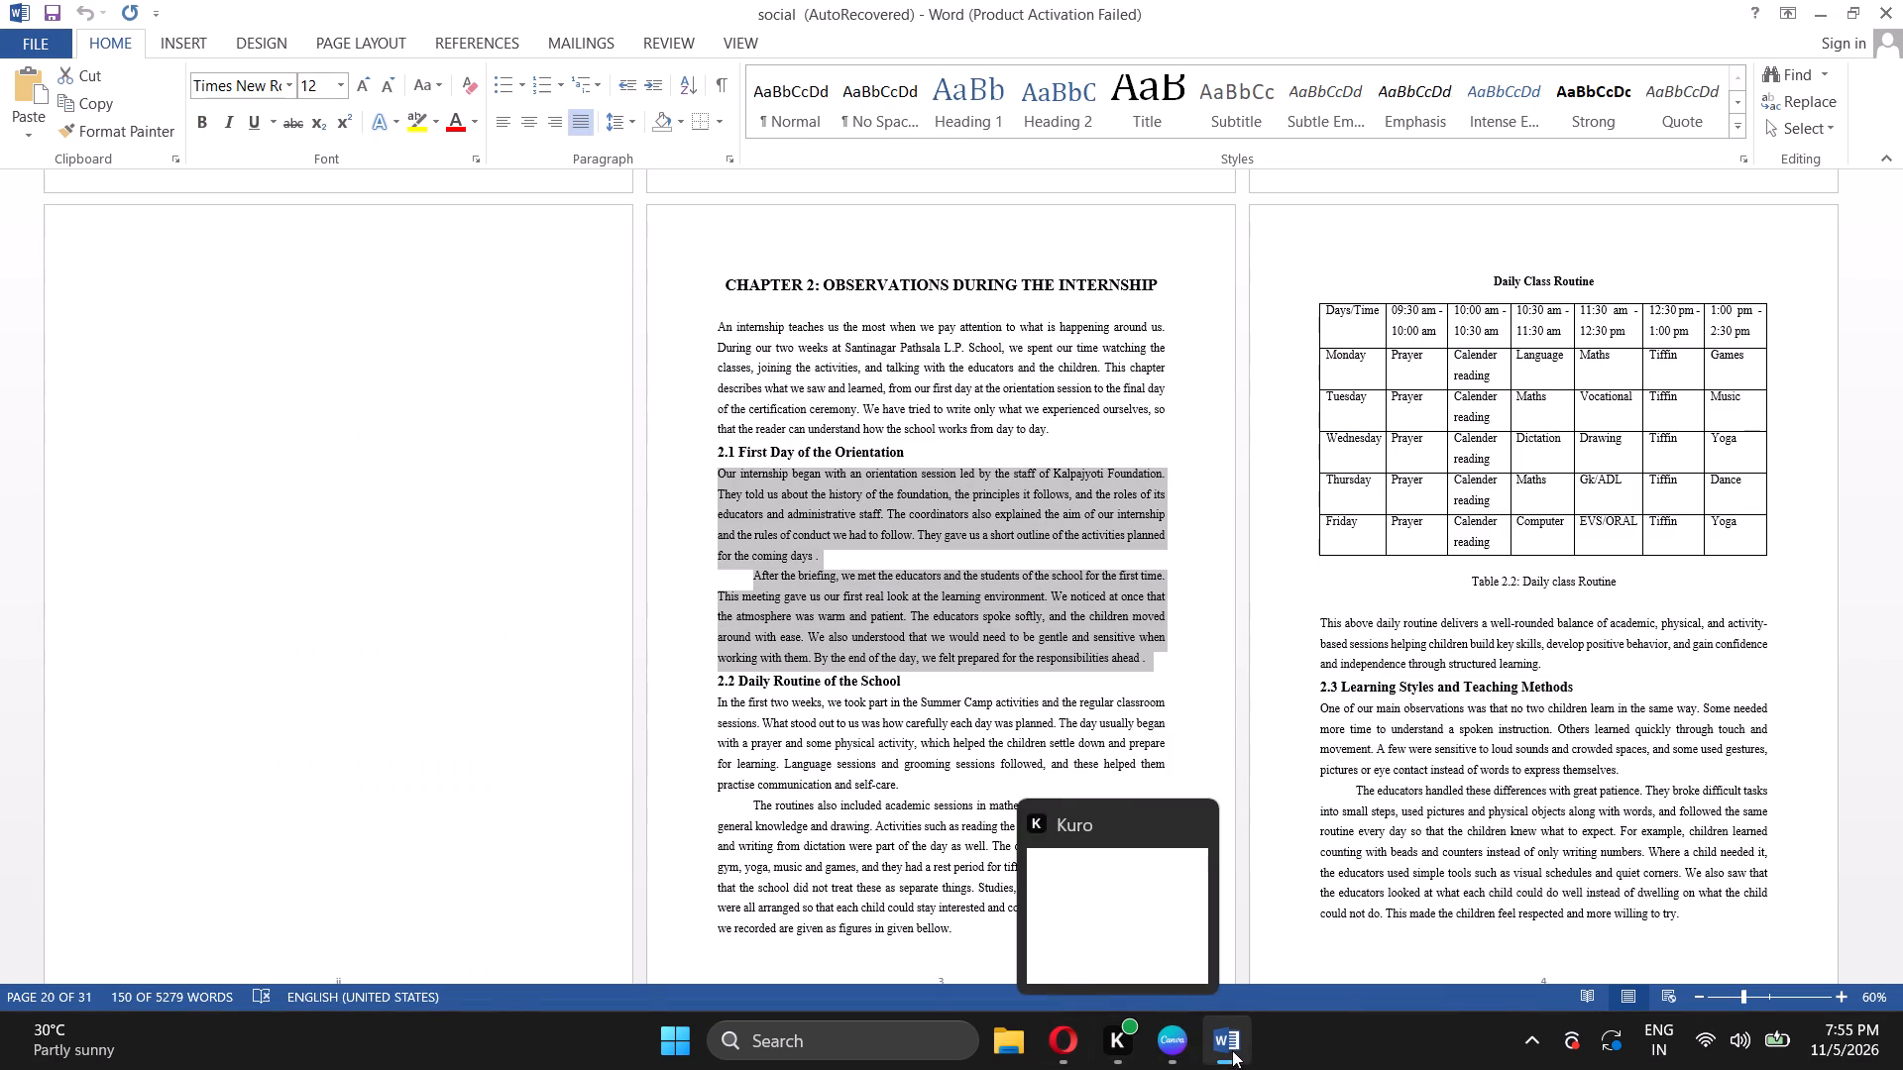
pyautogui.click(1068, 1051)
pyautogui.scroll(-3, 967, 916)
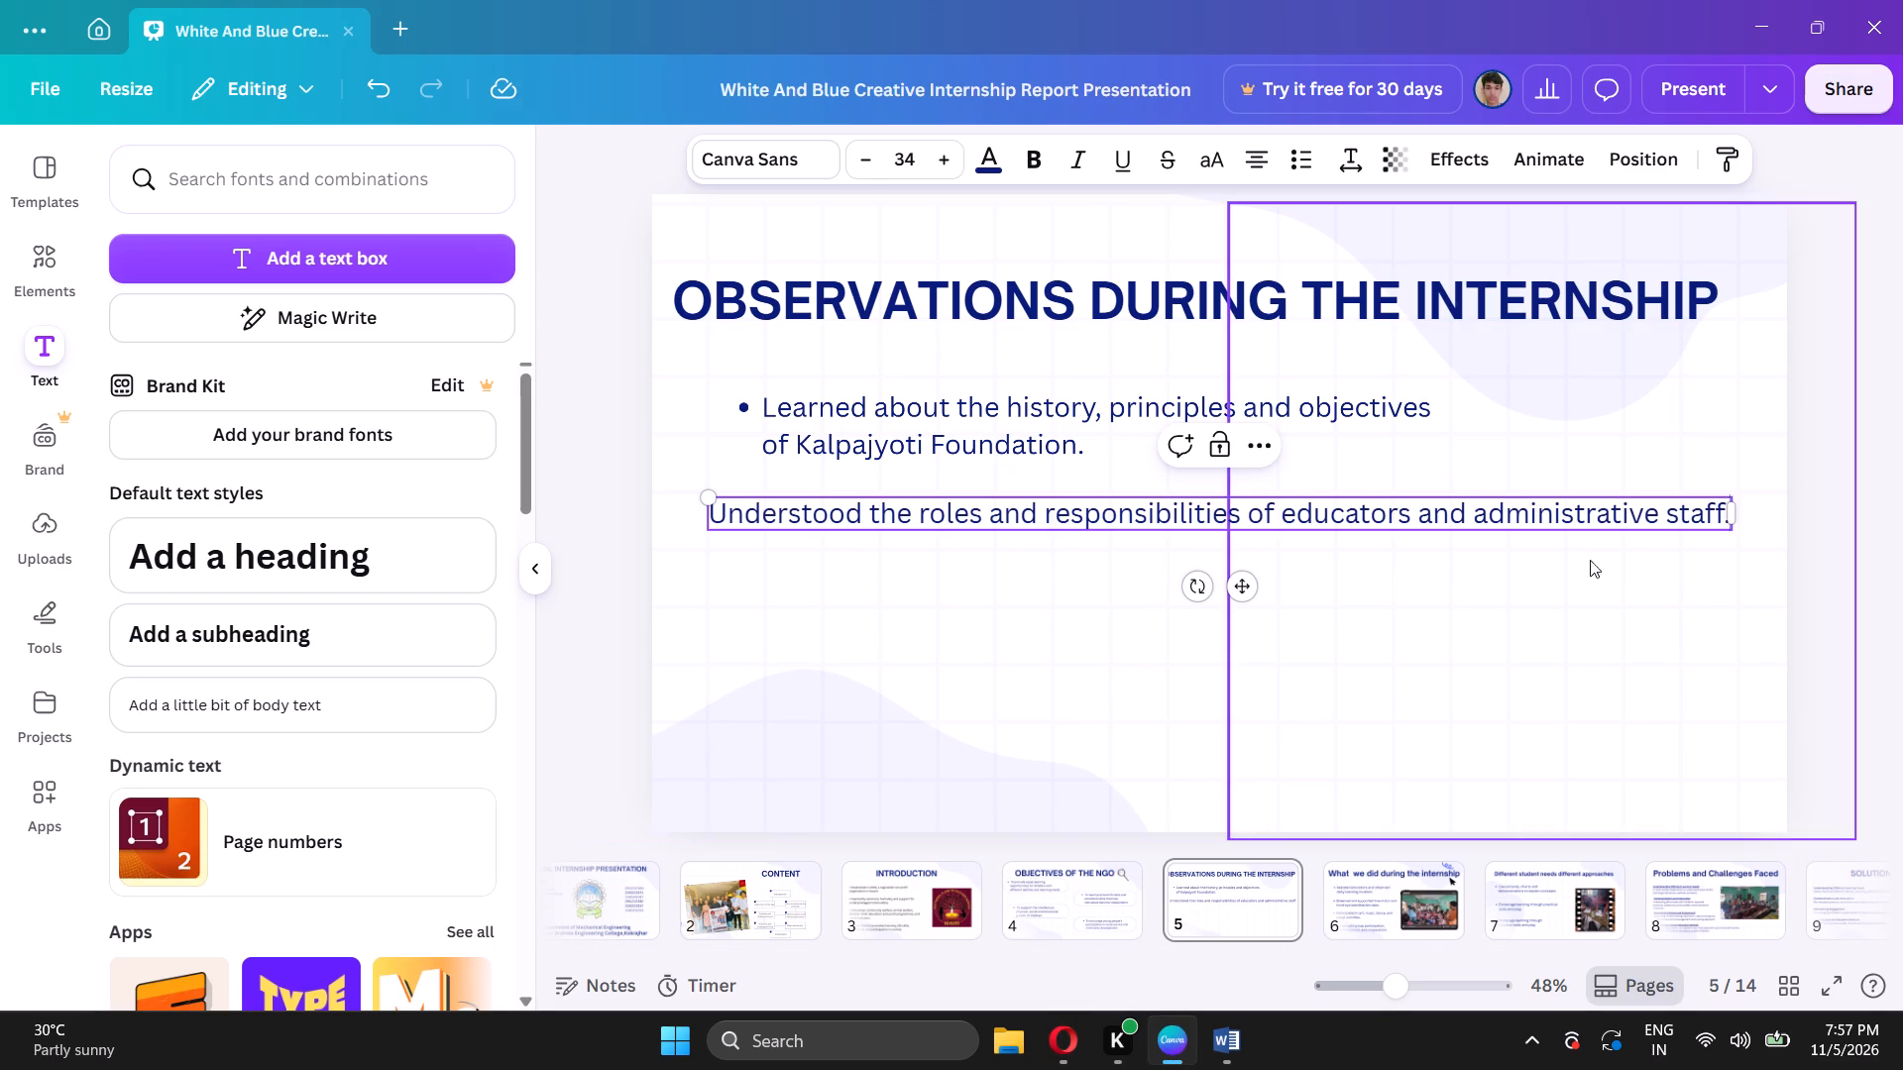
# Format the second point as a bulleted list, wrap it onto two lines and align it beneath the first bullet.
pyautogui.moveTo(1740, 510); pyautogui.dragTo(1418, 554)
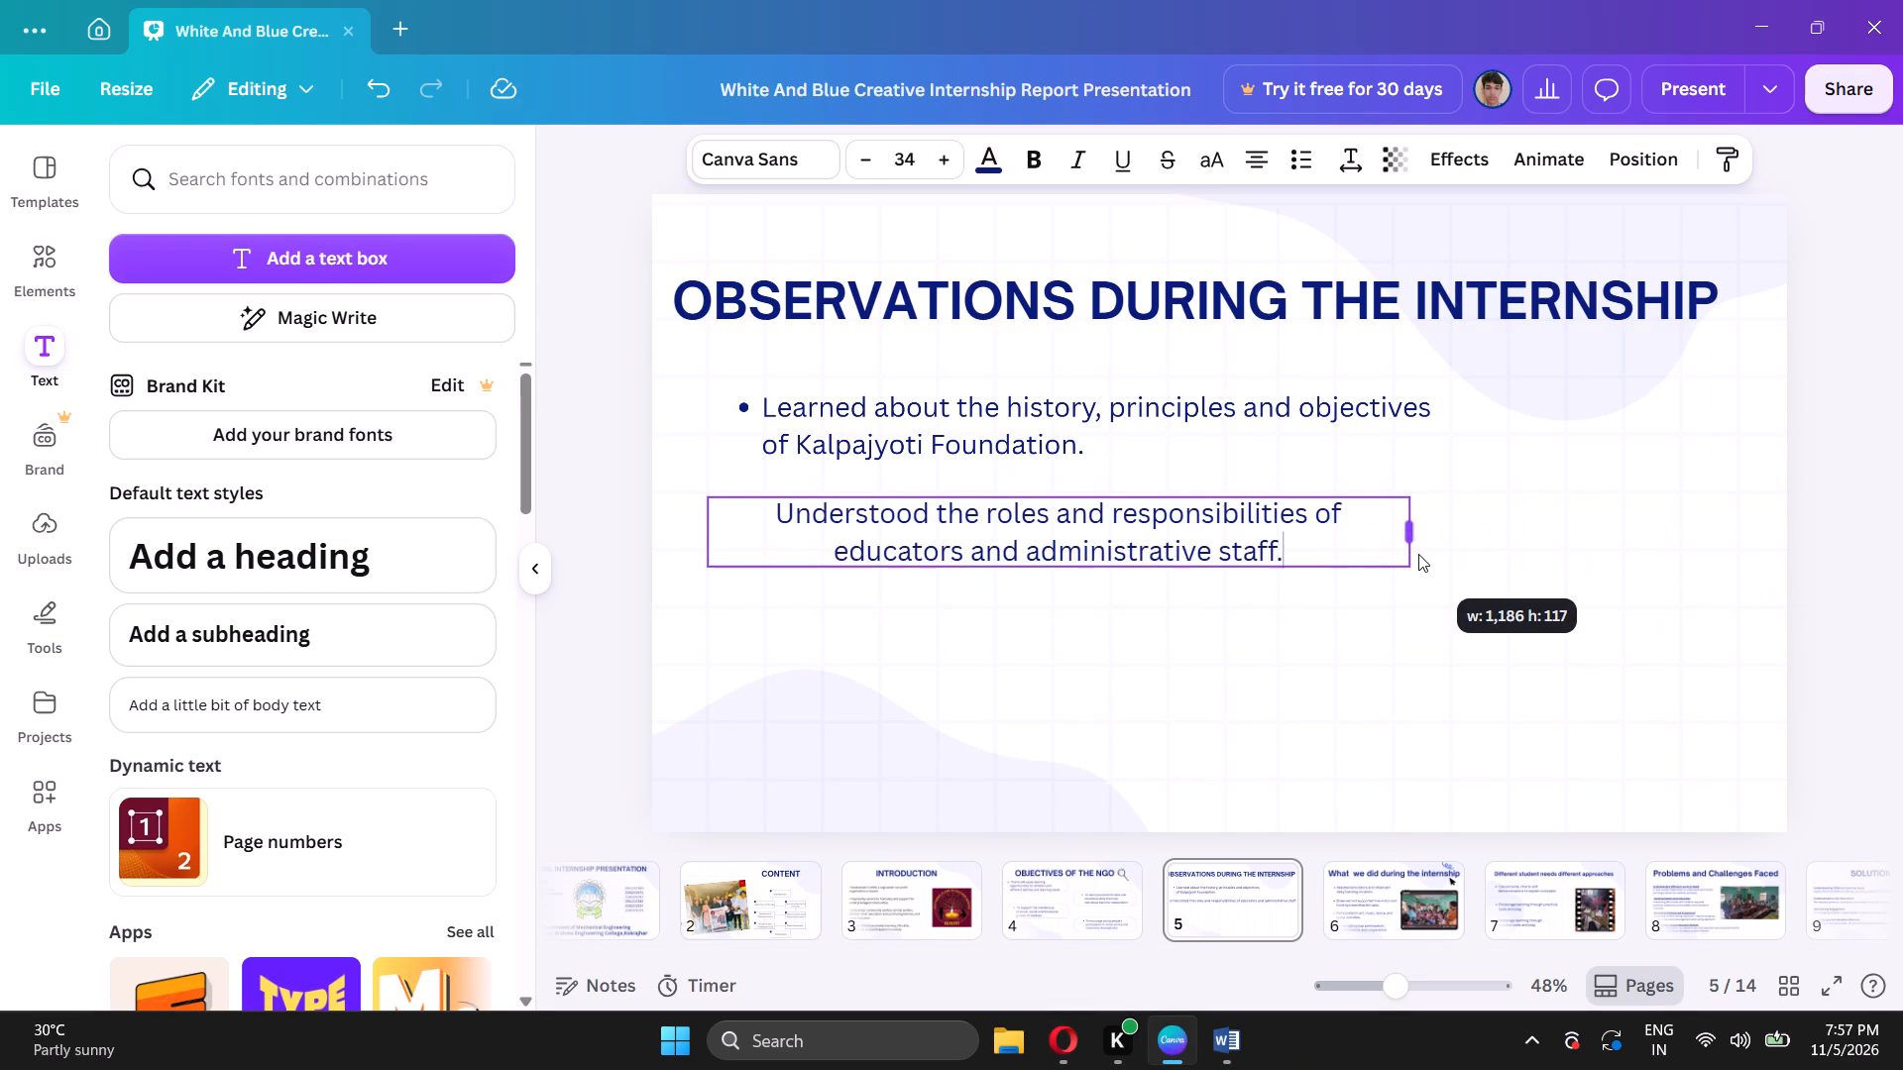
pyautogui.moveTo(1418, 554); pyautogui.dragTo(1417, 554)
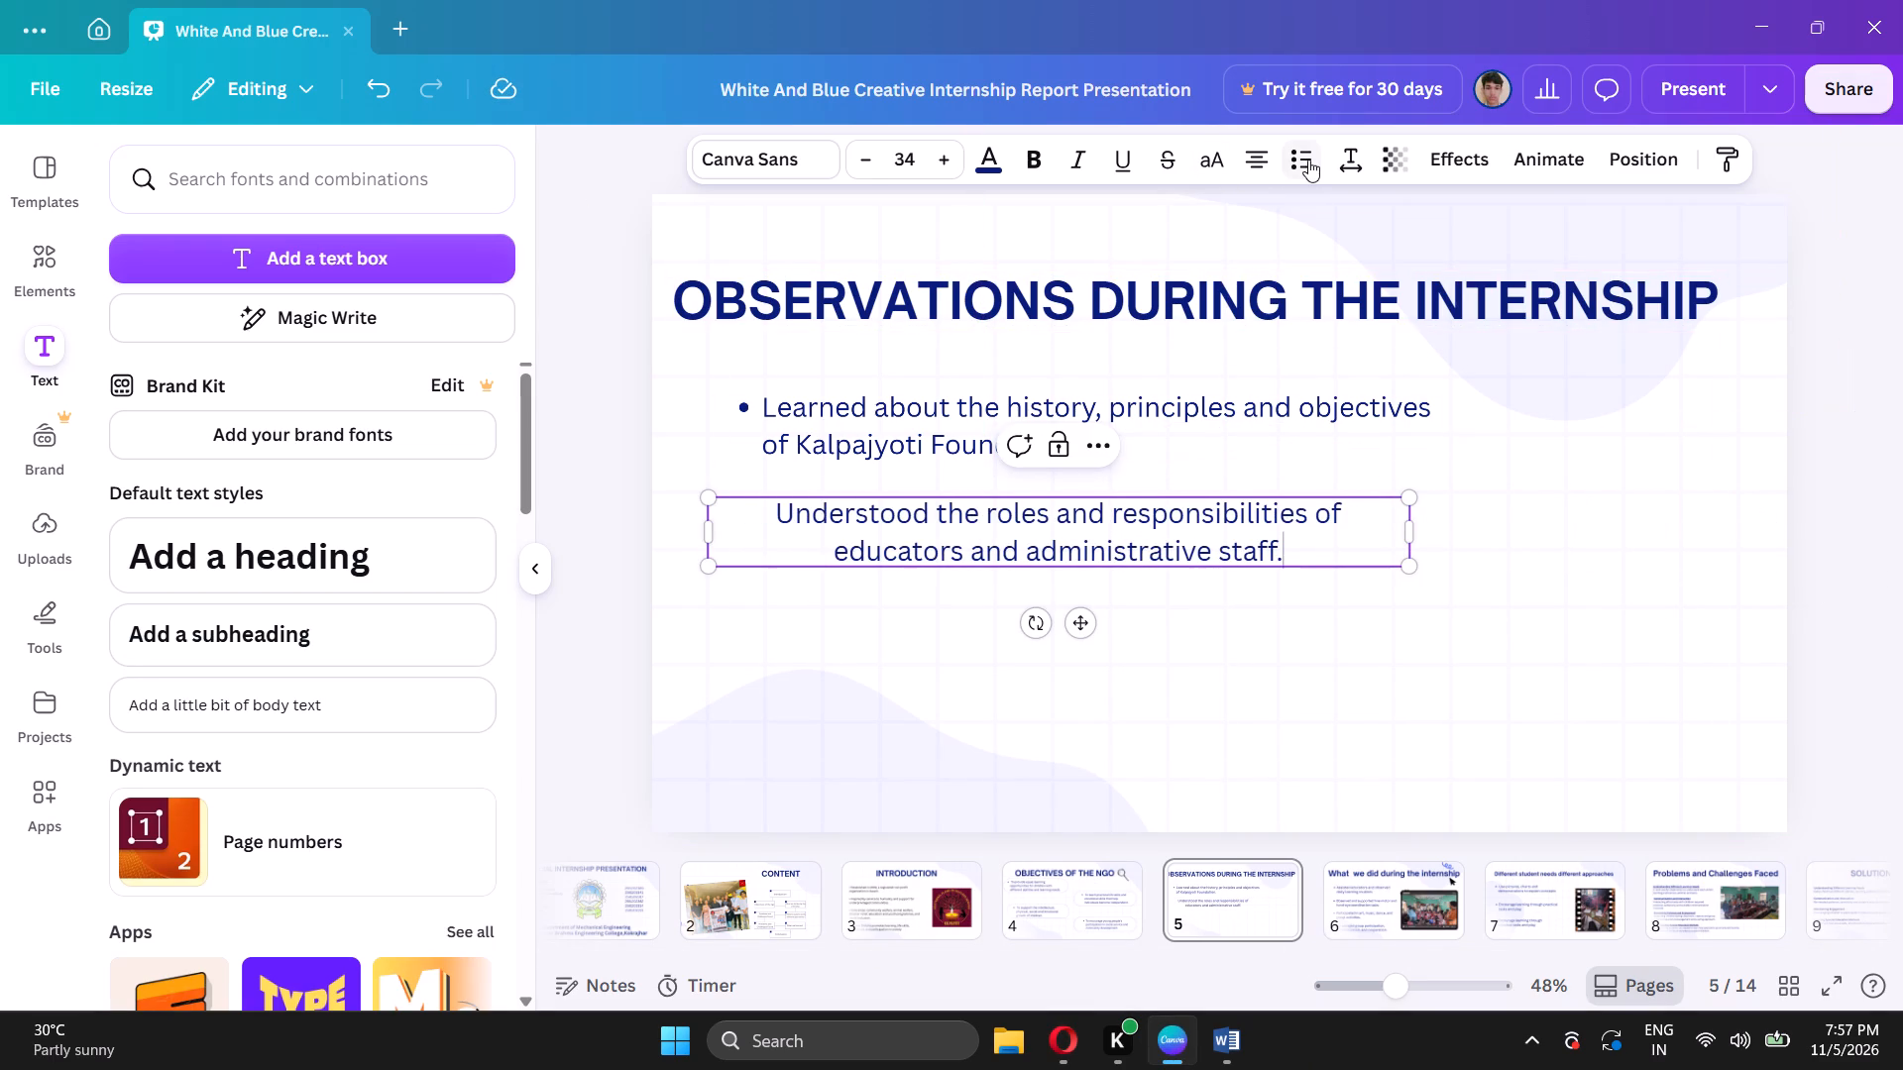
pyautogui.click(1308, 160)
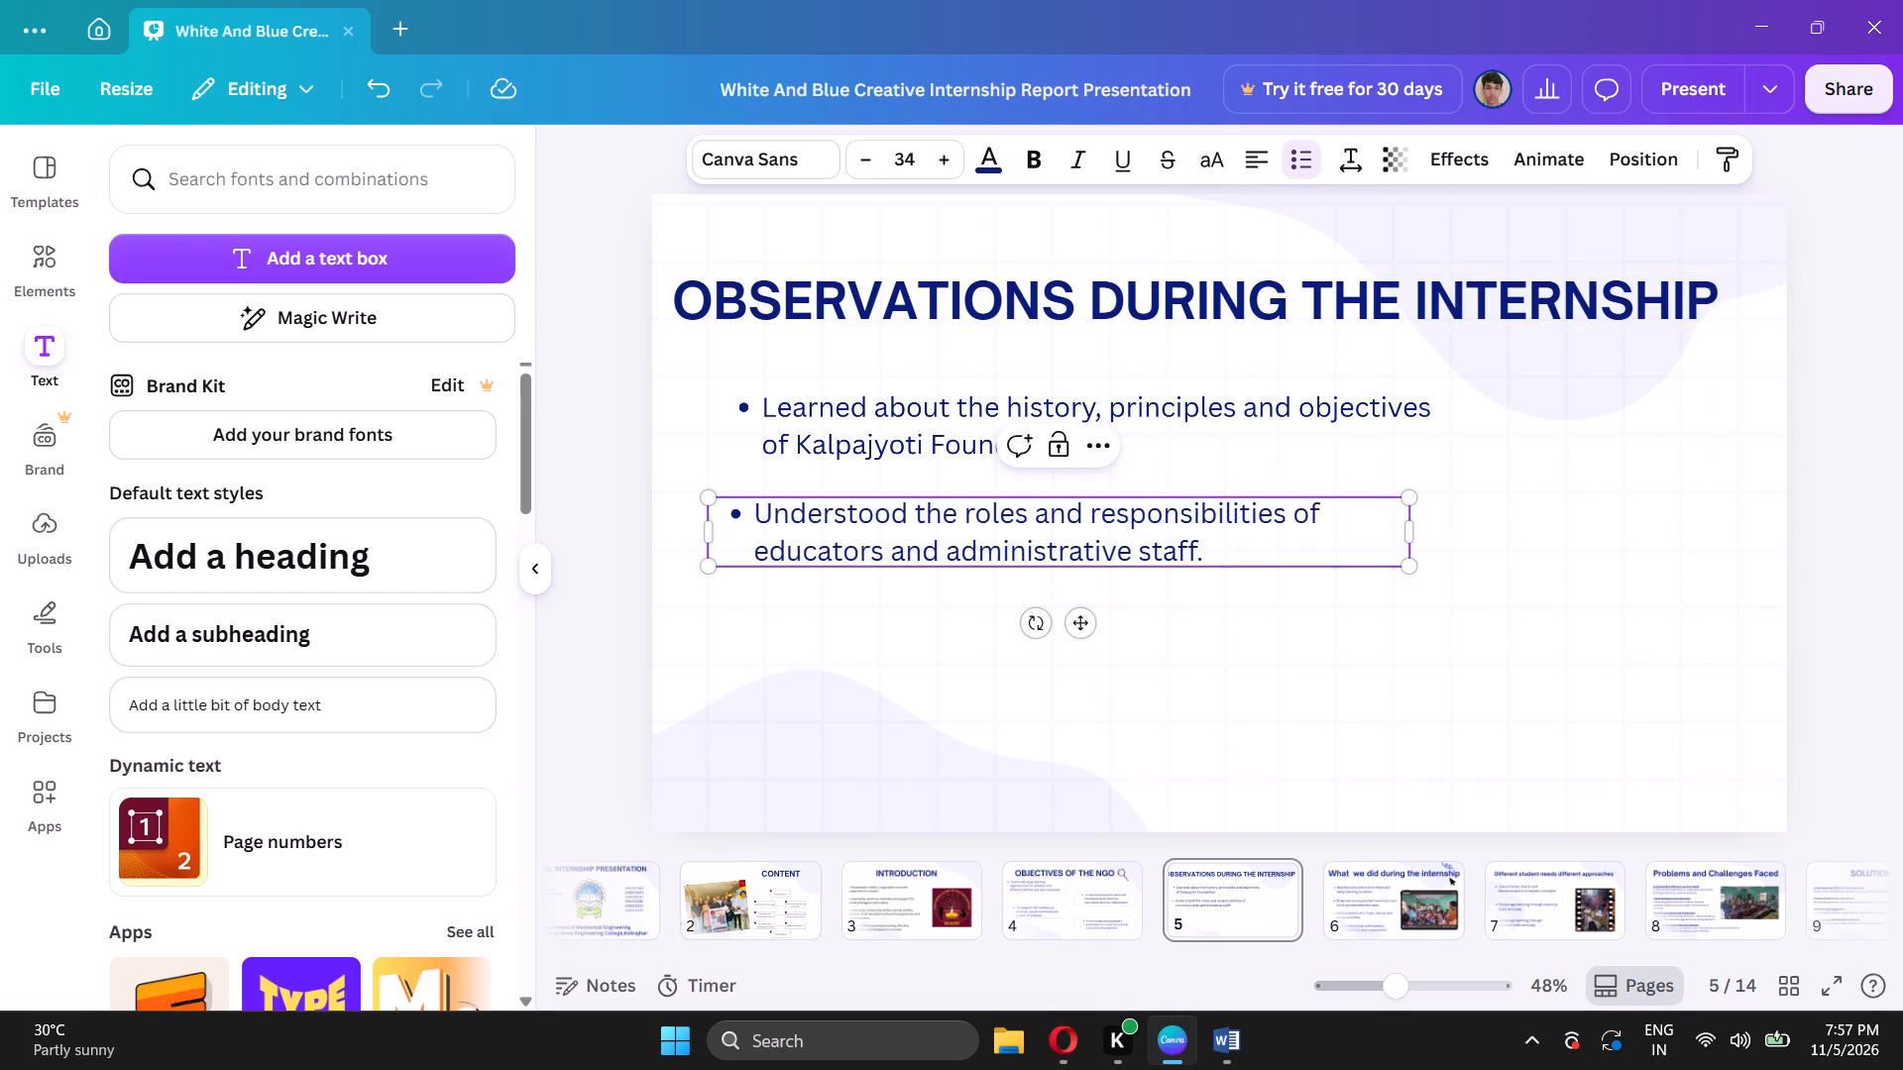
pyautogui.moveTo(1422, 532); pyautogui.dragTo(1492, 538)
pyautogui.click(1878, 542)
pyautogui.click(1123, 546)
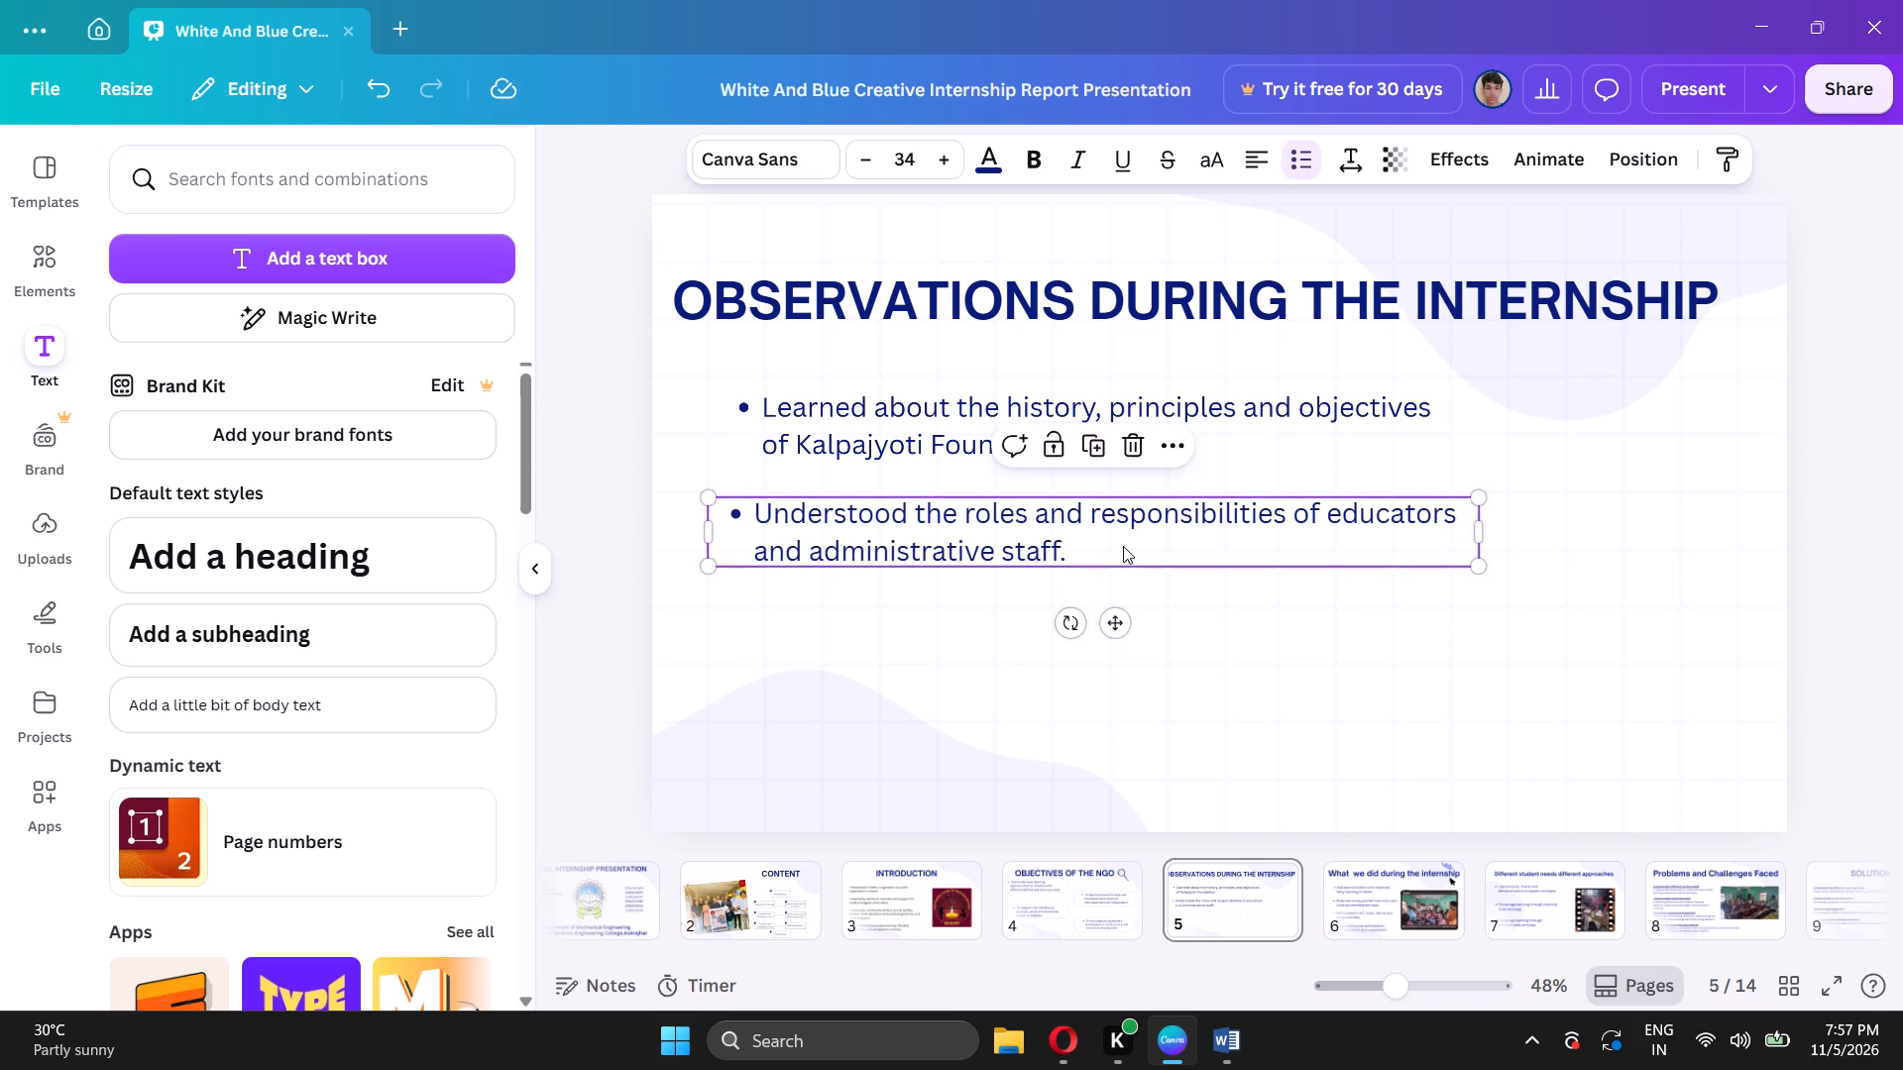
pyautogui.click(1824, 518)
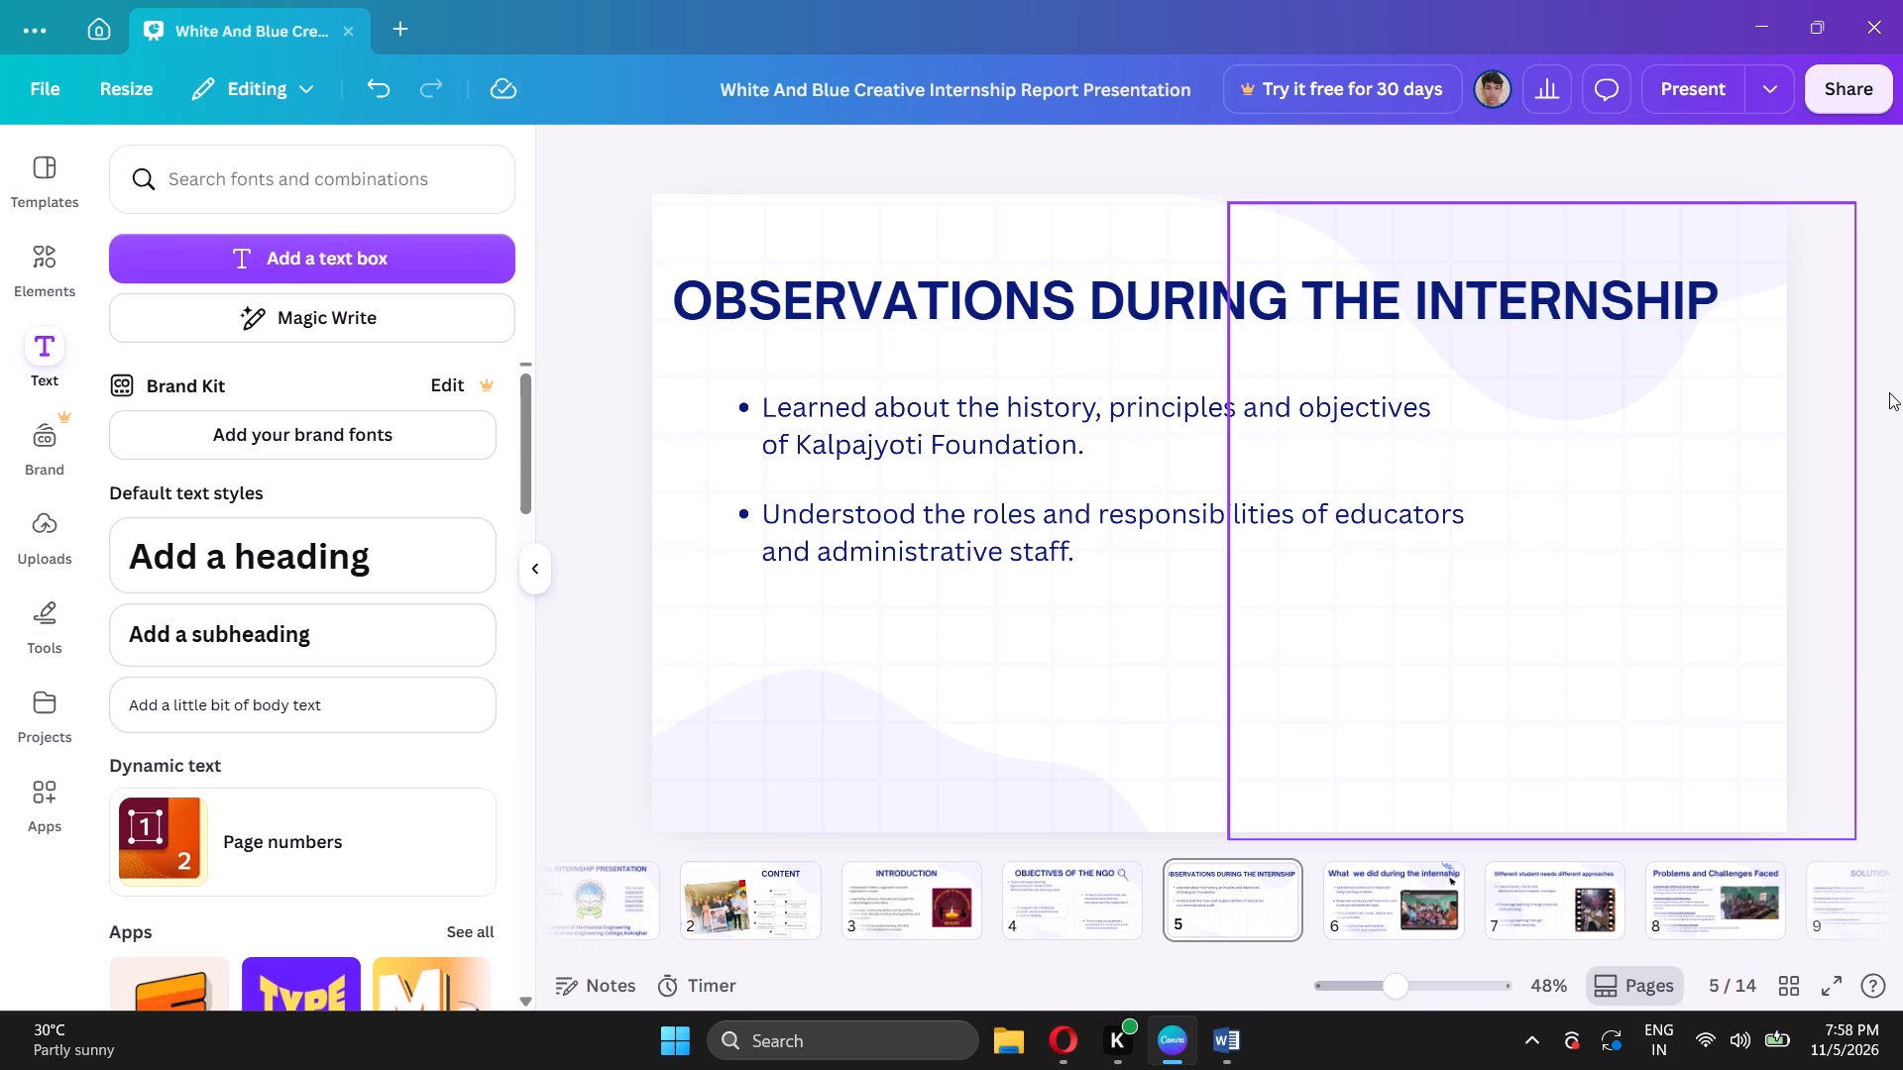
# Review the presentation's slides from the title slide through slide 9, Solution, examining their content and text layout.
pyautogui.press('Left')
pyautogui.press('Left')
pyautogui.press('Left')
pyautogui.press('Left')
pyautogui.press('Left')
pyautogui.press('Left')
pyautogui.press('Left')
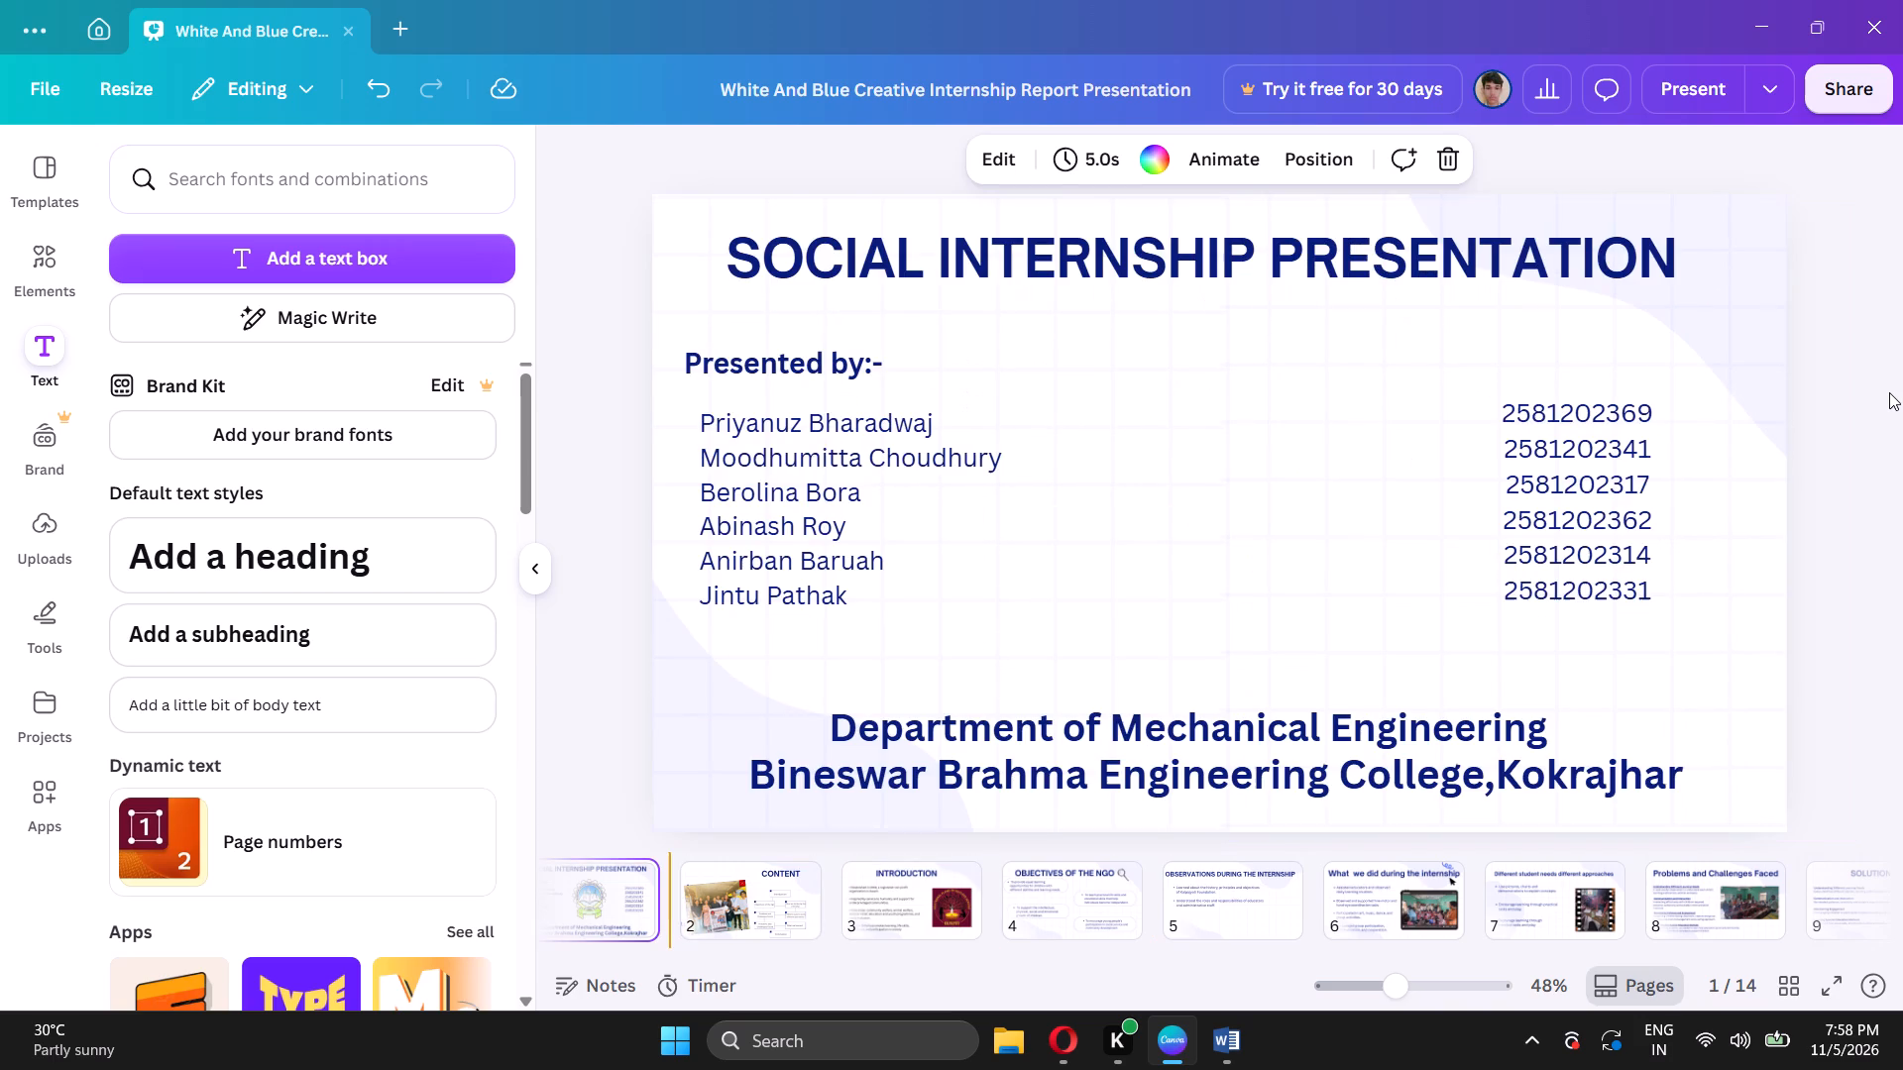
pyautogui.press('Right')
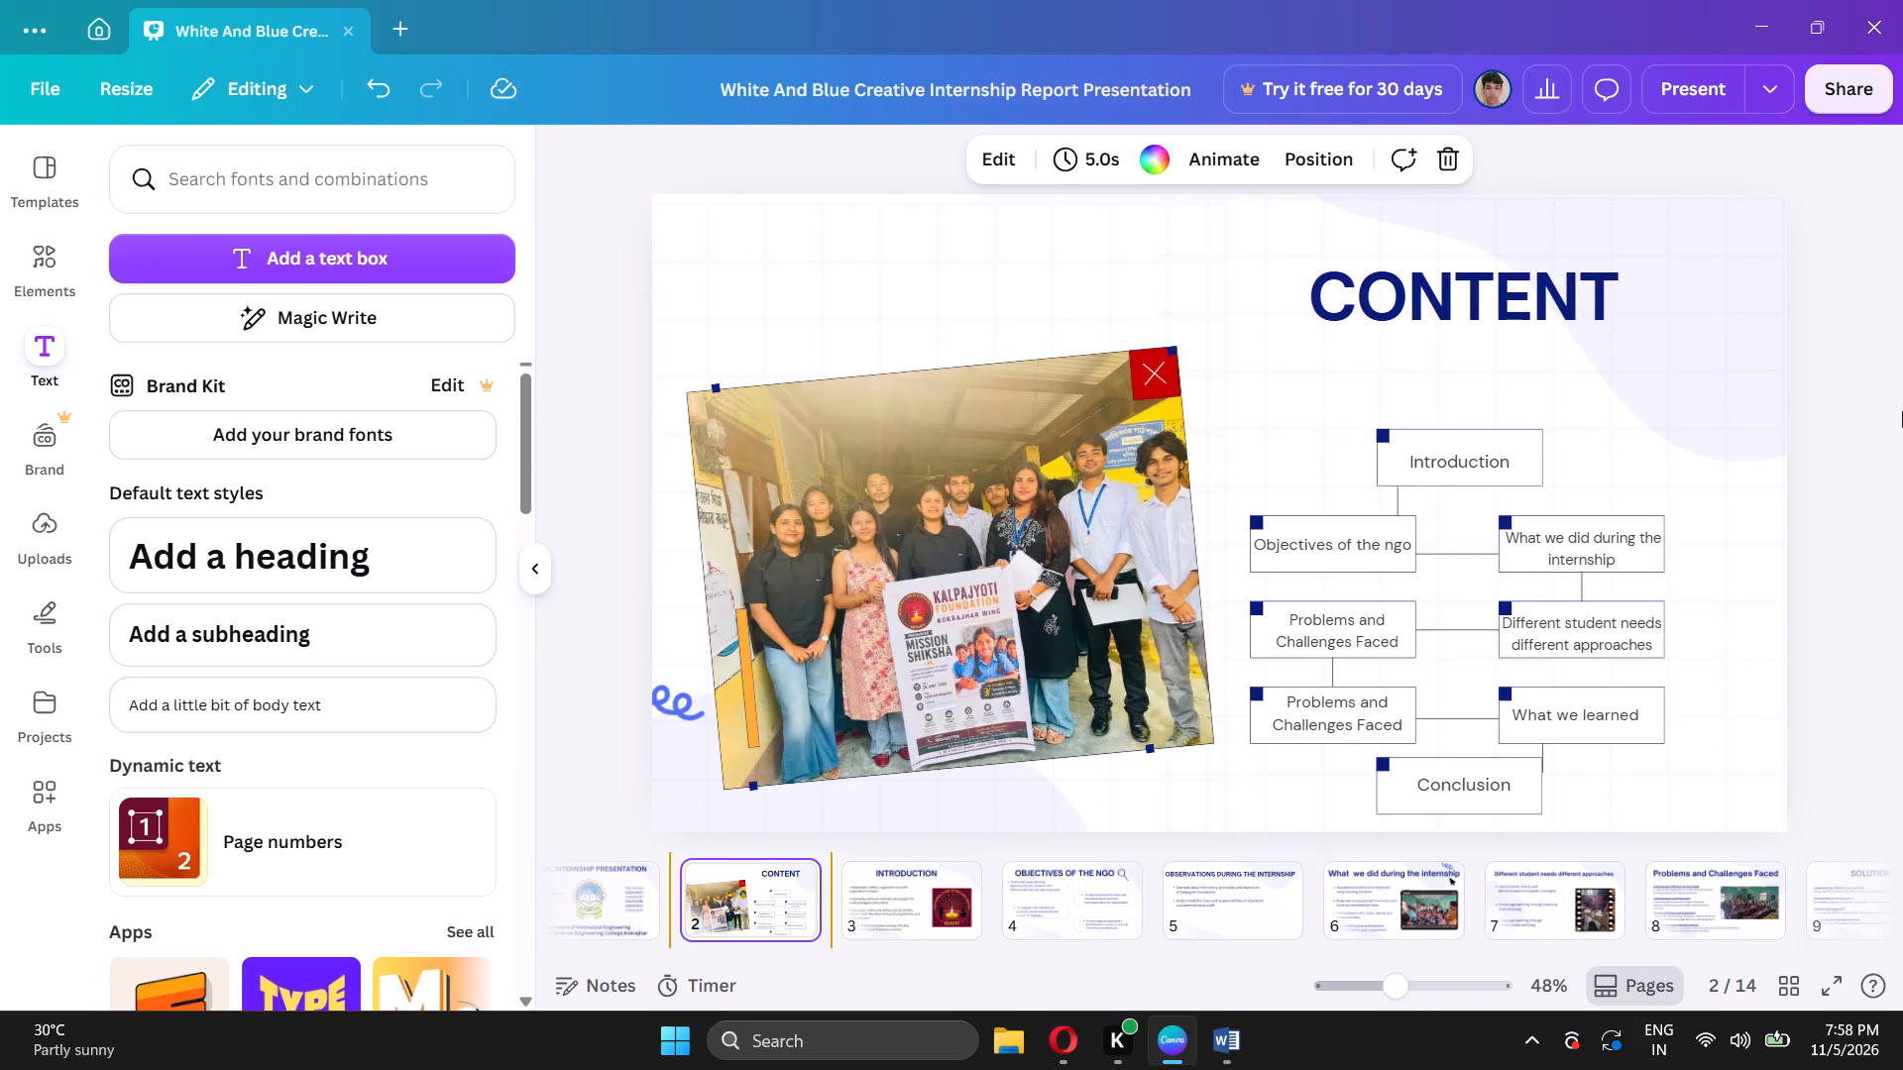
pyautogui.press('Right')
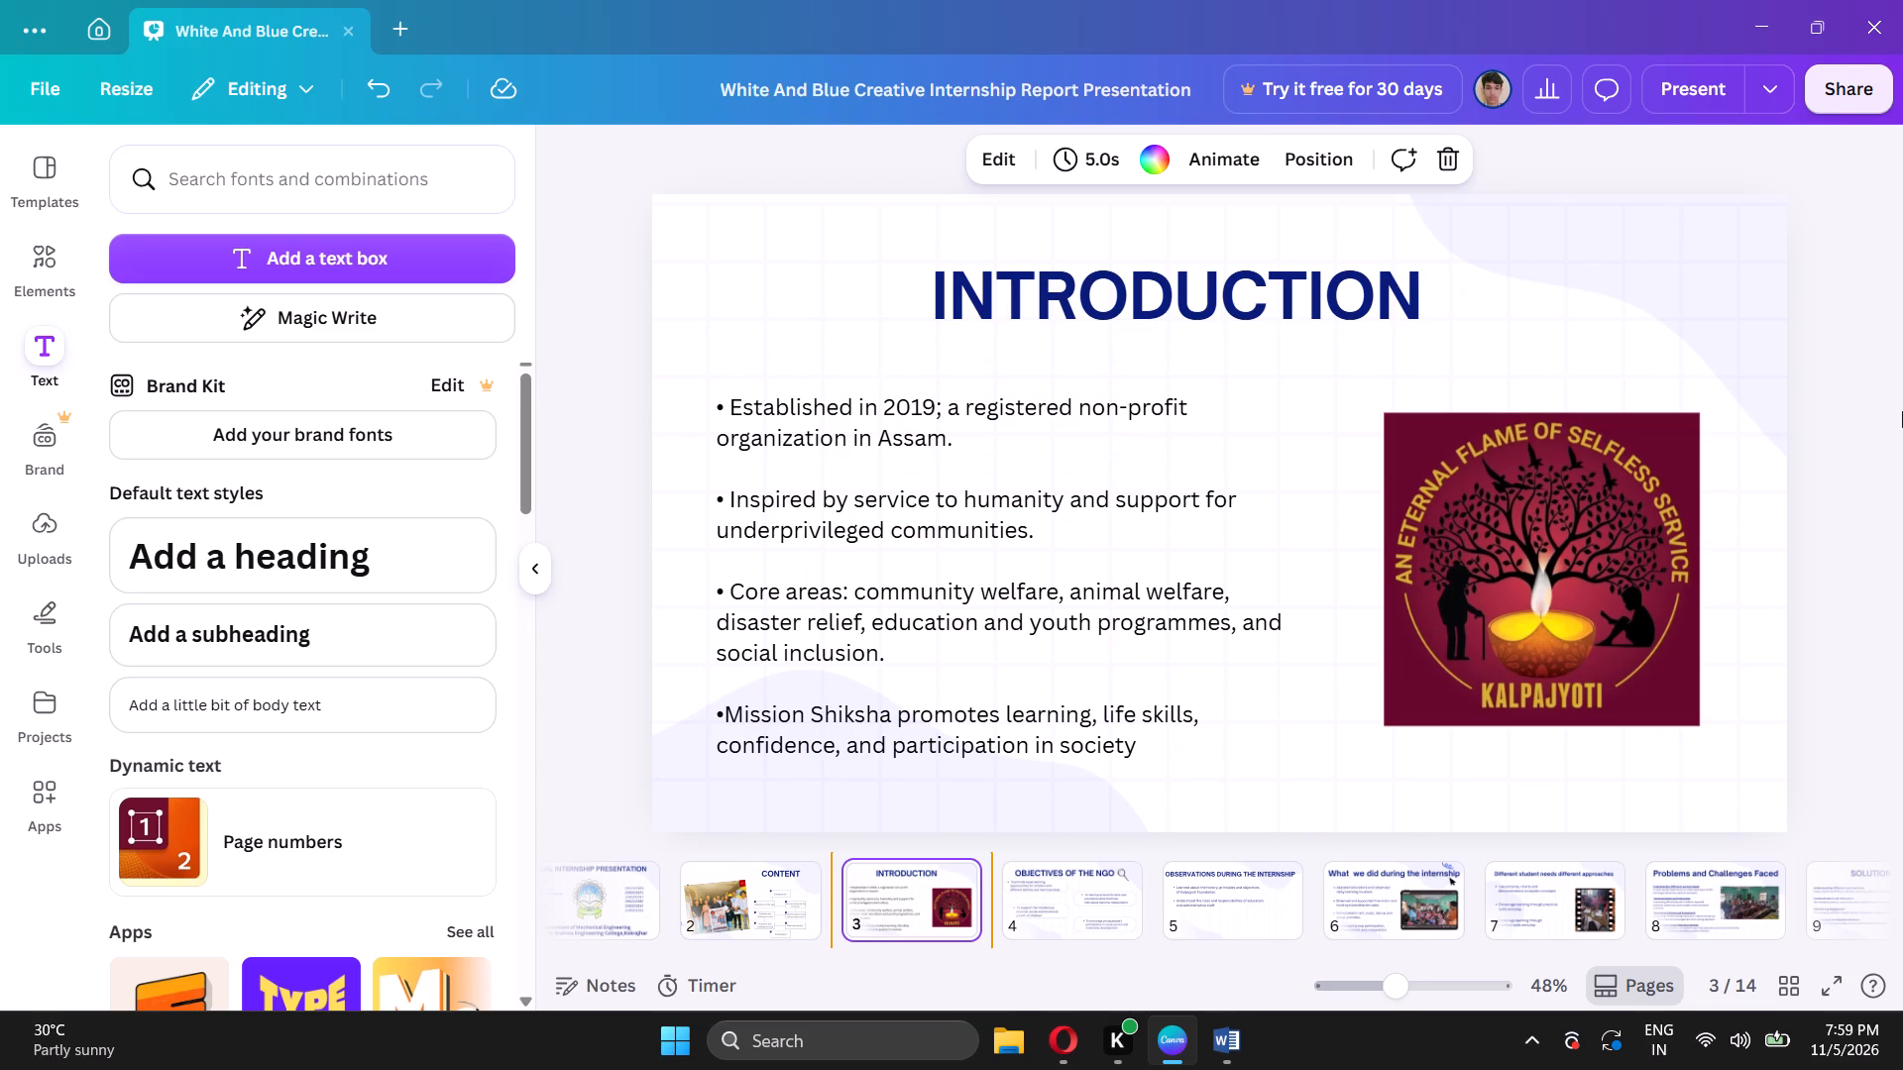
pyautogui.scroll(-1, 1902, 418)
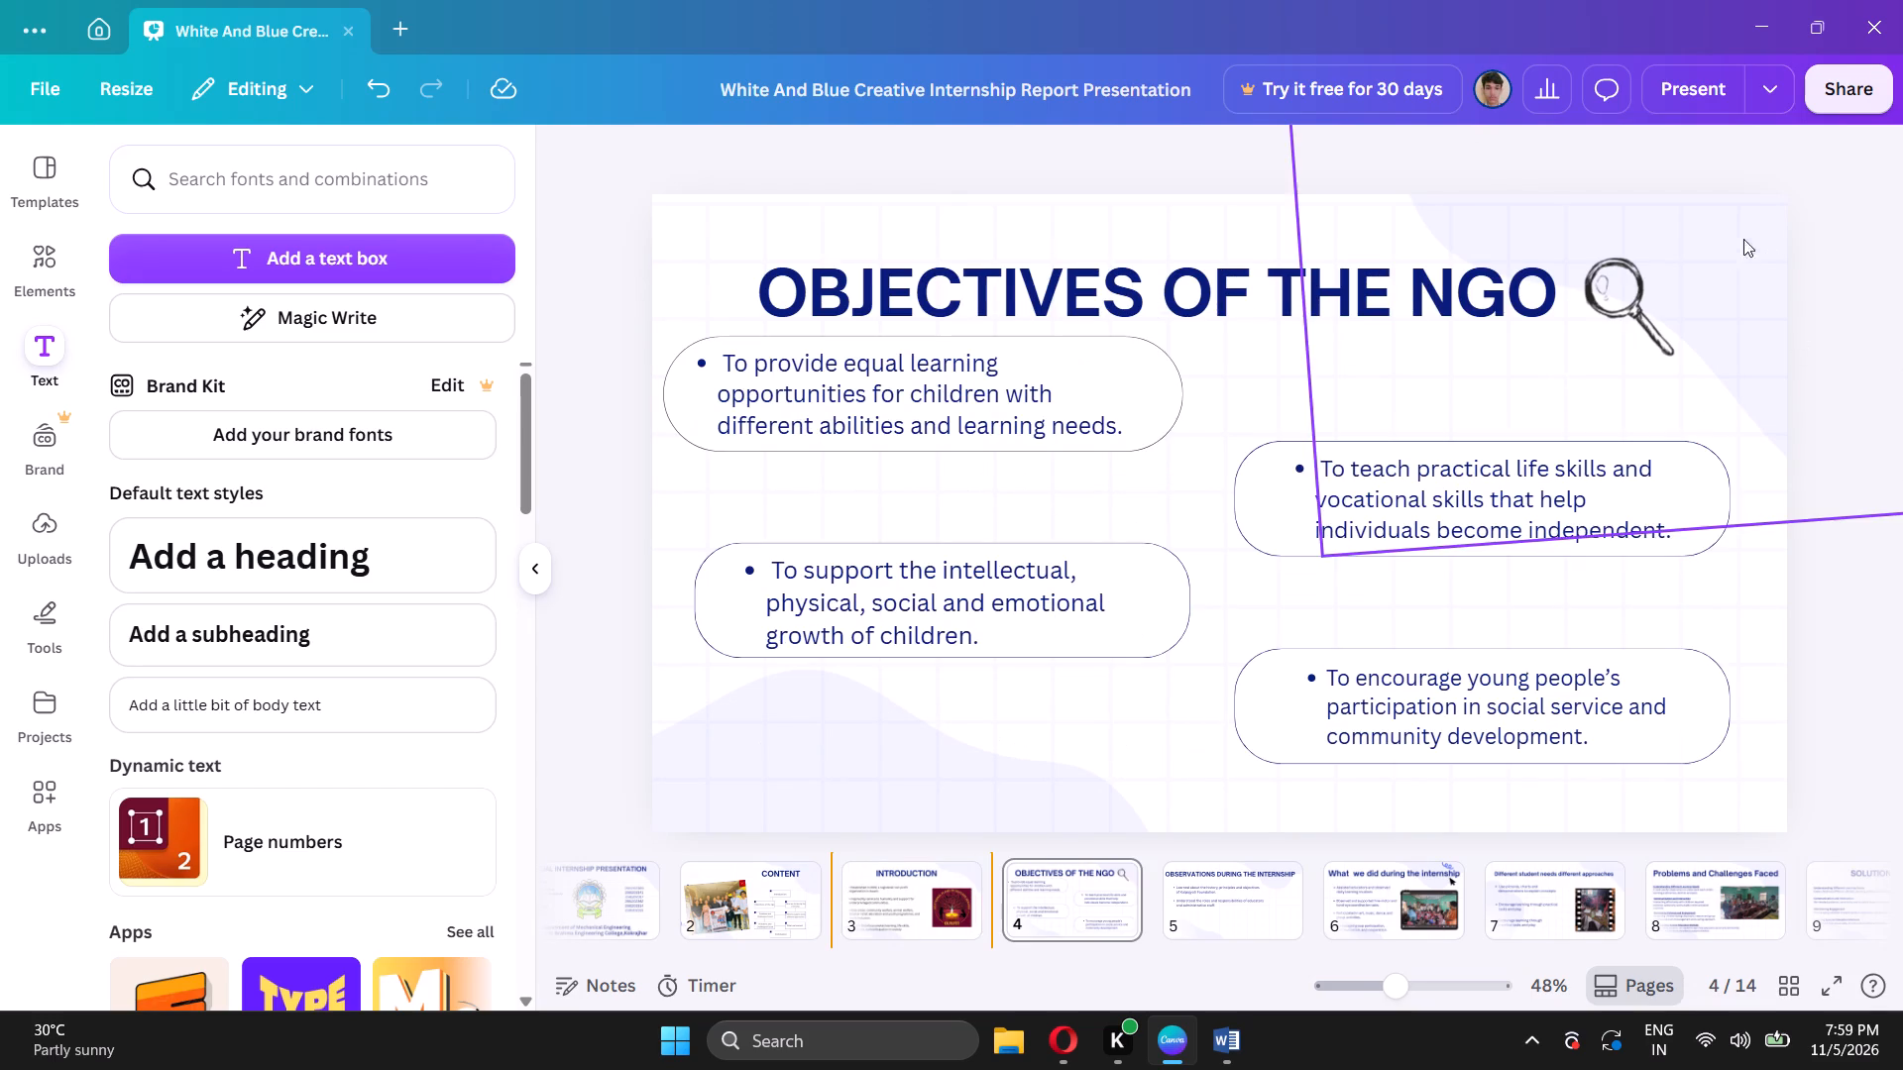
pyautogui.click(1163, 917)
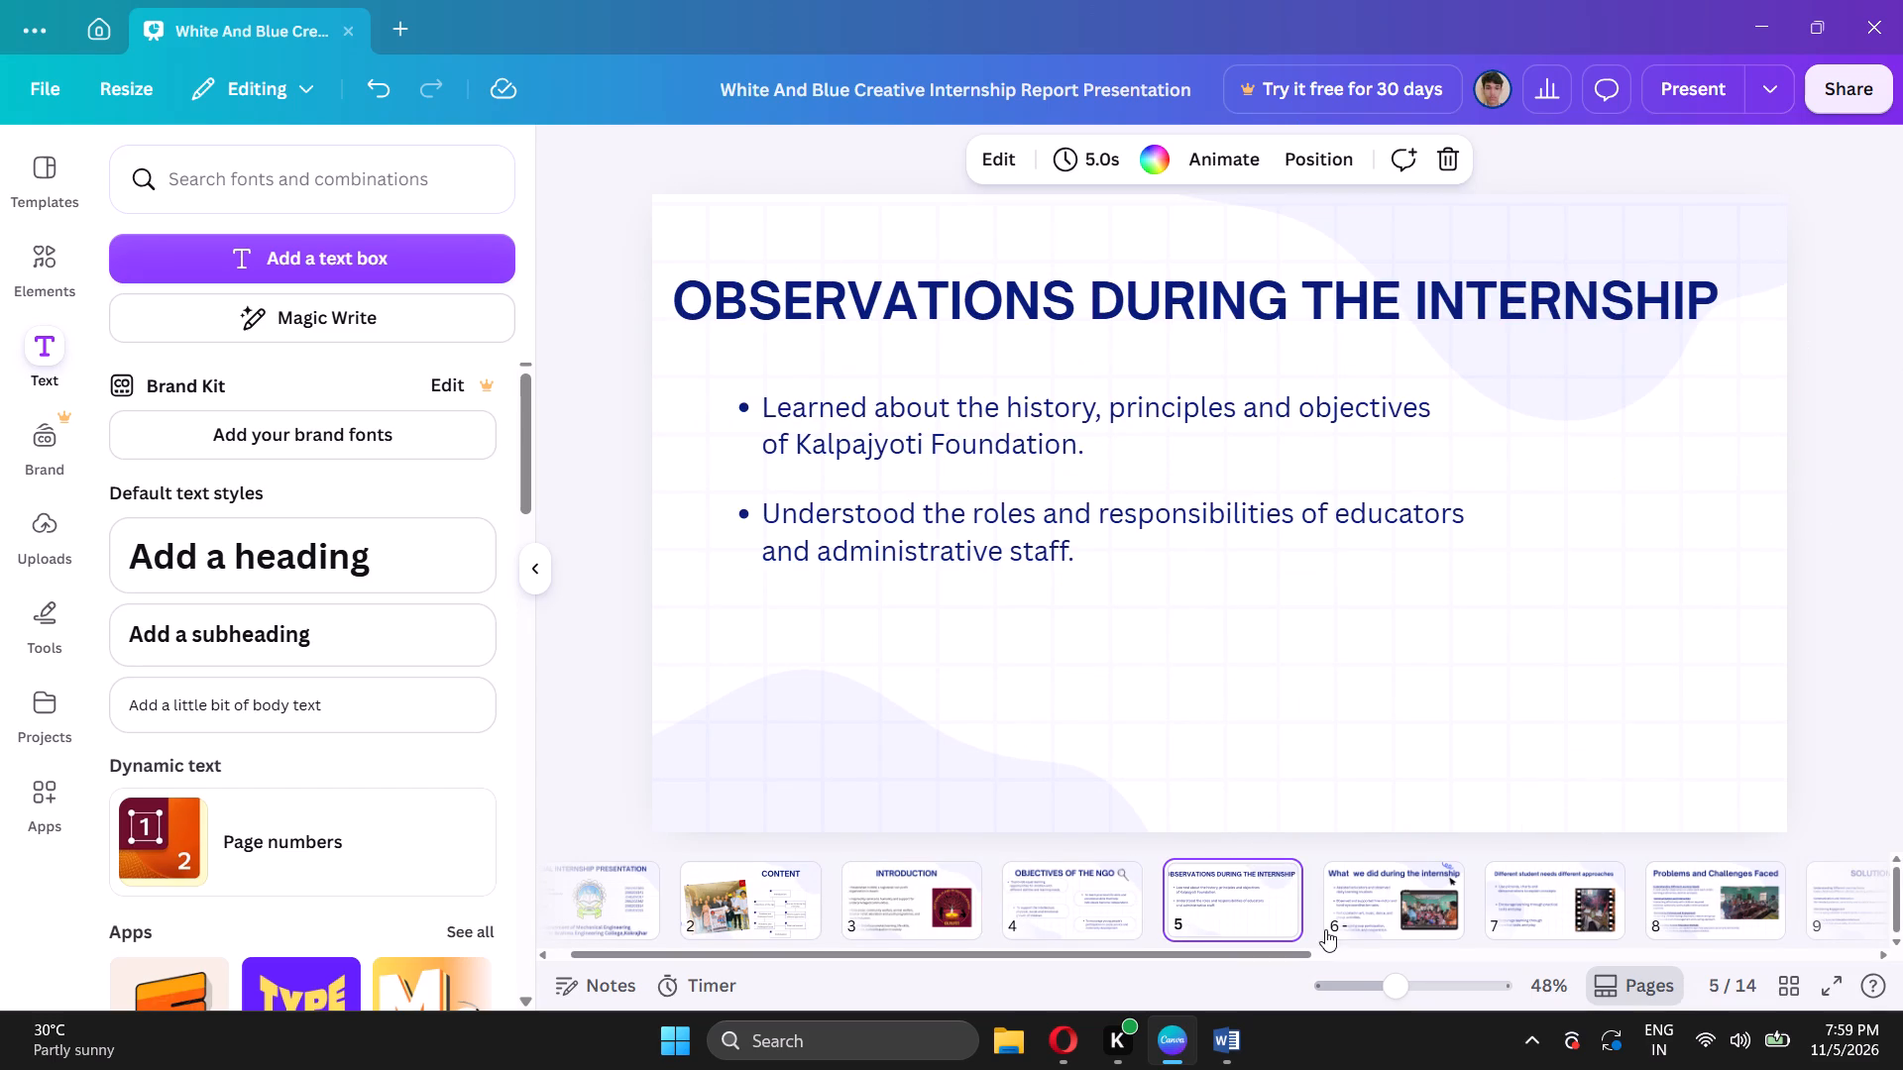
pyautogui.click(1406, 908)
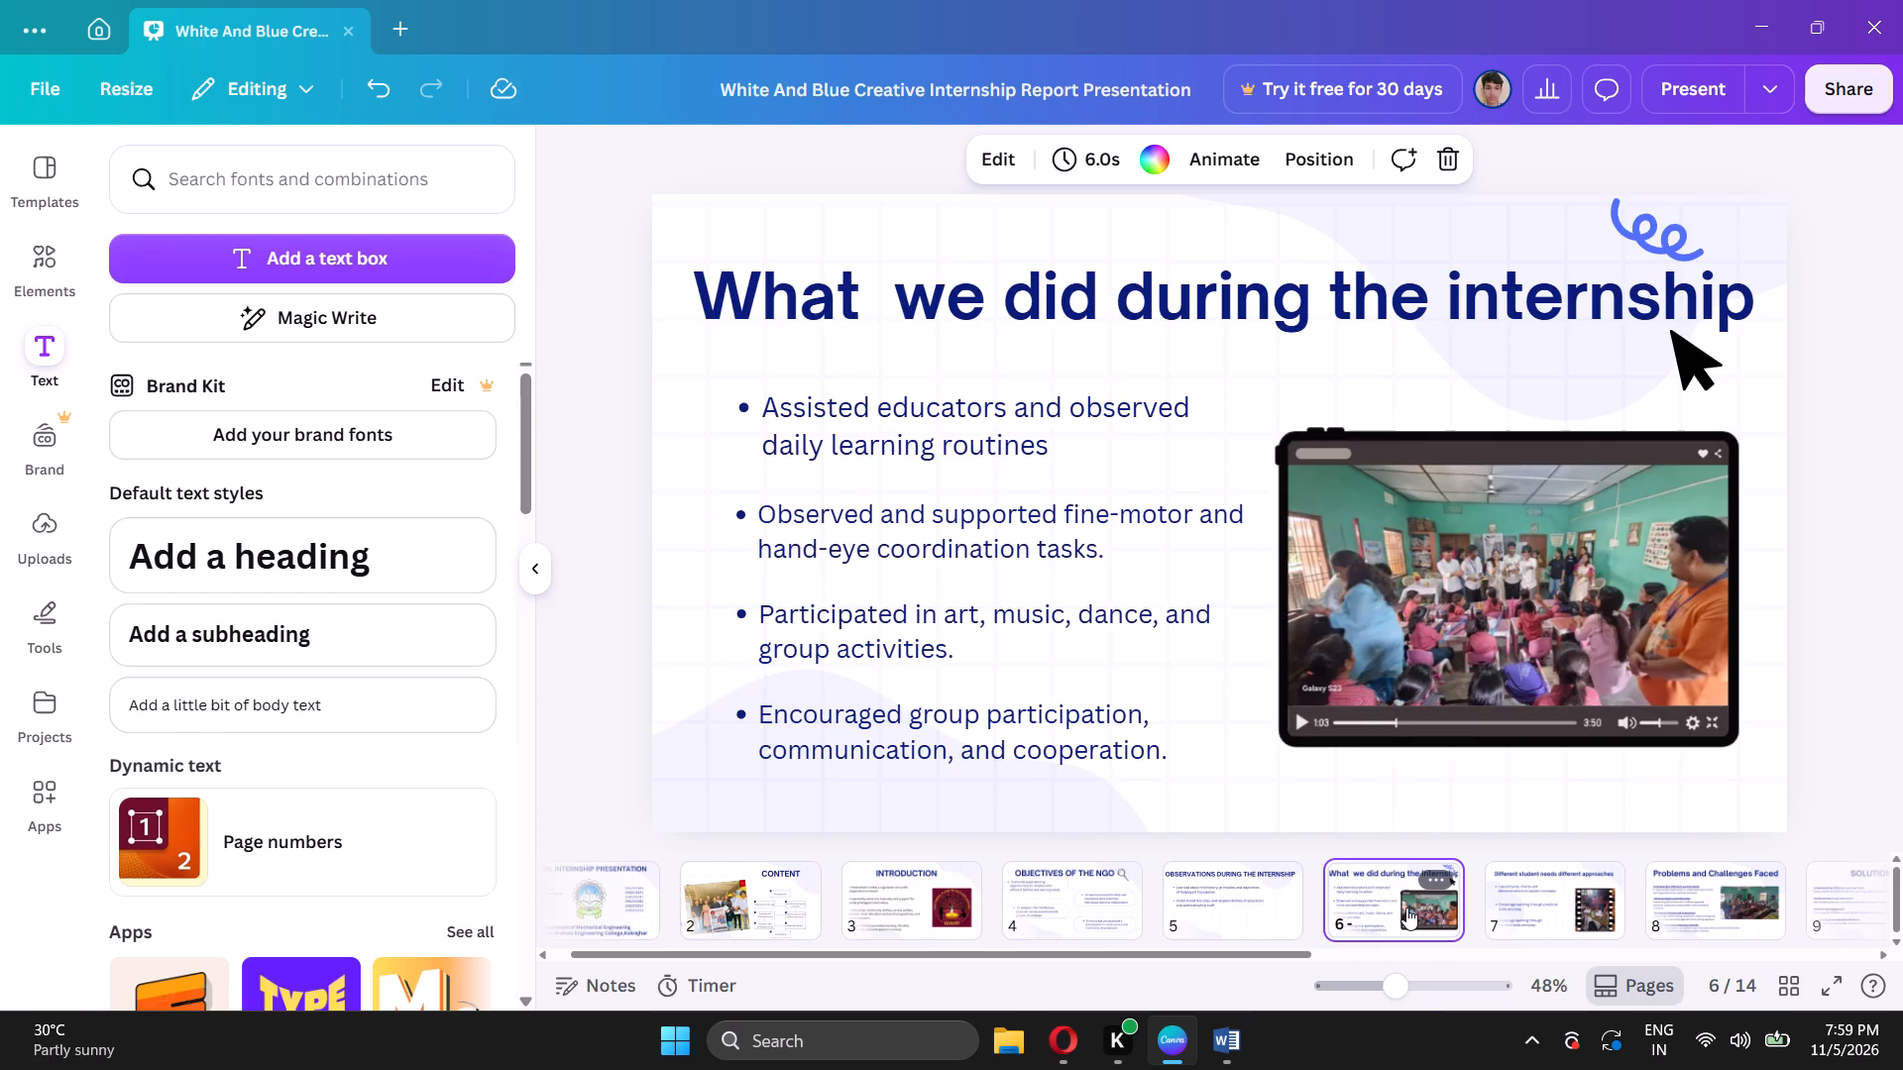
pyautogui.click(1549, 900)
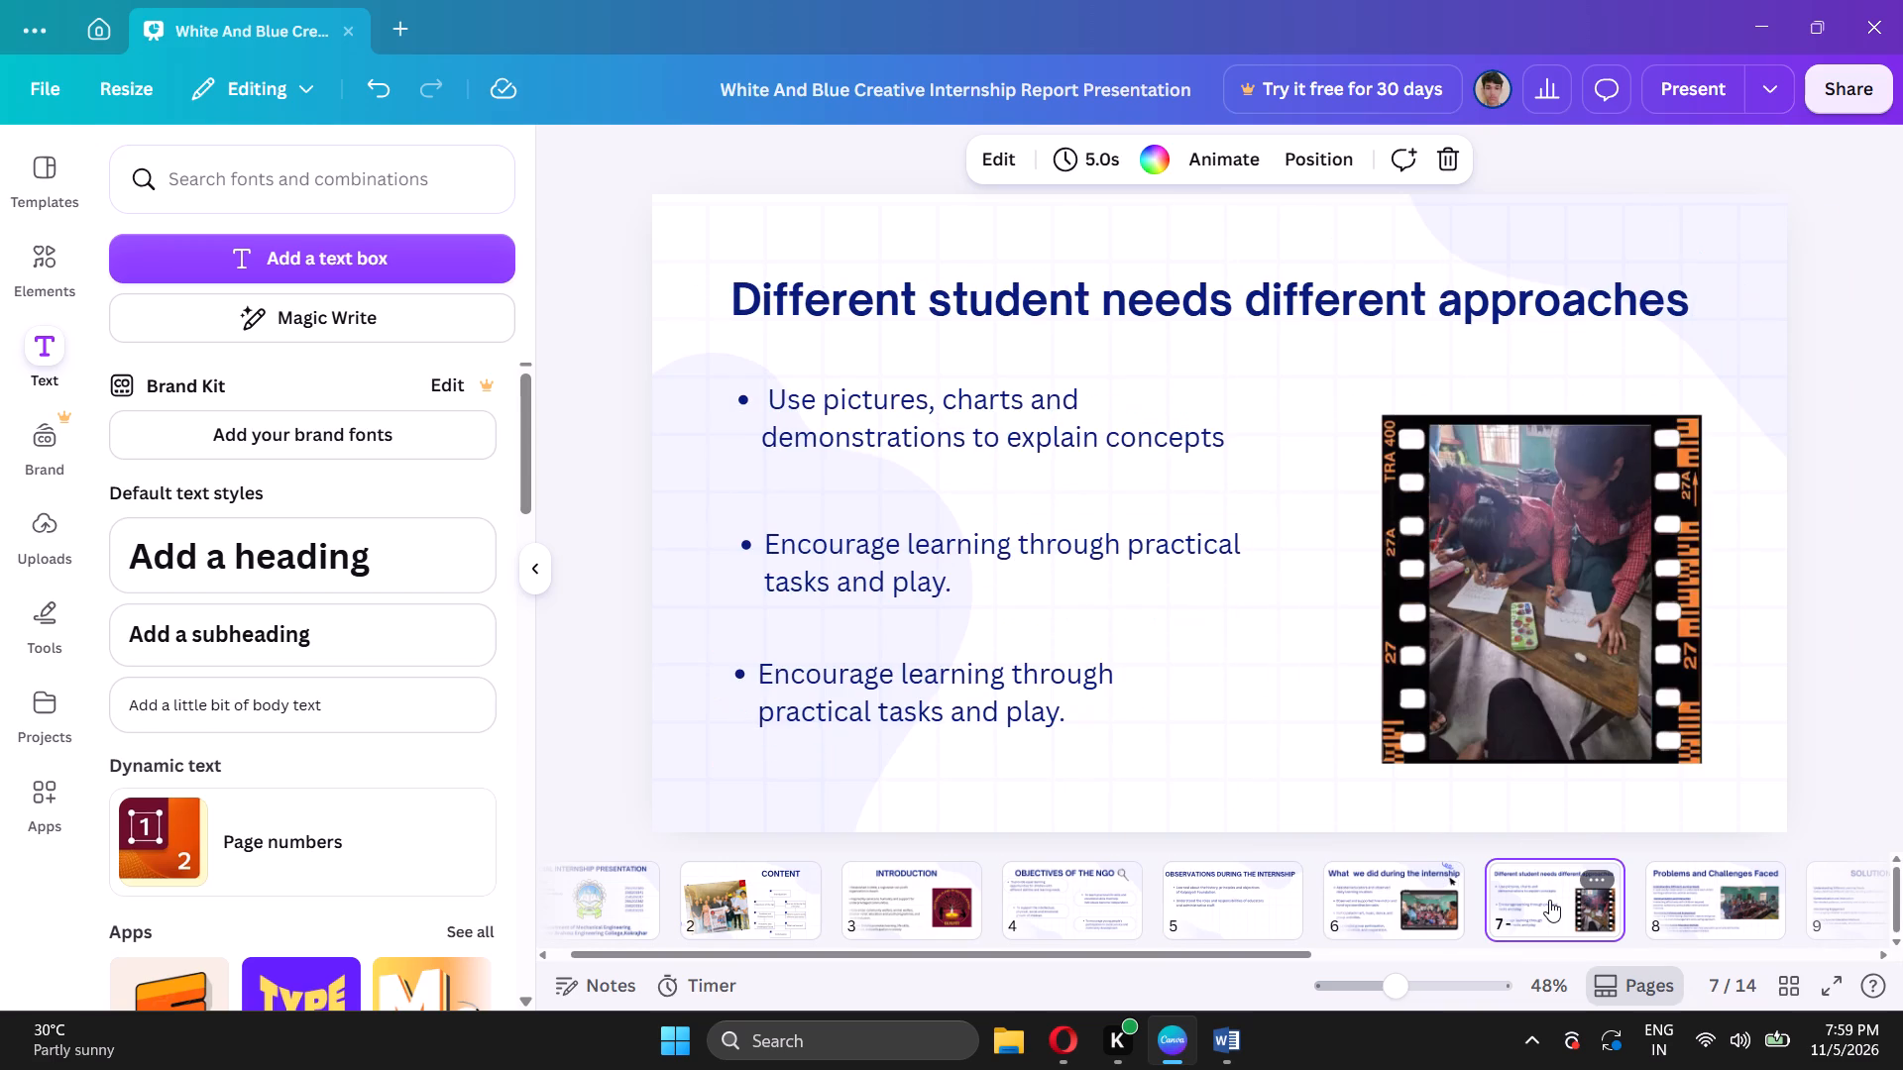
pyautogui.click(1745, 897)
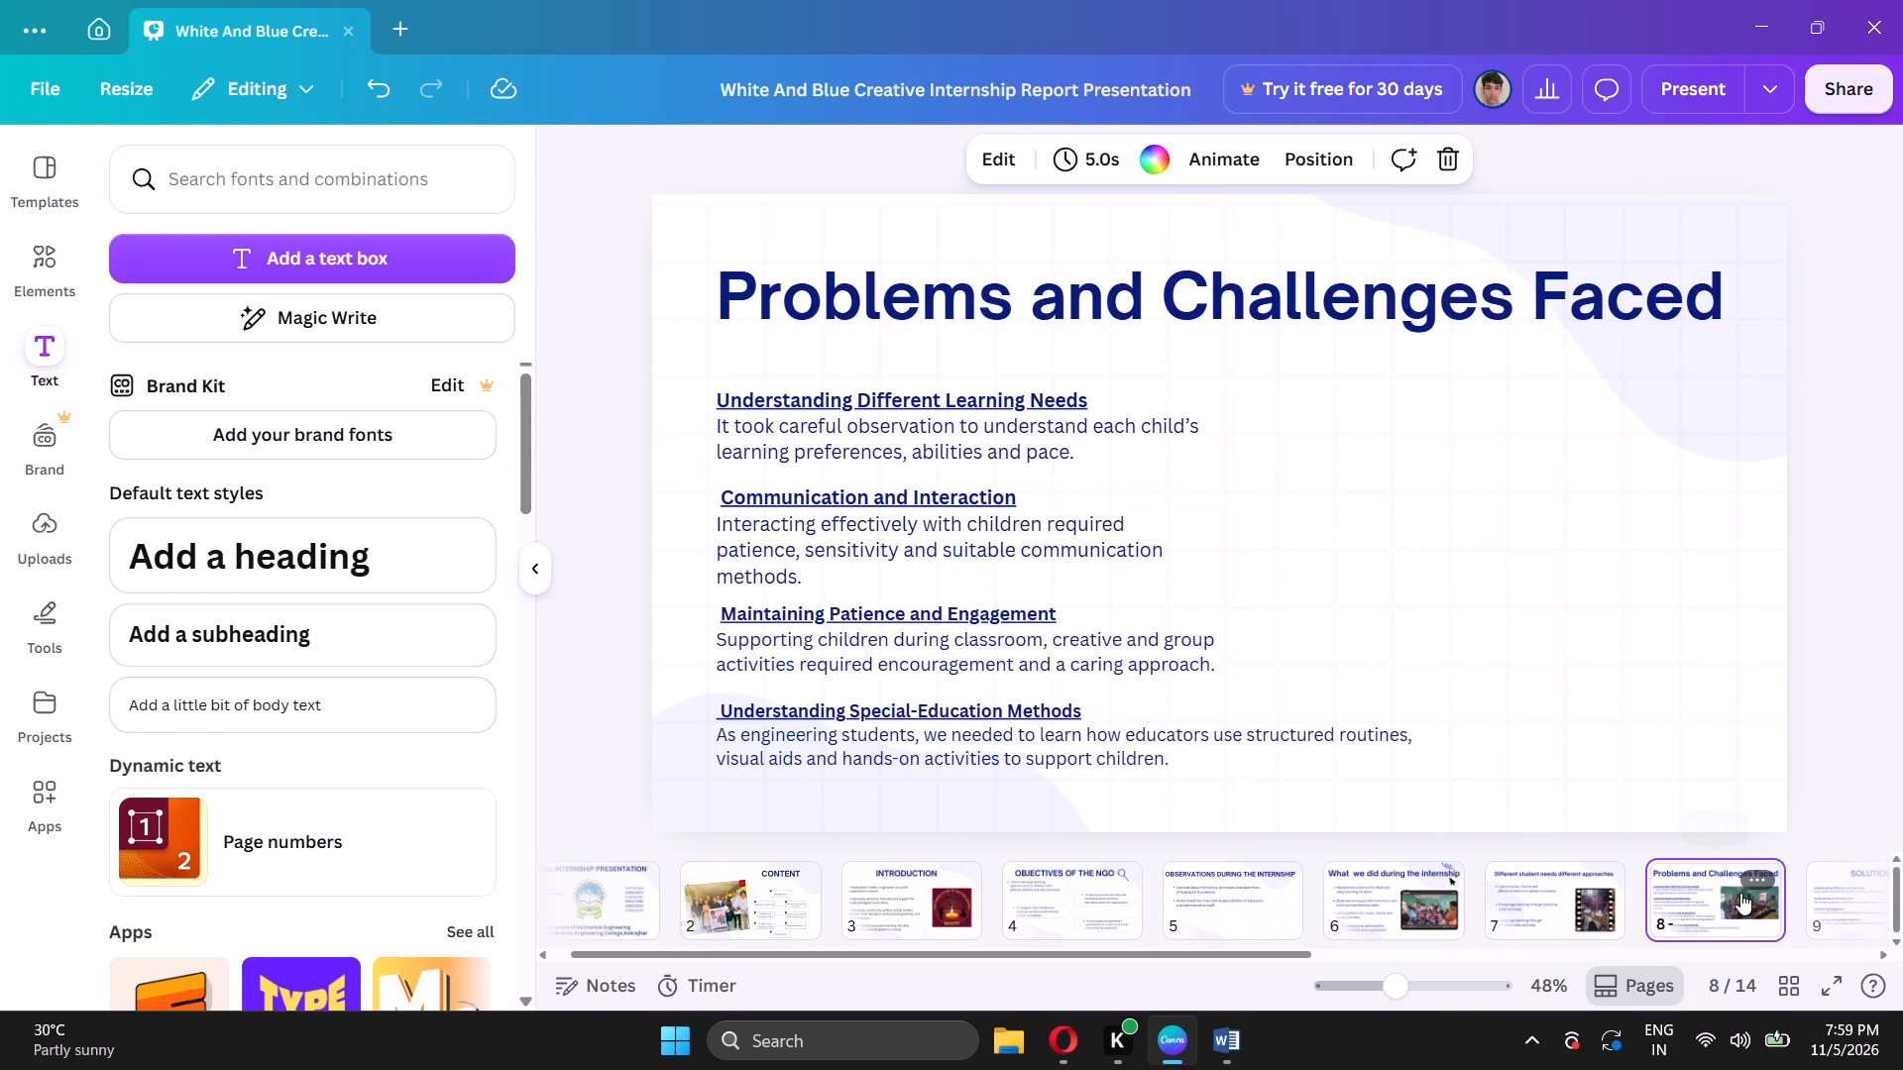
pyautogui.click(1831, 887)
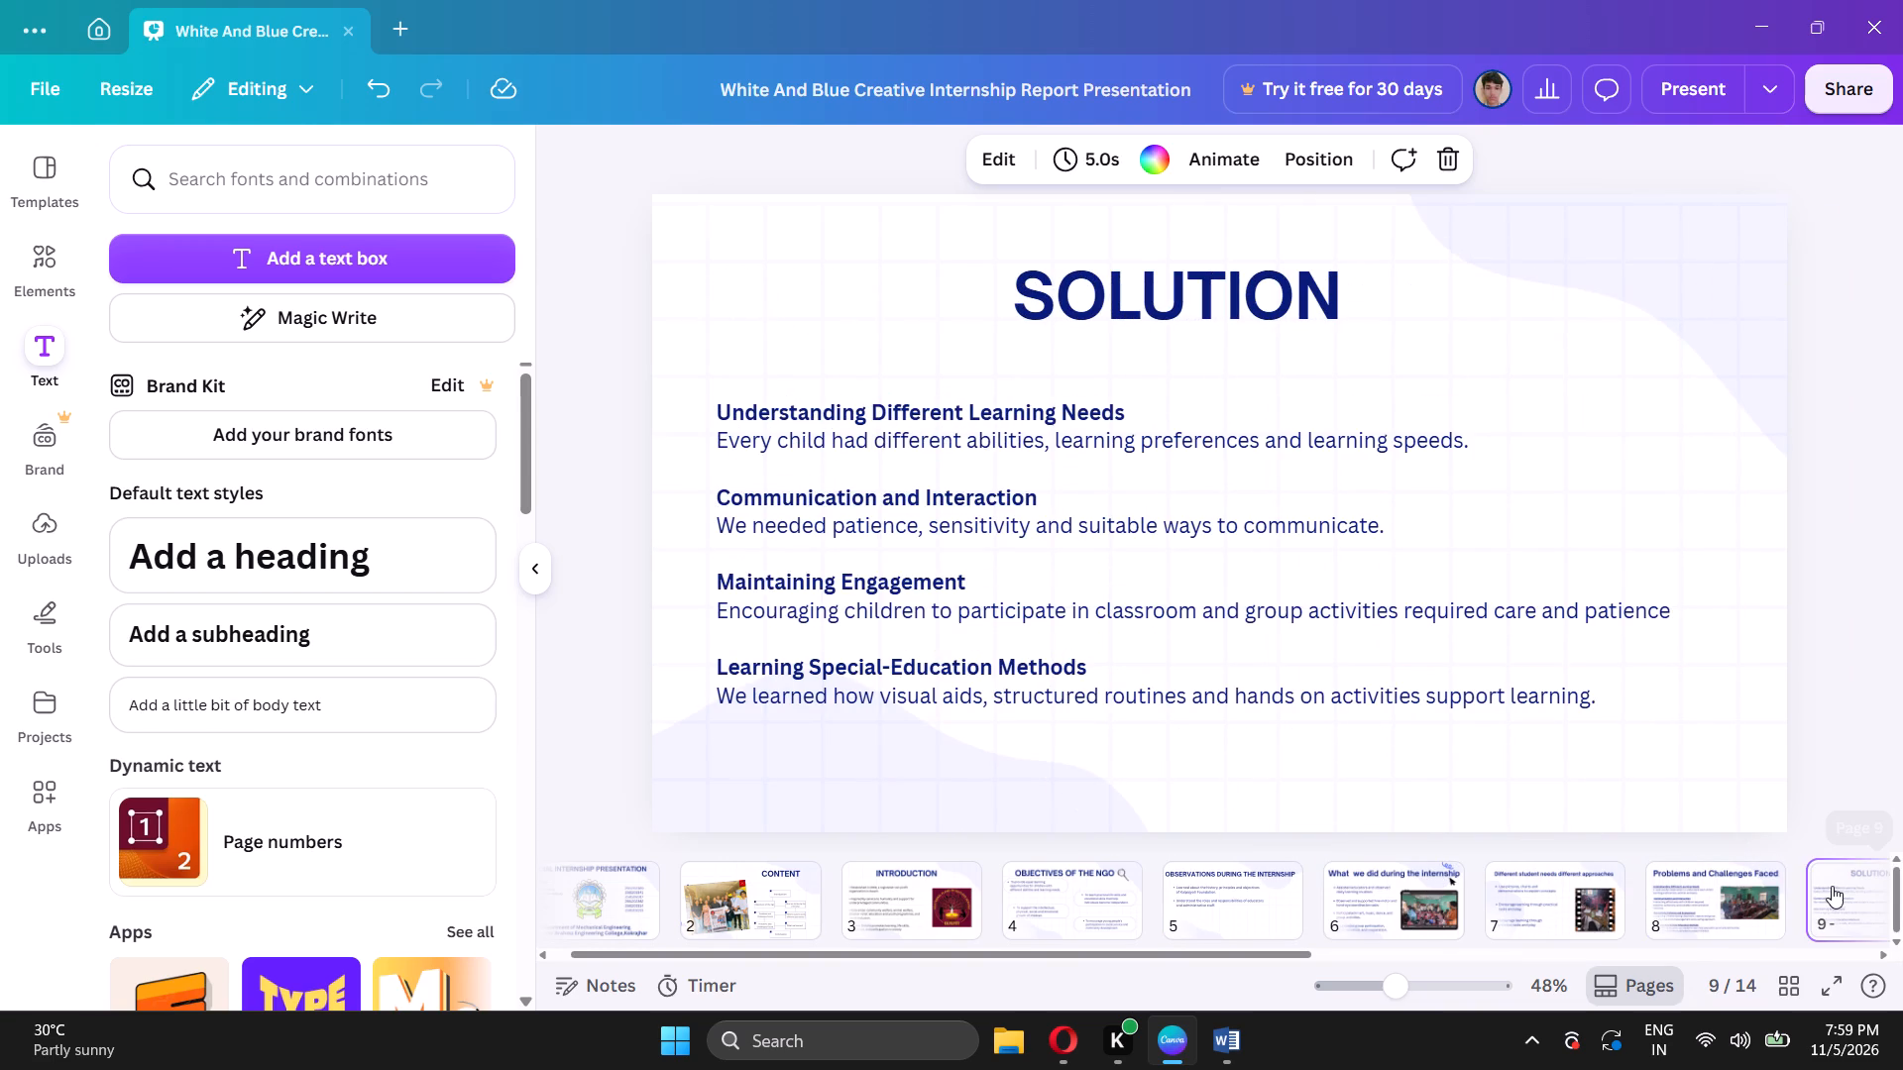
pyautogui.moveTo(1274, 959); pyautogui.dragTo(1446, 949)
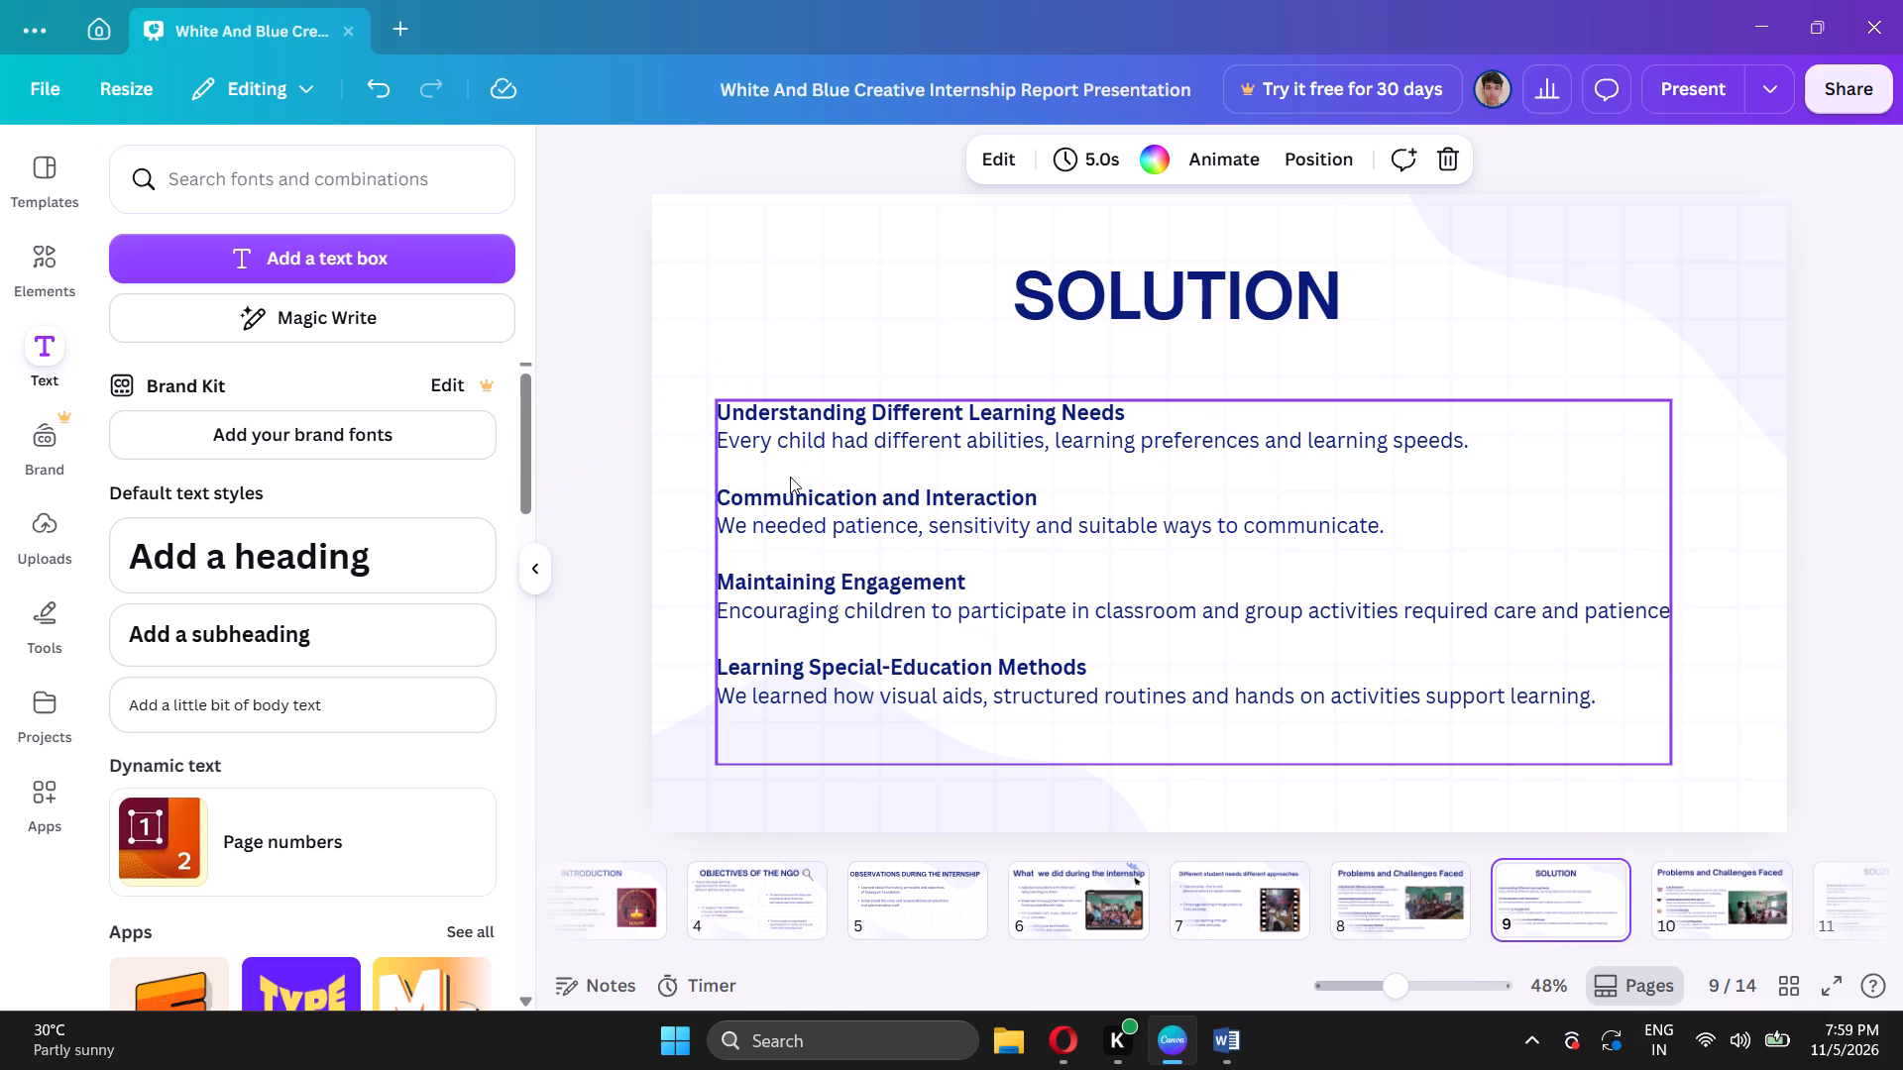
# On slide 9, Solution, add bullets to the headings "Understanding Different Learning Needs" and "Communication and Interaction".
pyautogui.click(790, 446)
pyautogui.click(893, 426)
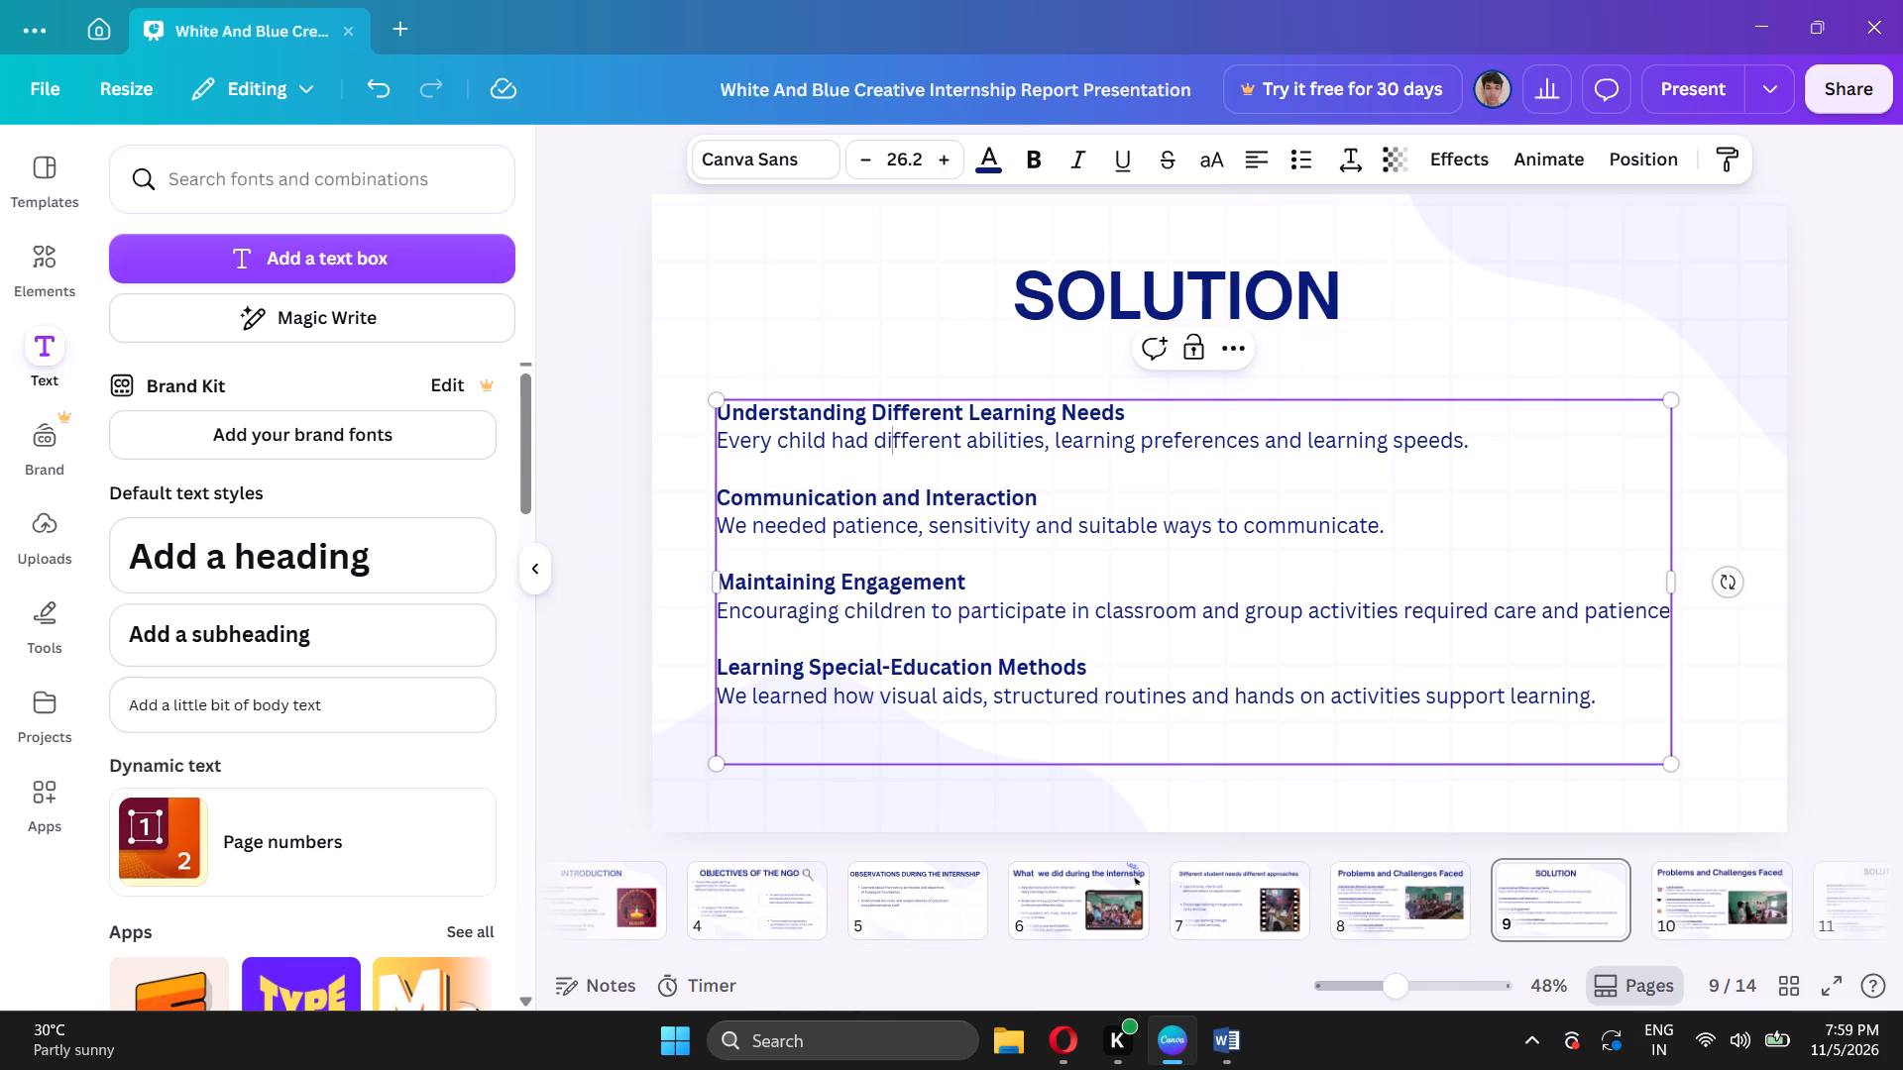
pyautogui.moveTo(1489, 441); pyautogui.dragTo(1134, 434)
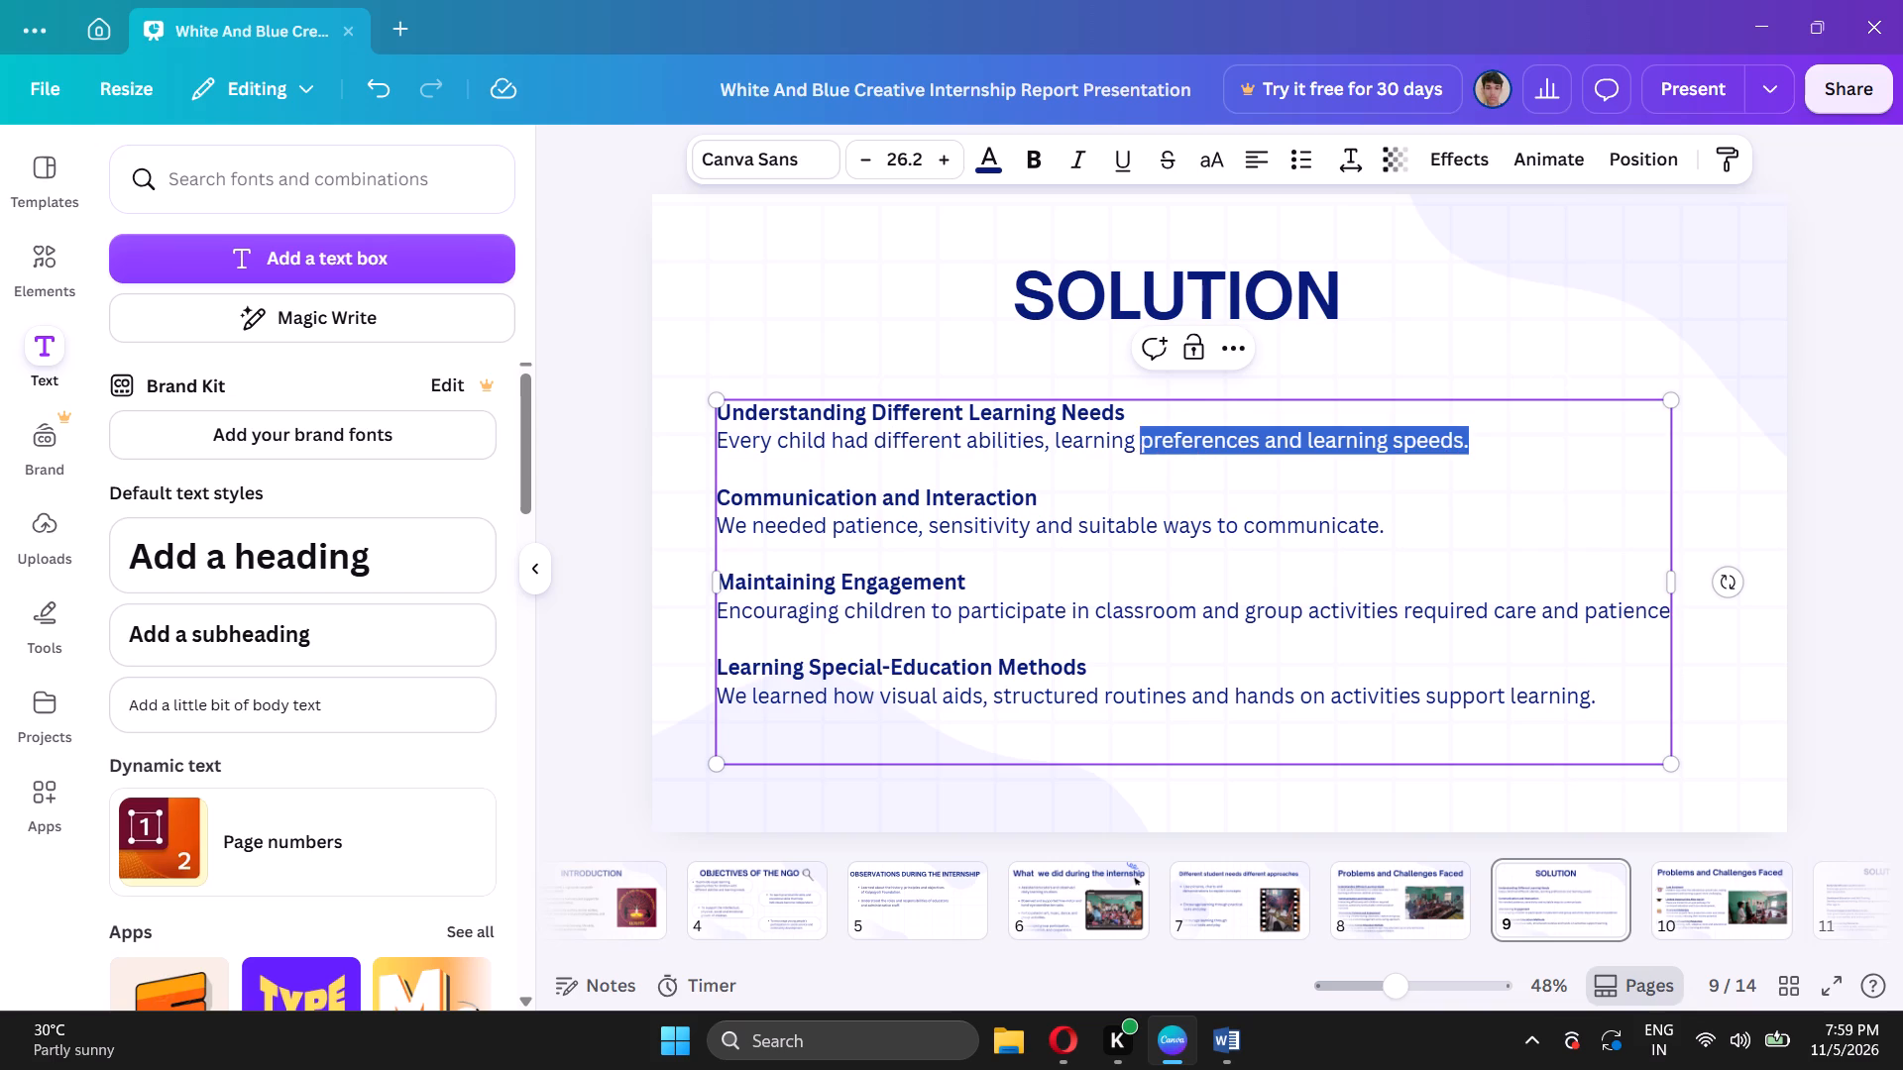
pyautogui.moveTo(1134, 434); pyautogui.dragTo(719, 418)
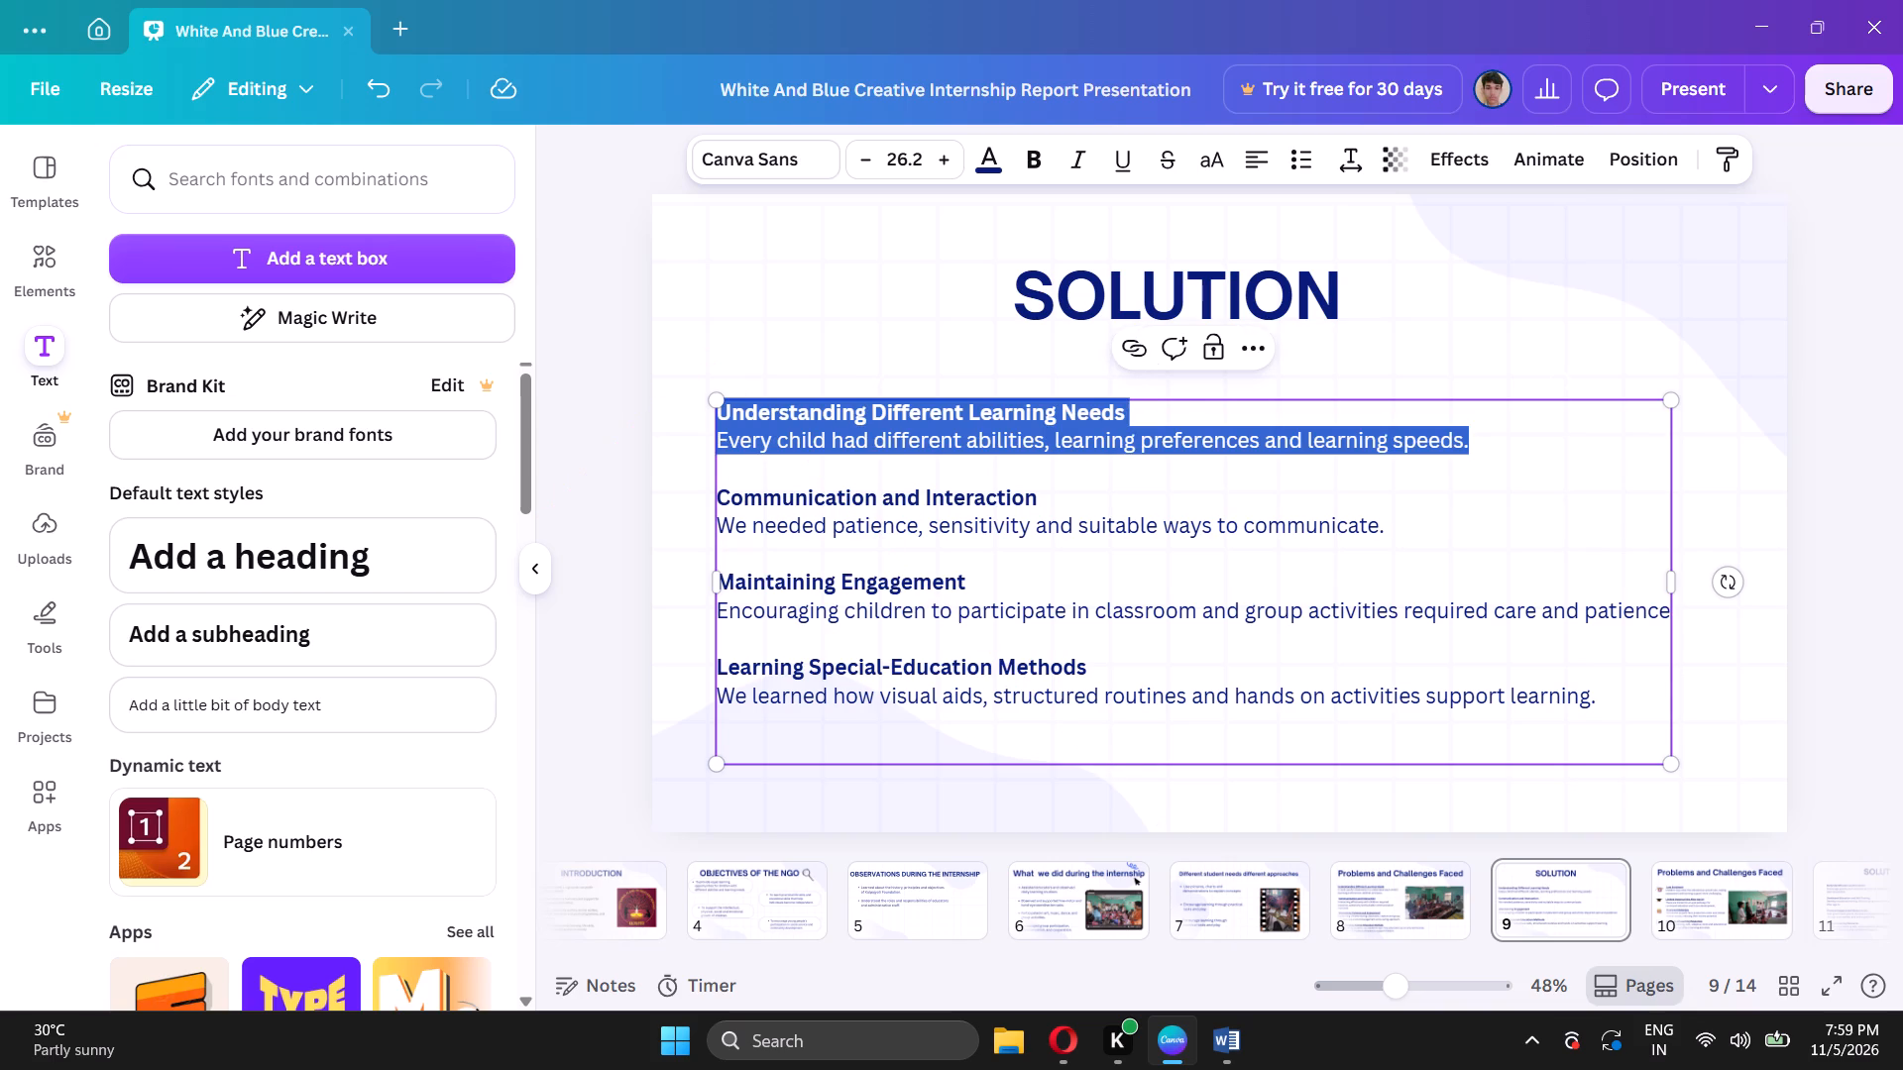
pyautogui.click(1173, 467)
pyautogui.click(957, 422)
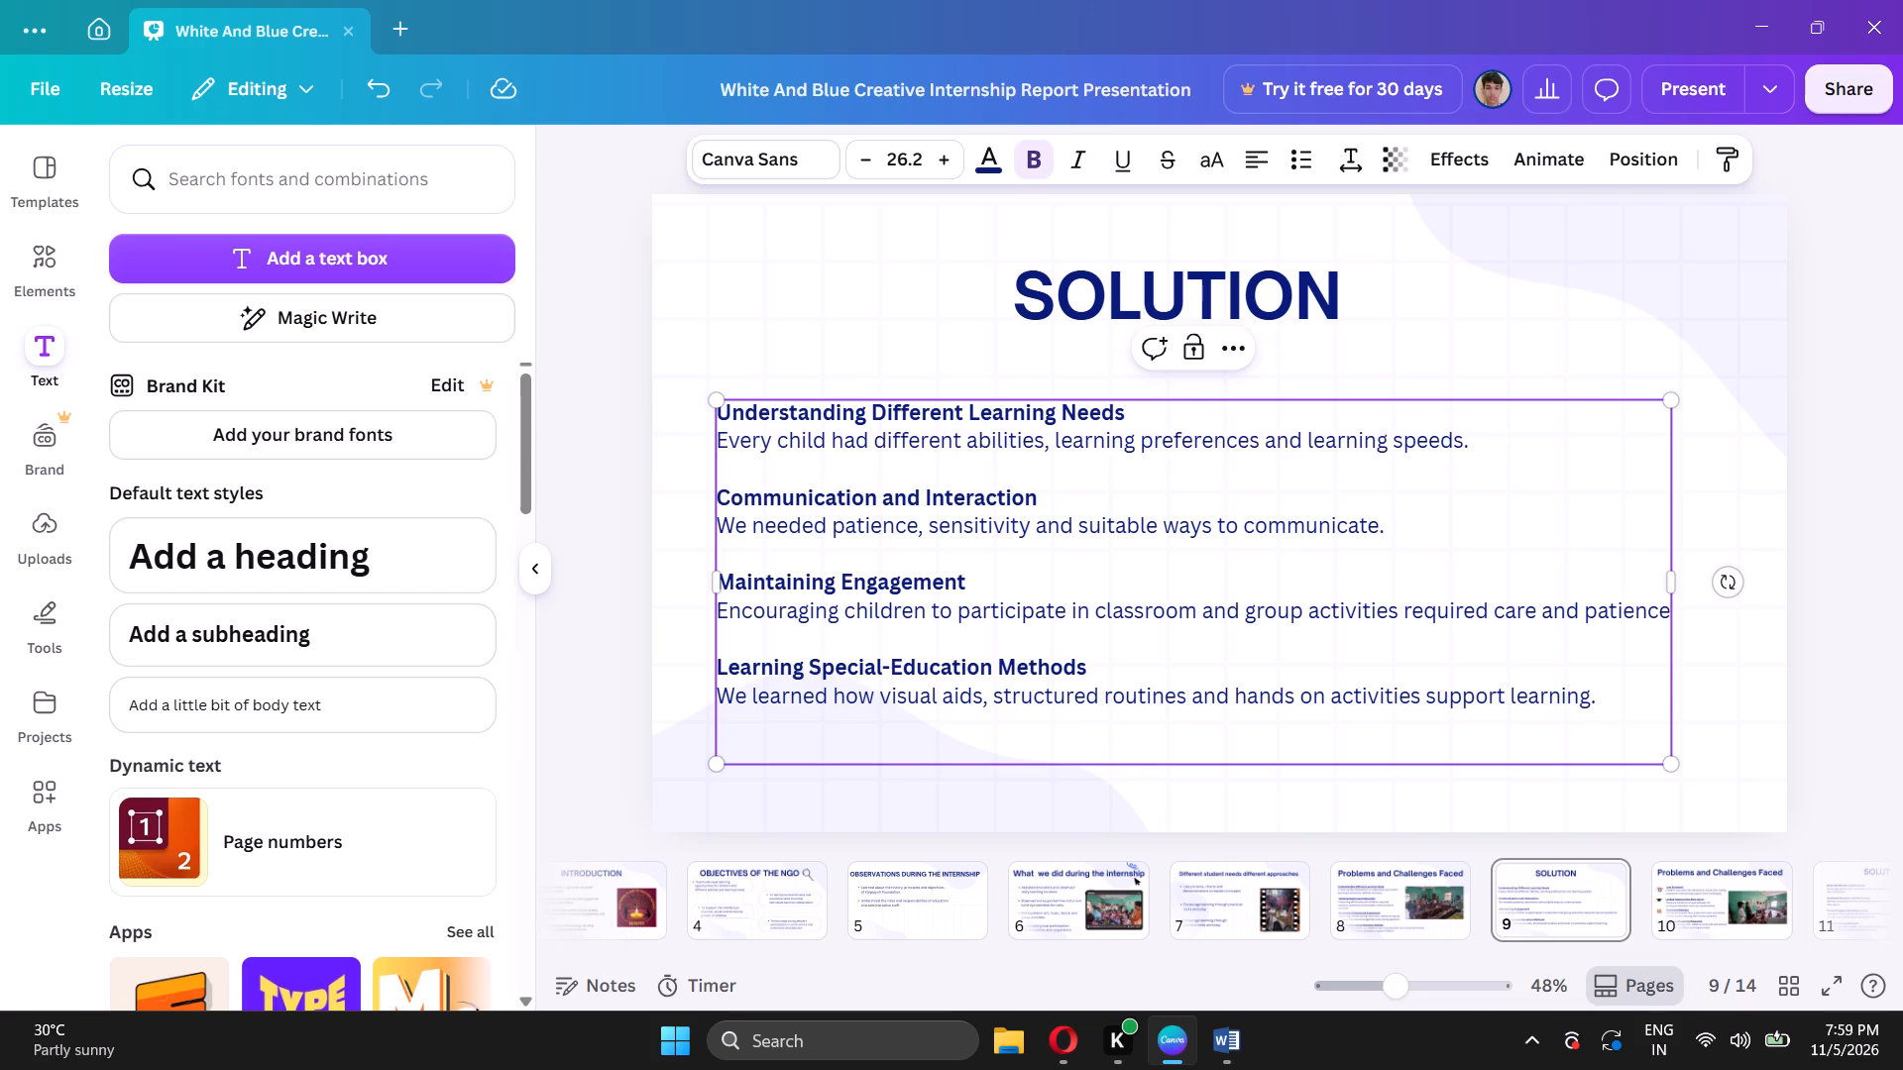
pyautogui.click(720, 416)
pyautogui.click(1295, 167)
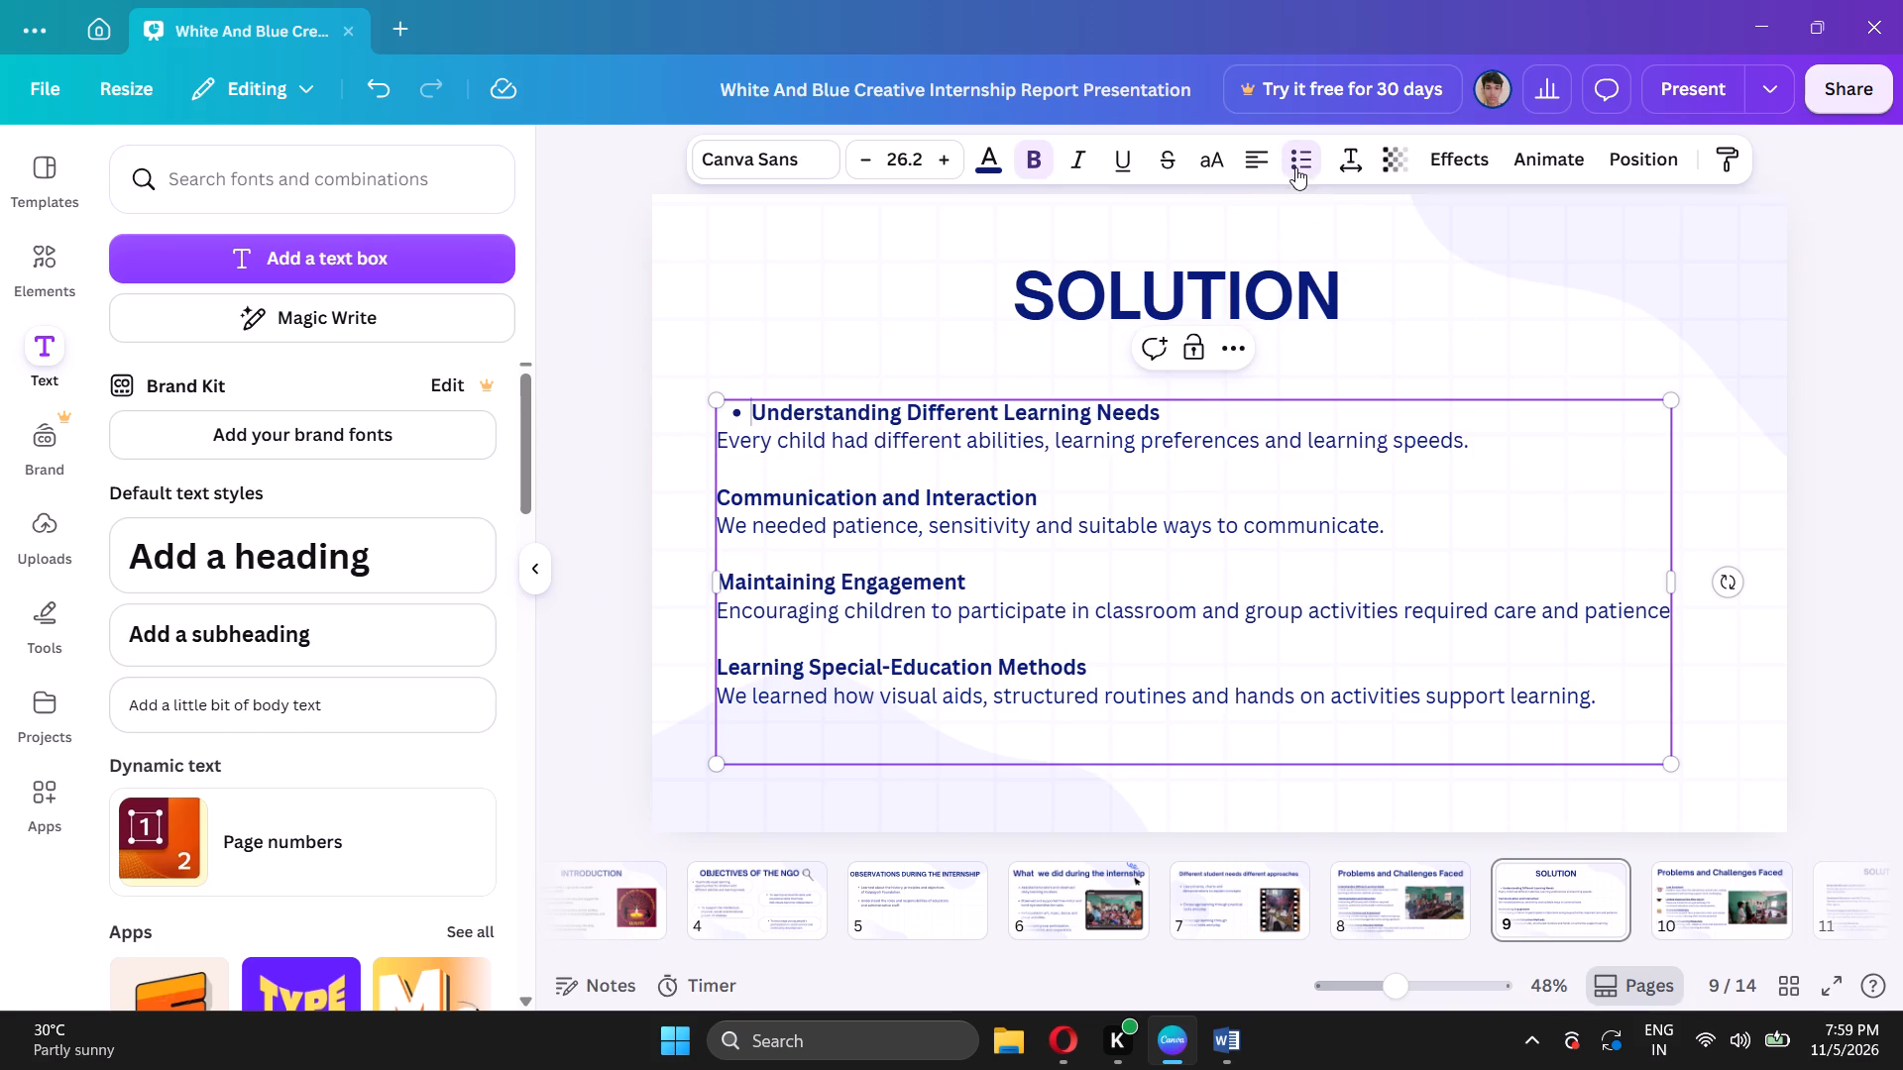
pyautogui.click(725, 492)
pyautogui.click(1287, 166)
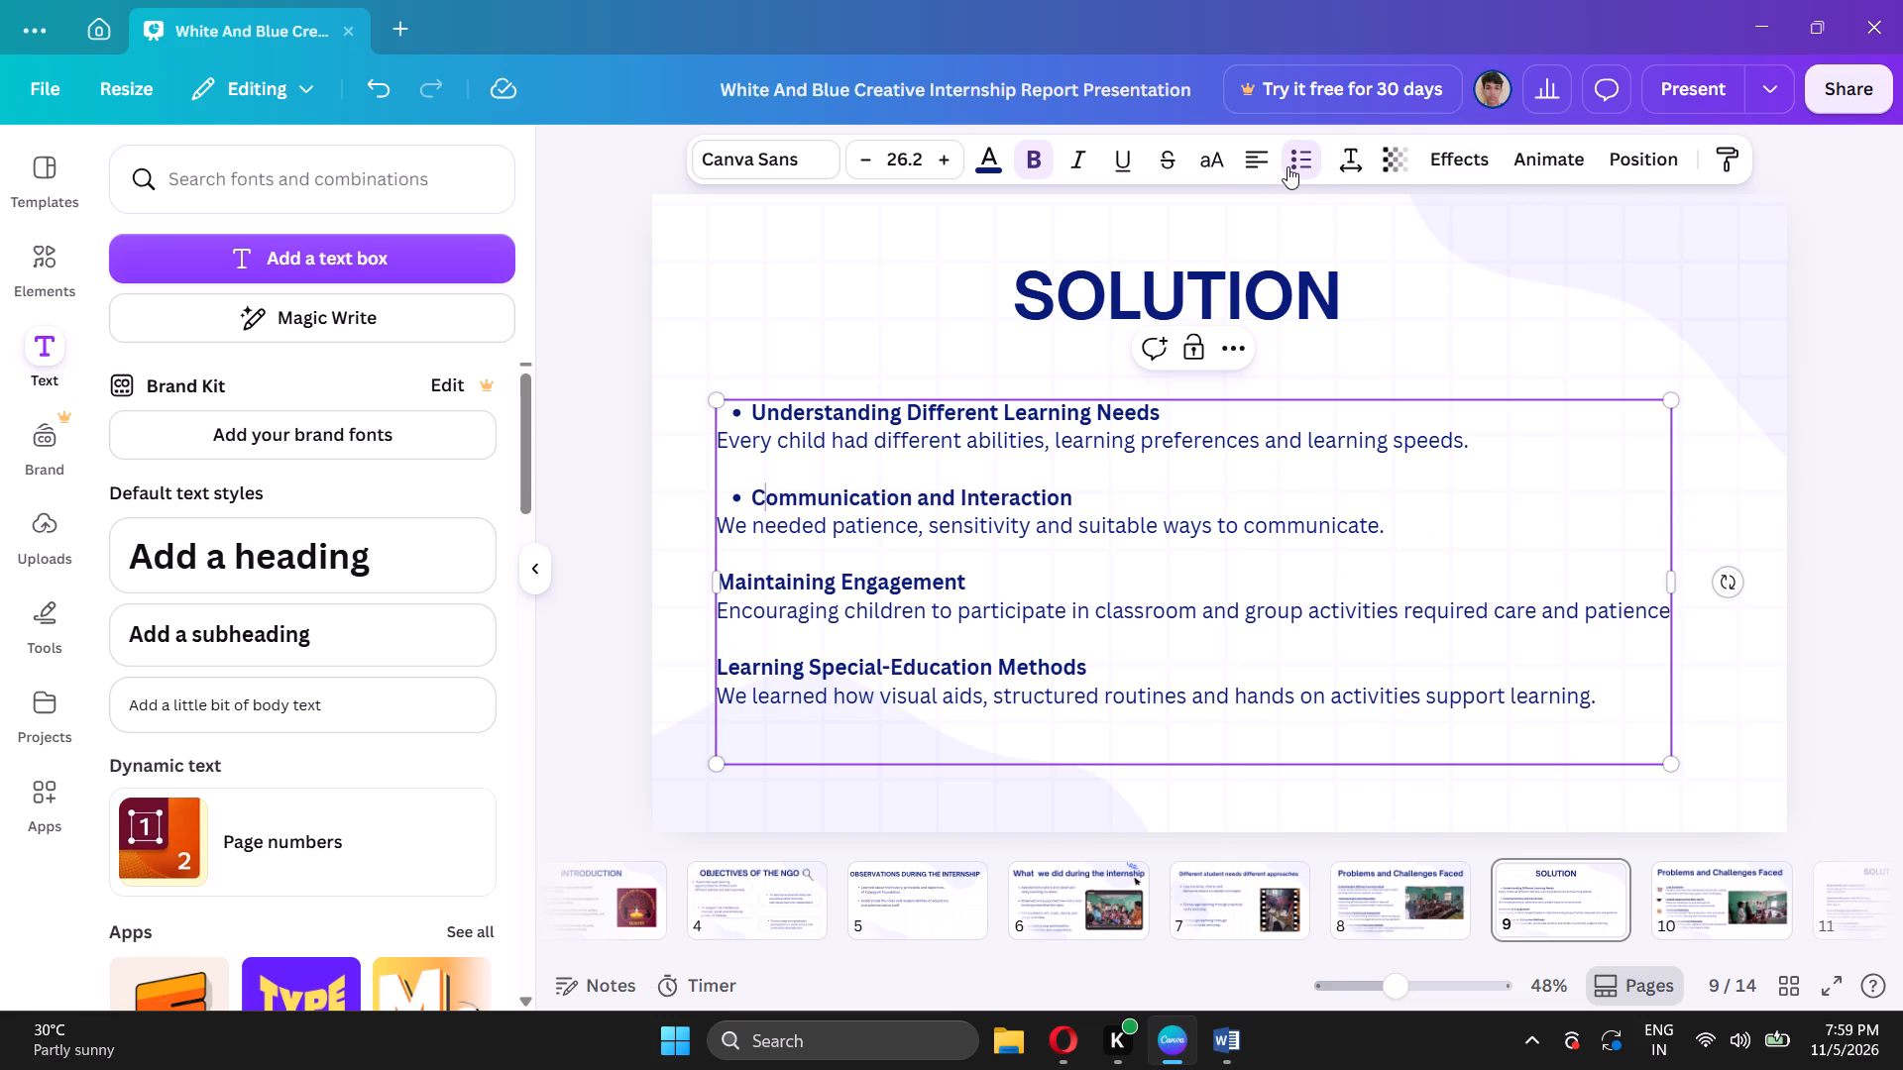
# On slide 9, indent the sentence "Every child had different abilities..." with seven spaces, aligning it under its bulleted heading.
pyautogui.click(718, 440)
pyautogui.press('space')
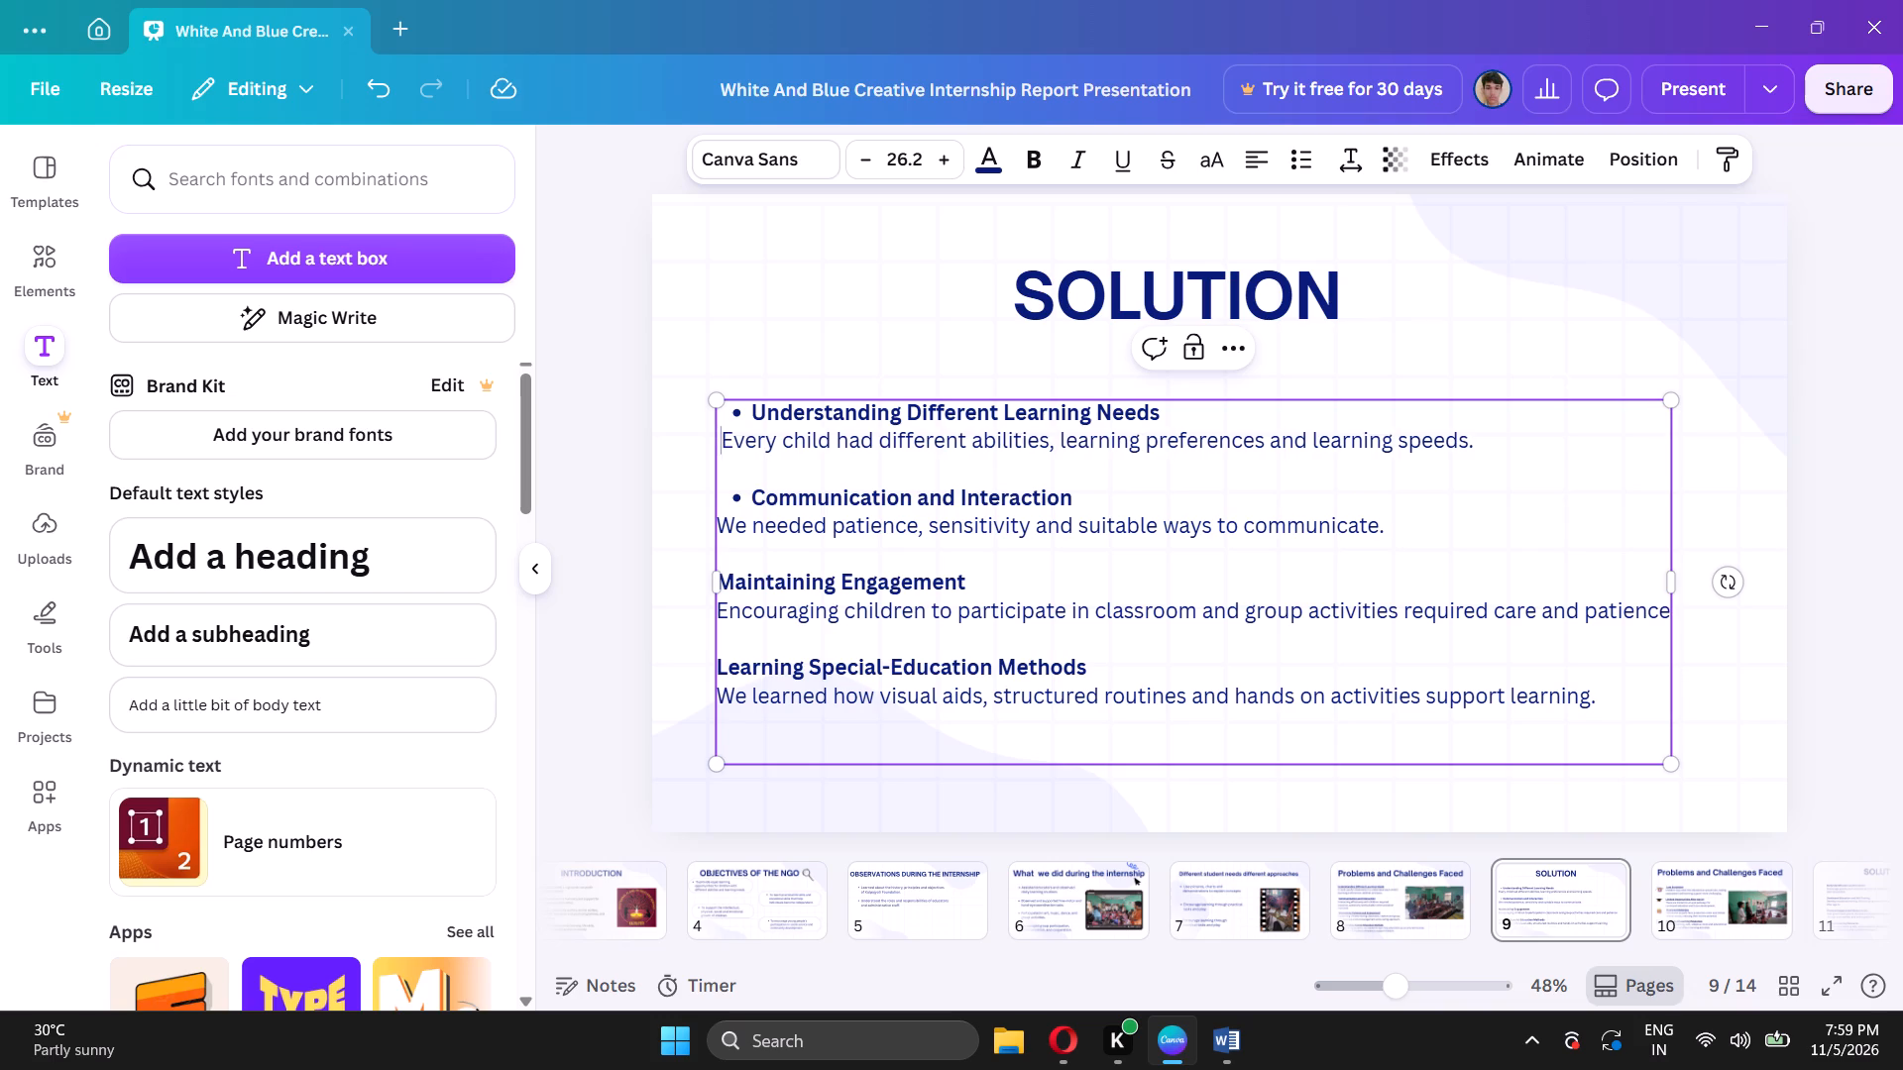
pyautogui.press('space')
pyautogui.press('space')
pyautogui.press('space')
pyautogui.press('space')
pyautogui.press('space')
pyautogui.press('space')
pyautogui.press('space')
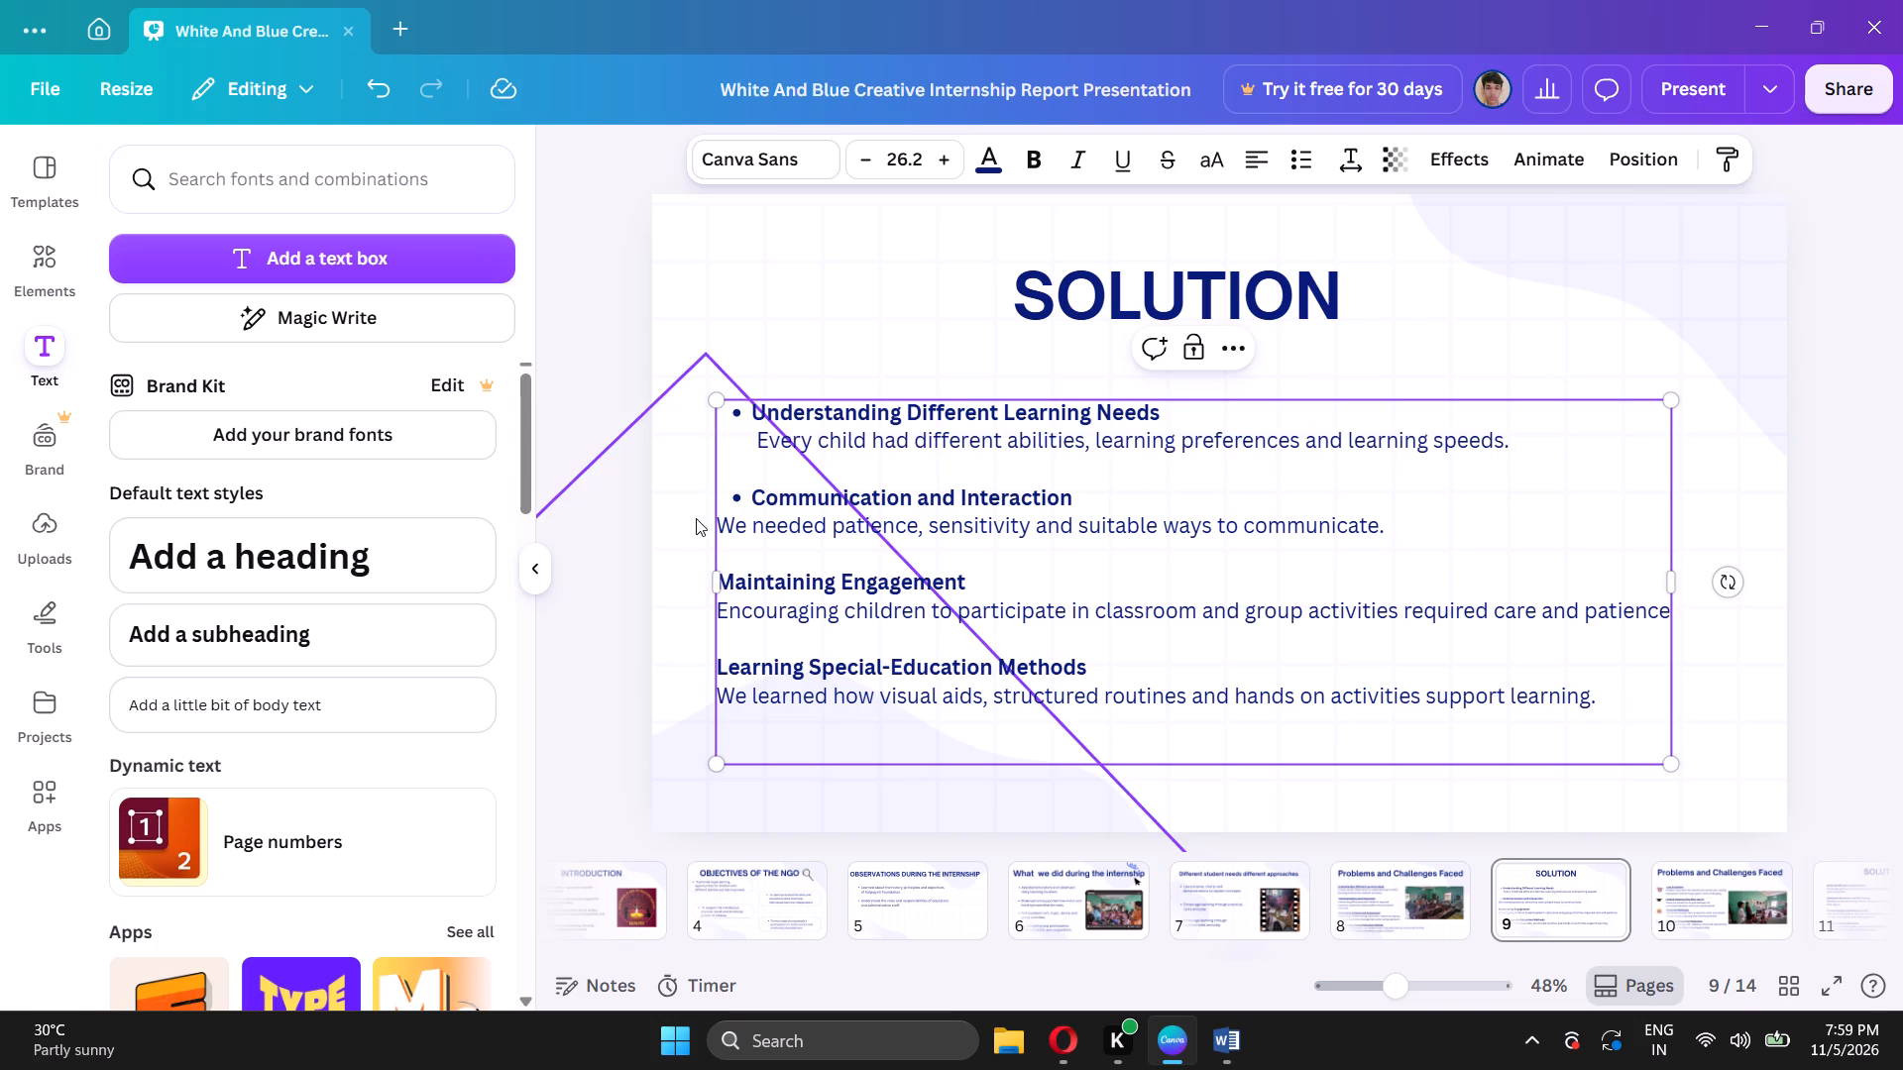
pyautogui.press('BackSpace')
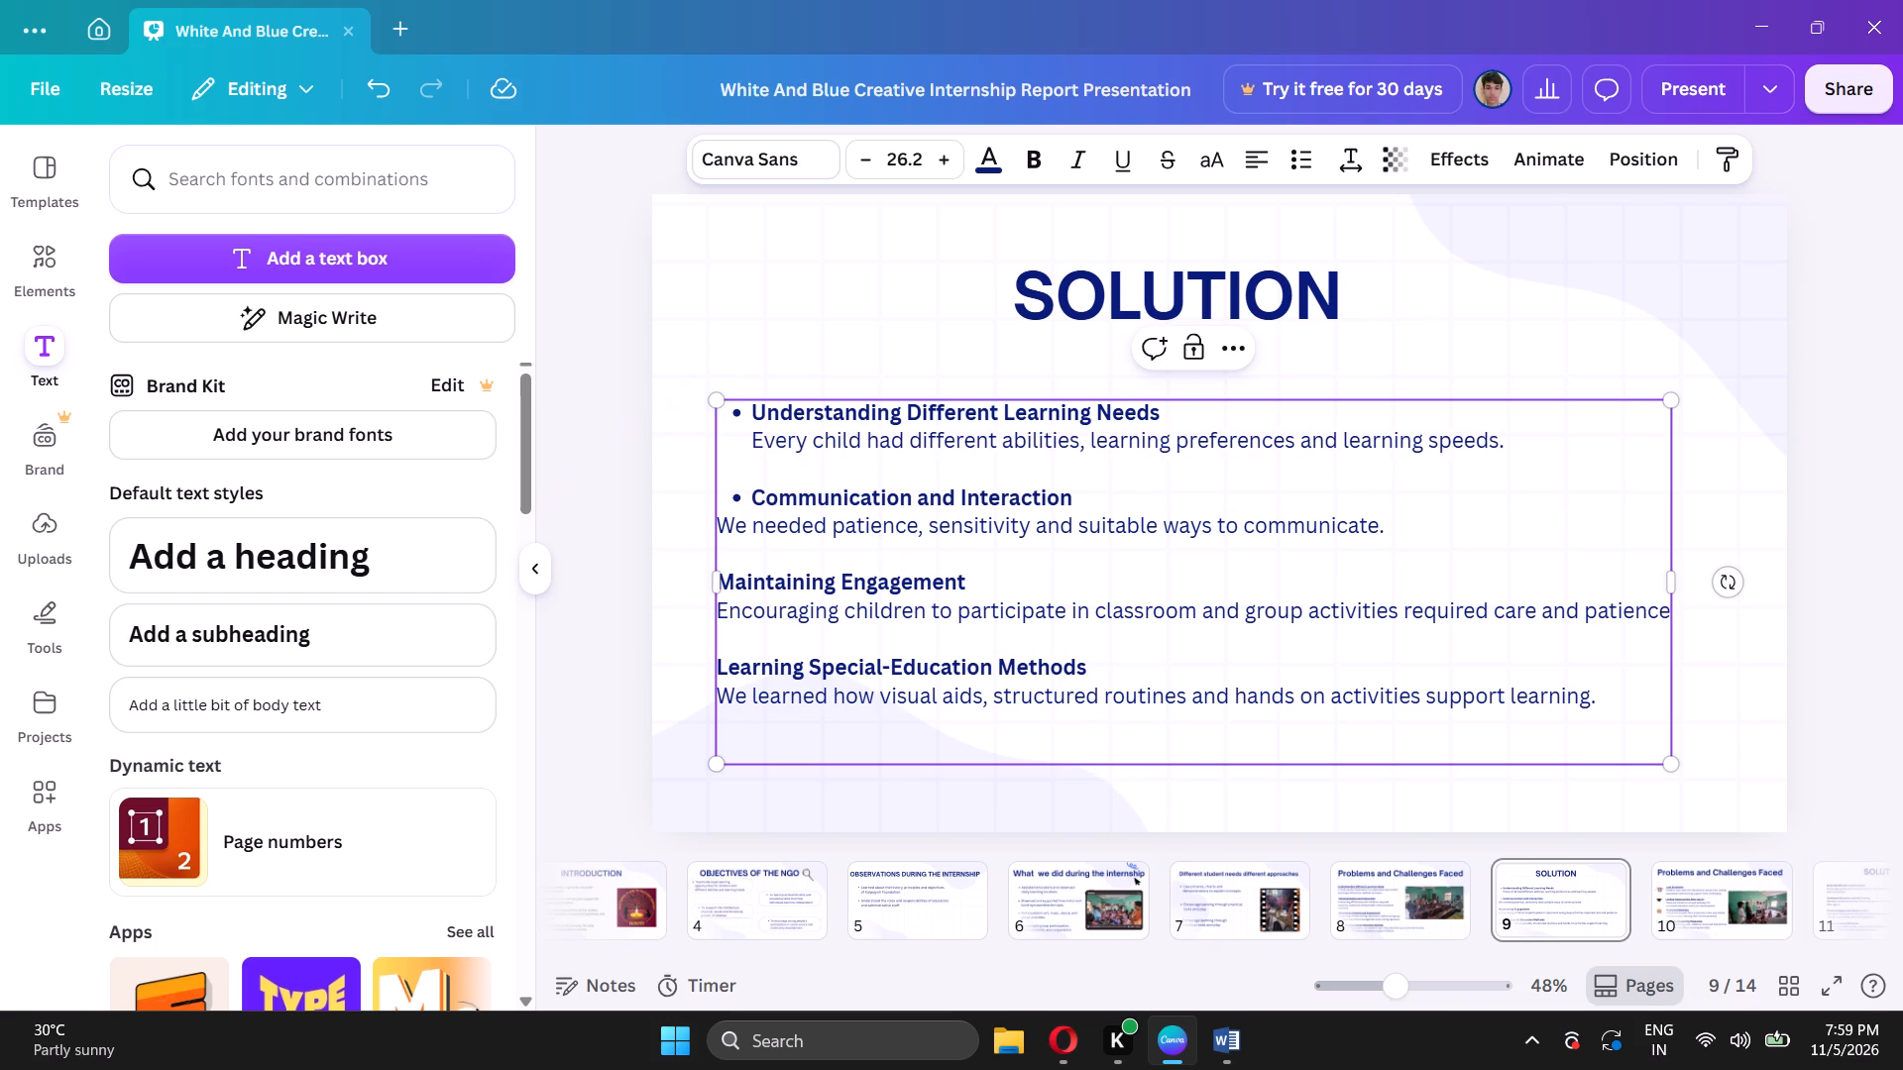
# Indent the sentence "We needed patience, sensitivity..." with seven spaces, aligning it under the heading "Communication and Interaction".
pyautogui.click(724, 525)
pyautogui.click(729, 523)
pyautogui.press('Left')
pyautogui.press('space')
pyautogui.press('space')
pyautogui.press('space')
pyautogui.press('space')
pyautogui.press('space')
pyautogui.press('space')
pyautogui.press('space')
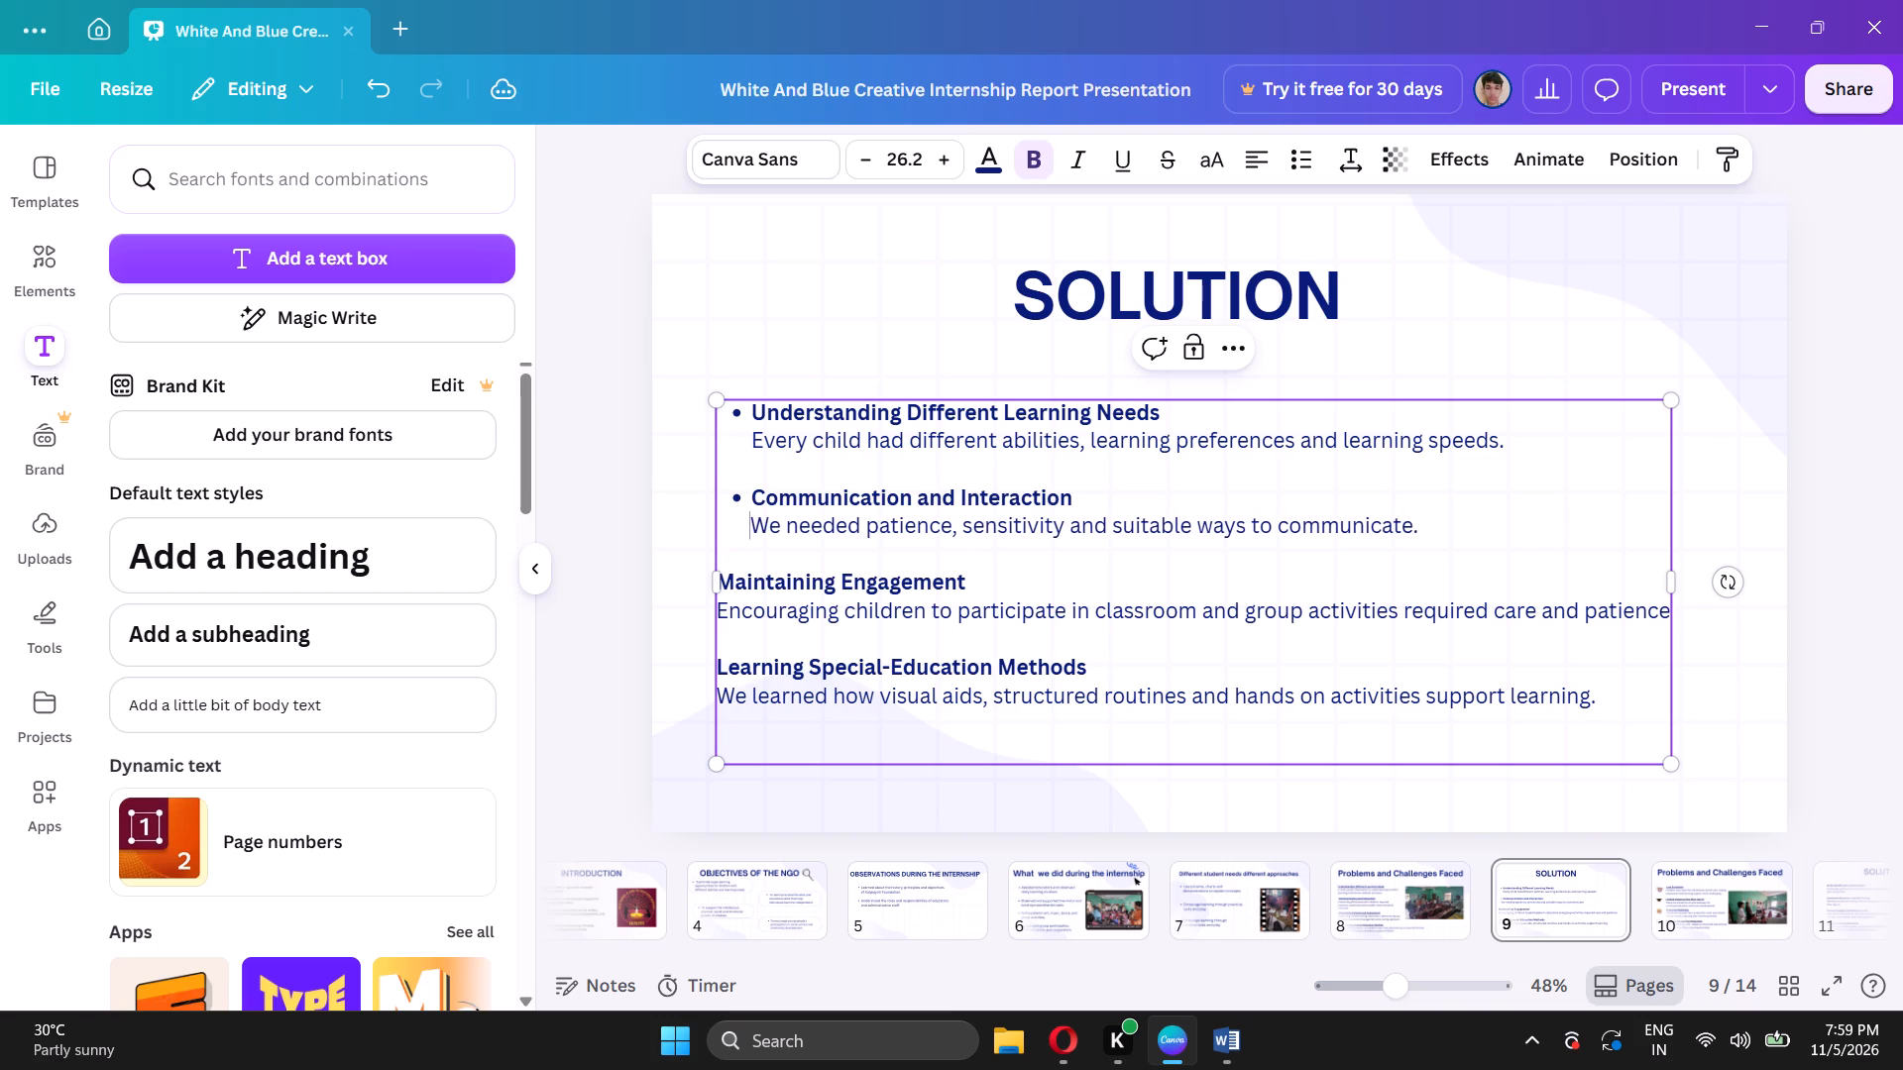
pyautogui.press('Down')
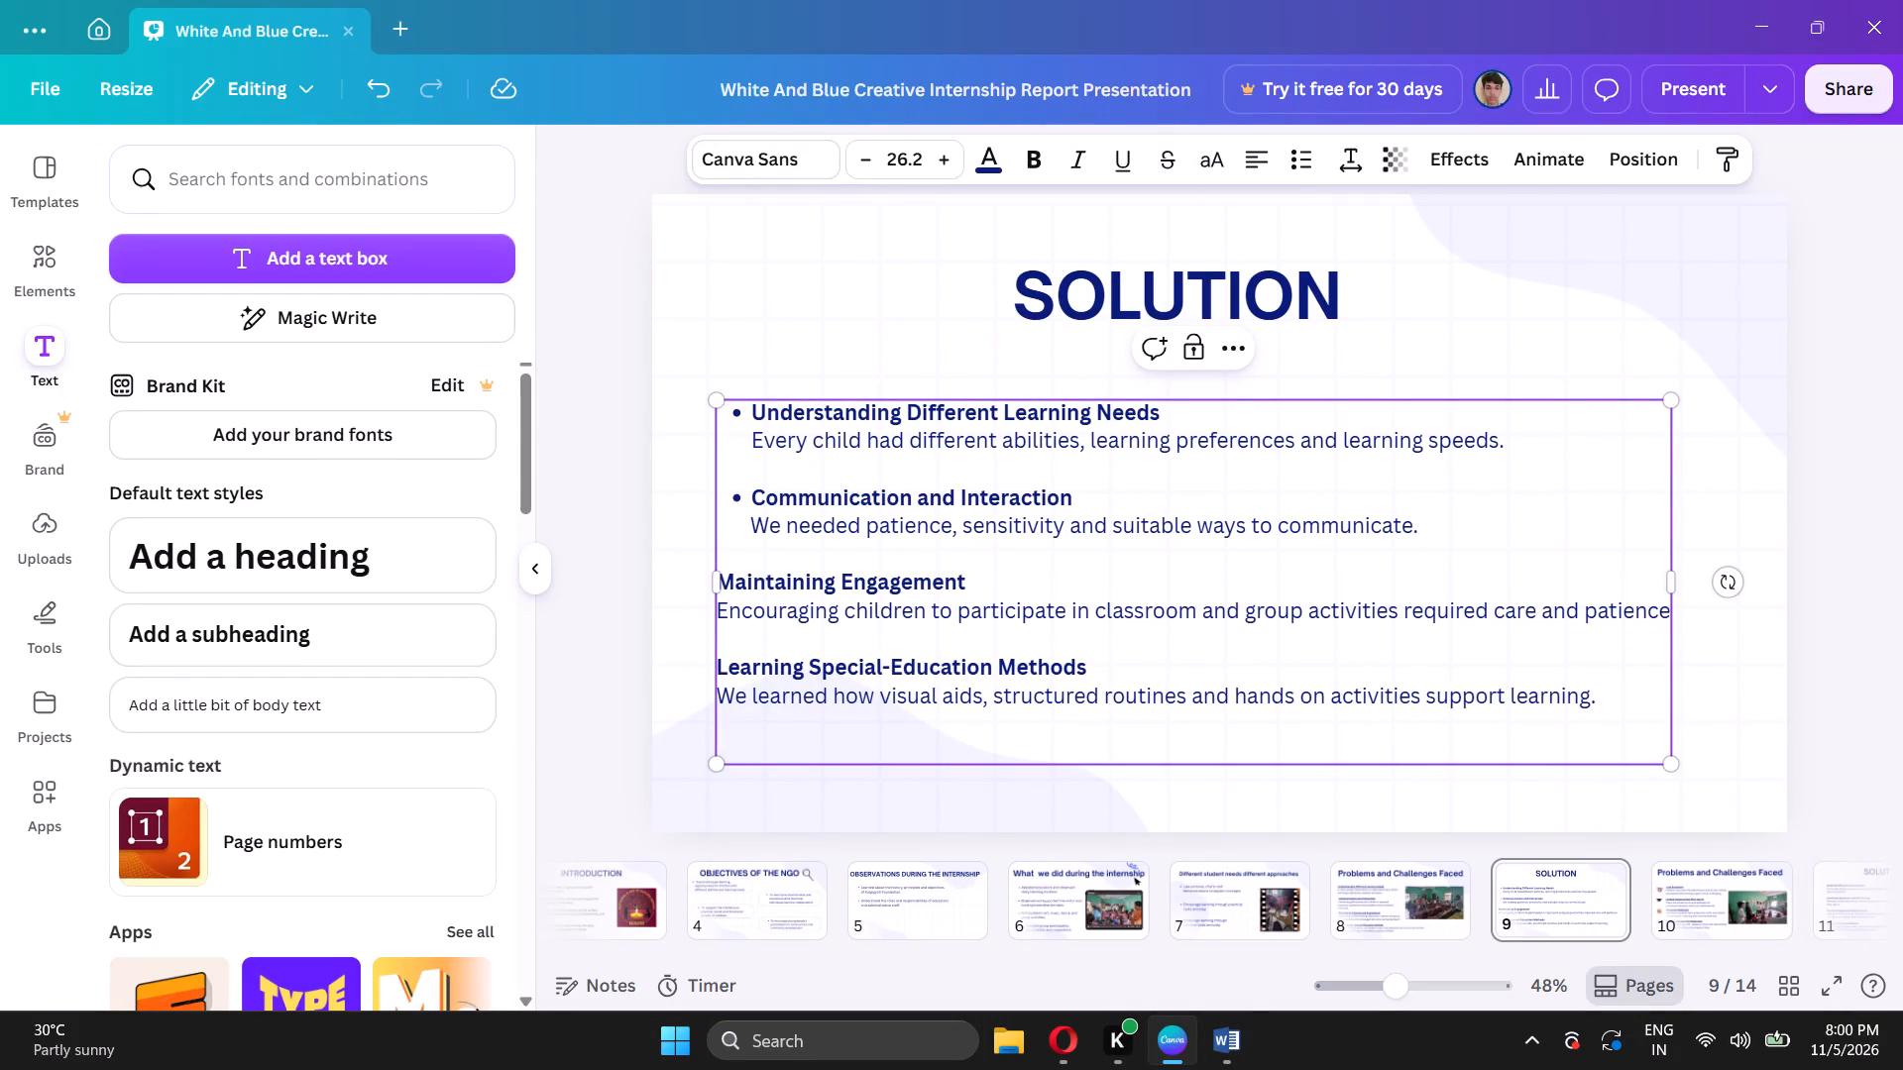
# Add bullets to the headings "Maintaining Engagement" and "Learning Special-Education Methods" on slide 9.
pyautogui.click(726, 576)
pyautogui.press('Left')
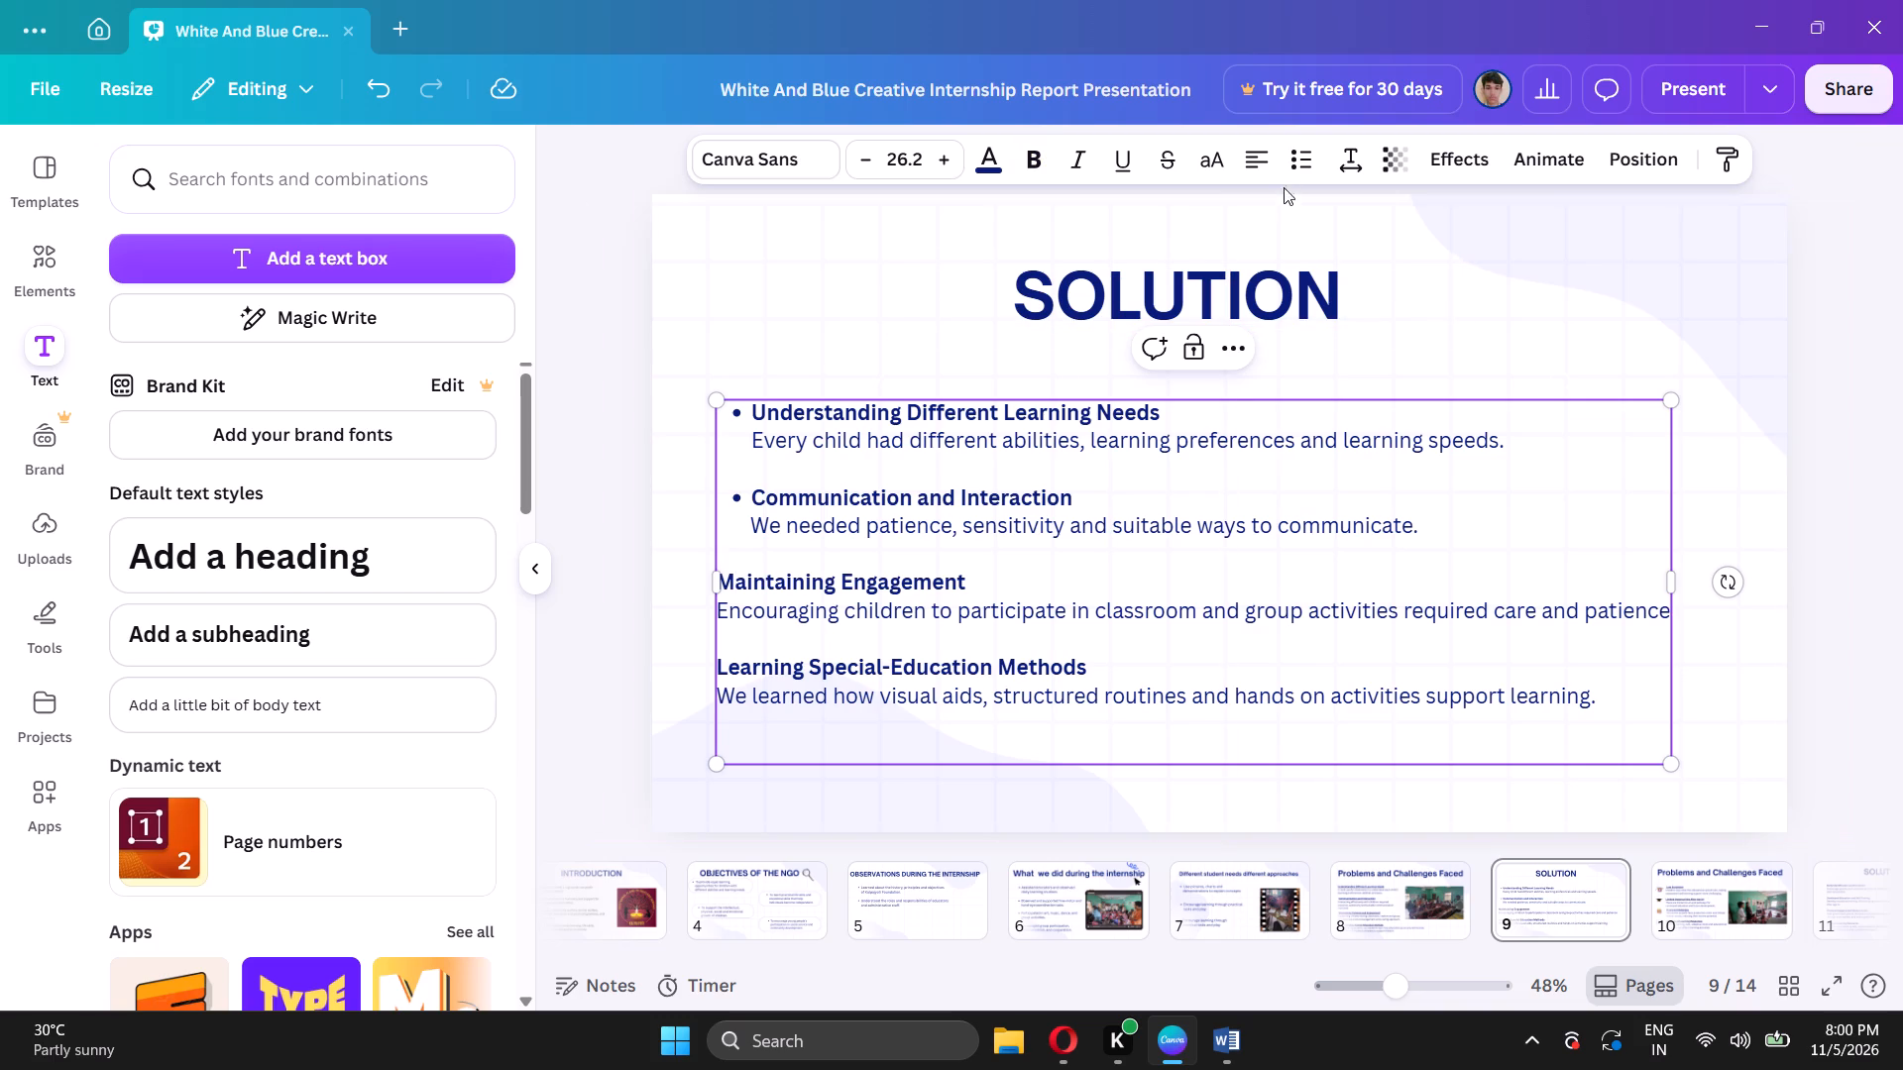
pyautogui.click(1292, 164)
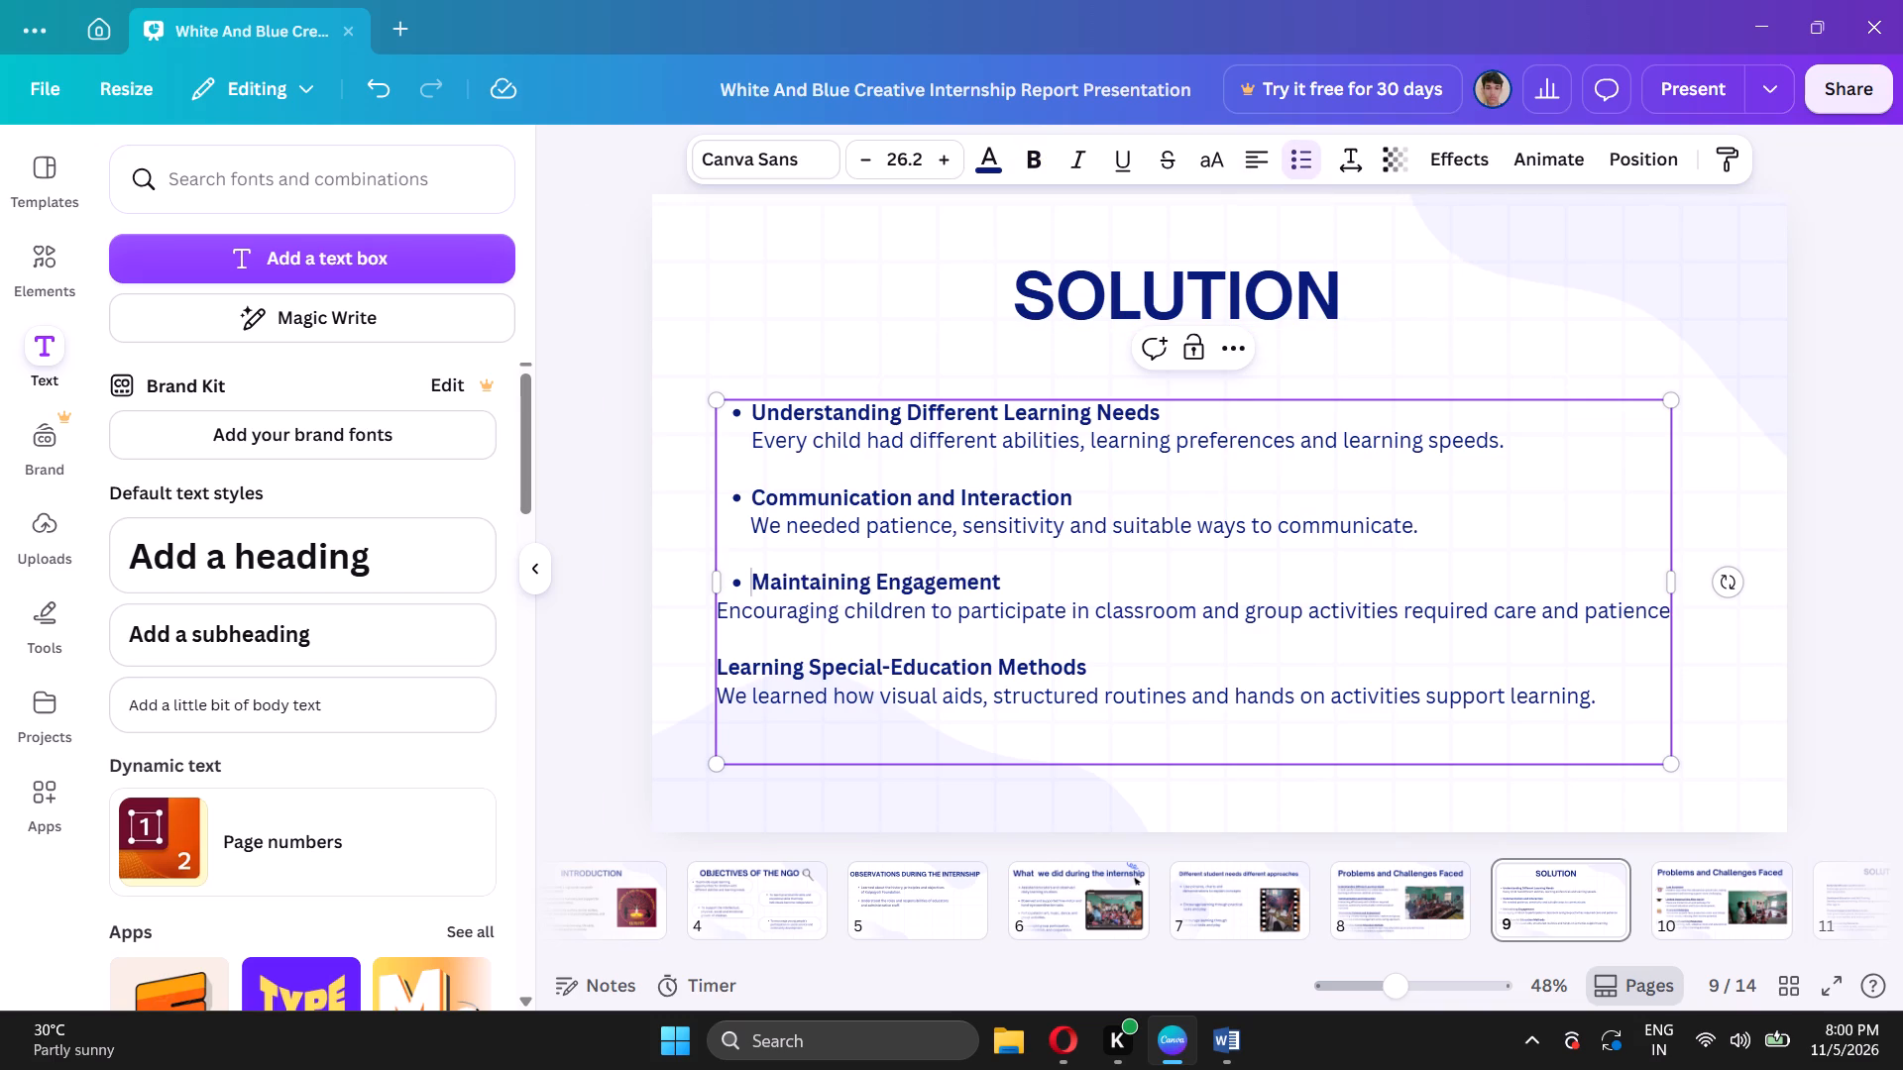
pyautogui.click(722, 666)
pyautogui.click(753, 665)
pyautogui.press('Left')
pyautogui.press('Left')
pyautogui.press('Left')
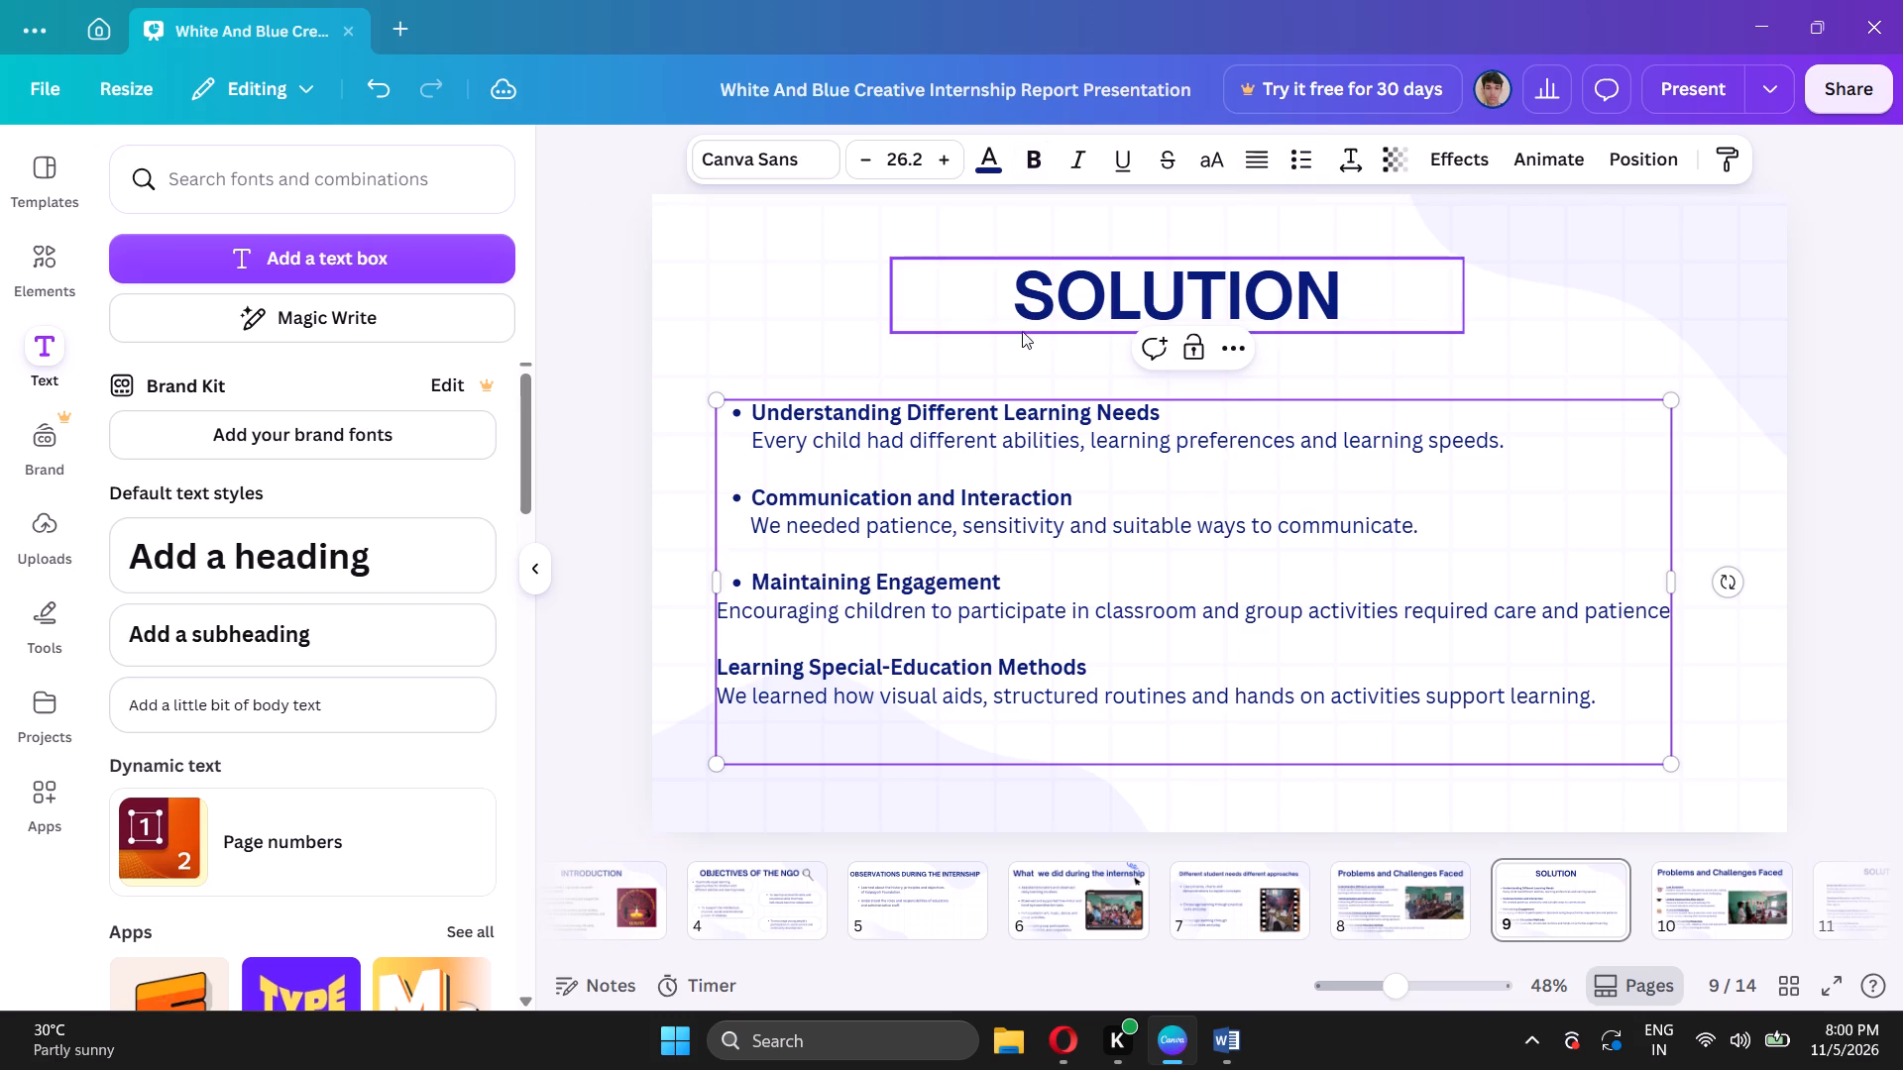
pyautogui.click(1291, 162)
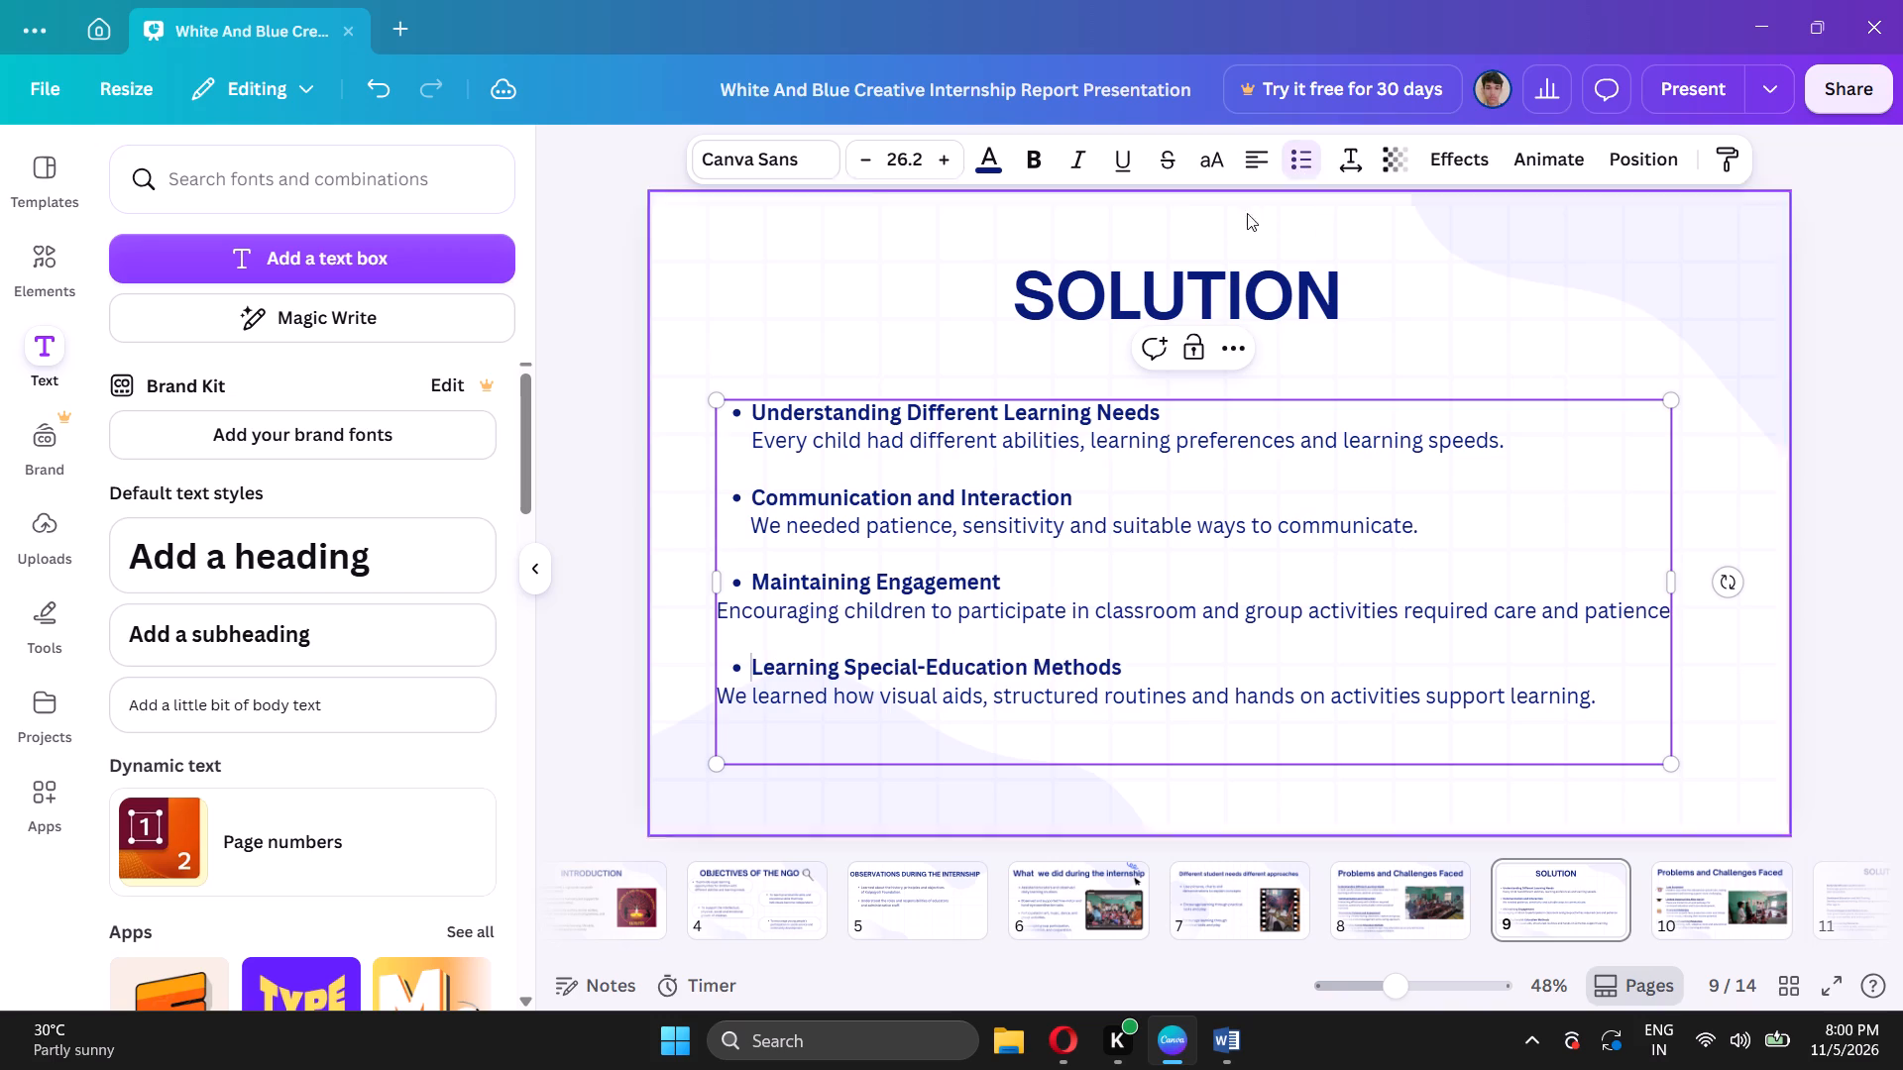
# Indent the sentence "Encouraging children to participate..." with six spaces beneath the heading "Maintaining Engagement".
pyautogui.click(739, 612)
pyautogui.press('Left')
pyautogui.press('Left')
pyautogui.press('space')
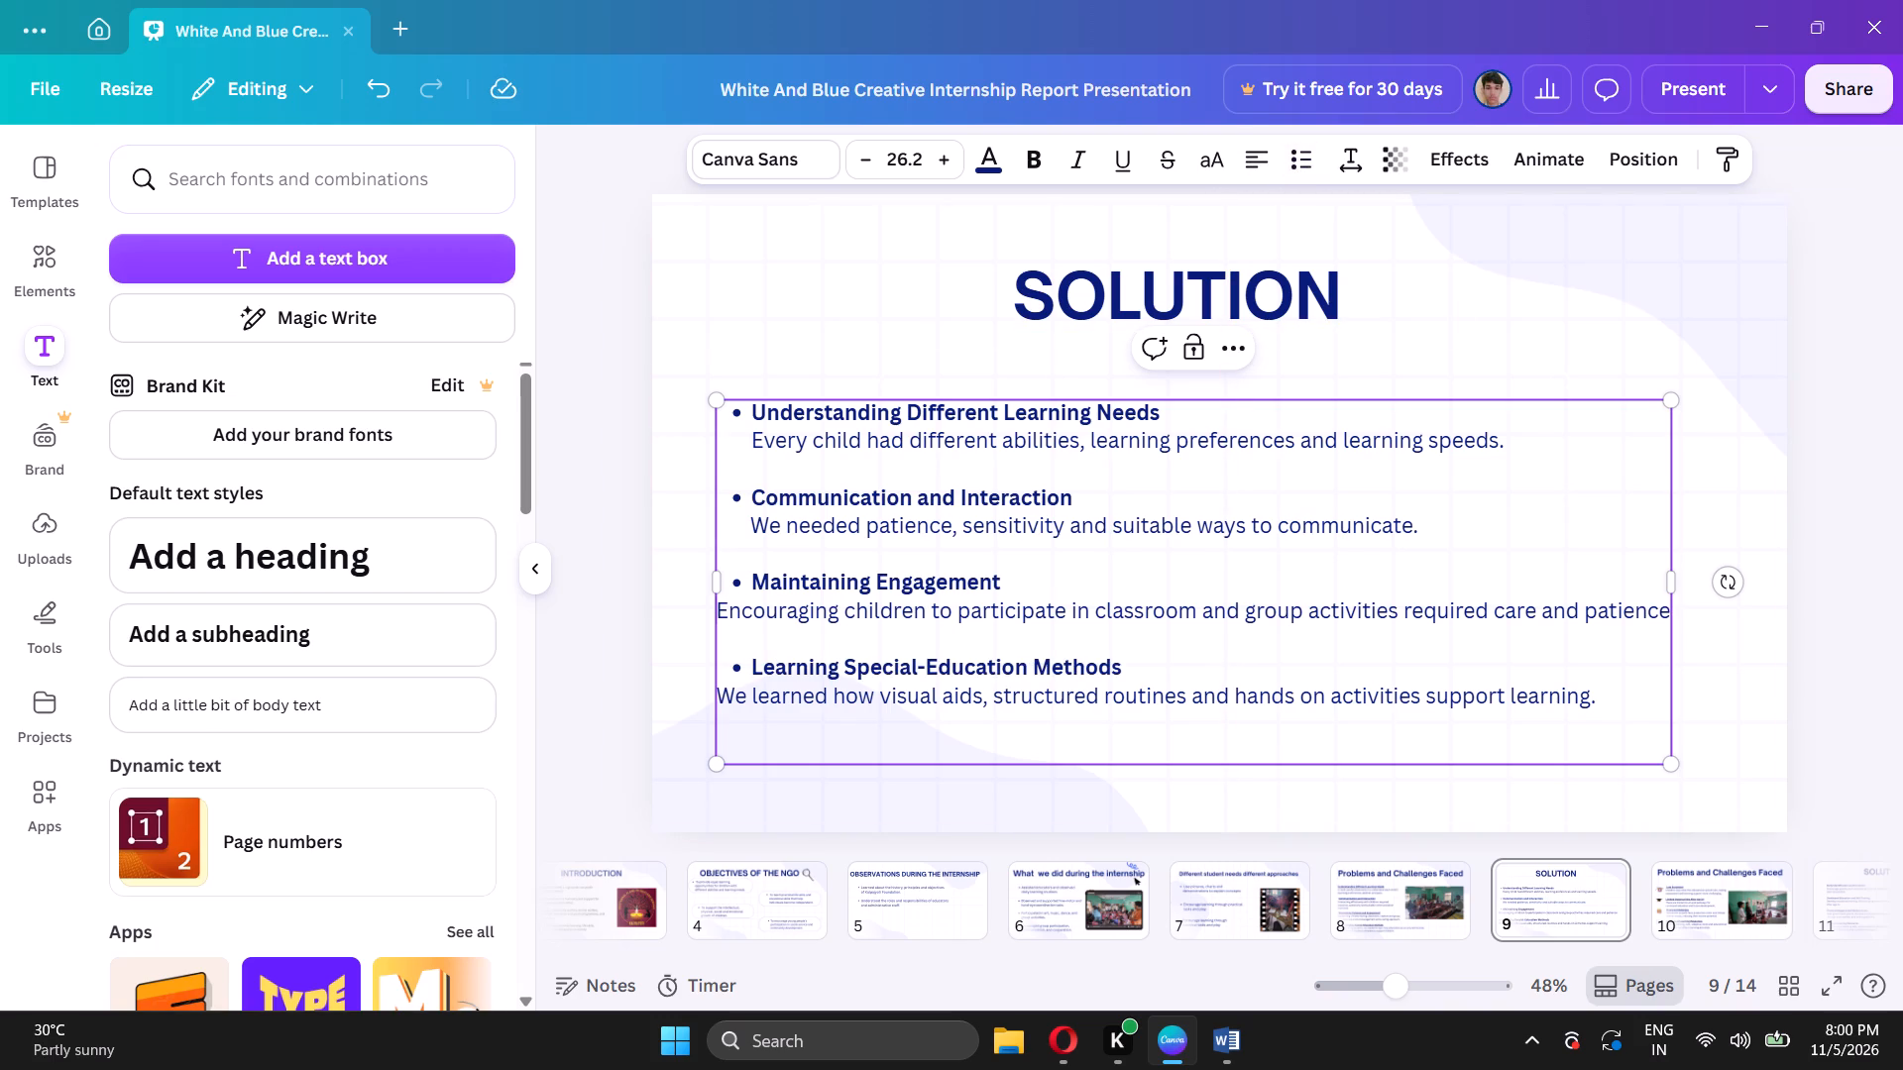
pyautogui.press('space')
pyautogui.press('space')
pyautogui.press('space')
pyautogui.press('space')
pyautogui.press('space')
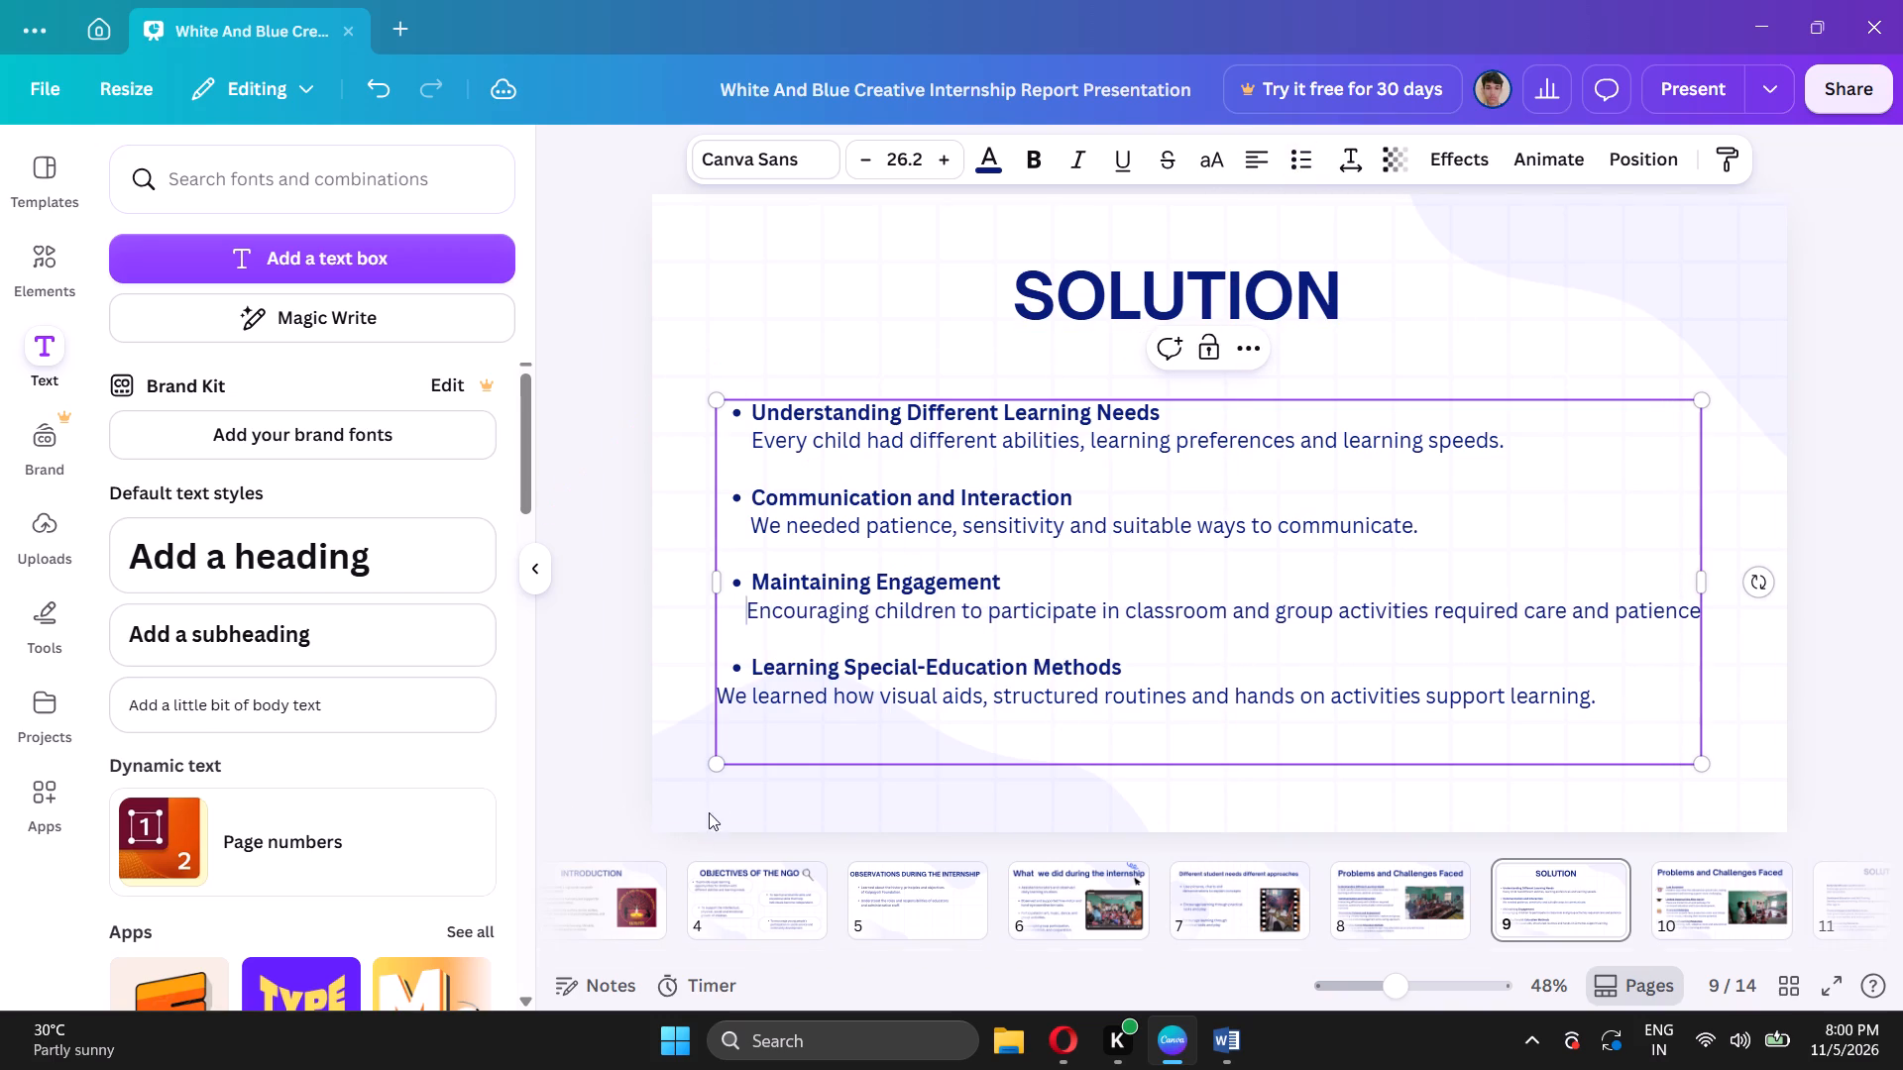
# Indent the sentence "We learned how visual aids..." with seven spaces, aligning it under the heading "Learning Special-Education Methods".
pyautogui.click(846, 704)
pyautogui.press('Left')
pyautogui.press('Left')
pyautogui.press('Left')
pyautogui.press('Left')
pyautogui.press('Left')
pyautogui.press('Left')
pyautogui.press('Left')
pyautogui.press('Left')
pyautogui.press('Left')
pyautogui.press('Left')
pyautogui.press('Left')
pyautogui.press('Left')
pyautogui.press('space')
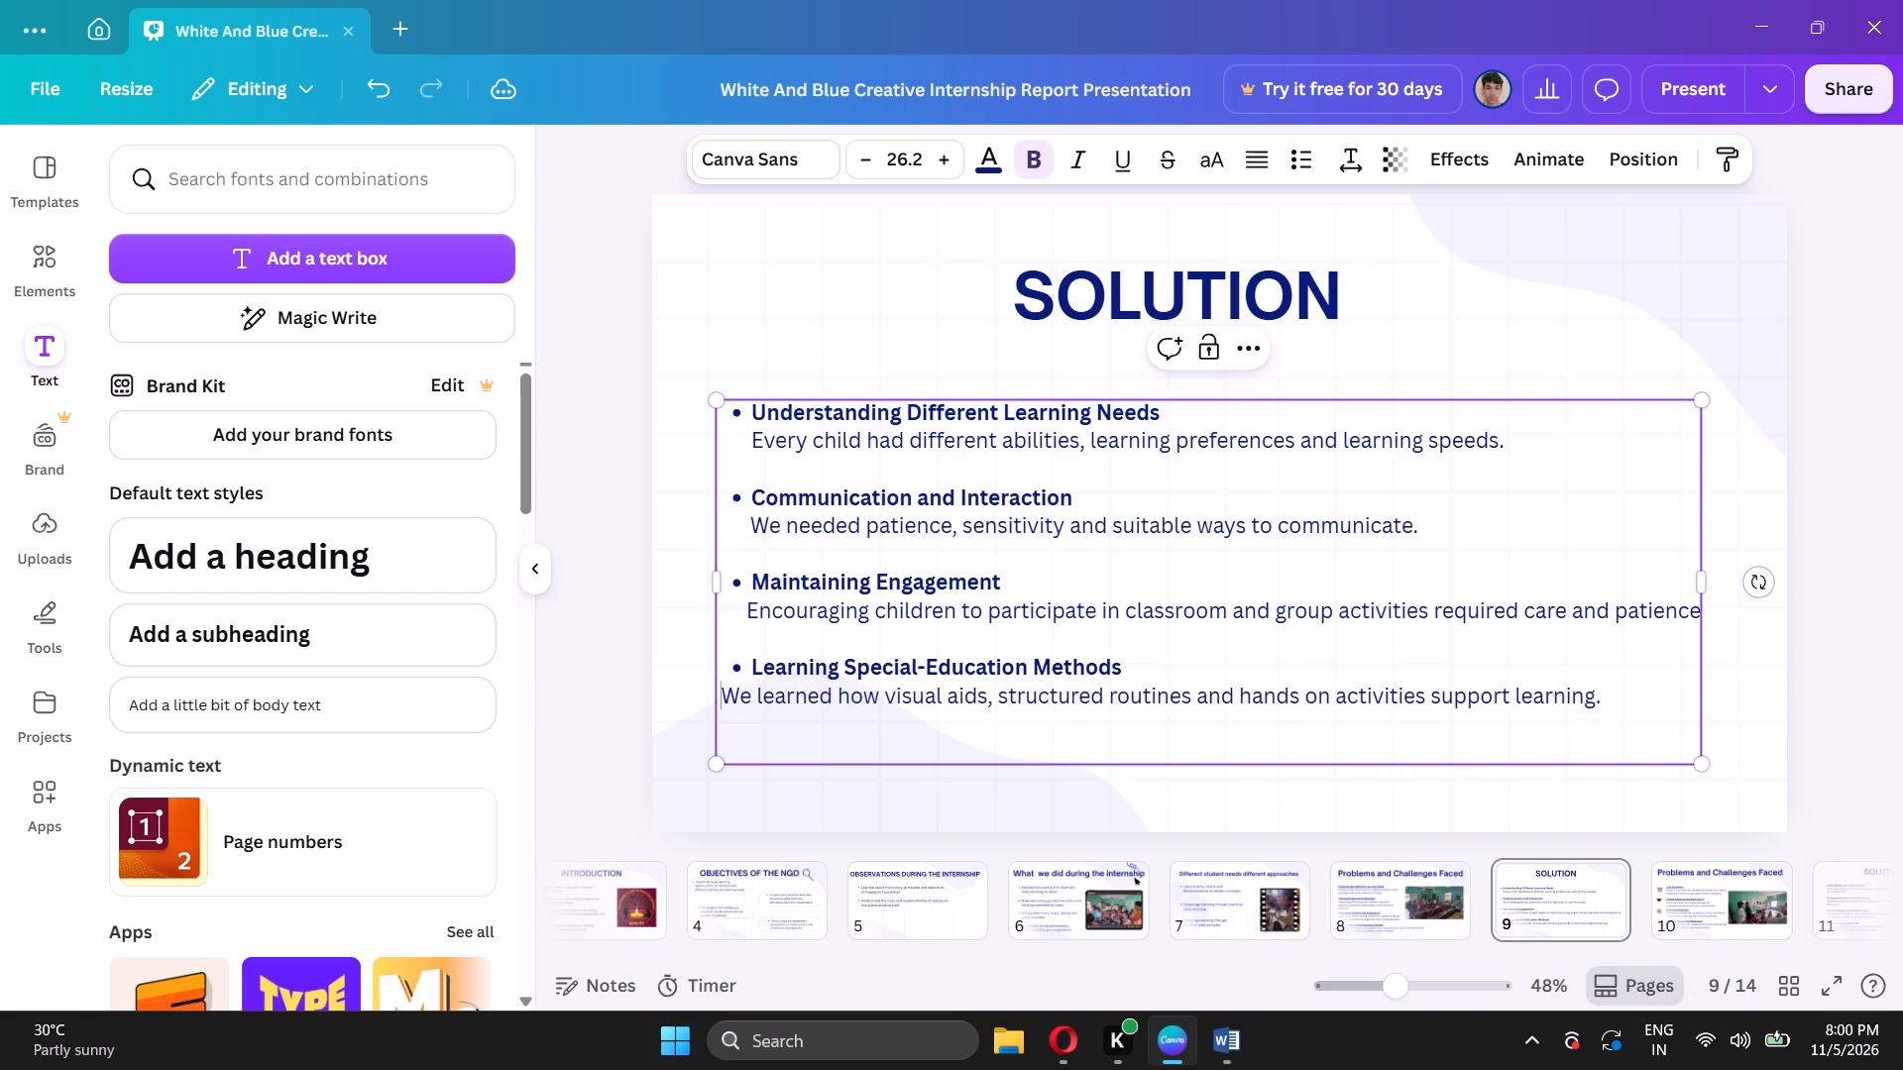
pyautogui.press('space')
pyautogui.press('space')
pyautogui.press('space')
pyautogui.press('space')
pyautogui.press('space')
pyautogui.press('space')
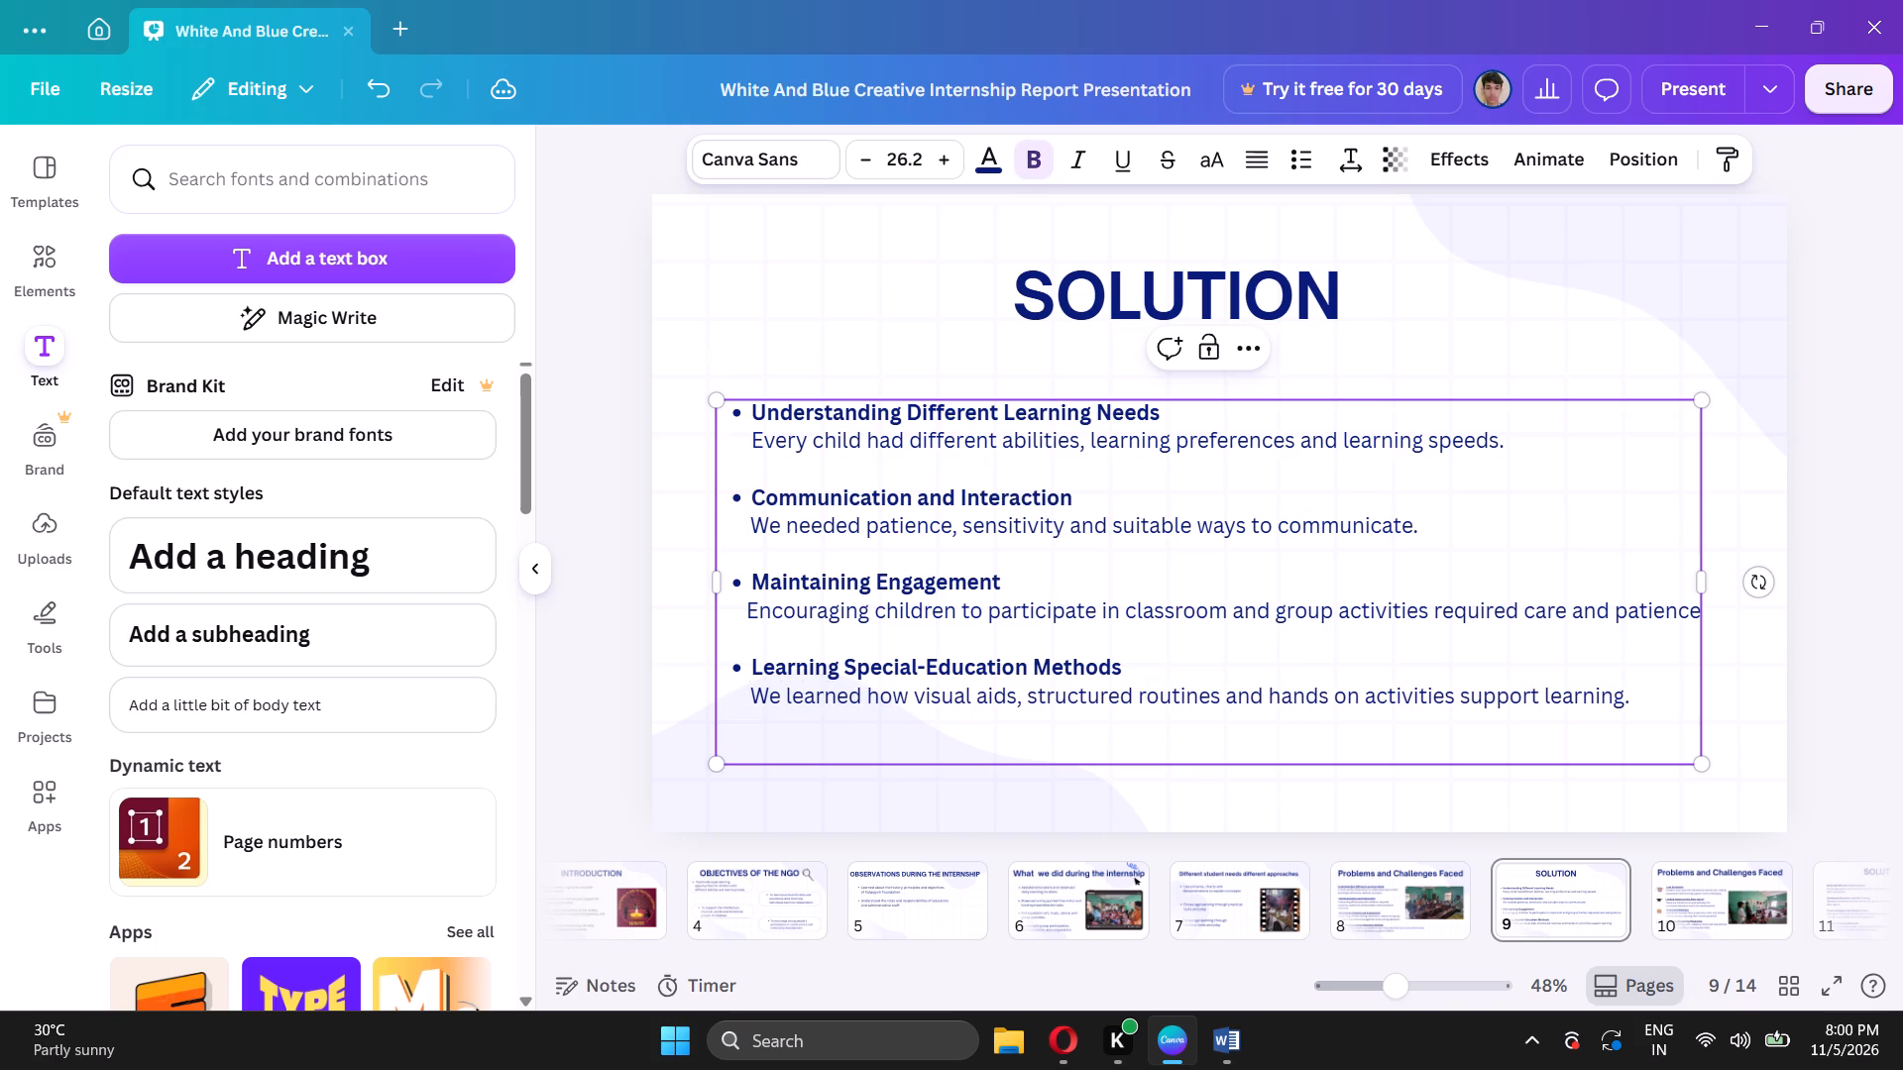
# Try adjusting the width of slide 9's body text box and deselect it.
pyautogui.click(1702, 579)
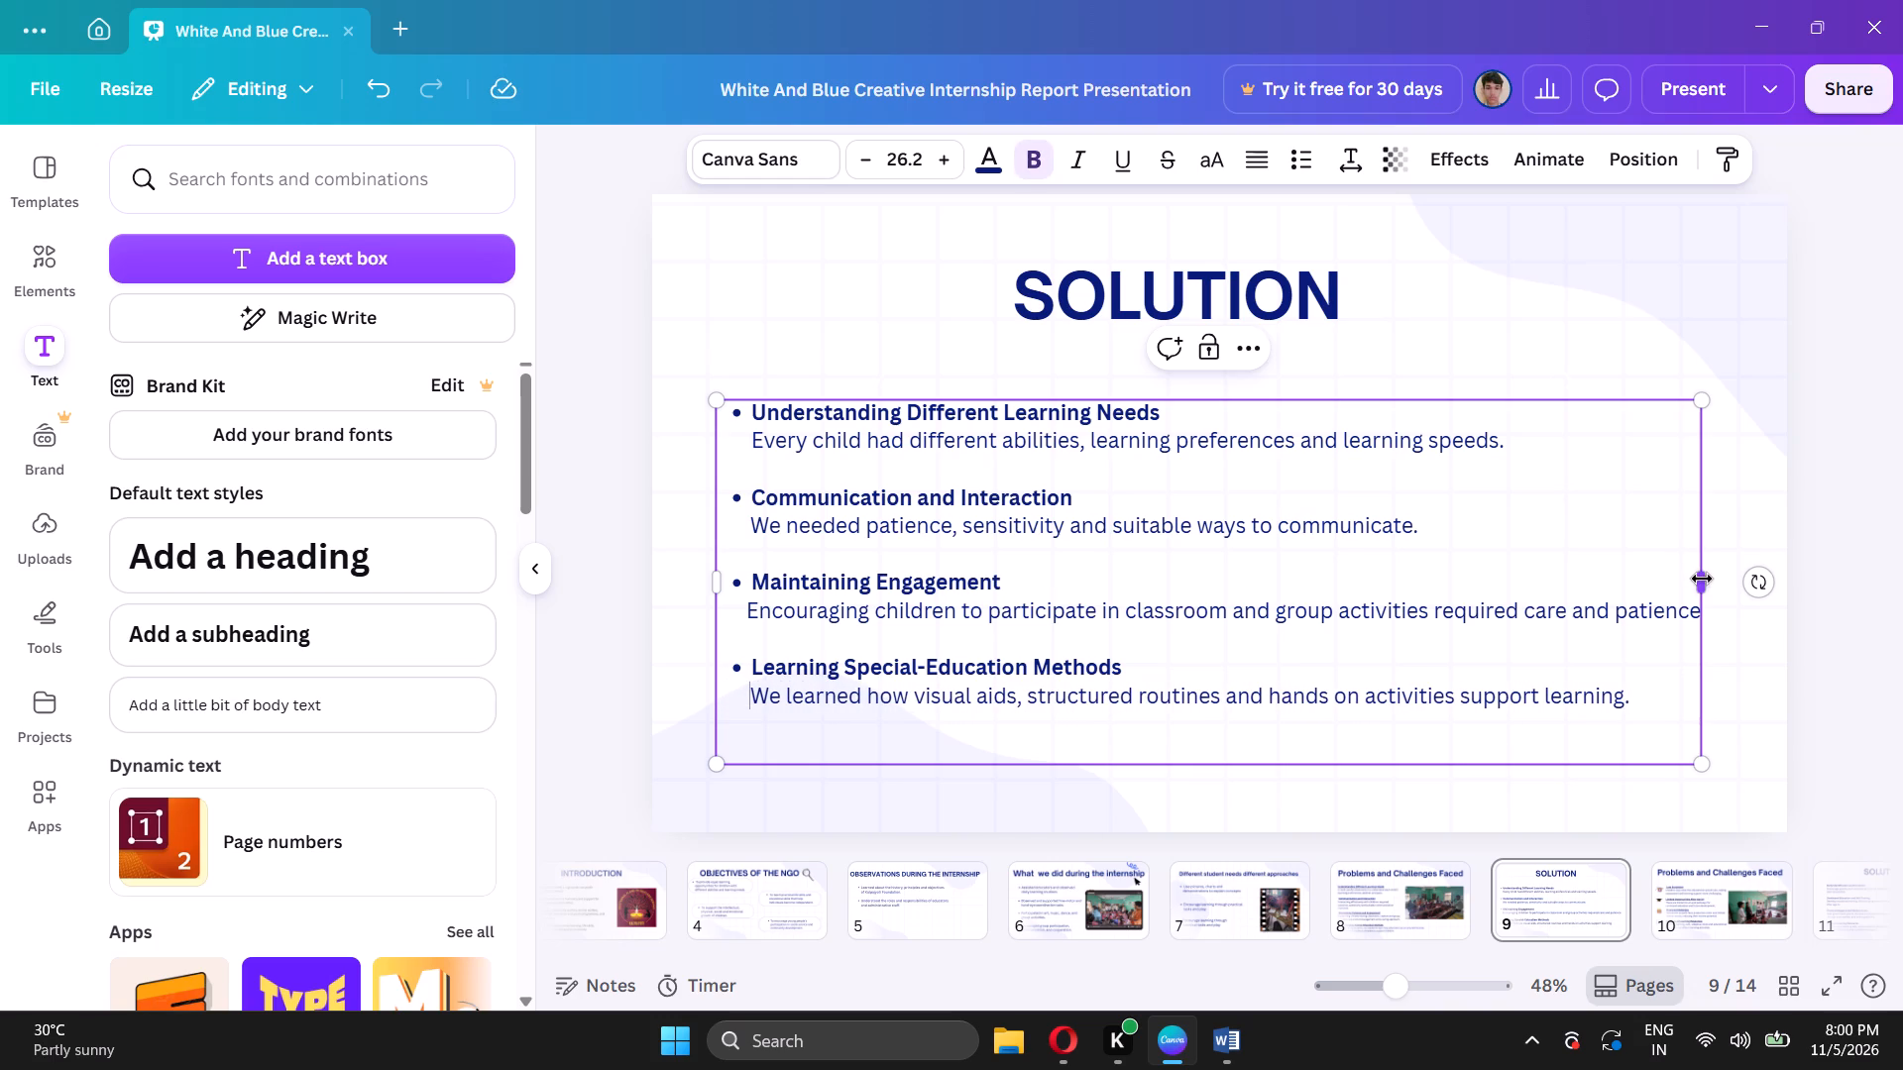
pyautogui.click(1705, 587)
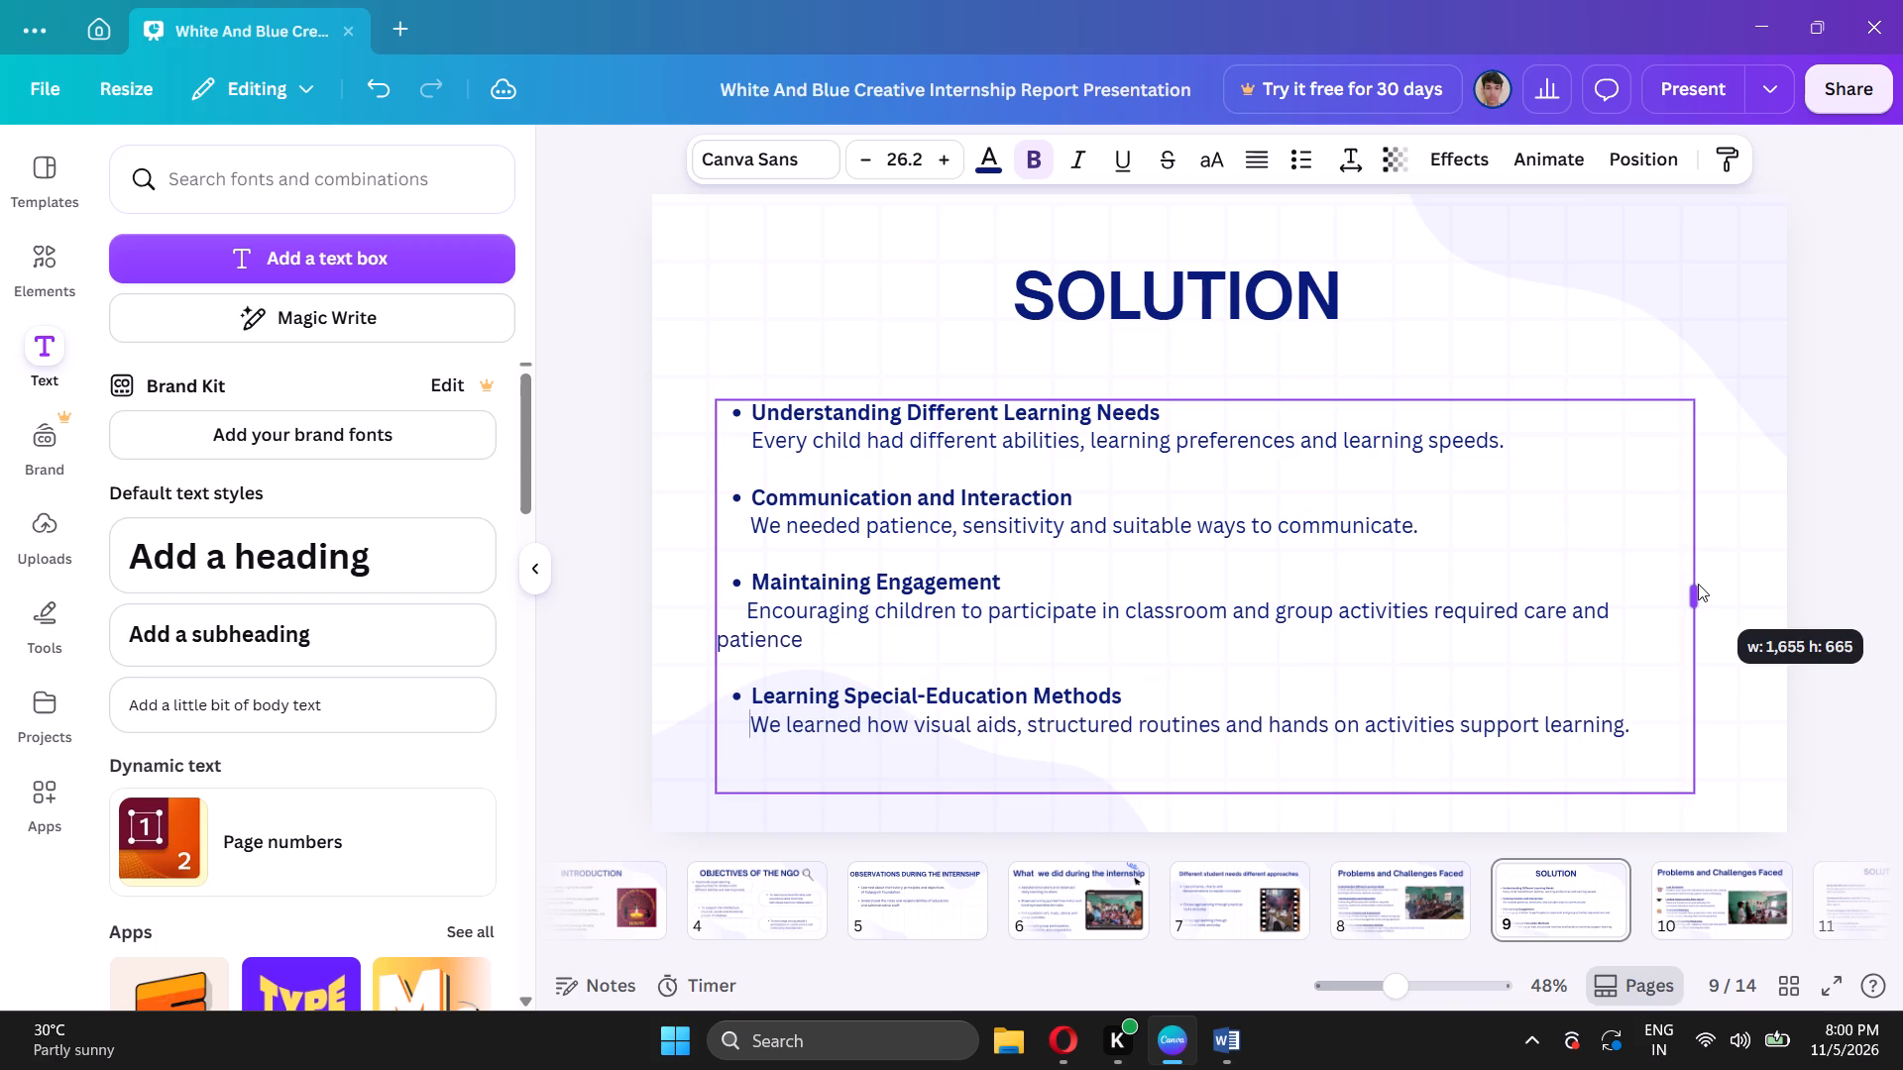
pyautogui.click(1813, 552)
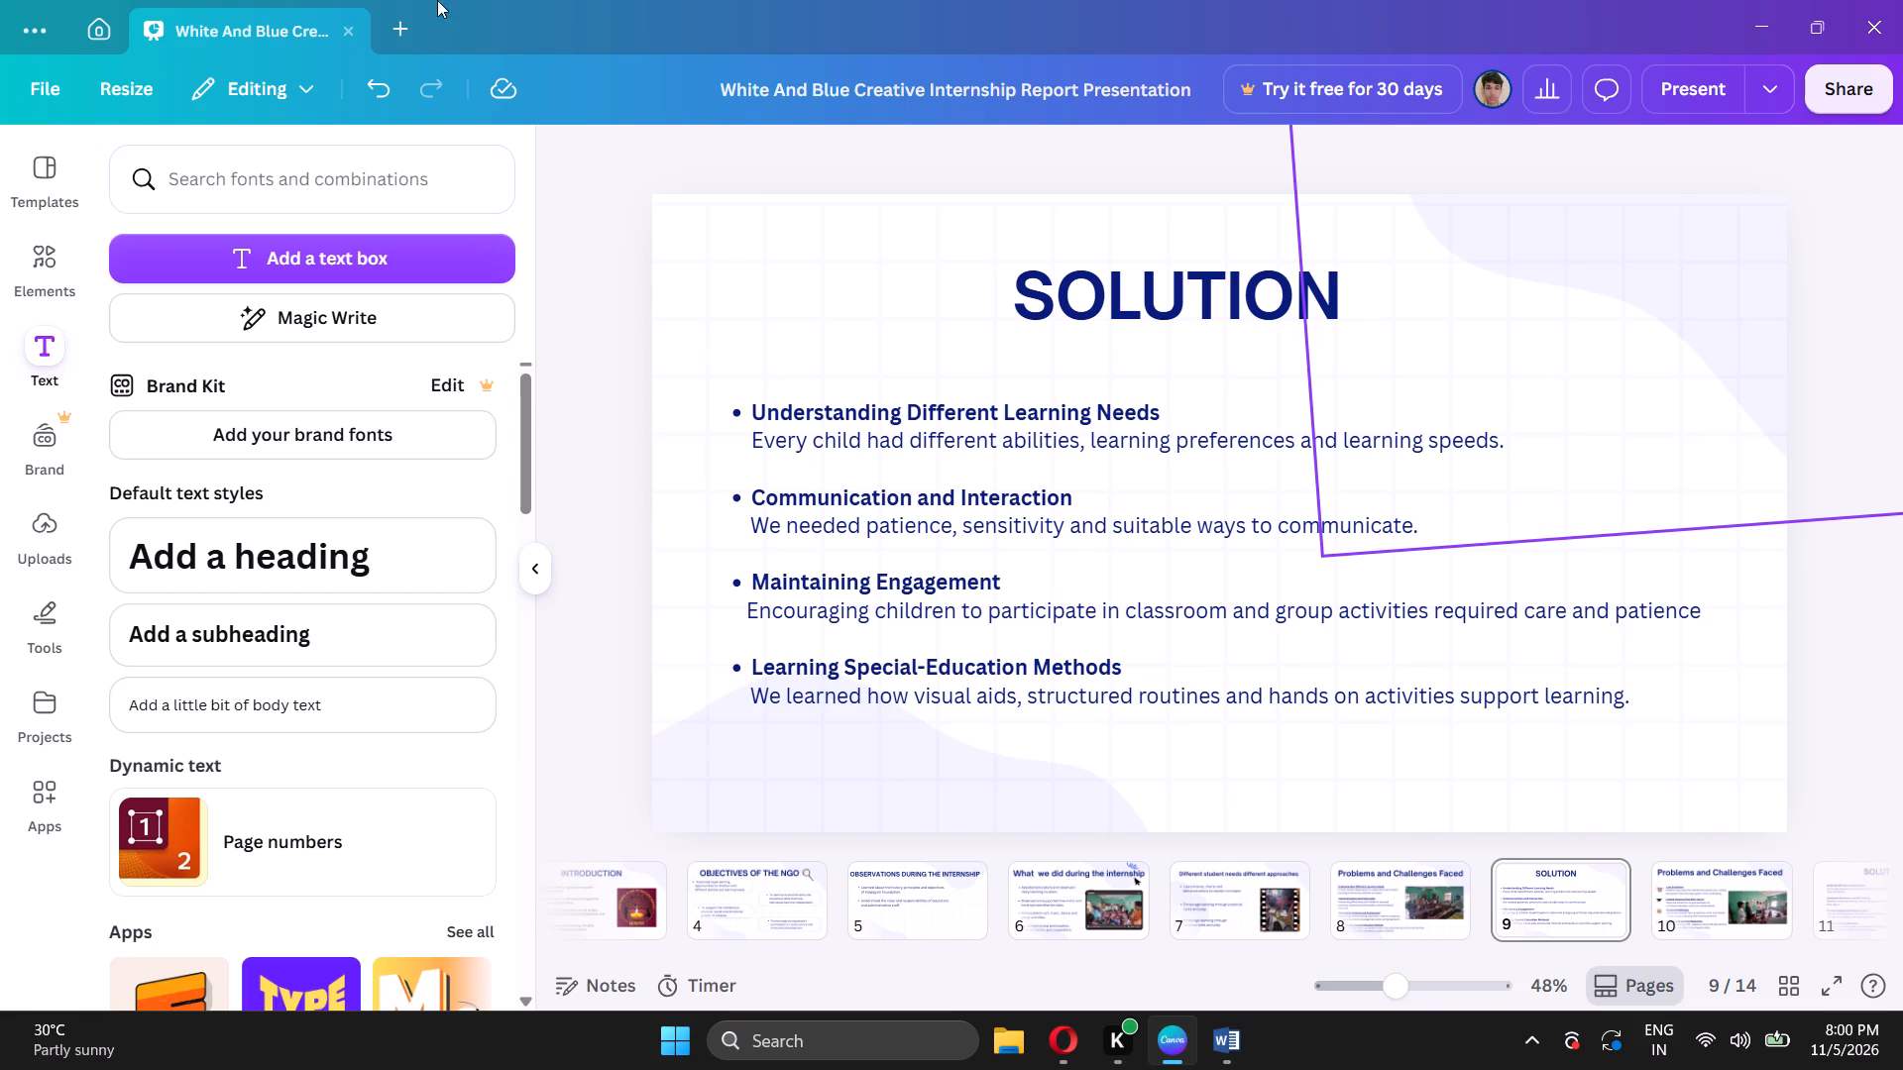
# Review the slides from slide 2, Content, through the closing Thank You slide, examining their text and bullet formatting.
pyautogui.click(916, 860)
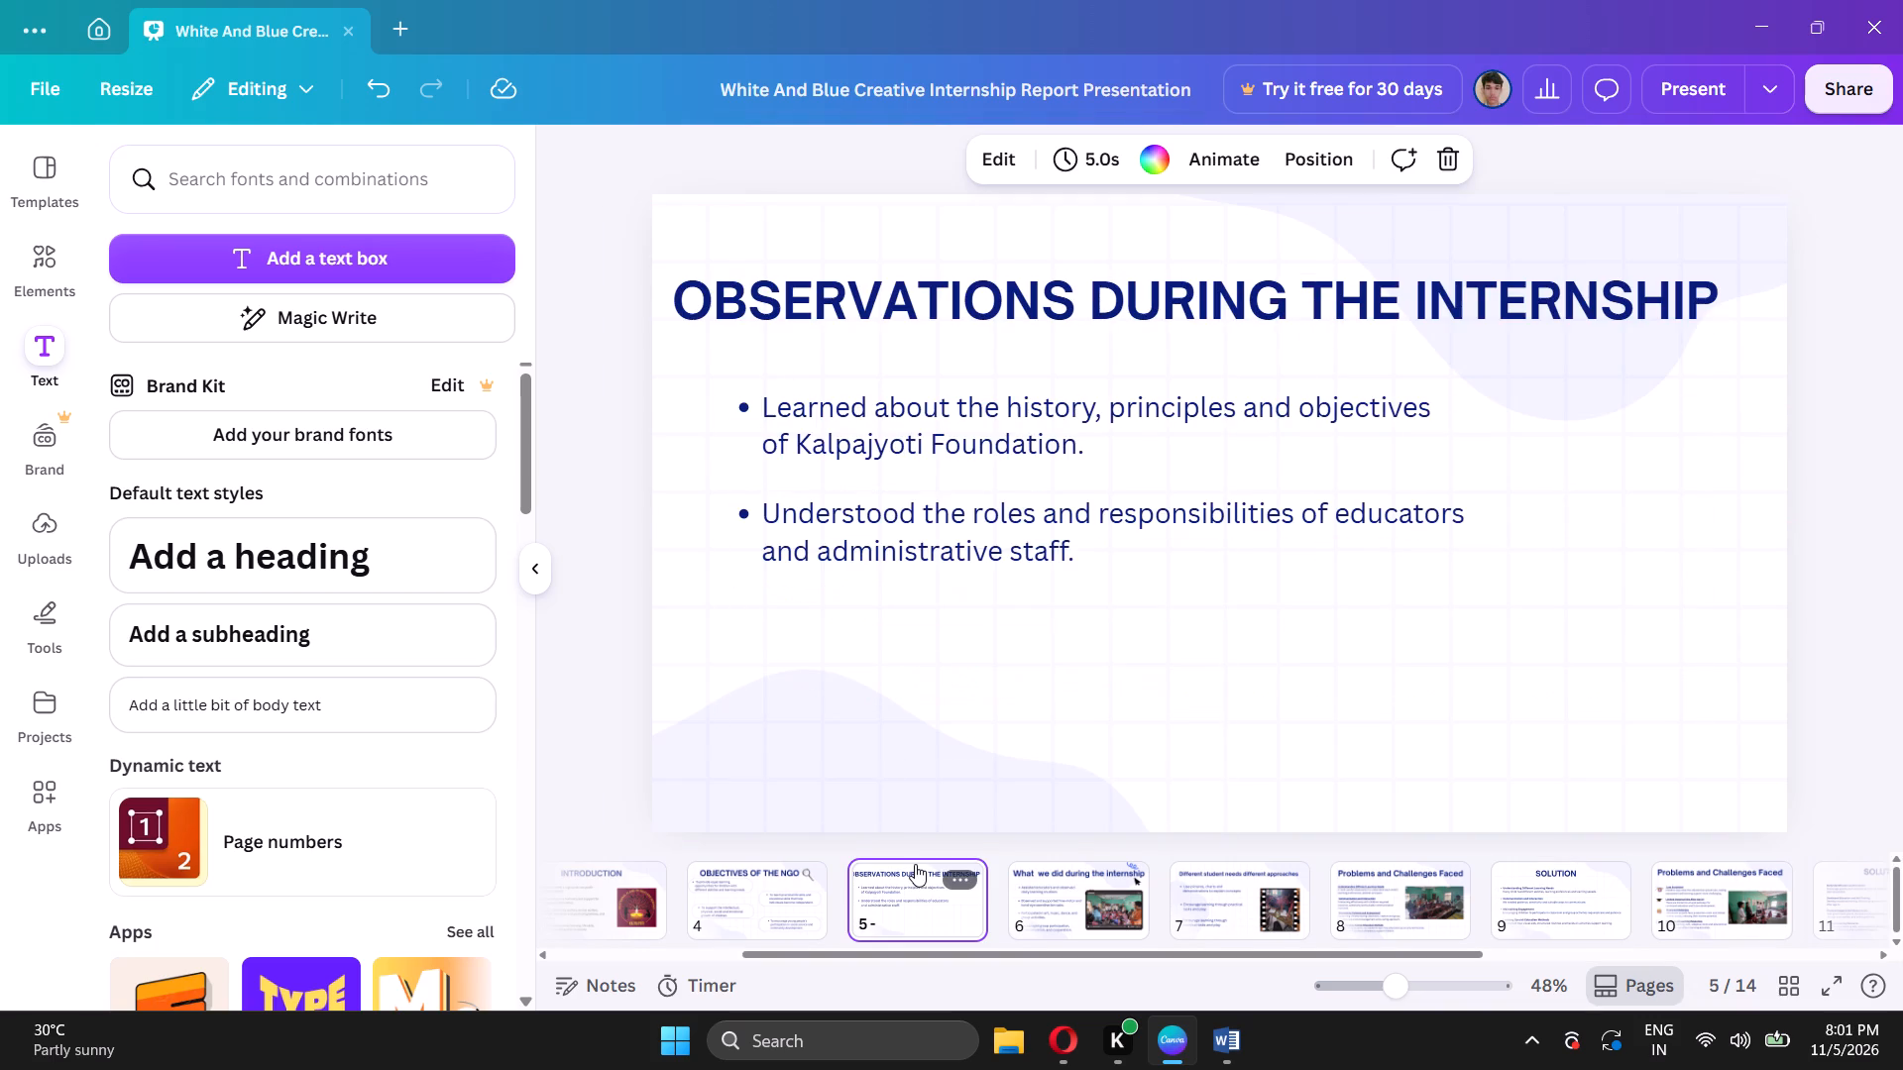
pyautogui.press('Left')
pyautogui.press('Left')
pyautogui.press('Left')
pyautogui.press('Right')
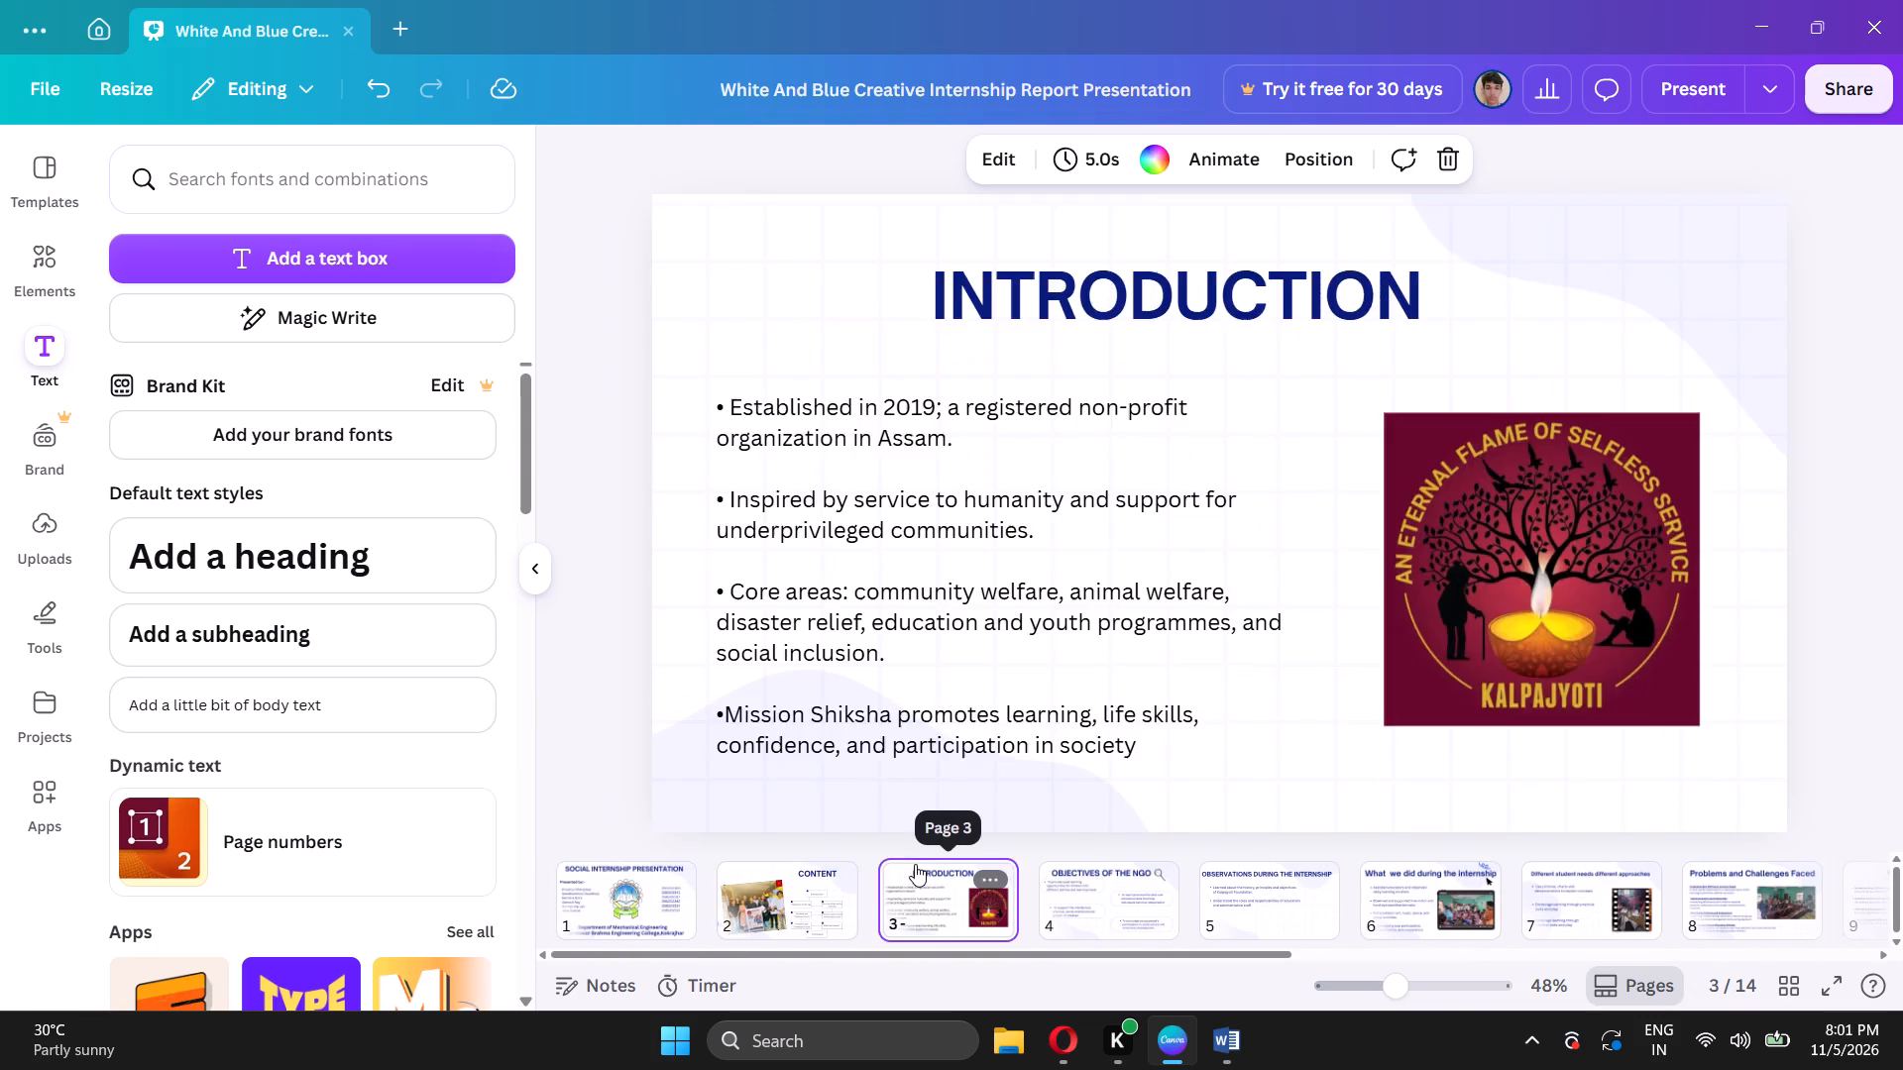
pyautogui.press('Right')
pyautogui.press('Right')
pyautogui.press('Right')
pyautogui.press('Right')
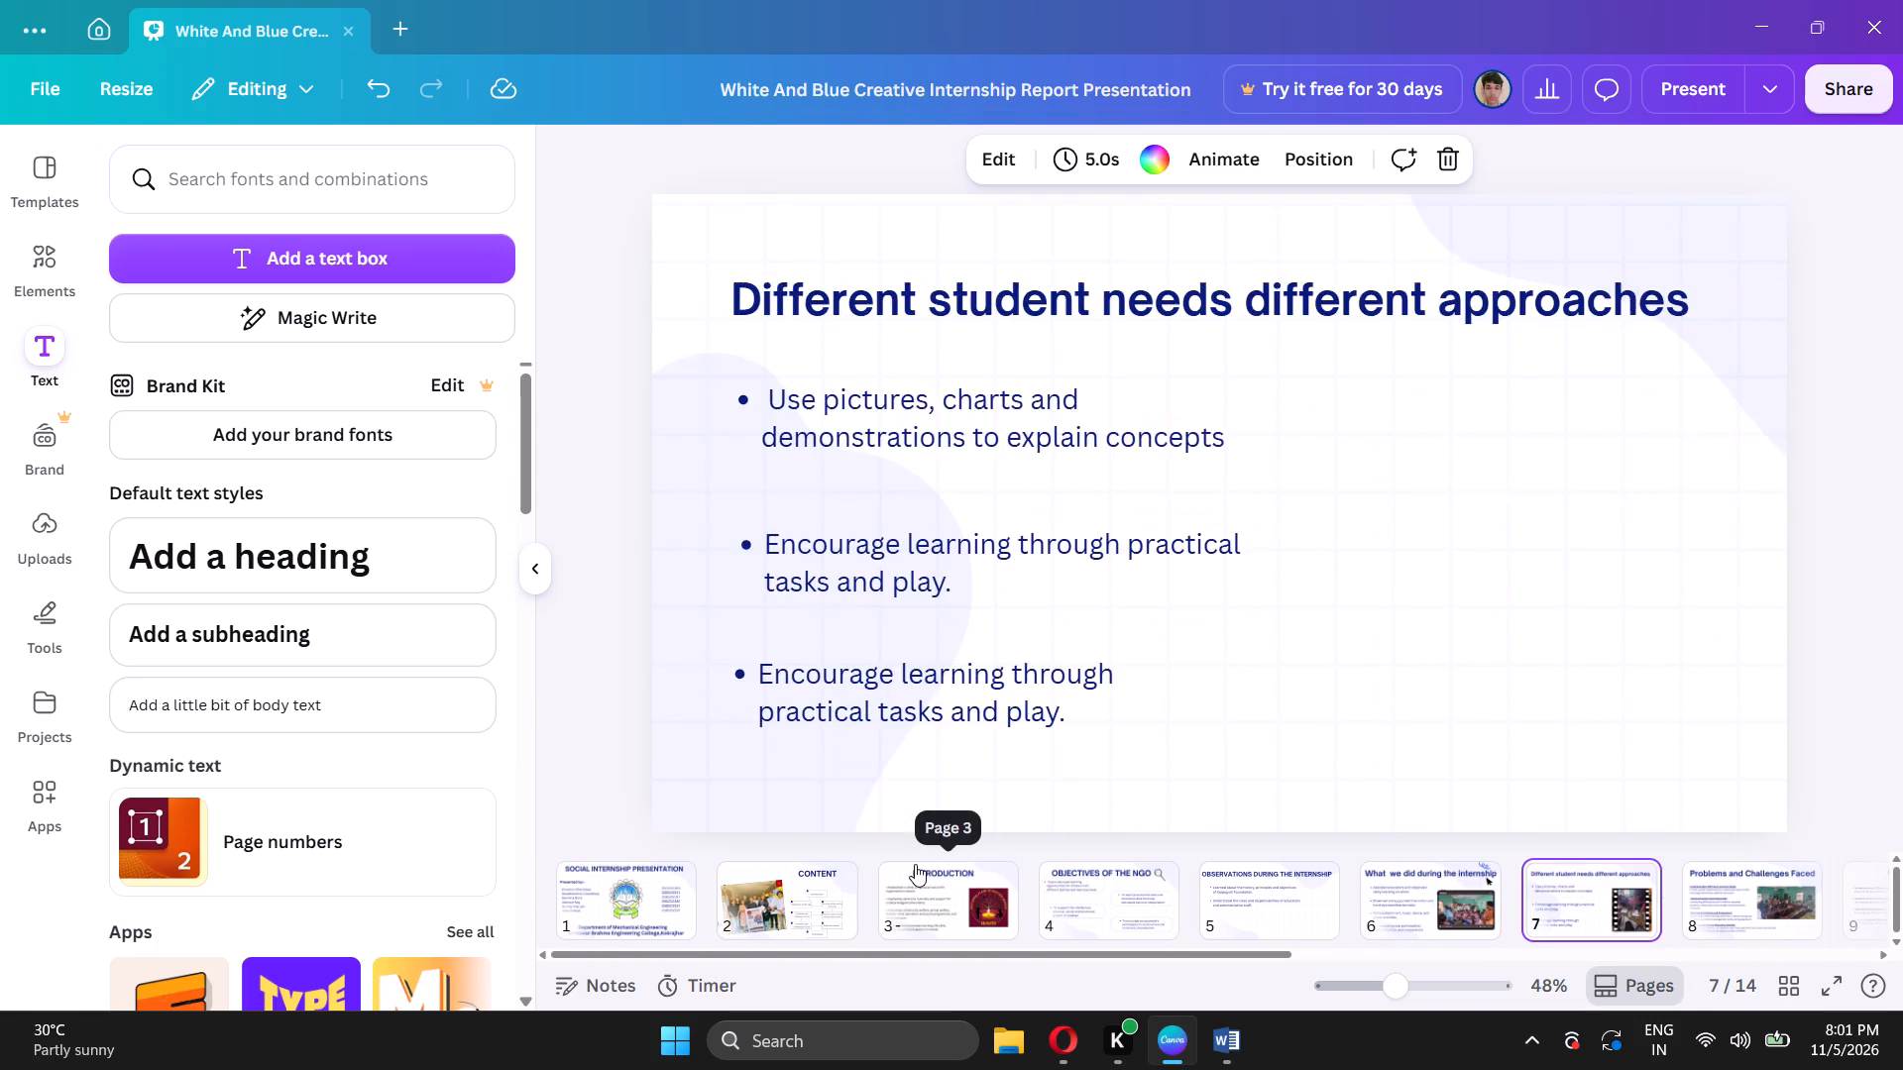
pyautogui.press('Right')
pyautogui.press('Right')
pyautogui.press('Right')
pyautogui.press('Right')
pyautogui.press('Right')
pyautogui.press('Left')
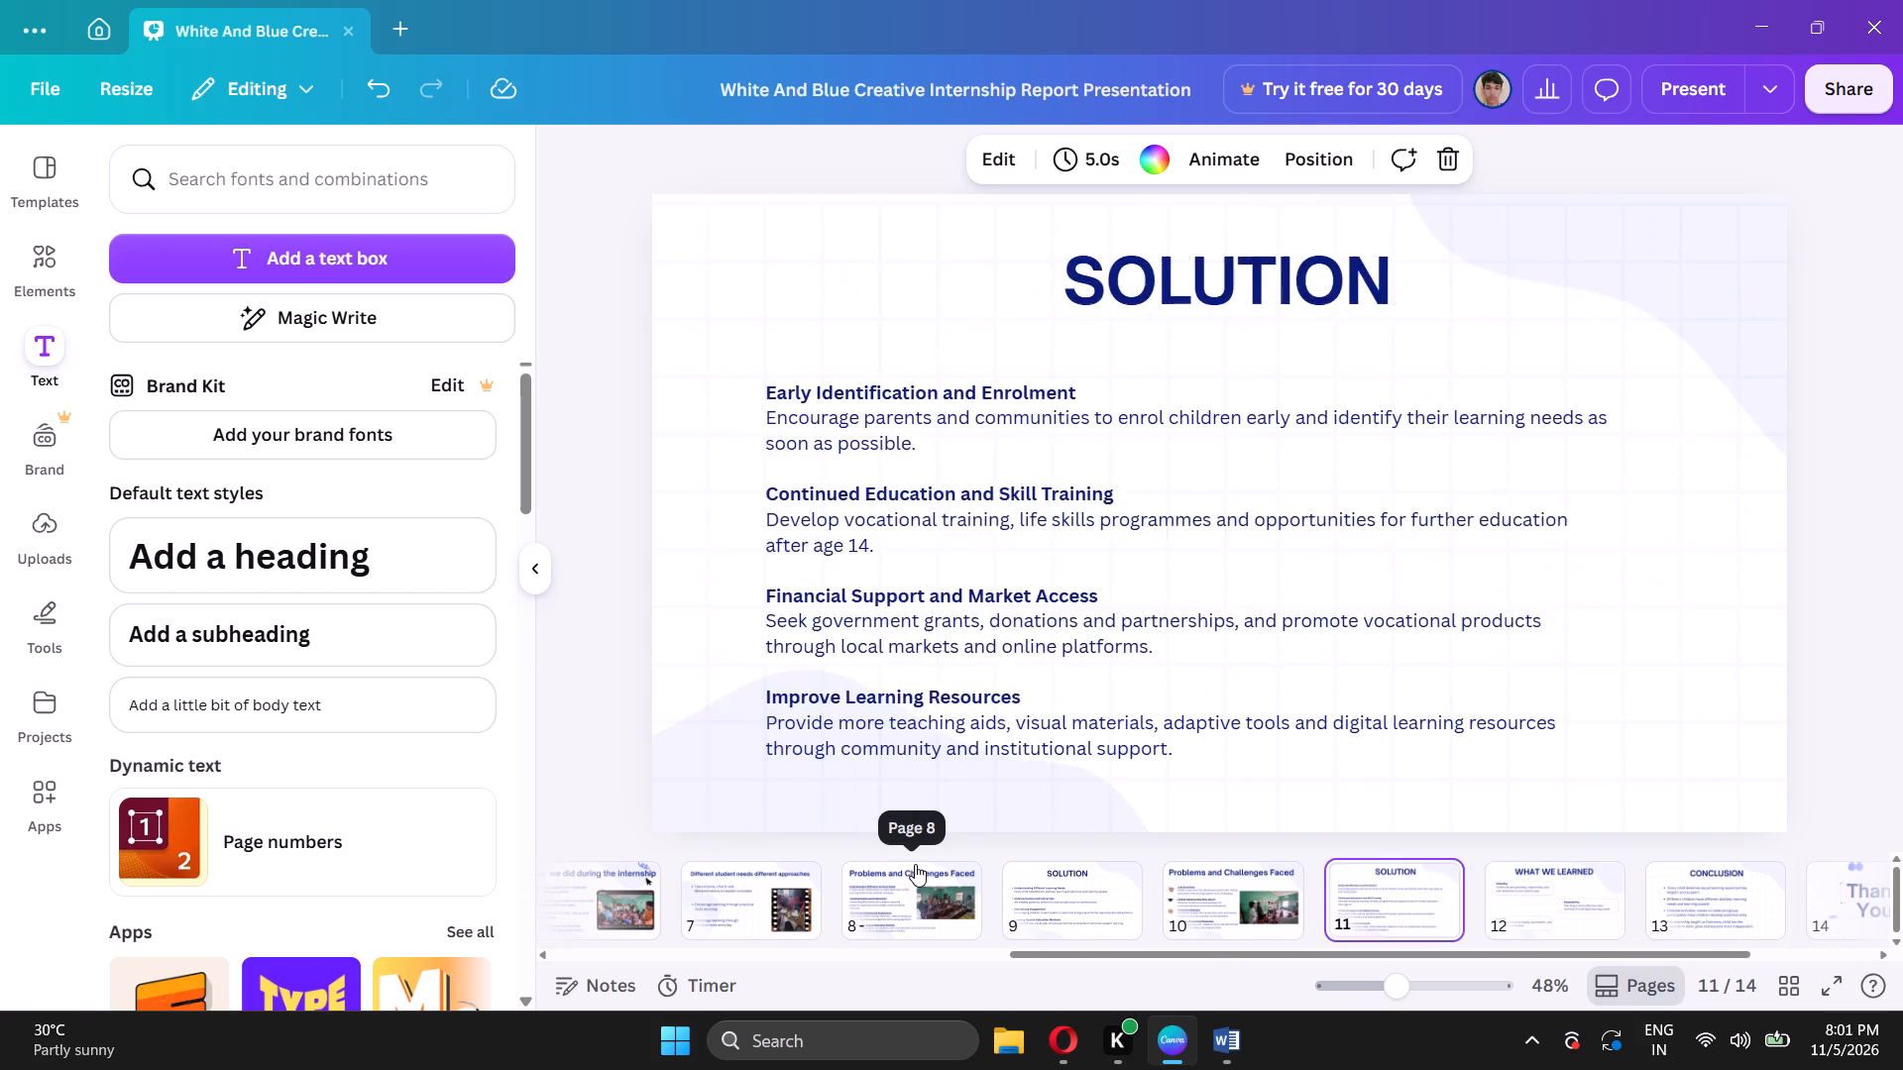
pyautogui.press('Left')
pyautogui.press('Left')
pyautogui.press('Right')
pyautogui.press('Right')
pyautogui.press('Right')
pyautogui.press('Right')
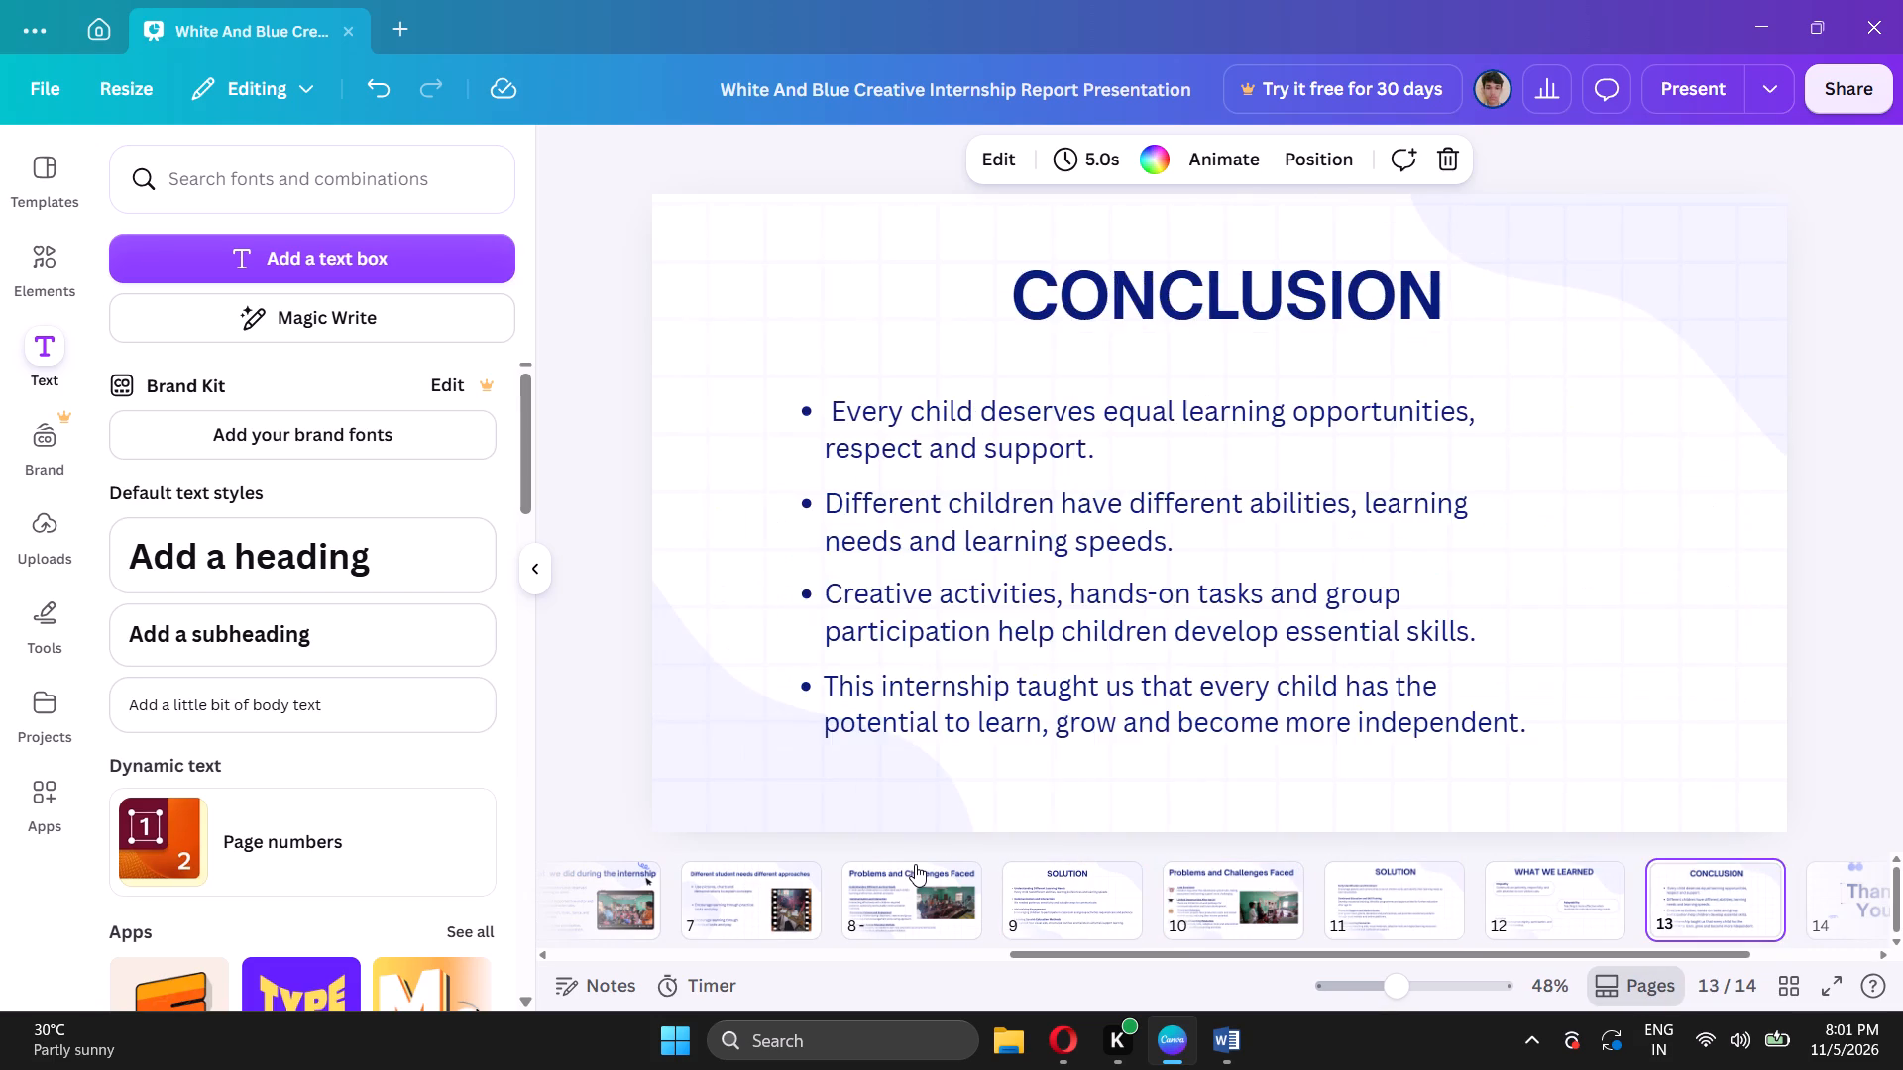
pyautogui.press('Right')
pyautogui.press('Right')
# Re-examine slides 6 to 13, comparing the layout of the Problems and Challenges Faced, Solution and Conclusion slides.
pyautogui.press('Left')
pyautogui.press('Left')
pyautogui.press('Left')
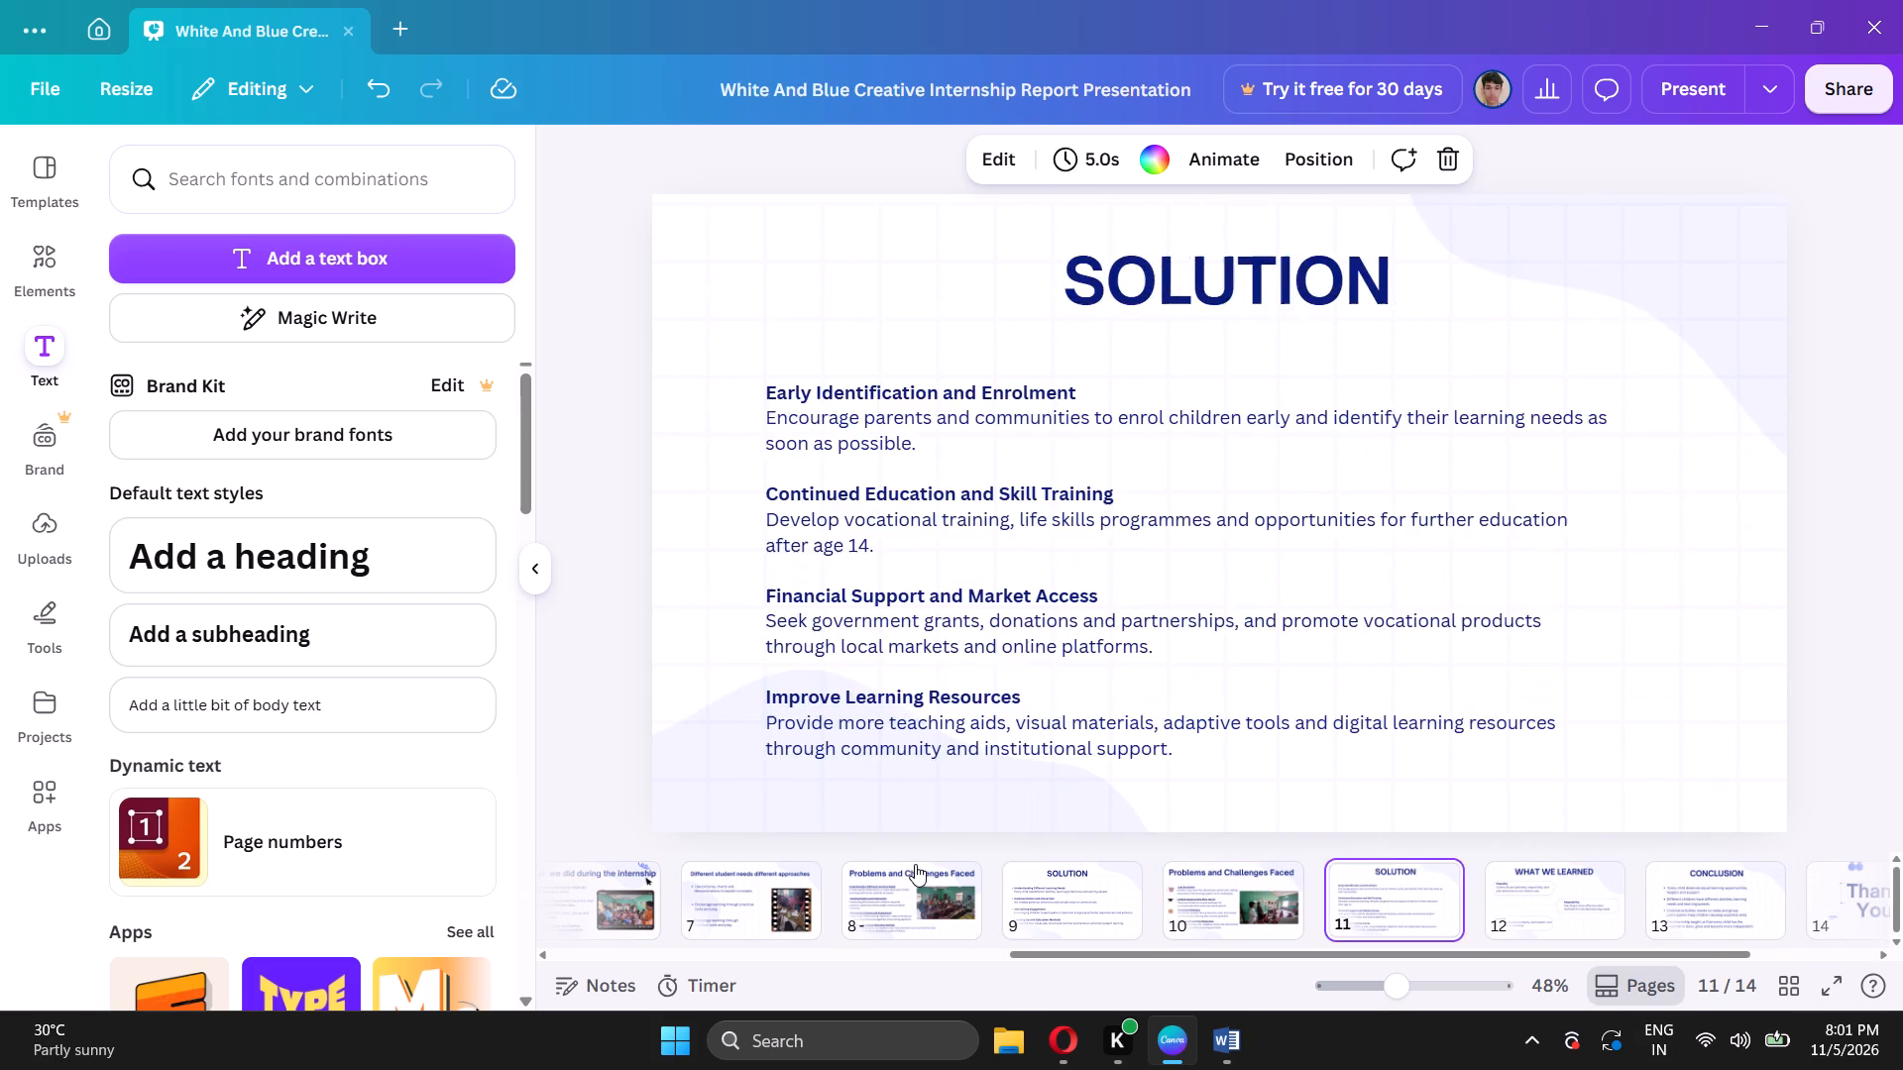
pyautogui.press('Left')
pyautogui.press('Left')
pyautogui.press('Left')
pyautogui.press('Left')
pyautogui.press('Left')
pyautogui.press('Right')
pyautogui.press('Right')
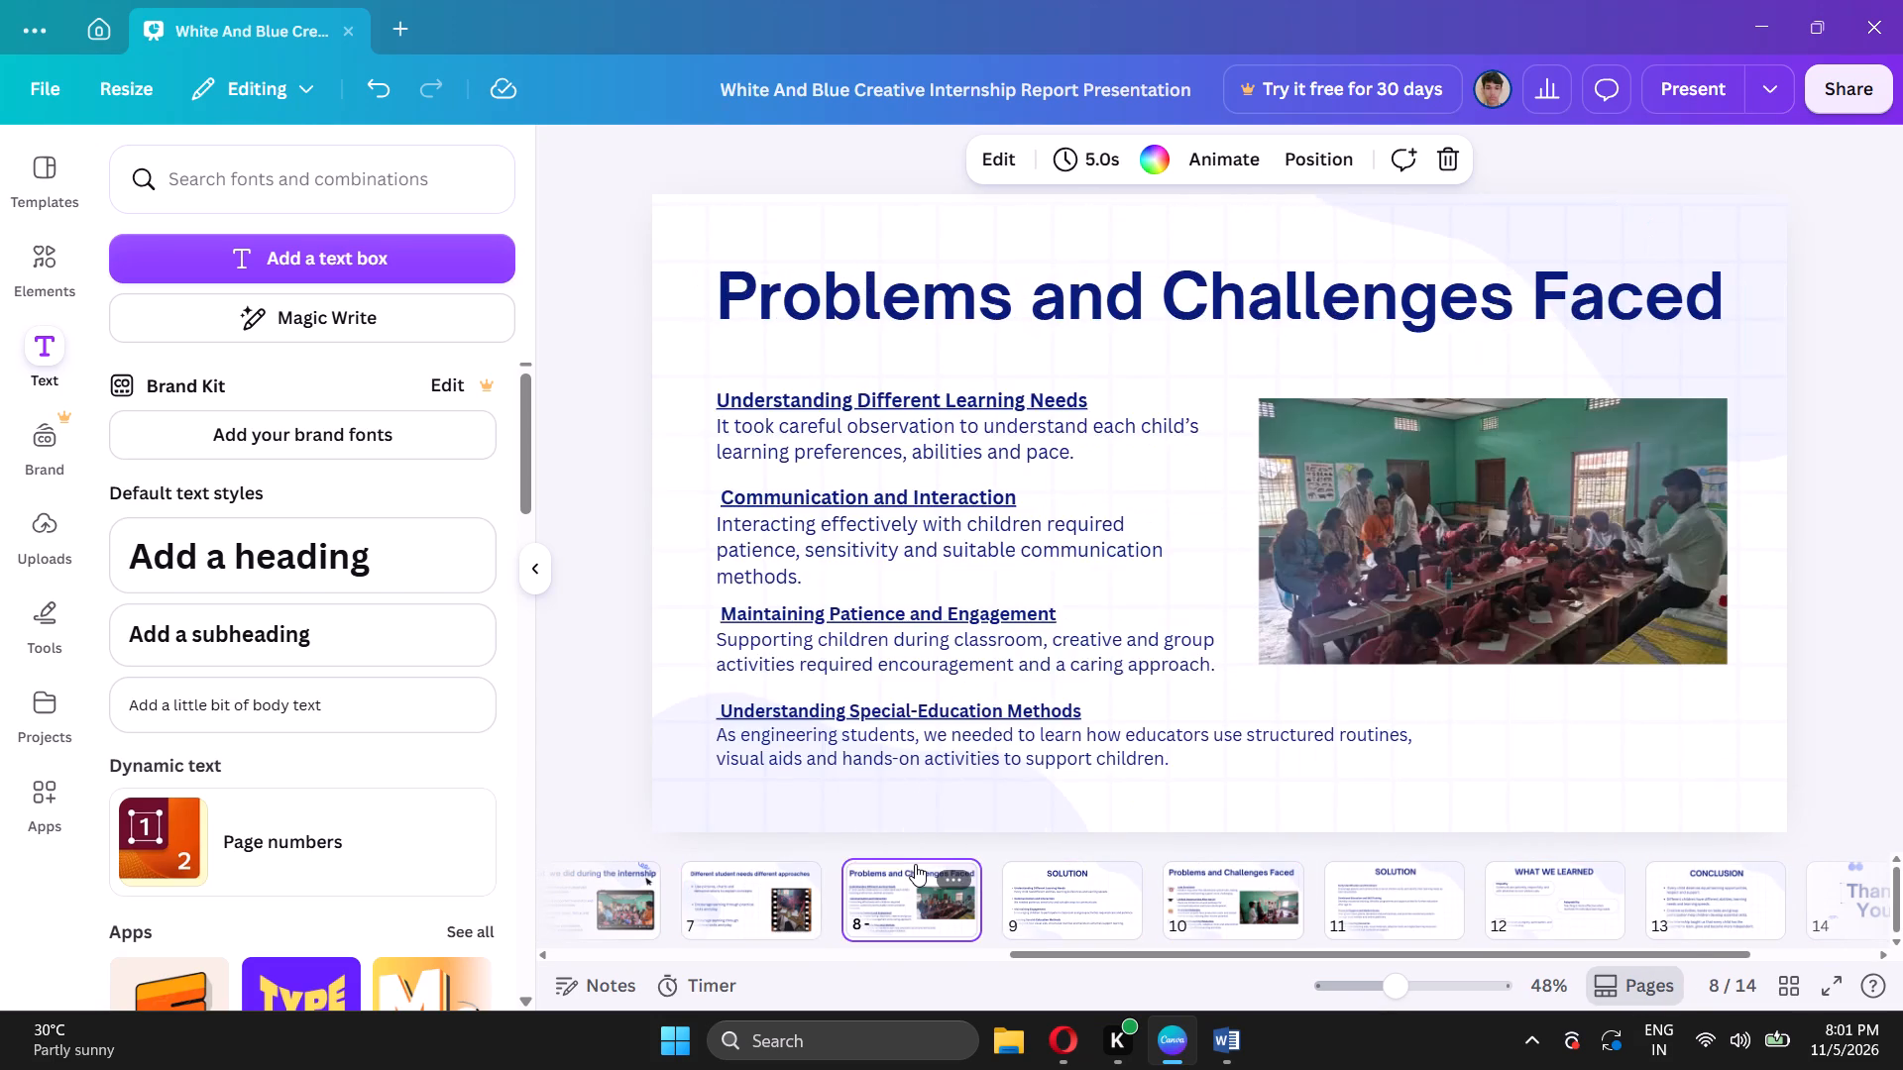
pyautogui.press('Left')
pyautogui.press('Right')
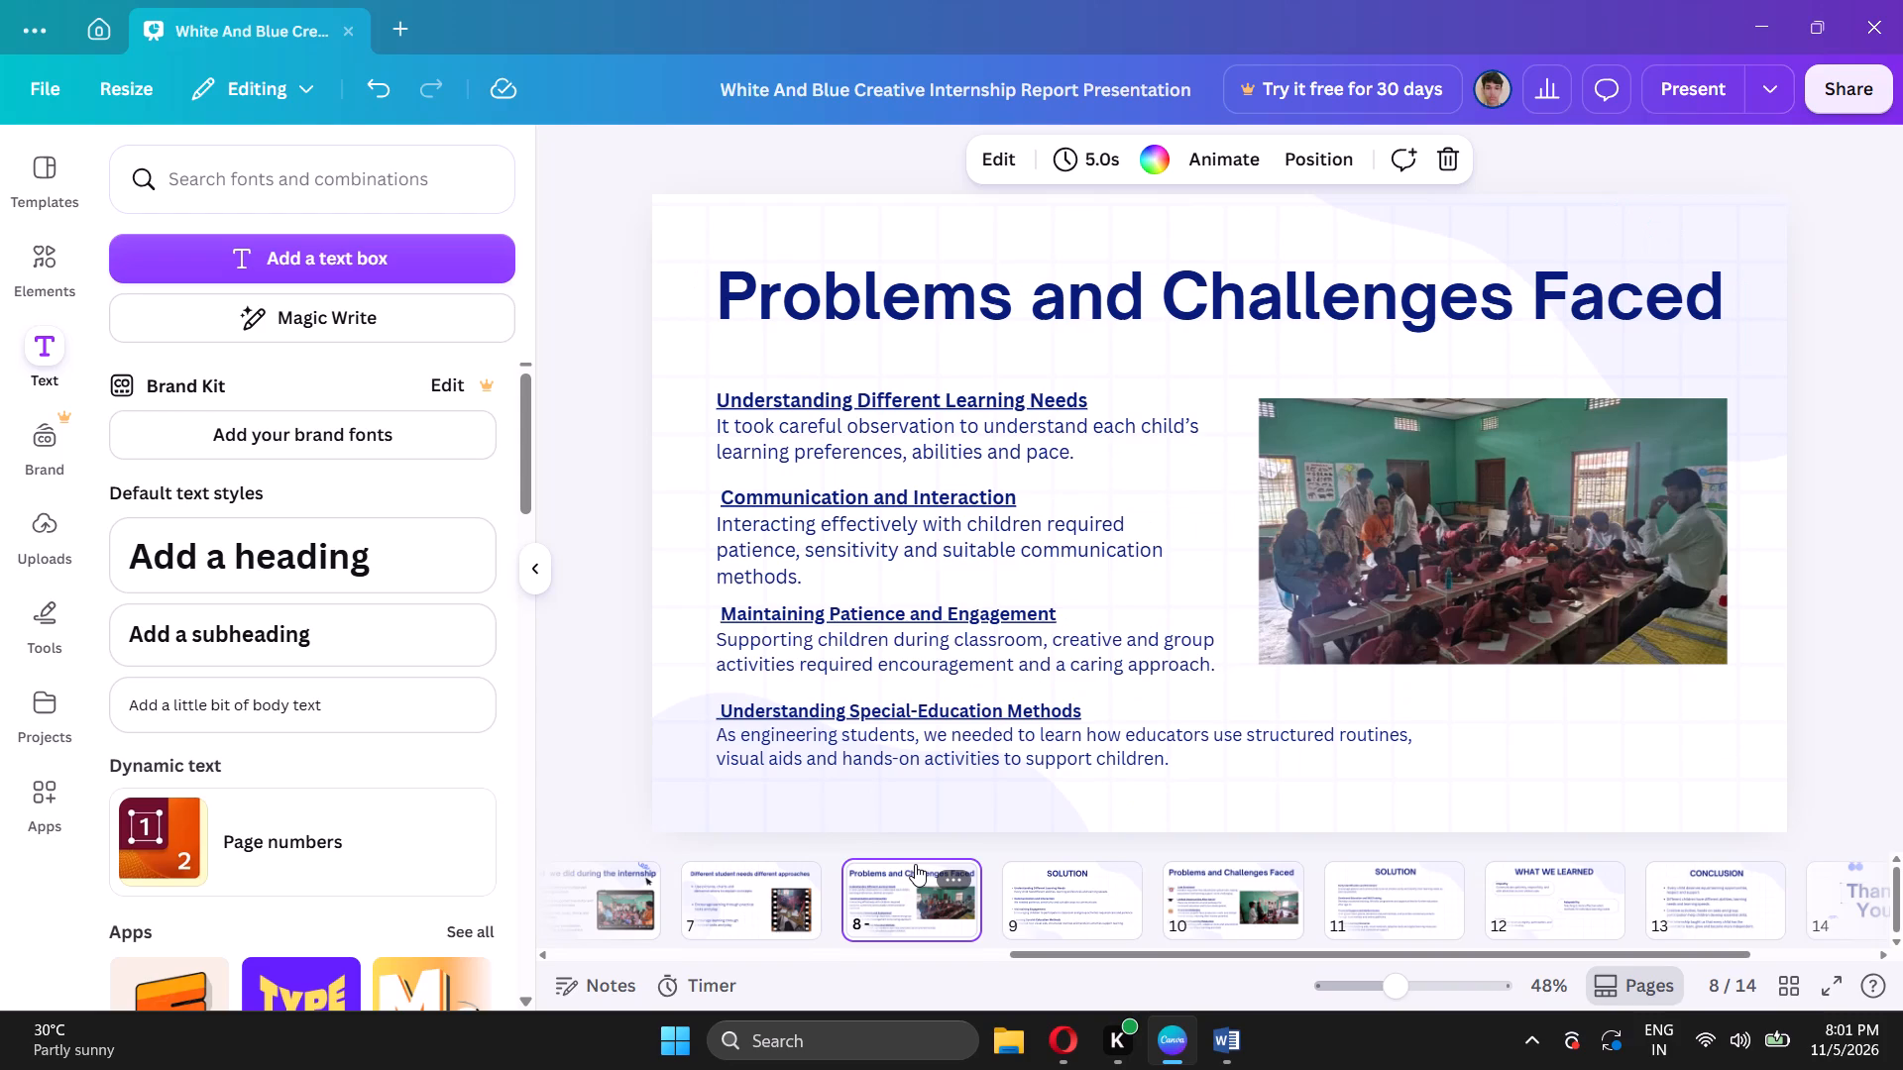
pyautogui.press('Right')
pyautogui.press('Right')
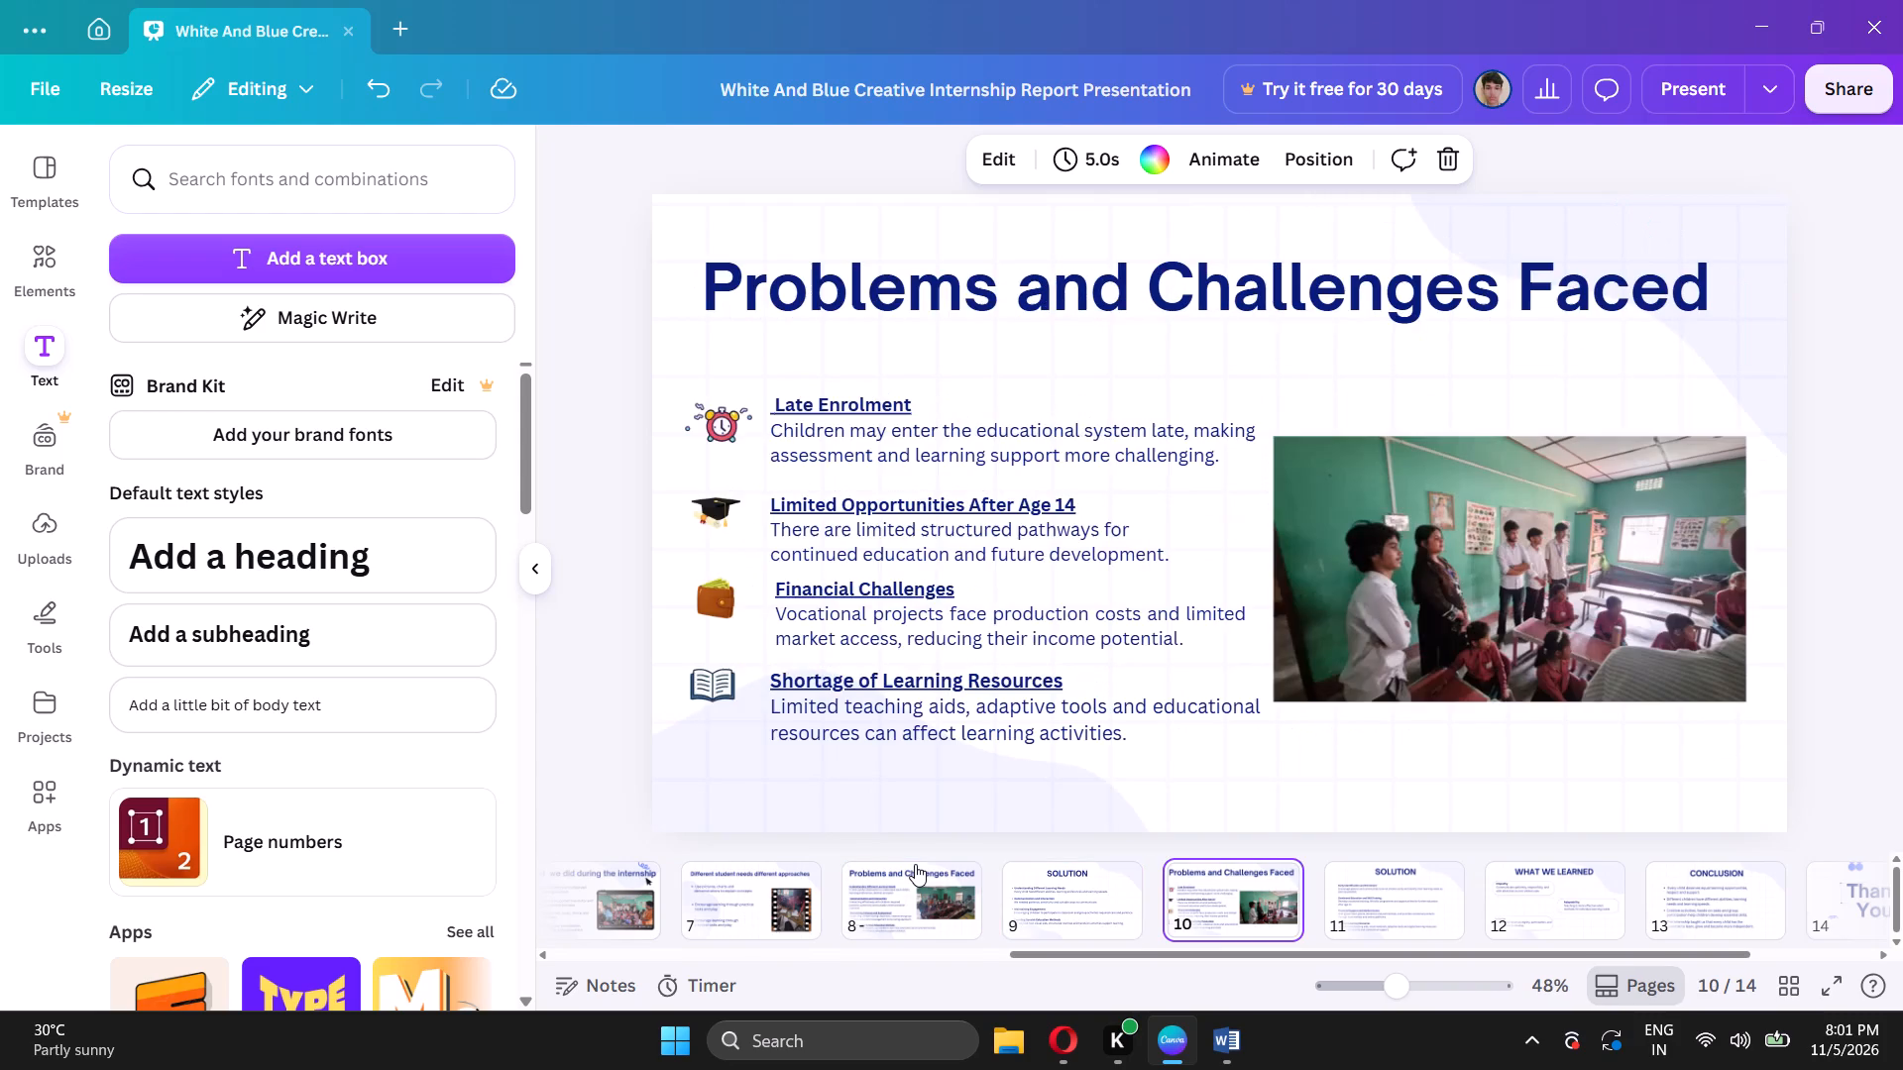
pyautogui.press('Left')
pyautogui.press('Right')
pyautogui.press('Right')
pyautogui.press('Right')
pyautogui.press('Right')
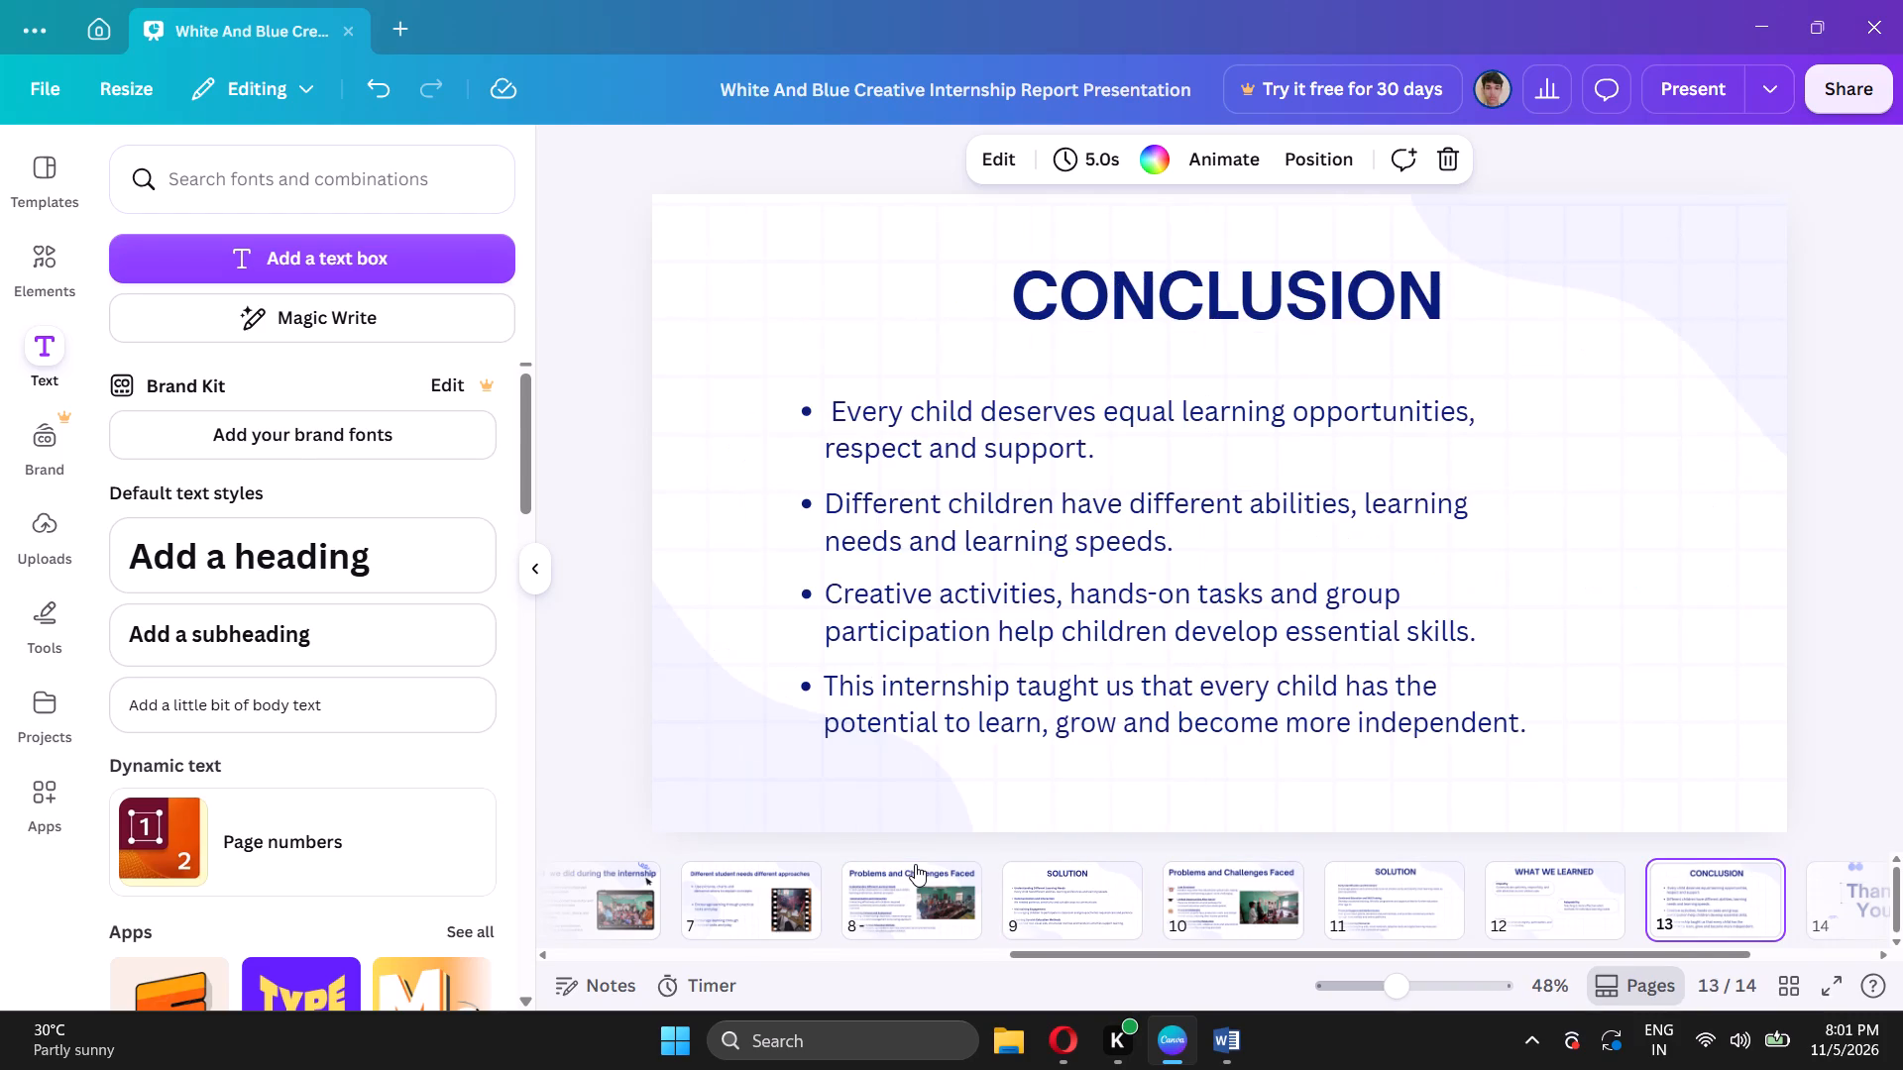
# Go back through the slides to slide 5, Observations During the Internship, and examine it alongside its neighbouring slides.
pyautogui.press('Left')
pyautogui.press('Left')
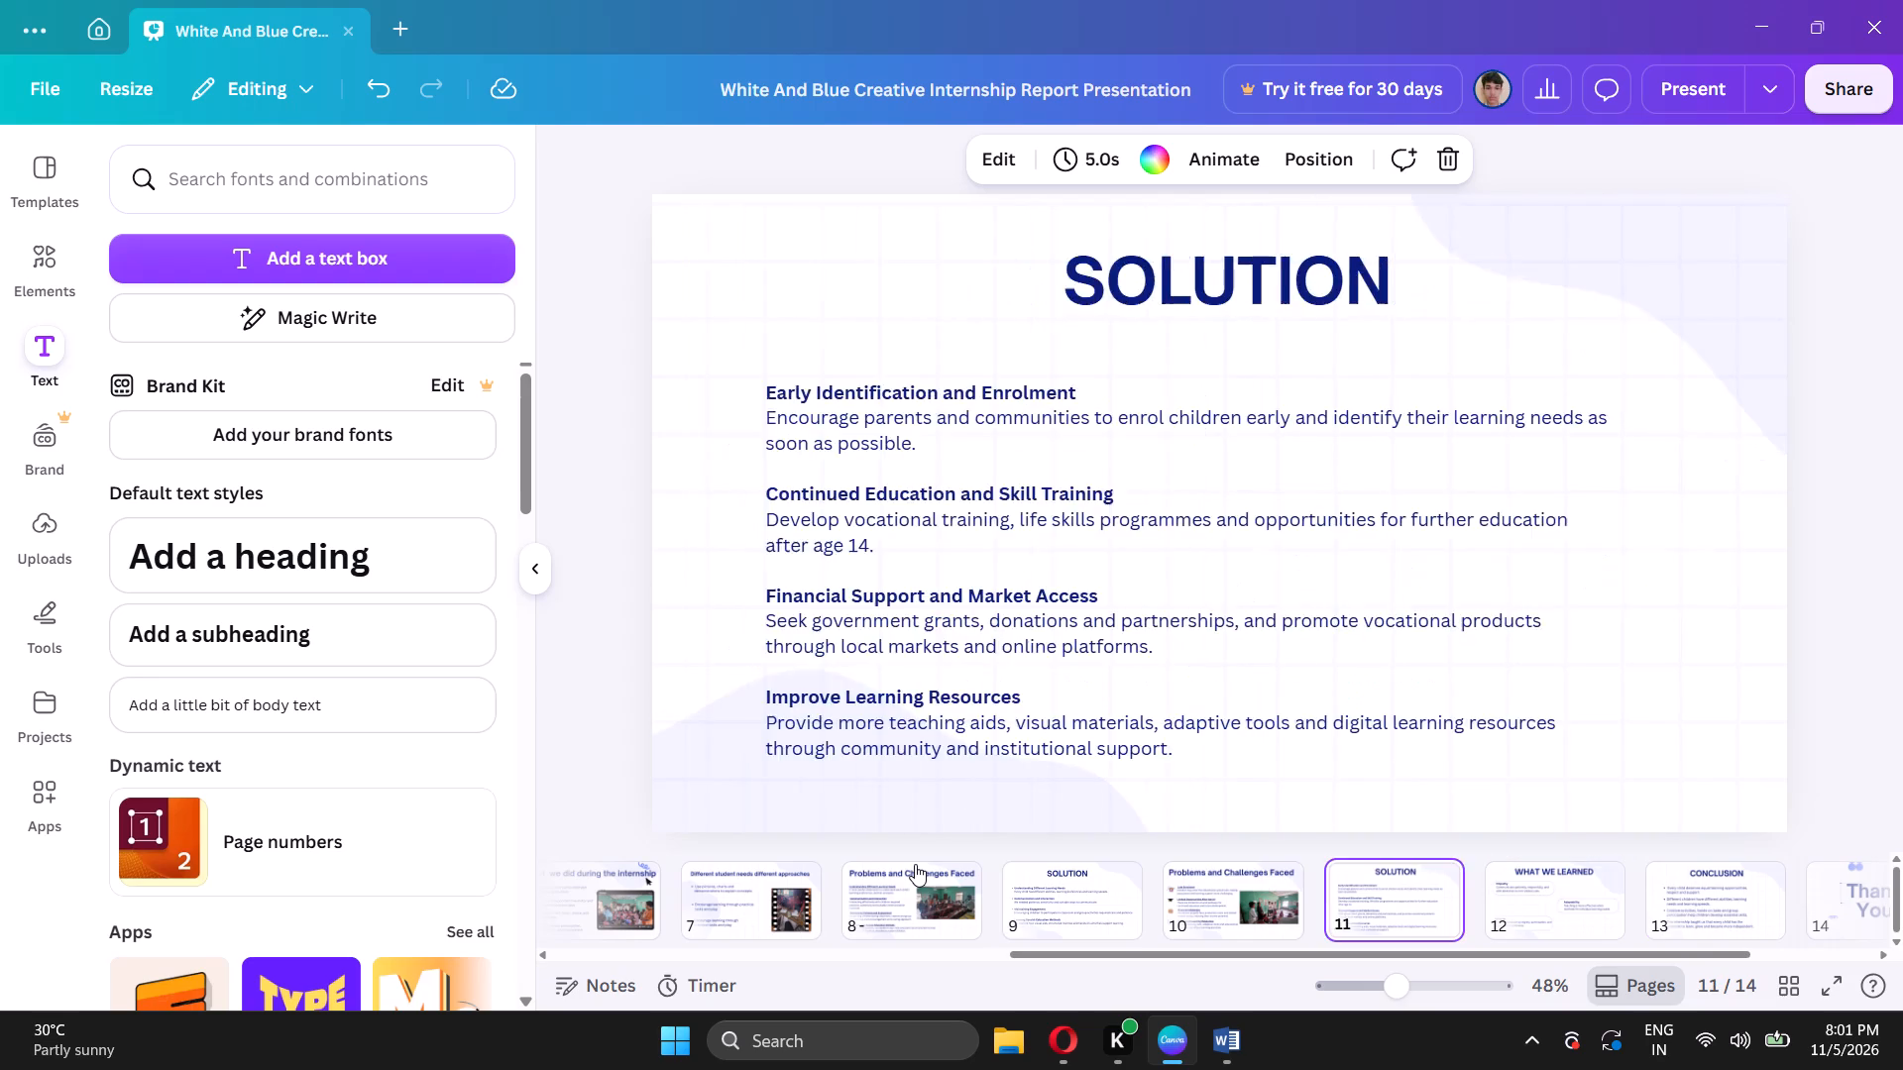
pyautogui.press('Left')
pyautogui.press('Left')
pyautogui.press('Left')
pyautogui.press('Left')
pyautogui.press('Left')
pyautogui.press('Left')
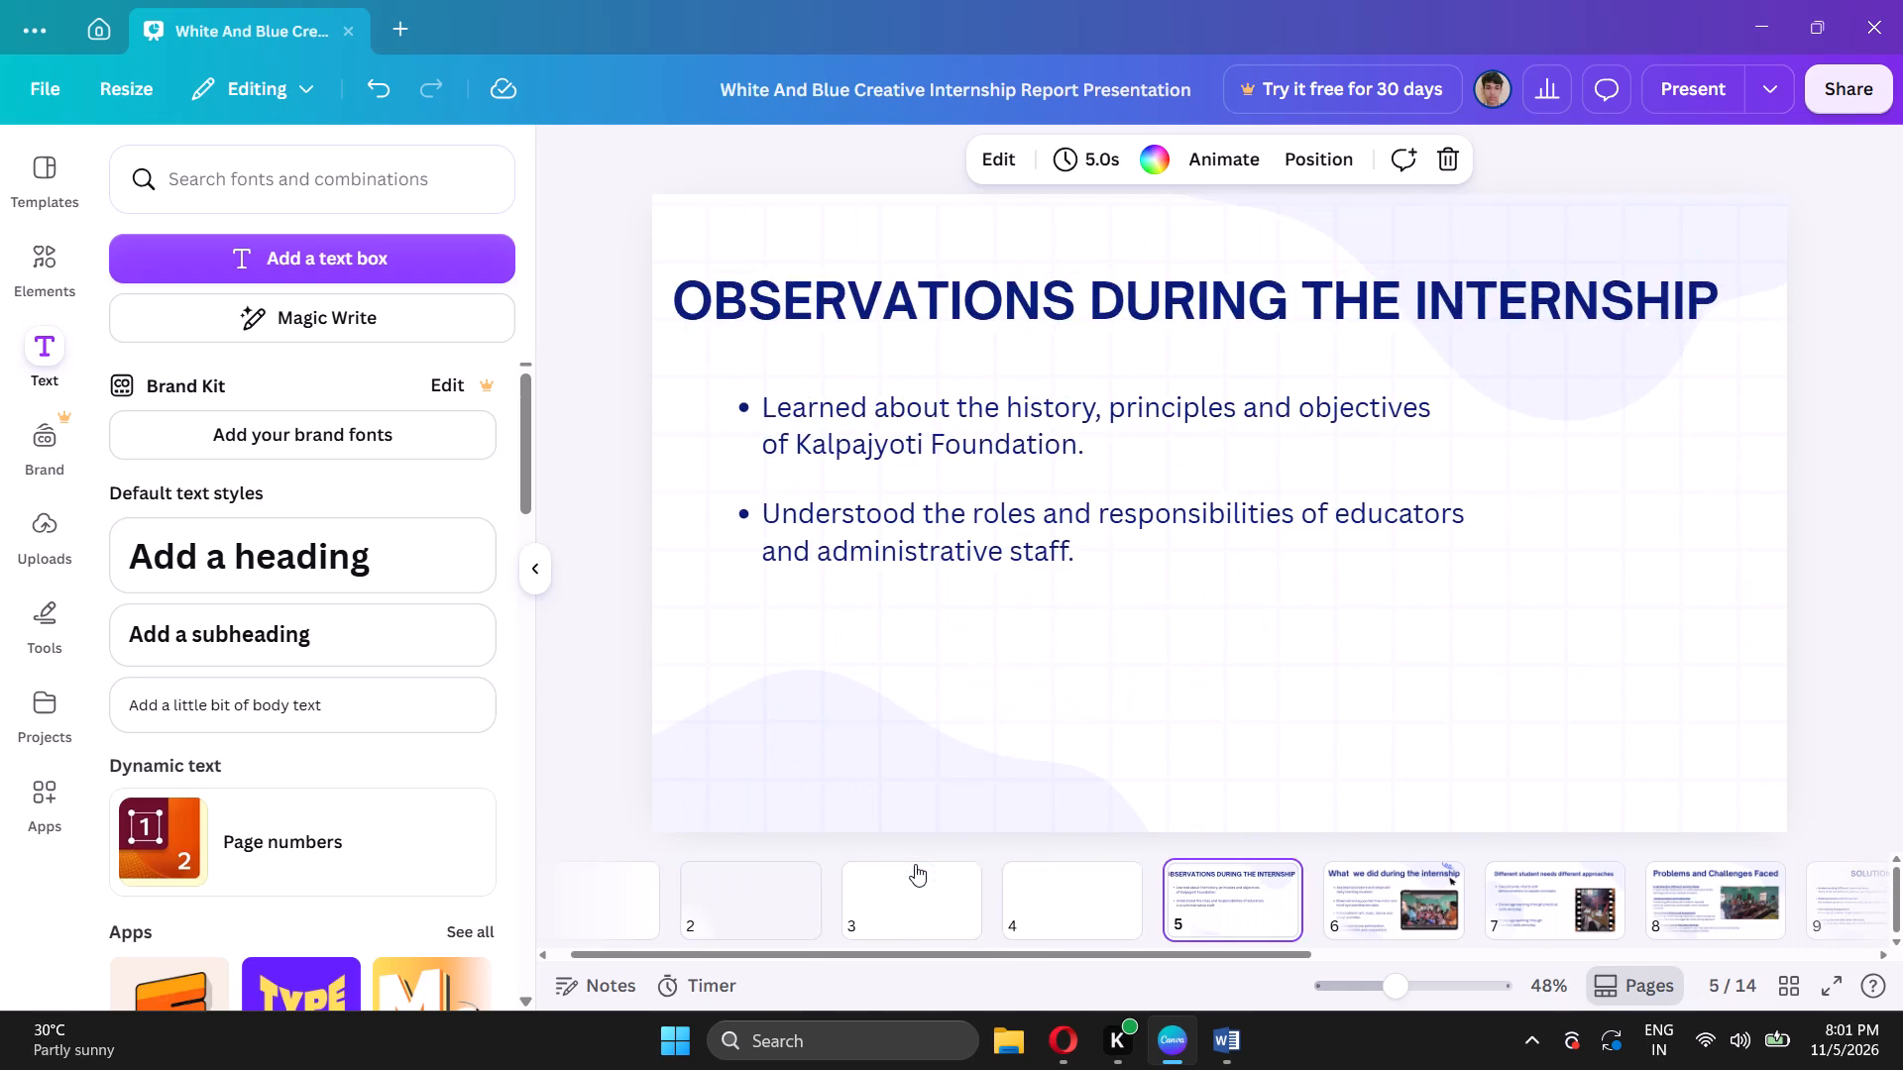
pyautogui.press('Left')
pyautogui.press('Left')
pyautogui.press('Right')
pyautogui.press('Right')
pyautogui.press('Right')
pyautogui.press('Left')
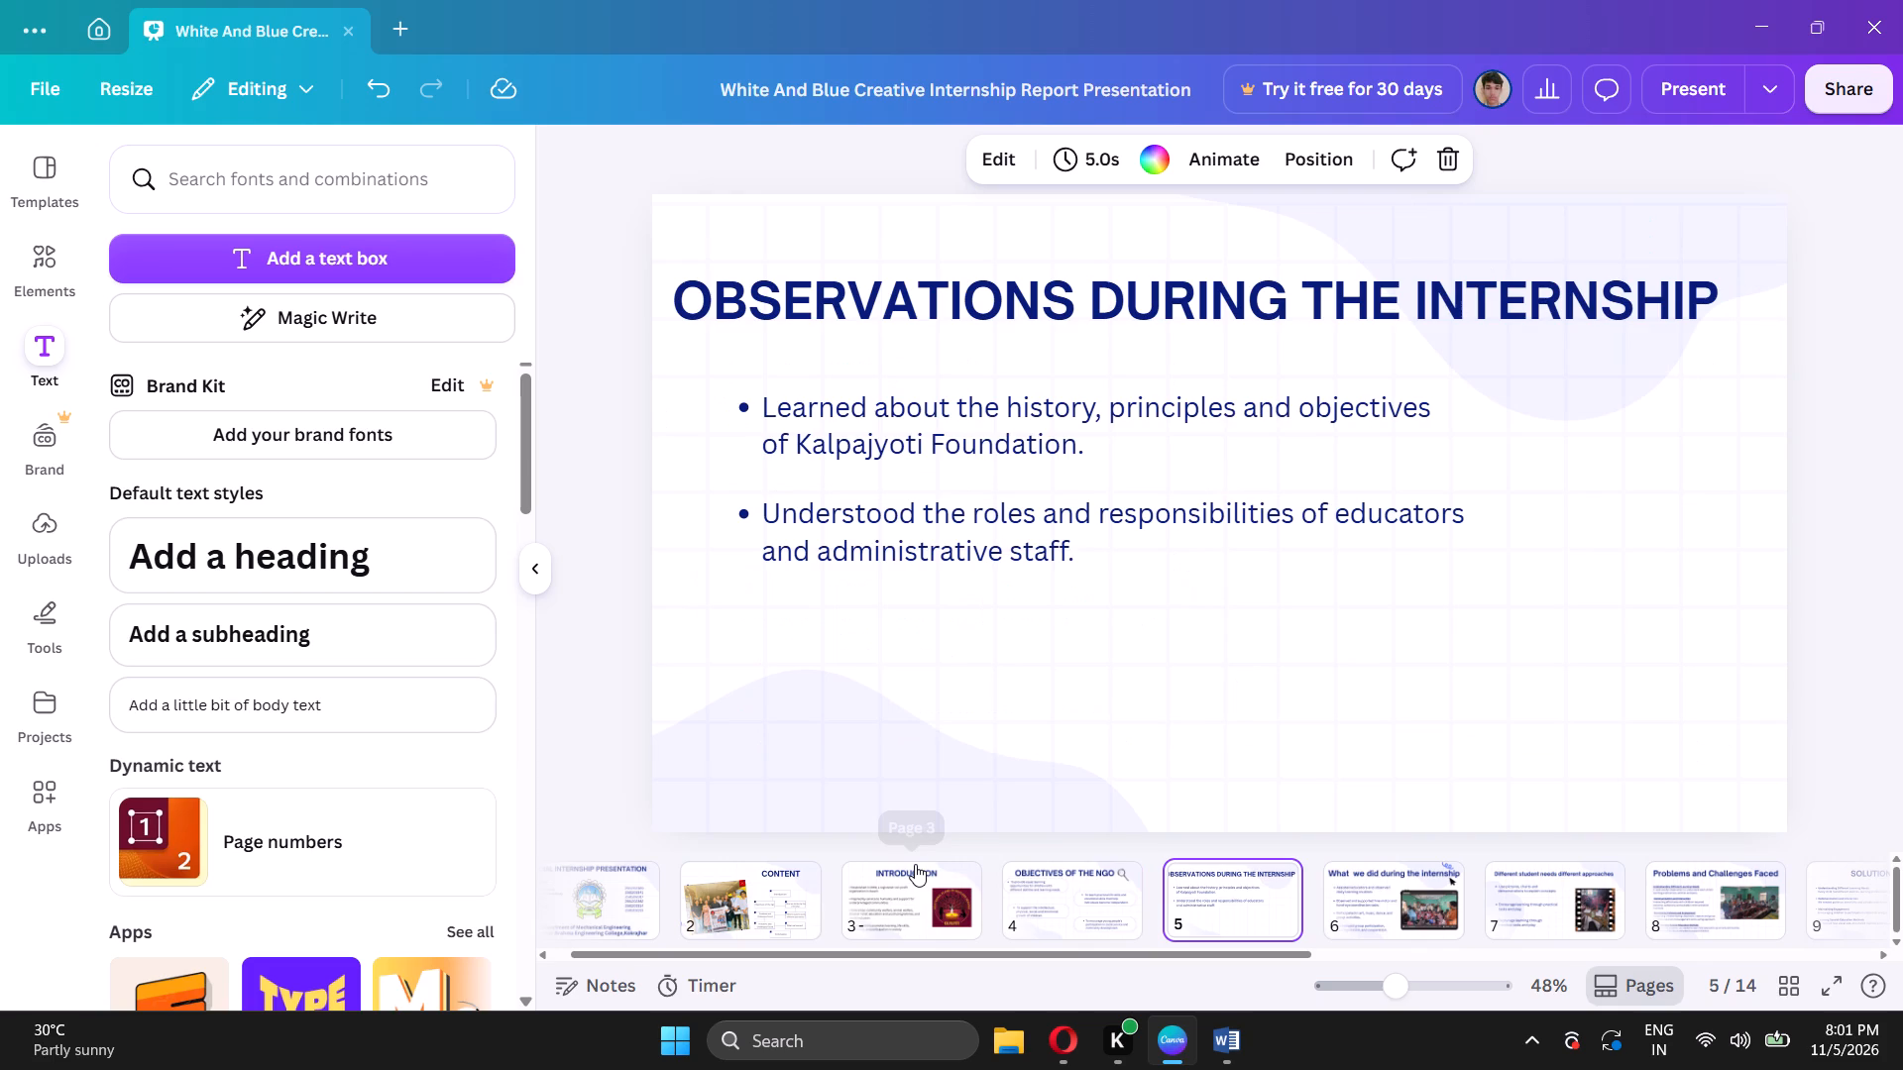
# Compare slide 5, Observations During the Internship, with the neighbouring slides from Content to What we did during the internship.
pyautogui.press('Right')
pyautogui.press('Left')
pyautogui.press('Left')
pyautogui.press('Right')
pyautogui.press('Left')
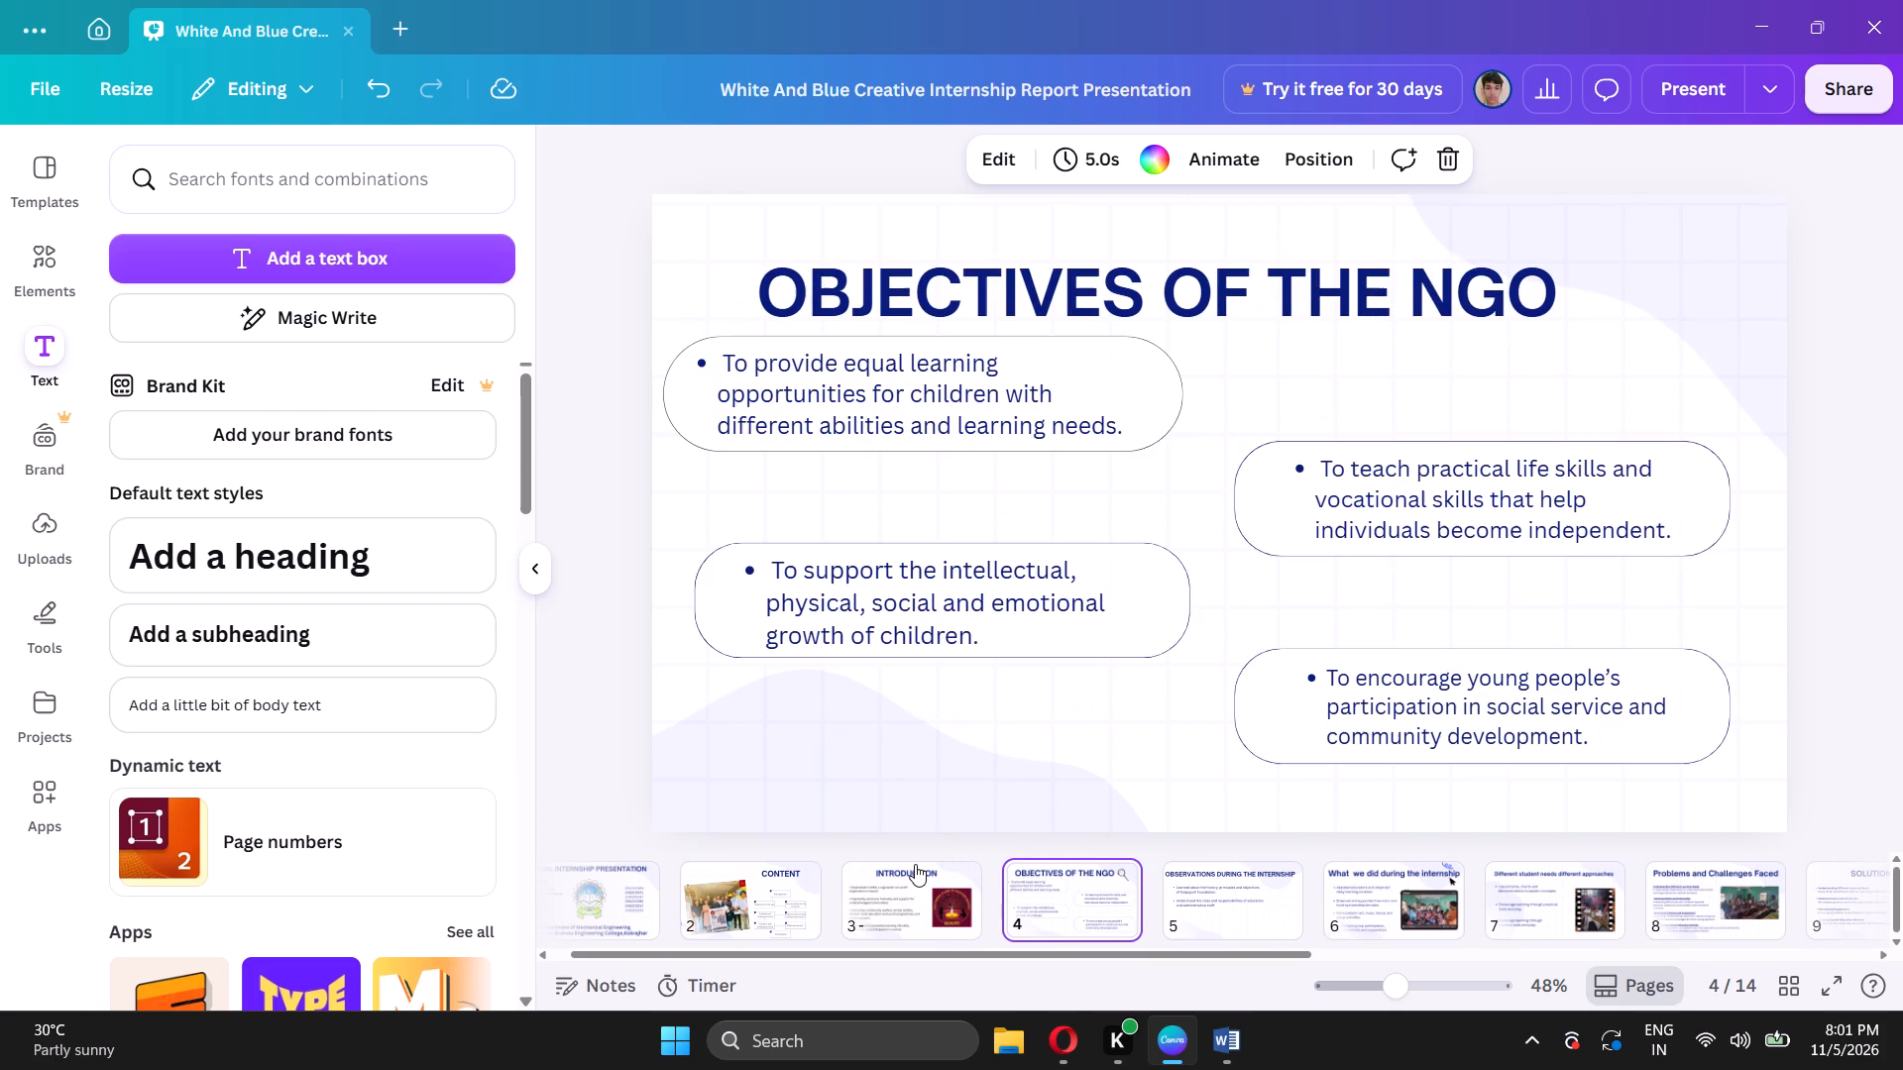
pyautogui.press('Right')
pyautogui.press('Right')
pyautogui.press('Left')
pyautogui.press('Left')
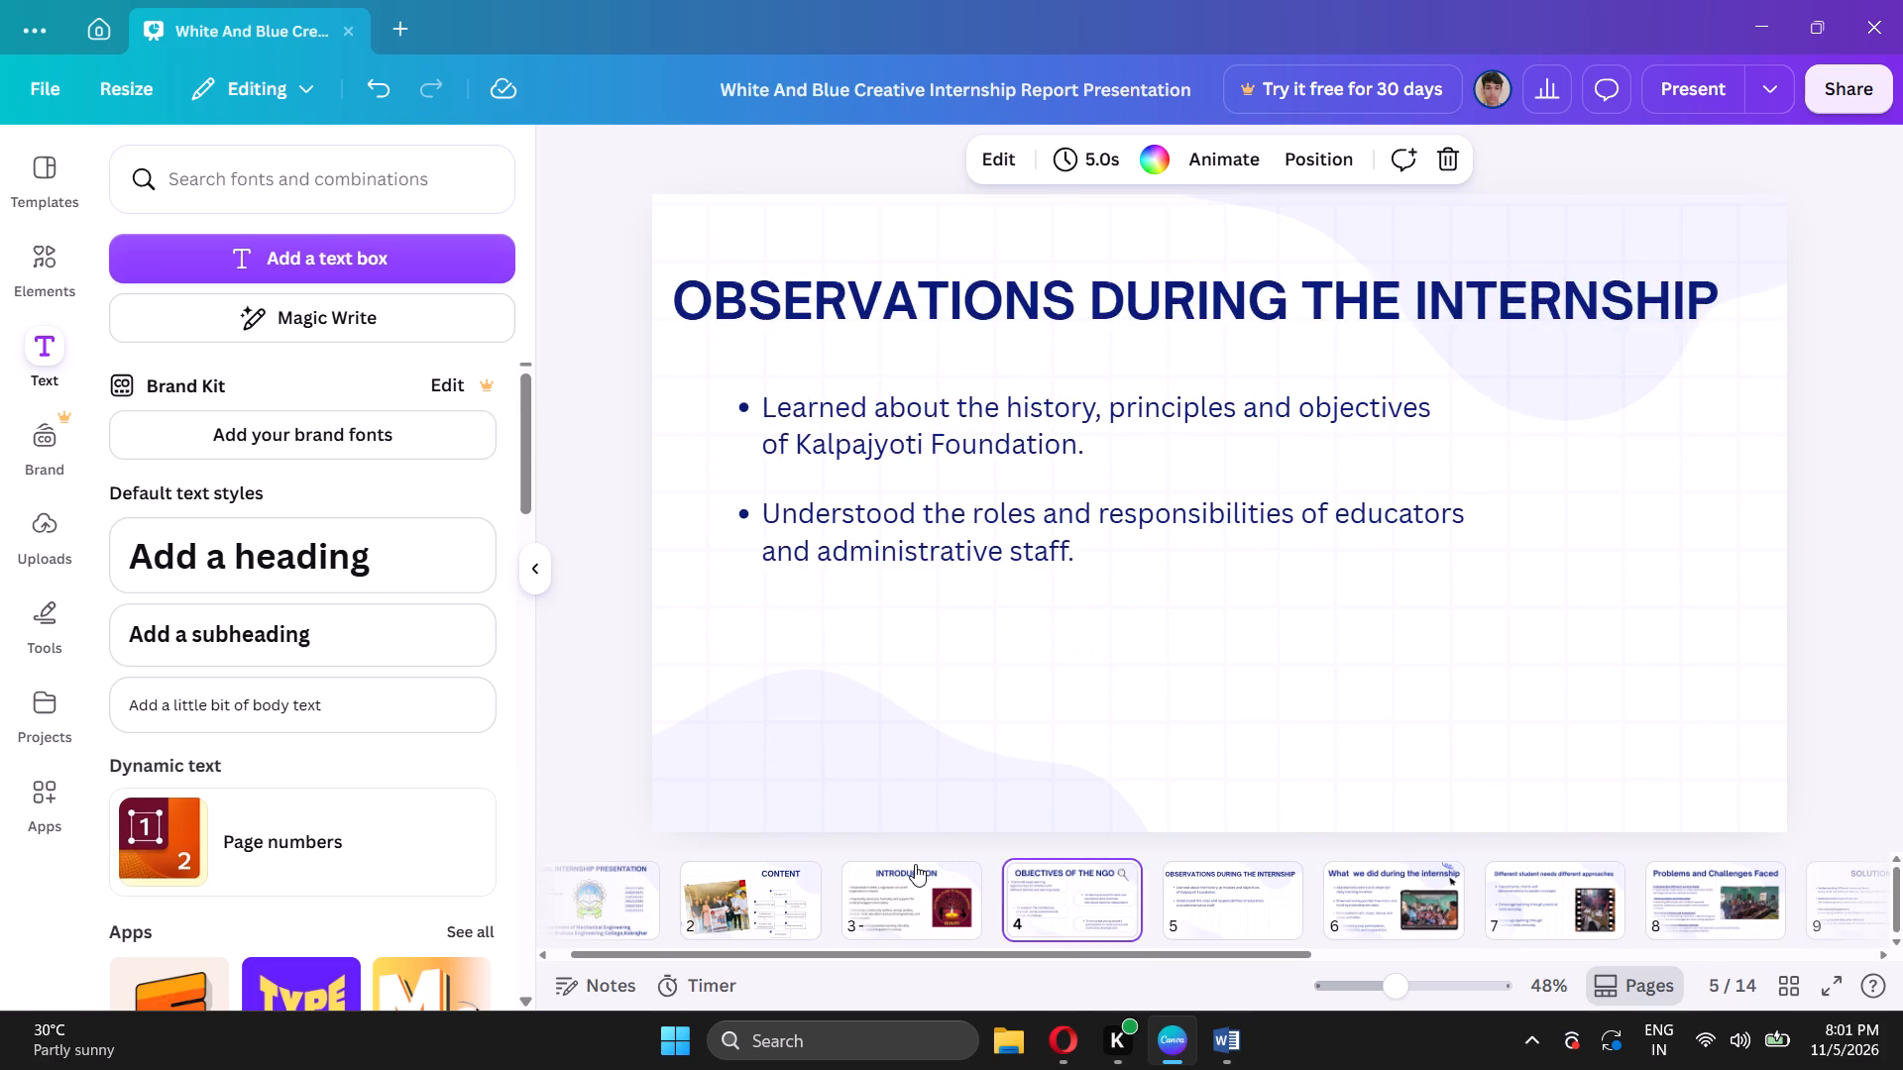
pyautogui.press('Left')
pyautogui.press('Left')
pyautogui.press('Left')
pyautogui.press('Left')
pyautogui.press('Right')
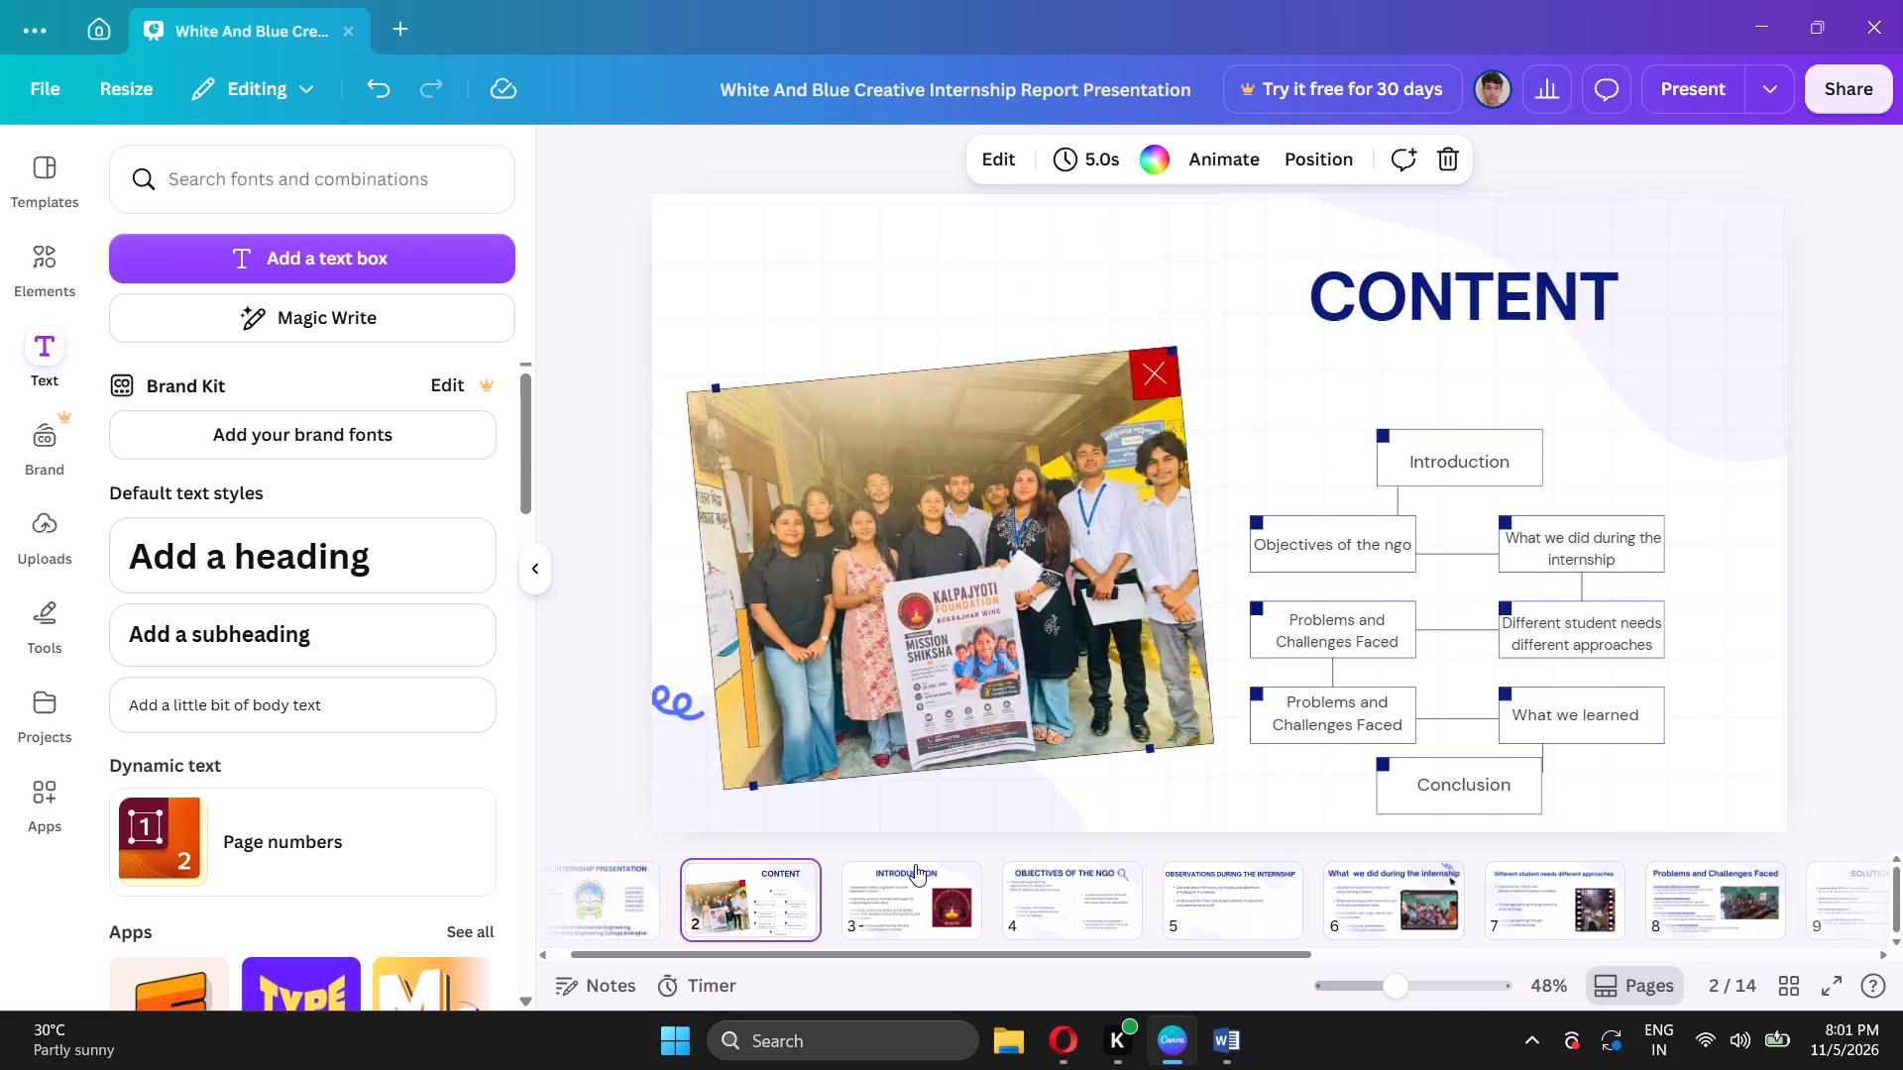
pyautogui.press('Right')
pyautogui.press('Right')
pyautogui.press('Right')
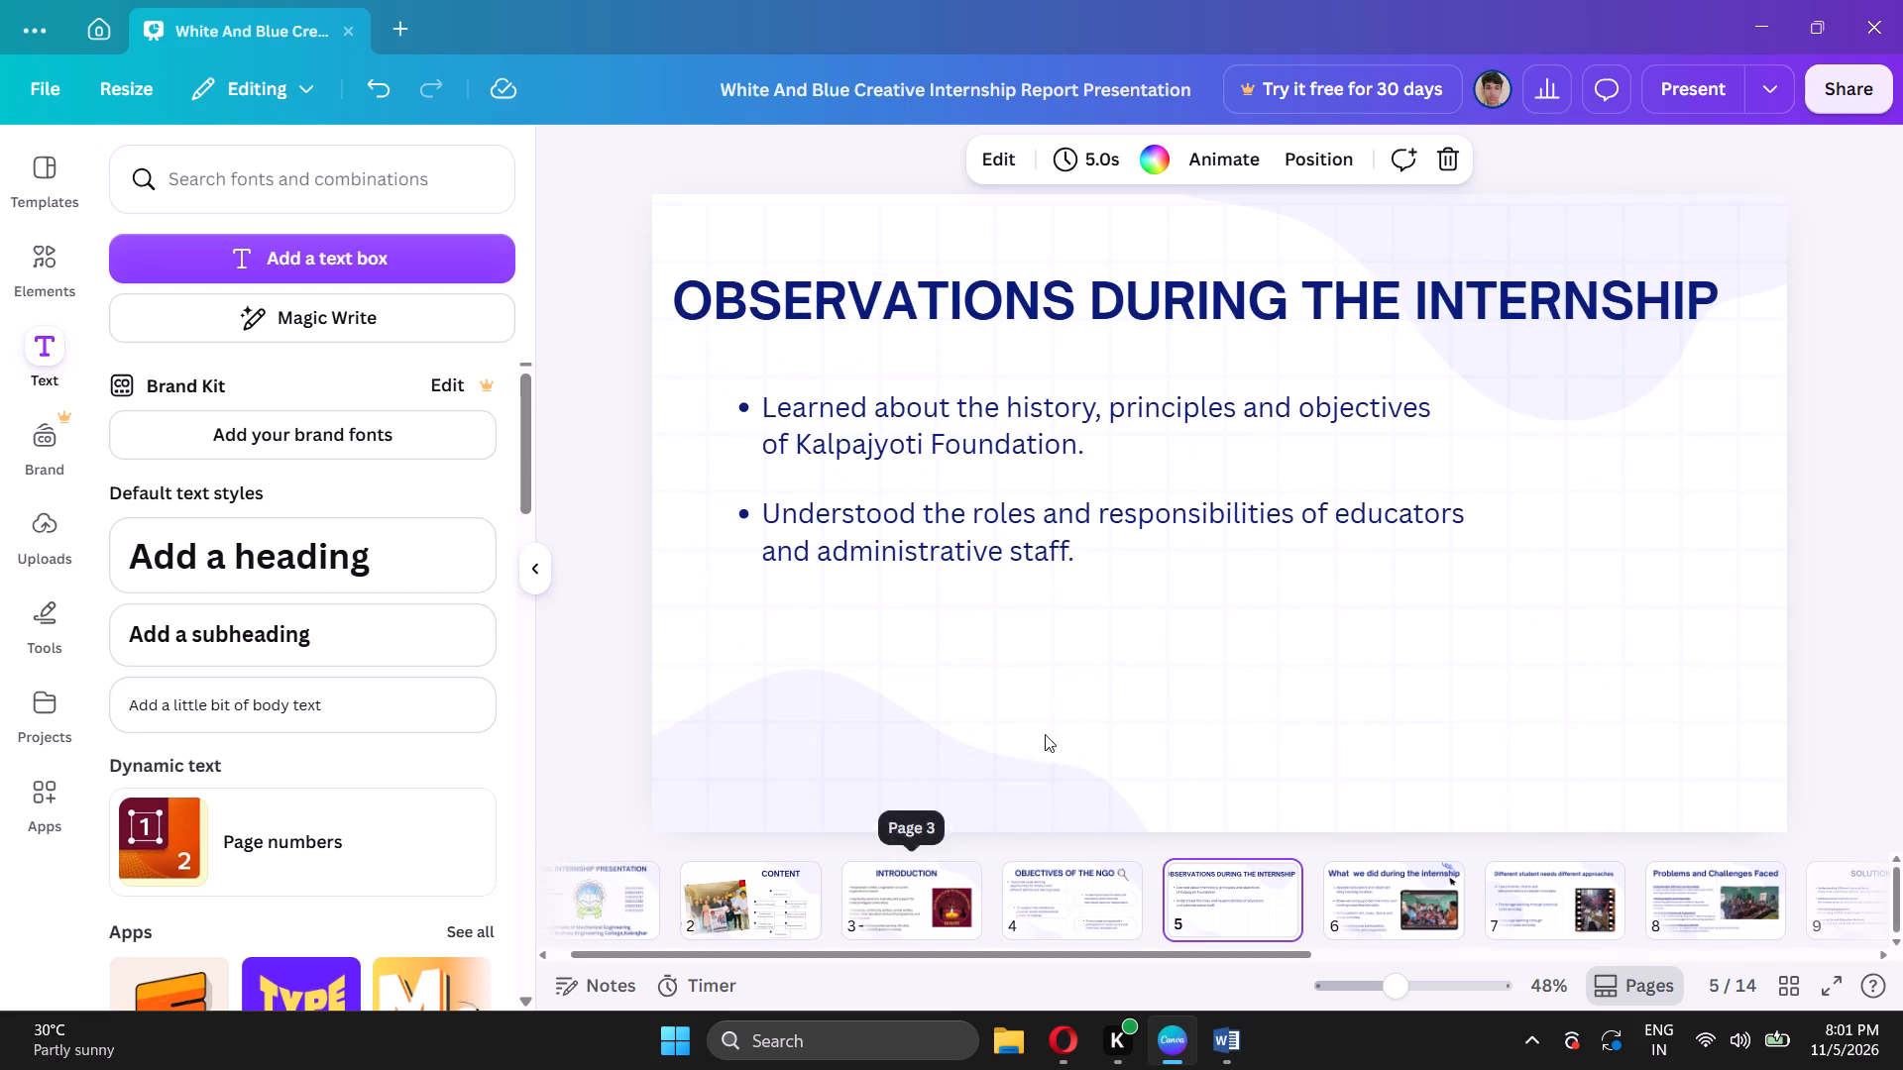
pyautogui.press('Right')
pyautogui.press('Left')
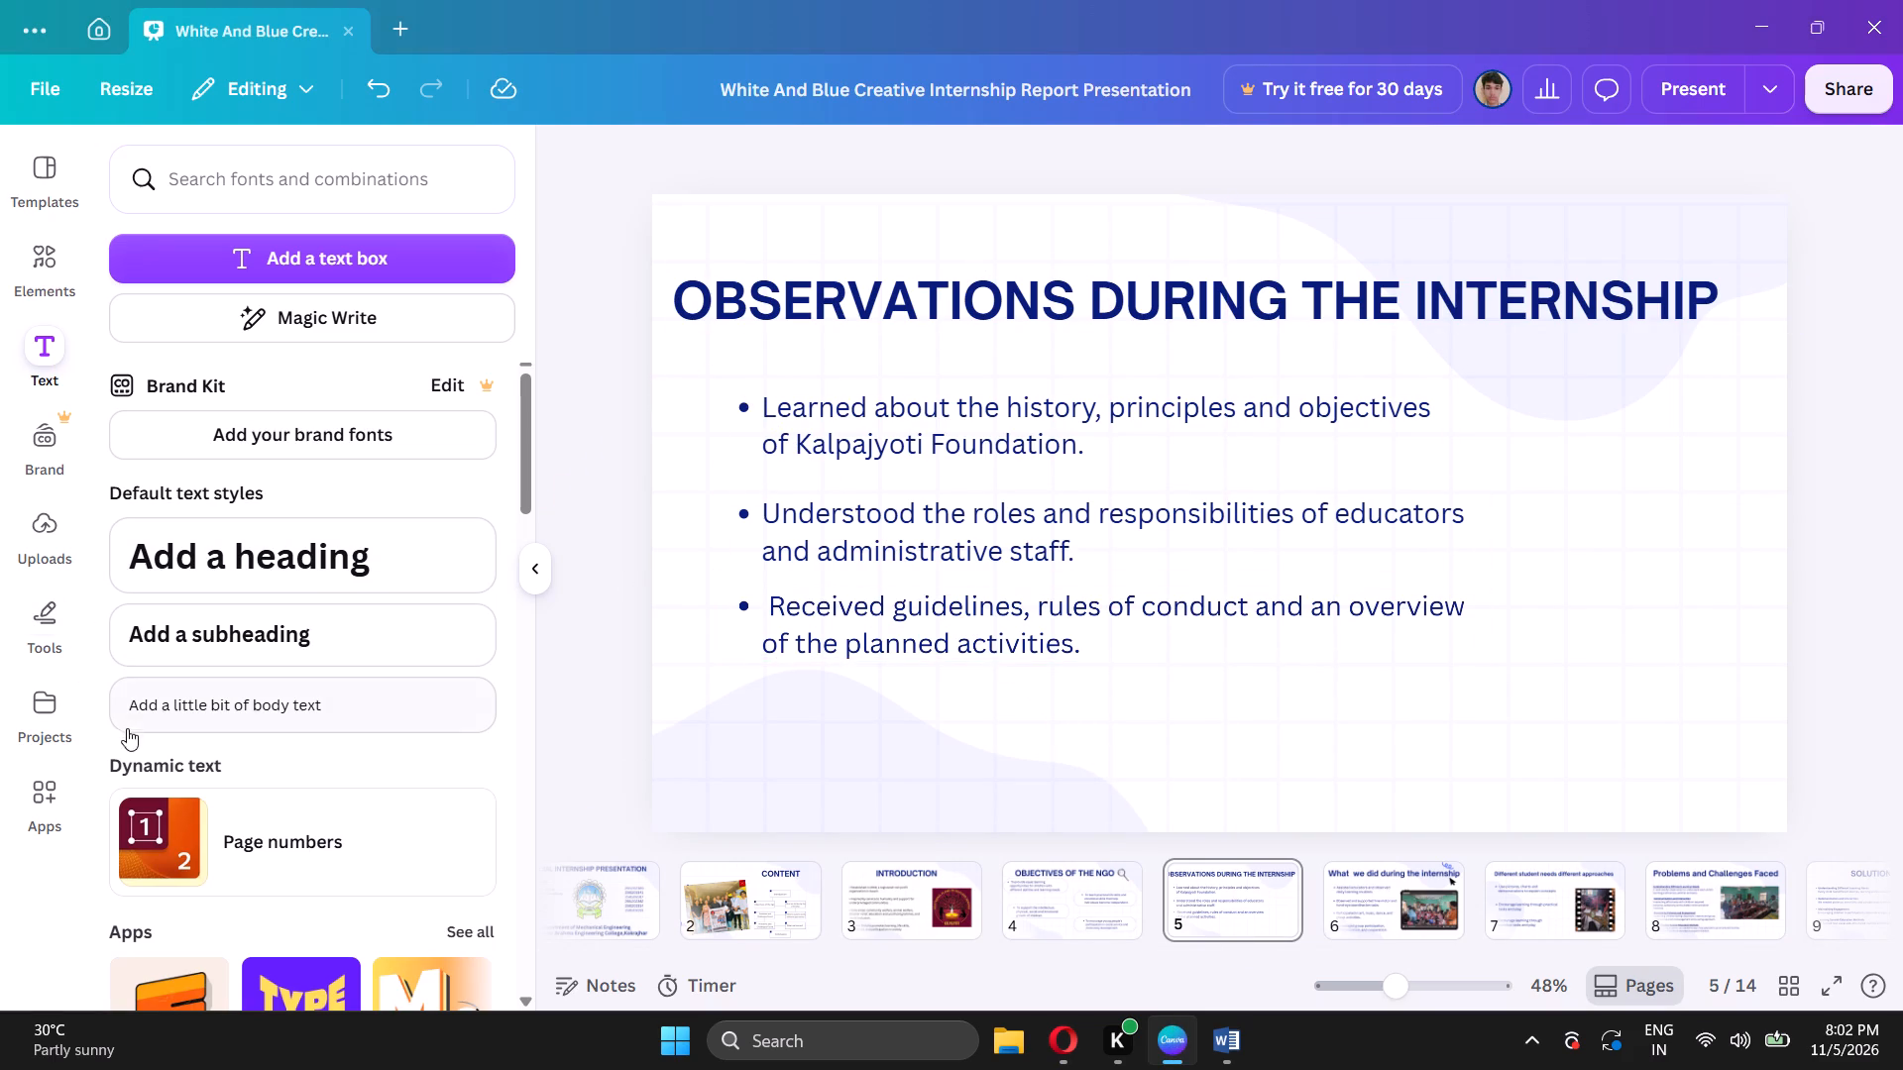
pyautogui.click(145, 706)
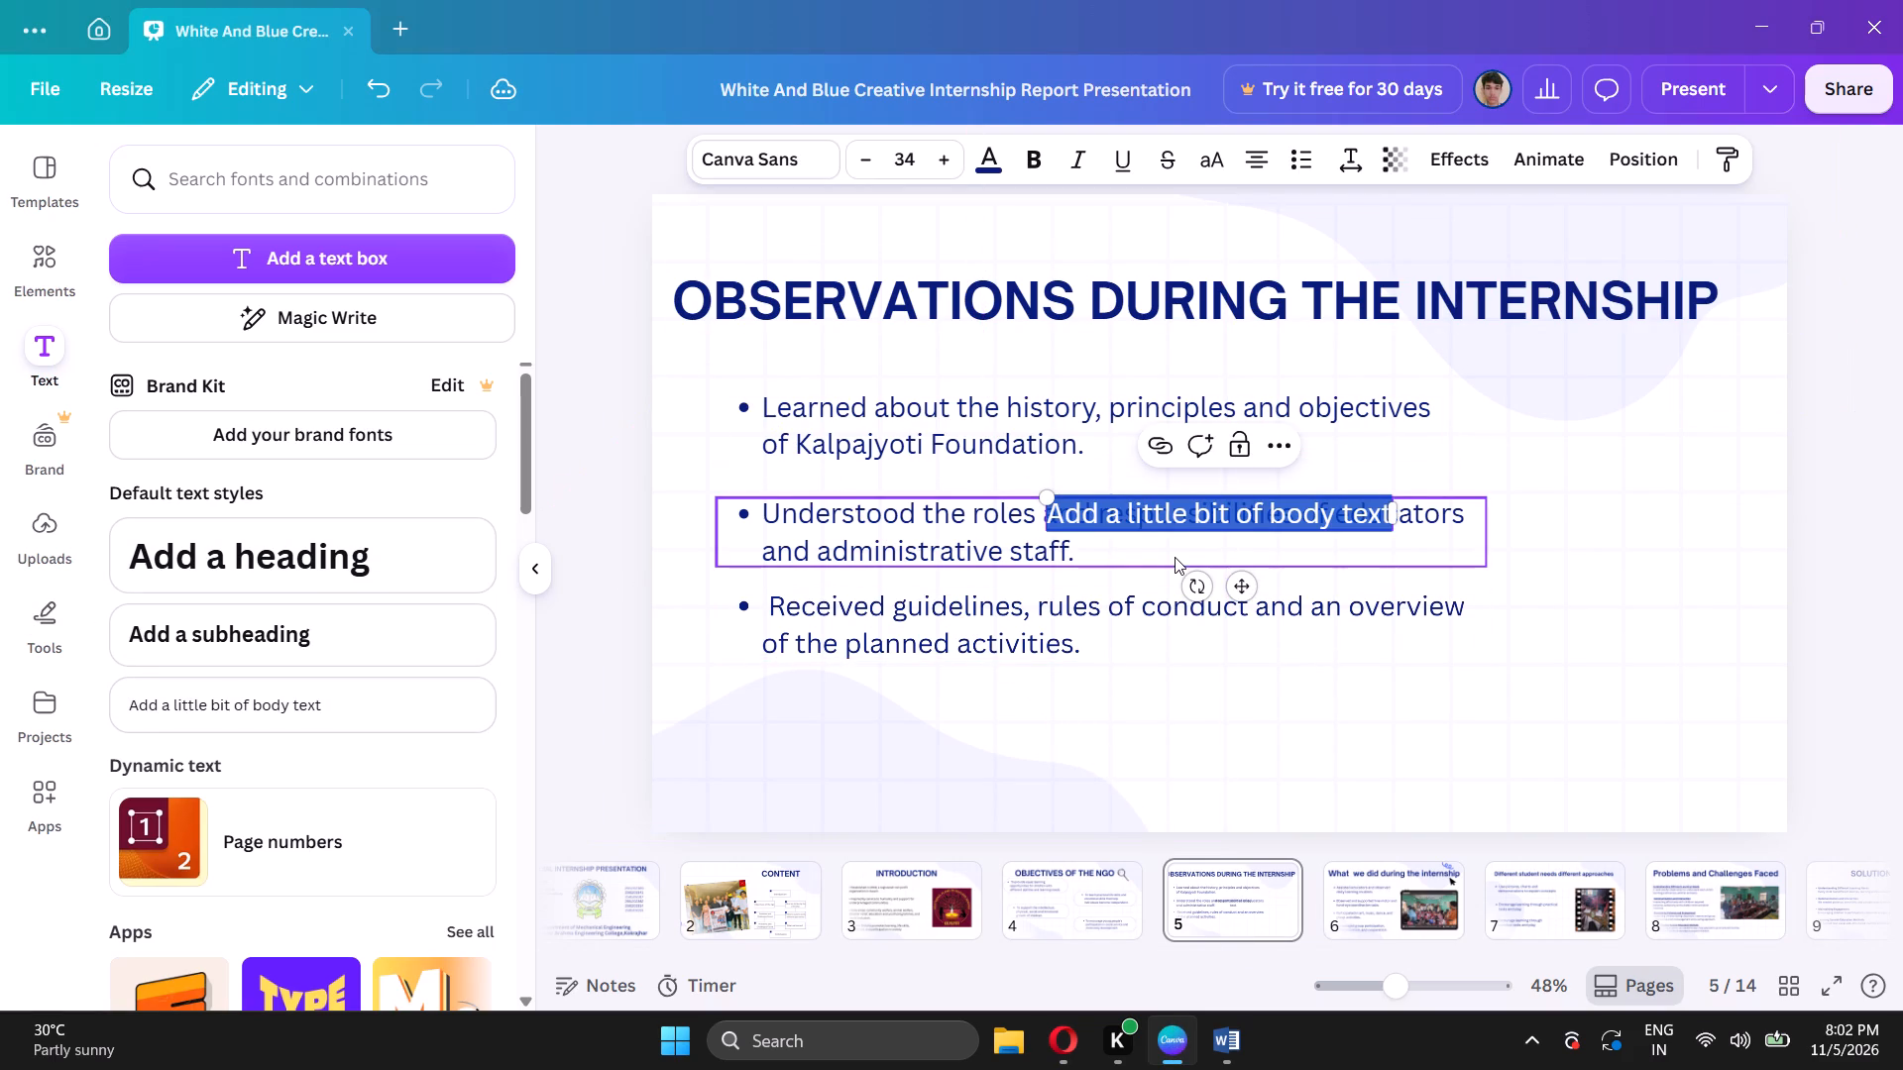
pyautogui.hotkey('ctrl', 'v')
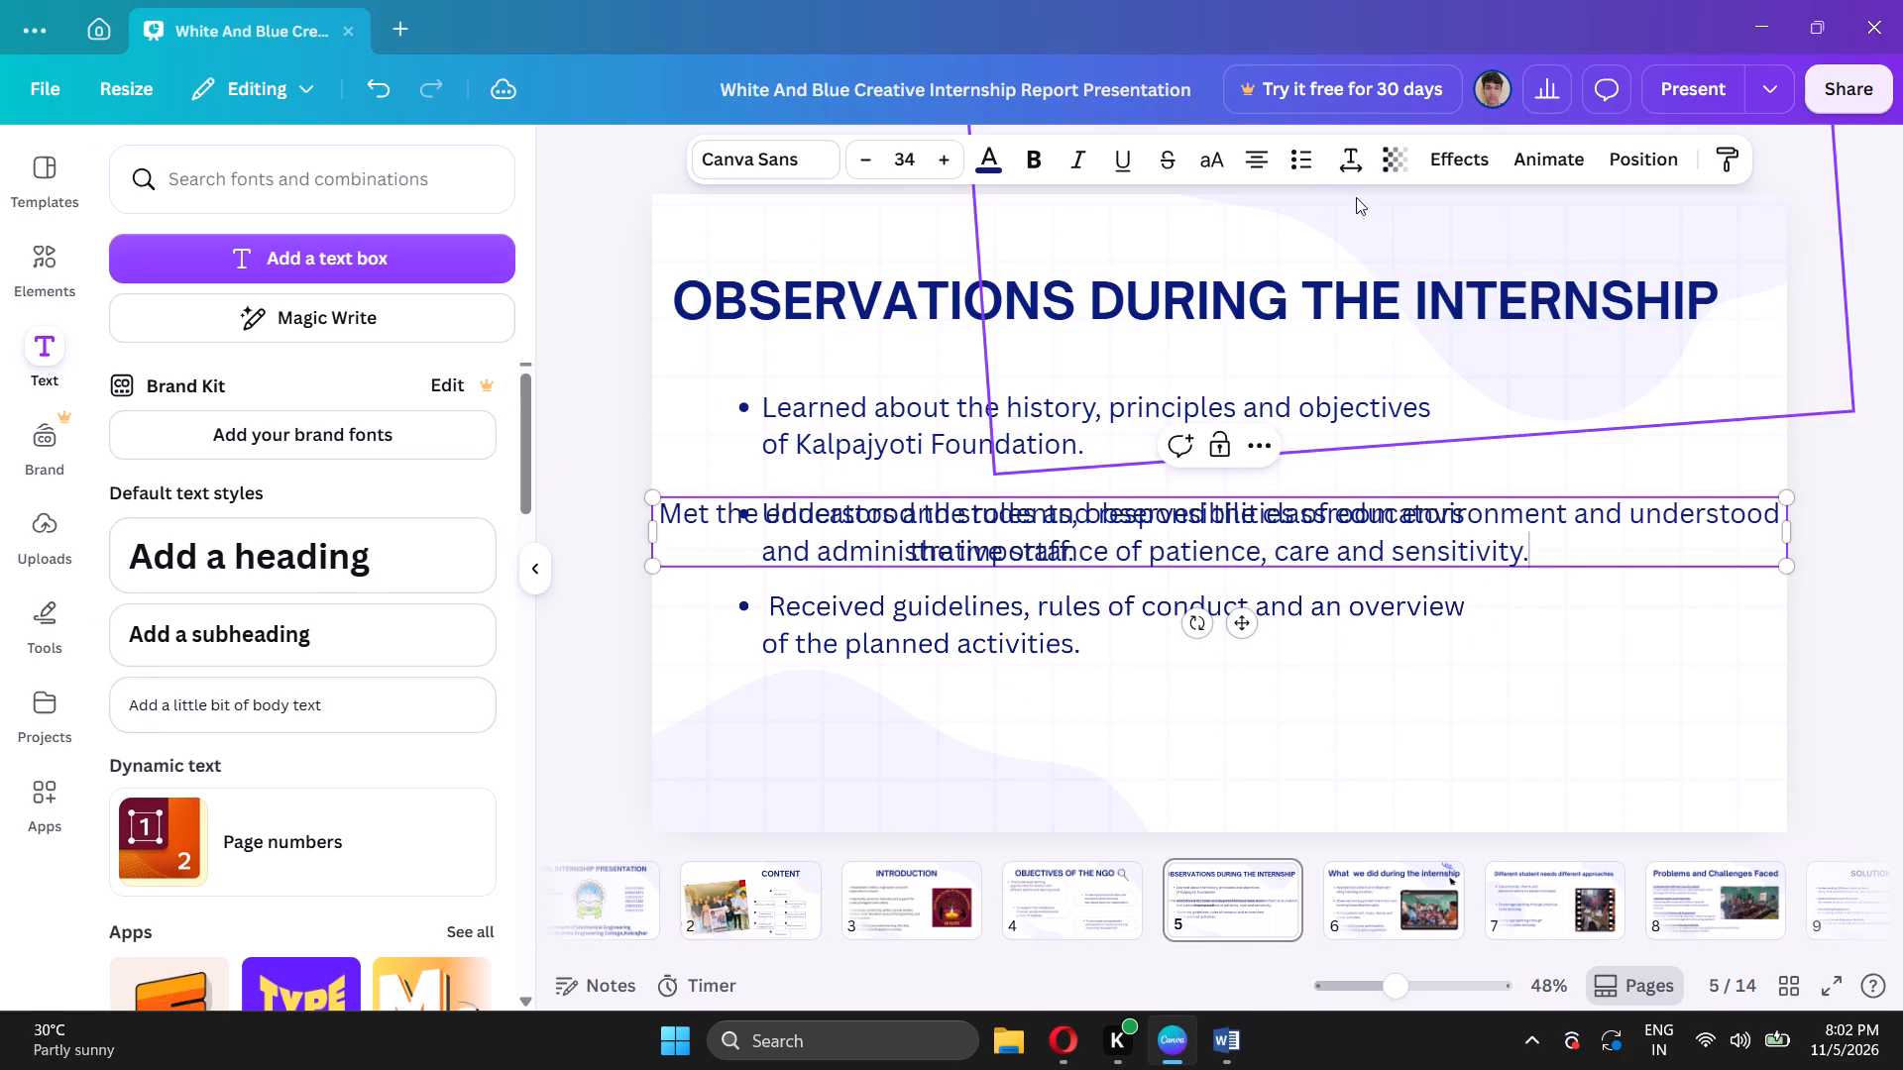
pyautogui.click(1302, 160)
# Narrow the First Interaction text box to wrap over three lines and place it below the third bullet, aligned with the others.
pyautogui.moveTo(1792, 525); pyautogui.dragTo(1663, 537)
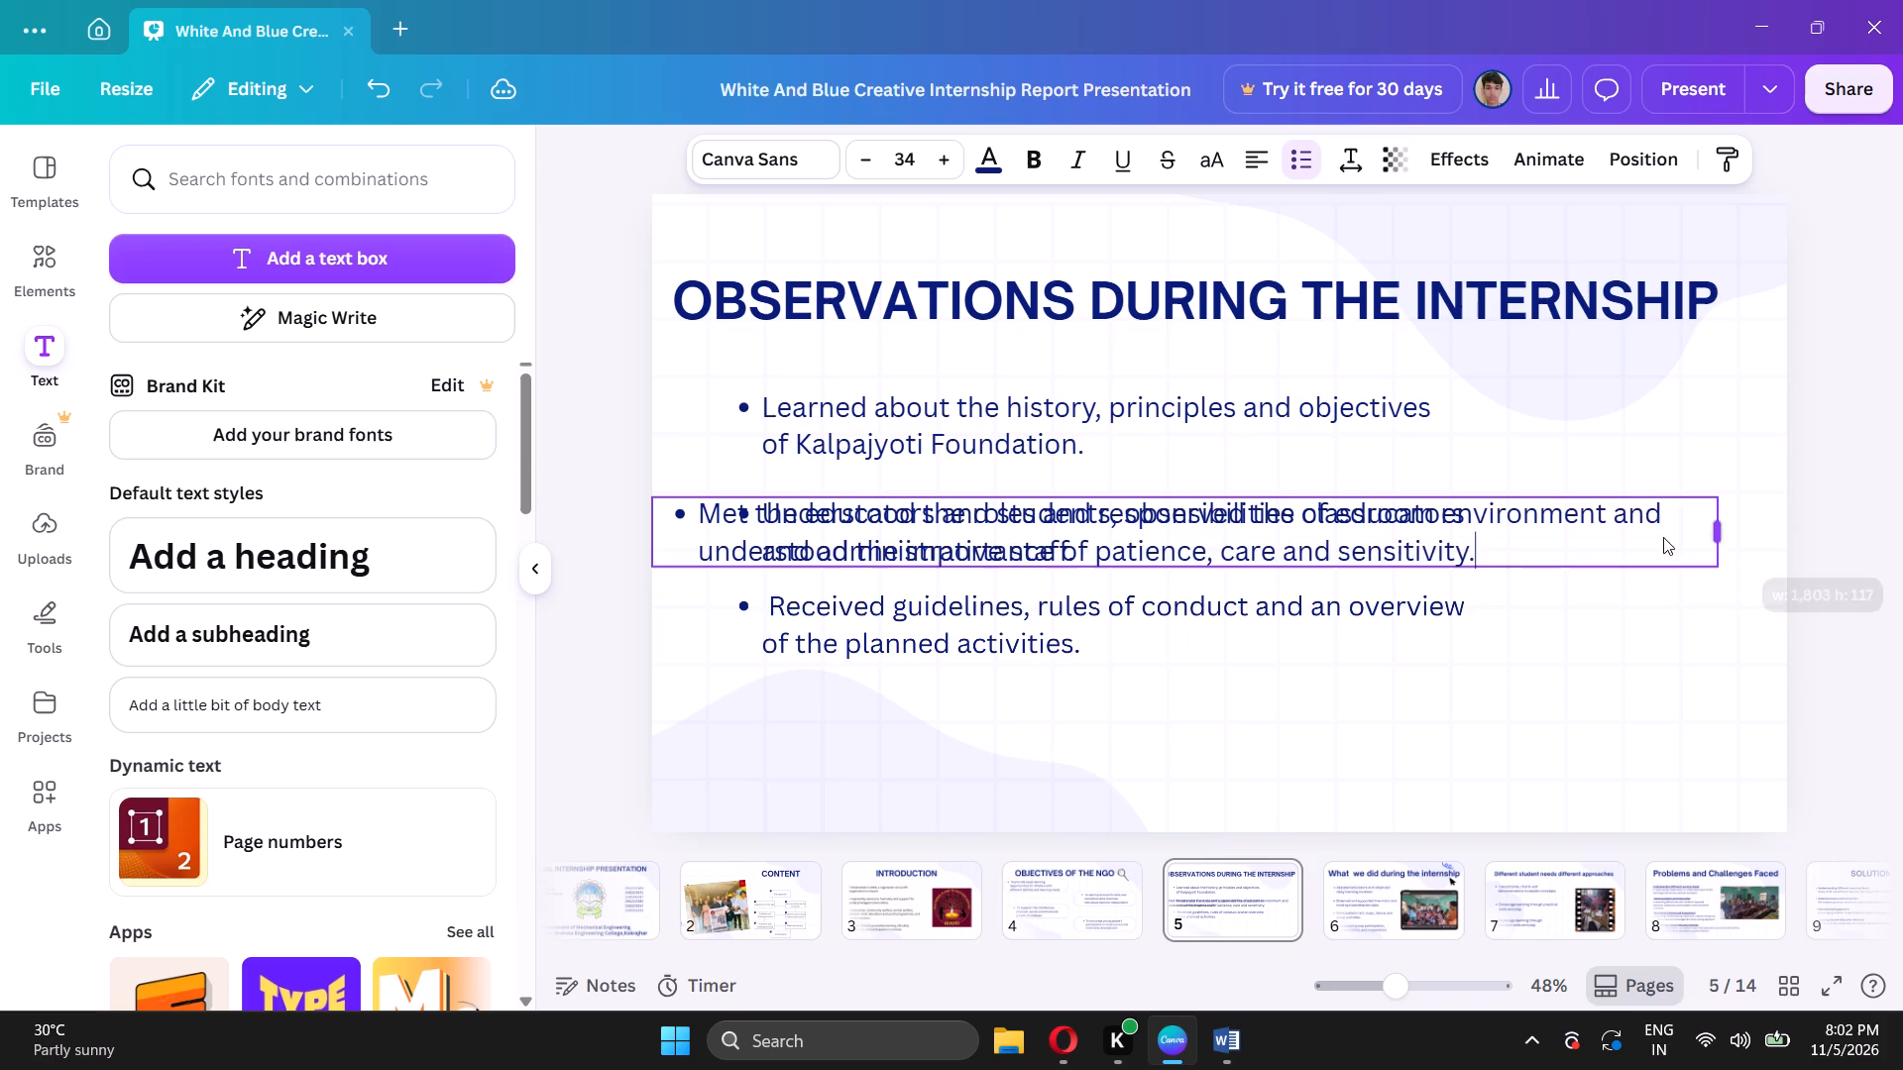
pyautogui.moveTo(1663, 537); pyautogui.dragTo(1582, 524)
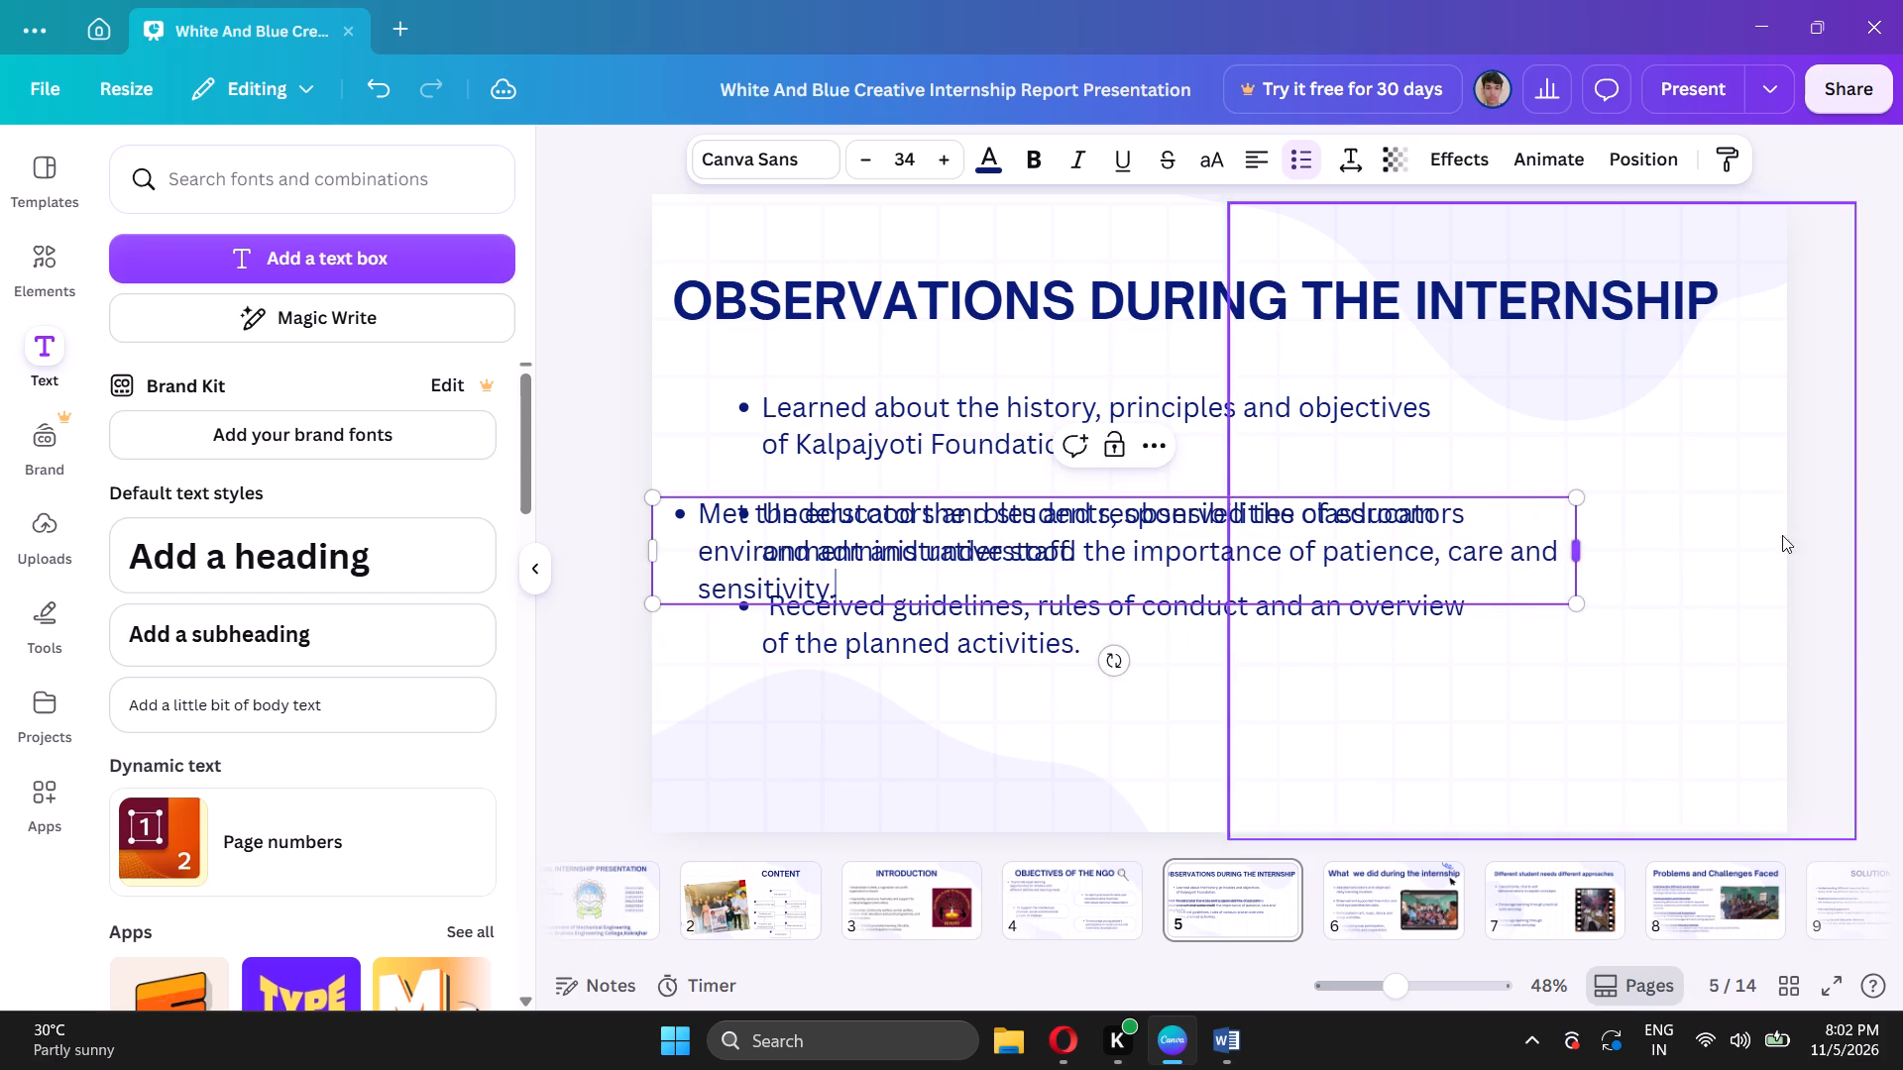
pyautogui.click(1883, 535)
pyautogui.moveTo(1206, 532); pyautogui.dragTo(1278, 727)
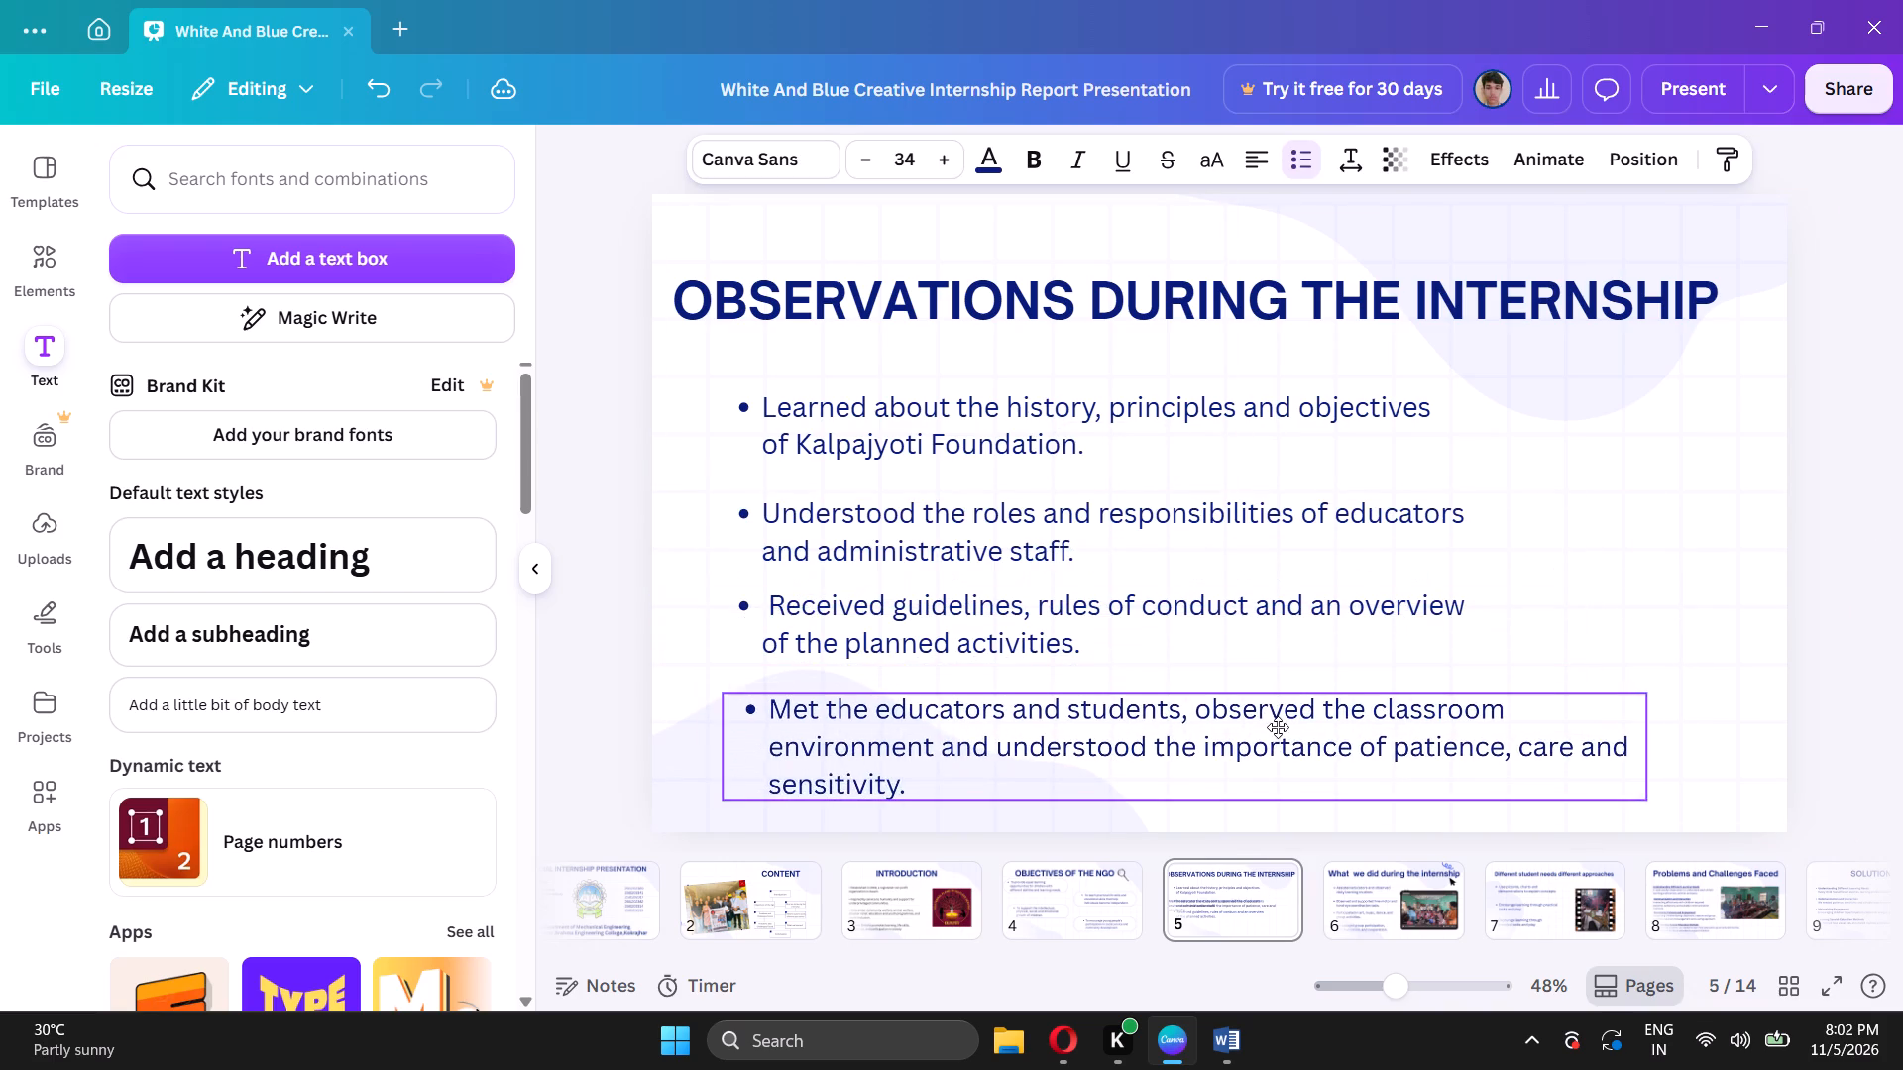
pyautogui.moveTo(1278, 727); pyautogui.dragTo(1266, 716)
pyautogui.click(1840, 661)
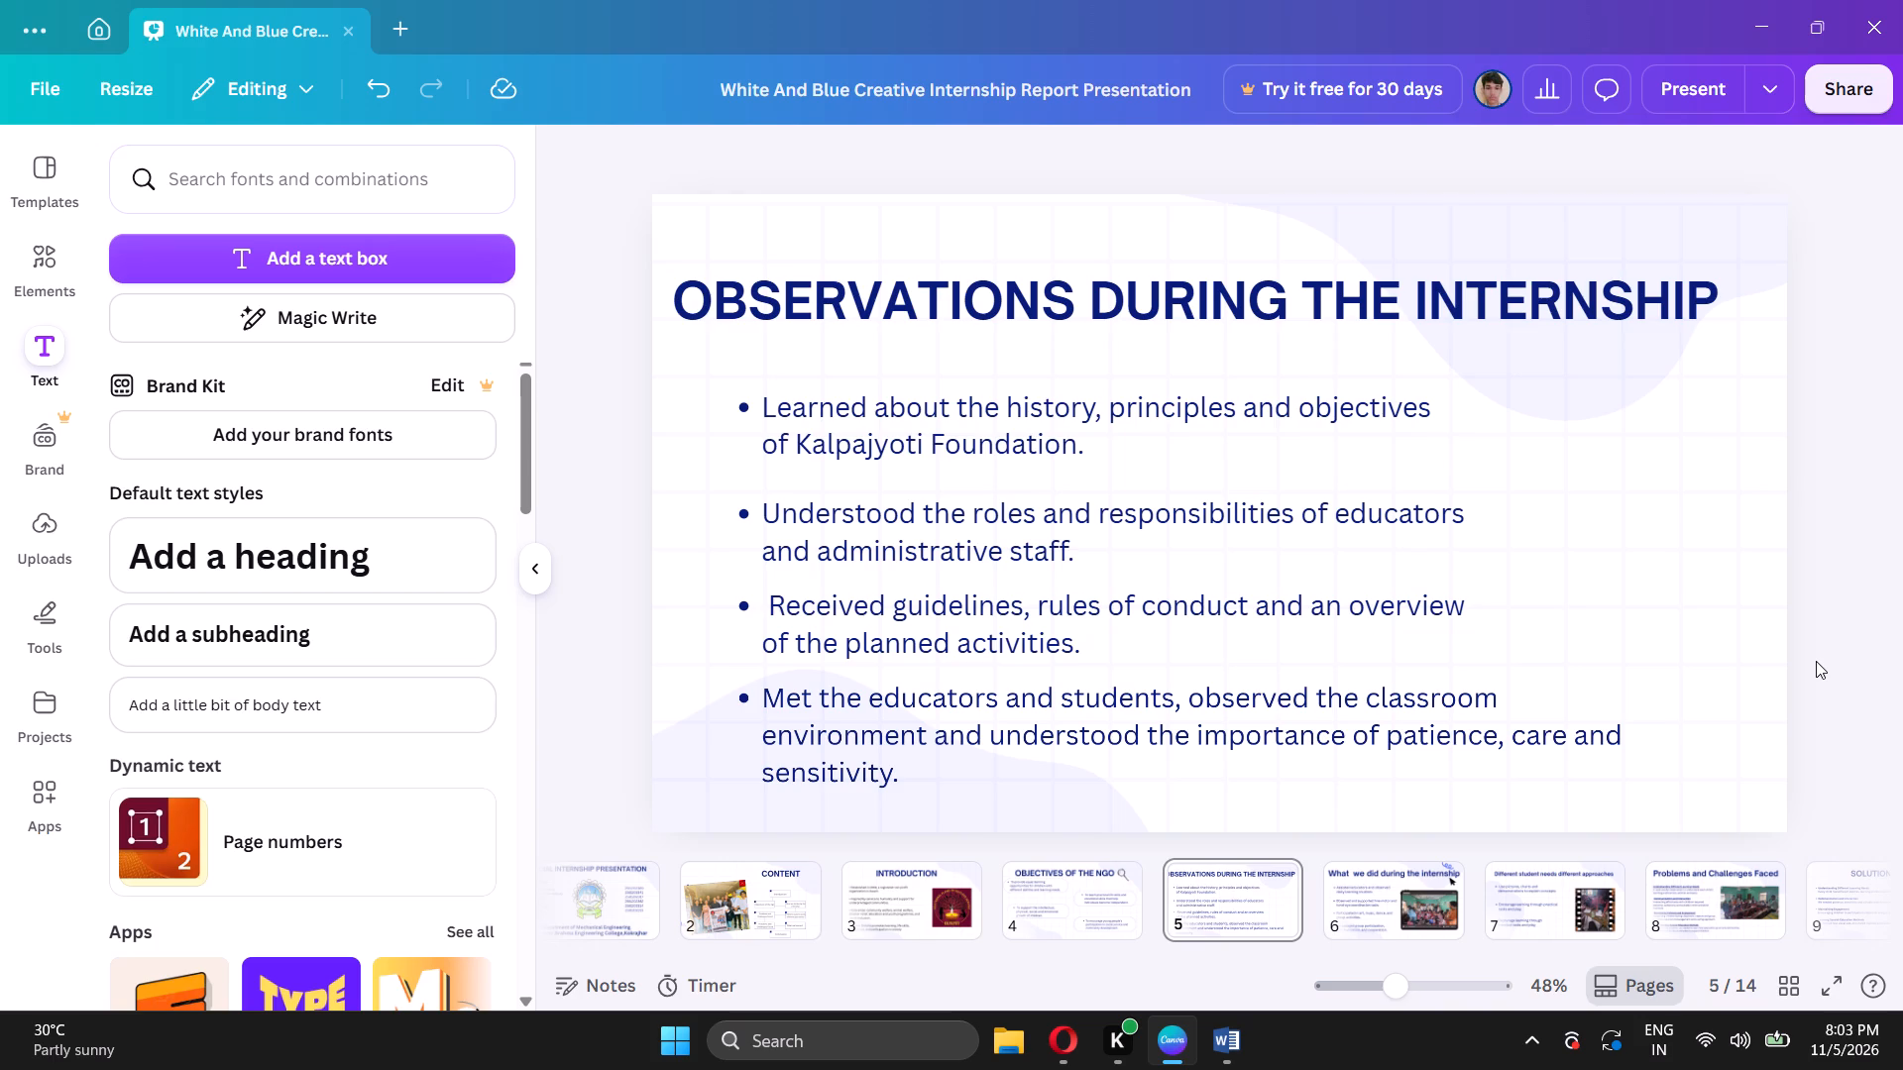
# Switch to the Word report and copy the section 2.2 heading, "Daily Routine of the School", from Chapter 2.
pyautogui.click(1232, 1039)
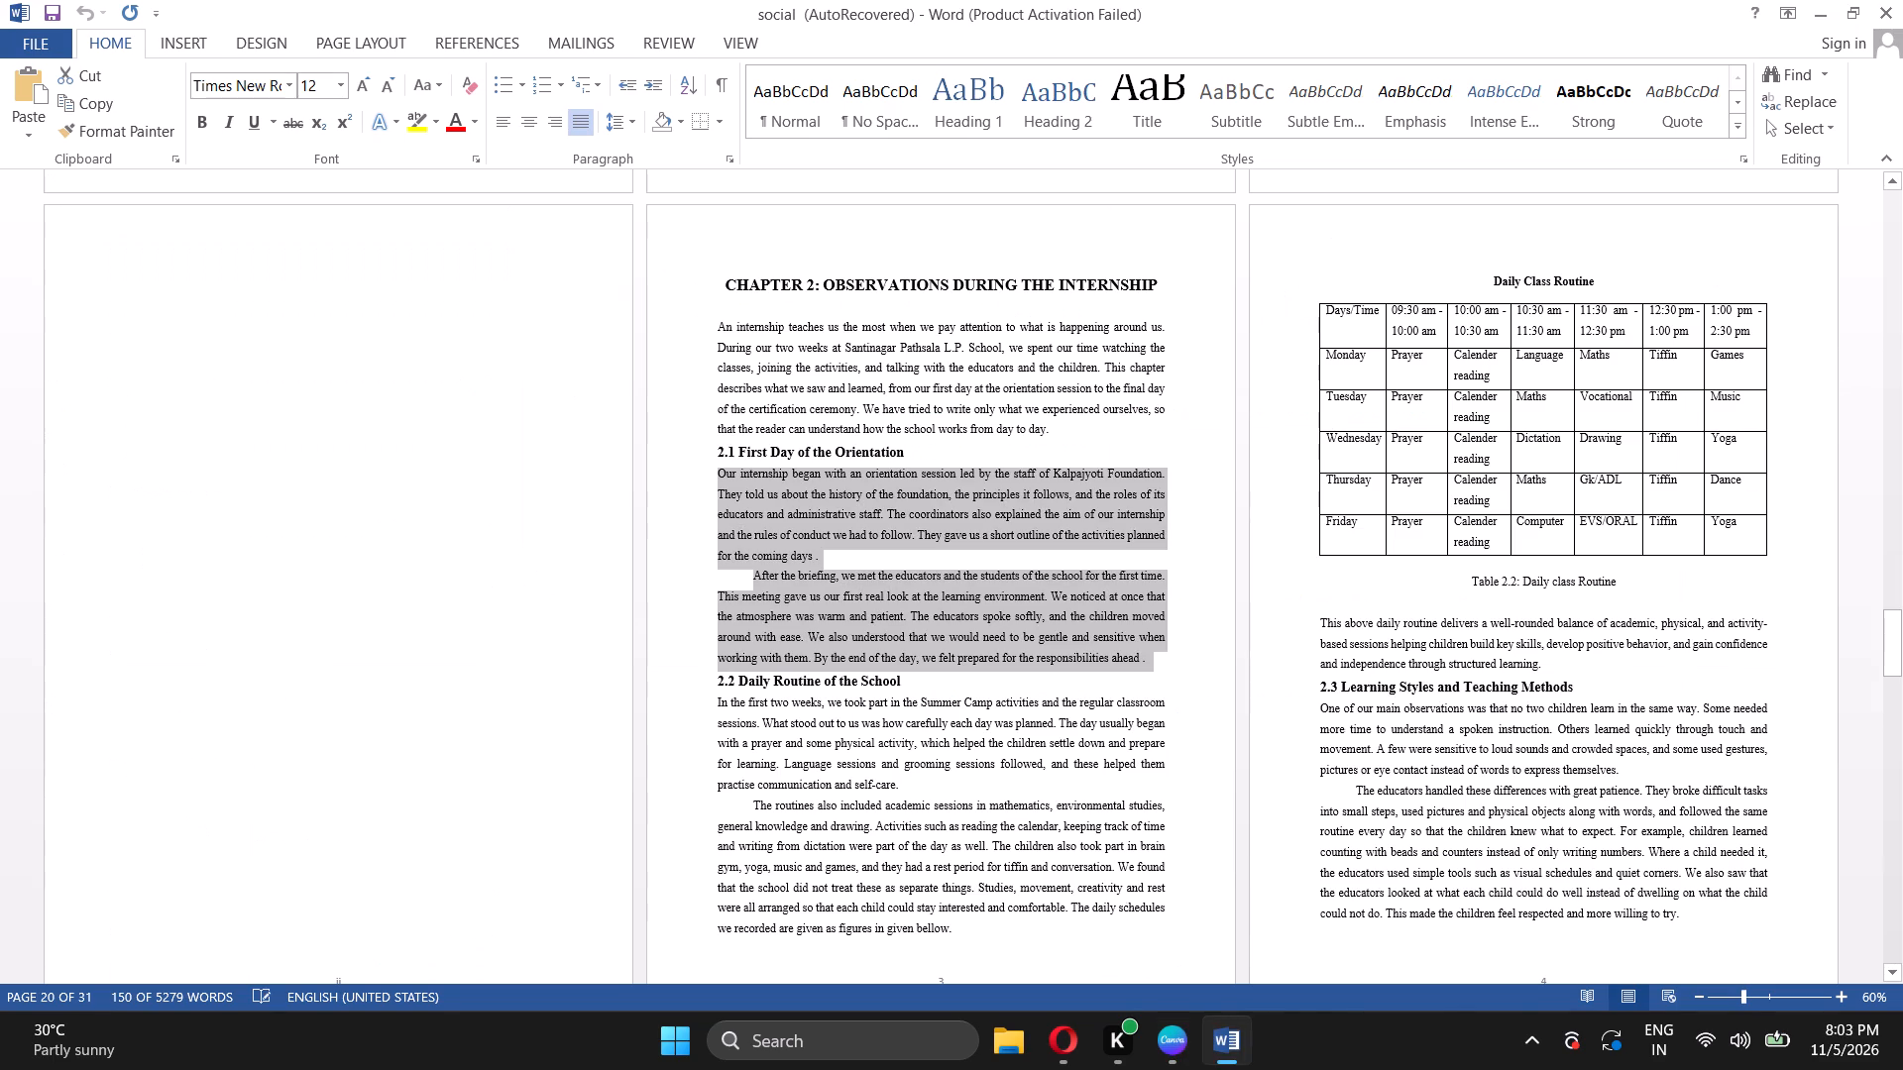
pyautogui.click(1119, 882)
pyautogui.click(547, 608)
pyautogui.scroll(-1, 727, 703)
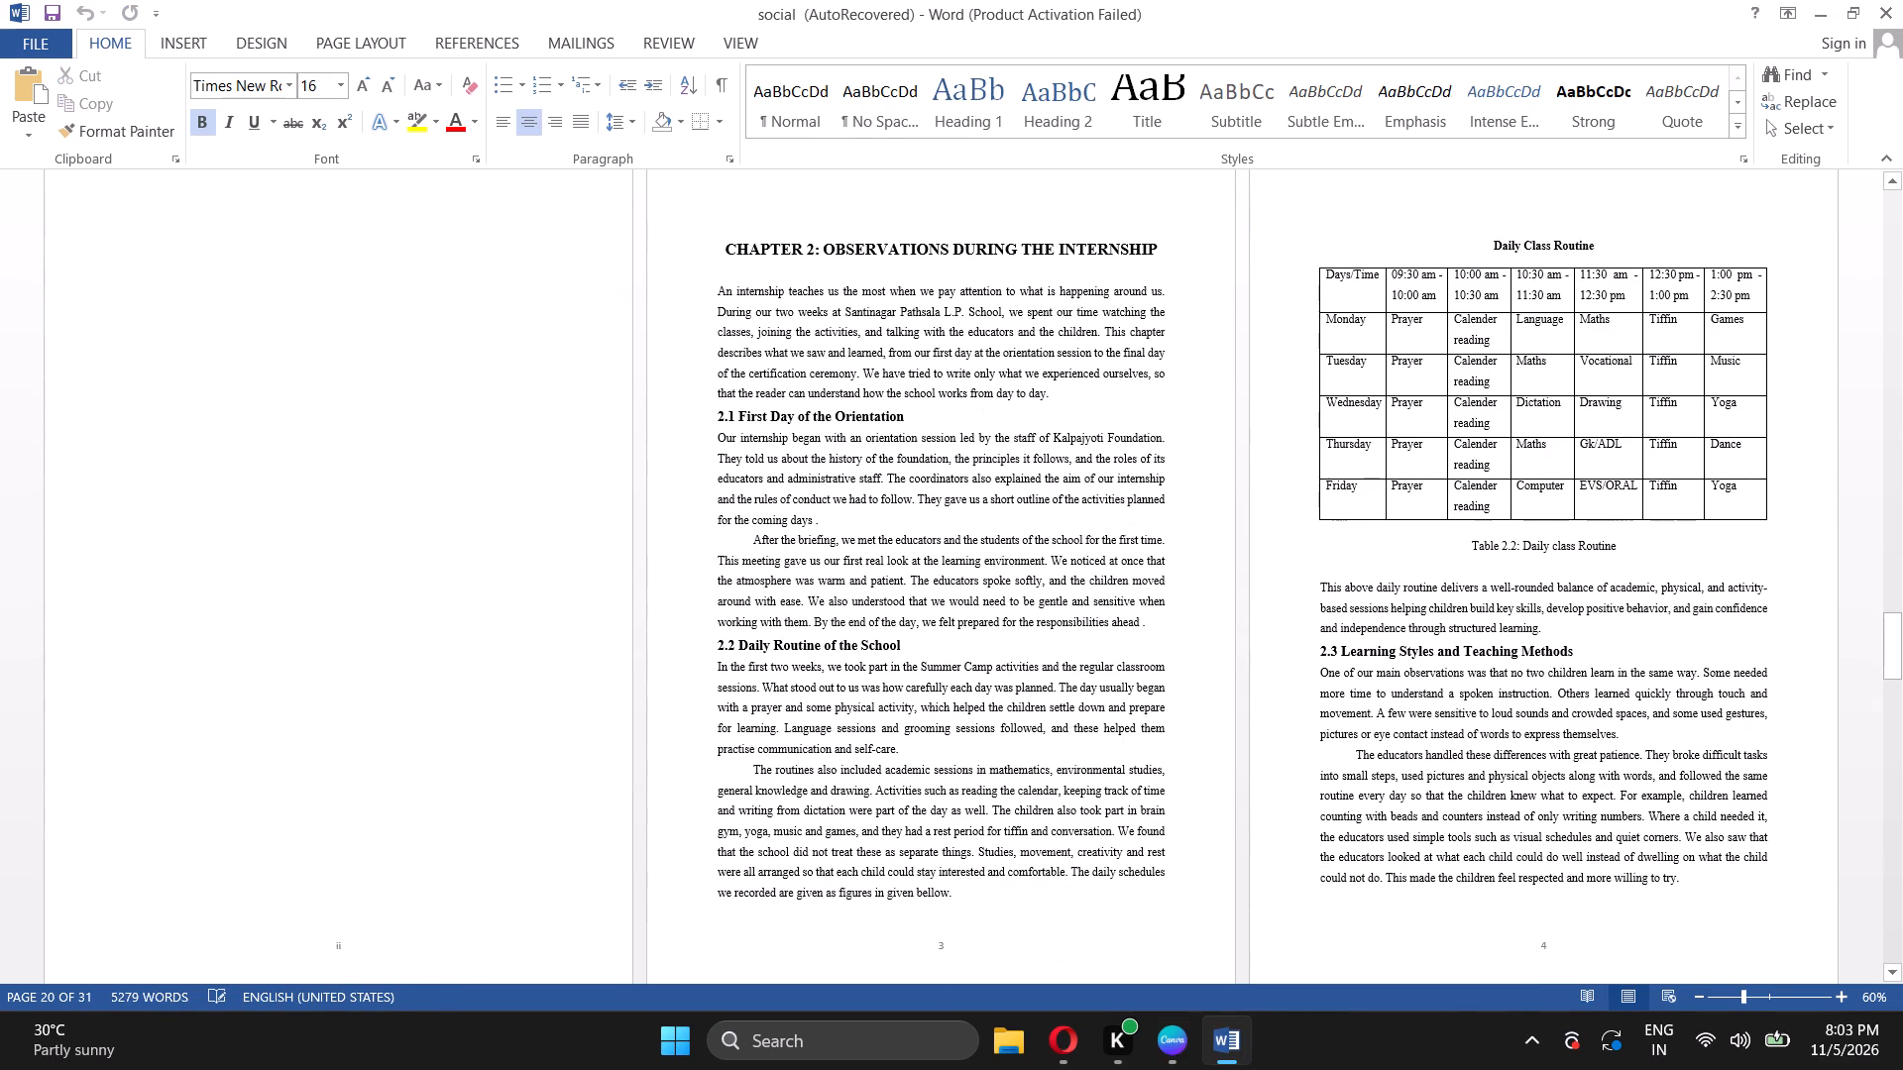
pyautogui.moveTo(733, 642); pyautogui.dragTo(851, 653)
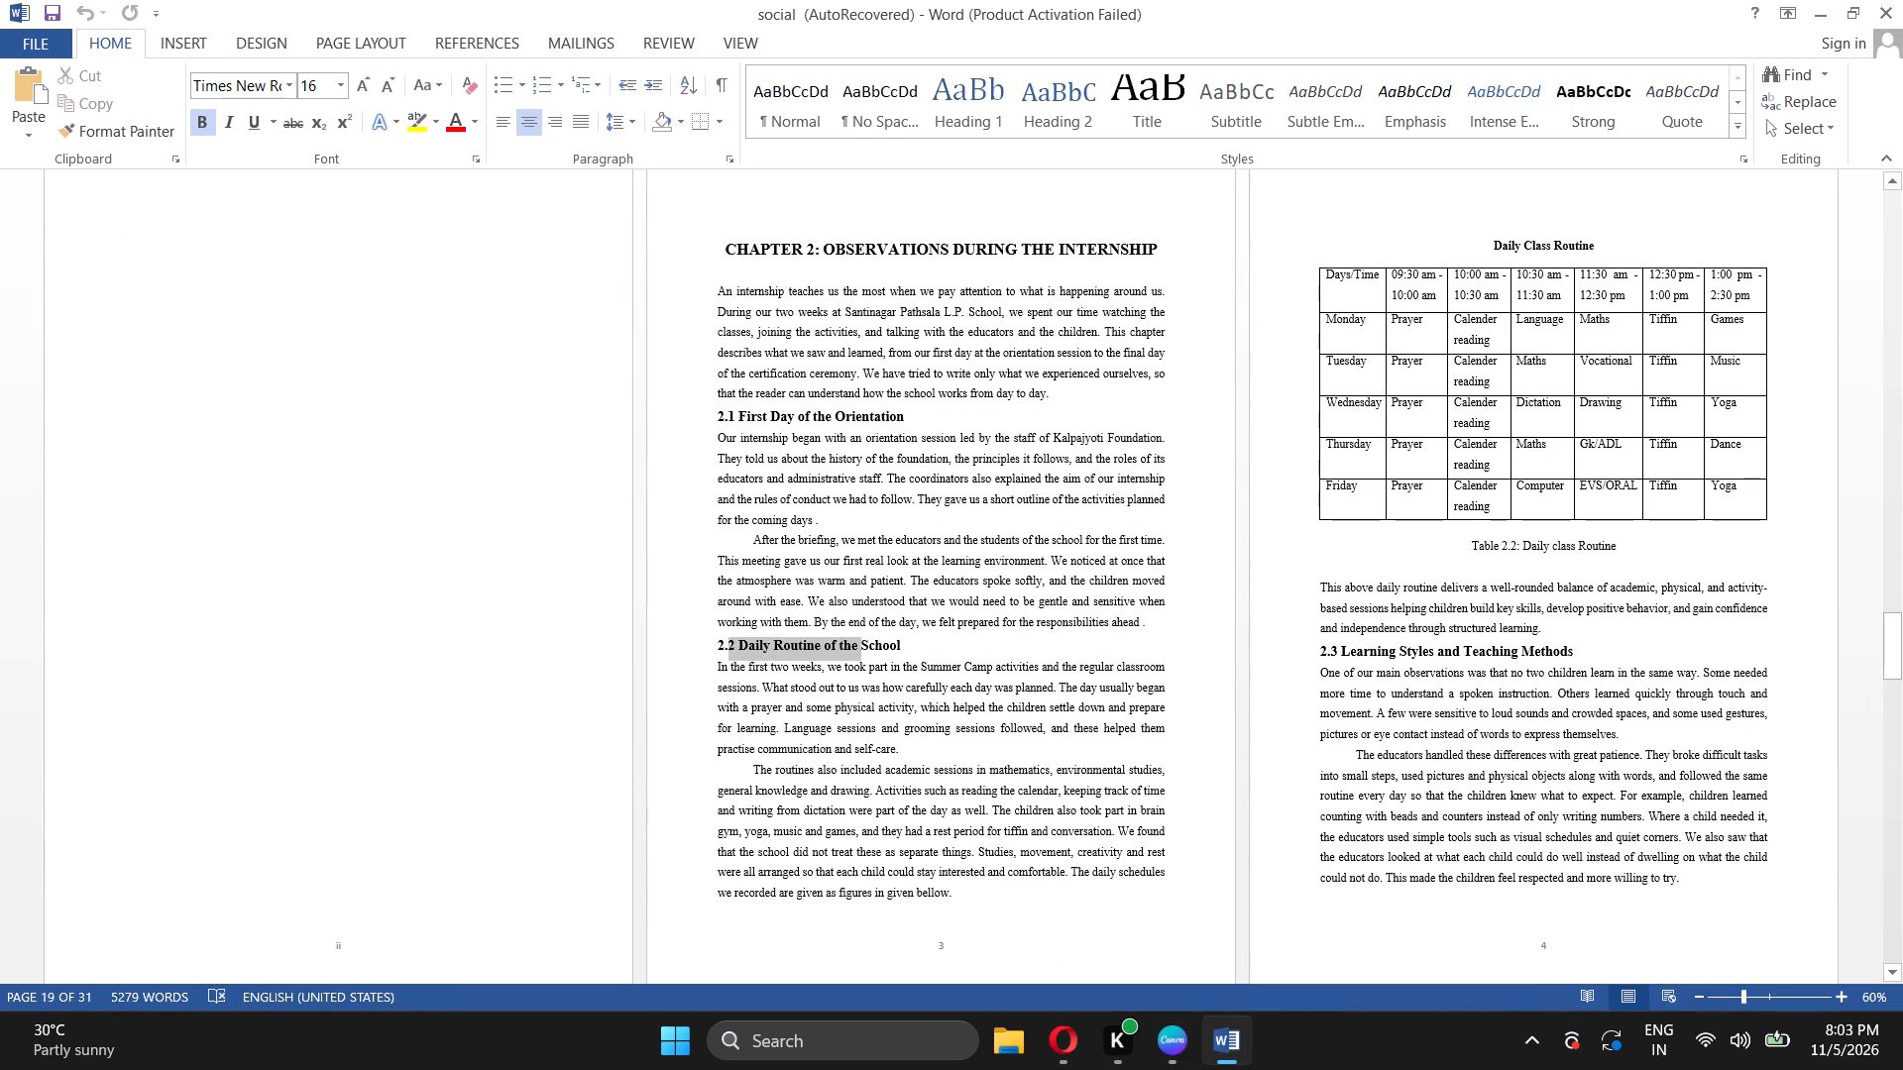
pyautogui.moveTo(851, 653); pyautogui.dragTo(901, 649)
pyautogui.rightClick(871, 652)
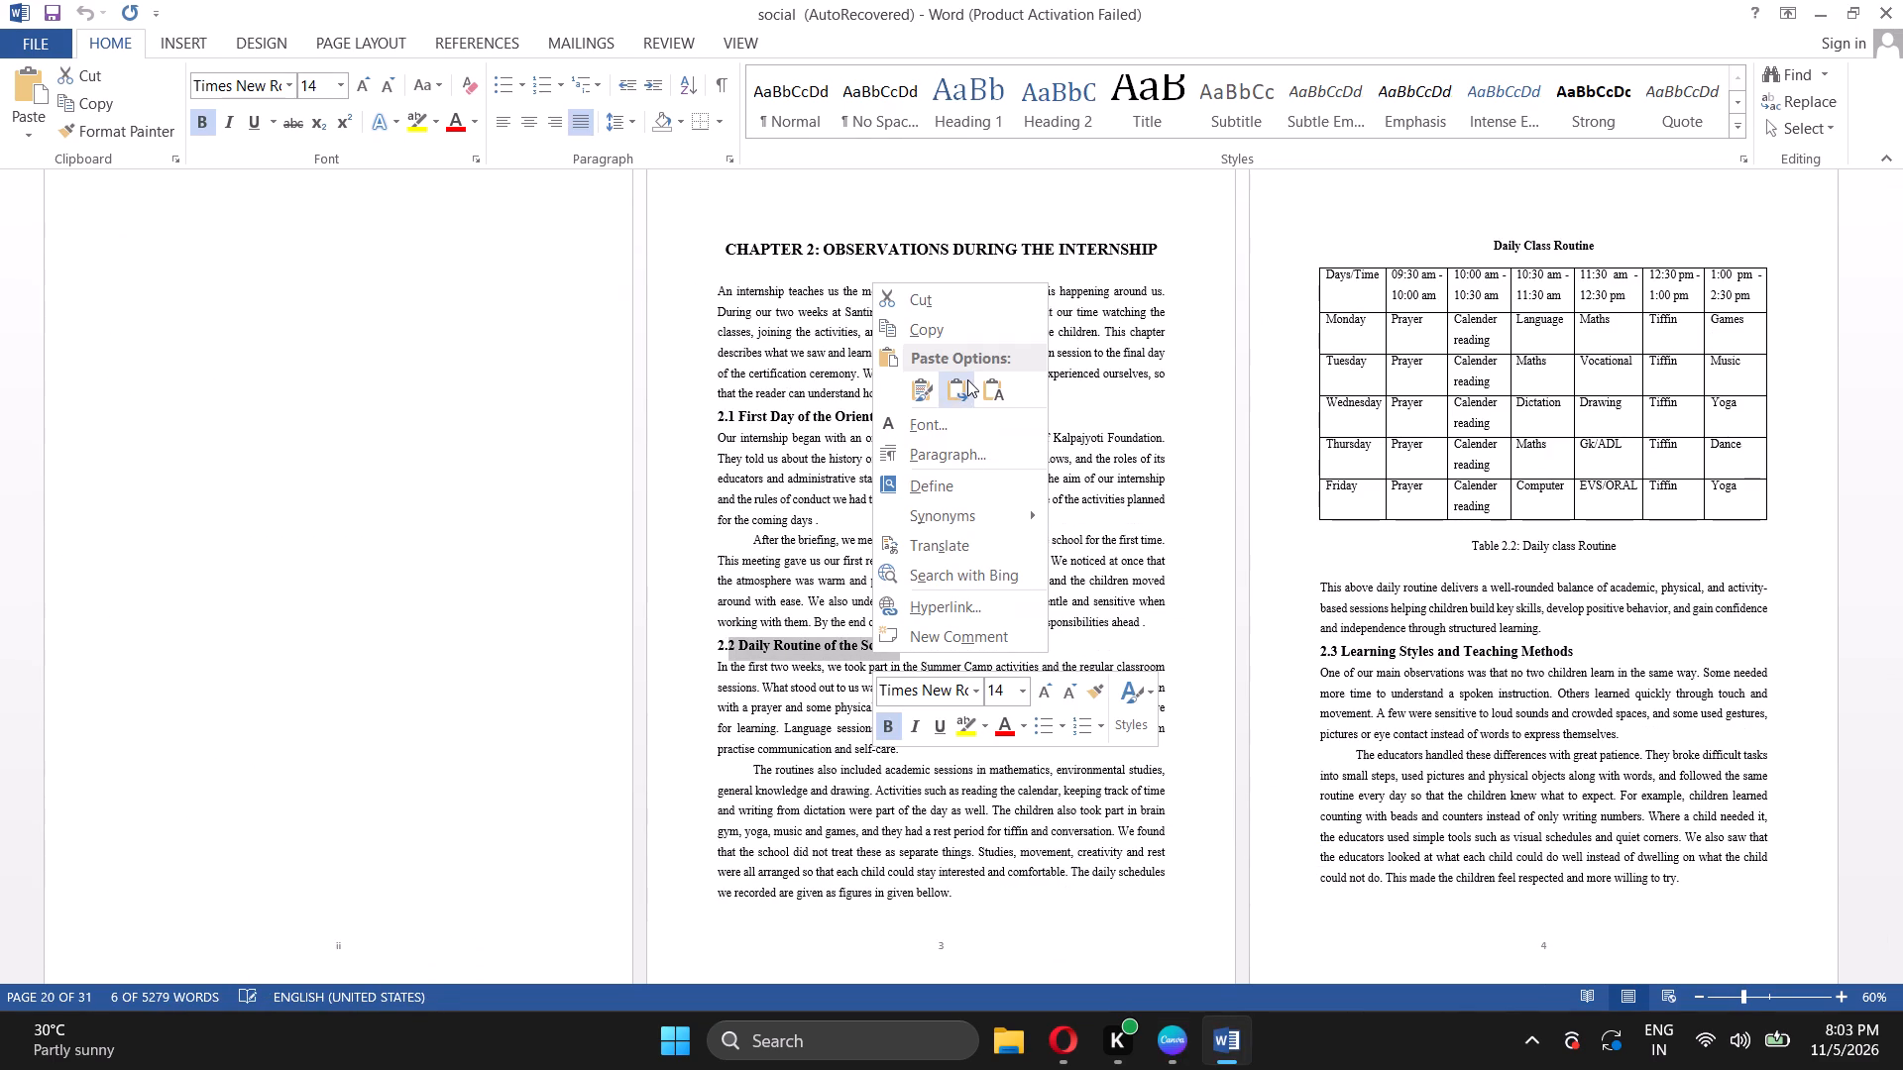
pyautogui.click(934, 335)
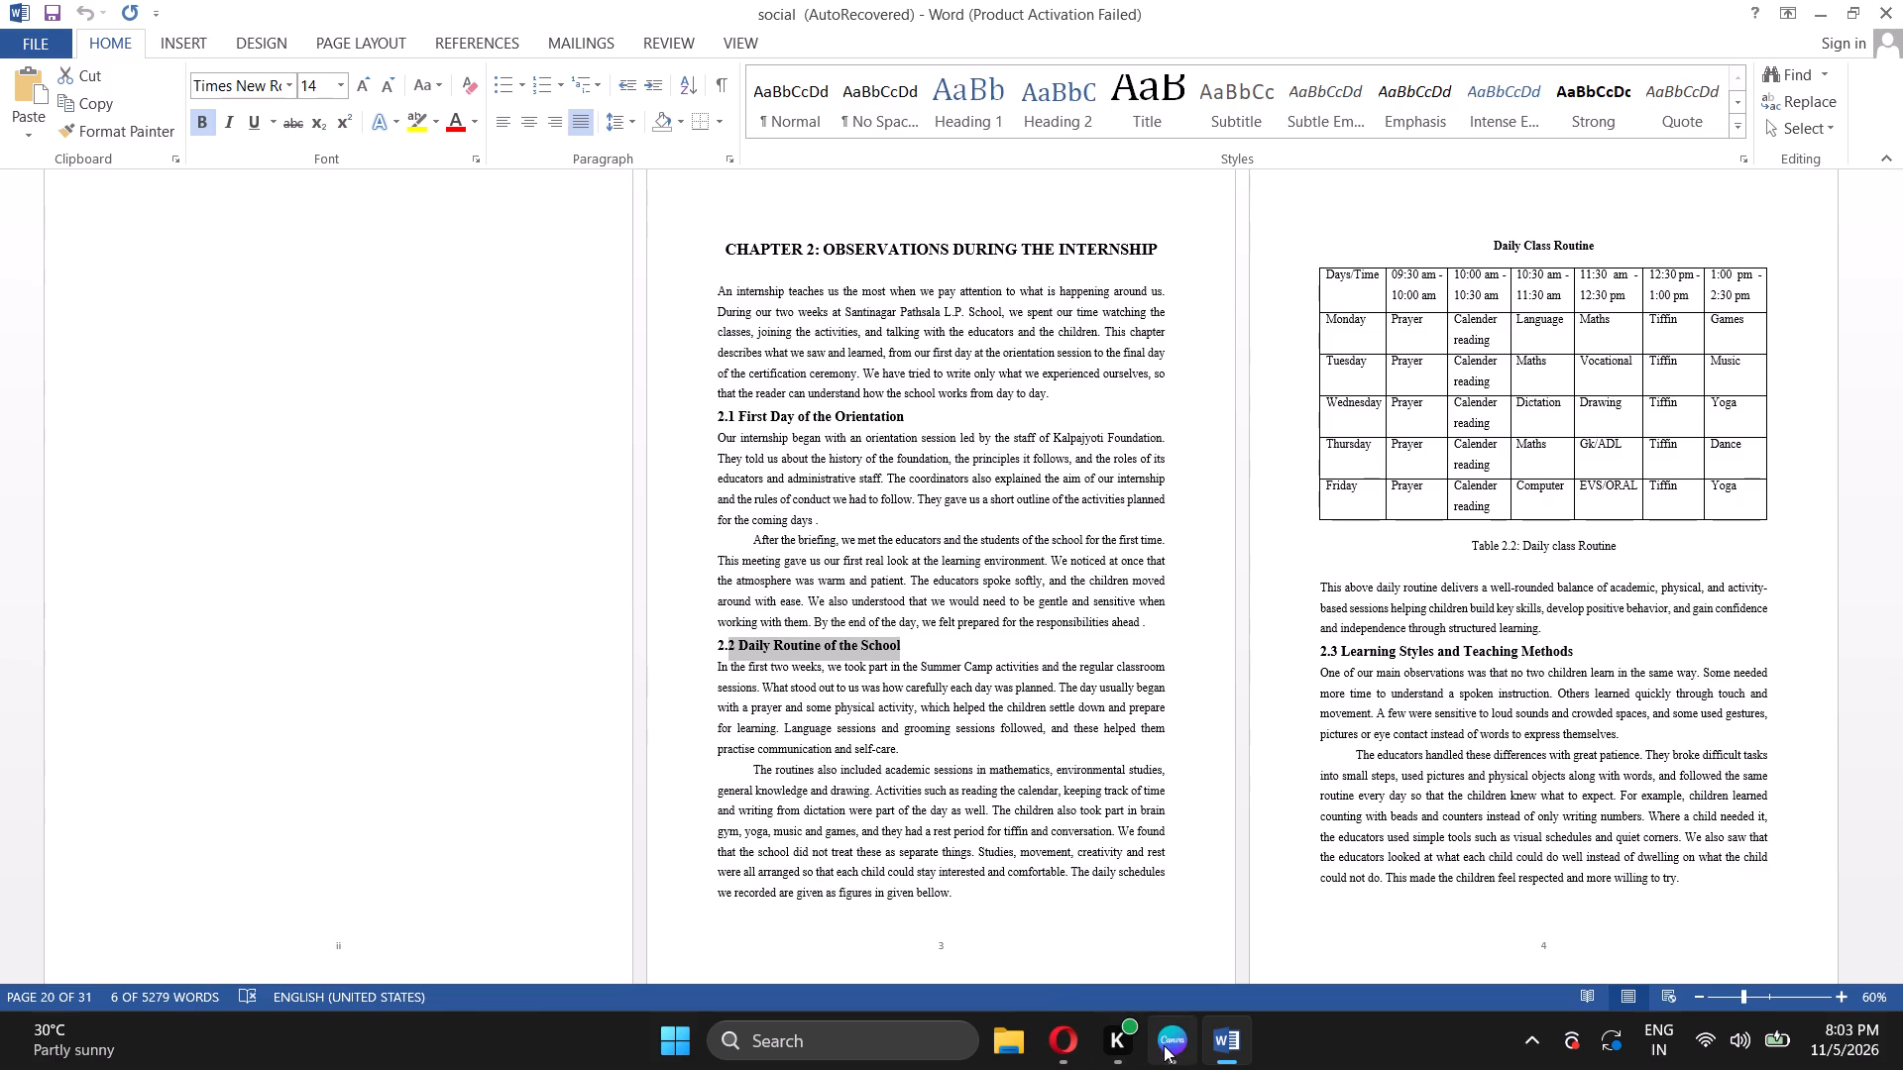
# Switch to Canva and duplicate slide 6, "What we did during the internship".
pyautogui.click(1164, 1045)
pyautogui.click(1397, 920)
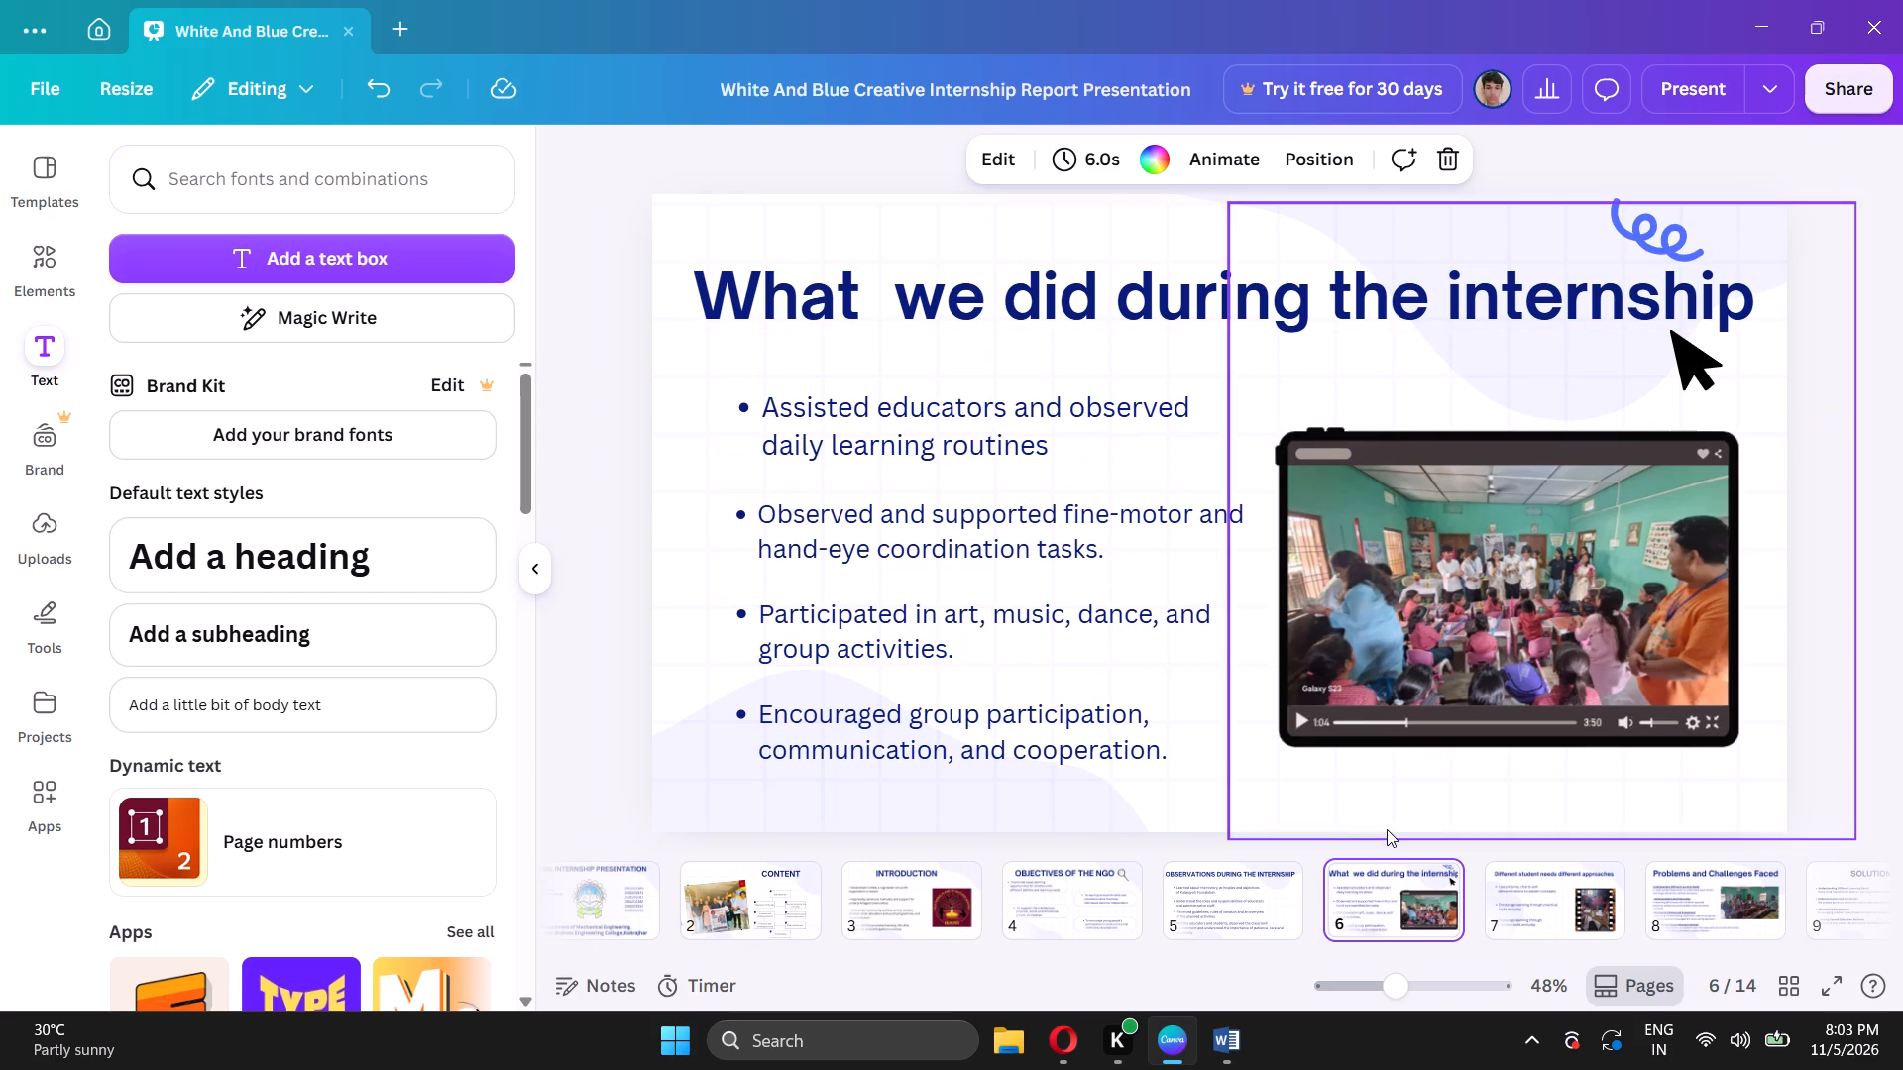
pyautogui.click(1440, 878)
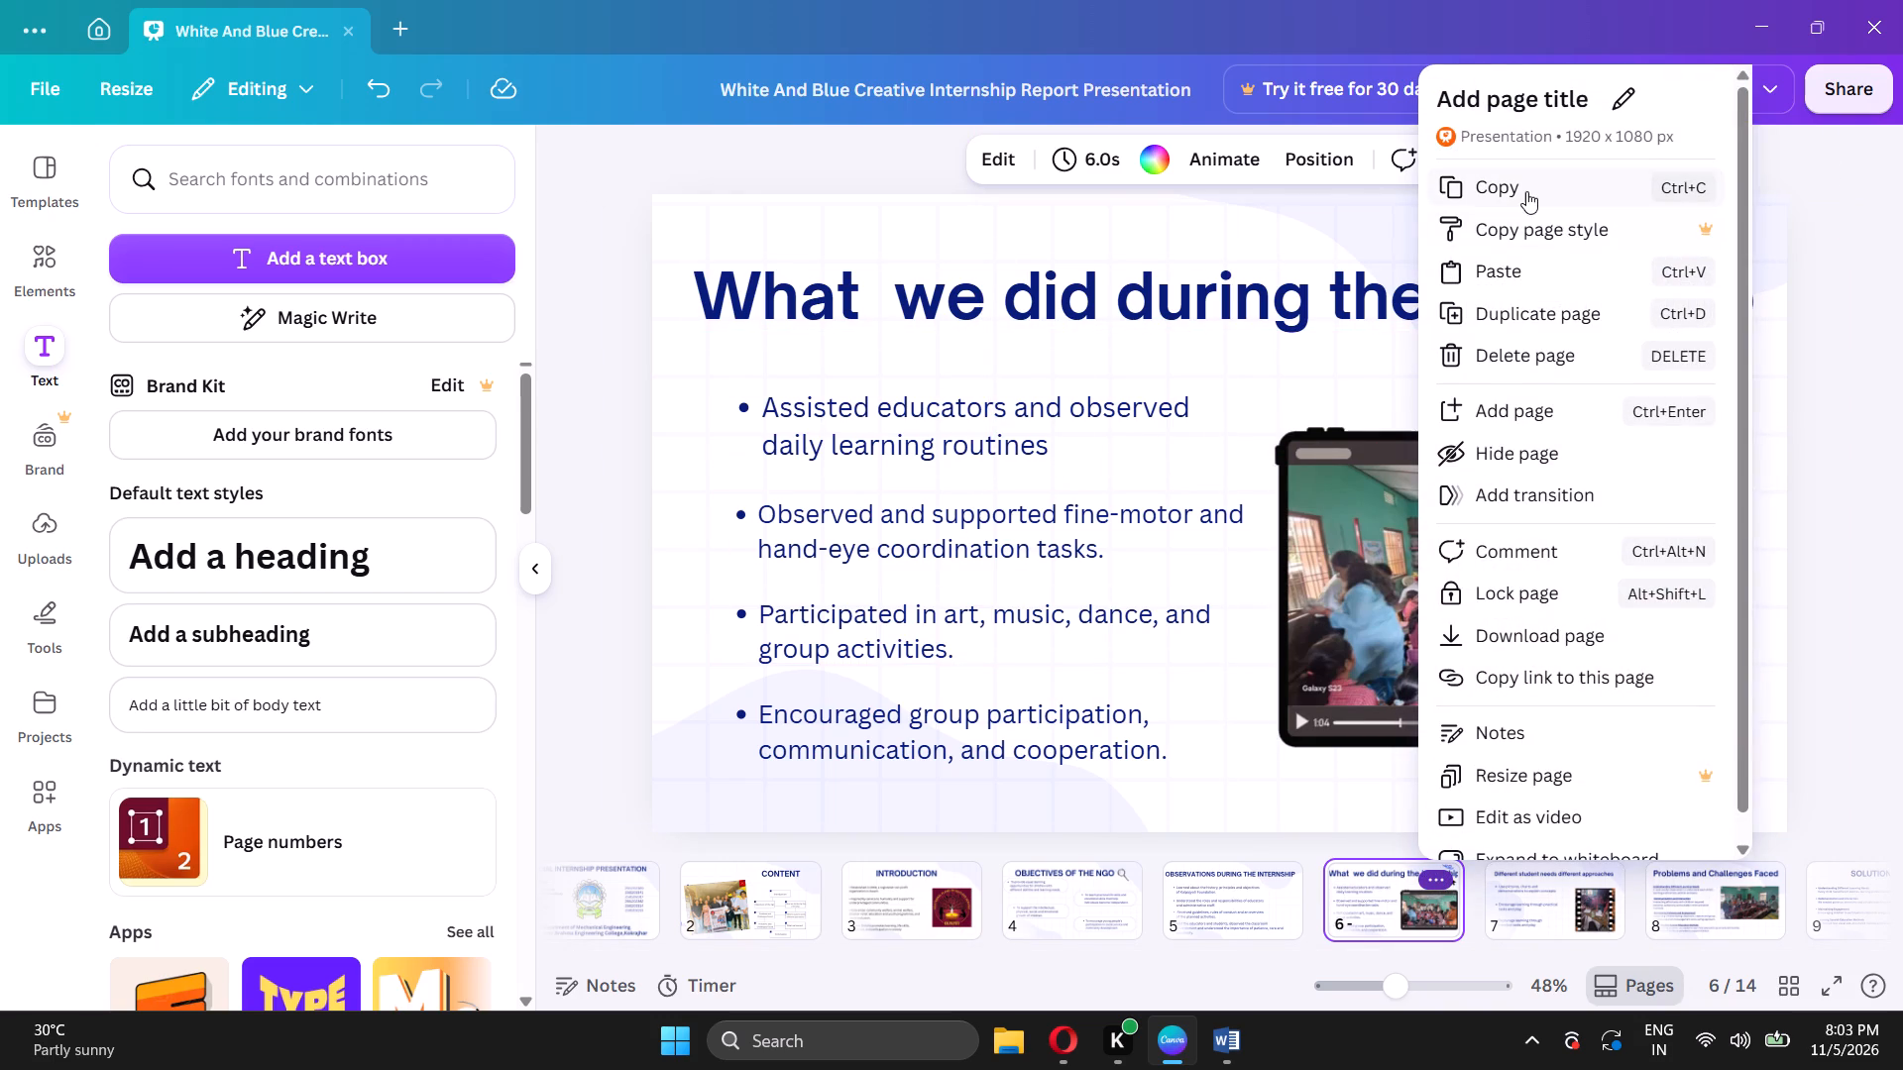
pyautogui.click(1533, 325)
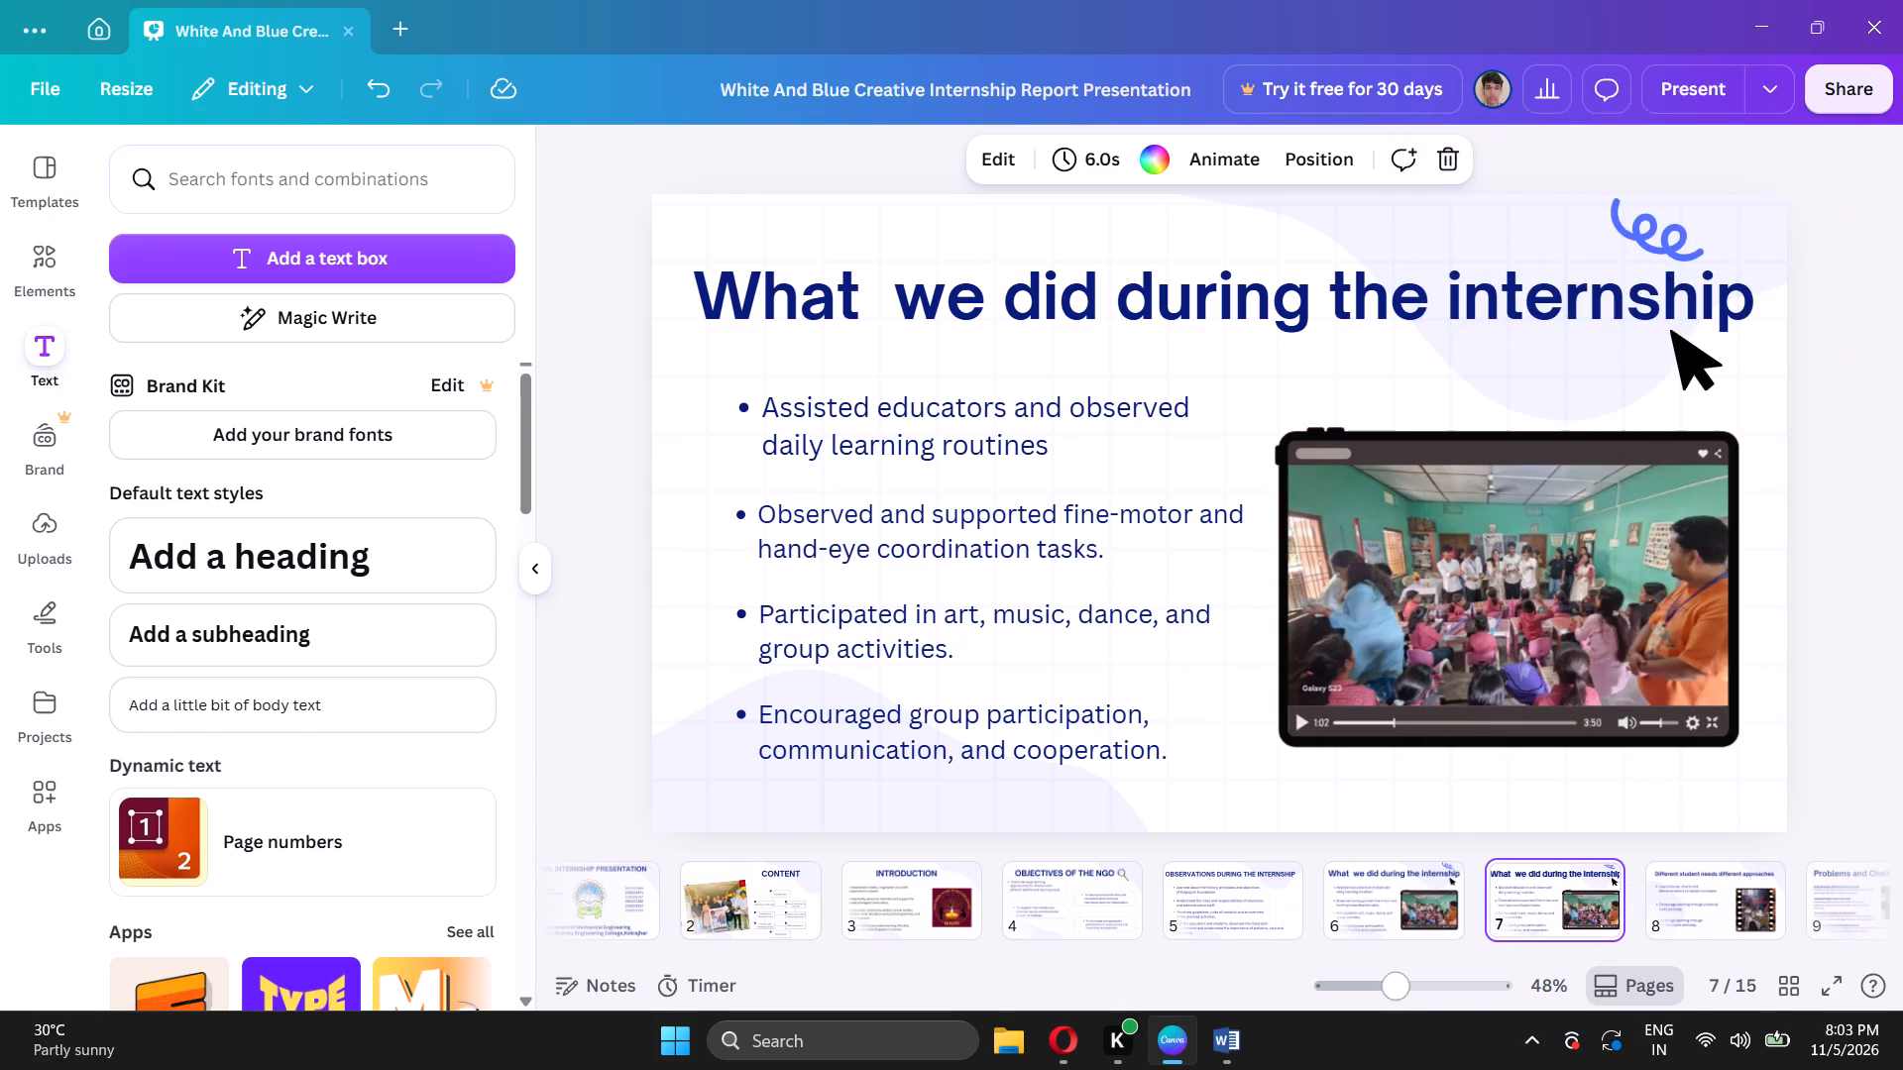
# On the original slide 6, delete the classroom picture with its video frame and the first two bullet text boxes.
pyautogui.click(1388, 919)
pyautogui.click(1488, 577)
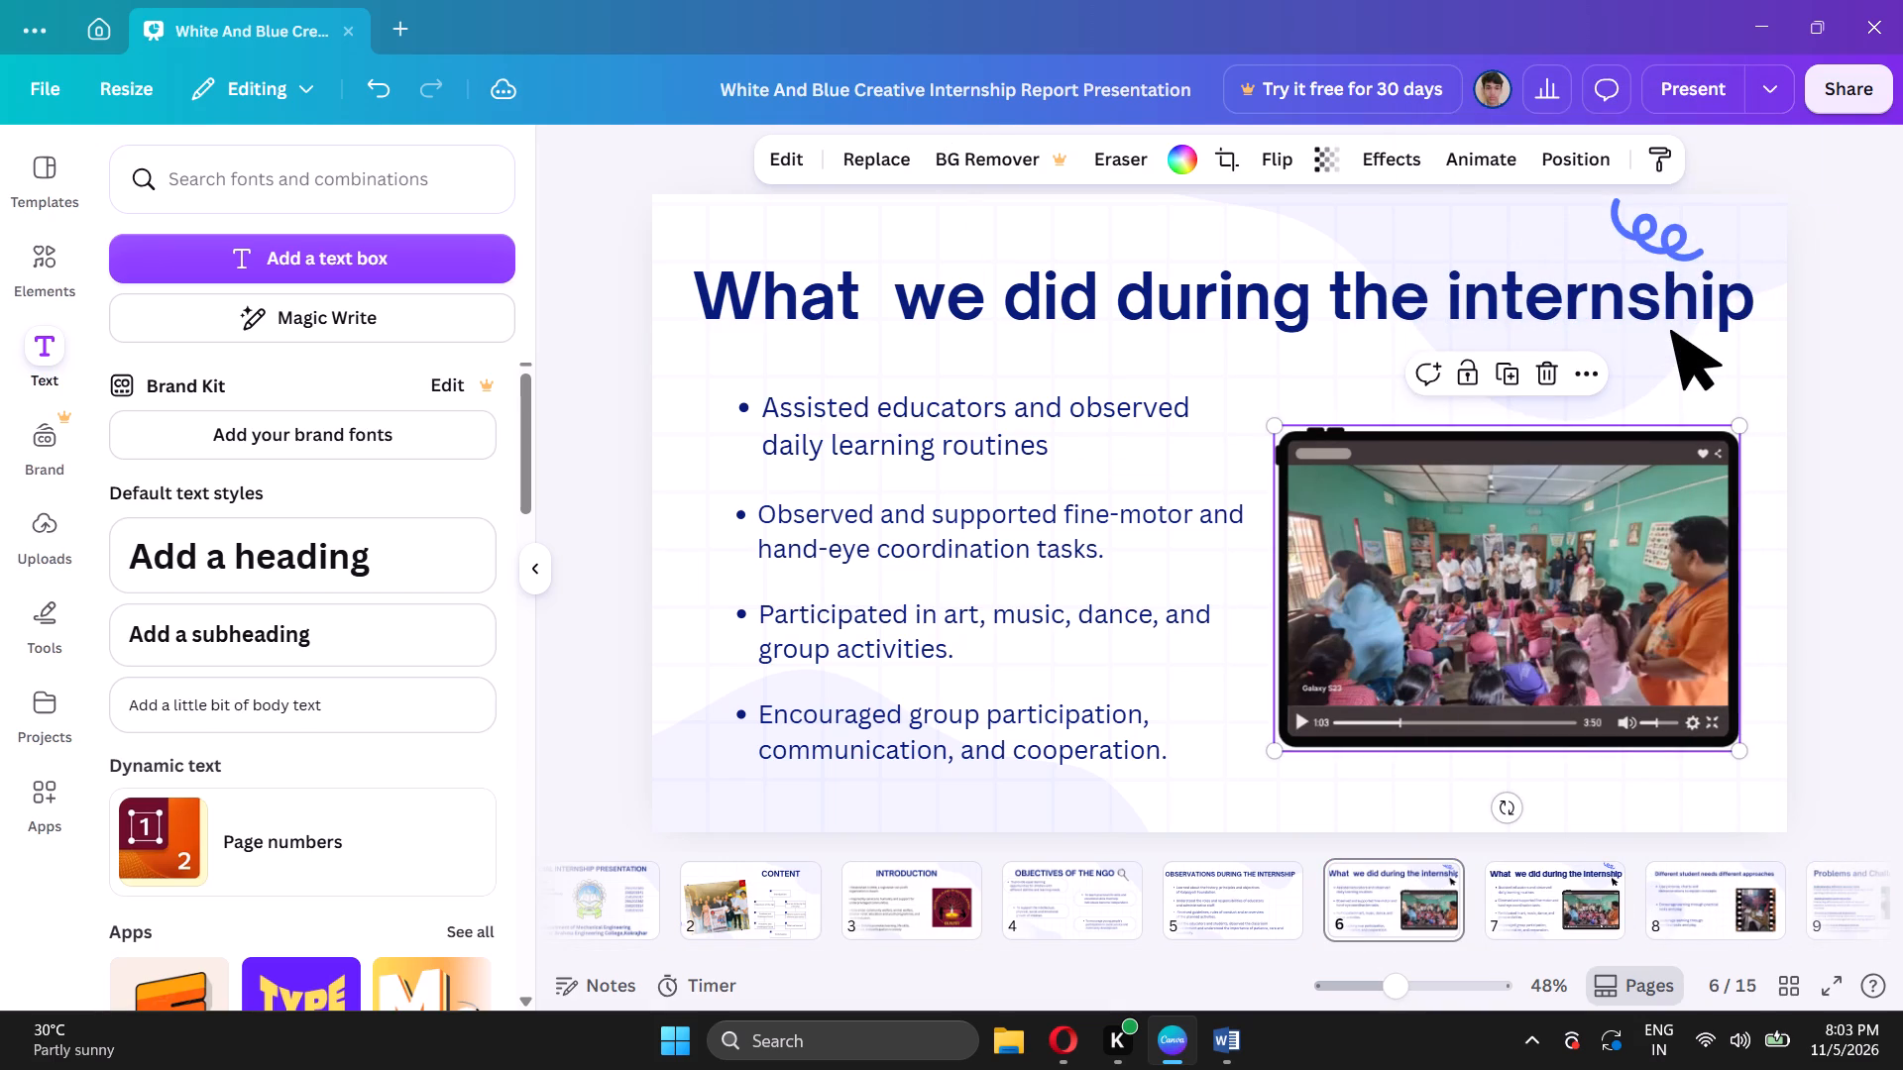
pyautogui.press('Delete')
pyautogui.click(1531, 694)
pyautogui.press('Delete')
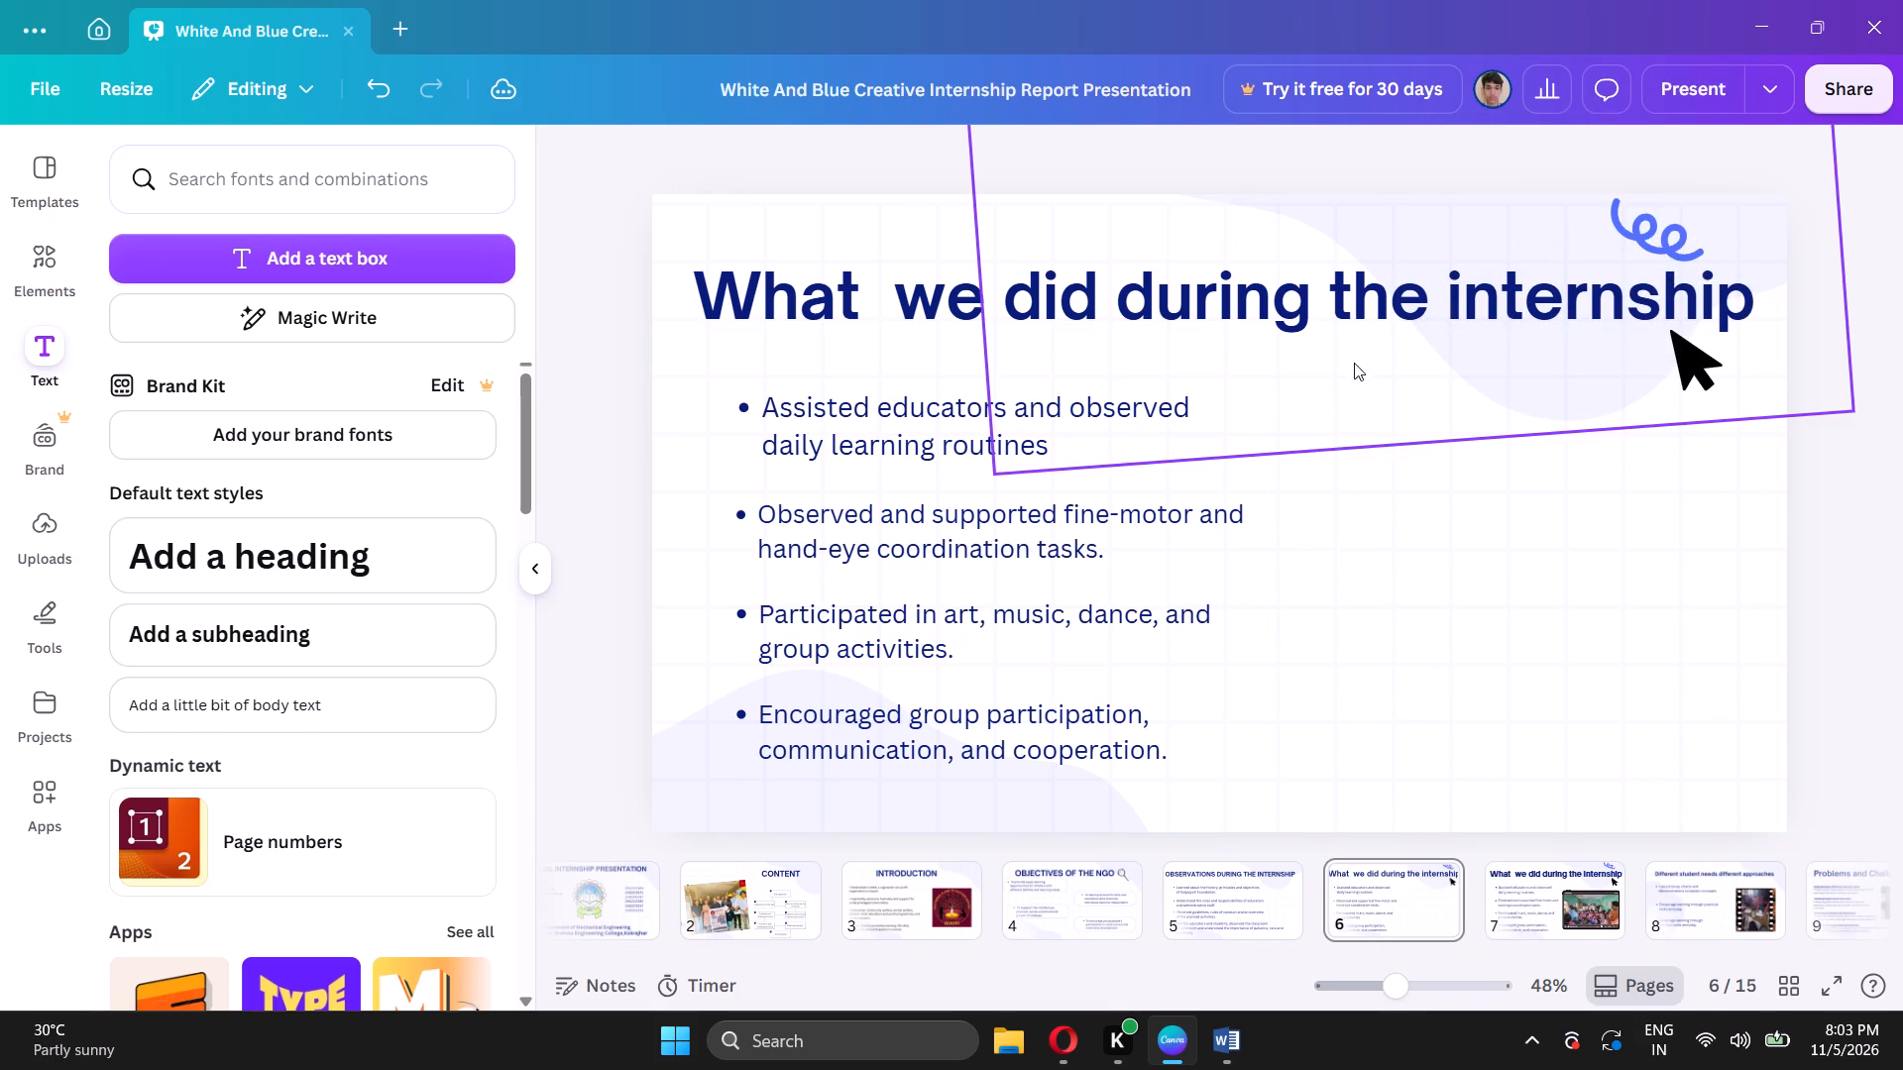
pyautogui.click(1110, 408)
pyautogui.press('Delete')
pyautogui.click(1080, 563)
pyautogui.press('Delete')
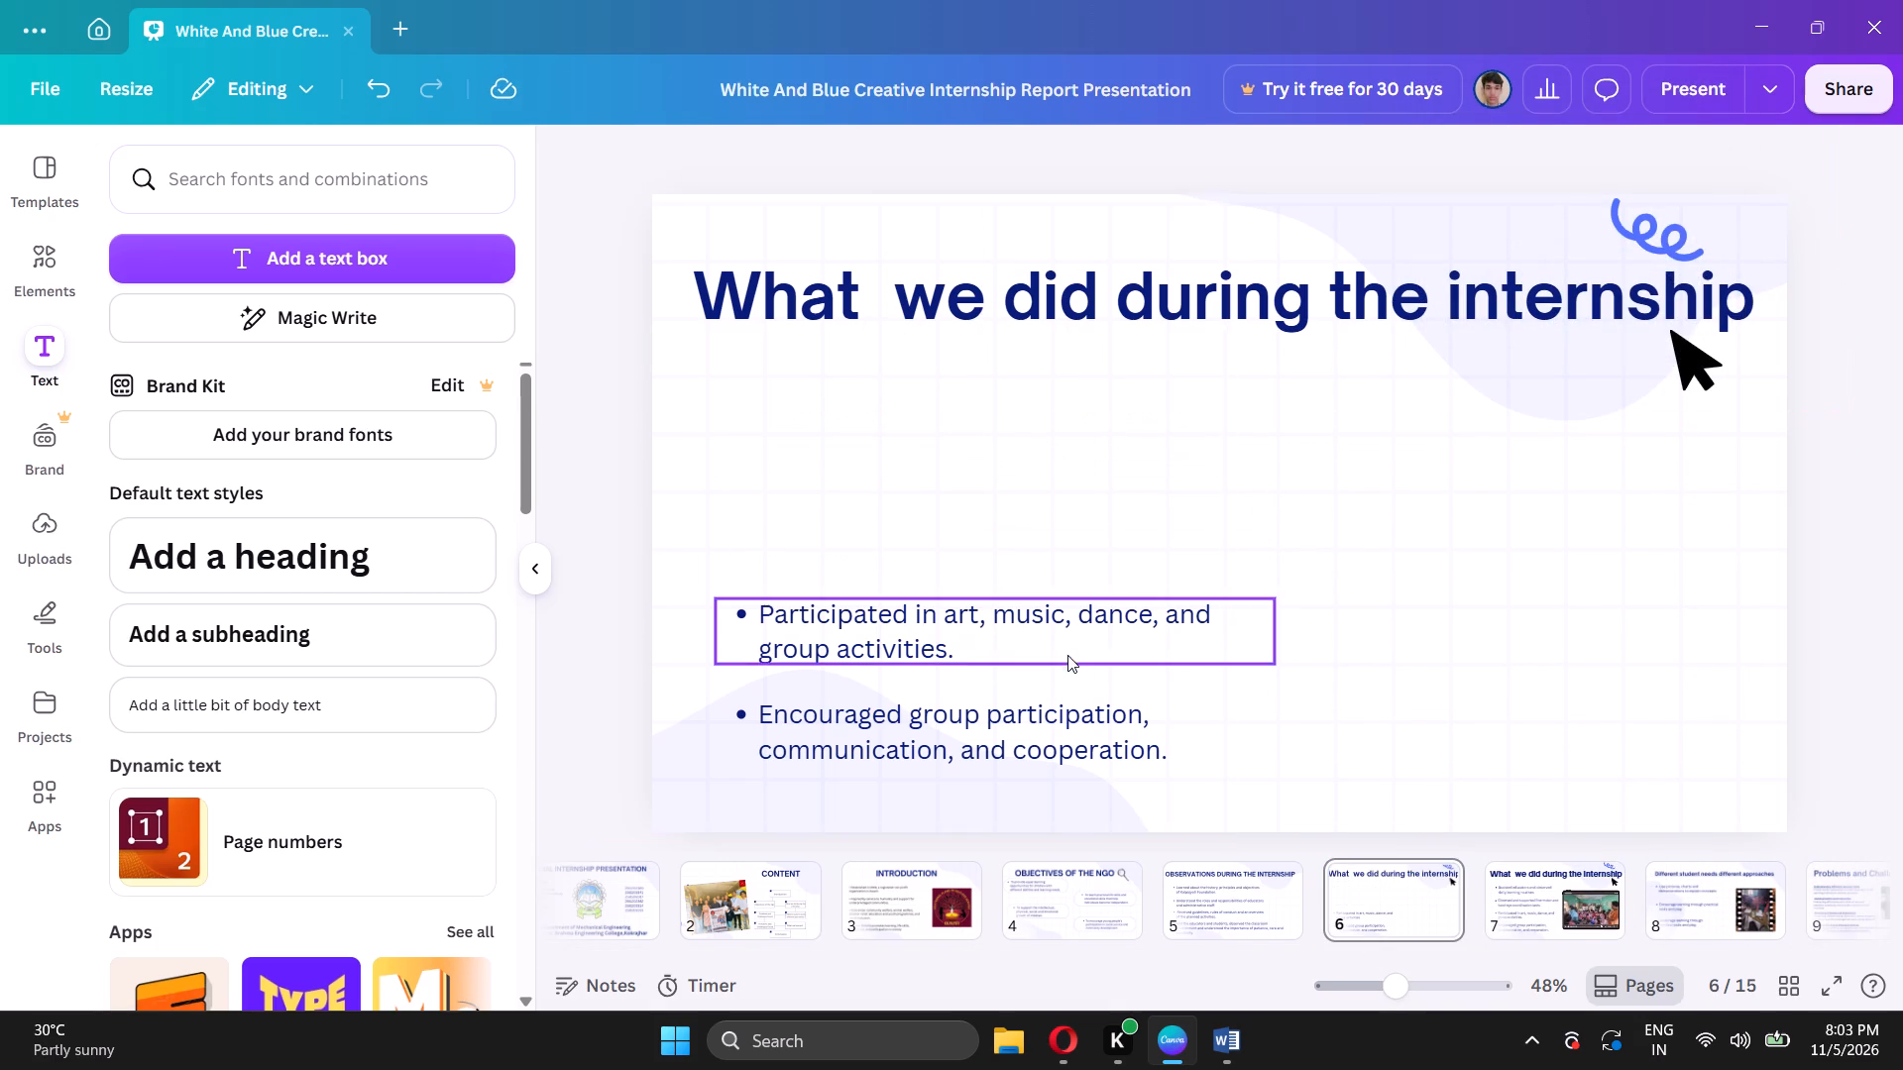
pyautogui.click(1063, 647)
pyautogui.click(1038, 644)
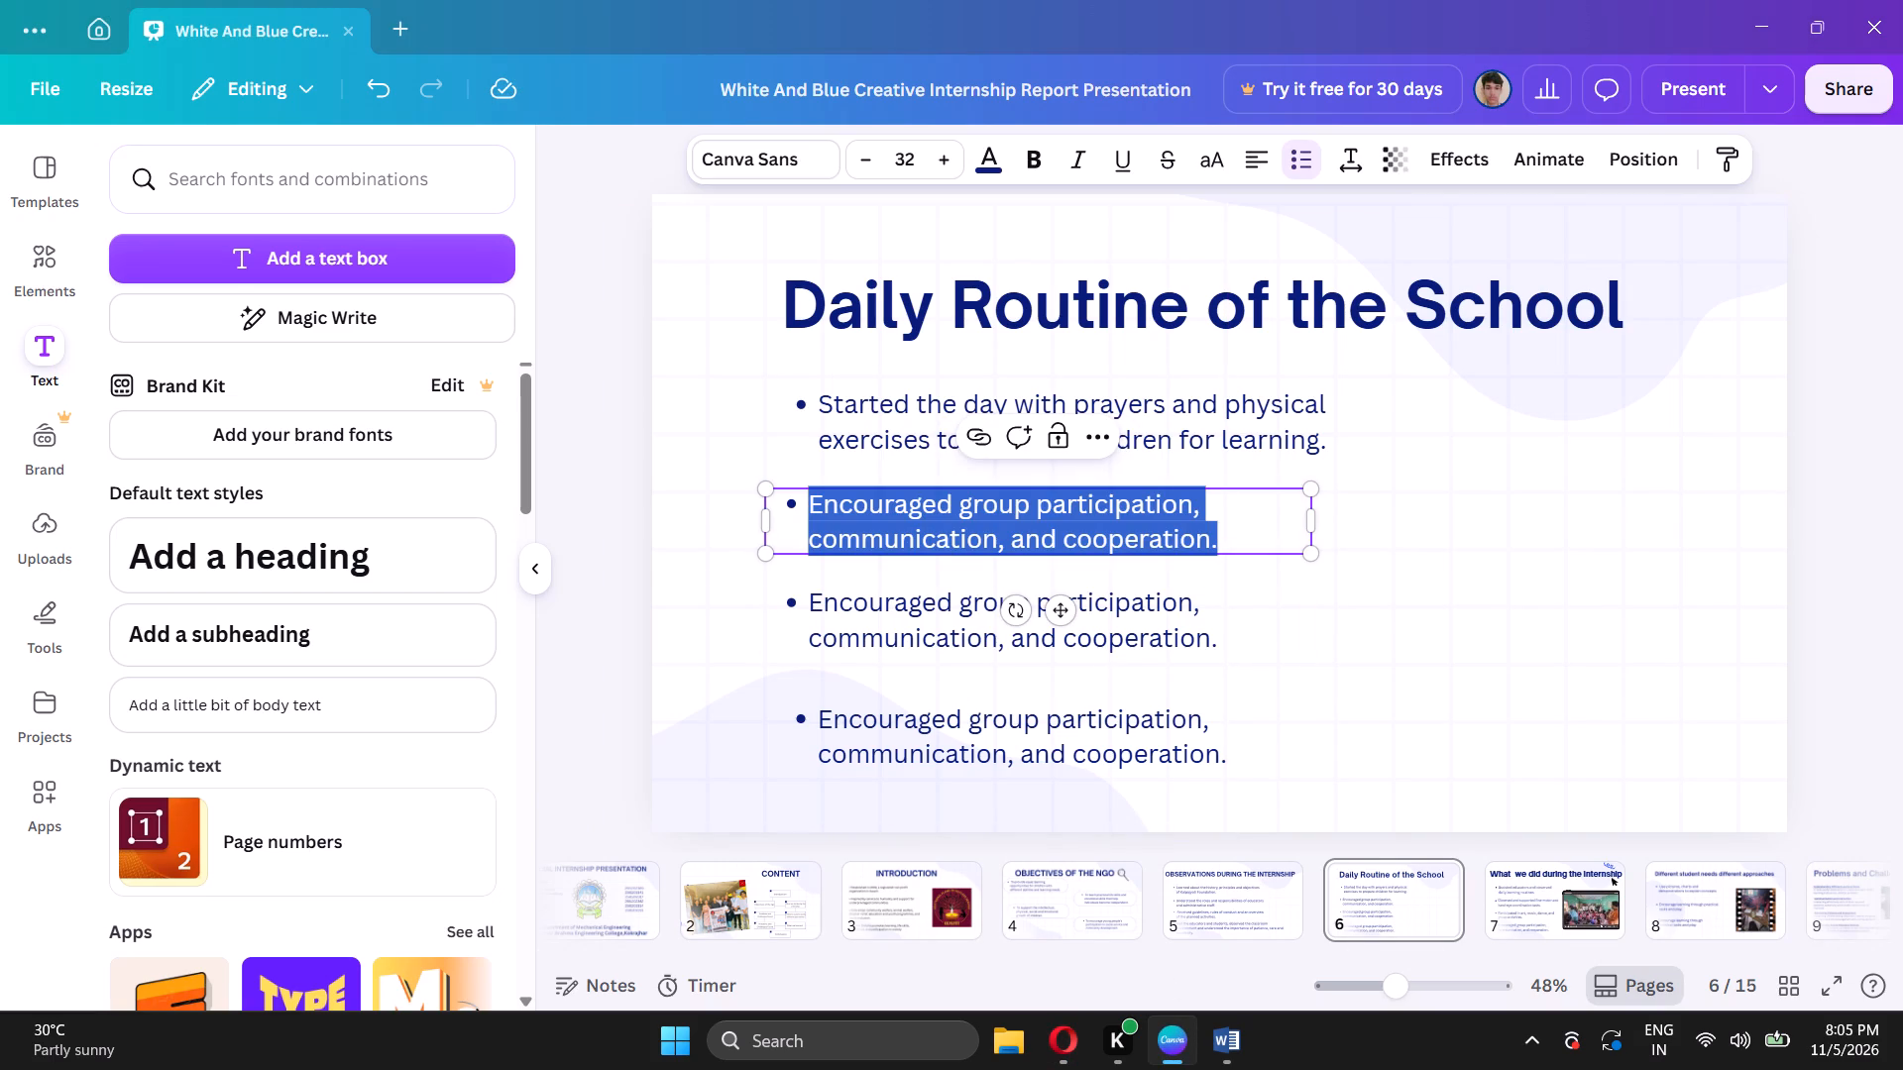
pyautogui.hotkey('ctrl', 'v')
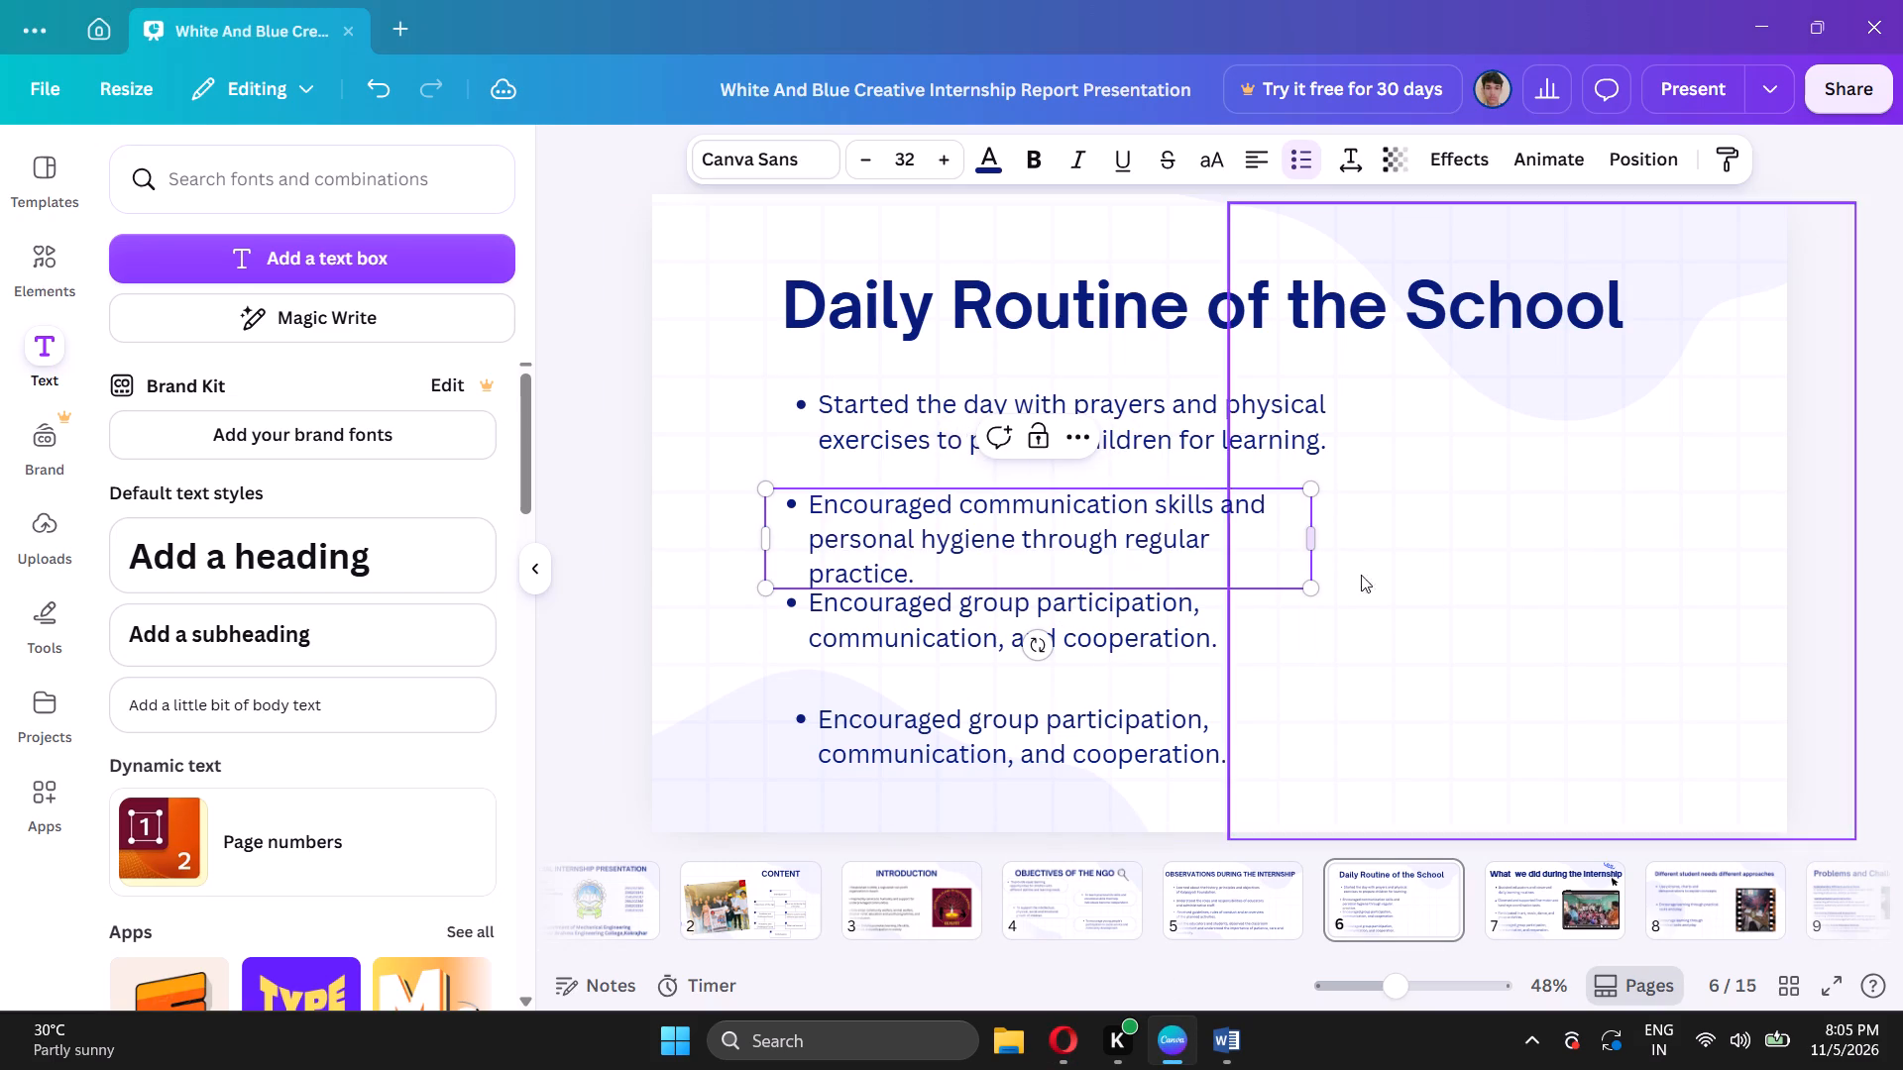
# Shift the second bullet slightly right to line up with the first bullet, and widen the first bullet's text box slightly.
pyautogui.moveTo(1310, 540); pyautogui.dragTo(1339, 547)
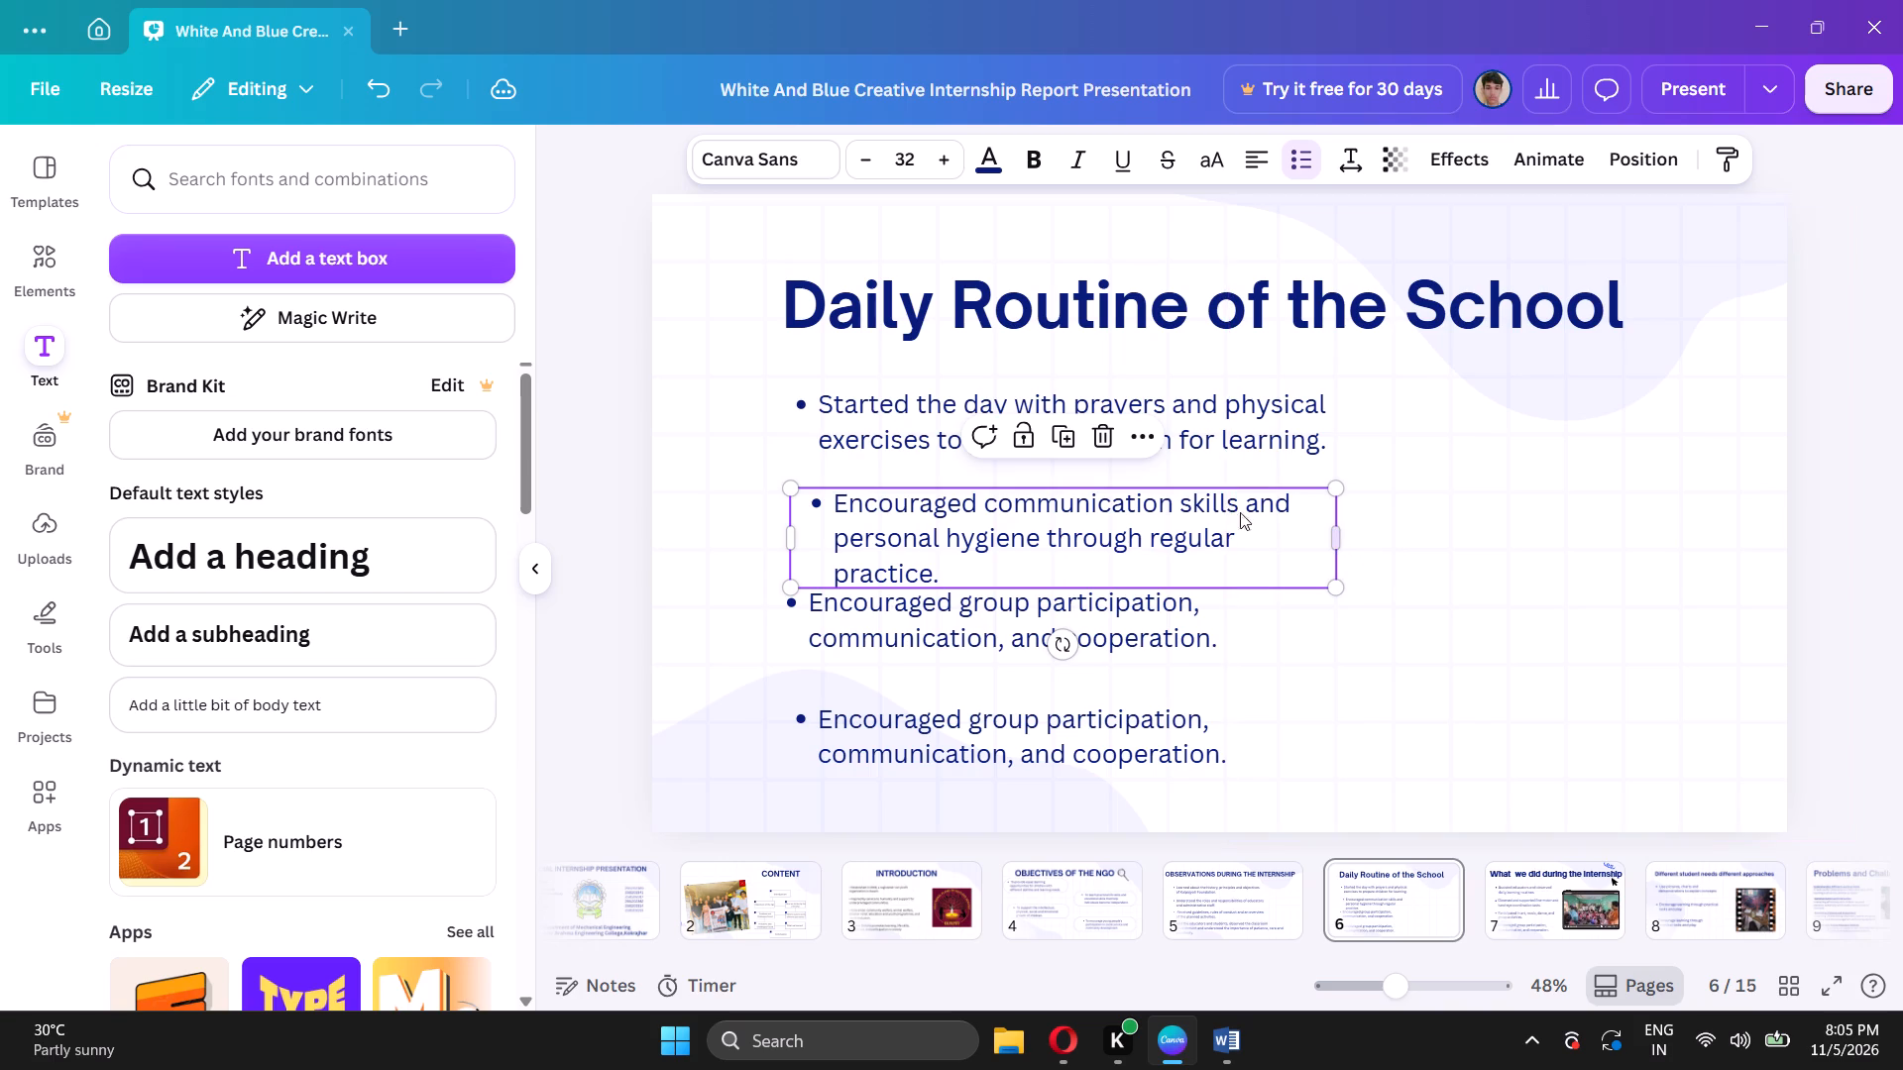
pyautogui.click(1217, 431)
pyautogui.moveTo(1355, 423); pyautogui.dragTo(1365, 423)
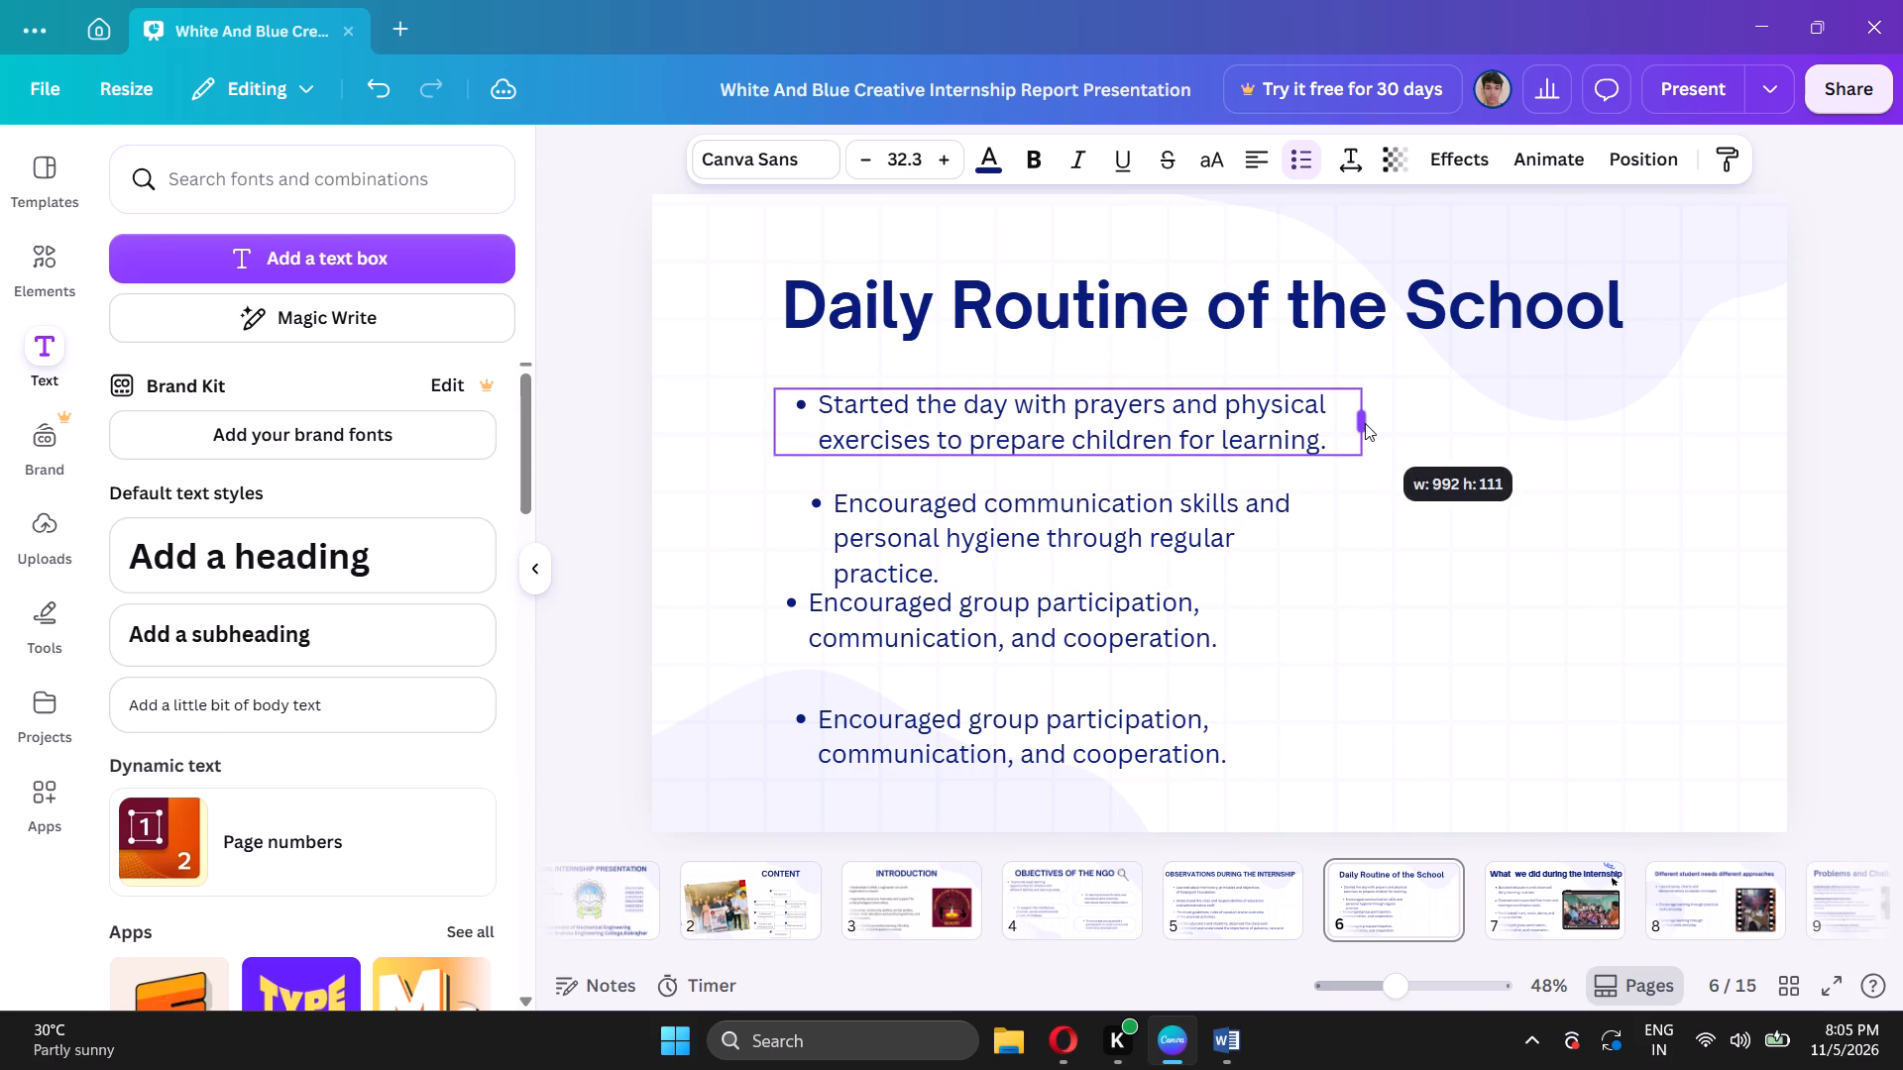
pyautogui.moveTo(1365, 423); pyautogui.dragTo(1368, 423)
pyautogui.click(1822, 495)
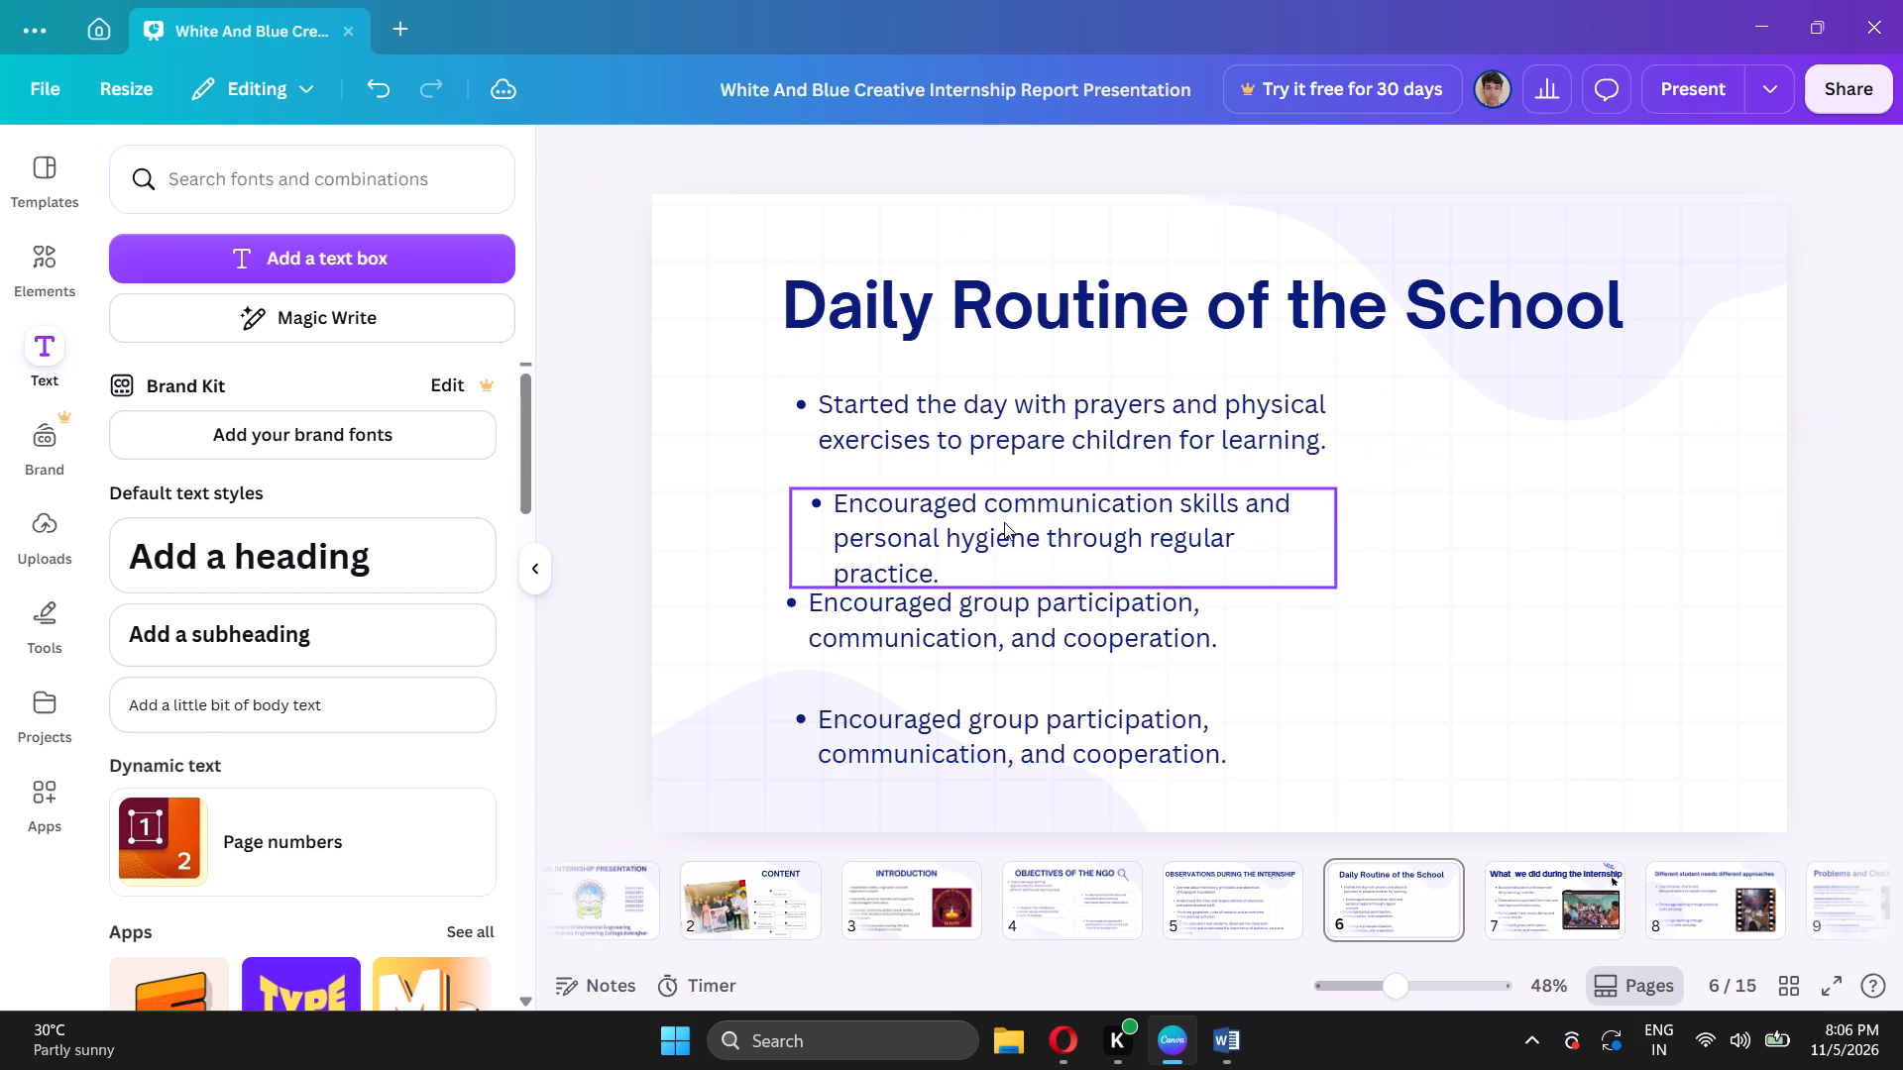
pyautogui.click(1004, 522)
pyautogui.moveTo(956, 641); pyautogui.dragTo(959, 651)
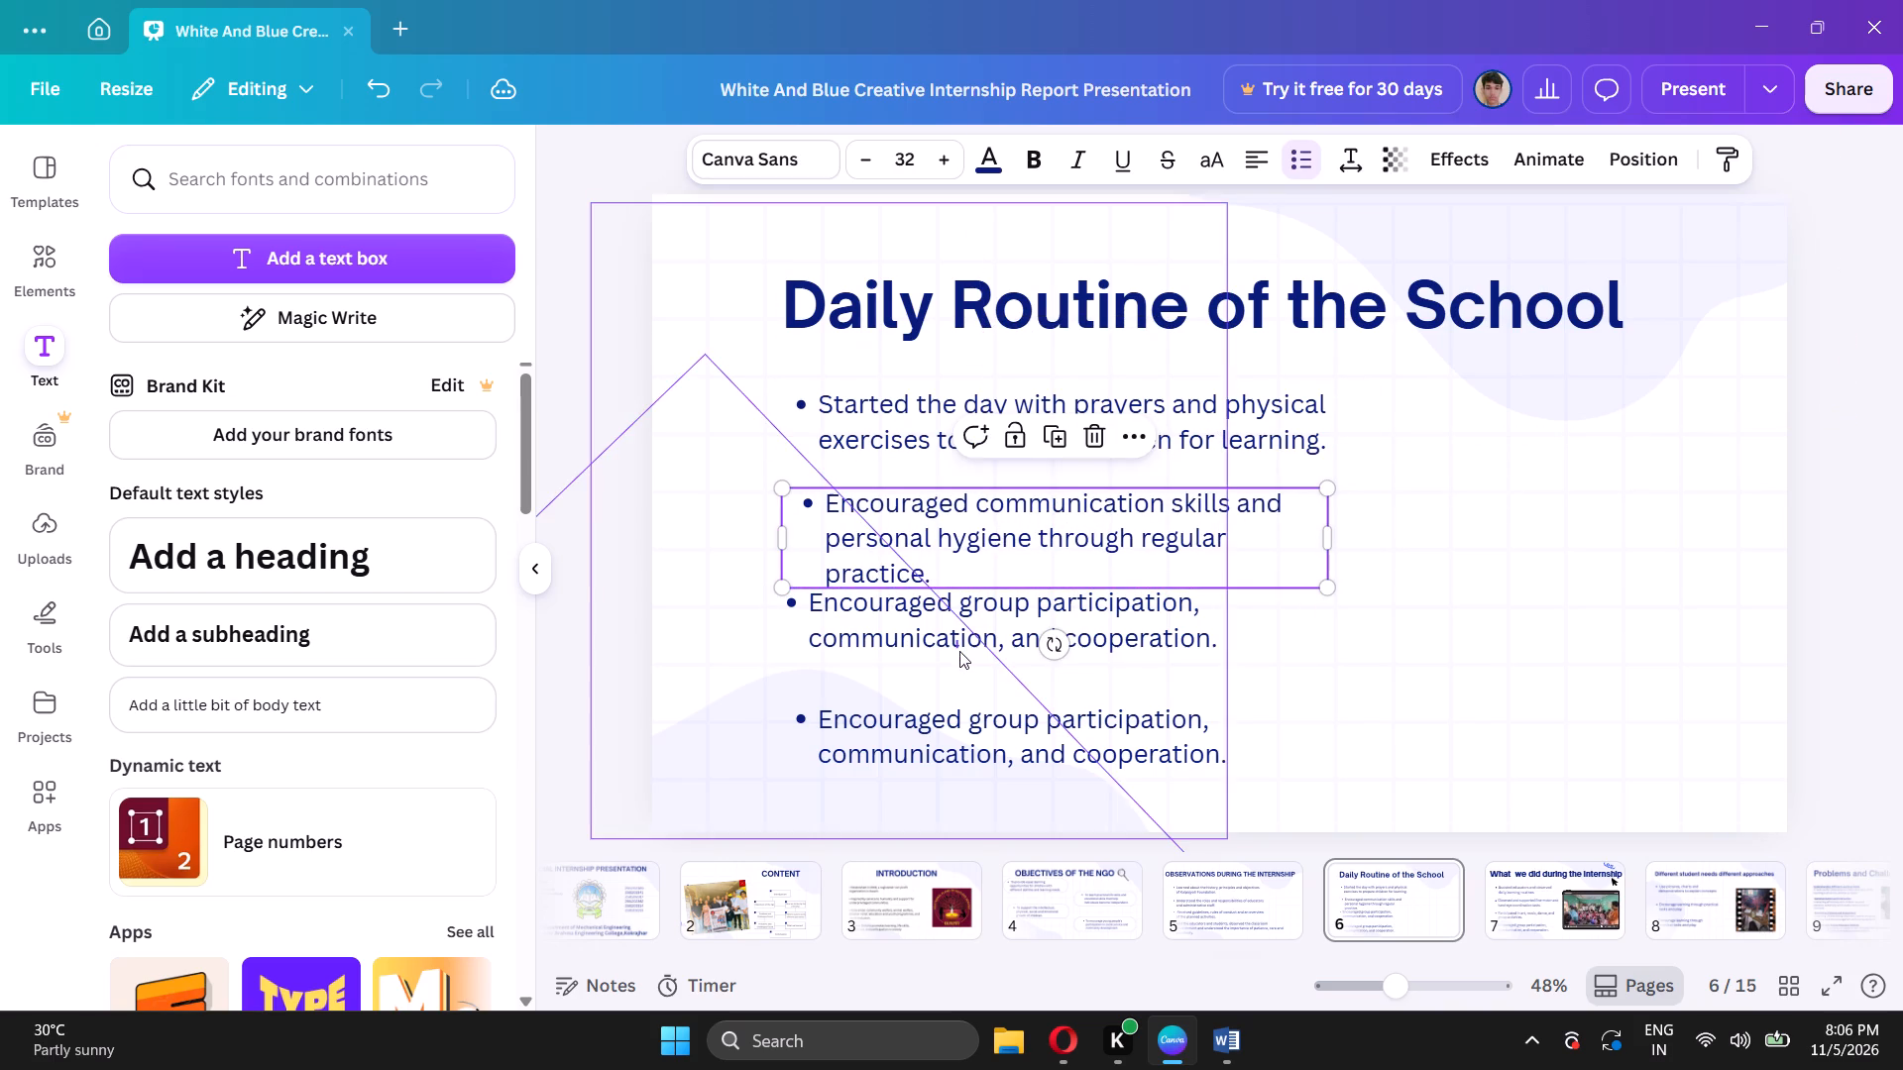
pyautogui.moveTo(959, 651); pyautogui.dragTo(959, 652)
pyautogui.click(1902, 673)
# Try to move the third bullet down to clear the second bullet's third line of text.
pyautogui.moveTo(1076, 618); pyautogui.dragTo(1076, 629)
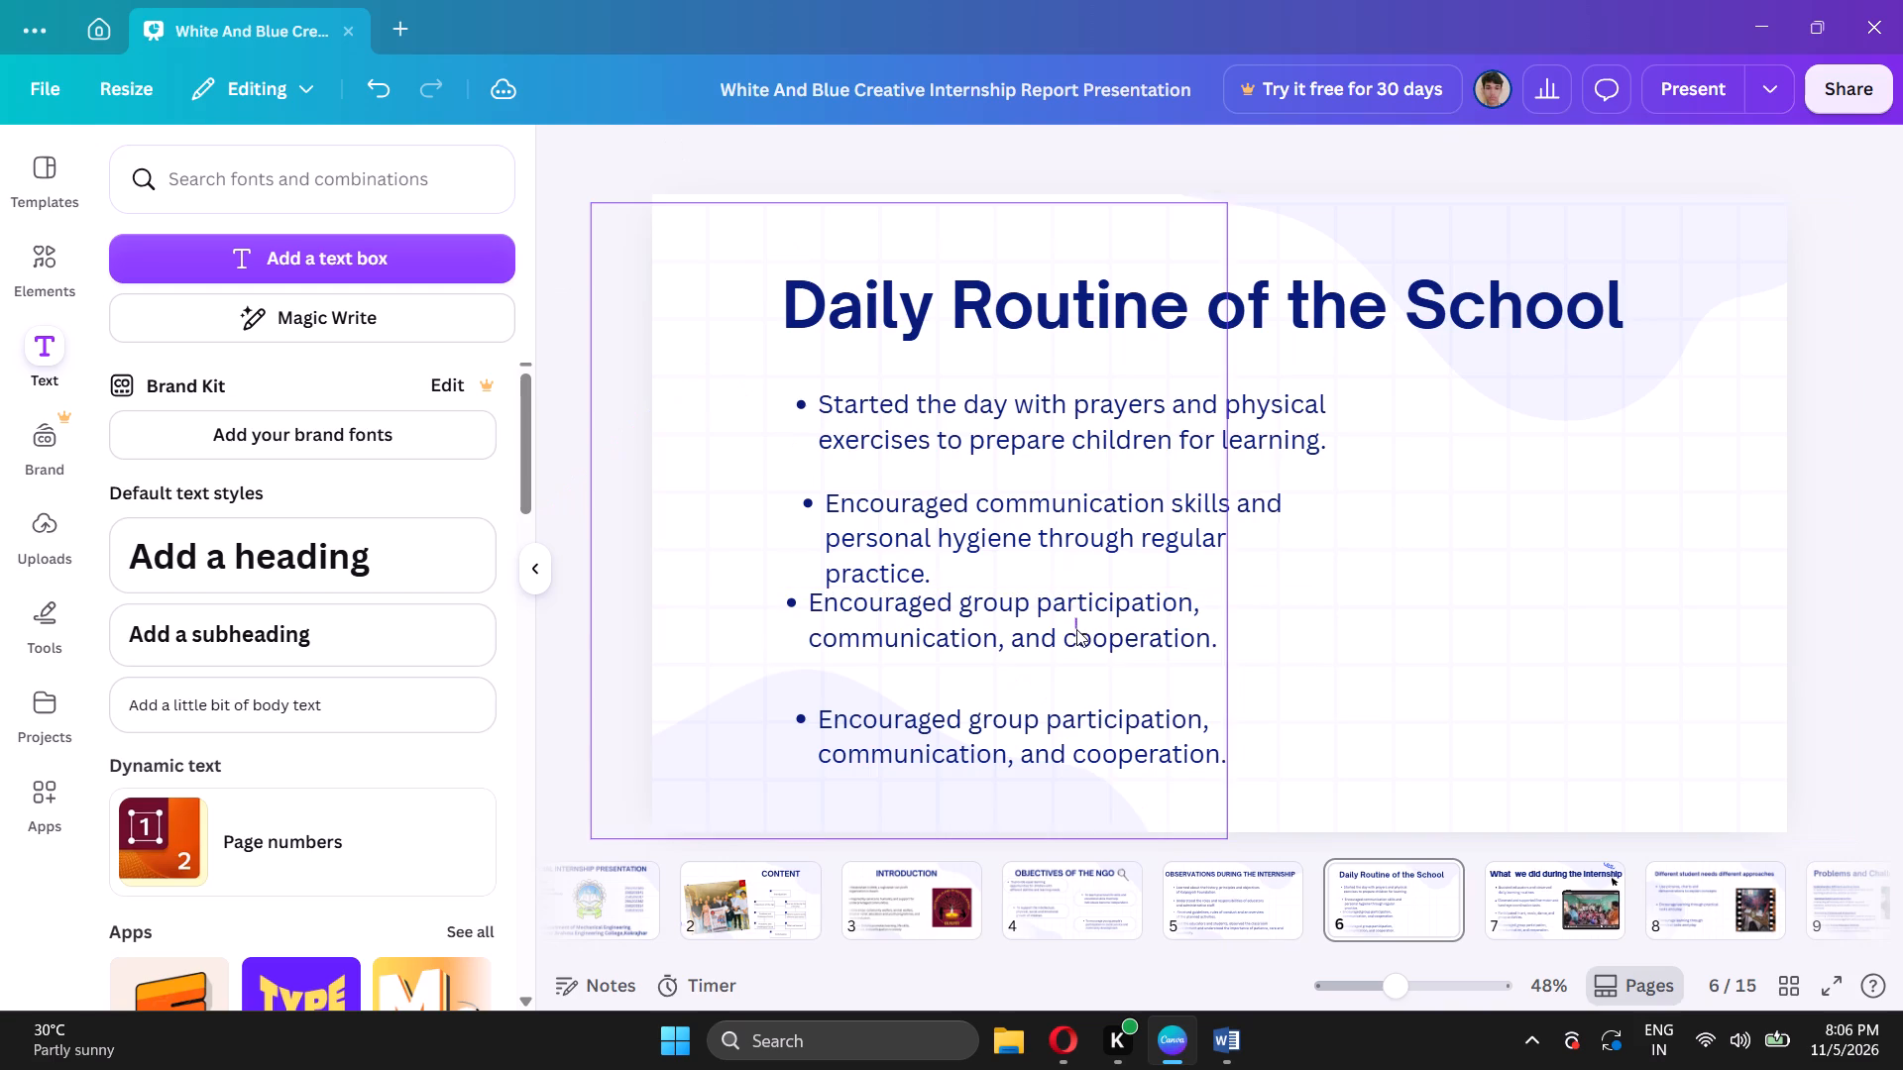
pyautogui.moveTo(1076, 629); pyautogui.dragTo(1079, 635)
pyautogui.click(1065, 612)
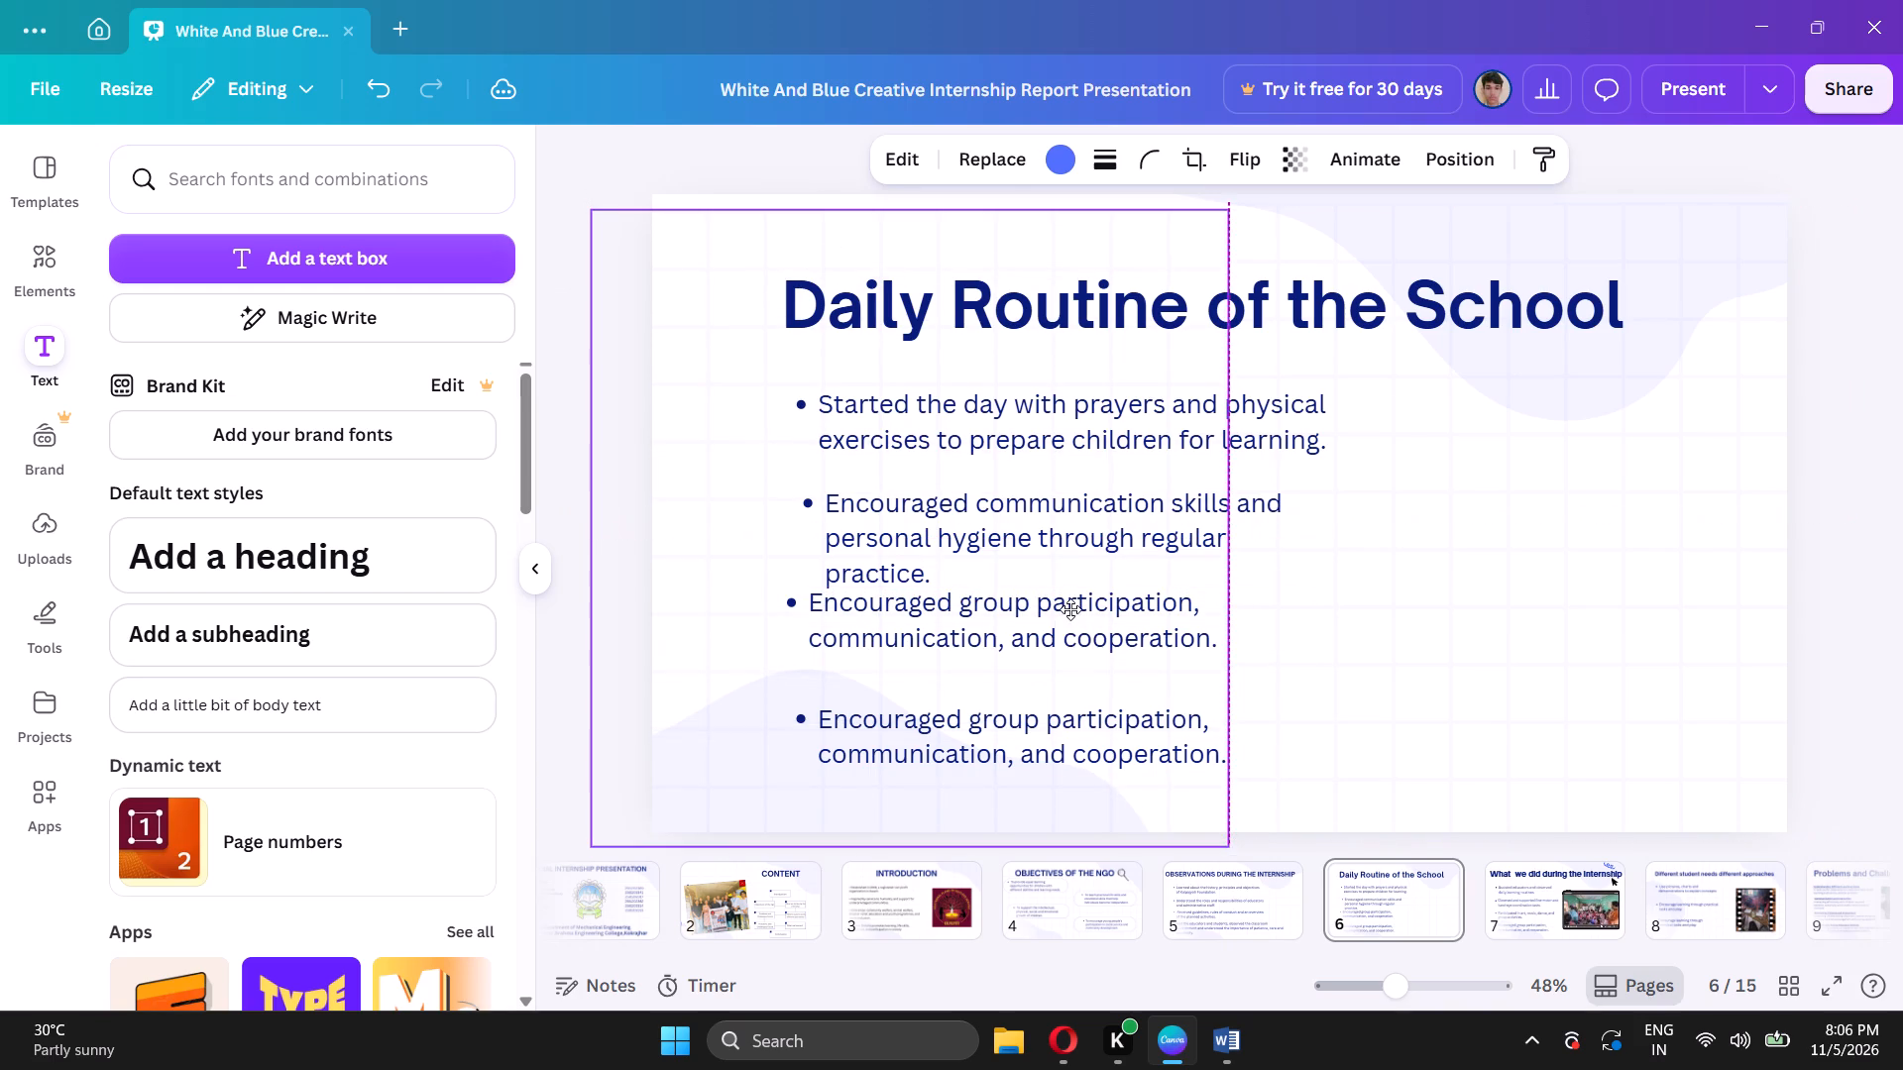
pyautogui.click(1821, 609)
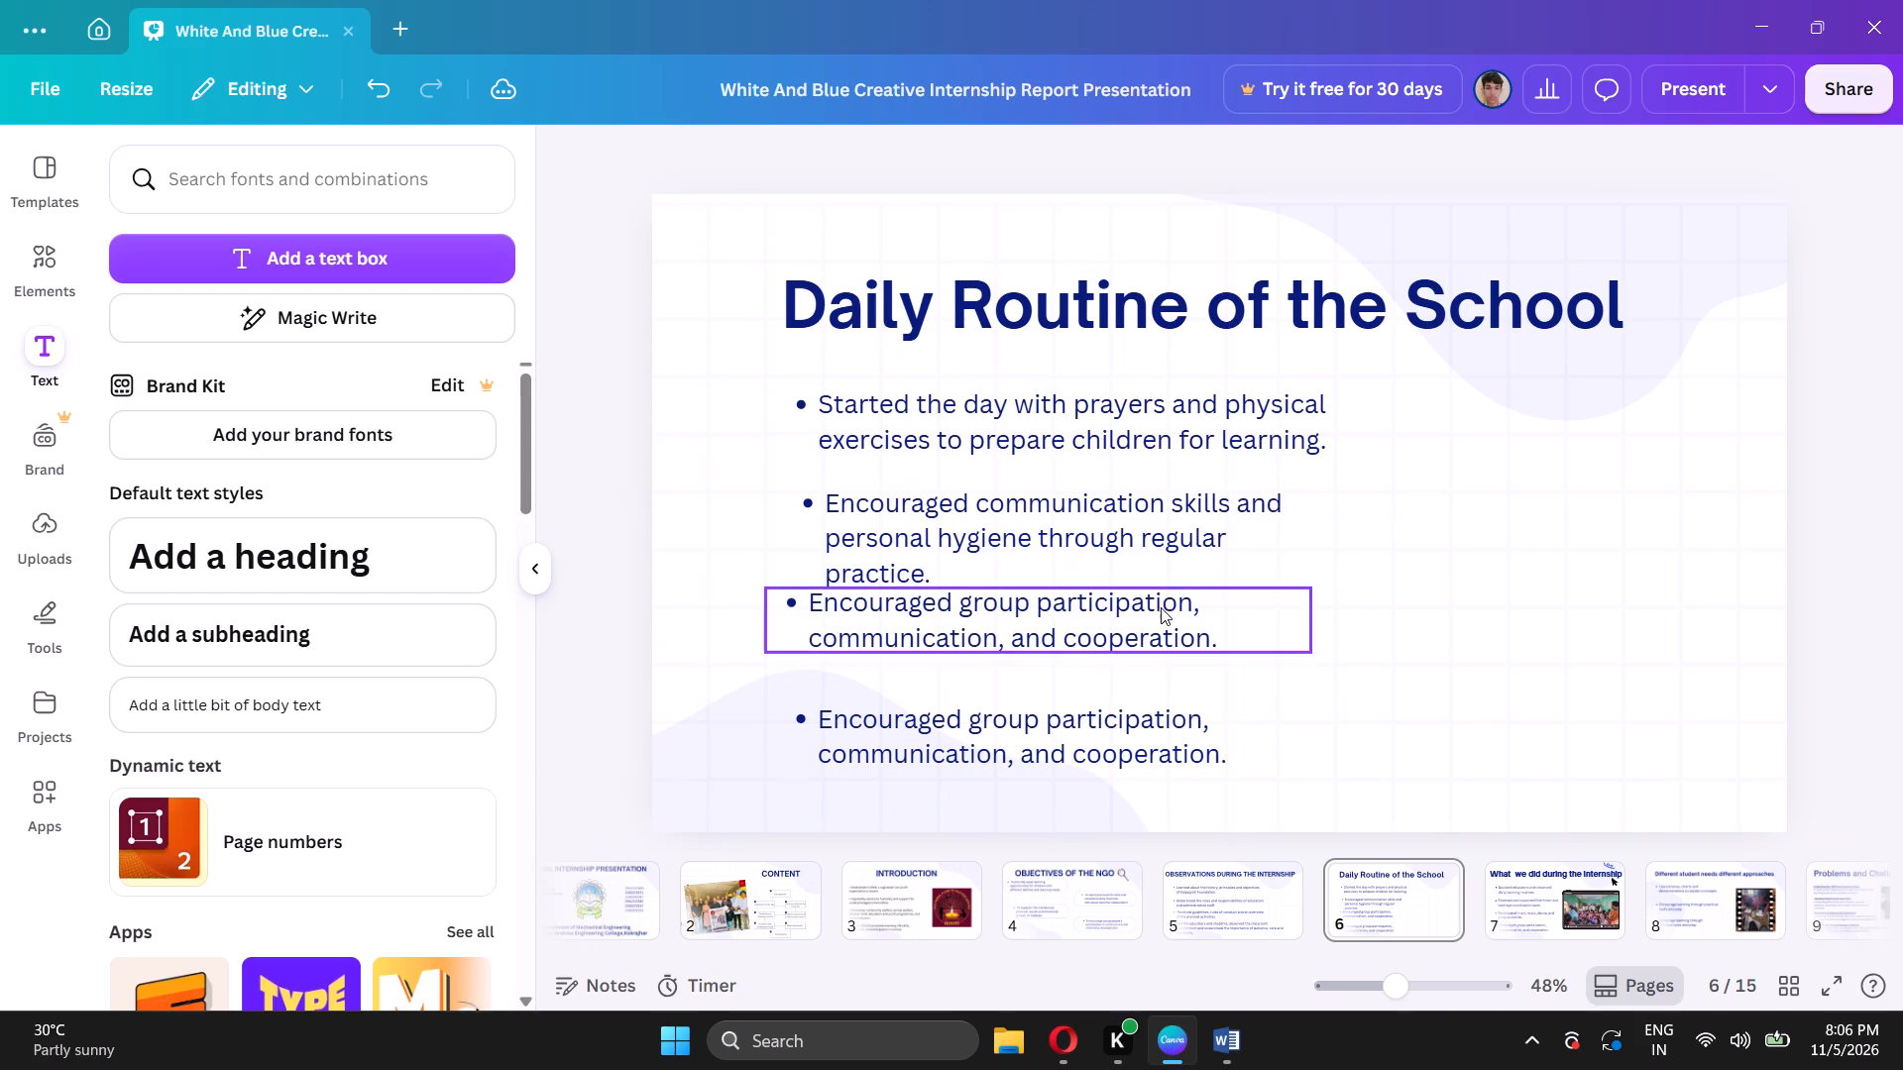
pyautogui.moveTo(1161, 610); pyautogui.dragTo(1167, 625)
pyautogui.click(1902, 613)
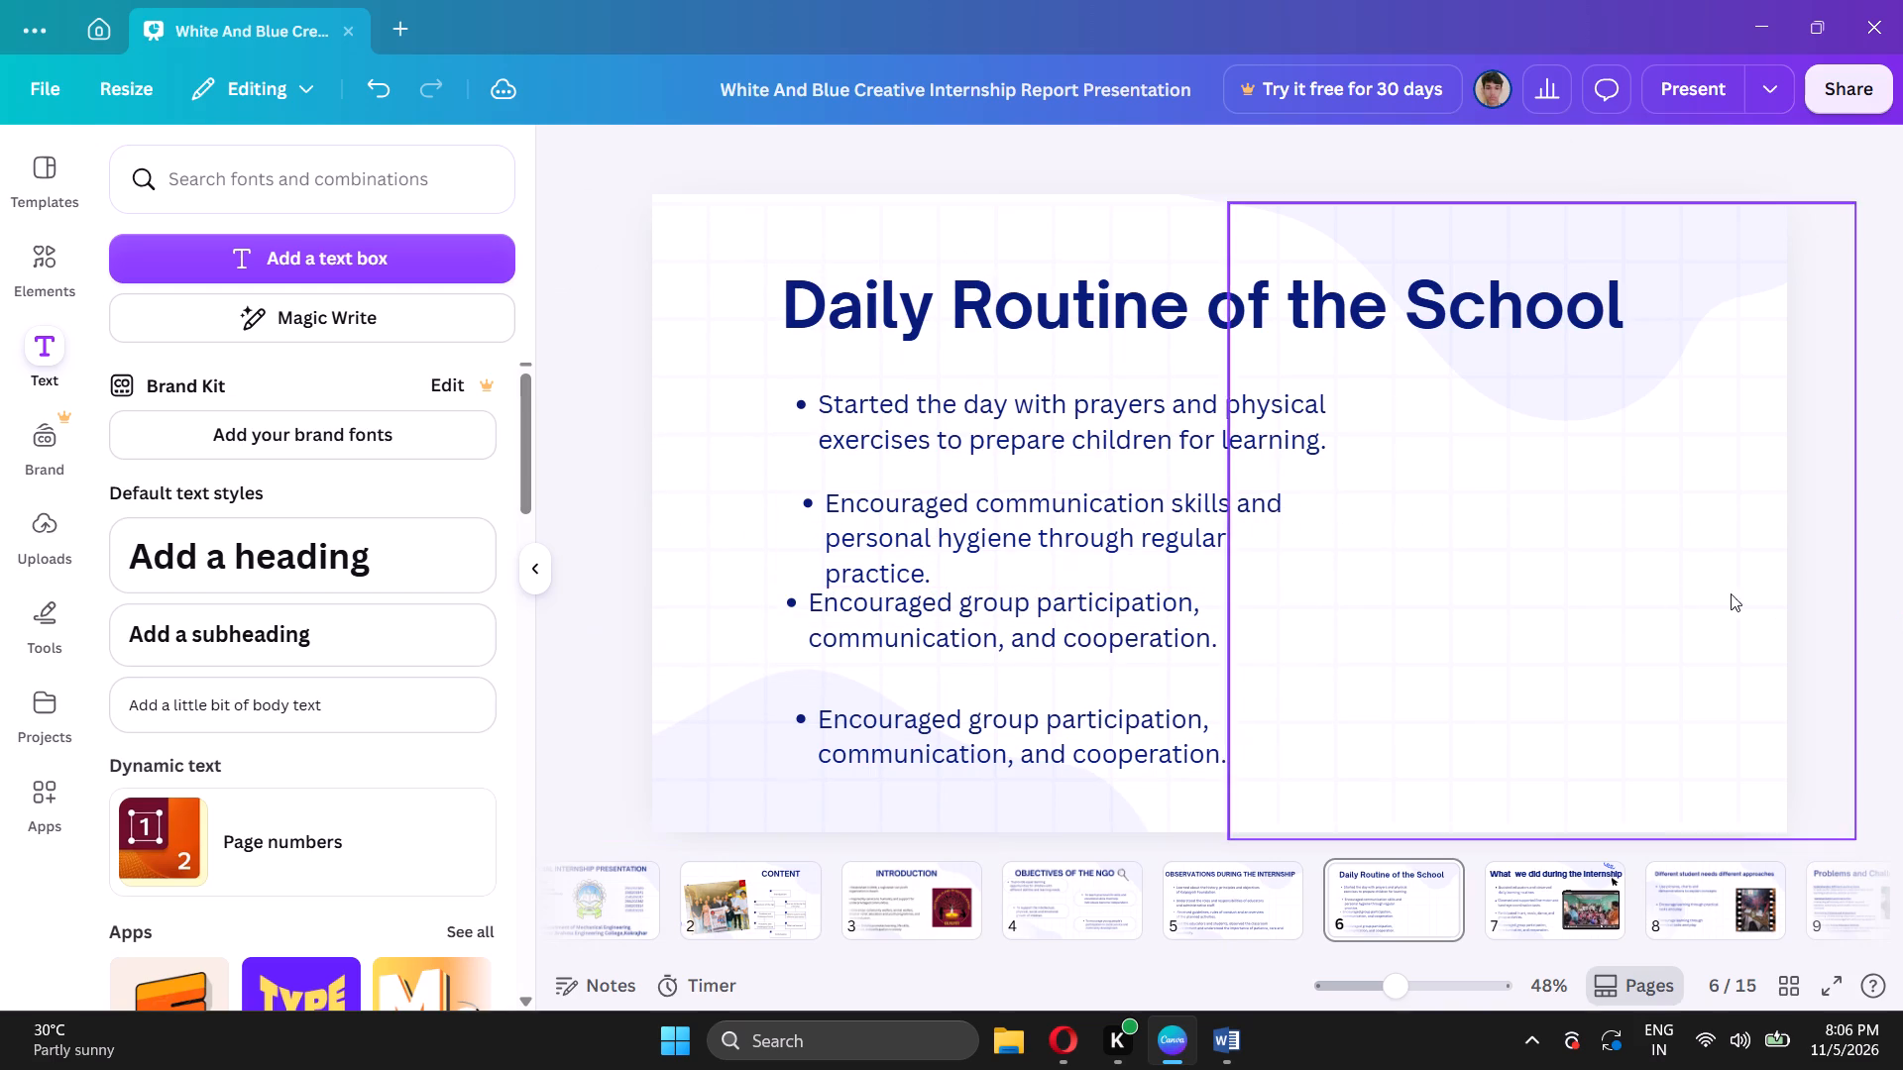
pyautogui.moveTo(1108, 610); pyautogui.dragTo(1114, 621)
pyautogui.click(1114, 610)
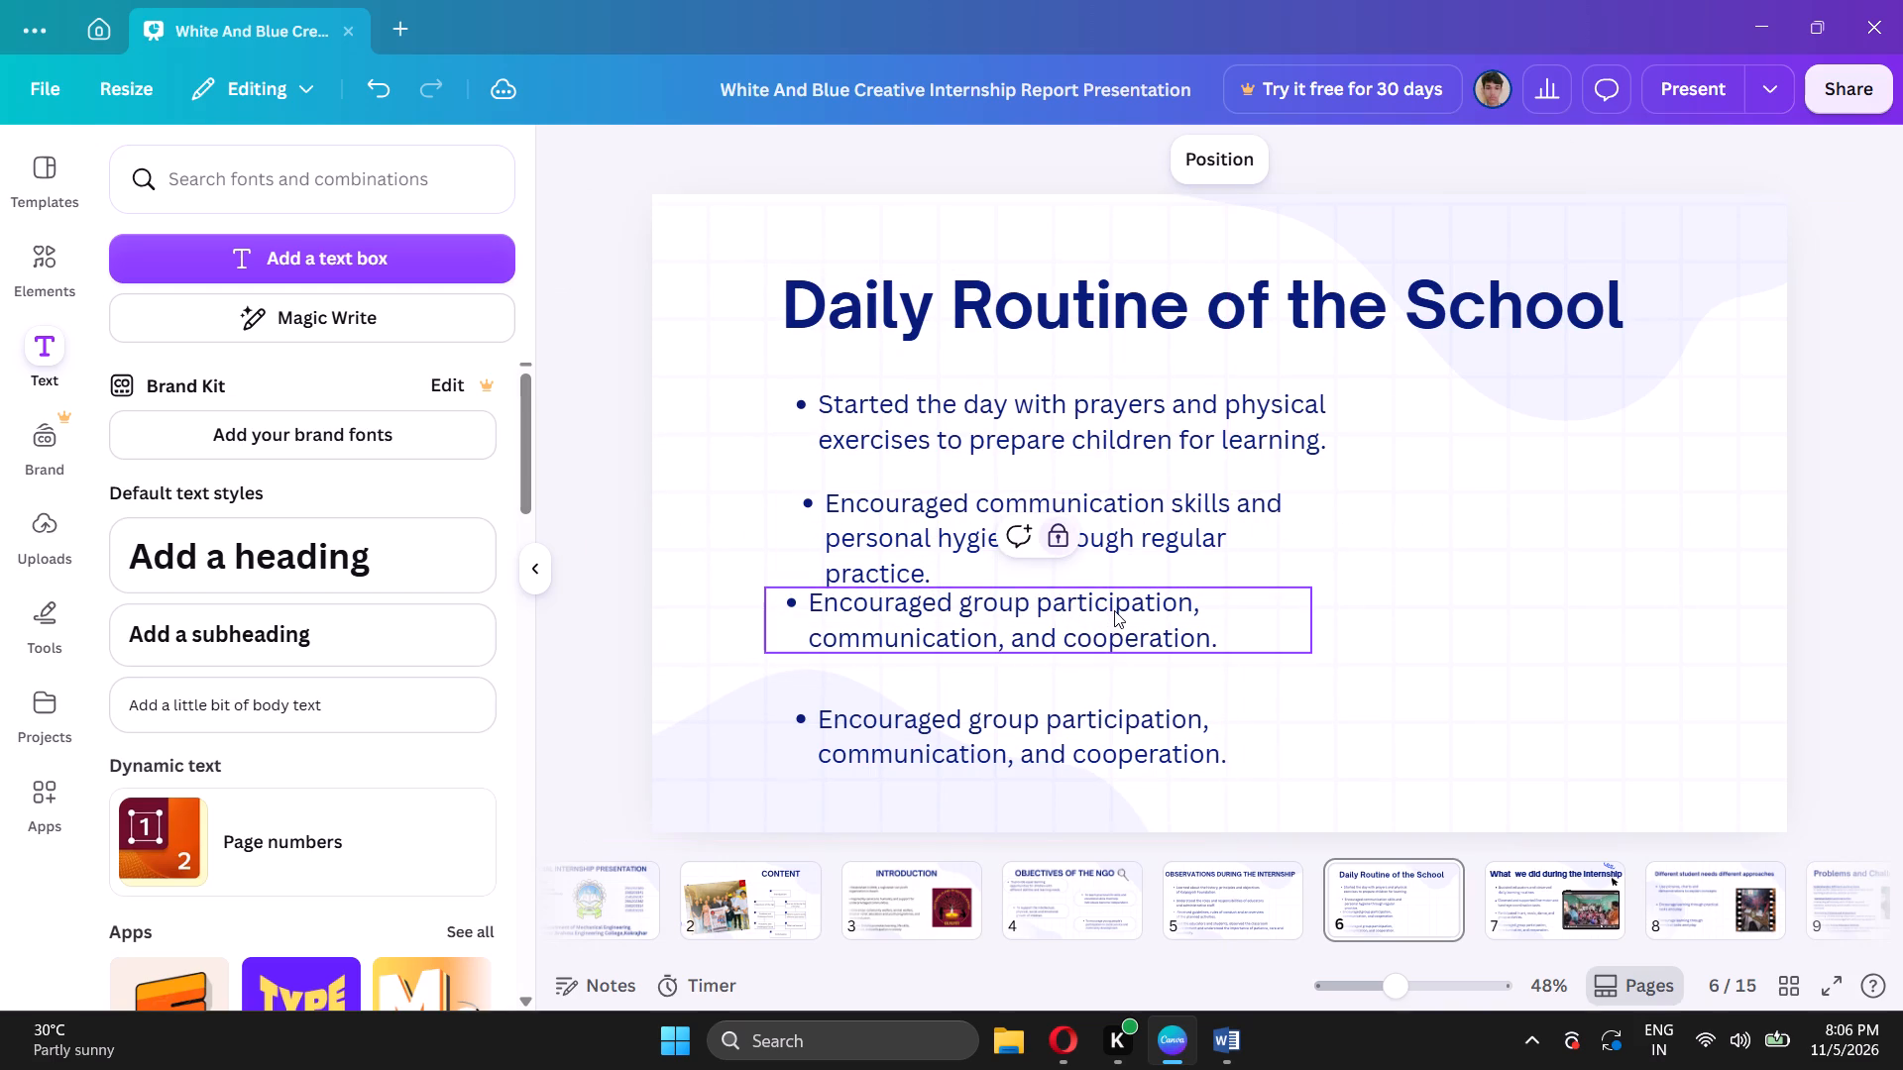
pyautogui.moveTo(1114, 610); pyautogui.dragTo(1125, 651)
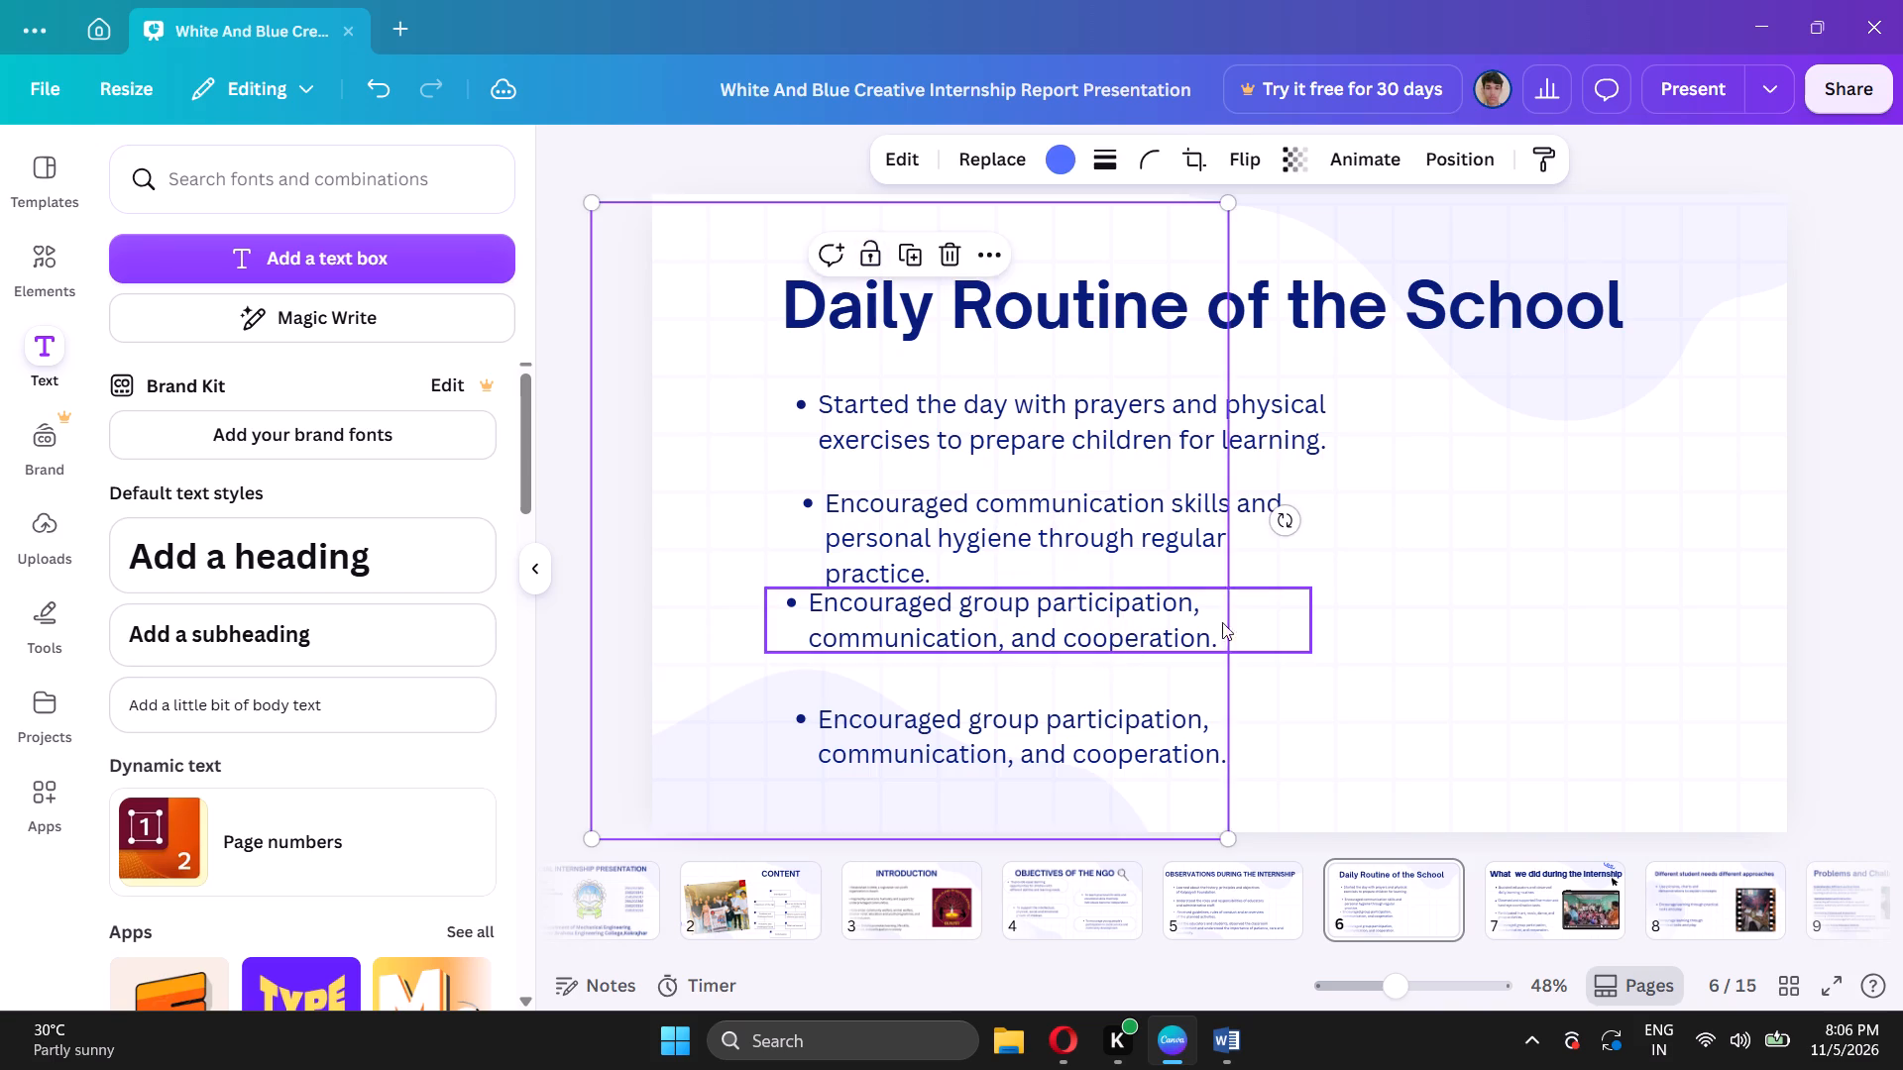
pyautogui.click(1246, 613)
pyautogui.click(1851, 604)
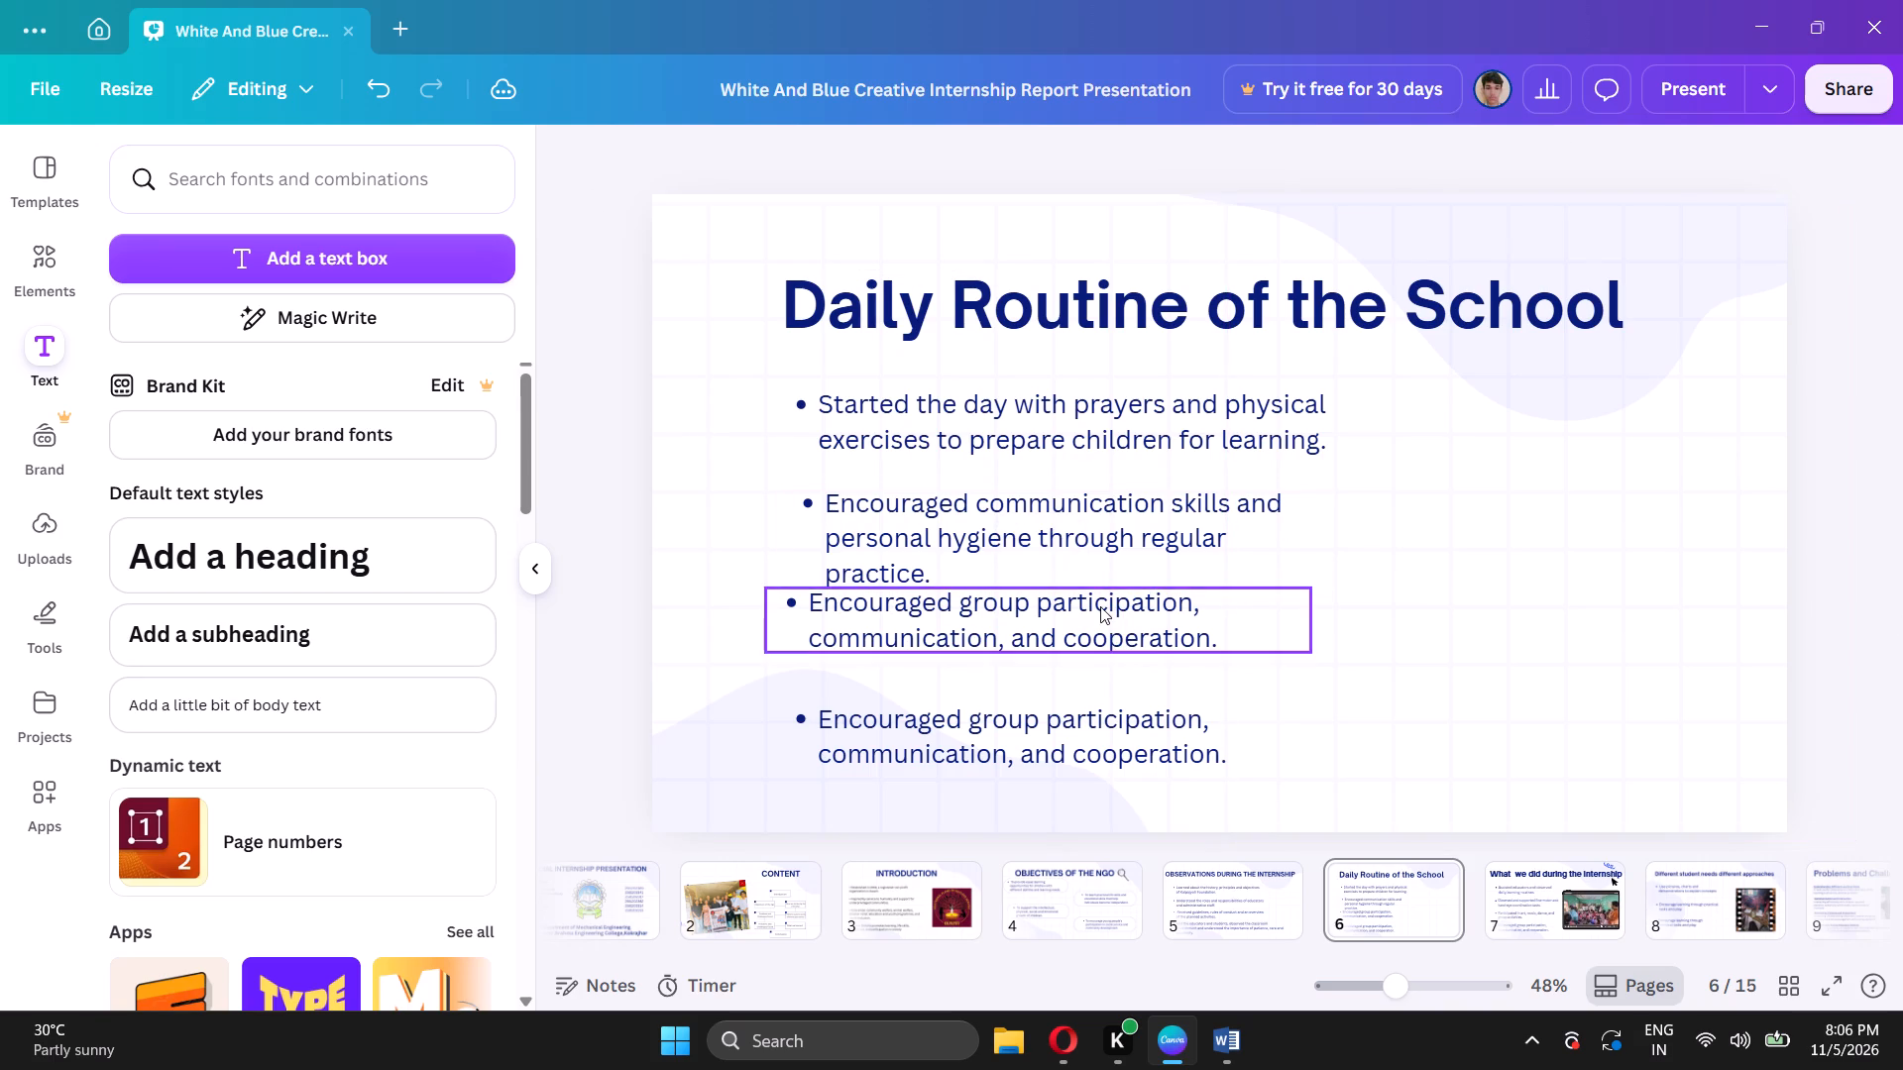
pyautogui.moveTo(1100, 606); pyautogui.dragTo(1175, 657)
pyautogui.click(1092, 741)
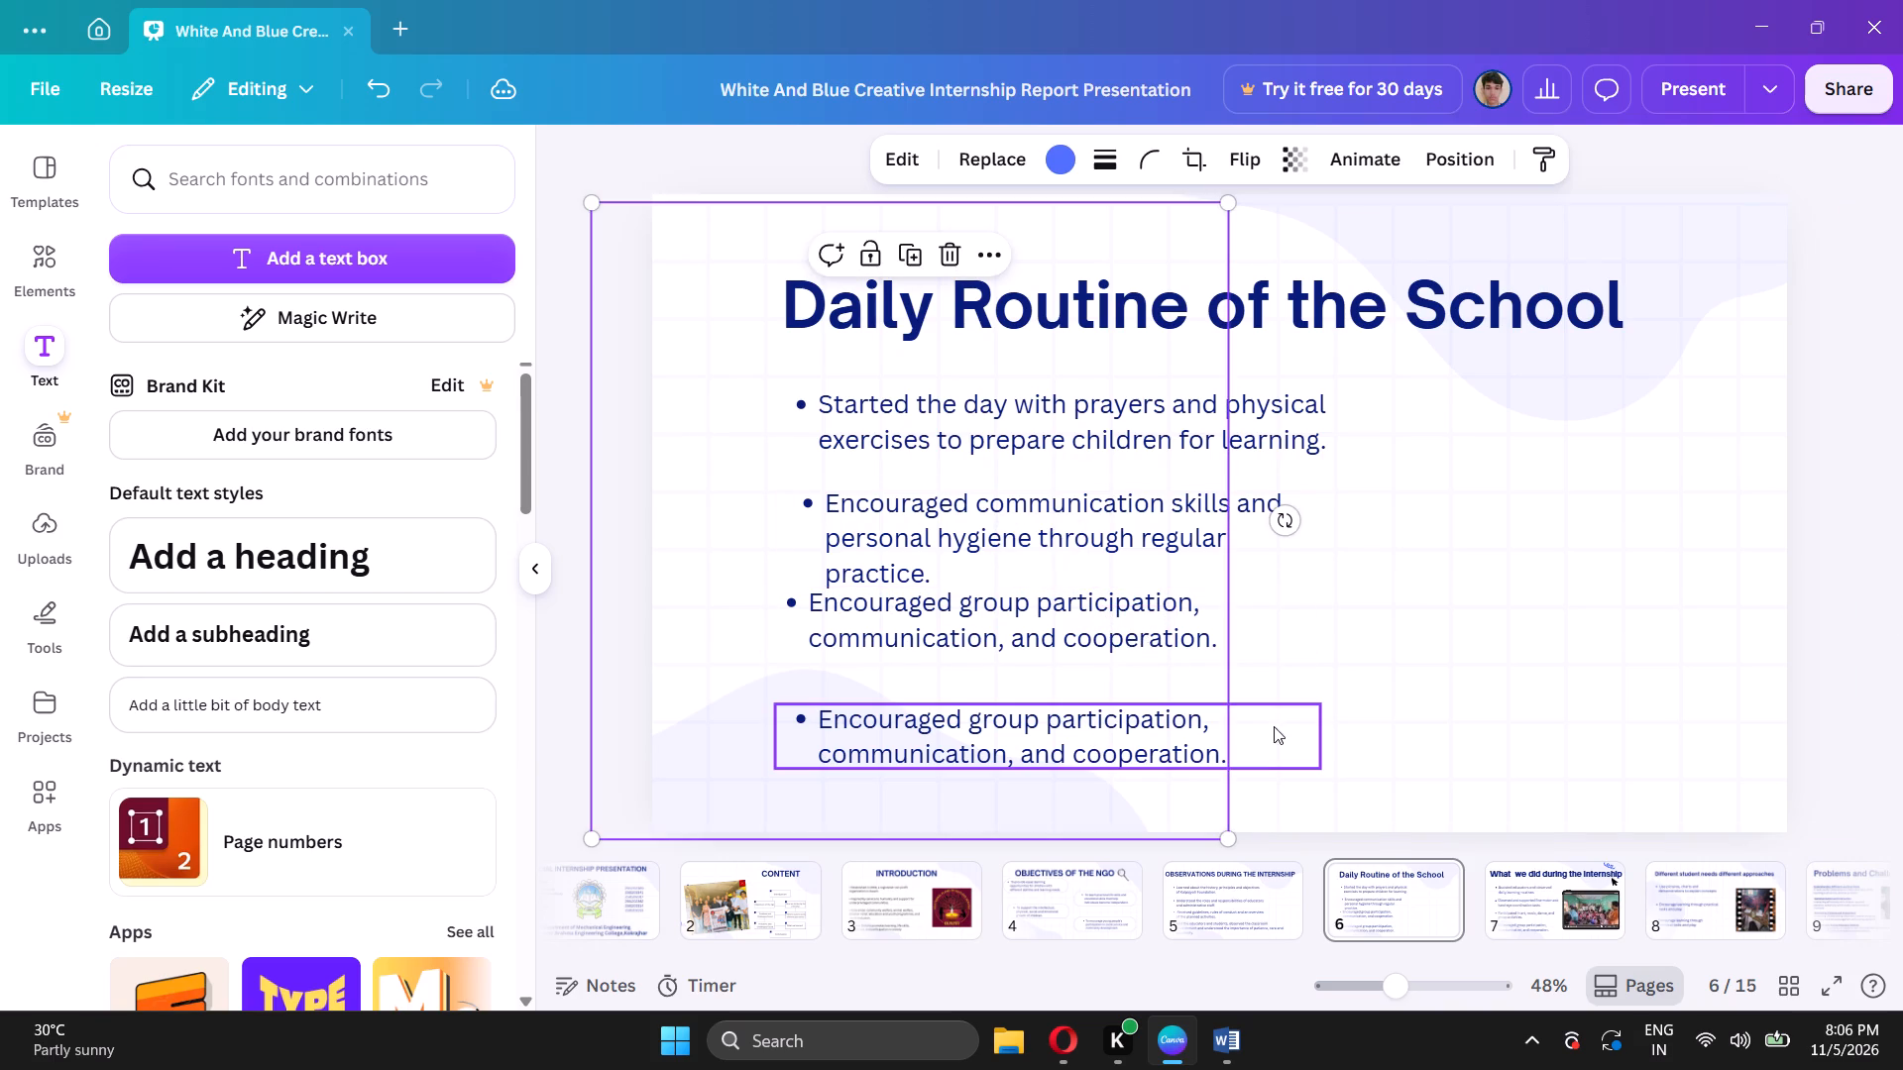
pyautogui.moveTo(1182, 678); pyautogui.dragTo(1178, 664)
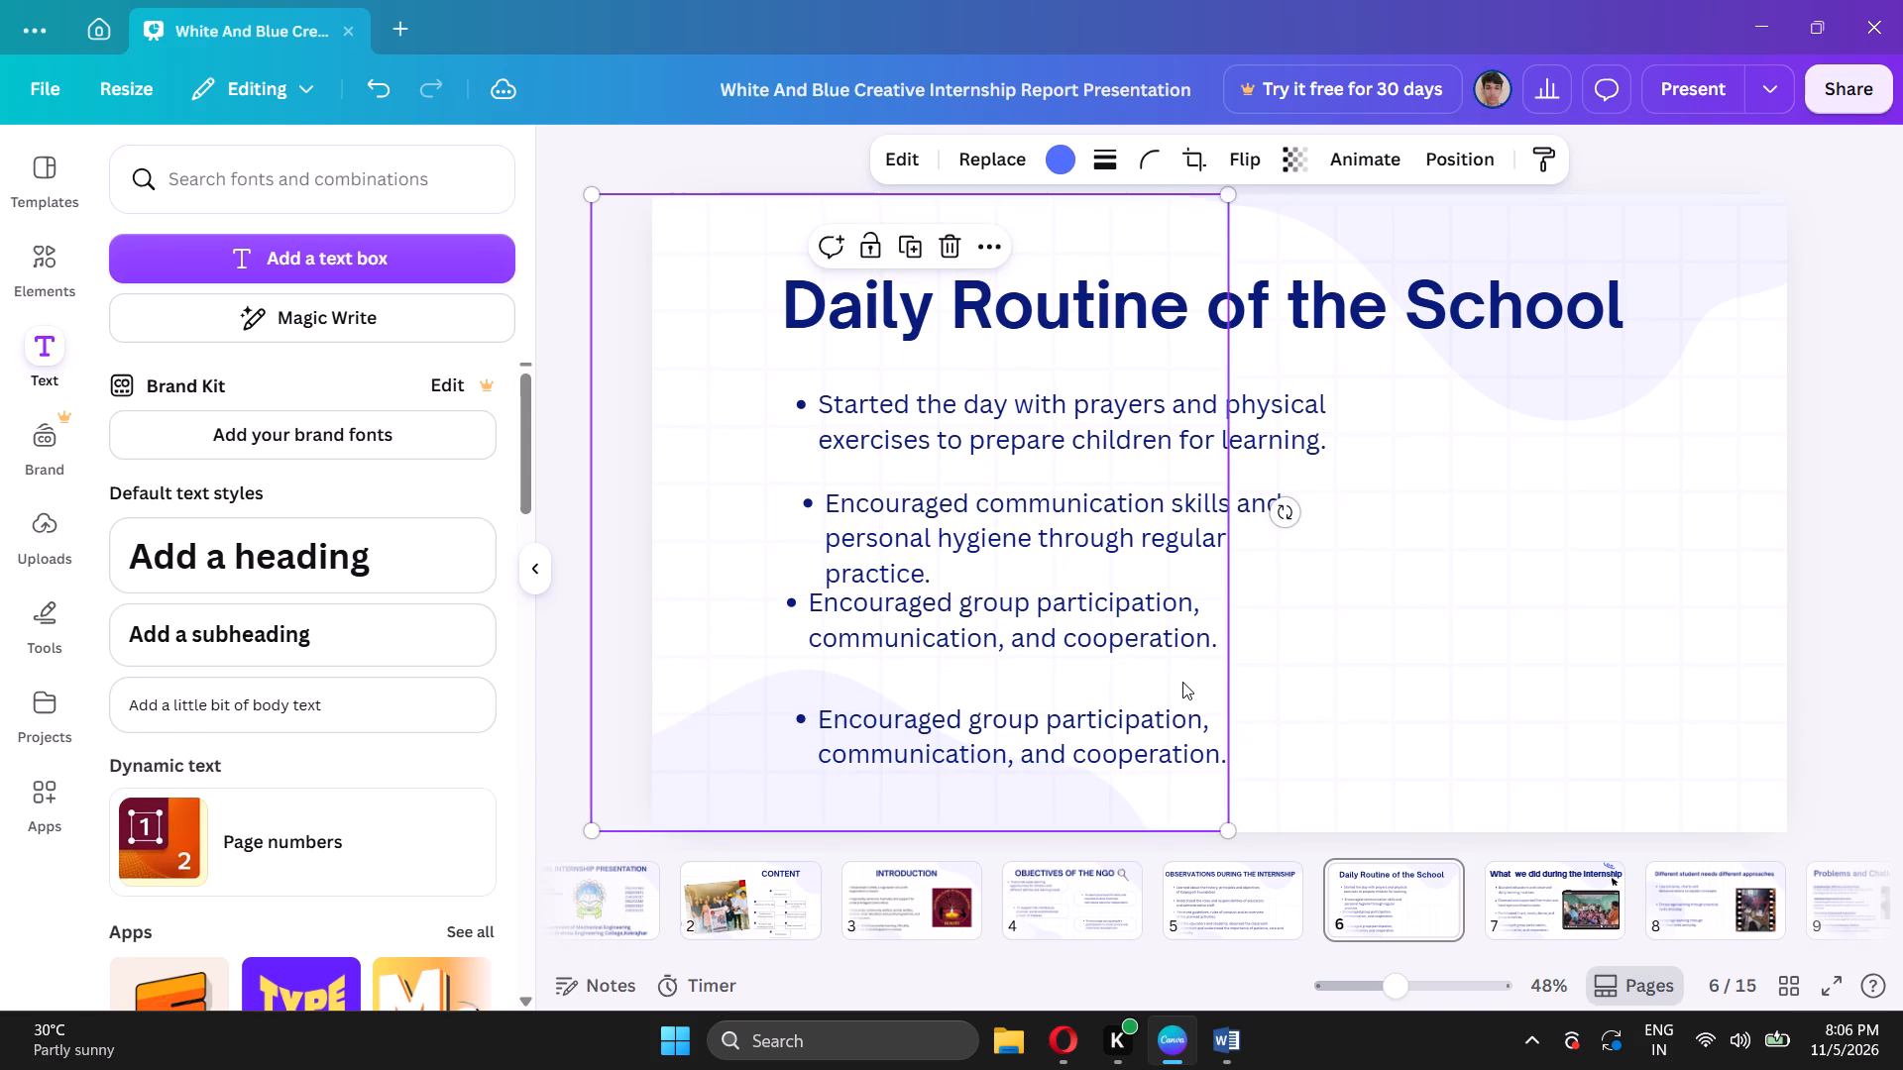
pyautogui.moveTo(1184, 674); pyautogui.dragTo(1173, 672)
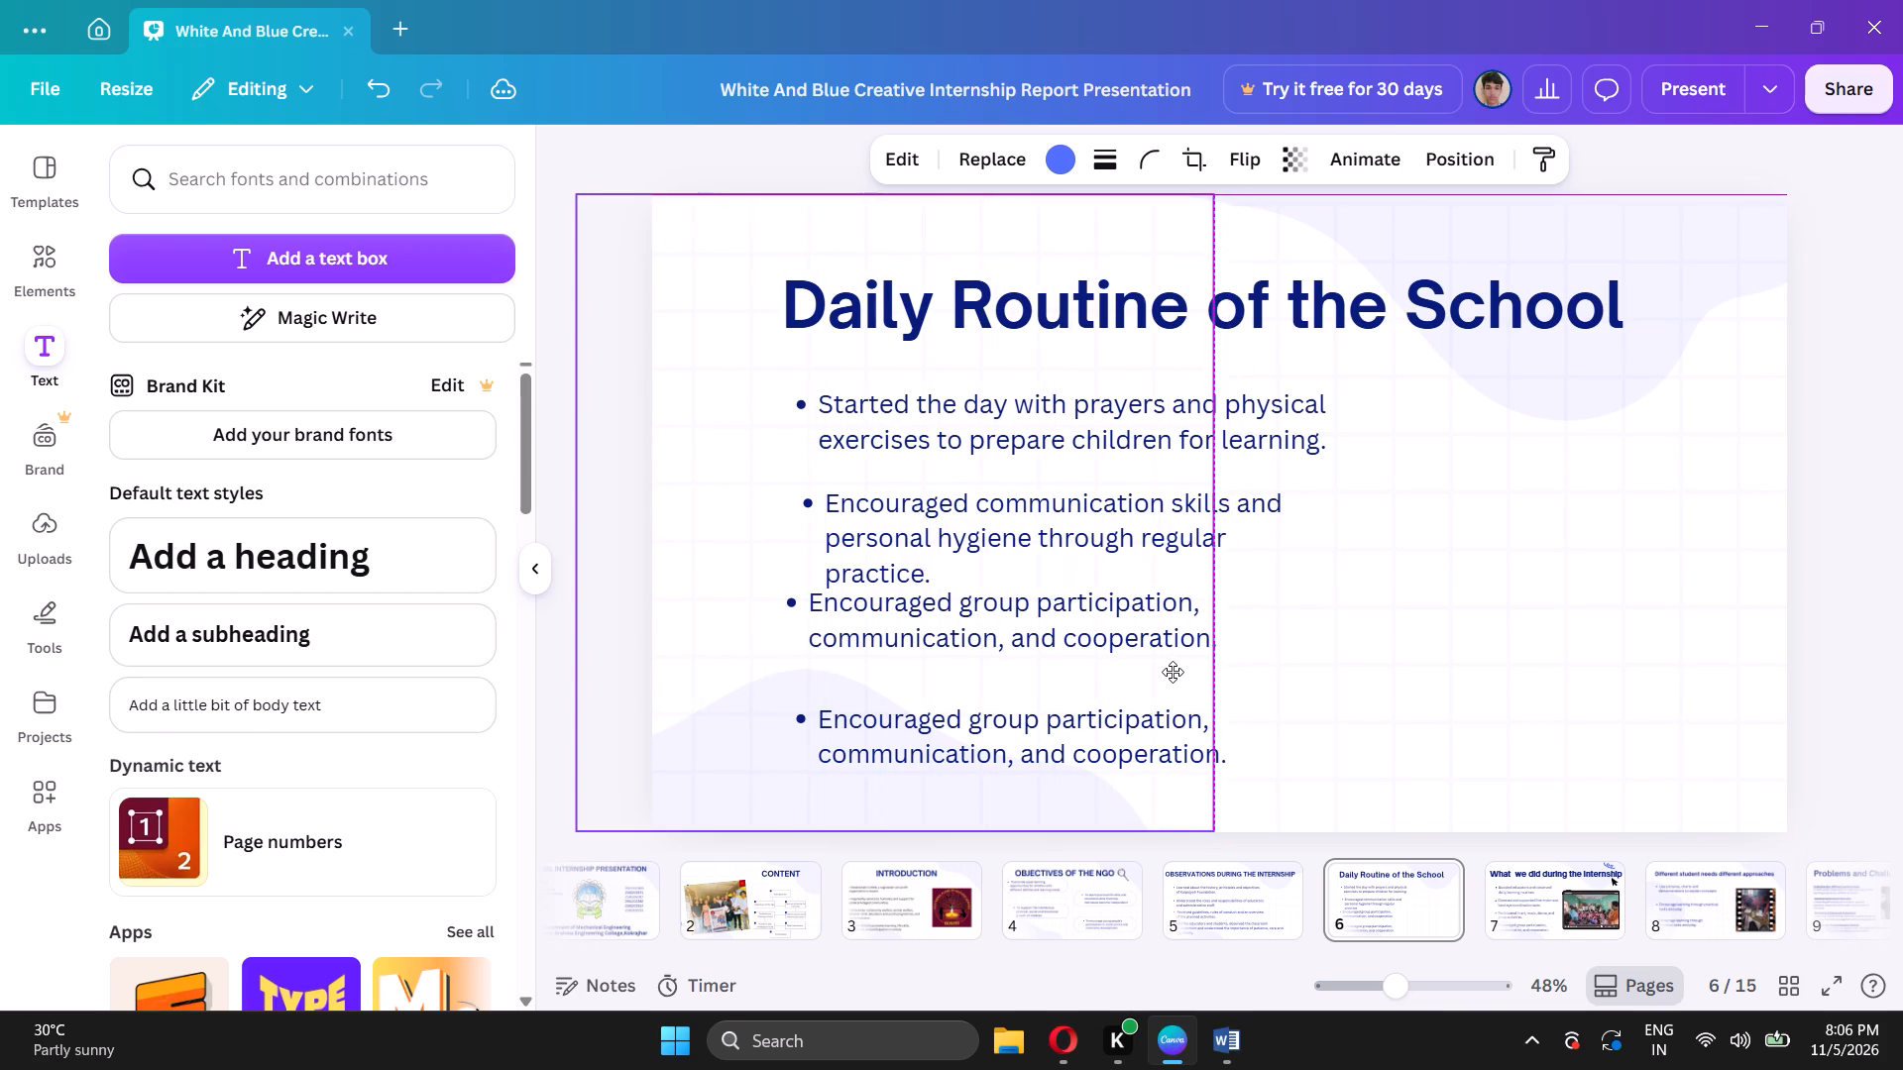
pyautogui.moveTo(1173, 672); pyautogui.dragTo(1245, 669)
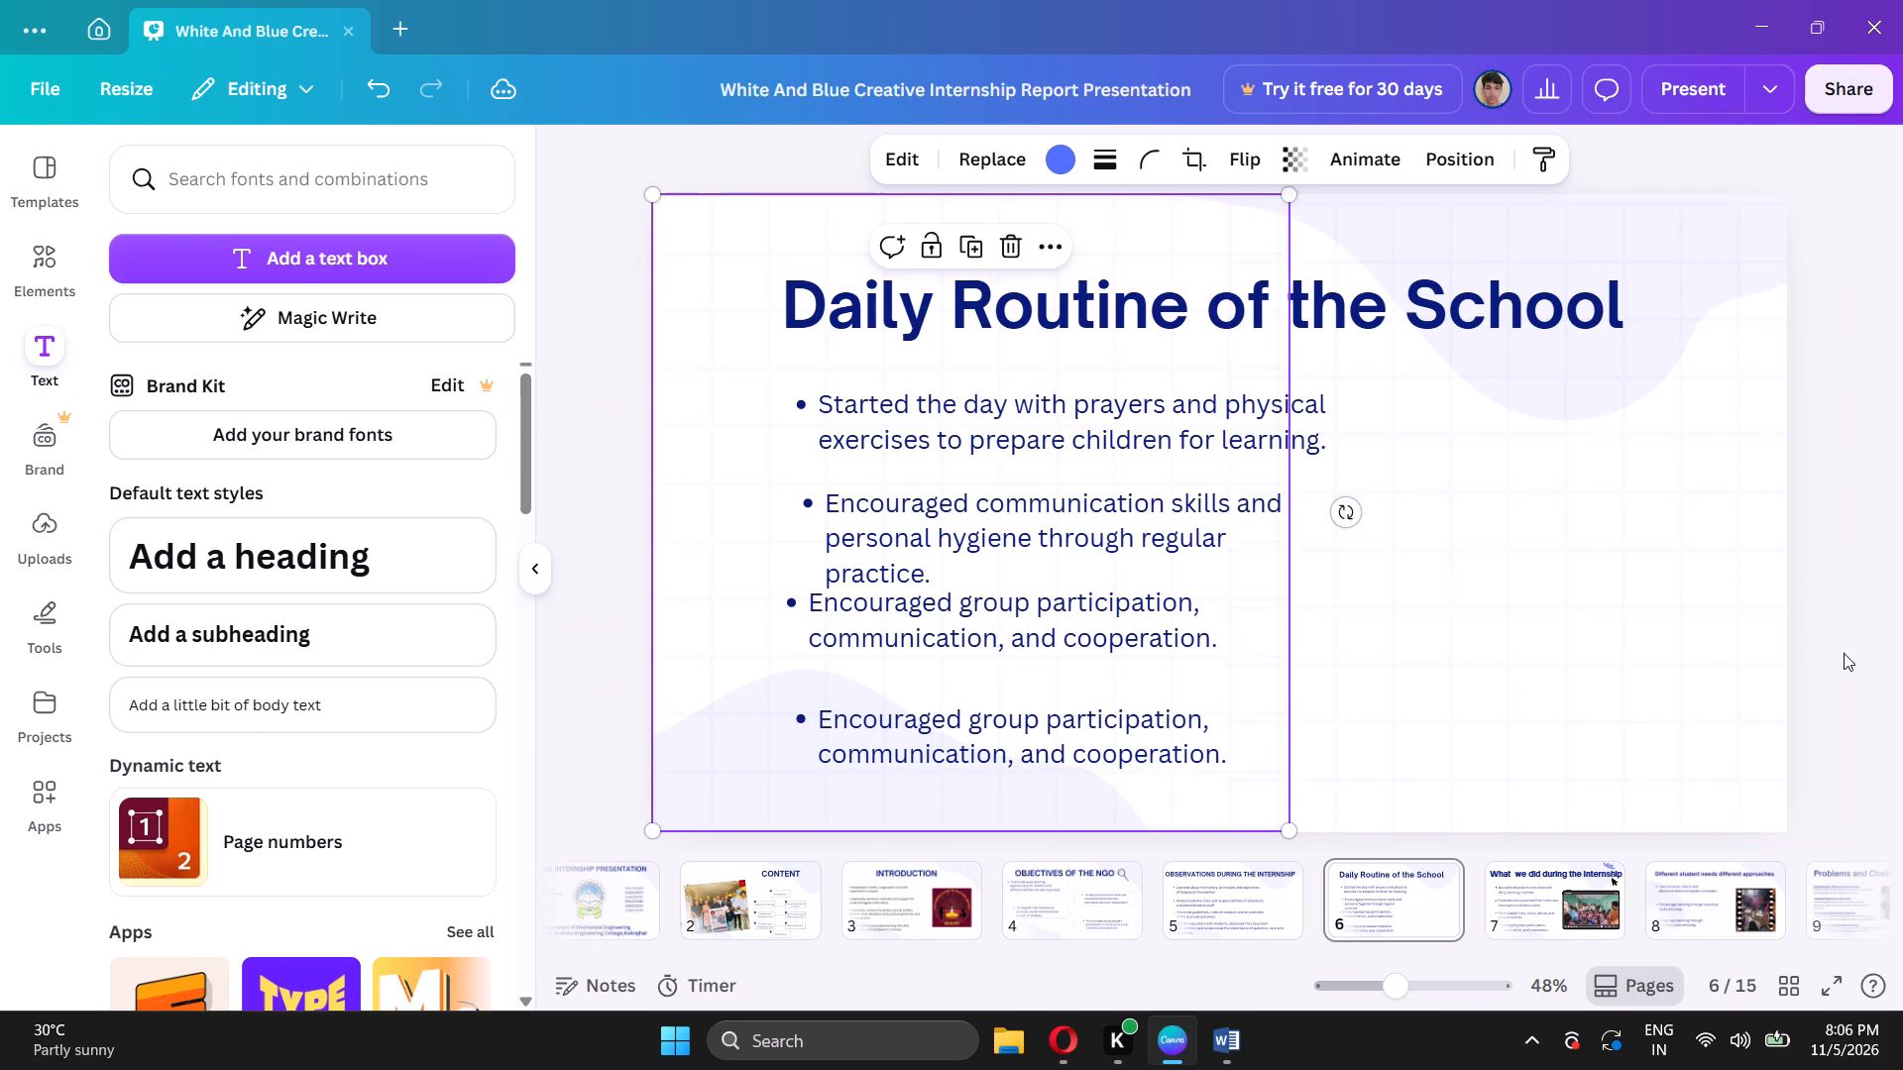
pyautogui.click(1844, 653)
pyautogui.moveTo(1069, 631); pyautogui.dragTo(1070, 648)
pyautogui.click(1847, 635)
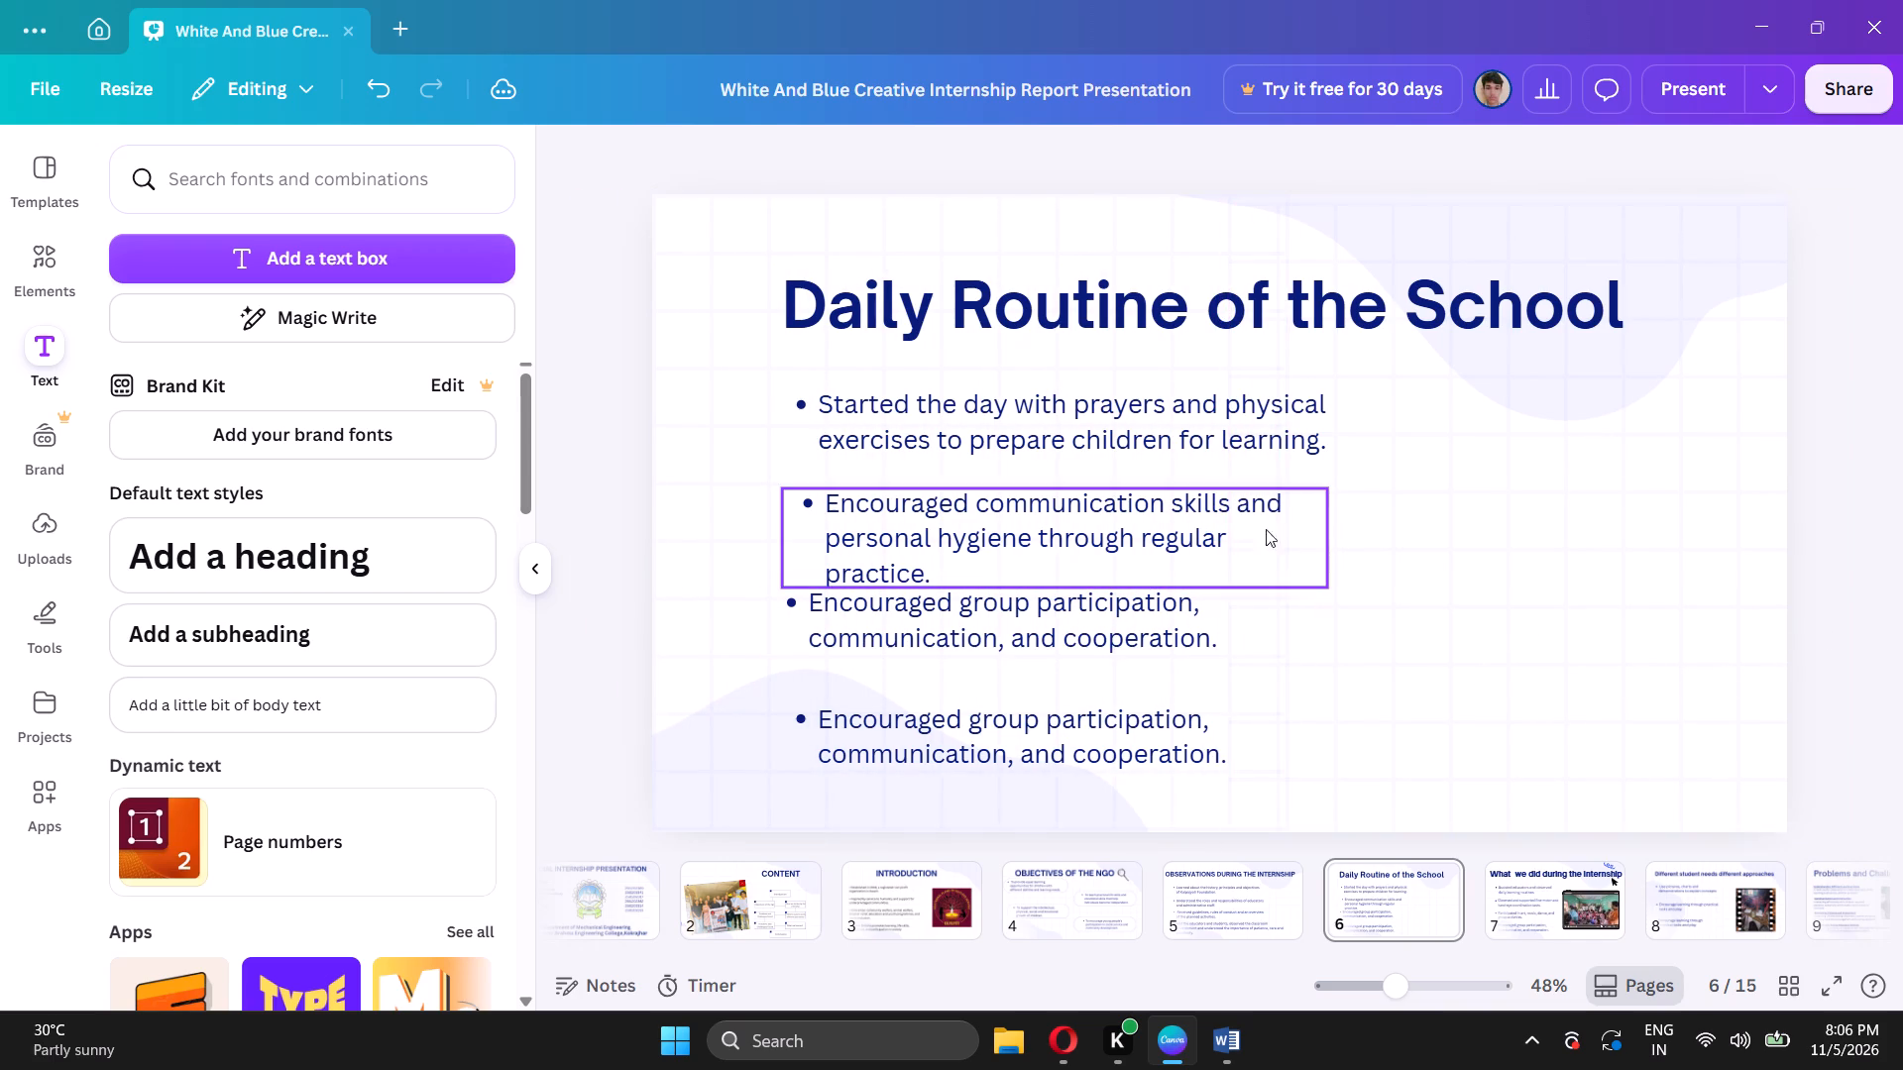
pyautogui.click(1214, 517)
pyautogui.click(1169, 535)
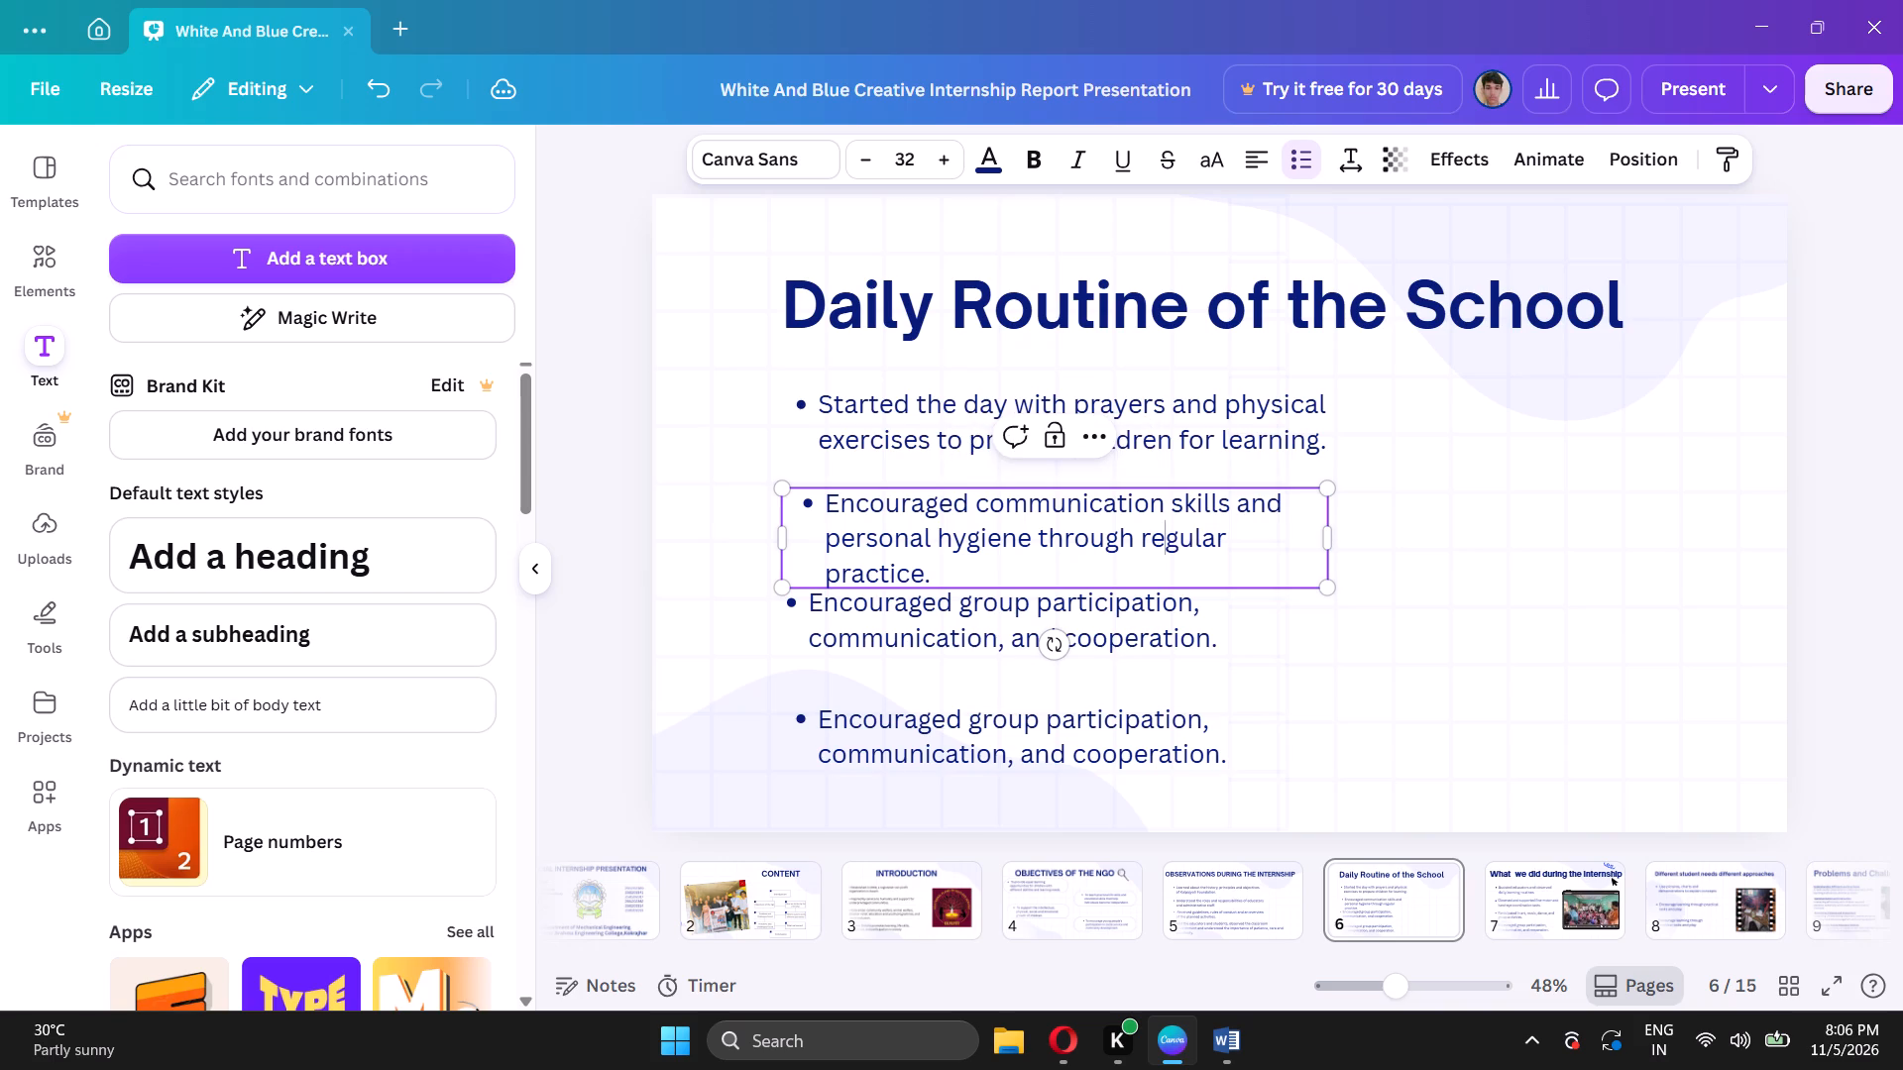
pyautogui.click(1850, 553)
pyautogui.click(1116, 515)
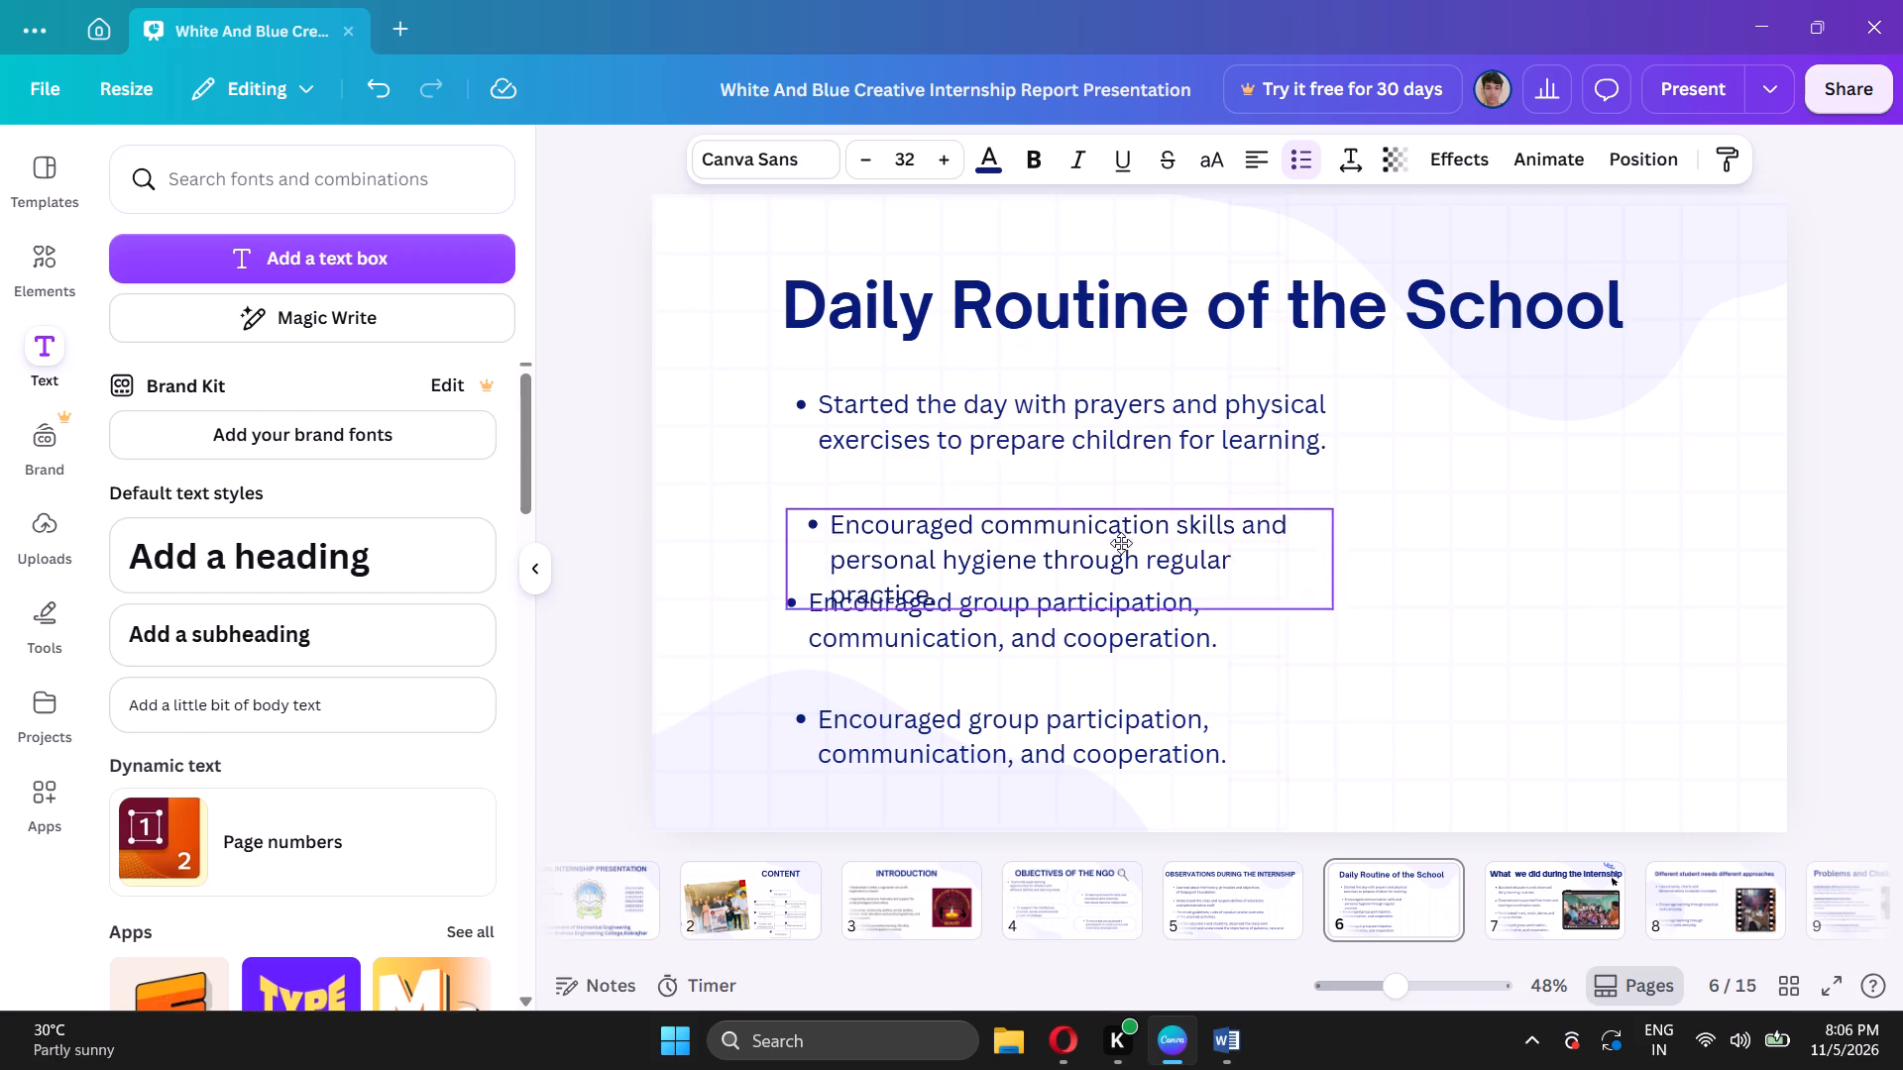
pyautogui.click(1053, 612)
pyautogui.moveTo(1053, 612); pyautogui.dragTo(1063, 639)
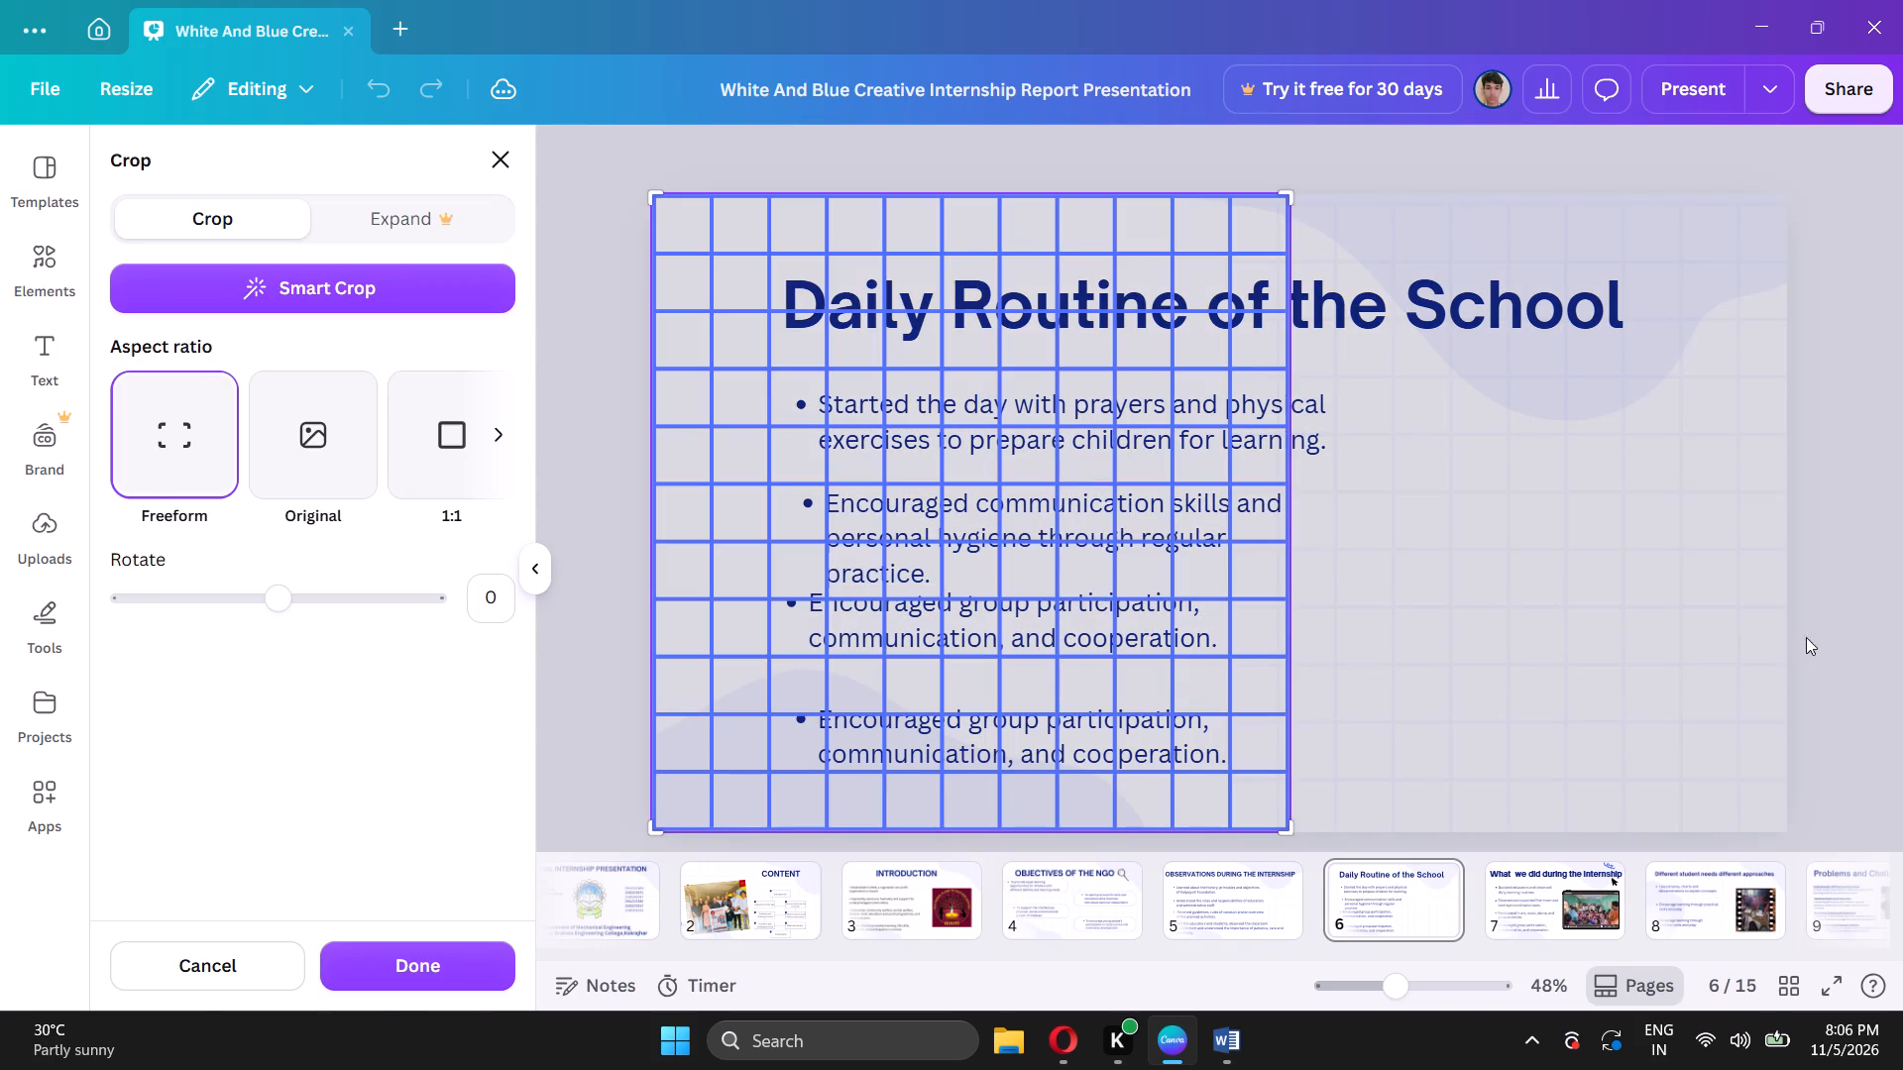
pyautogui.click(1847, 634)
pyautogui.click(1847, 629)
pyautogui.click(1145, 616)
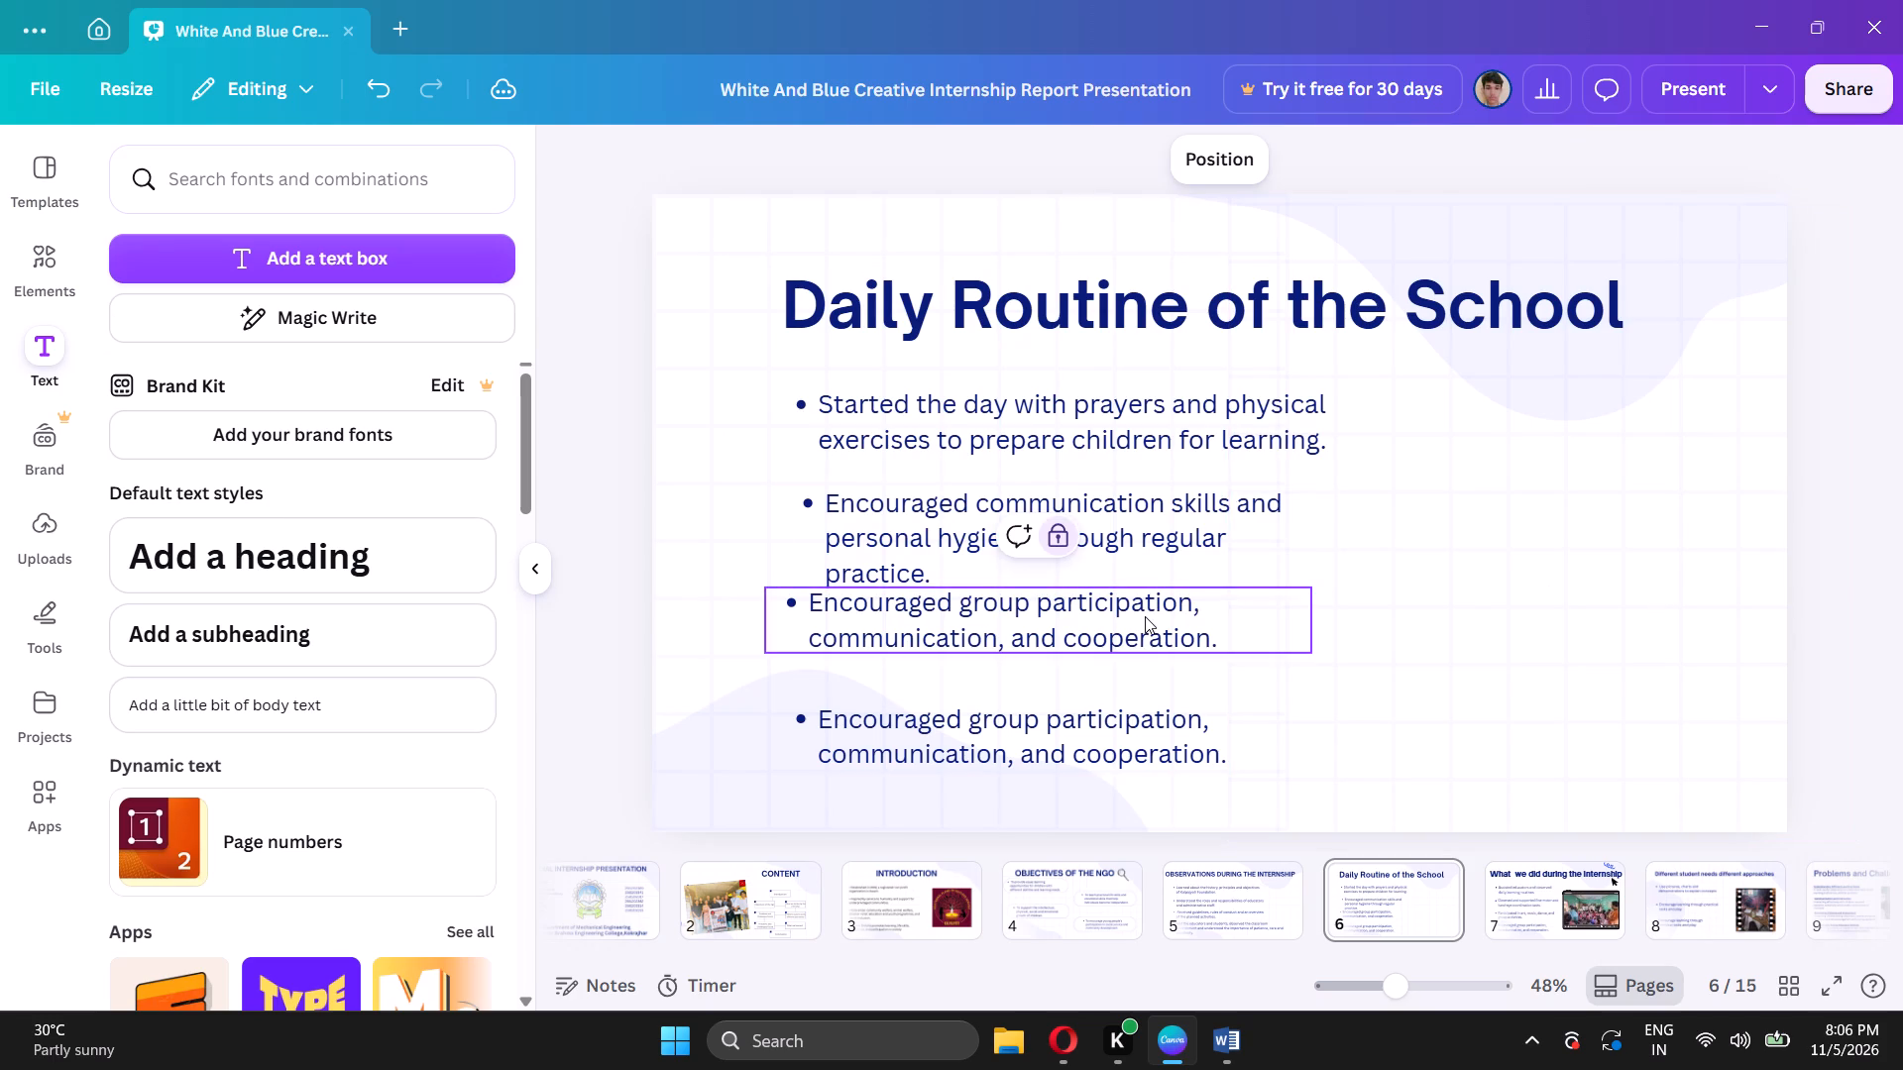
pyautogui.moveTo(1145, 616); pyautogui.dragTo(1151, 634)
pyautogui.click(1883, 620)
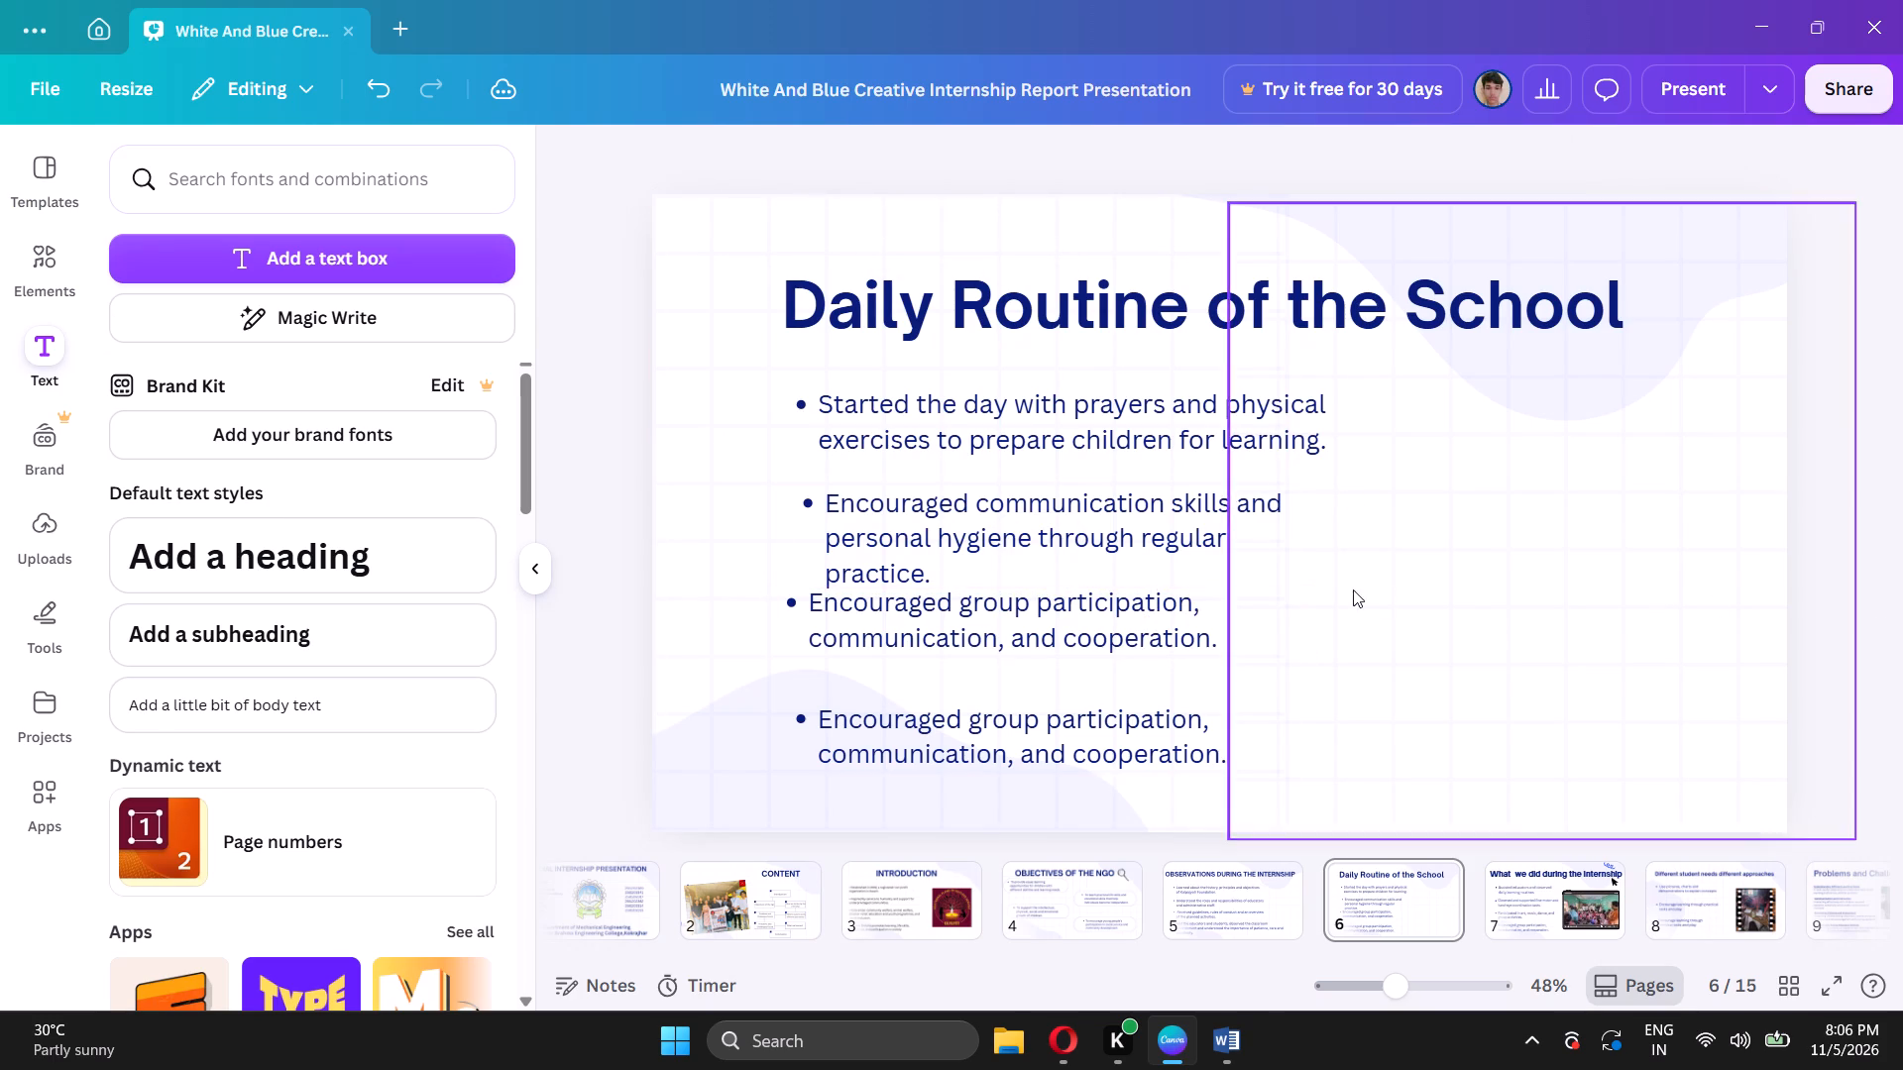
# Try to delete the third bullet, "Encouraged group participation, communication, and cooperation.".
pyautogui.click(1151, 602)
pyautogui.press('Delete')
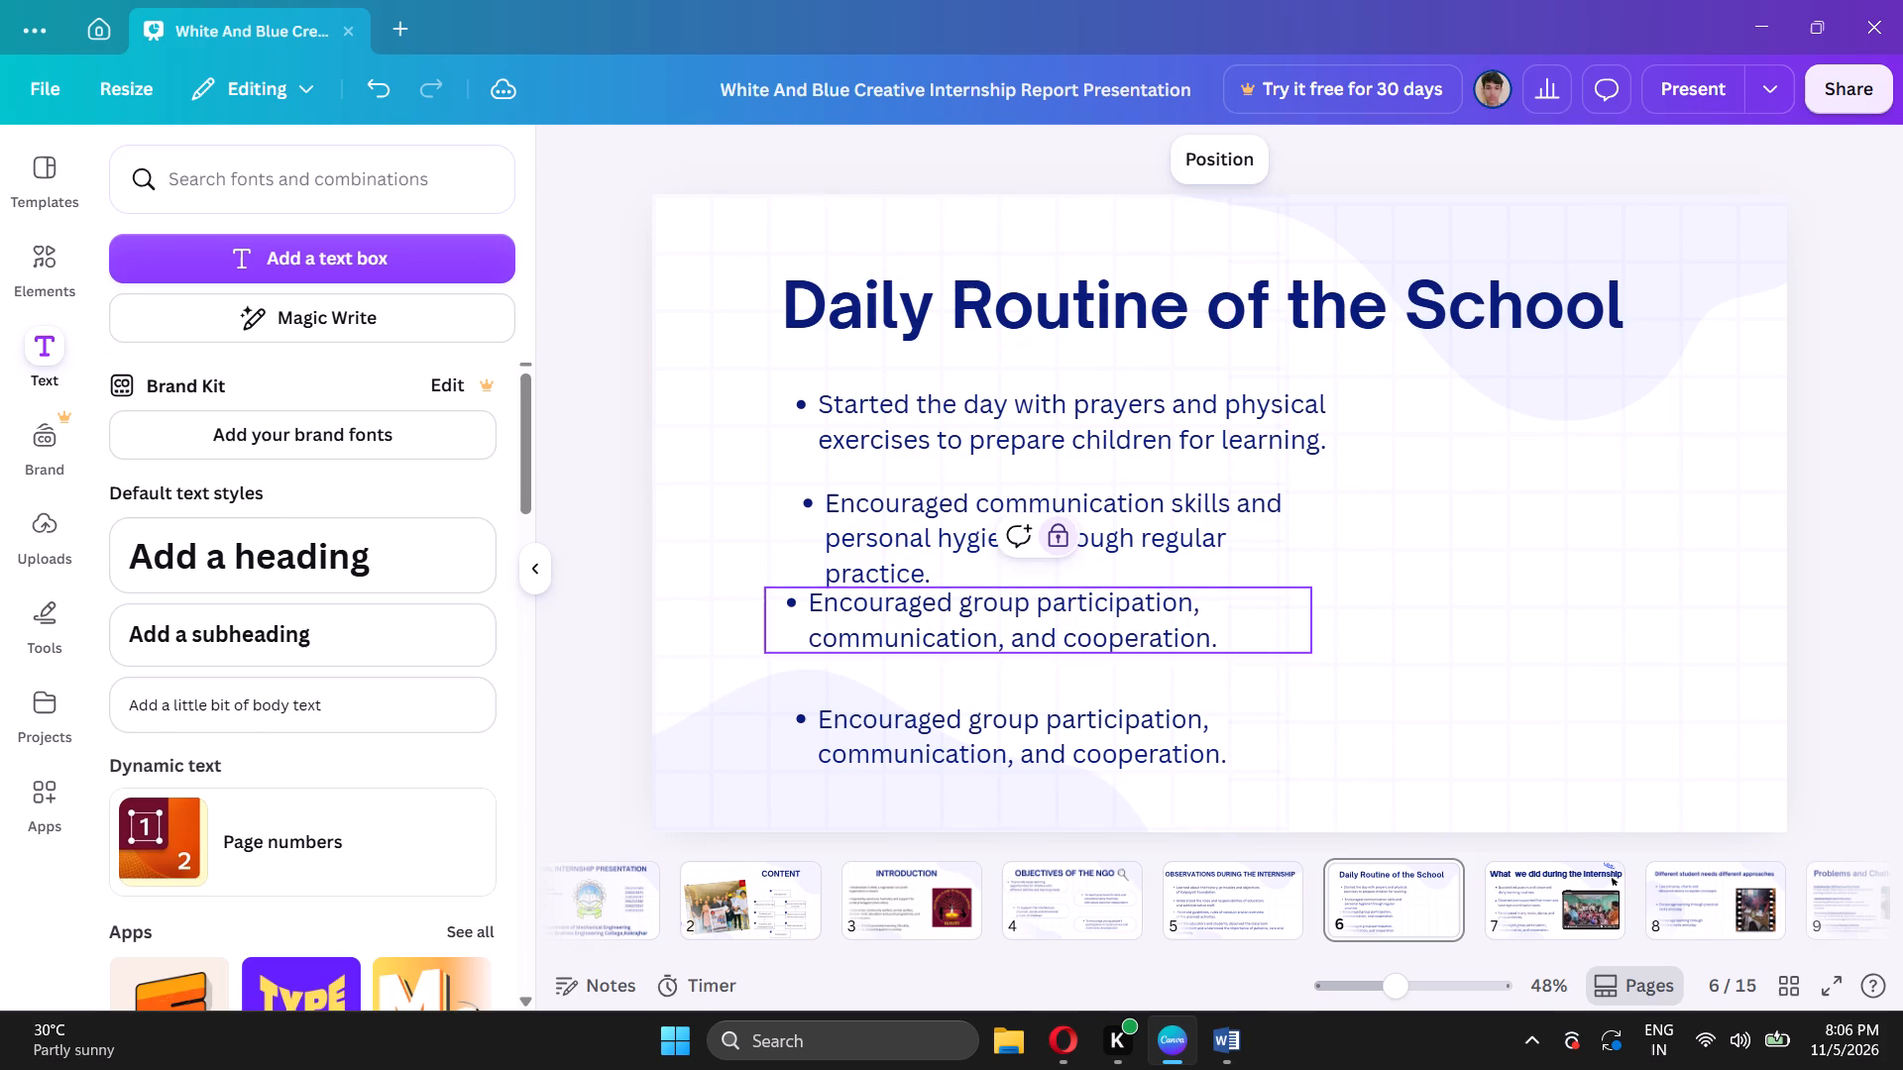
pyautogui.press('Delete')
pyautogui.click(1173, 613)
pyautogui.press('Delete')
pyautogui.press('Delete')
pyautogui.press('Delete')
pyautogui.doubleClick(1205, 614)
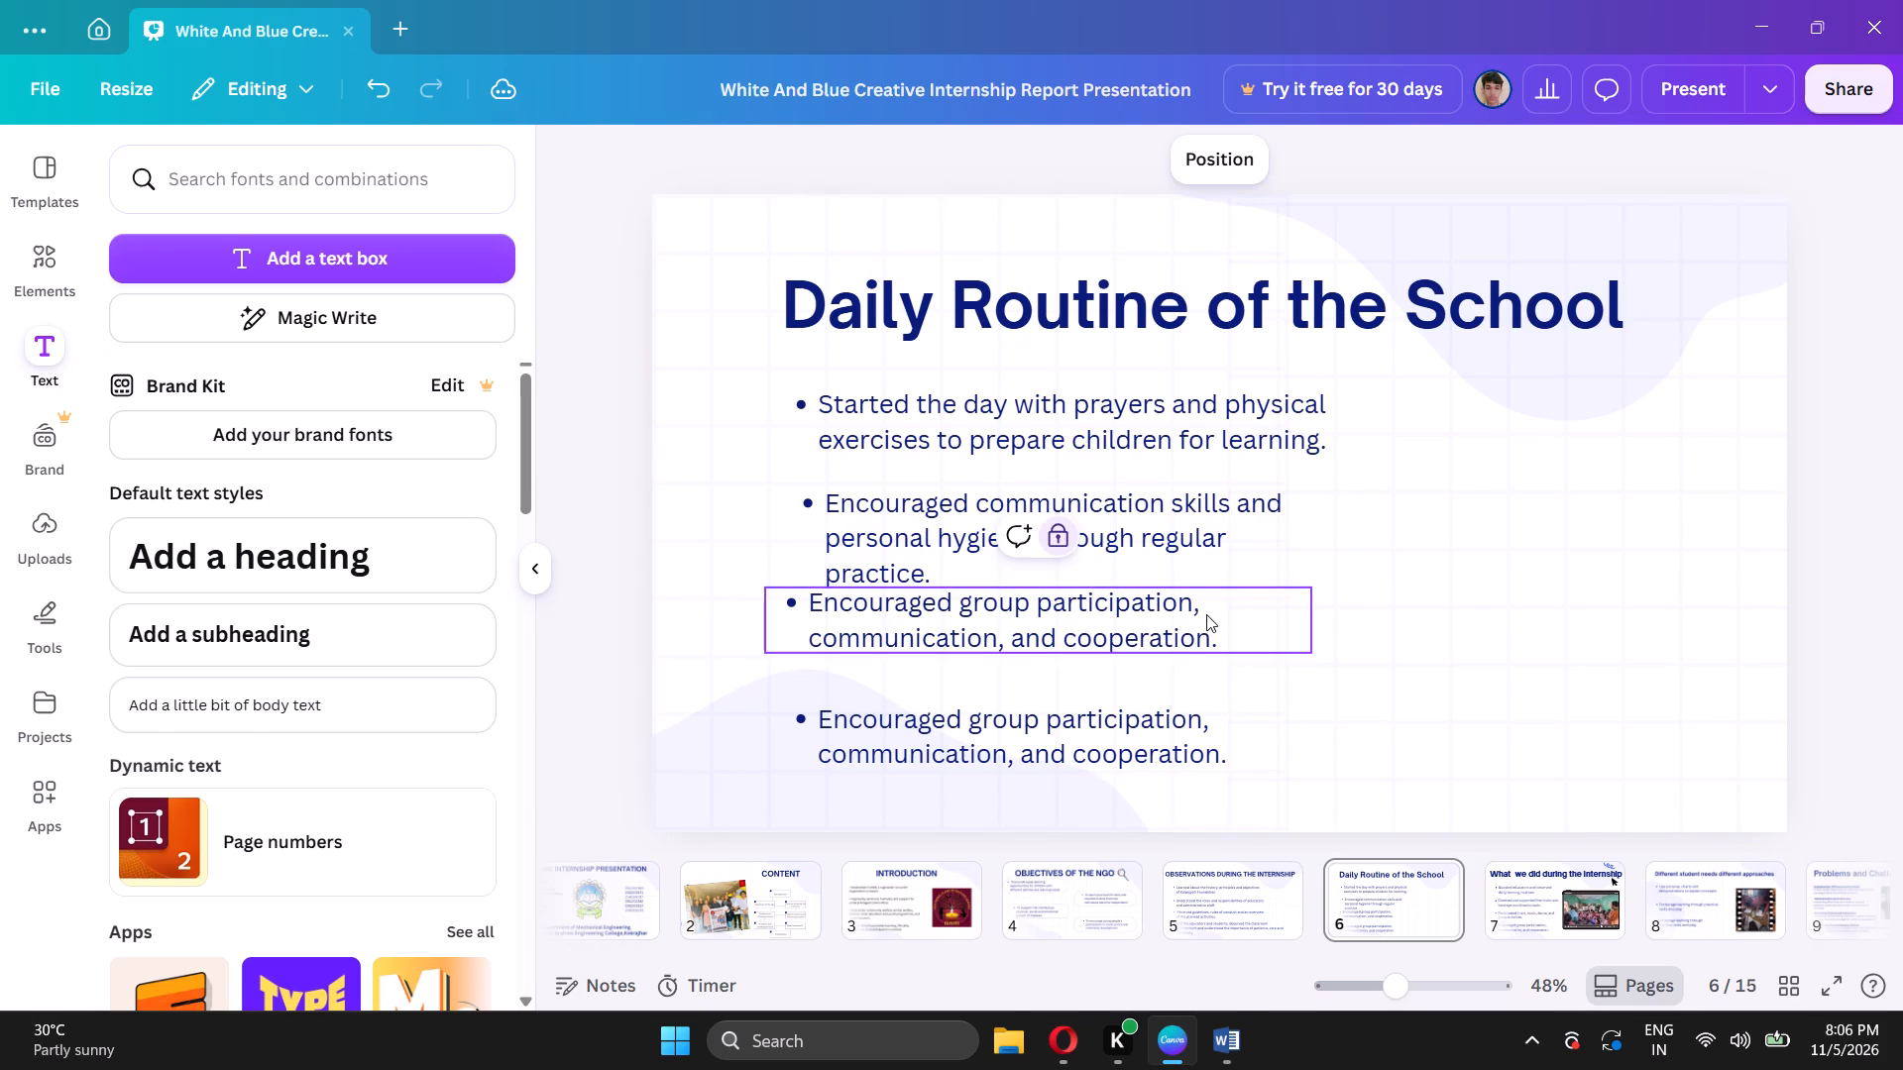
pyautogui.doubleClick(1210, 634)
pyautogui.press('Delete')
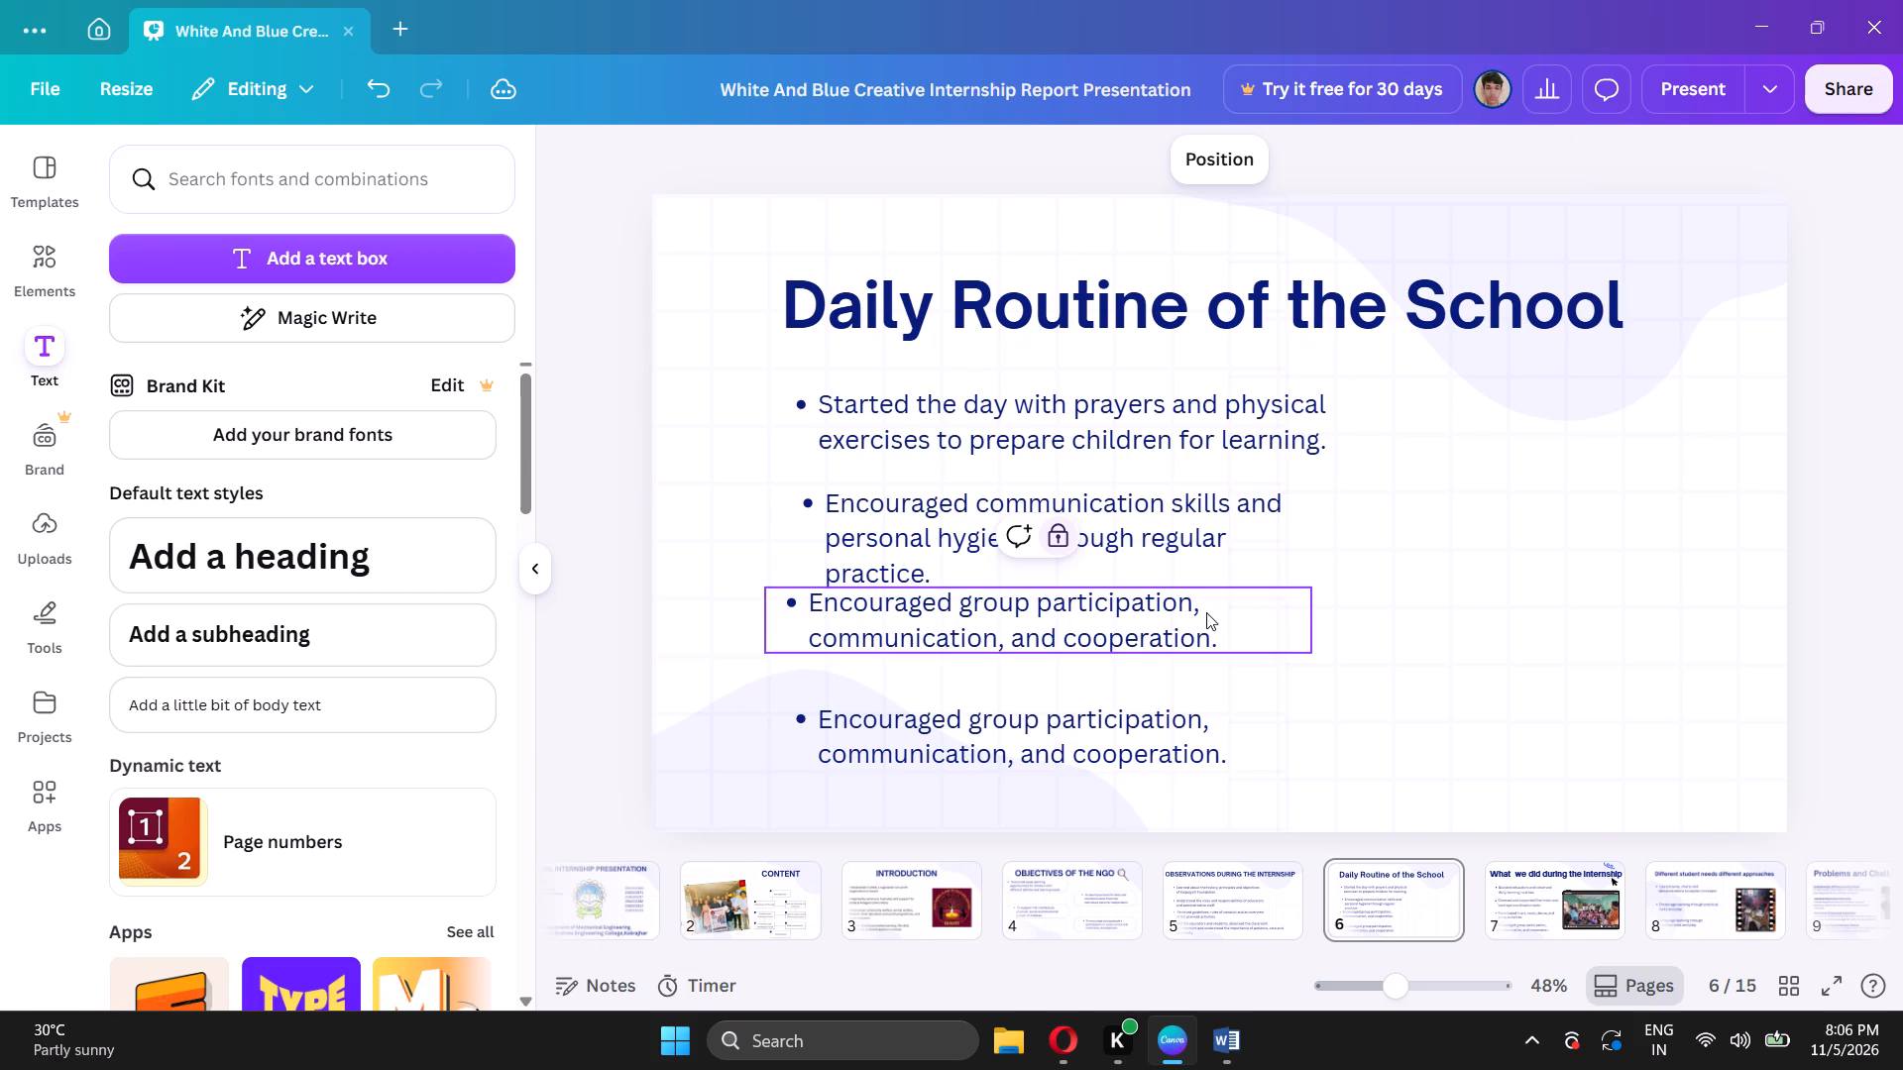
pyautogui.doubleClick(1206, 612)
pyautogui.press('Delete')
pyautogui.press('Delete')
# Undo the recent edits on slide 6 back to the stage where the copied group participation bullets were still stacked over each other.
pyautogui.hotkey('ctrl', 'z')
pyautogui.hotkey('ctrl', 'z')
pyautogui.hotkey('ctrl', 'z')
pyautogui.hotkey('ctrl', 'z')
pyautogui.hotkey('ctrl', 'z')
pyautogui.hotkey('ctrl', 'z')
pyautogui.hotkey('ctrl', 'z')
pyautogui.hotkey('ctrl', 'z')
pyautogui.hotkey('ctrl', 'z')
pyautogui.hotkey('ctrl', 'z')
pyautogui.hotkey('ctrl', 'z')
pyautogui.hotkey('ctrl', 'z')
pyautogui.hotkey('ctrl', 'z')
pyautogui.hotkey('ctrl', 'z')
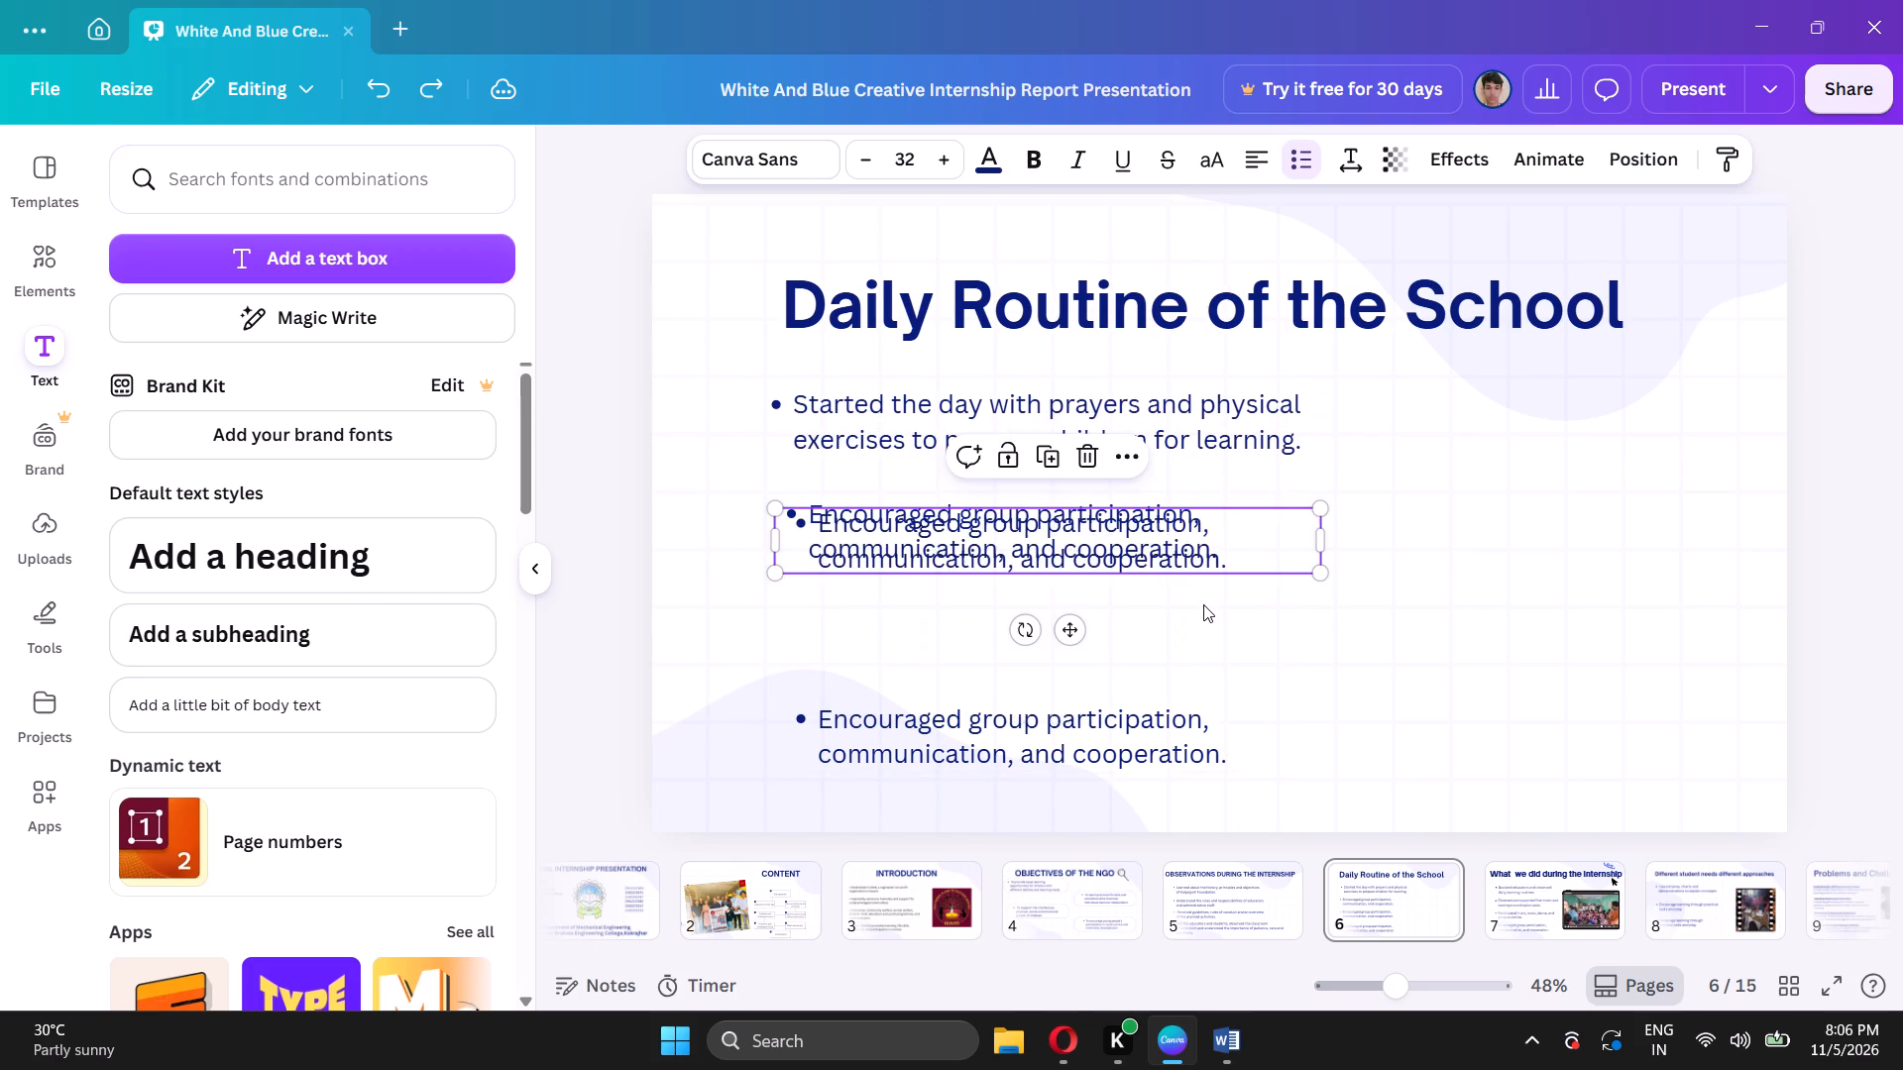
pyautogui.hotkey('ctrl', 'z')
# Spread the three "Encouraged group participation" bullets down the slide below the first bullet, aligning their indents with it.
pyautogui.moveTo(1266, 541); pyautogui.dragTo(1202, 729)
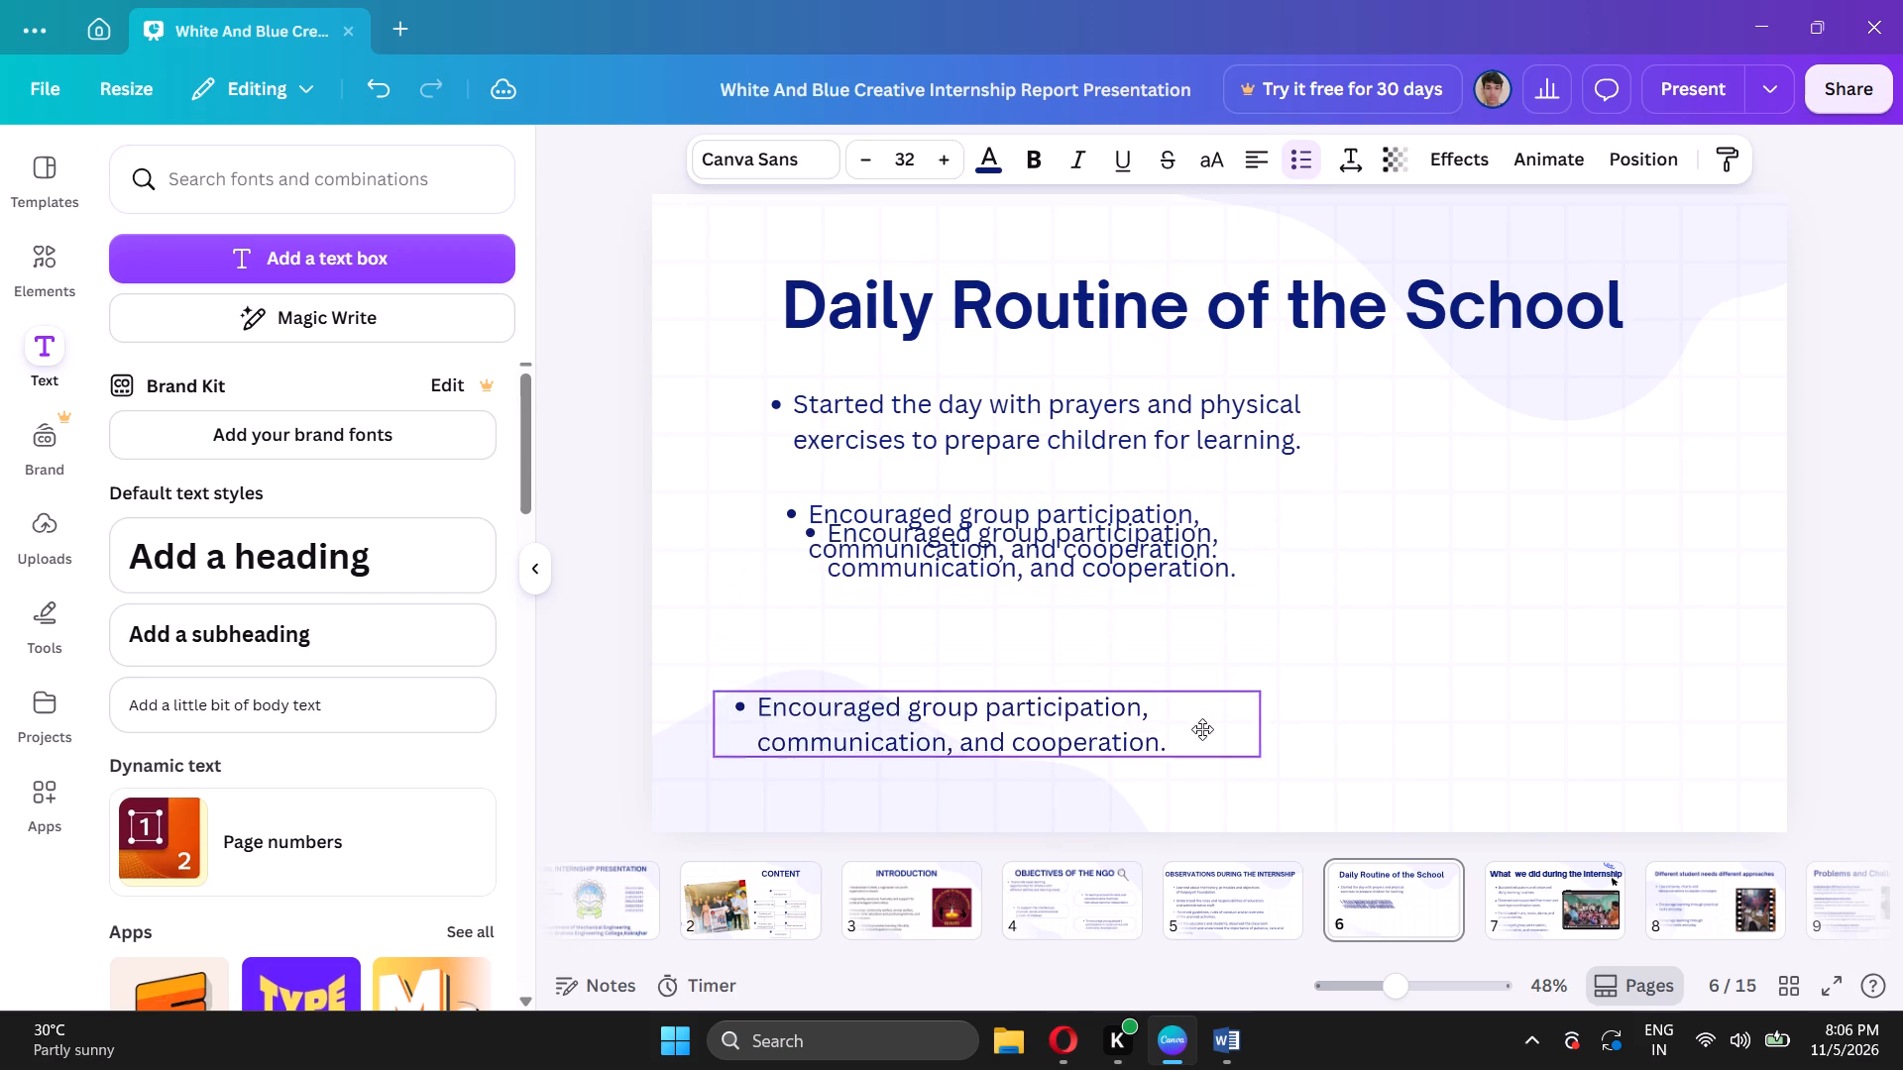
pyautogui.moveTo(1202, 729); pyautogui.dragTo(1211, 744)
pyautogui.moveTo(1172, 563); pyautogui.dragTo(1137, 635)
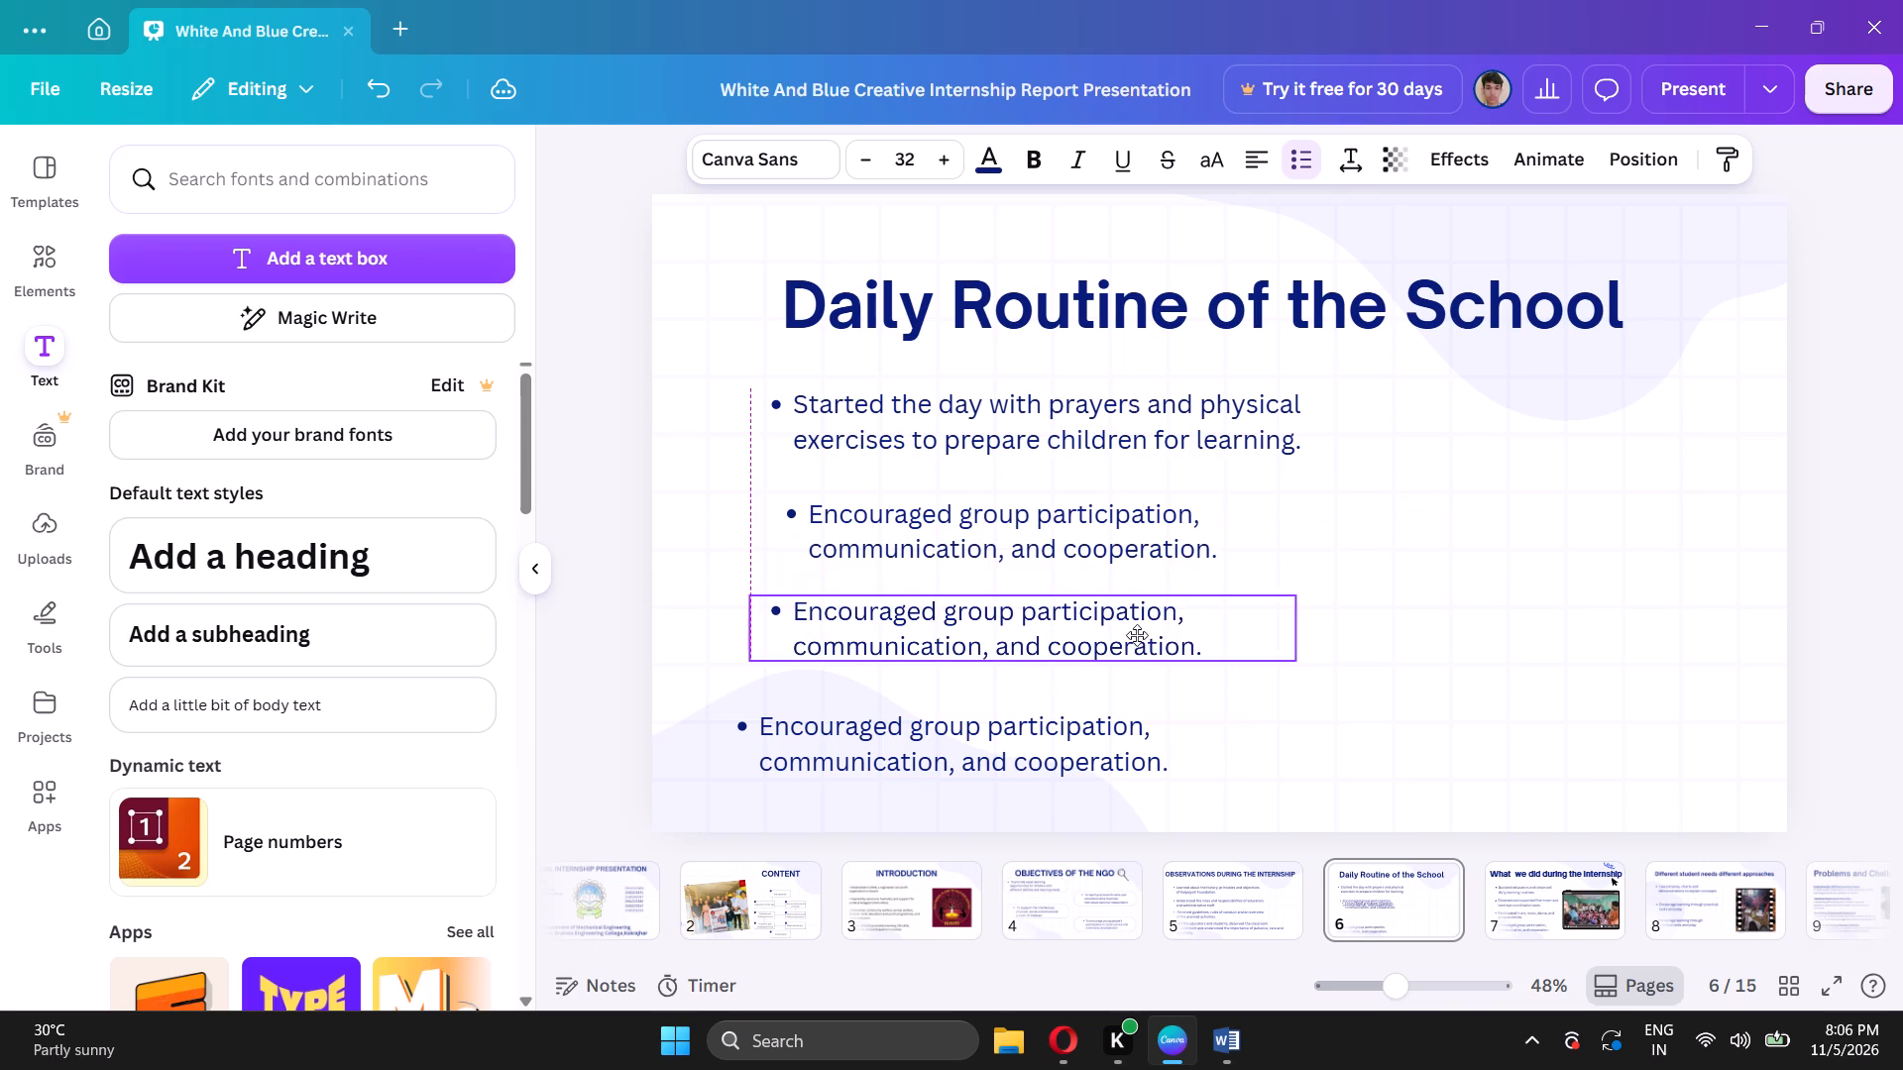
pyautogui.moveTo(1137, 635); pyautogui.dragTo(1135, 631)
pyautogui.moveTo(1156, 533); pyautogui.dragTo(1143, 519)
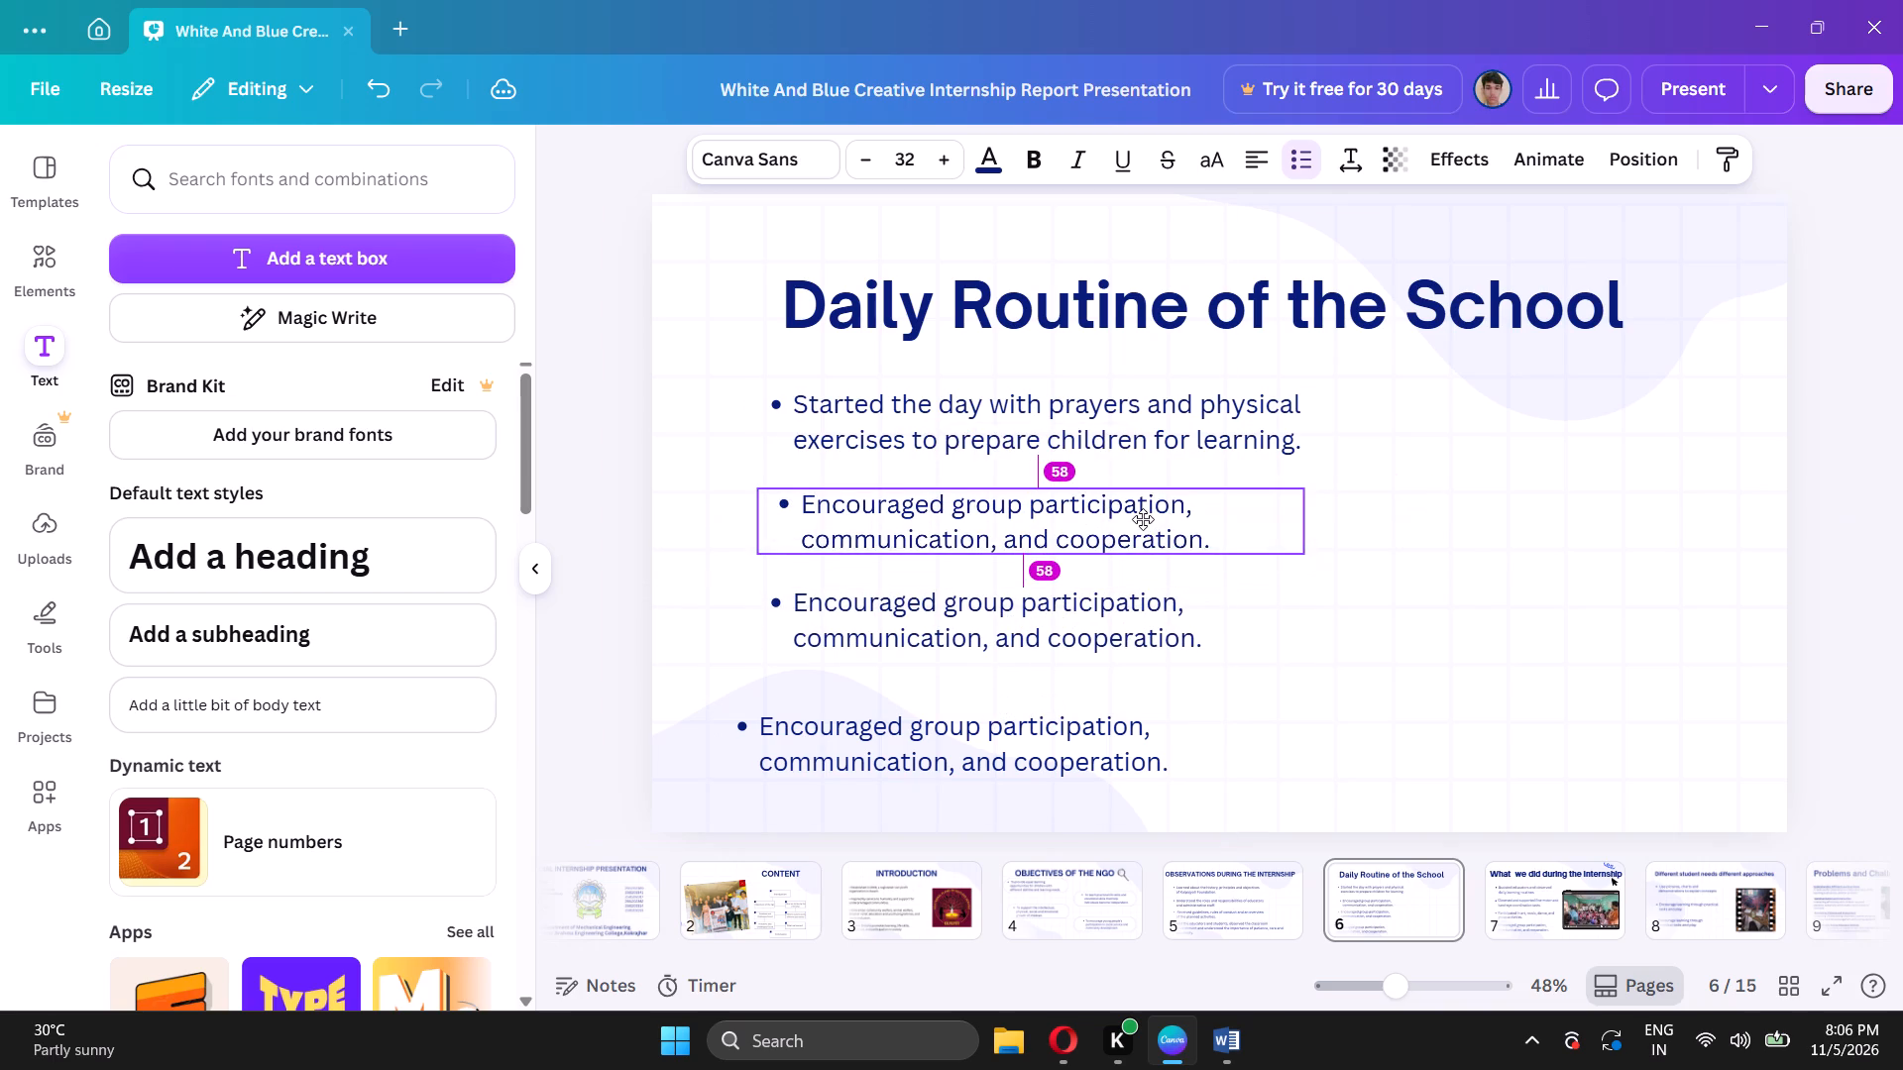
pyautogui.moveTo(1143, 519); pyautogui.dragTo(1141, 518)
pyautogui.moveTo(1134, 604); pyautogui.dragTo(1119, 601)
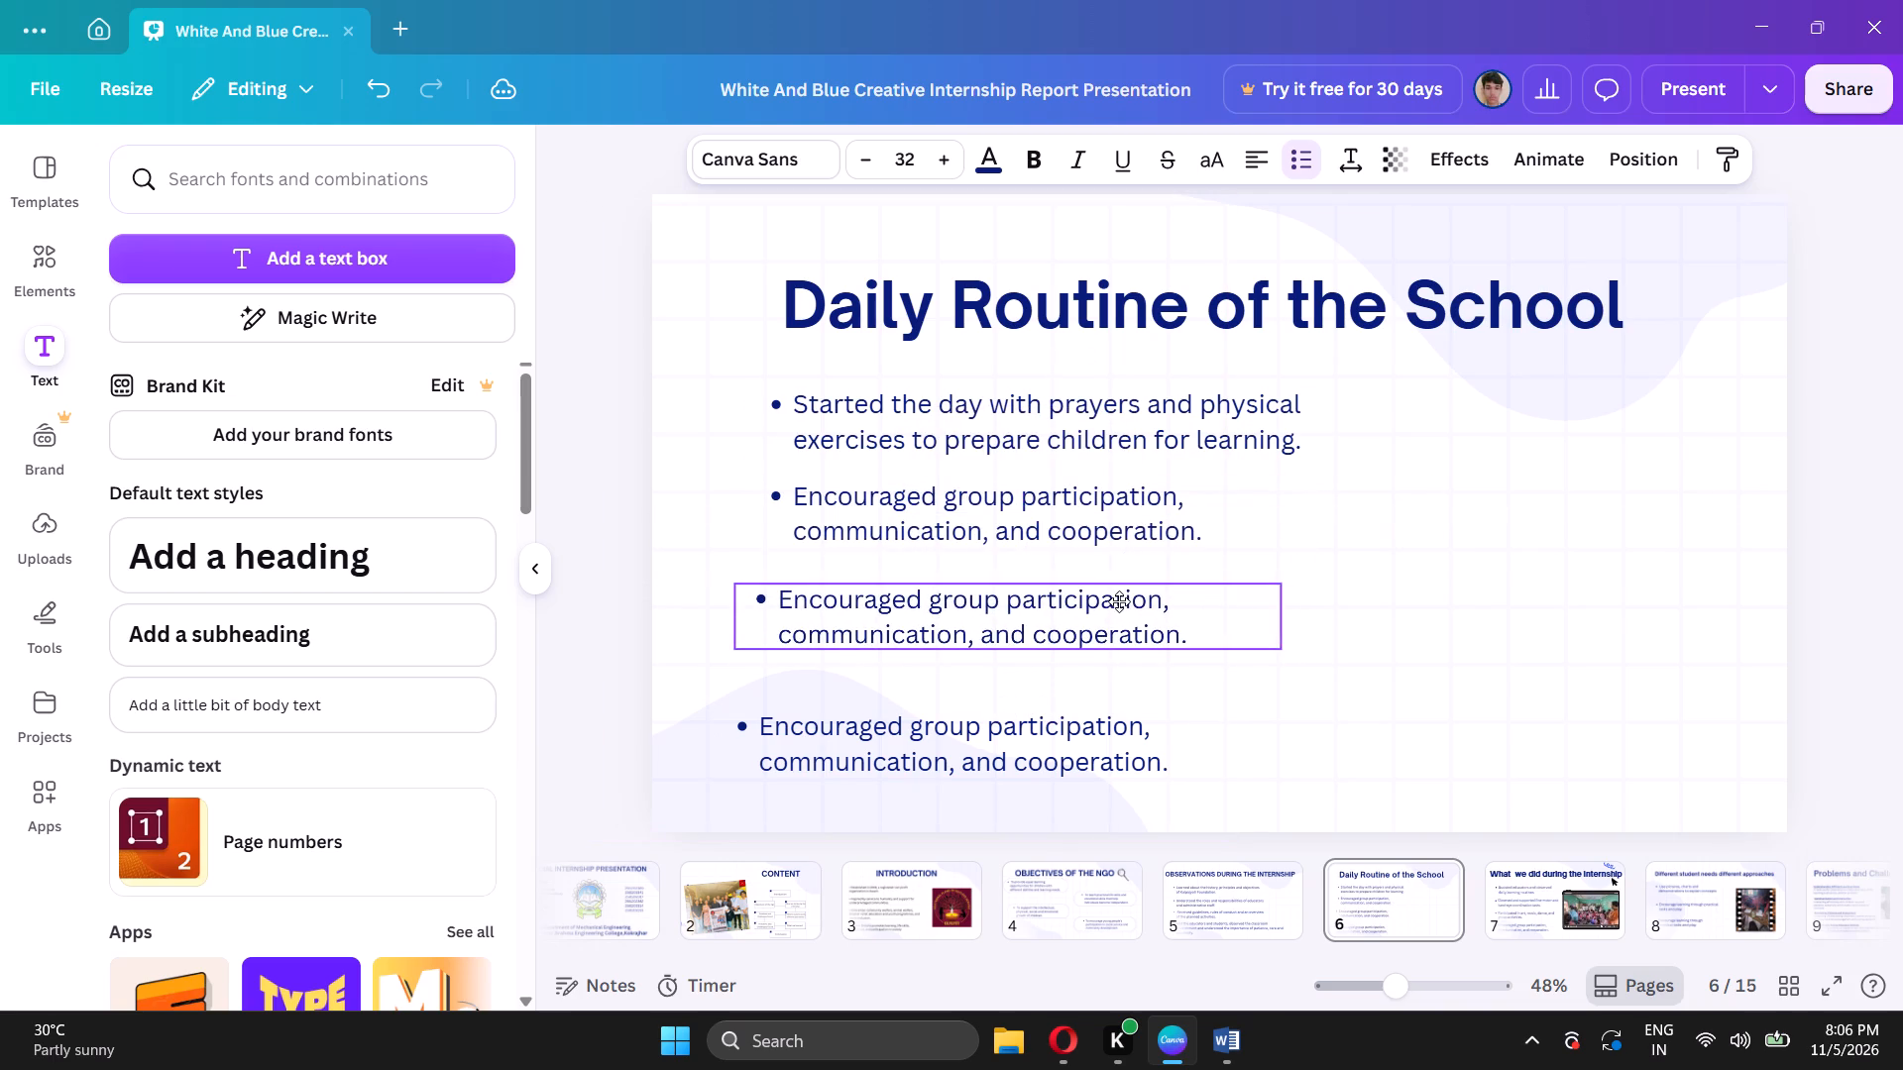
pyautogui.moveTo(1119, 601); pyautogui.dragTo(1132, 590)
pyautogui.moveTo(1105, 737); pyautogui.dragTo(1134, 698)
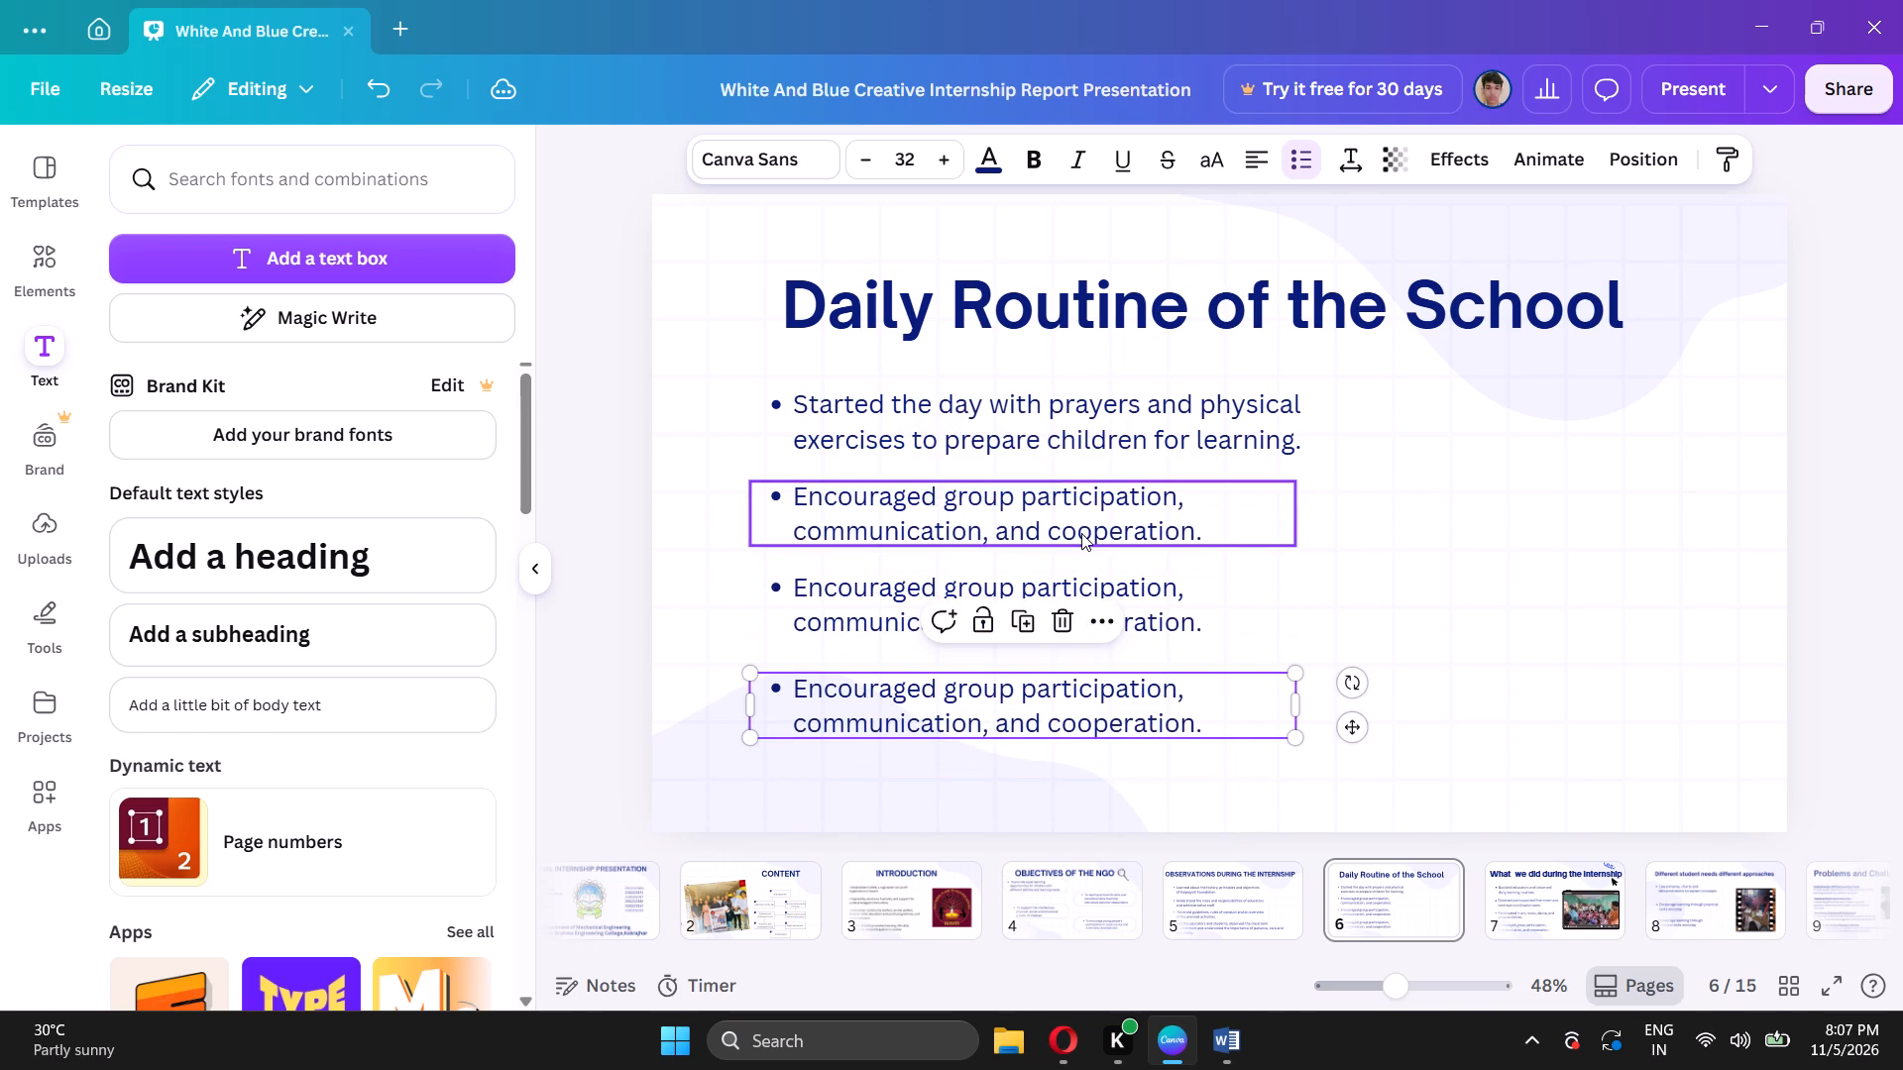
# Replace the second bullet's text with the copied Language and Grooming description, "Encouraged communication skills and personal hygiene through regular practice.".
pyautogui.doubleClick(1081, 533)
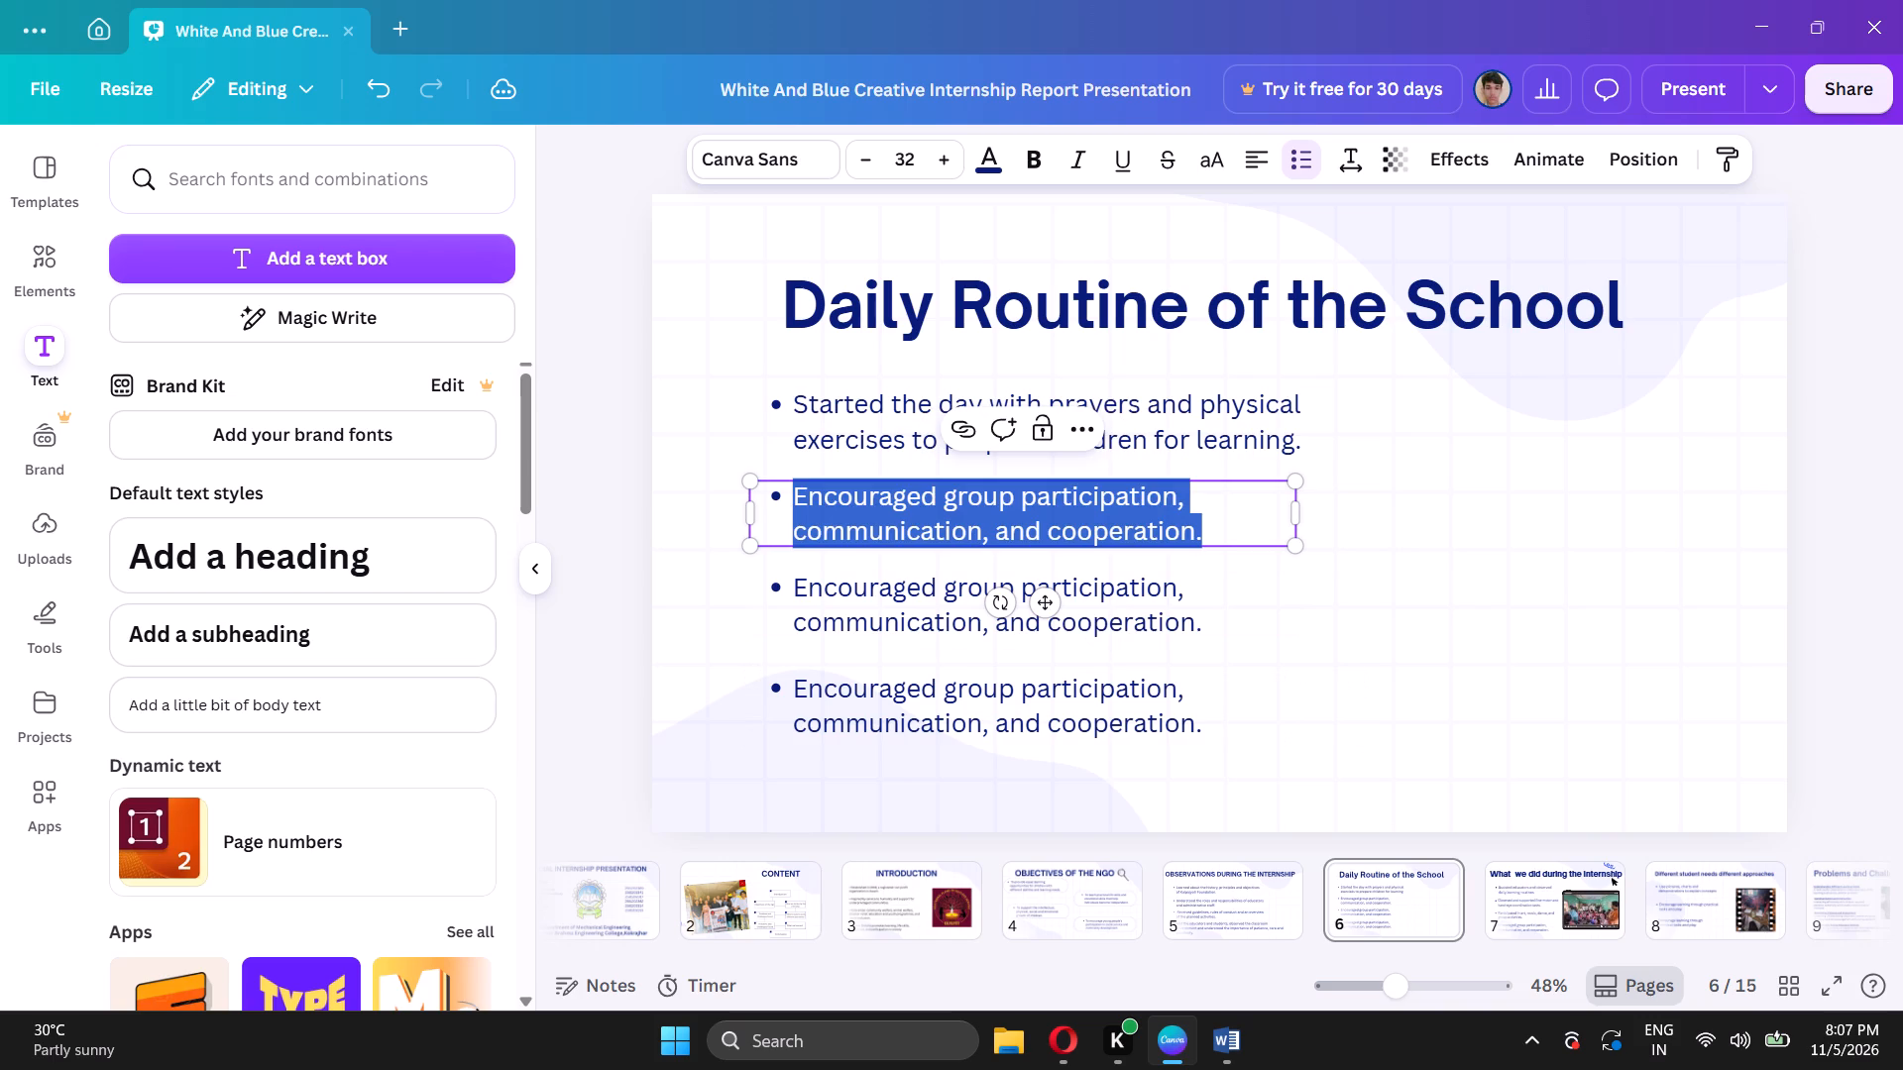
pyautogui.hotkey('ctrl', 'v')
pyautogui.click(1837, 569)
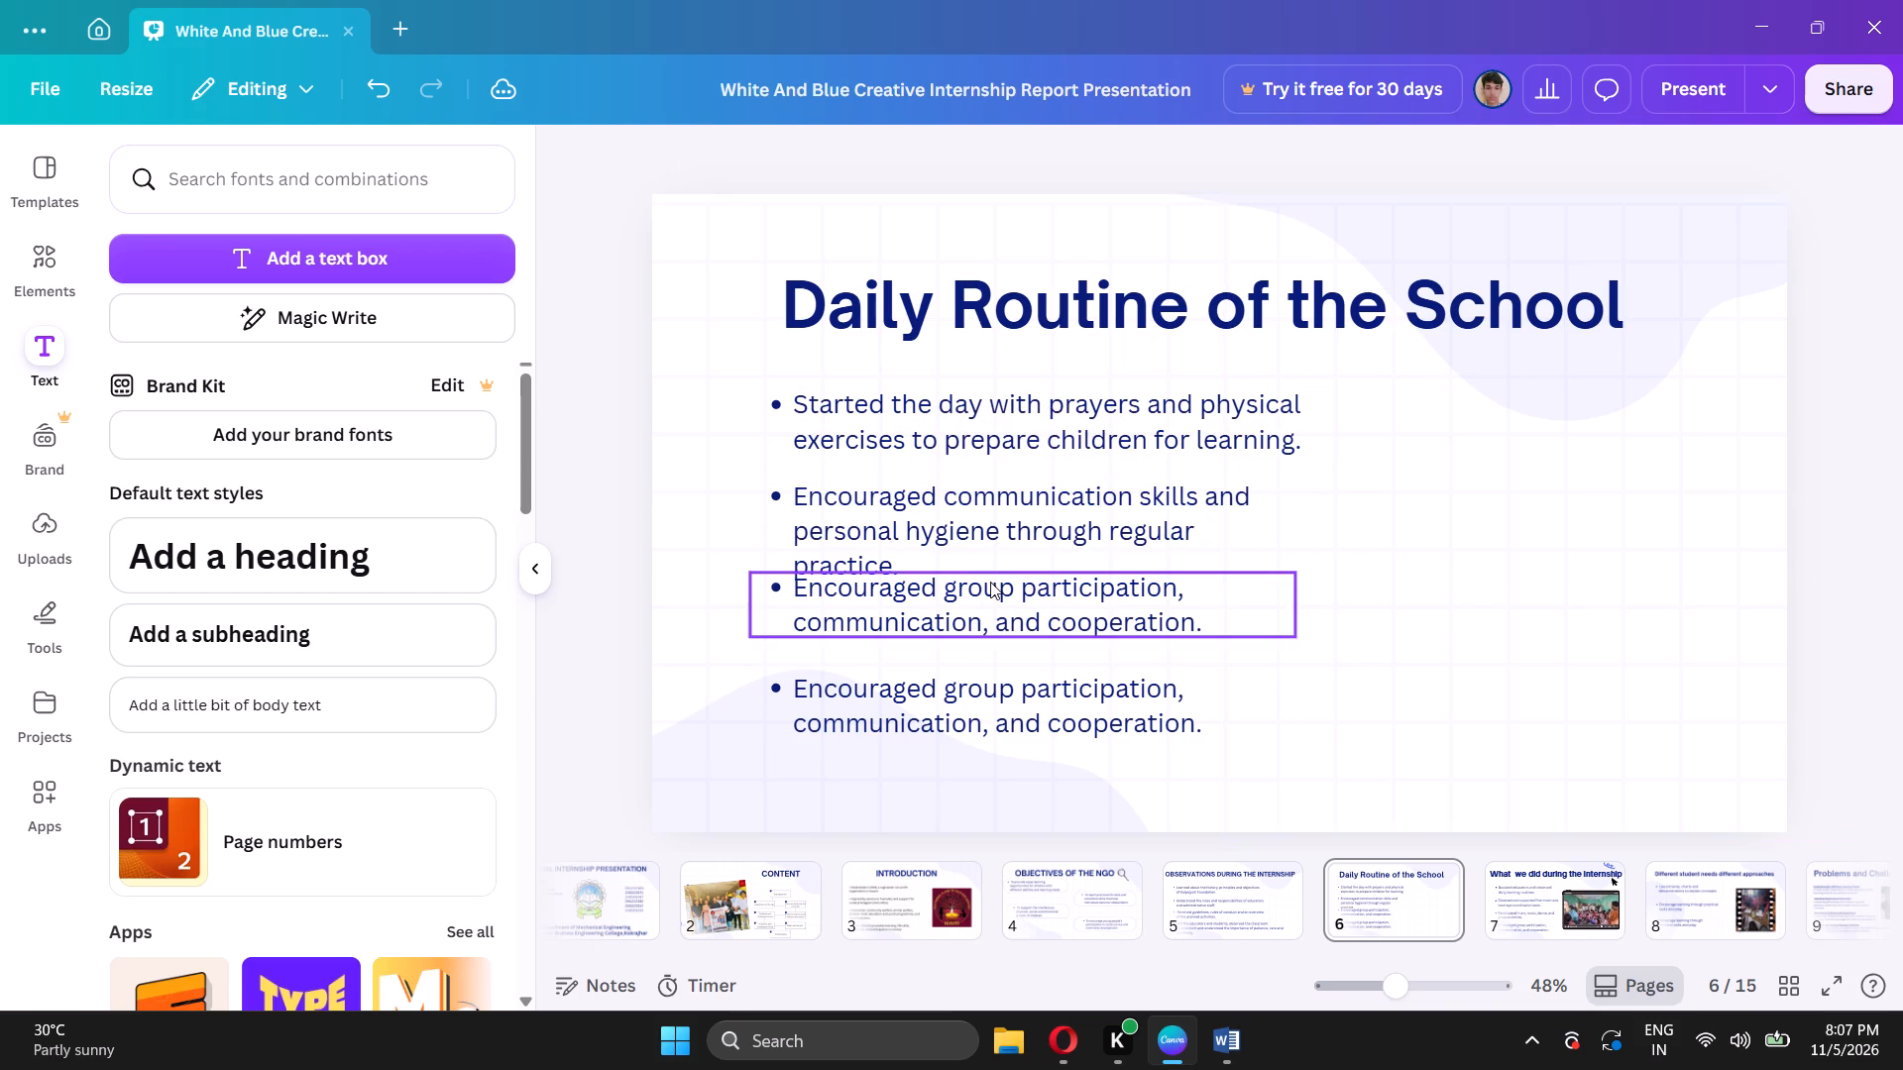
# Shift the third and fourth bullets slightly down, keeping their indent, to make room for the three-line second bullet.
pyautogui.moveTo(983, 613); pyautogui.dragTo(989, 628)
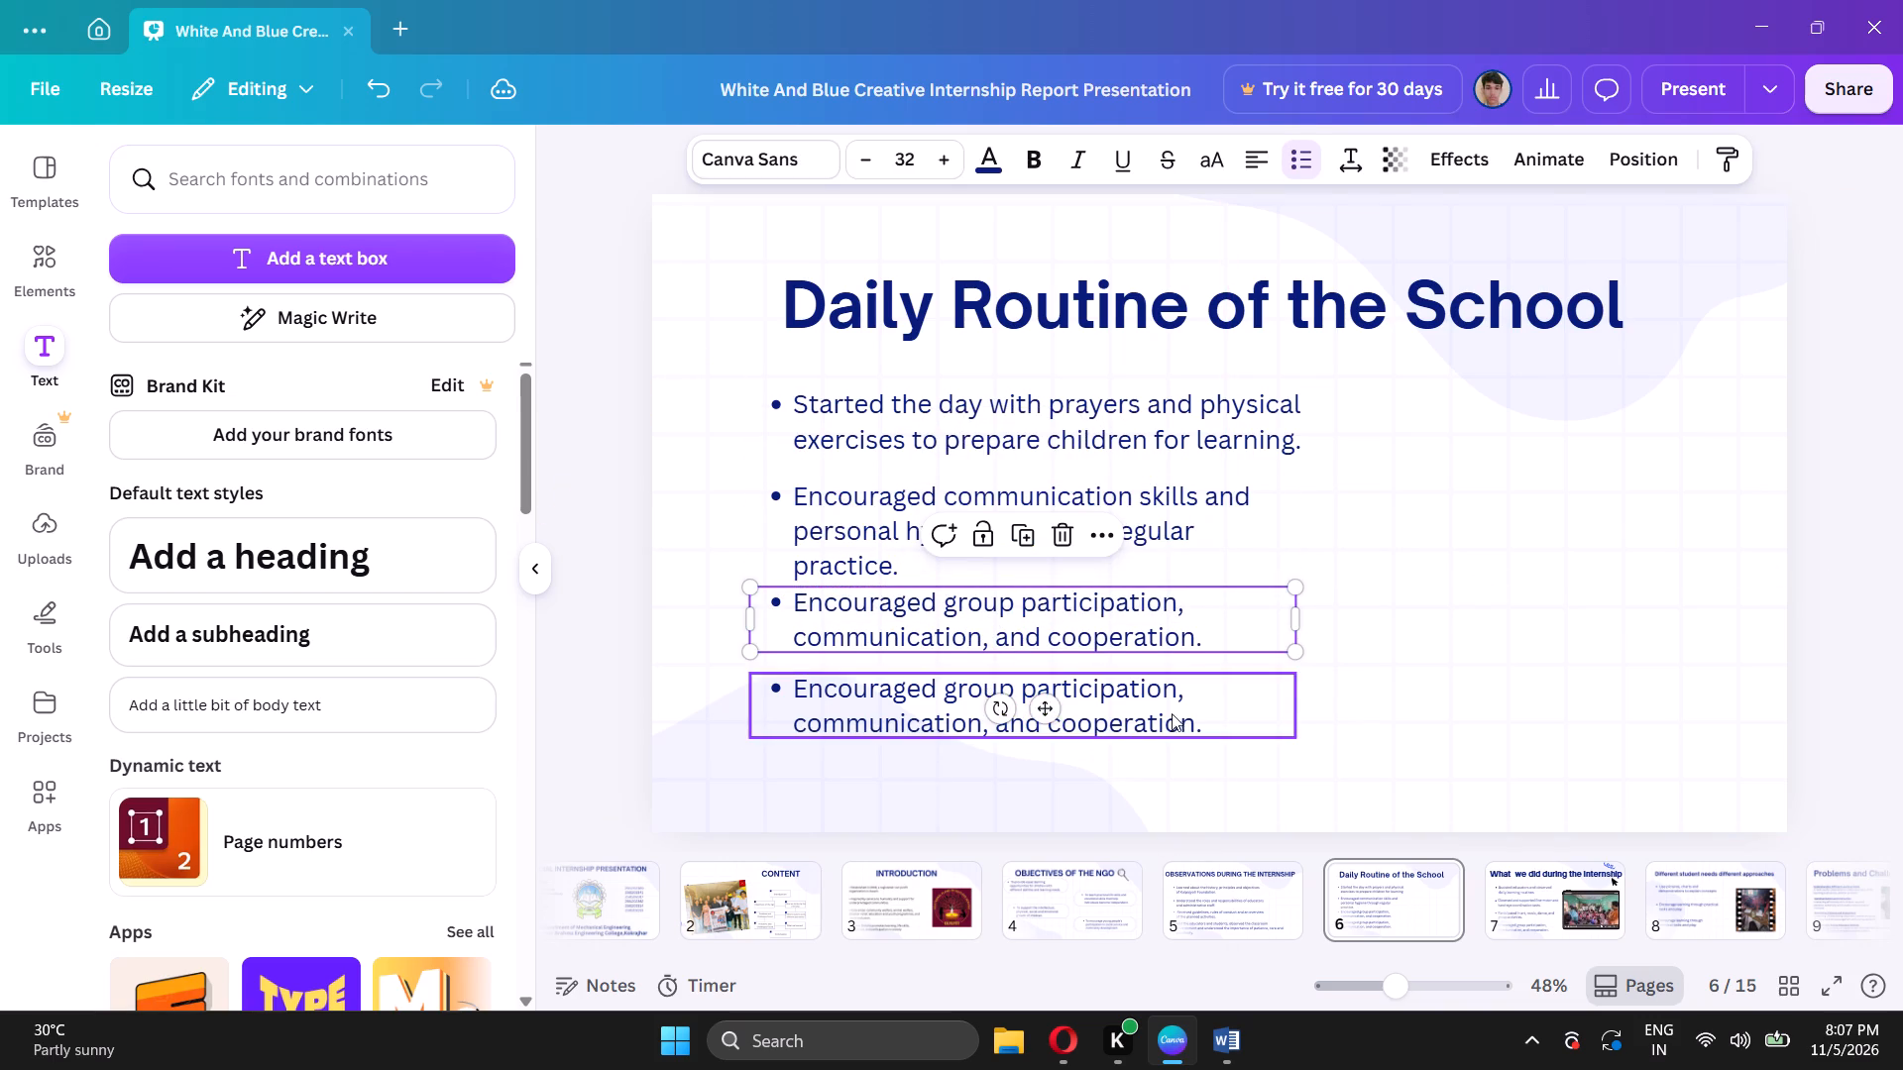
pyautogui.moveTo(1174, 711); pyautogui.dragTo(1174, 735)
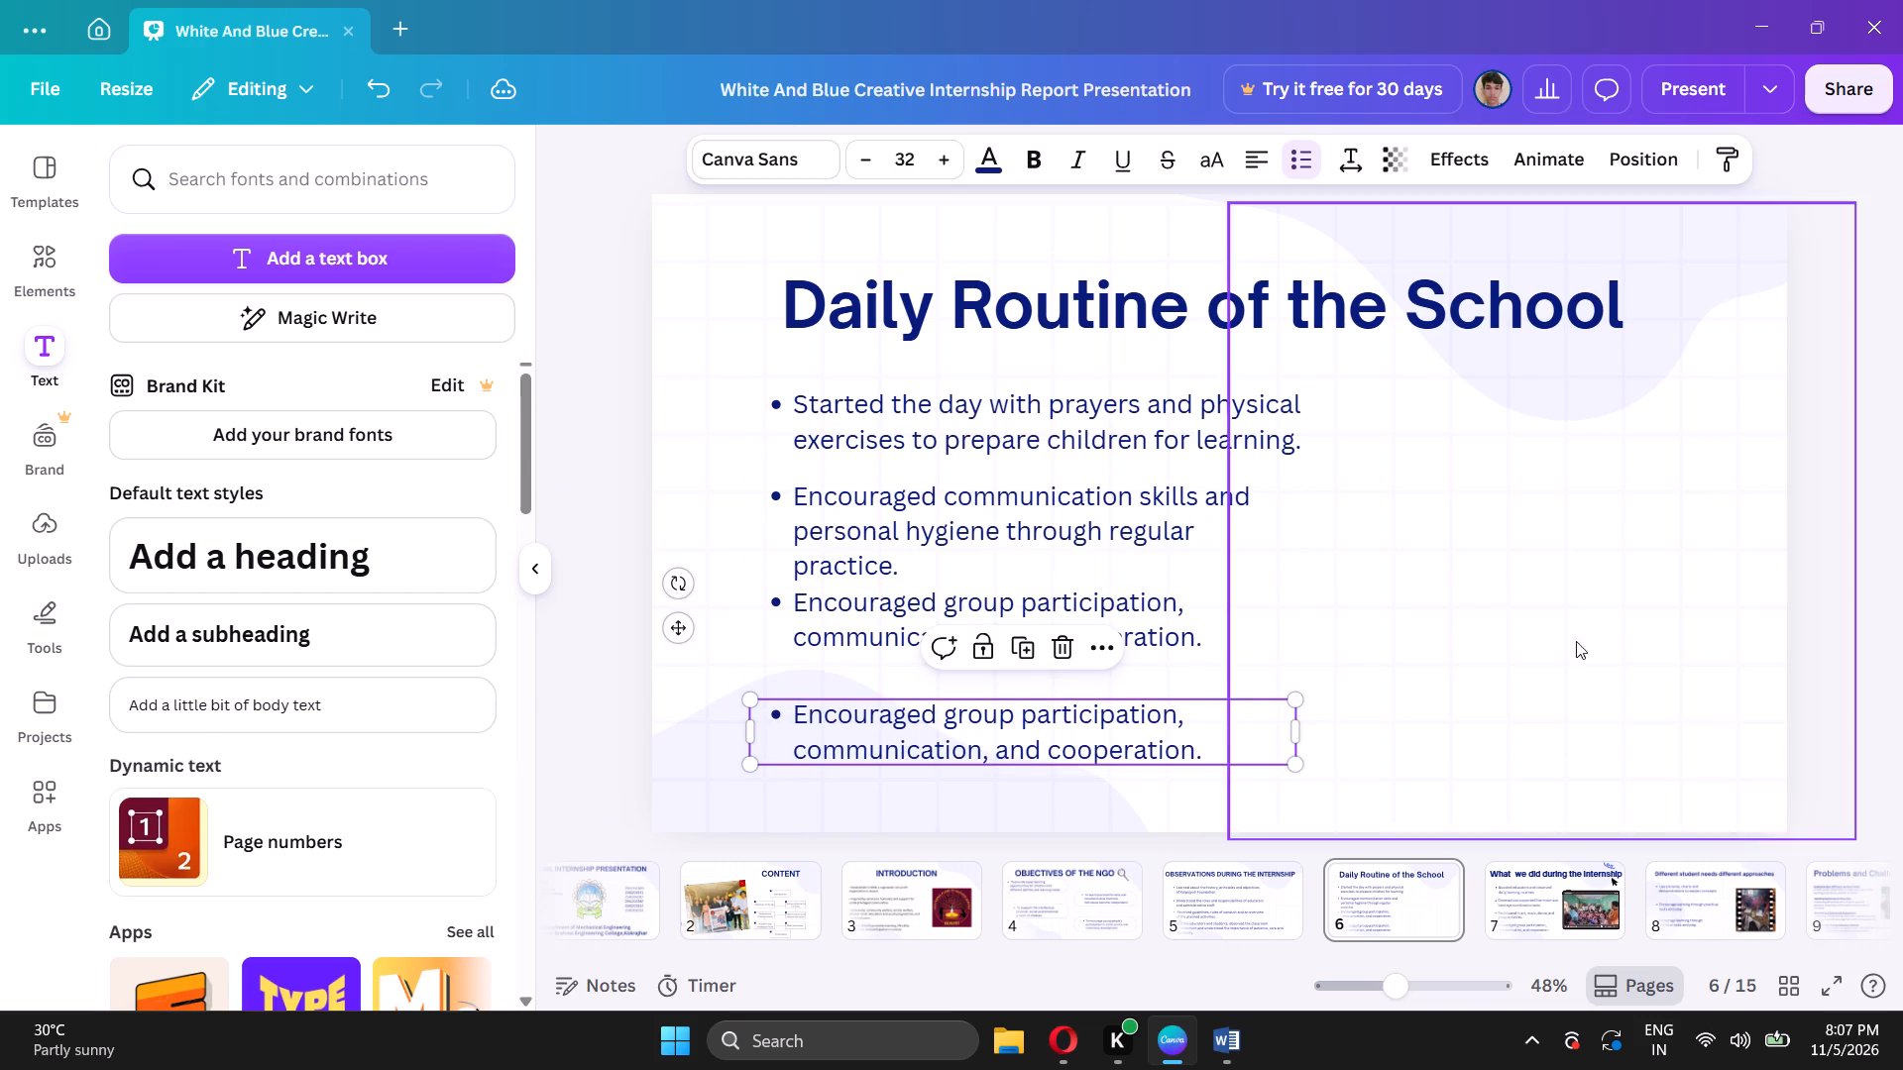
pyautogui.click(1827, 603)
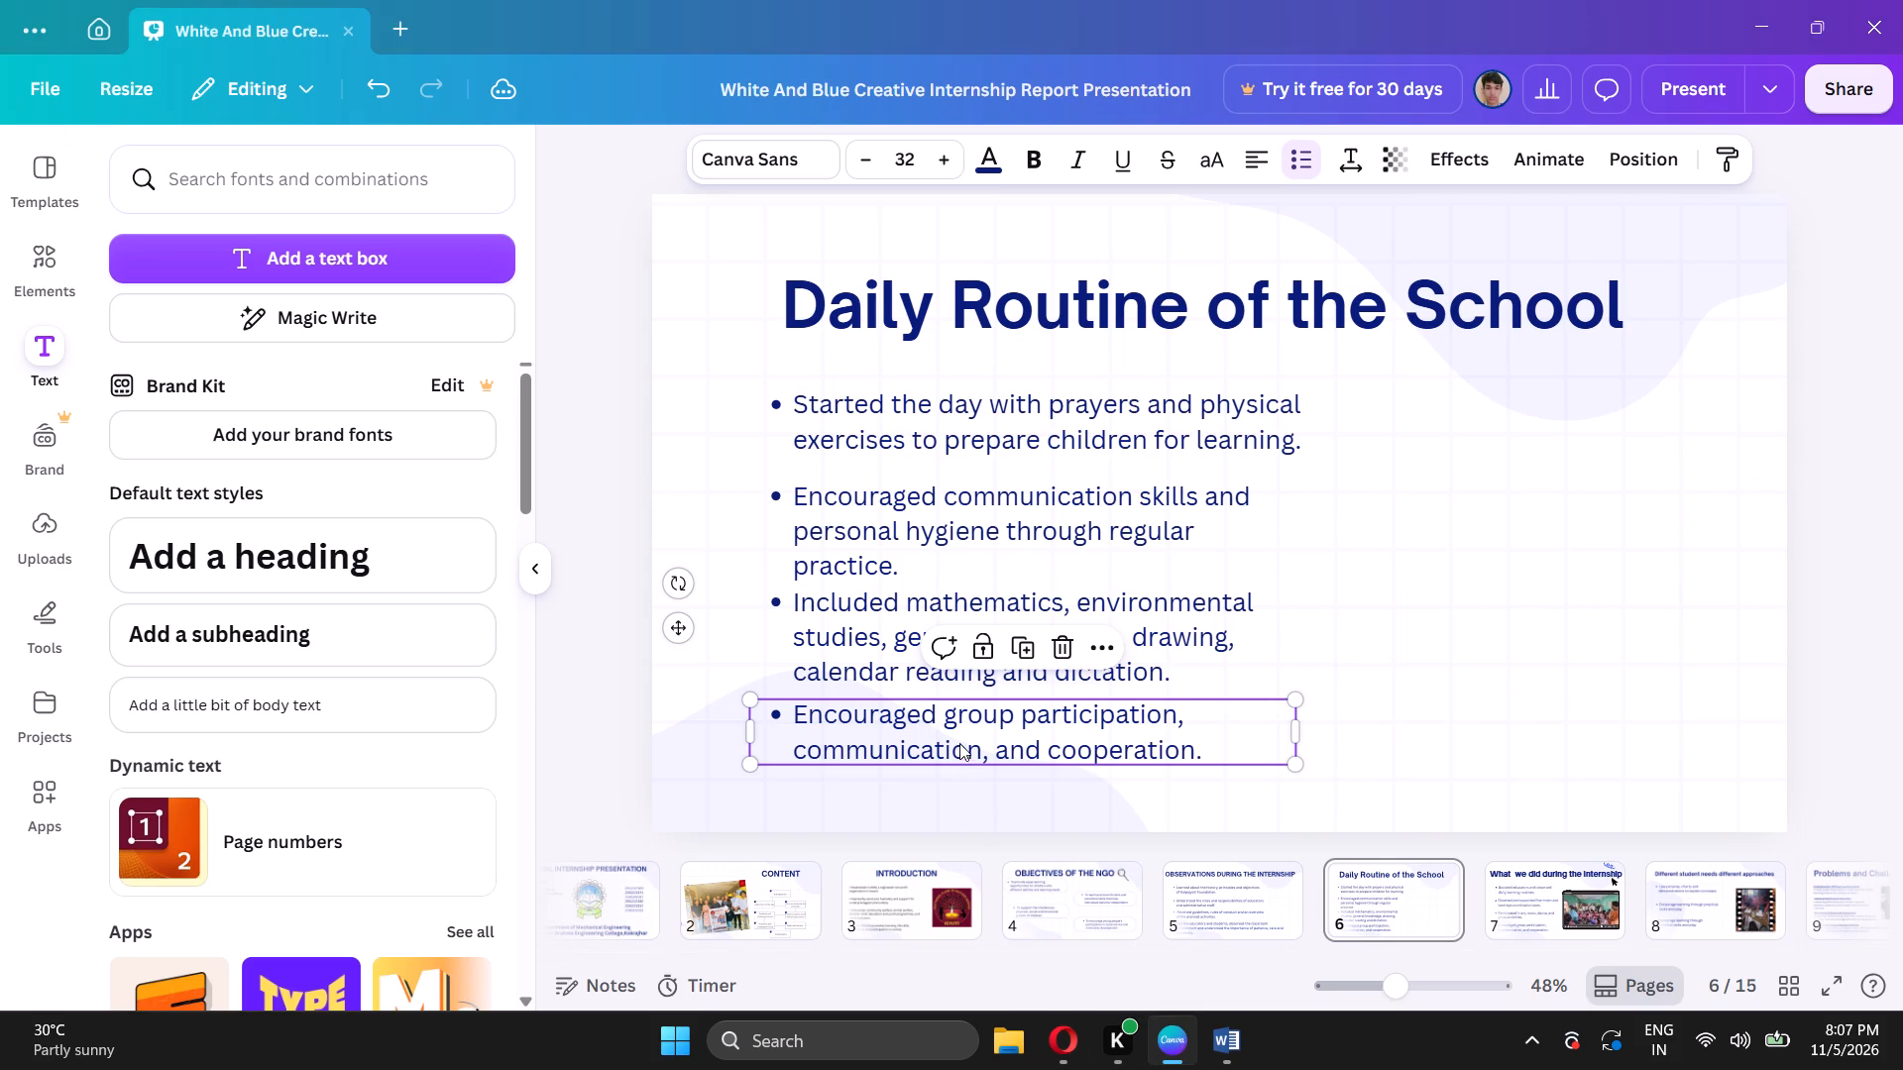
pyautogui.doubleClick(972, 739)
pyautogui.hotkey('ctrl', 'v')
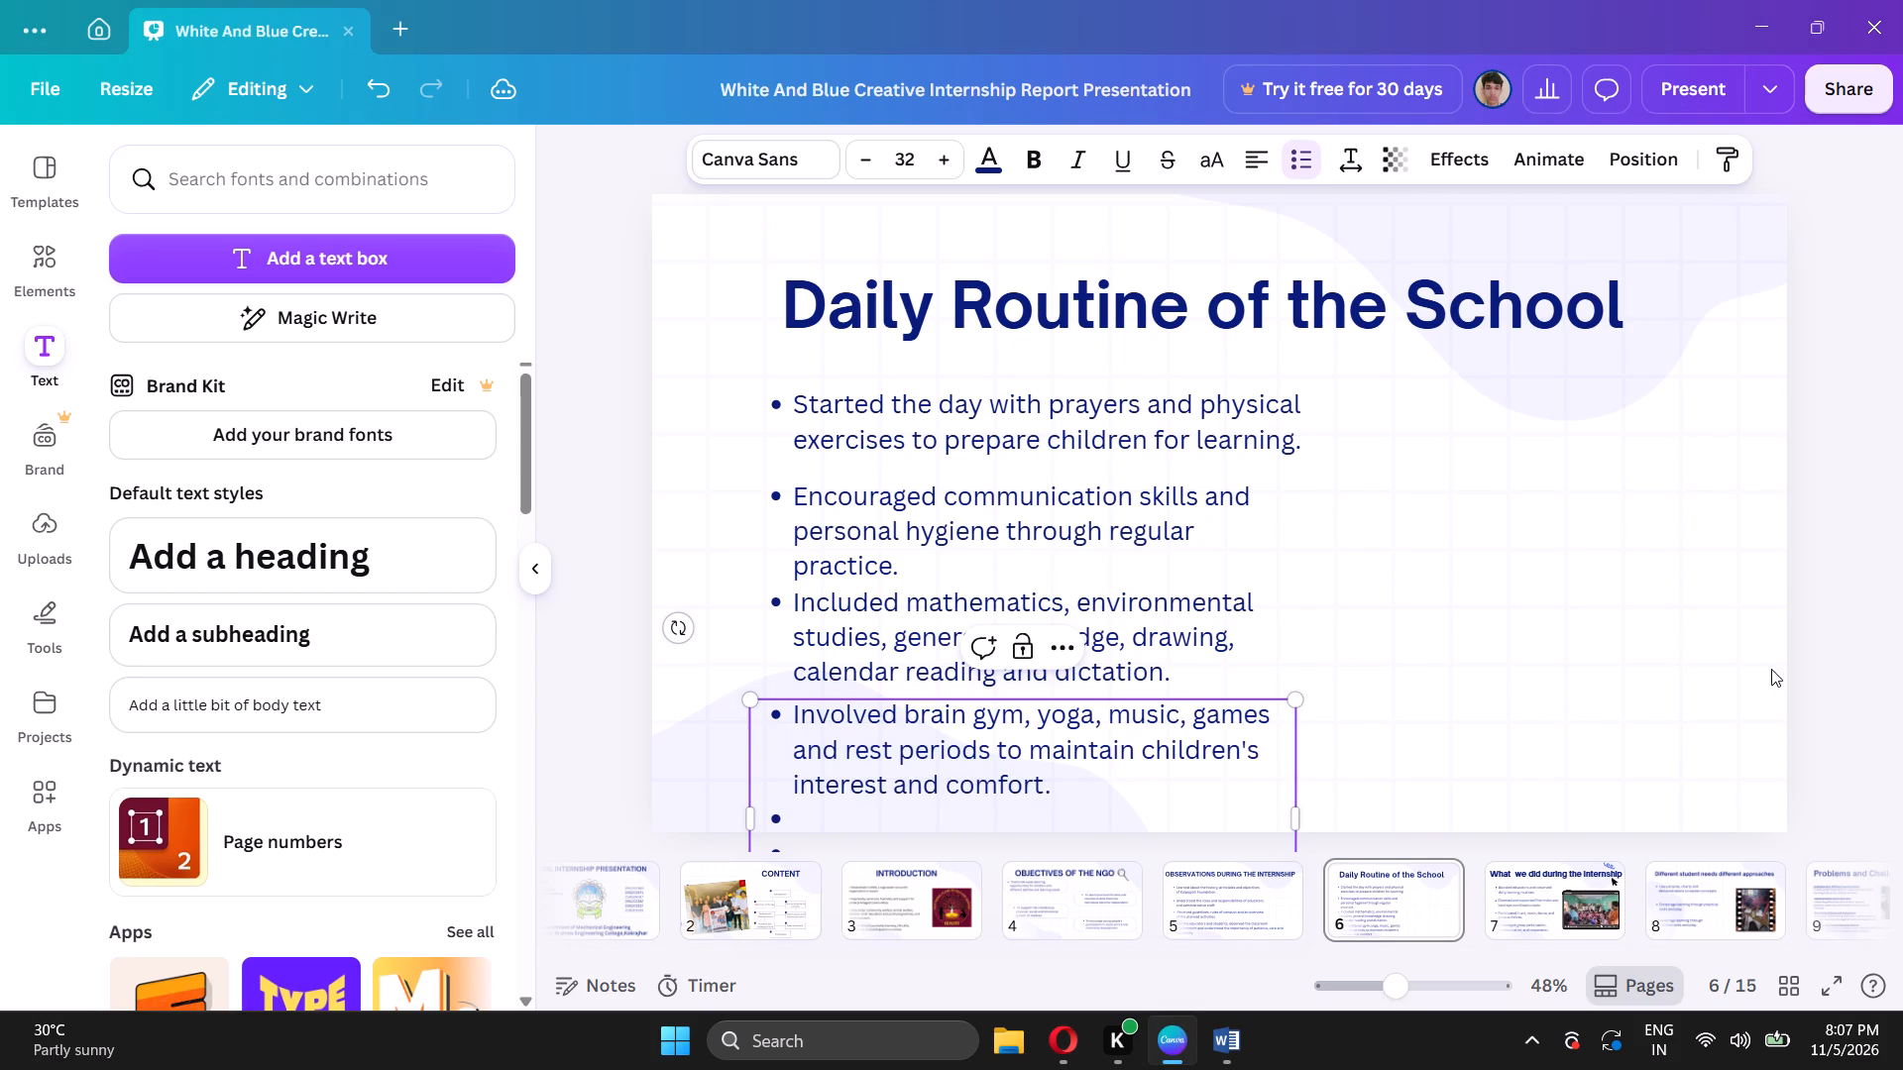
pyautogui.click(1850, 663)
# Move the fourth bullet's text box up to the clear area beside the other bullets, exposing its empty trailing bullets.
pyautogui.moveTo(813, 814); pyautogui.dragTo(803, 814)
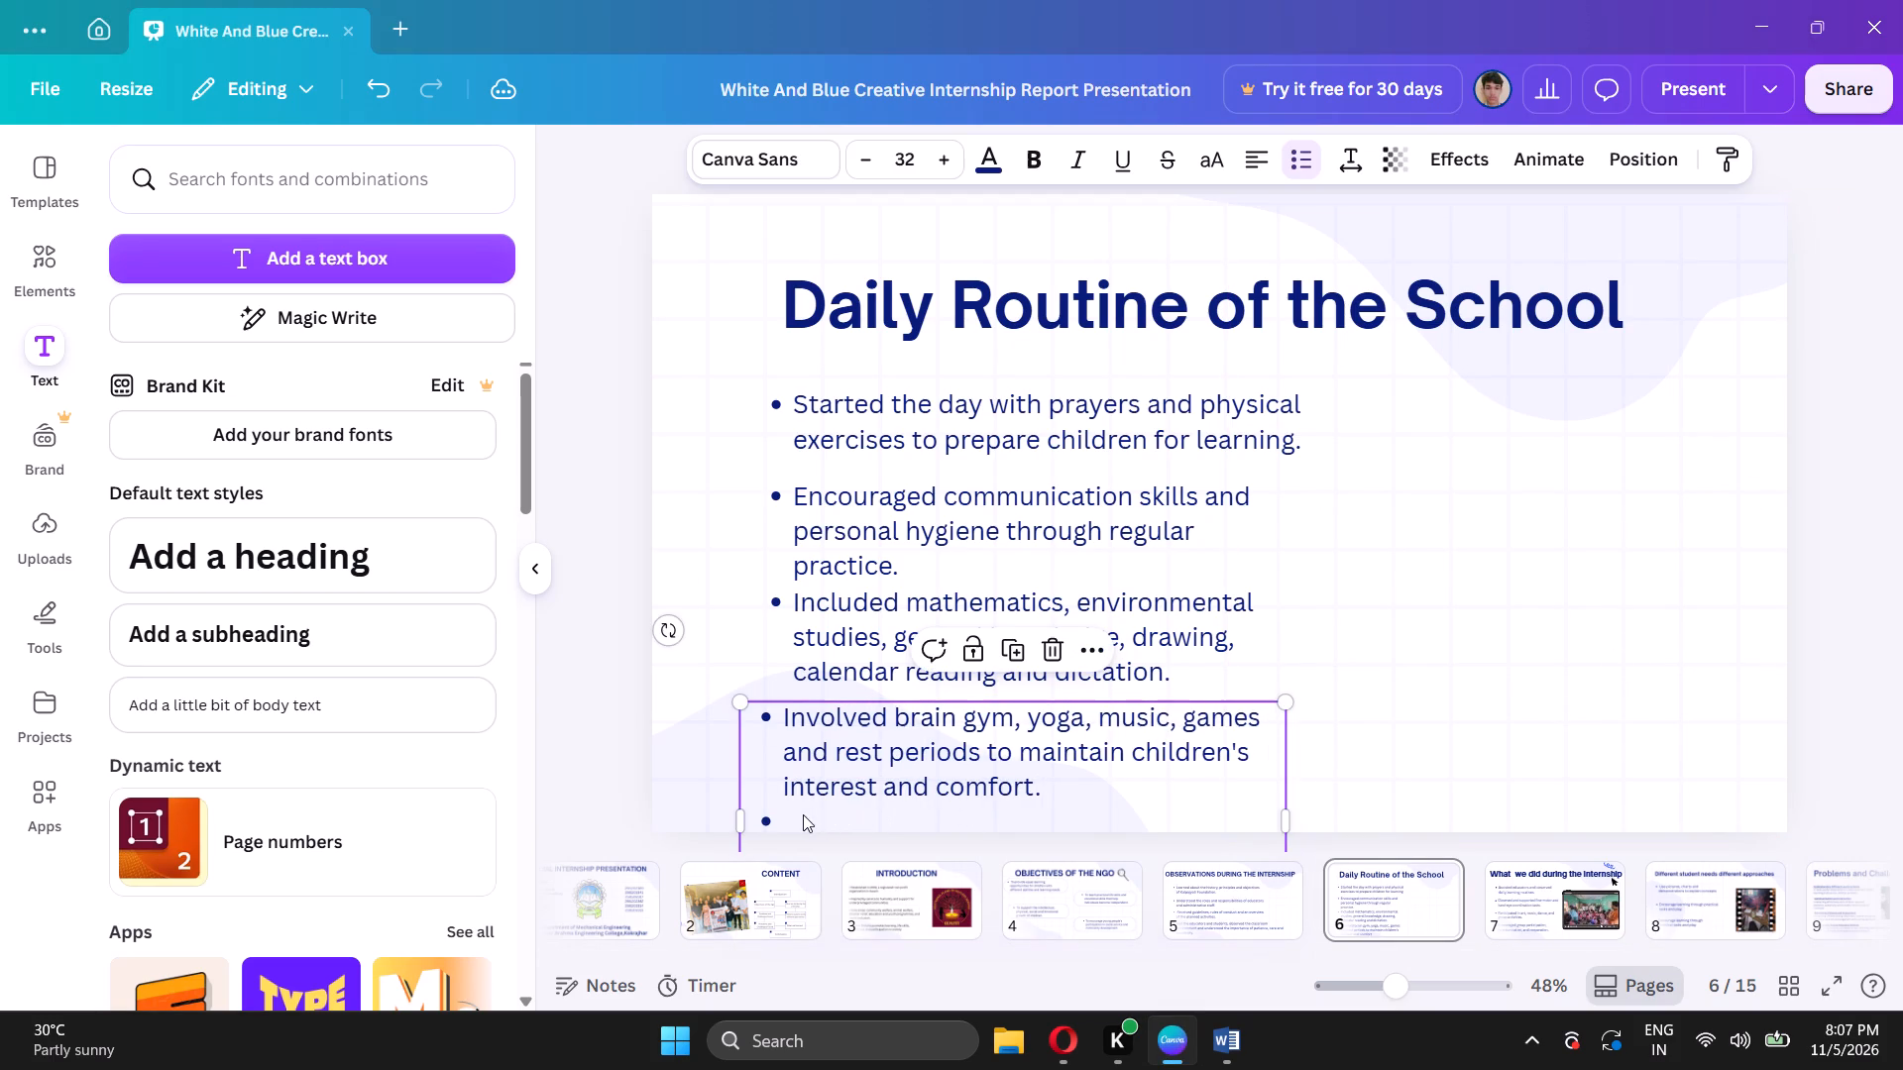
pyautogui.moveTo(801, 813); pyautogui.dragTo(827, 813)
pyautogui.click(817, 814)
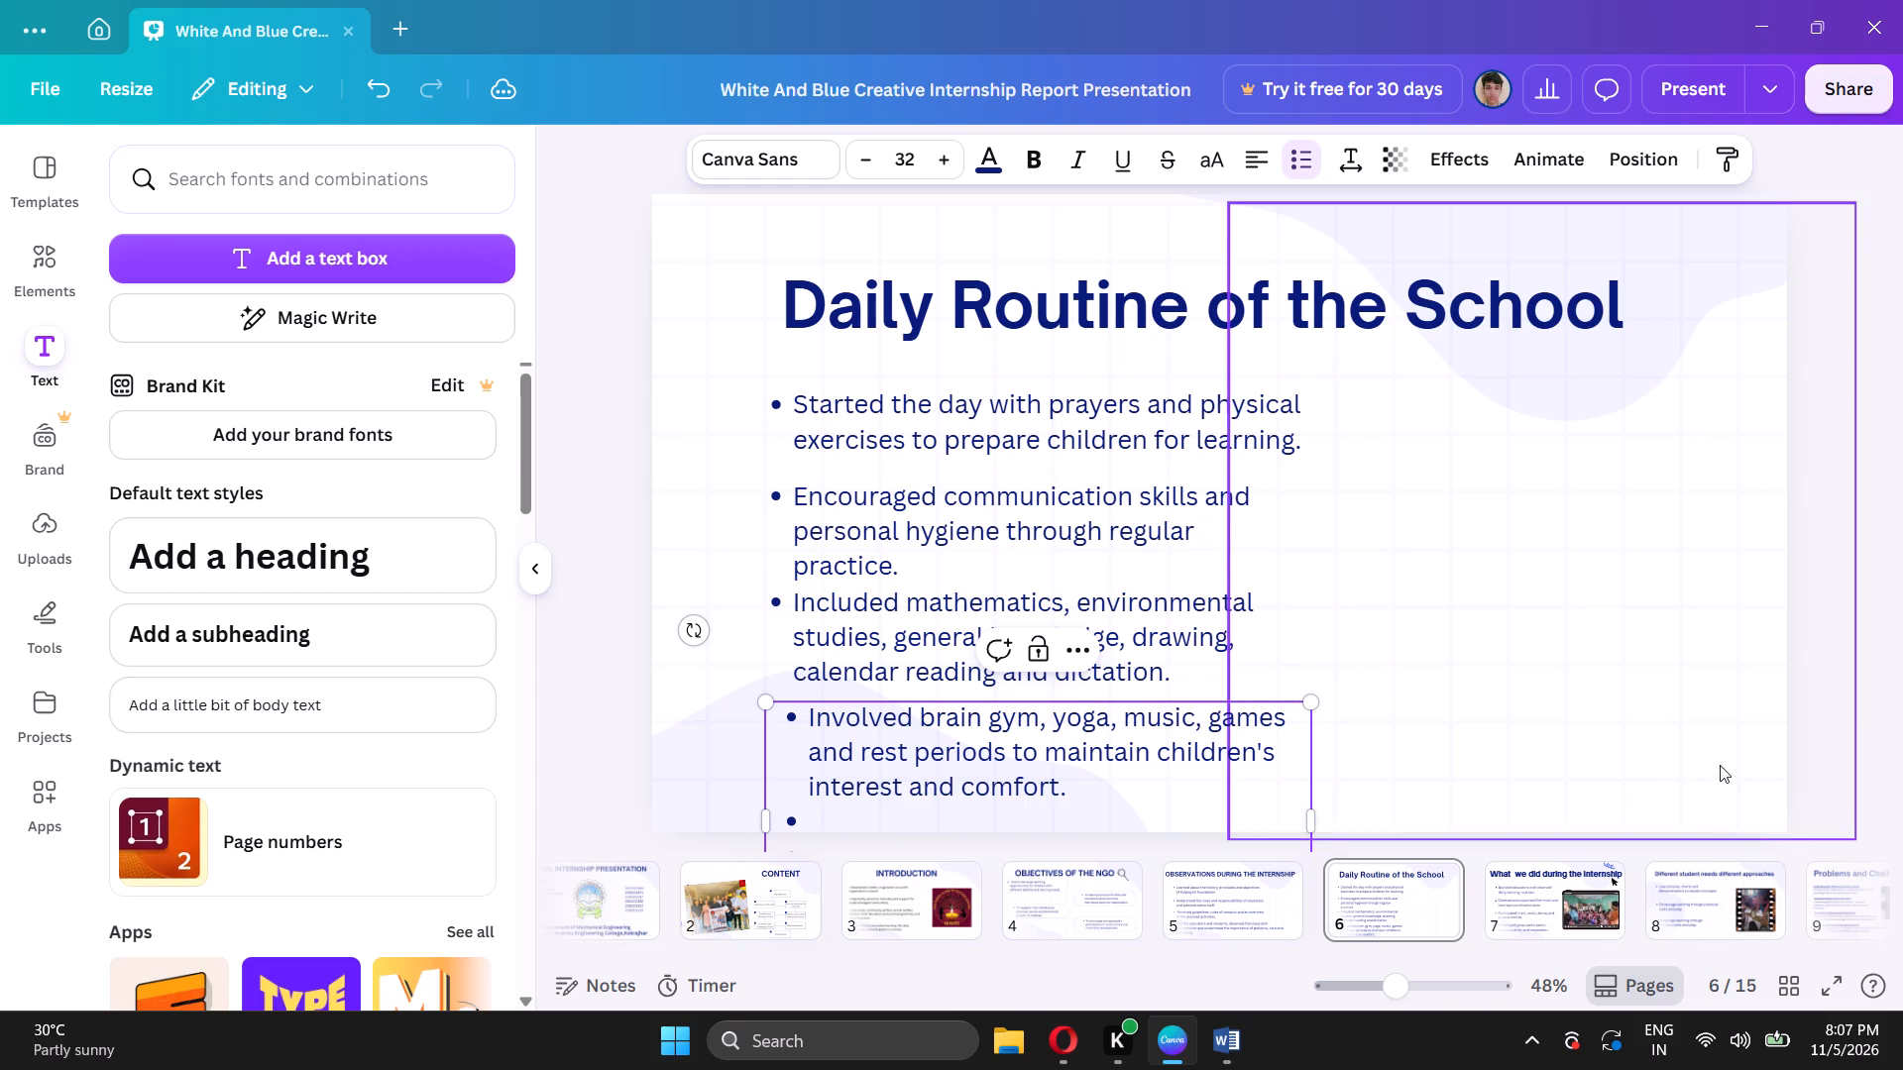
pyautogui.click(1855, 733)
pyautogui.moveTo(1220, 781); pyautogui.dragTo(1463, 477)
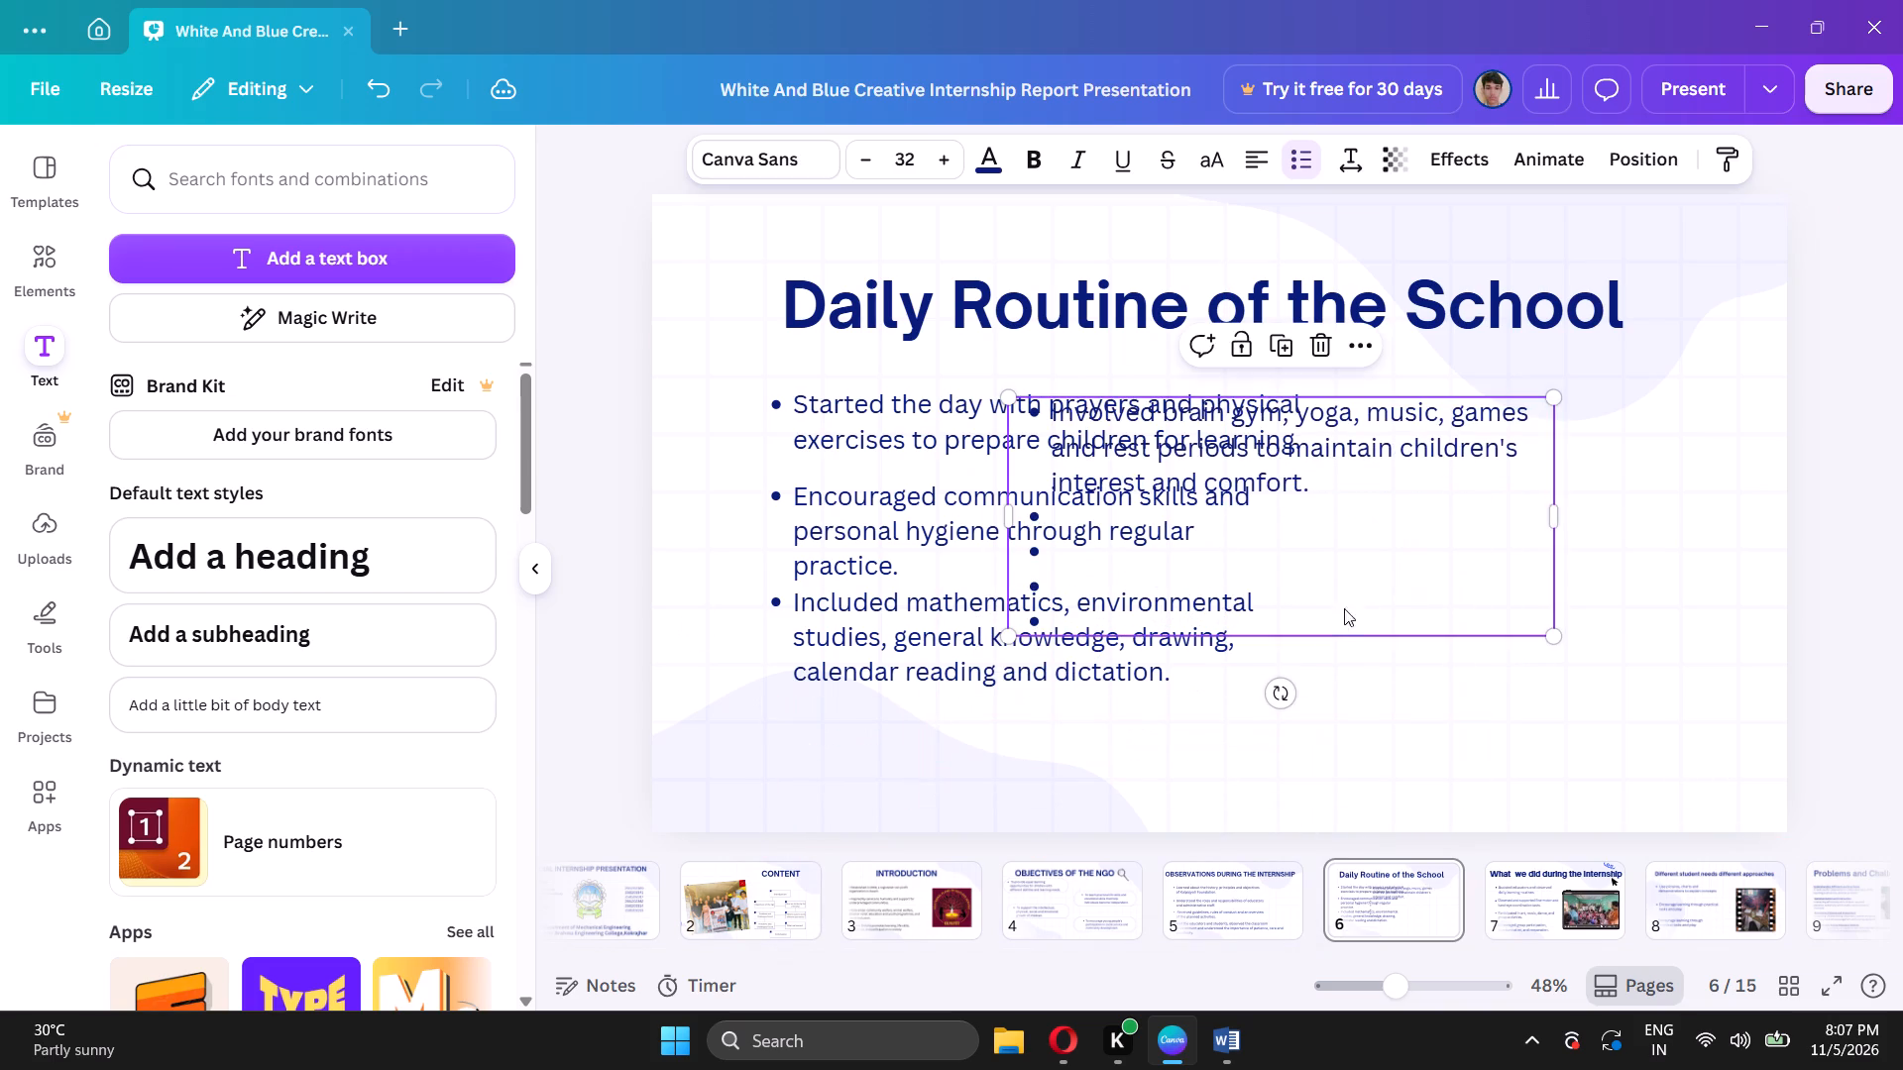
pyautogui.moveTo(1412, 573); pyautogui.dragTo(1655, 674)
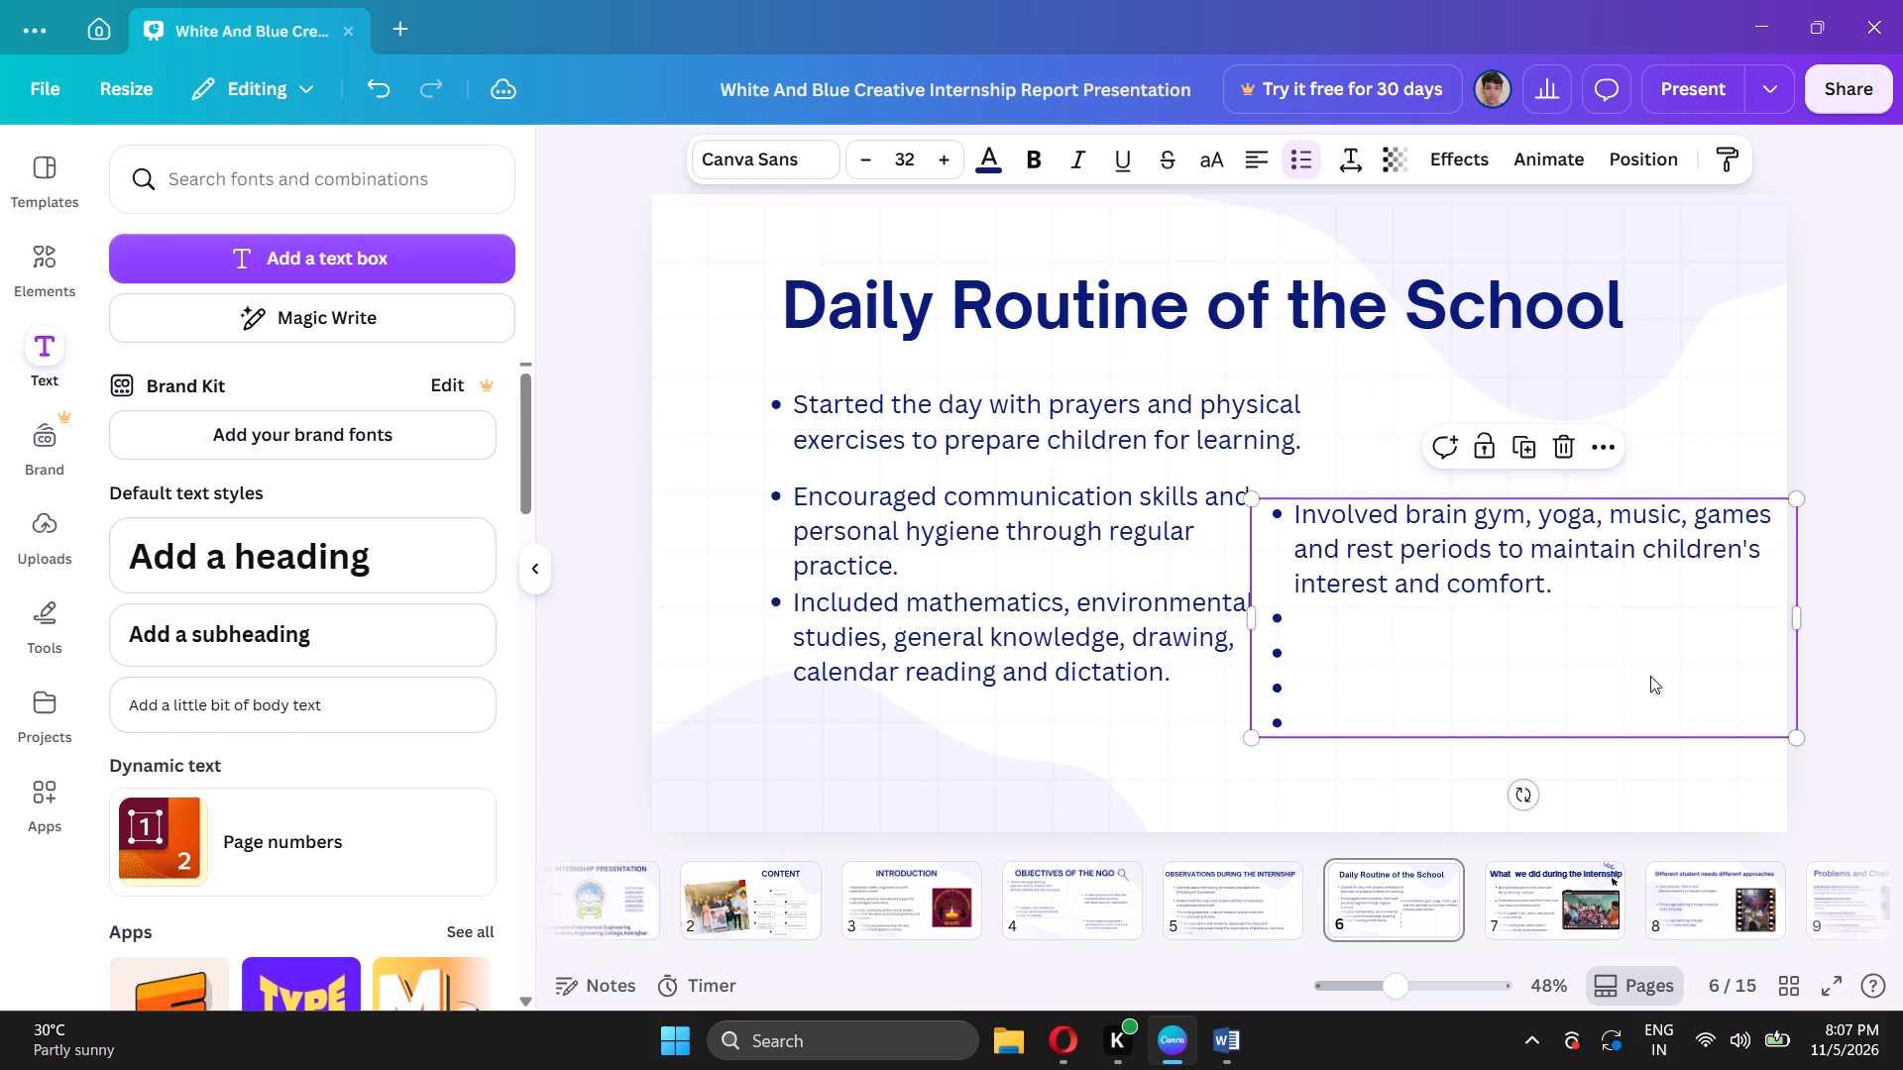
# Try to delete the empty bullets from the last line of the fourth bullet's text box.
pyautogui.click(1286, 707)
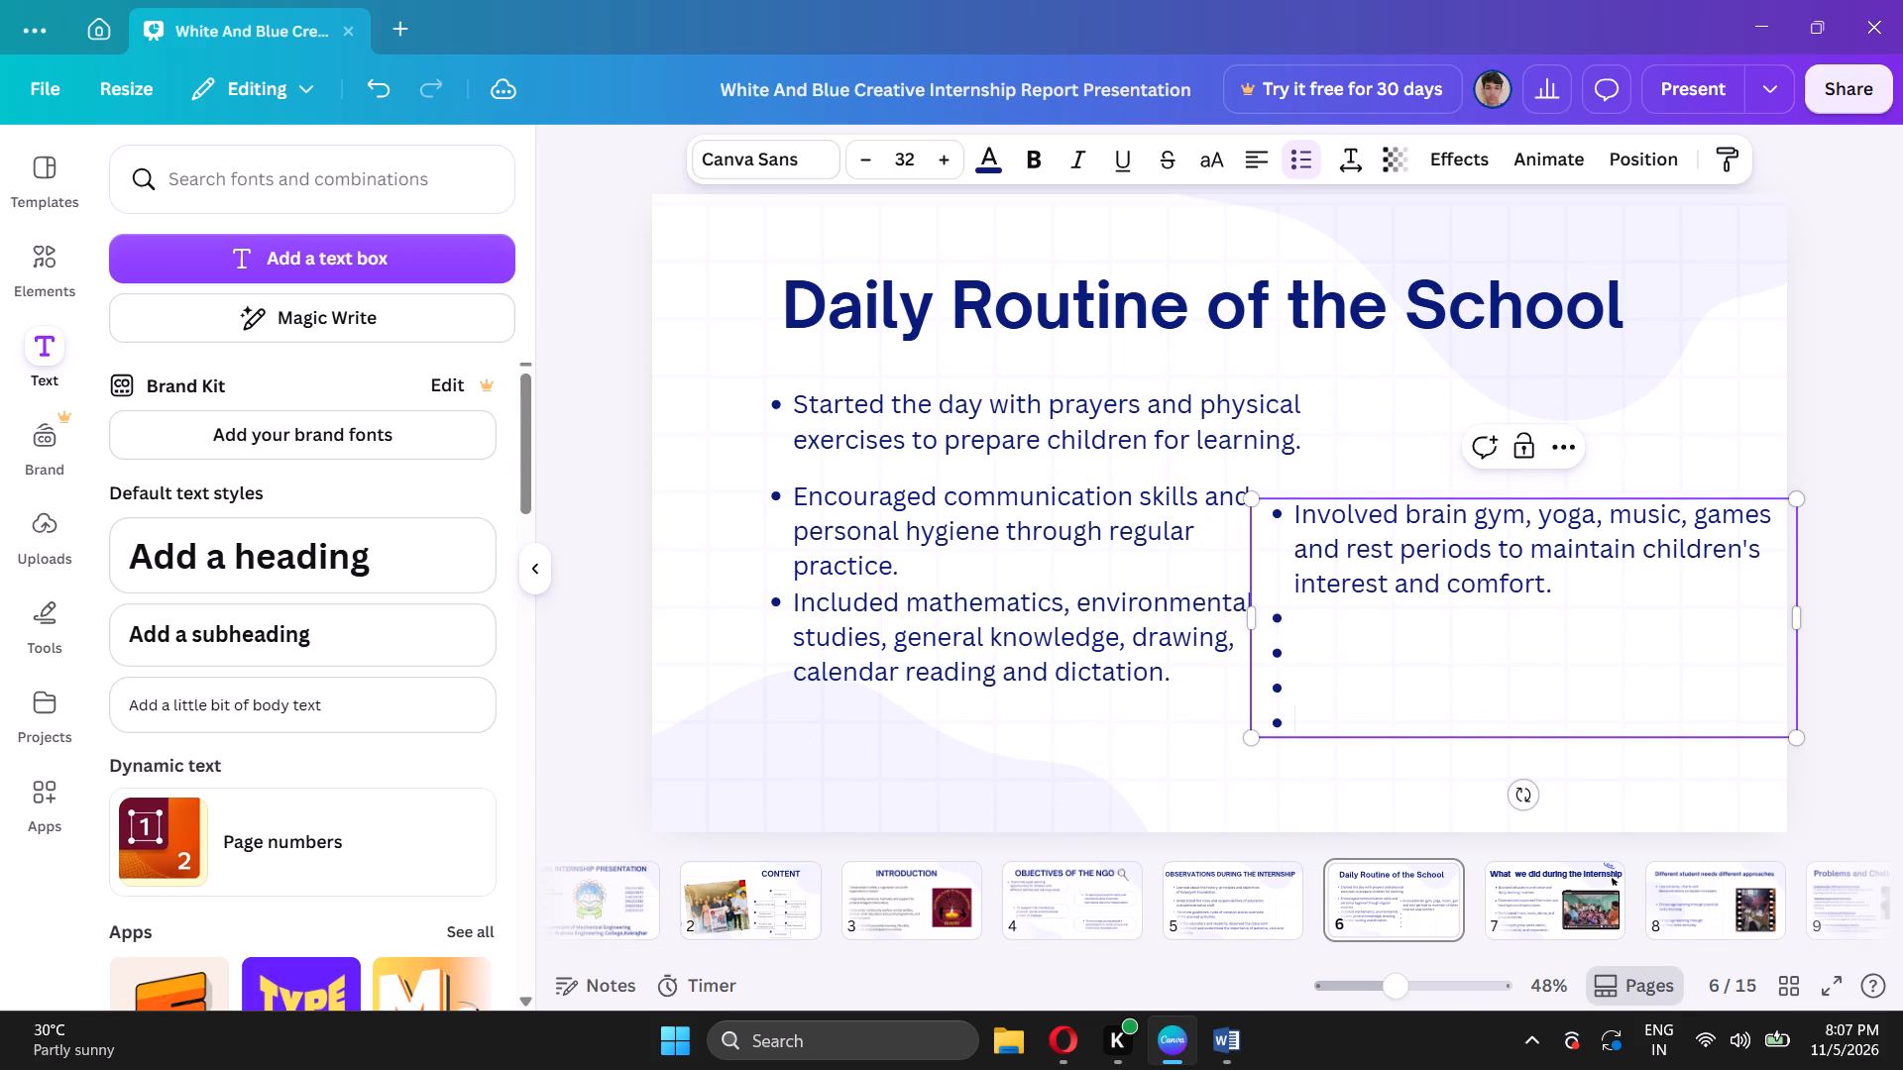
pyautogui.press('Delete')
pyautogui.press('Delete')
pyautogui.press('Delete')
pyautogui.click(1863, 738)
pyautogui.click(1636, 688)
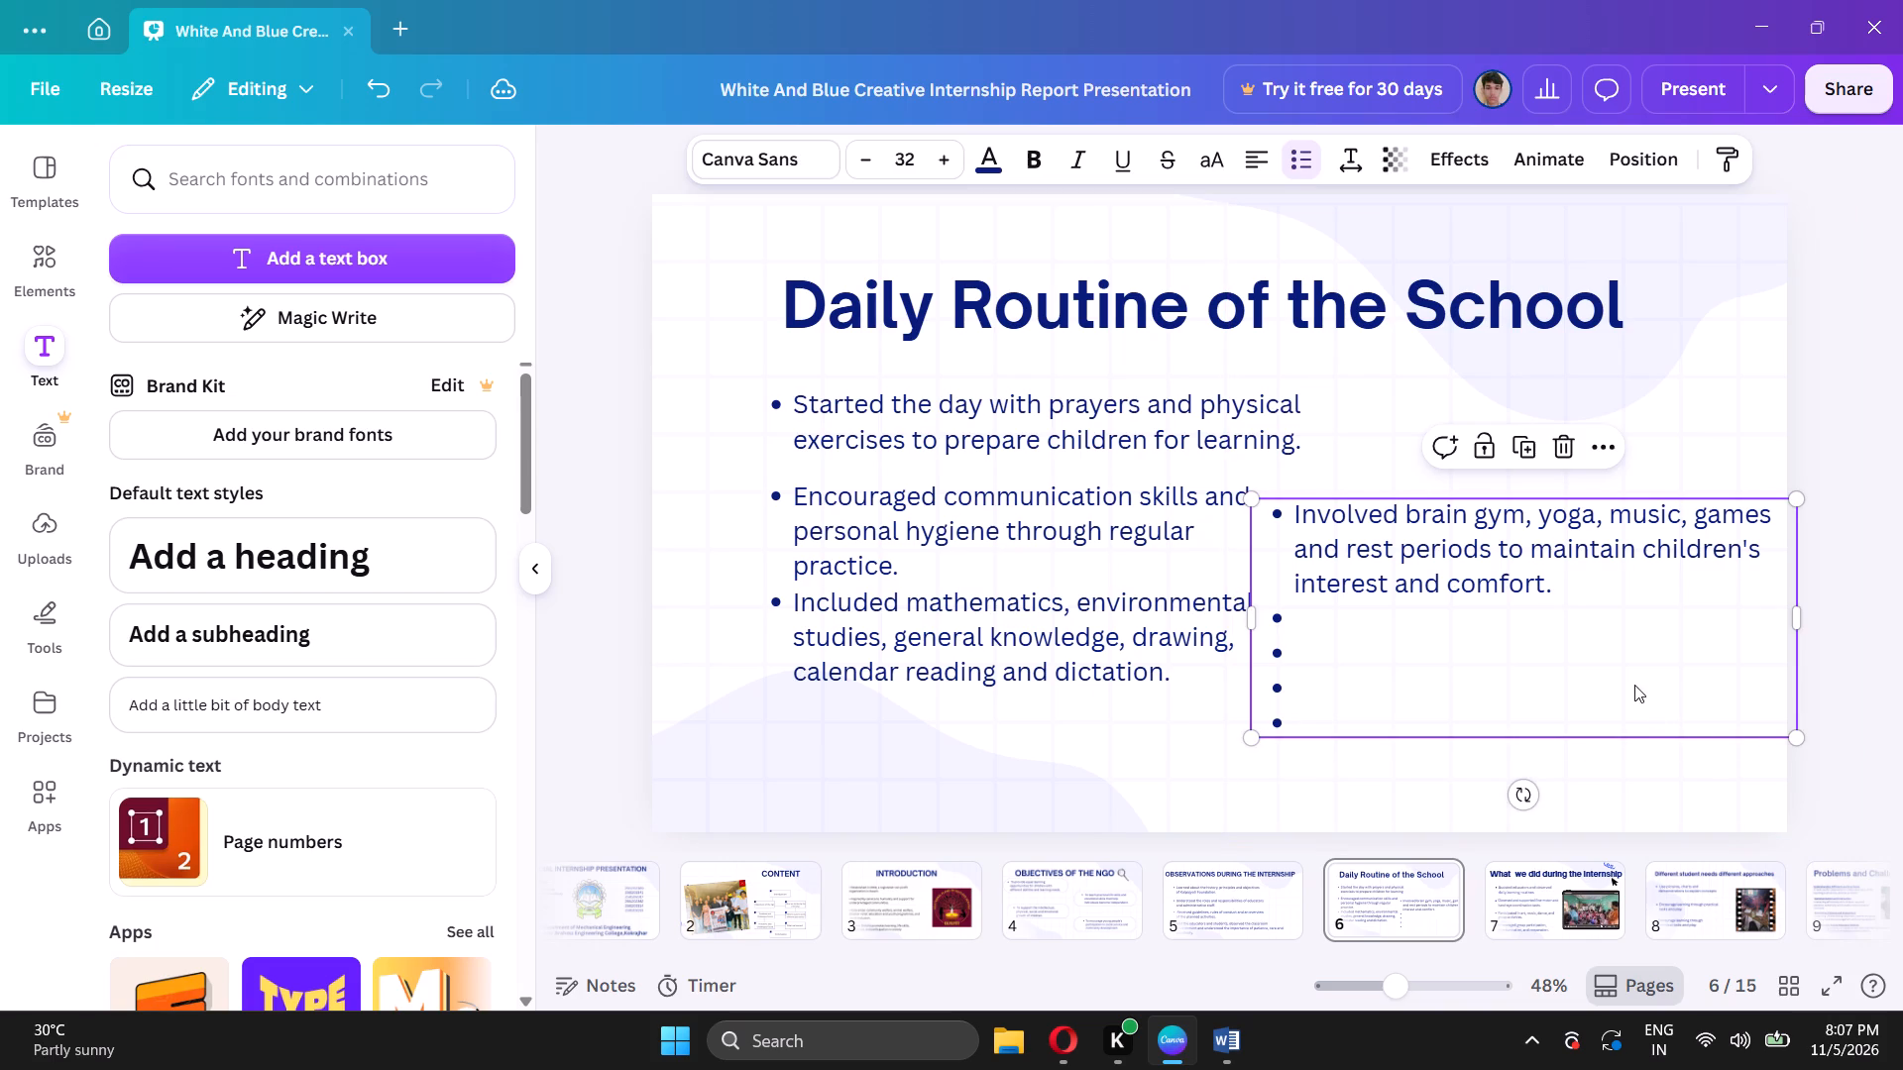
# Shrink the fourth bullet's text box slightly, scaling its text to size 31.4.
pyautogui.moveTo(1789, 731); pyautogui.dragTo(1768, 719)
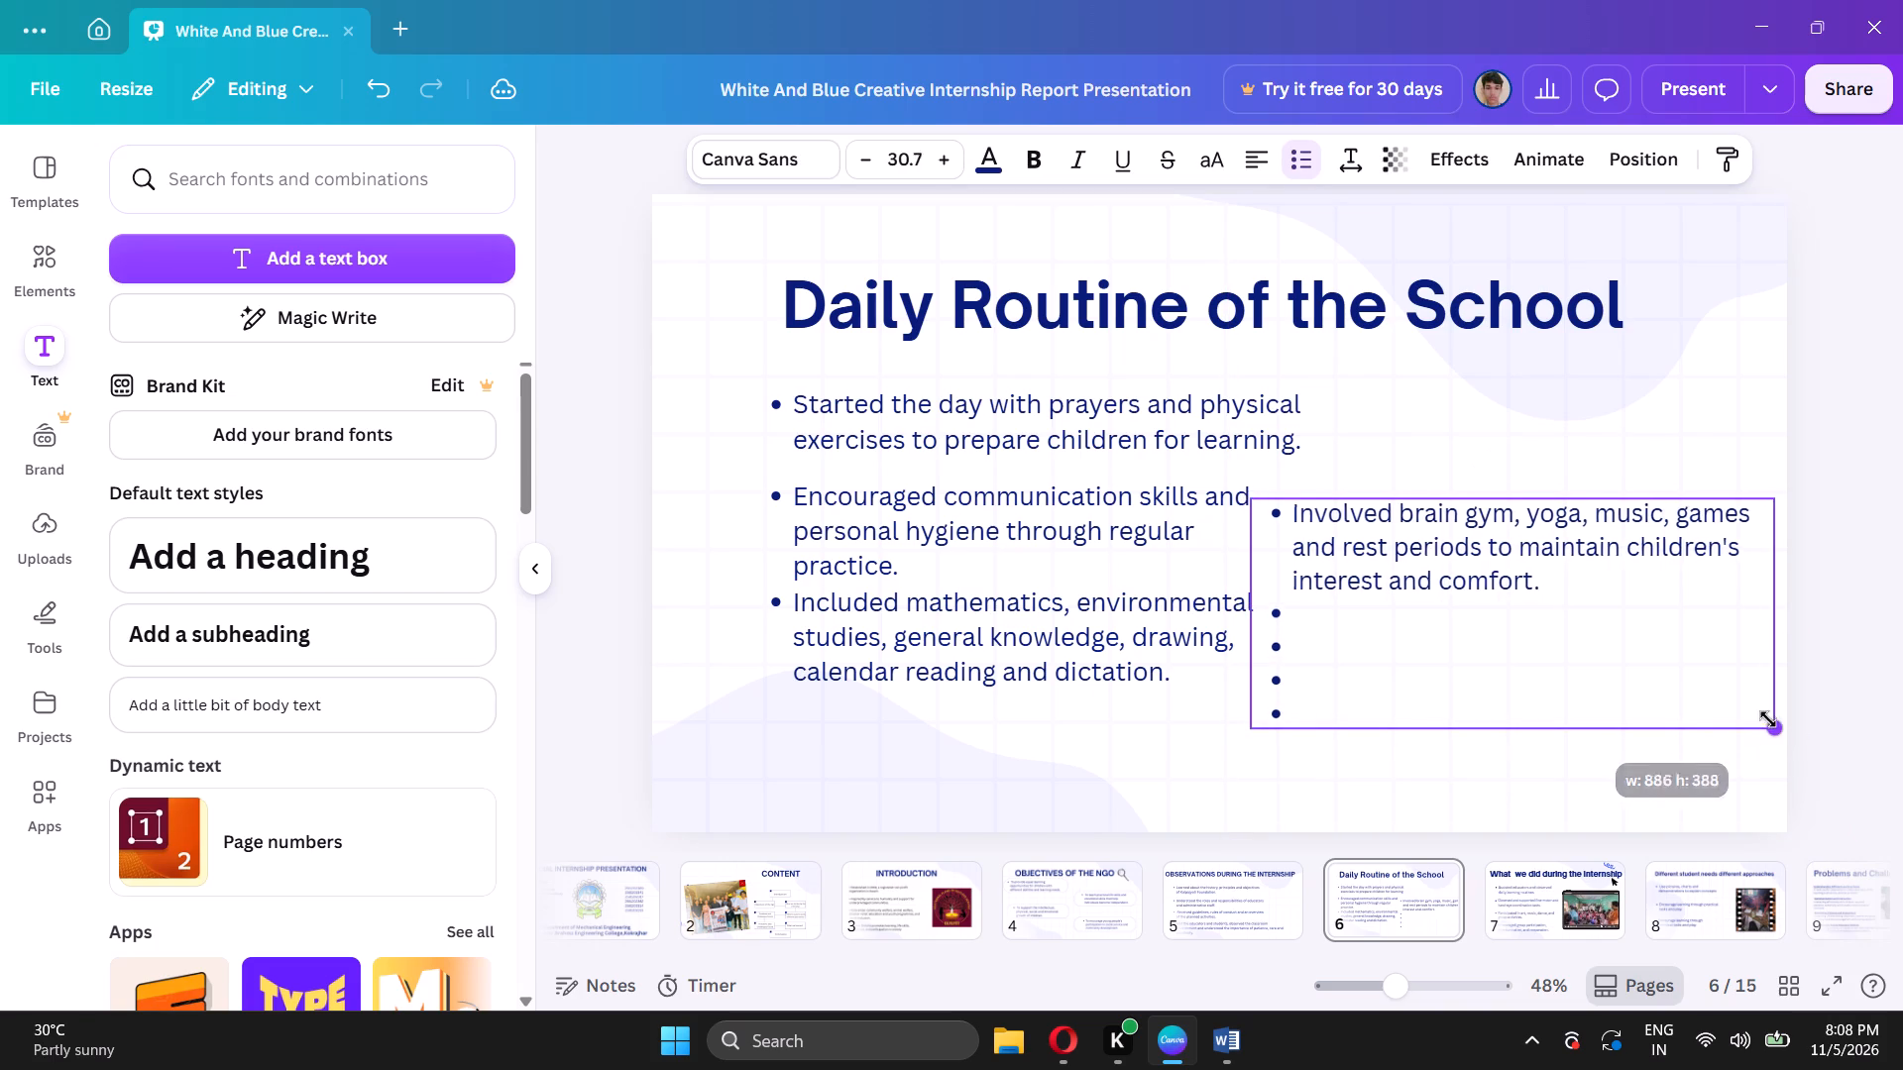
pyautogui.moveTo(1768, 719); pyautogui.dragTo(1783, 712)
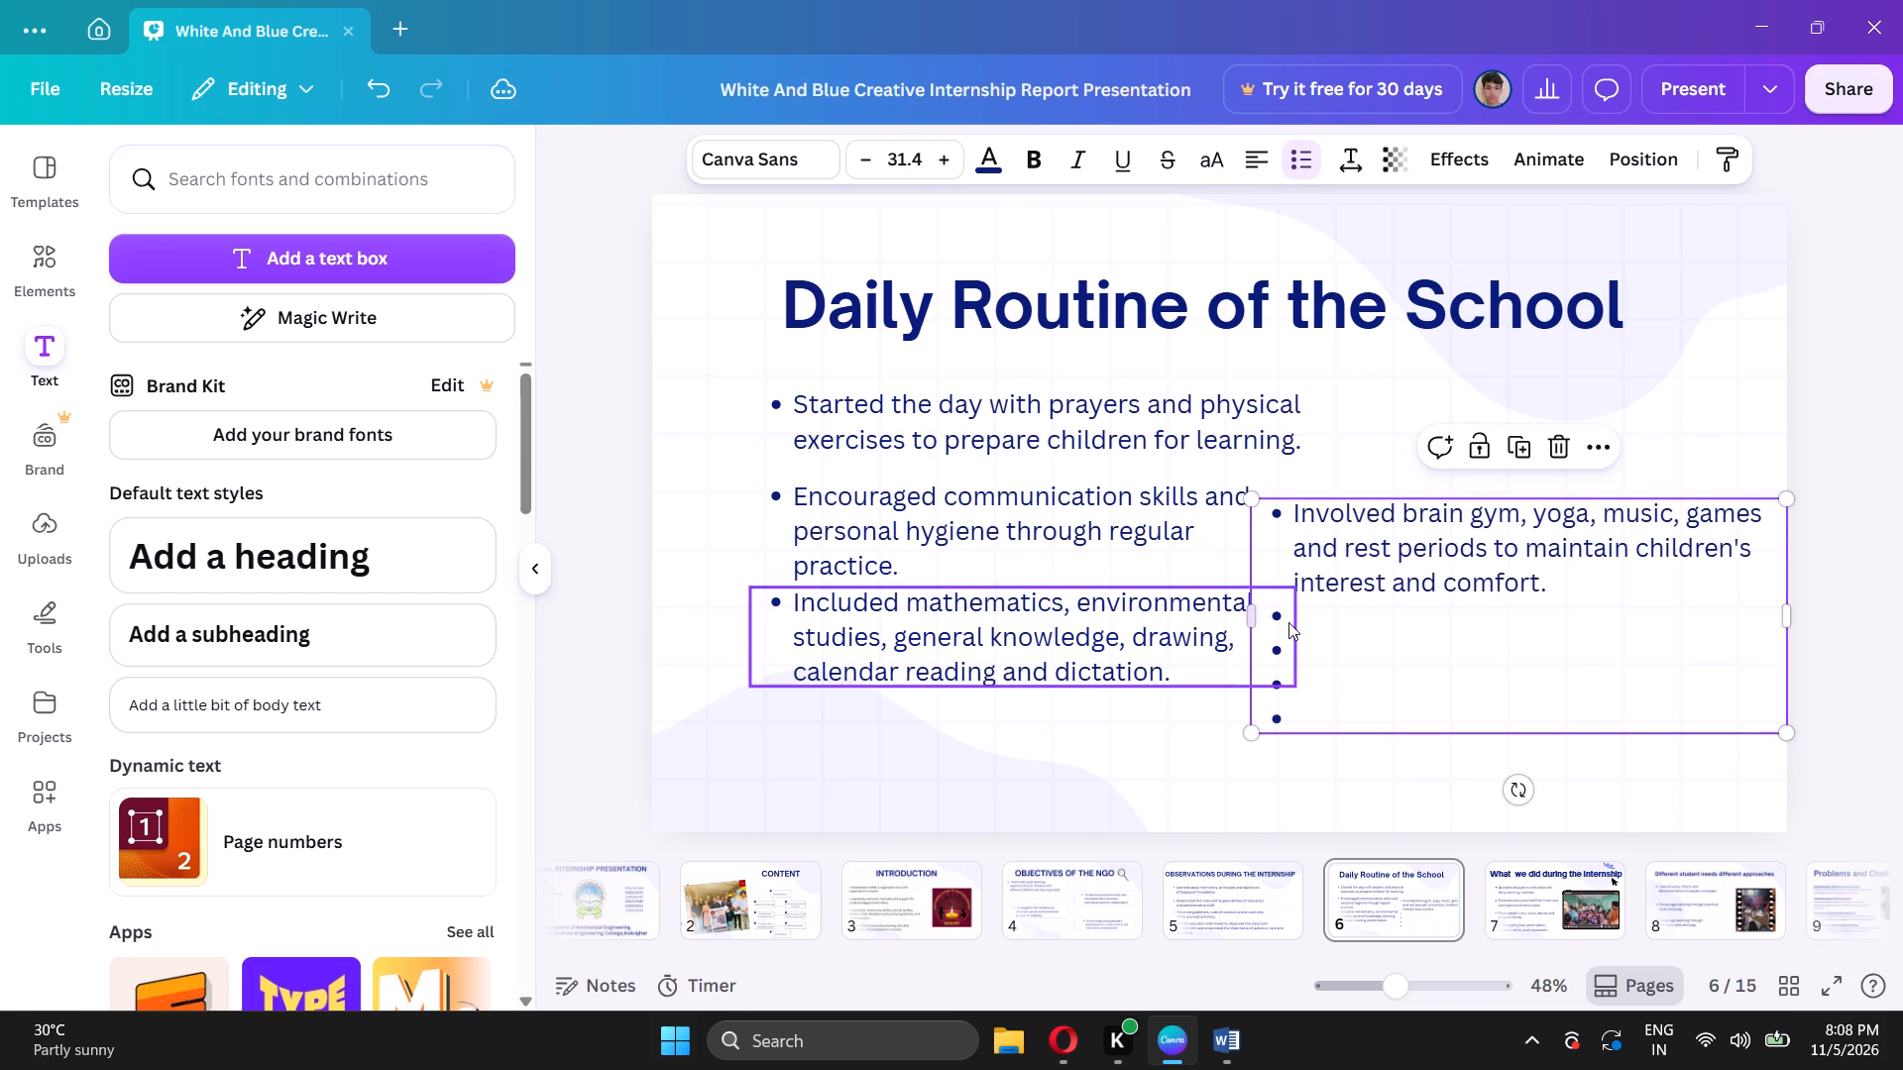
# Delete the extra empty bullets below "interest and comfort.", leaving a single empty line.
pyautogui.click(1300, 609)
pyautogui.click(1280, 610)
pyautogui.press('Delete')
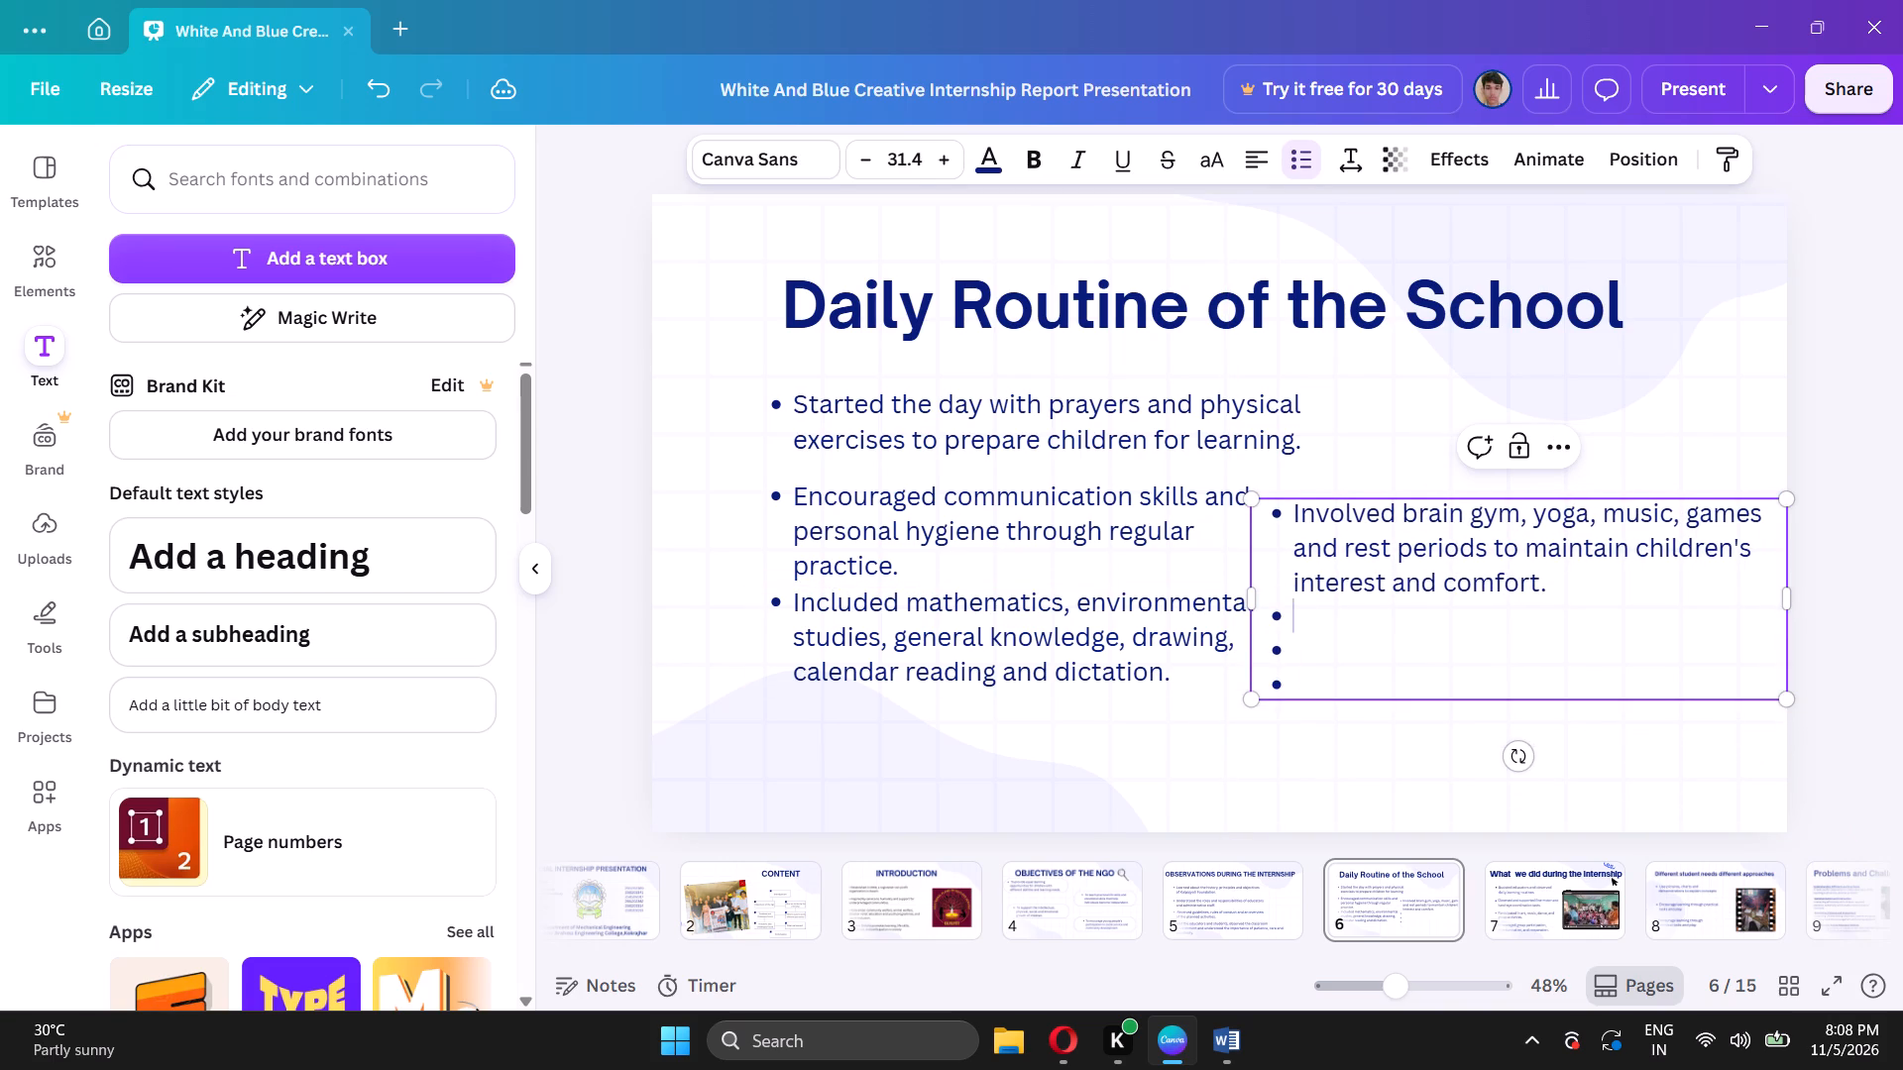
pyautogui.press('Delete')
pyautogui.press('Delete')
pyautogui.press('Delete')
pyautogui.press('Delete')
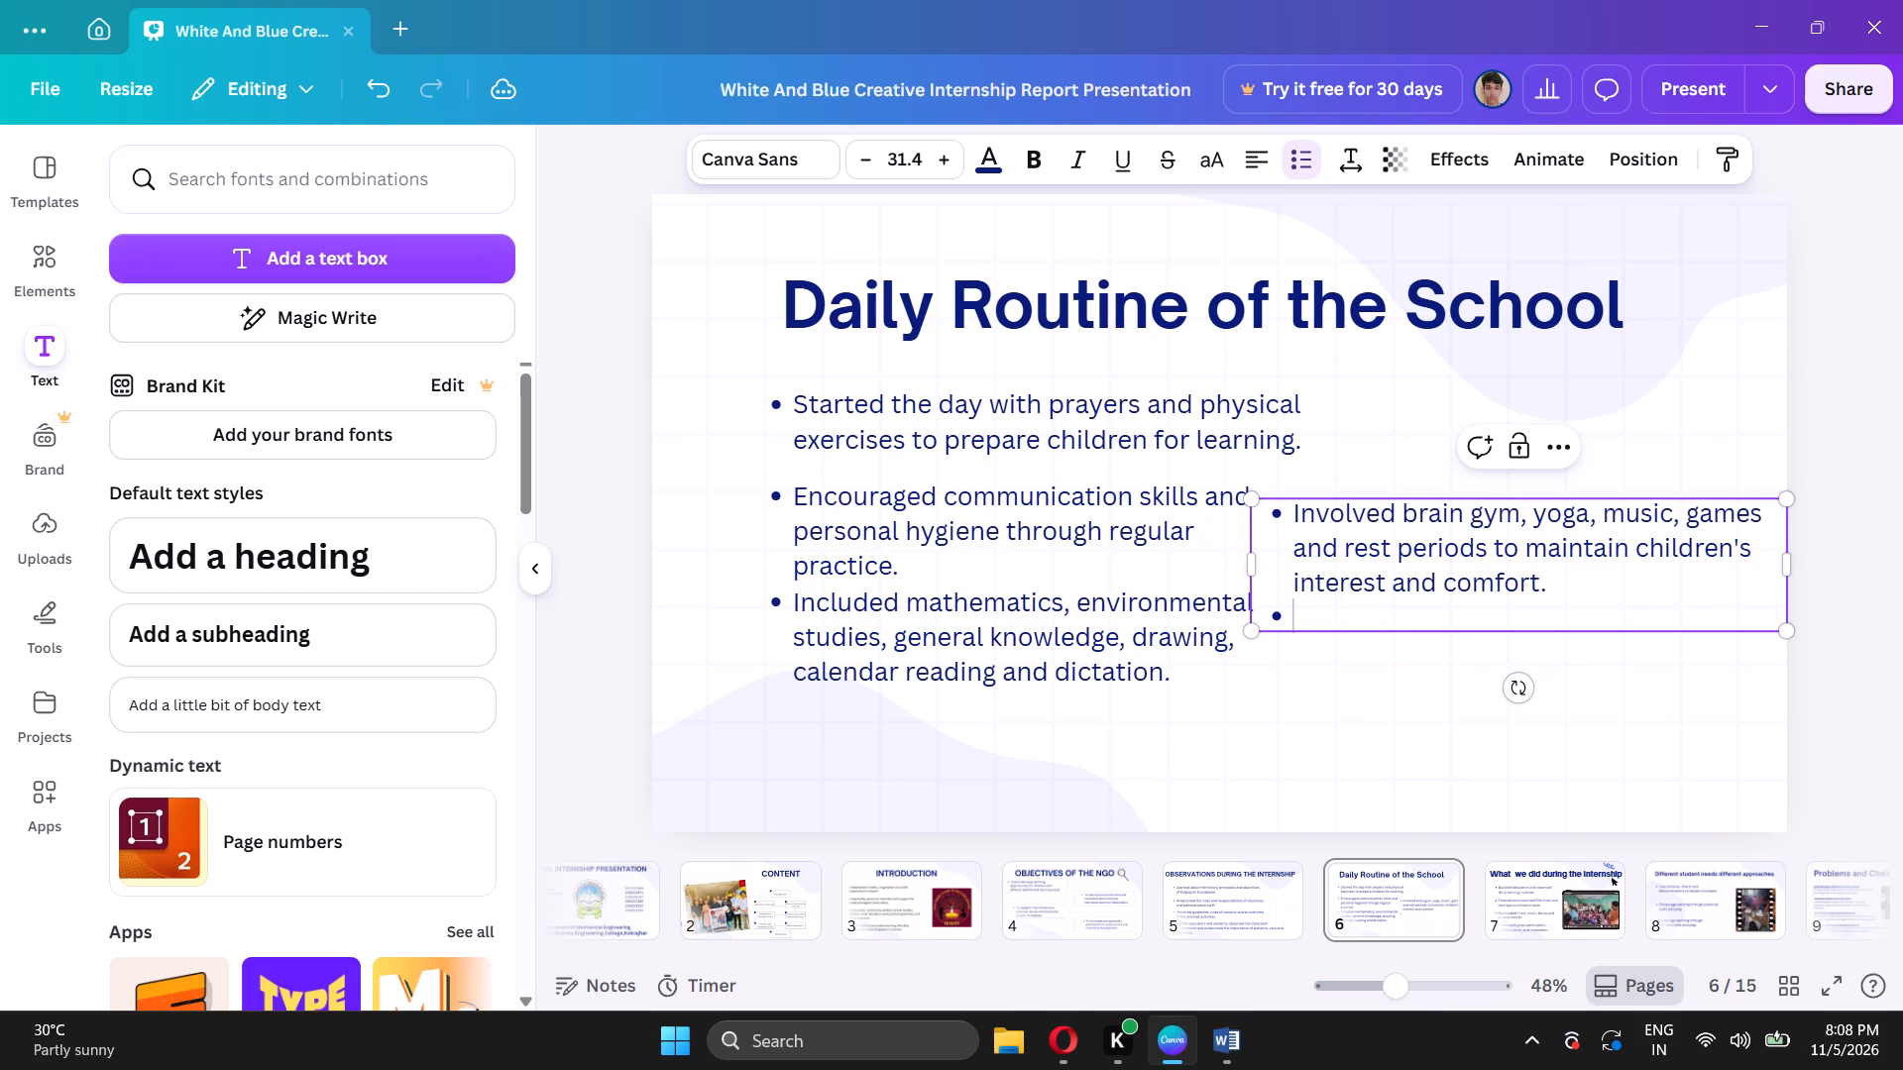
# Remove the bullet marker from the remaining empty line below the "Involved brain gym" text.
pyautogui.click(1280, 619)
pyautogui.doubleClick(1288, 615)
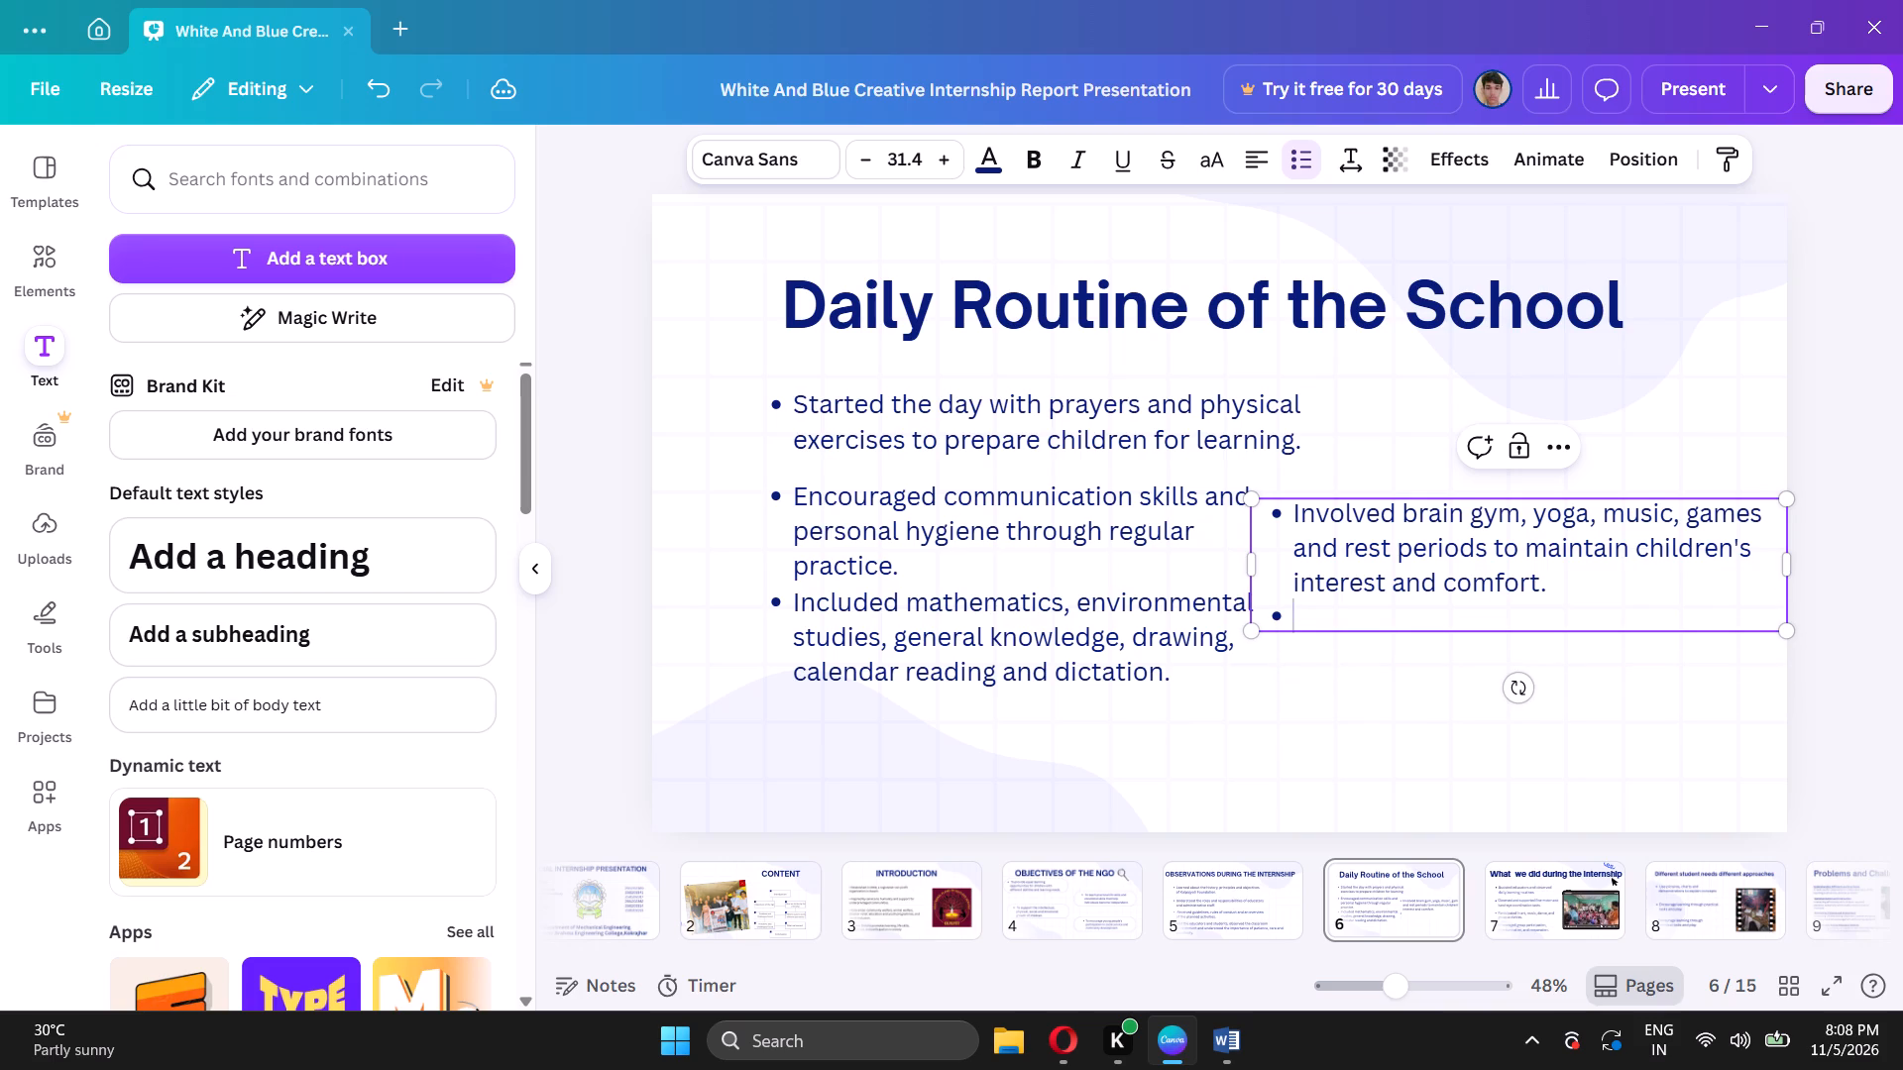
pyautogui.doubleClick(1287, 615)
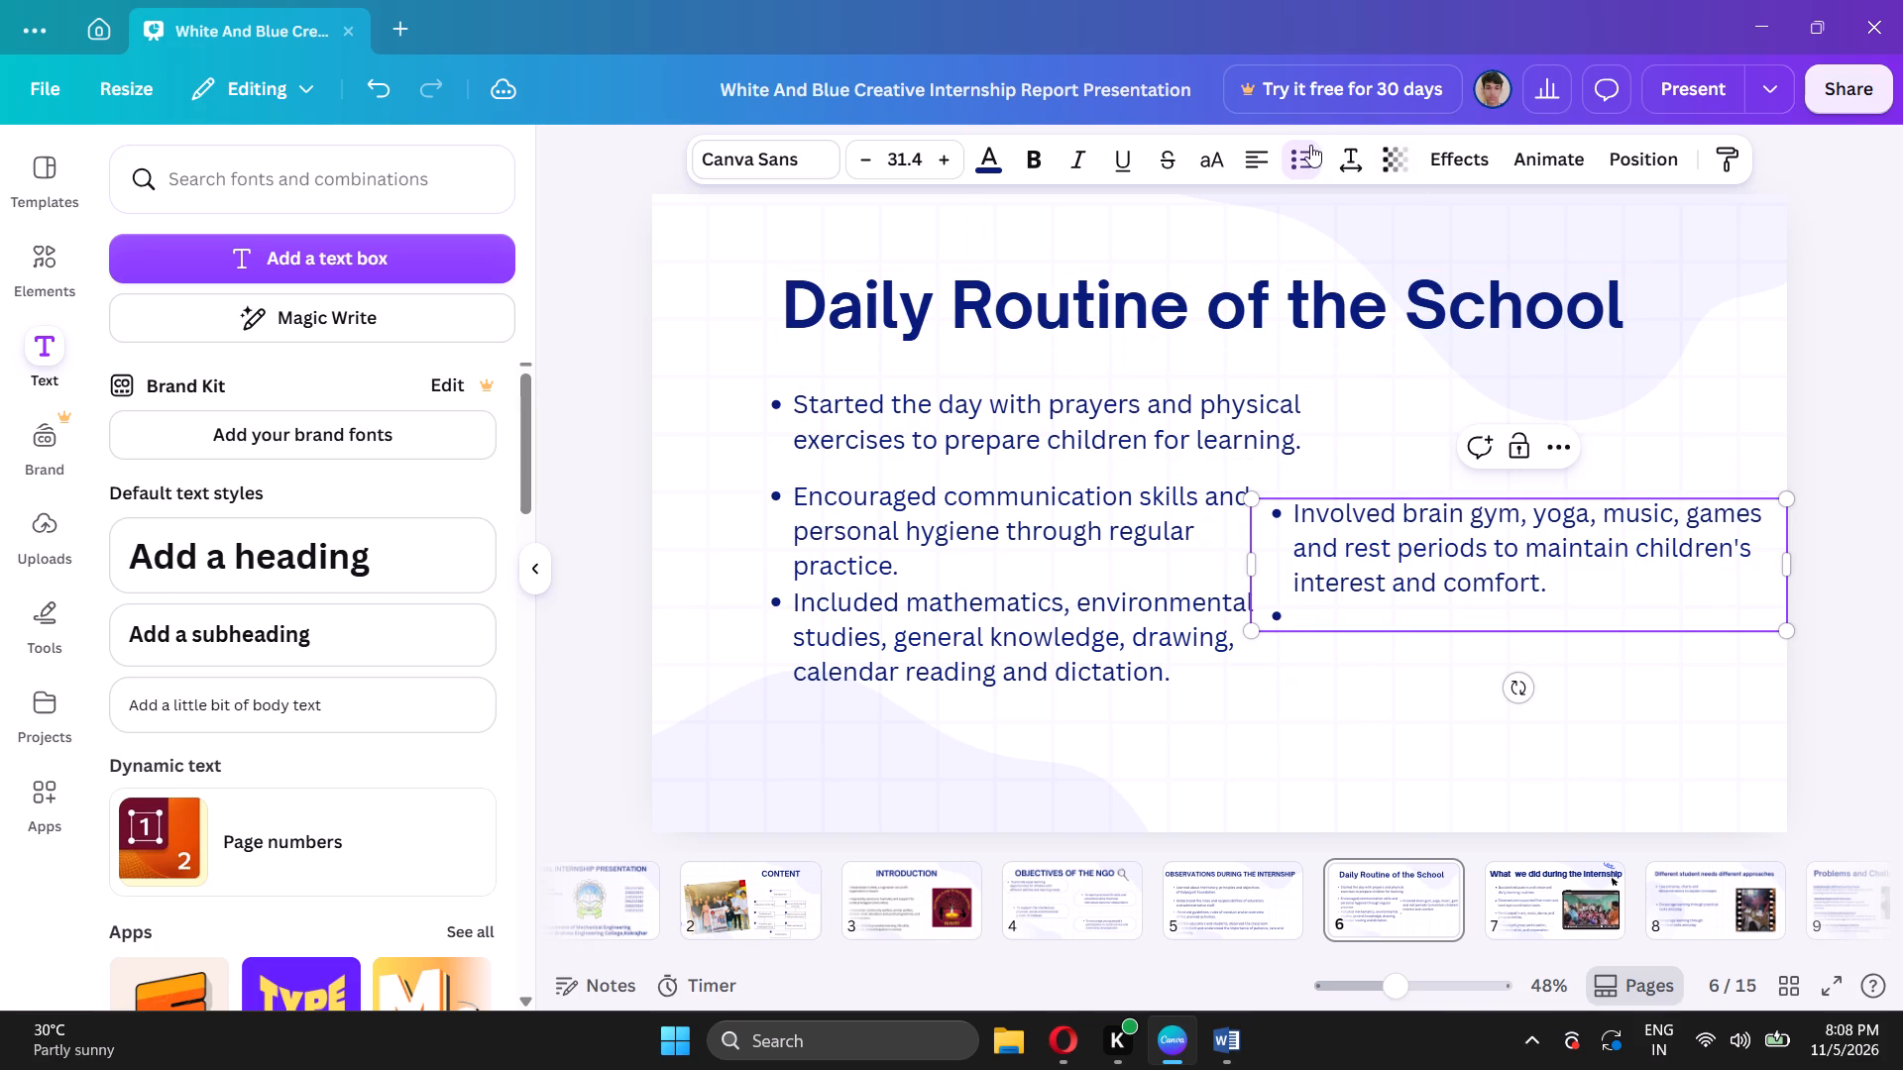
pyautogui.click(1303, 152)
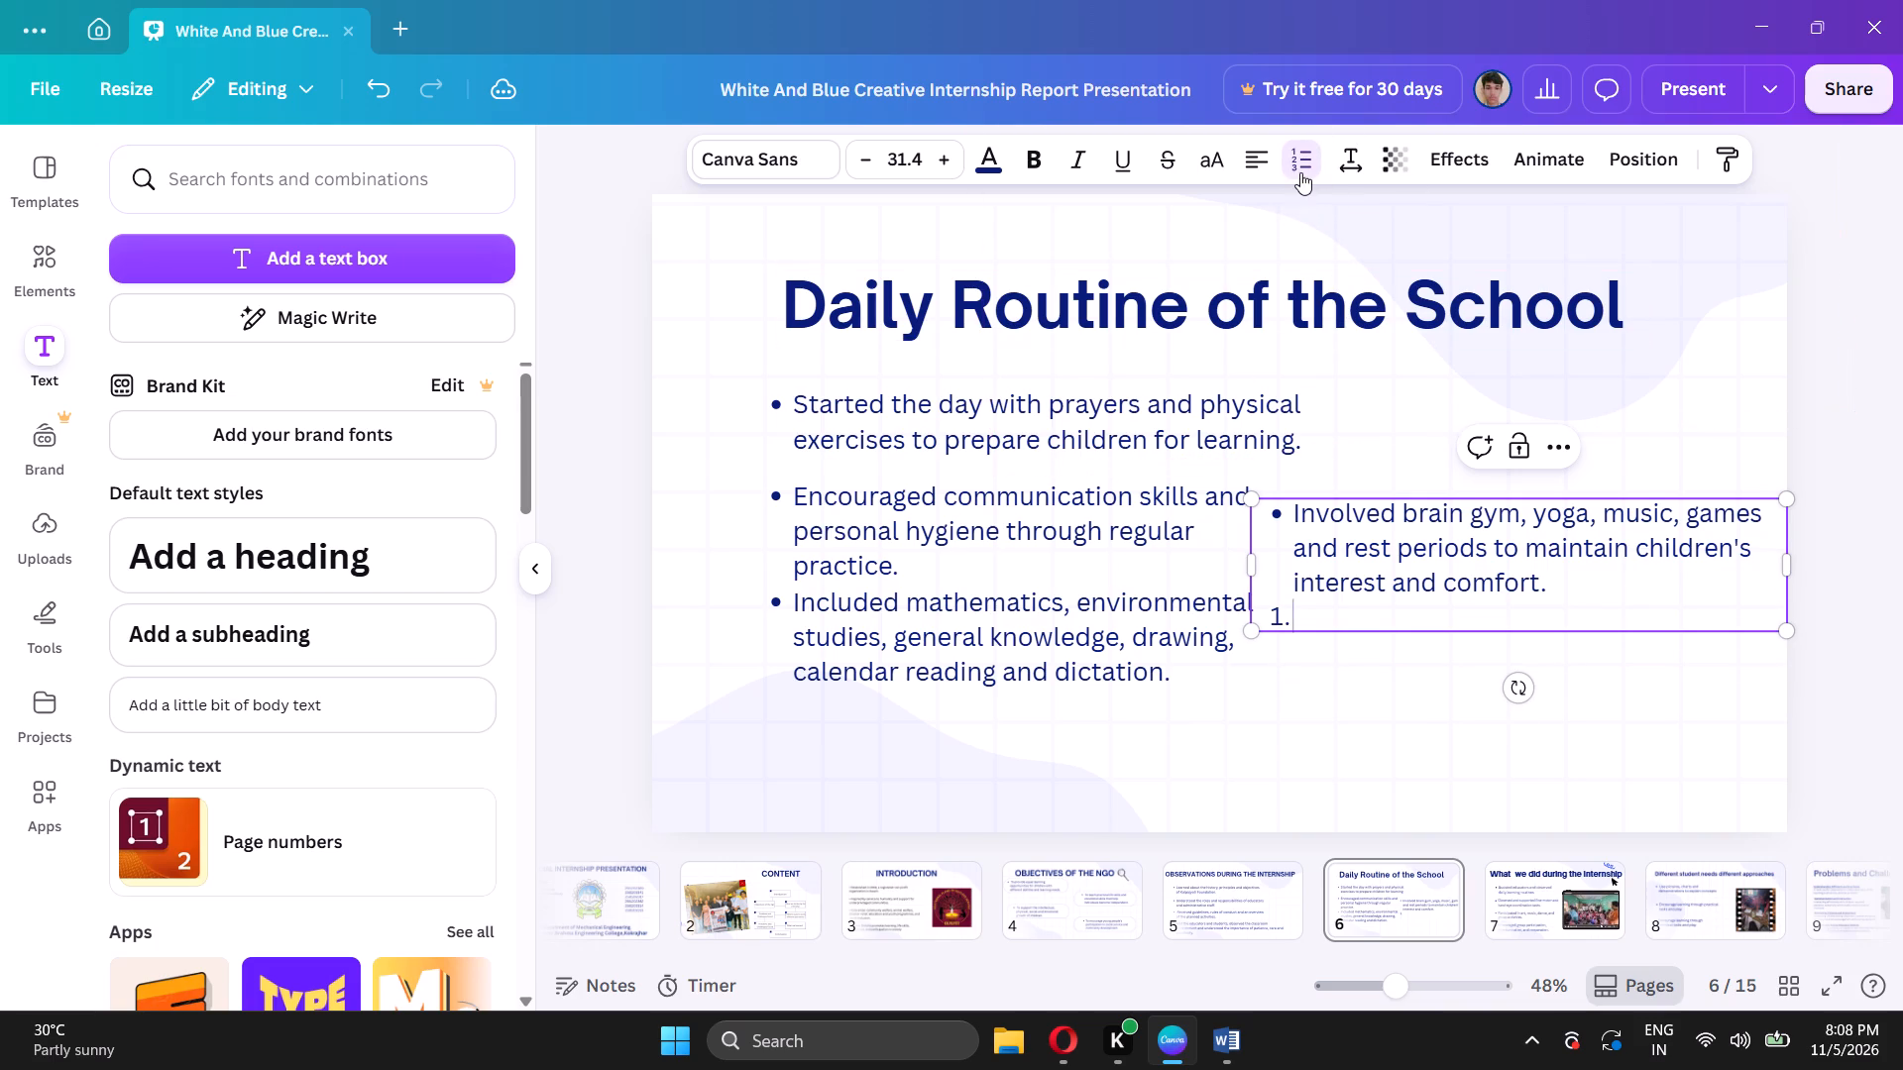
pyautogui.click(1300, 170)
pyautogui.doubleClick(1300, 170)
pyautogui.click(1300, 170)
pyautogui.click(1837, 495)
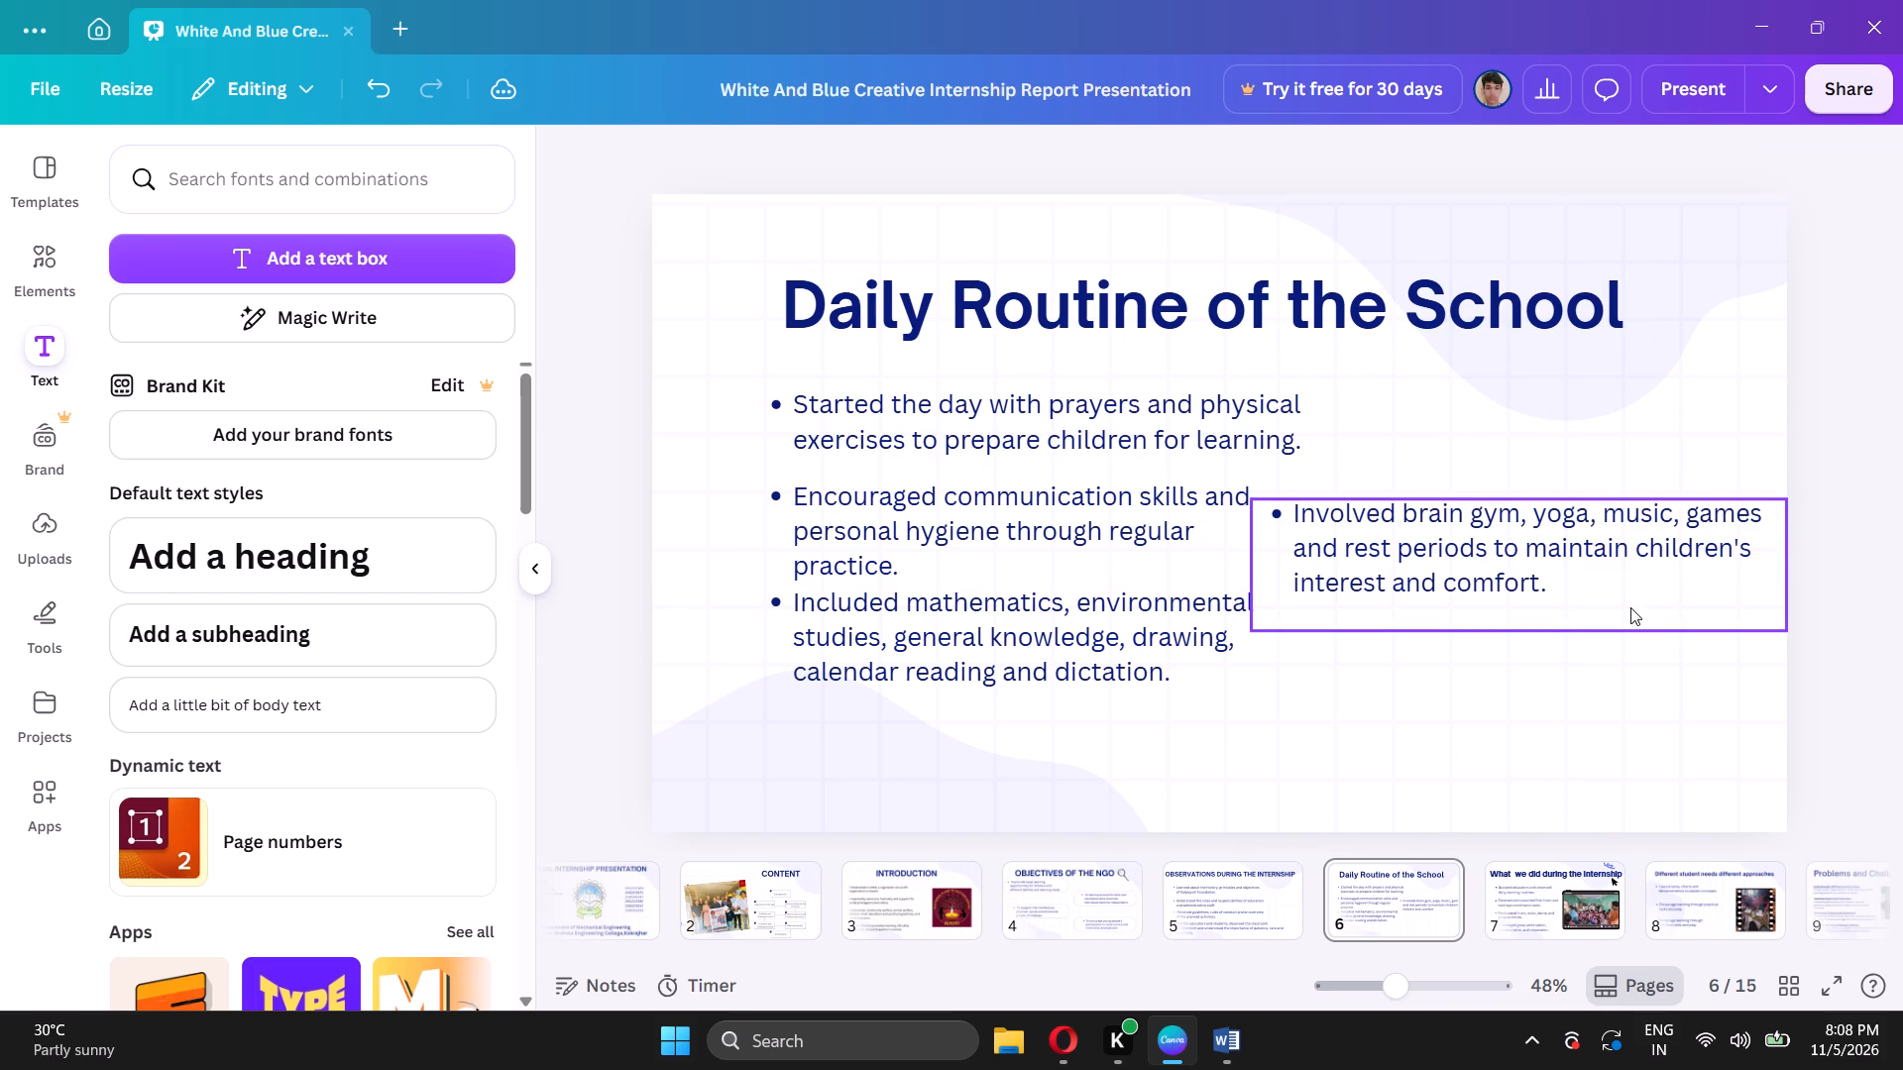
# Move the "Involved brain gym" text box back below the third bullet, roughly matching the other bullets' indent.
pyautogui.click(1630, 607)
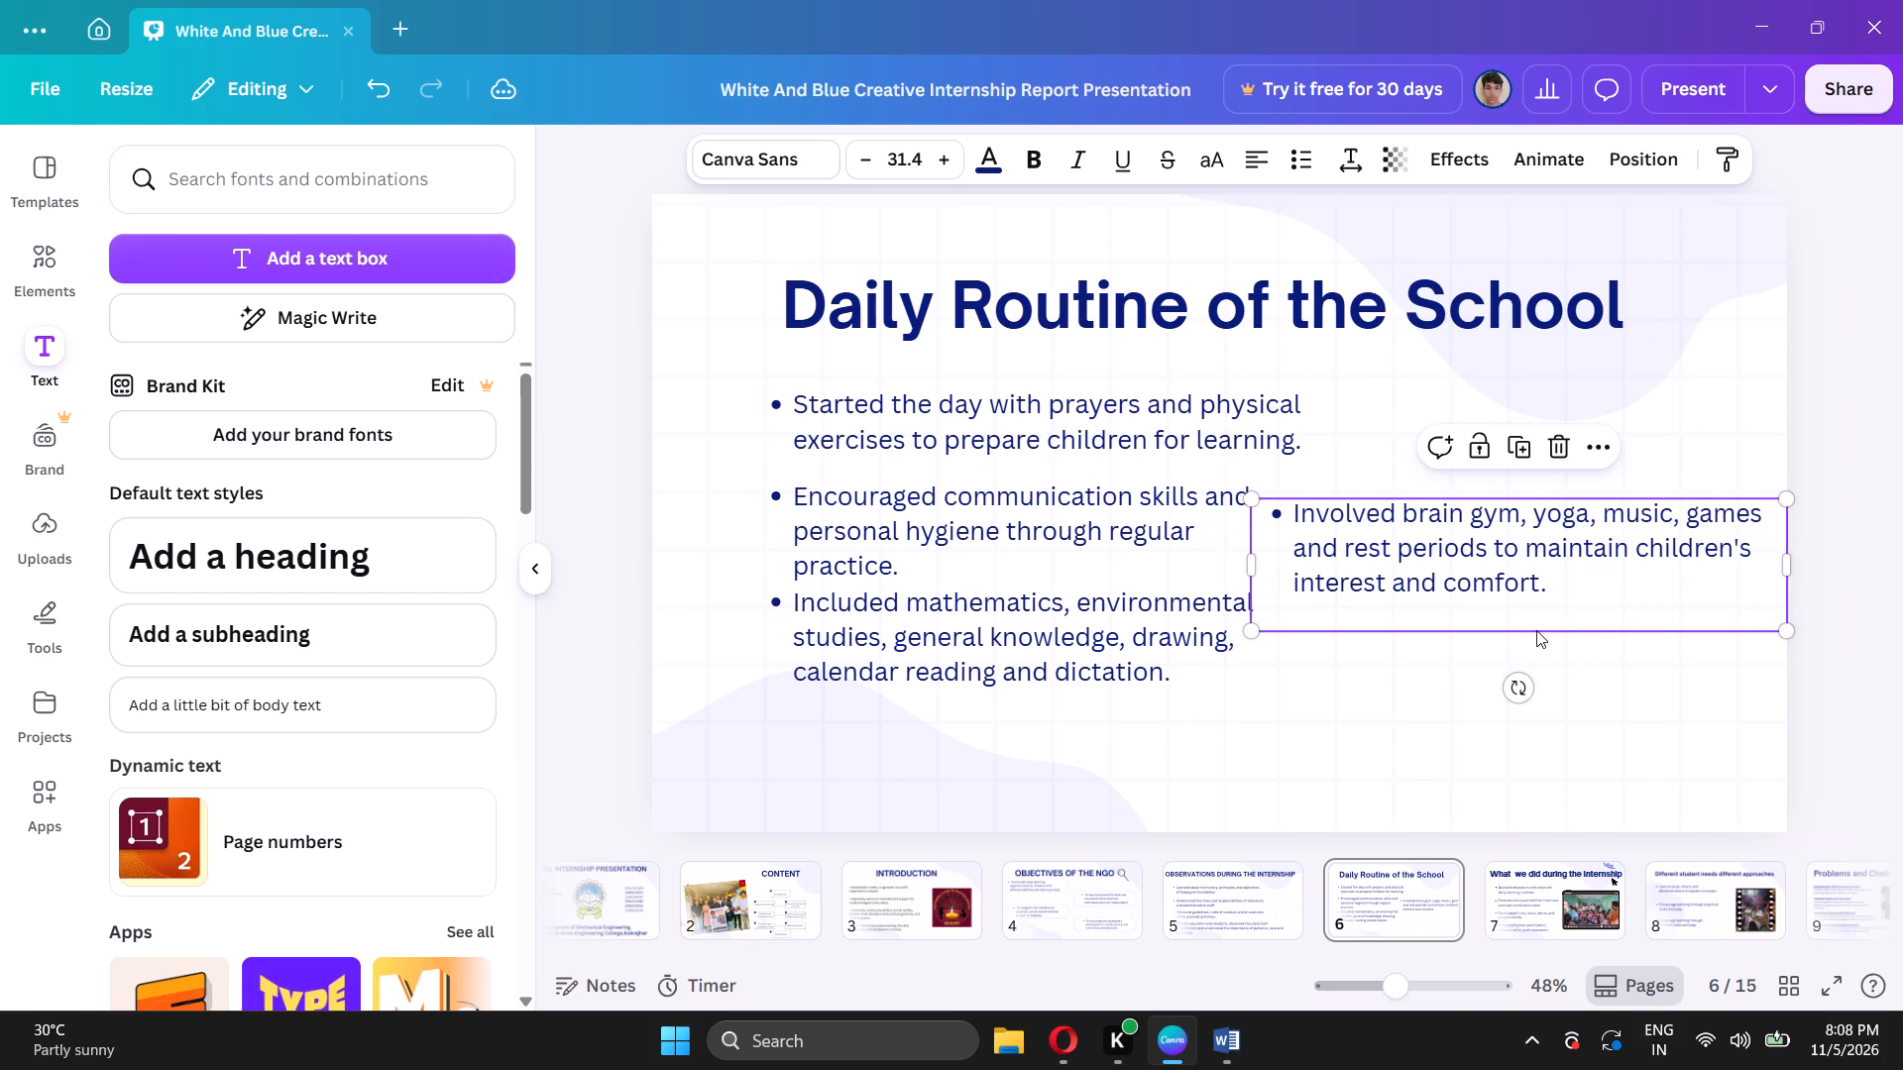
pyautogui.moveTo(1521, 594); pyautogui.dragTo(1047, 795)
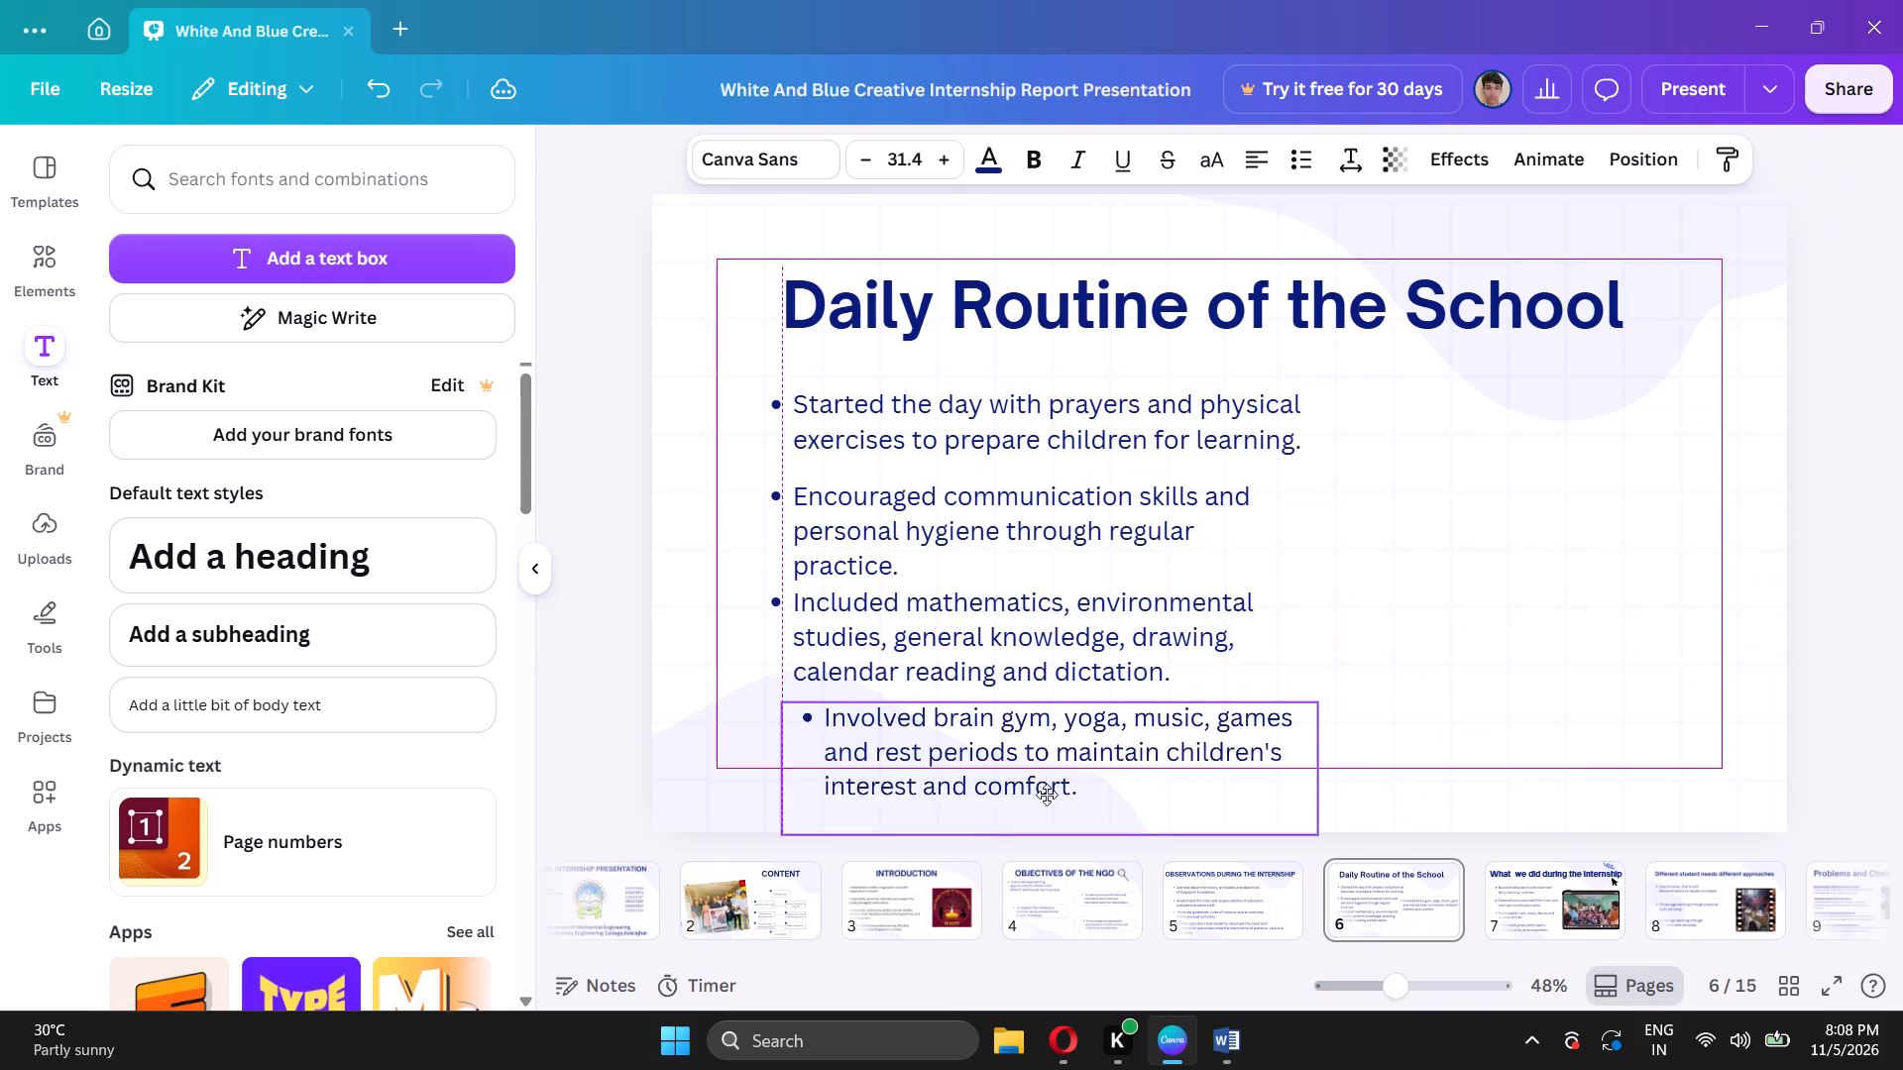
pyautogui.moveTo(1047, 795); pyautogui.dragTo(1028, 795)
pyautogui.click(1871, 613)
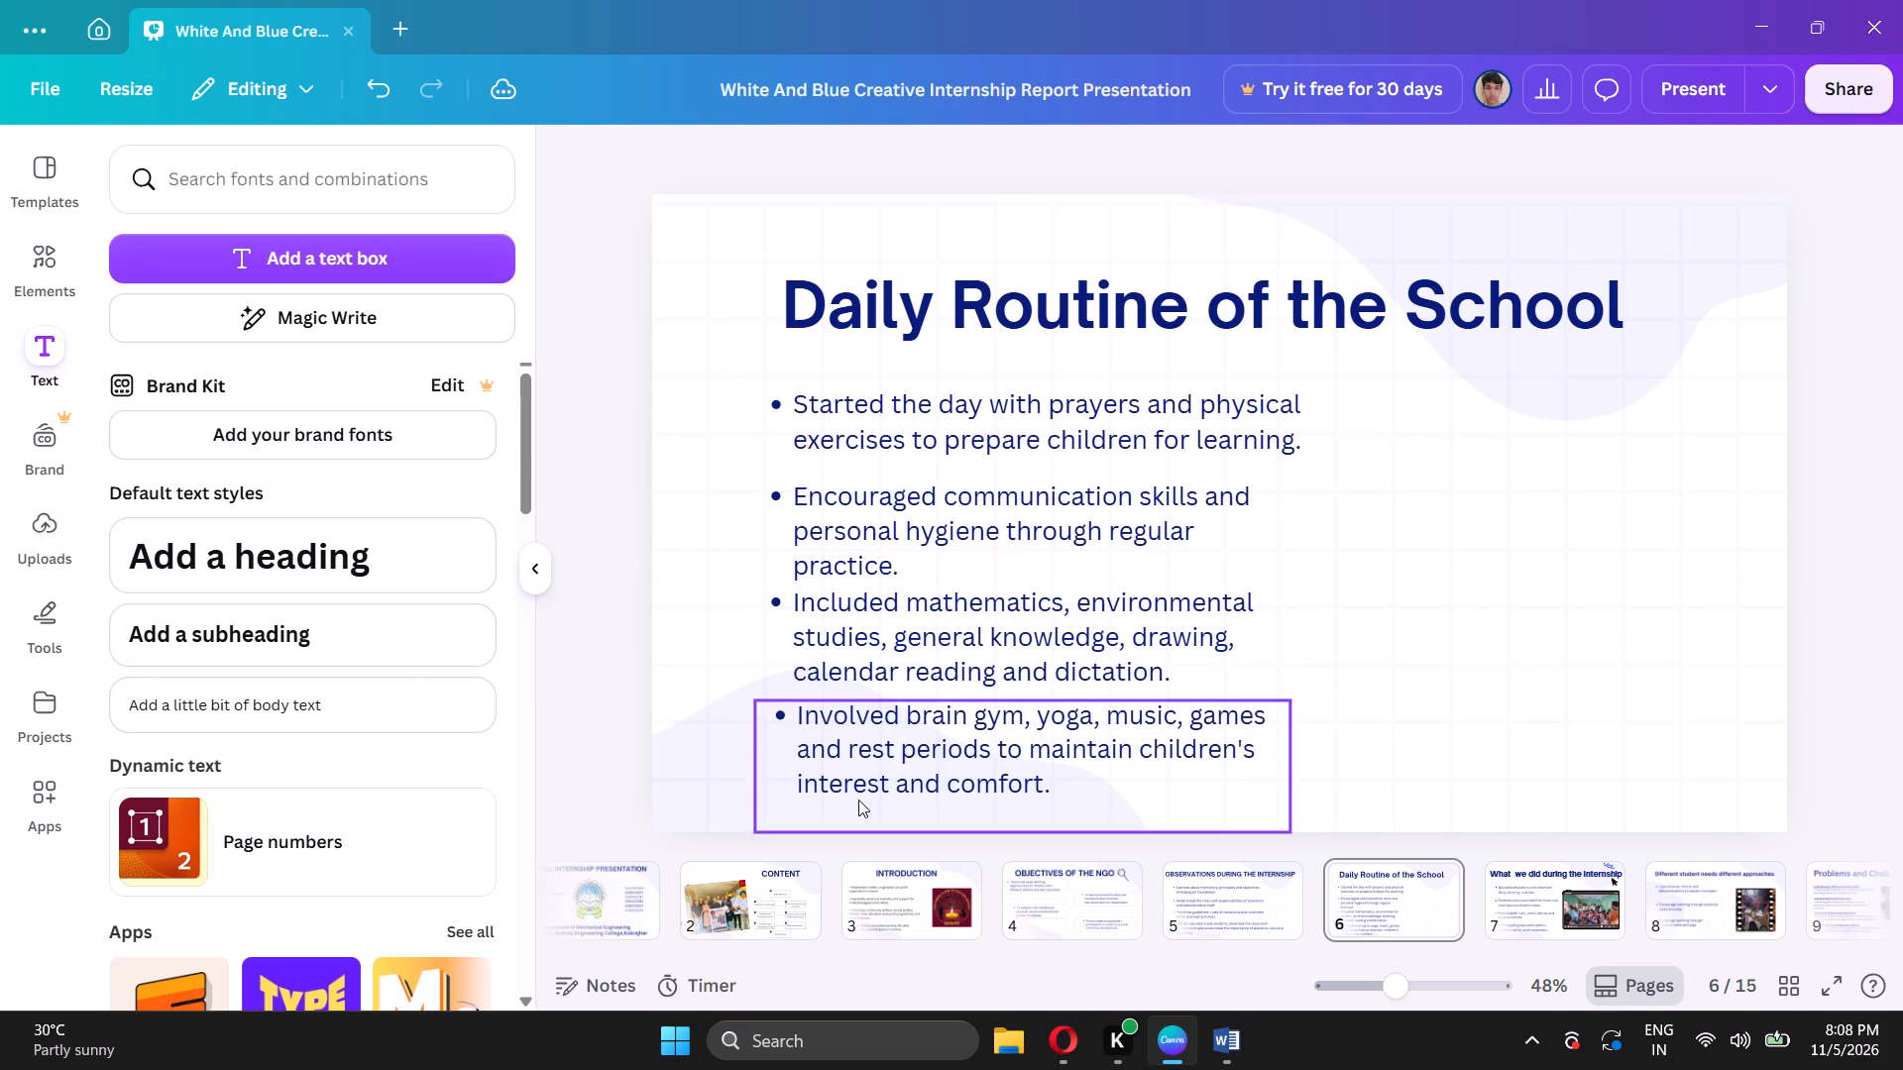
# Move the second bullet slightly up to even out the spacing between the bullets, keeping its indent.
pyautogui.moveTo(938, 516); pyautogui.dragTo(939, 505)
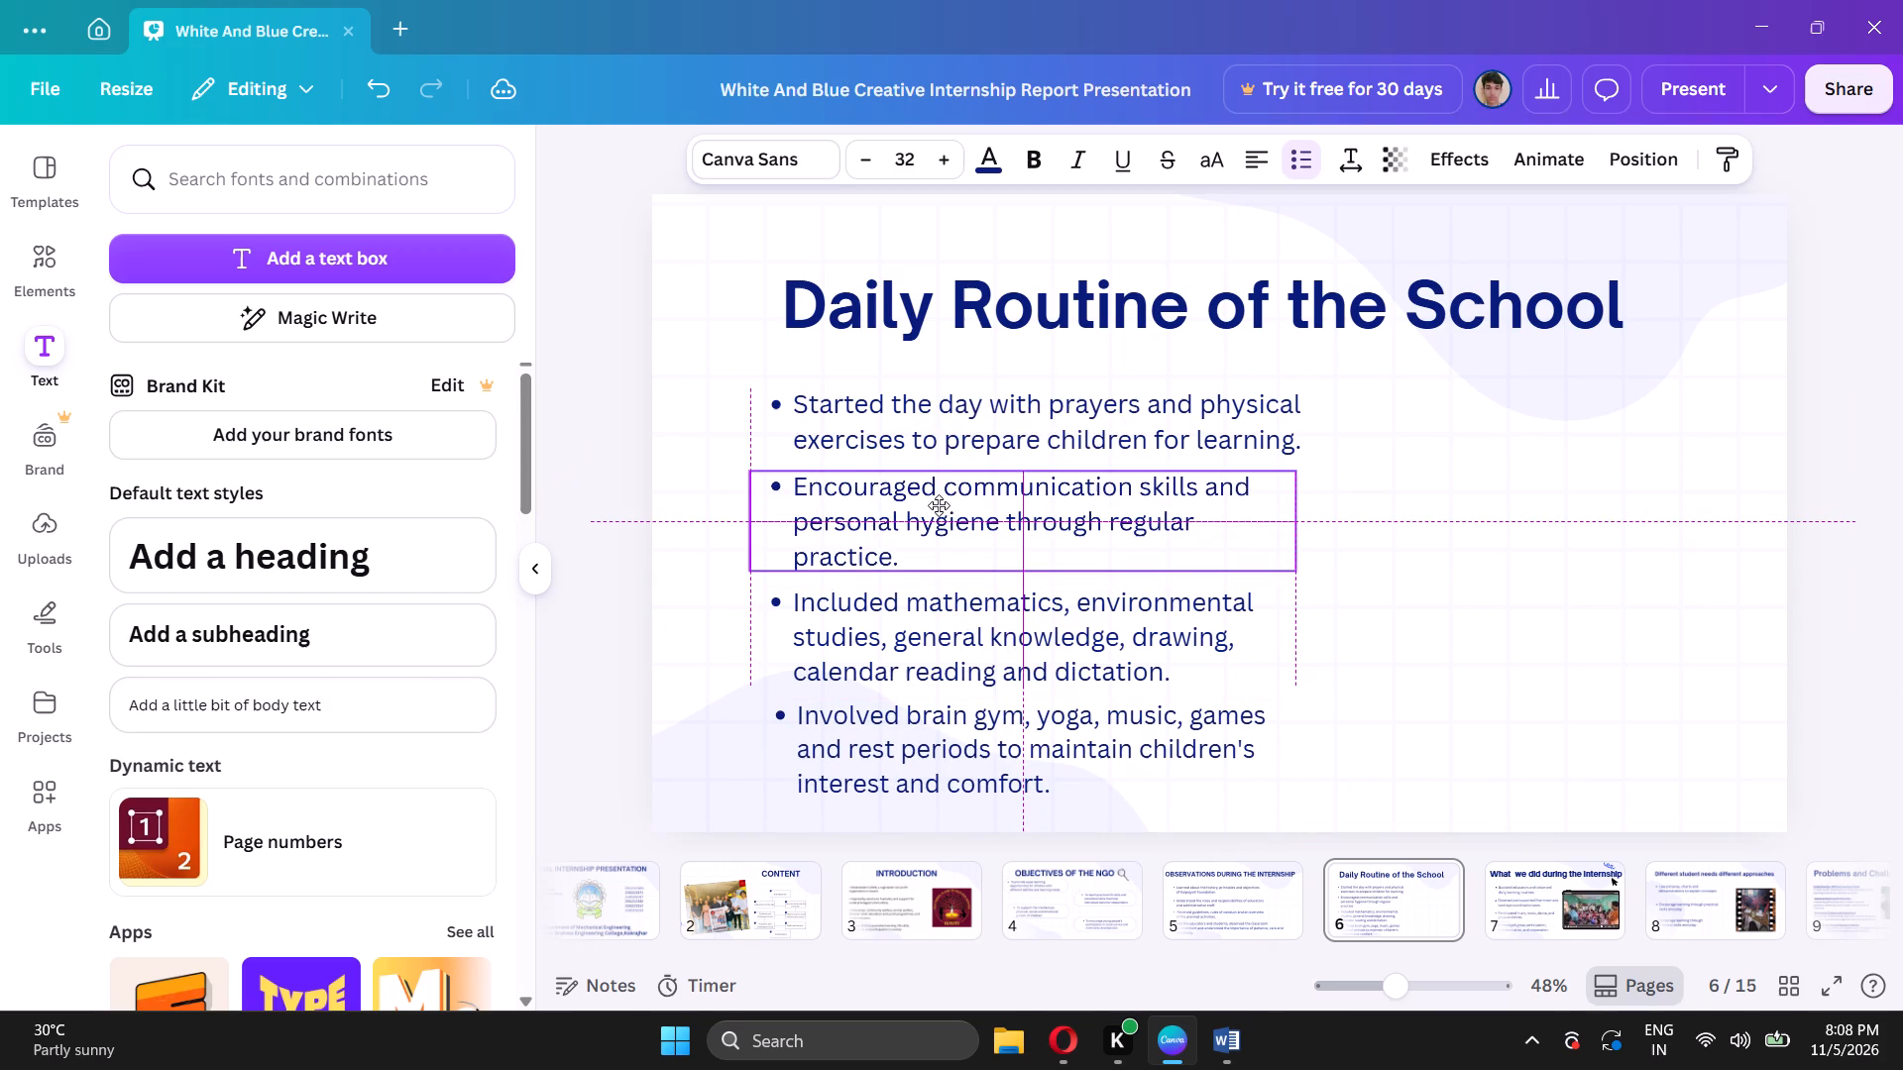
pyautogui.moveTo(939, 505); pyautogui.dragTo(939, 507)
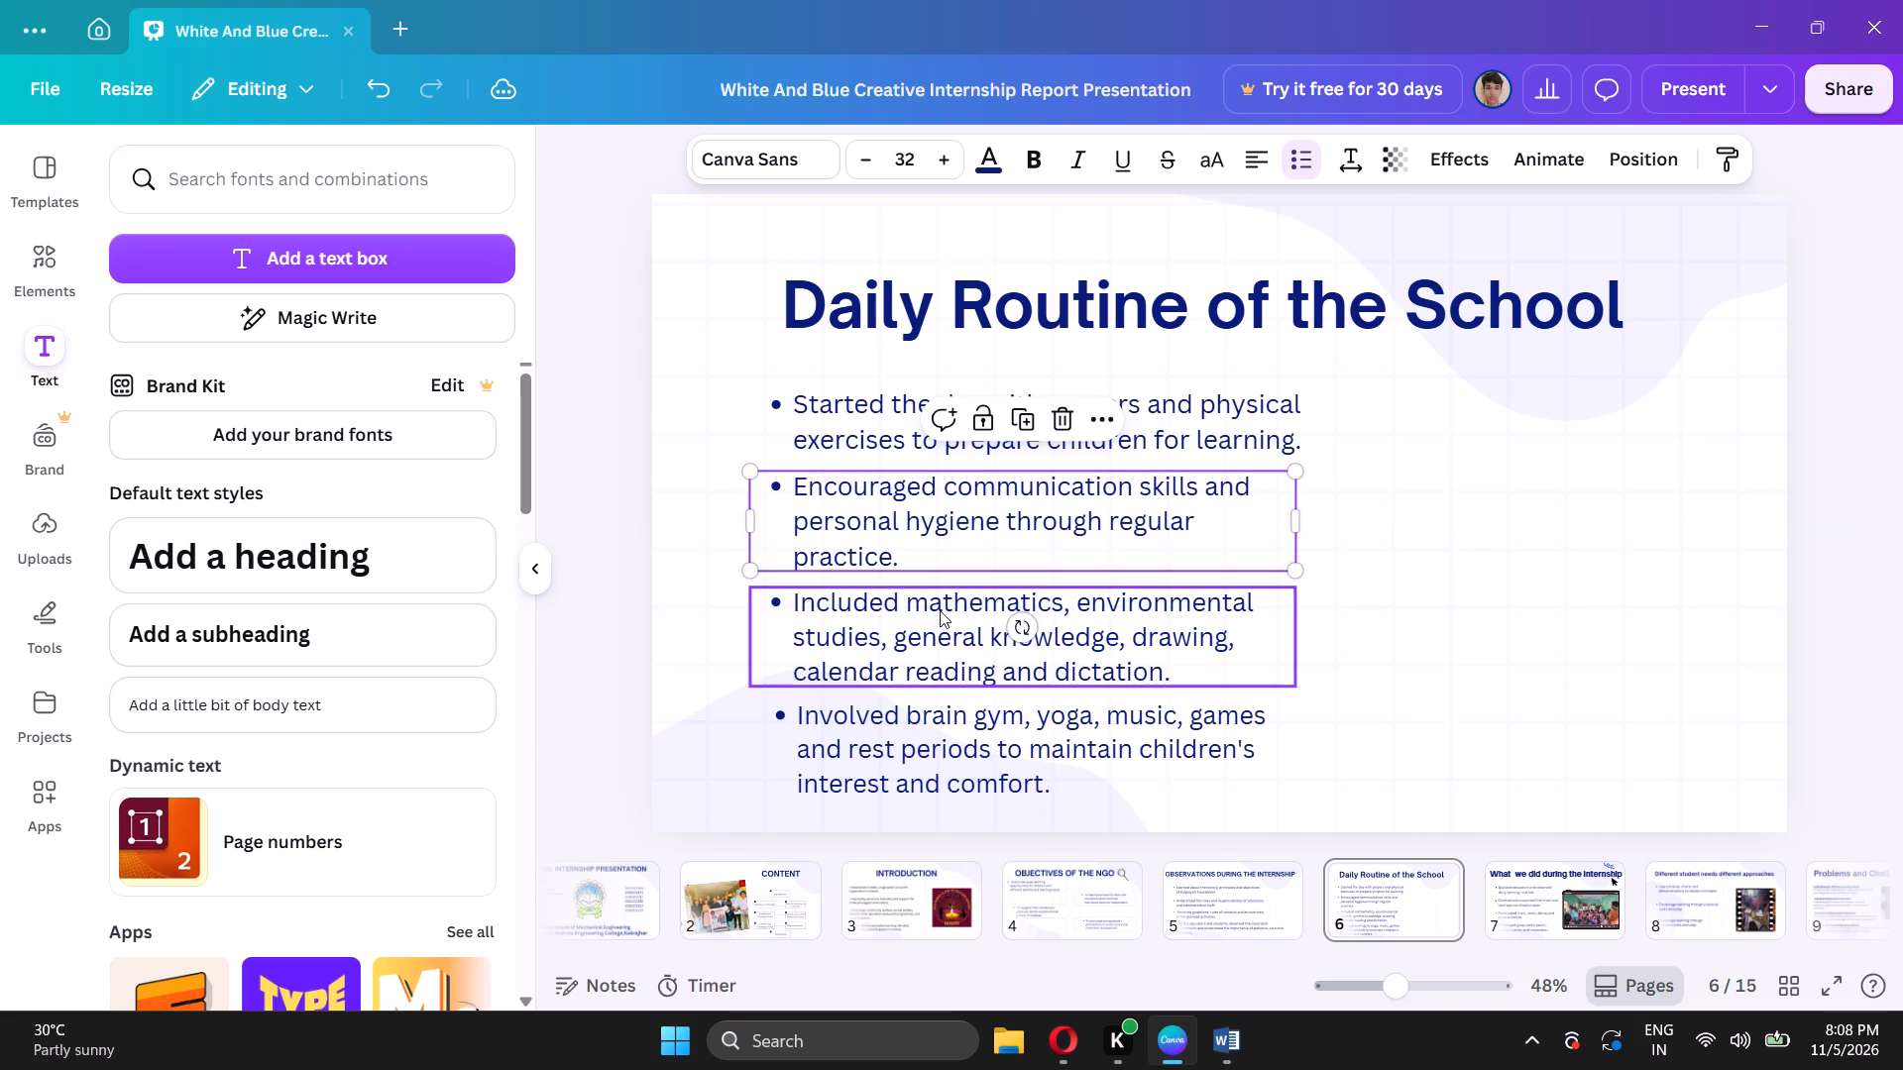
pyautogui.click(896, 638)
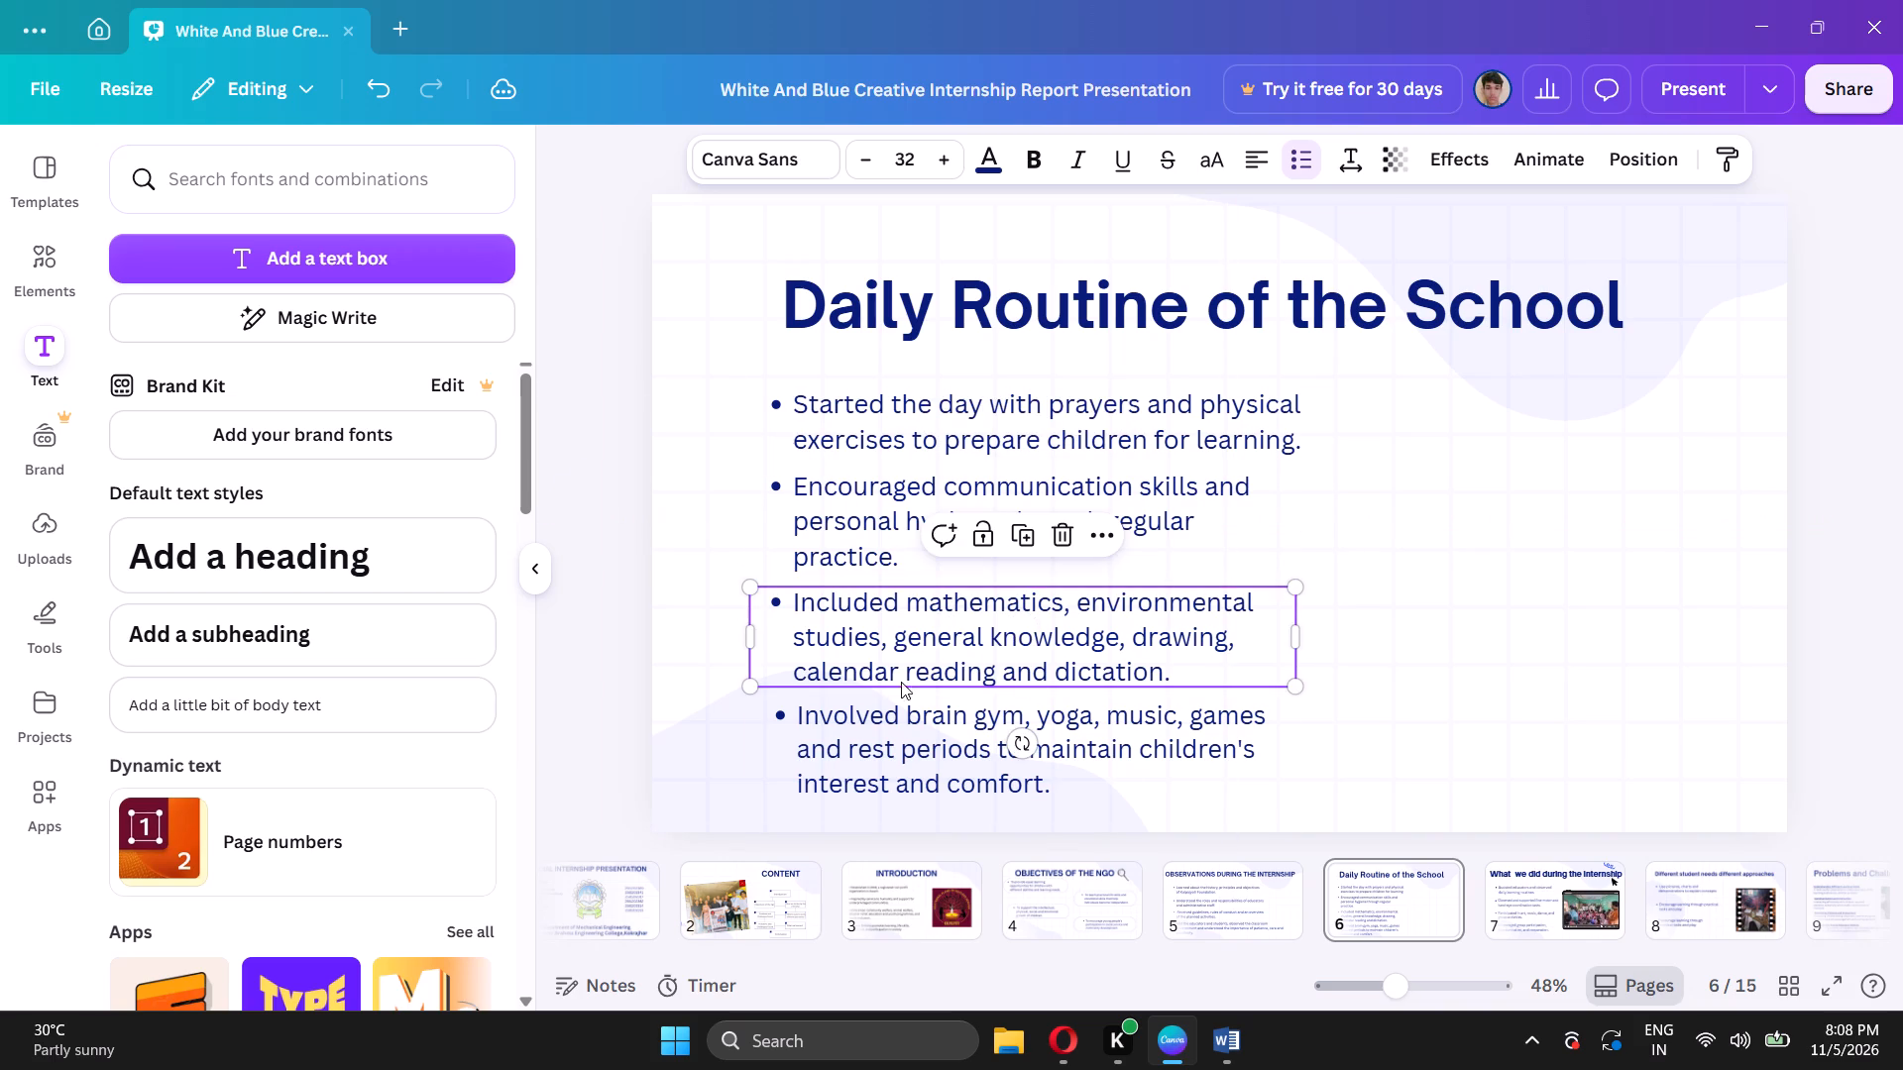
pyautogui.click(901, 733)
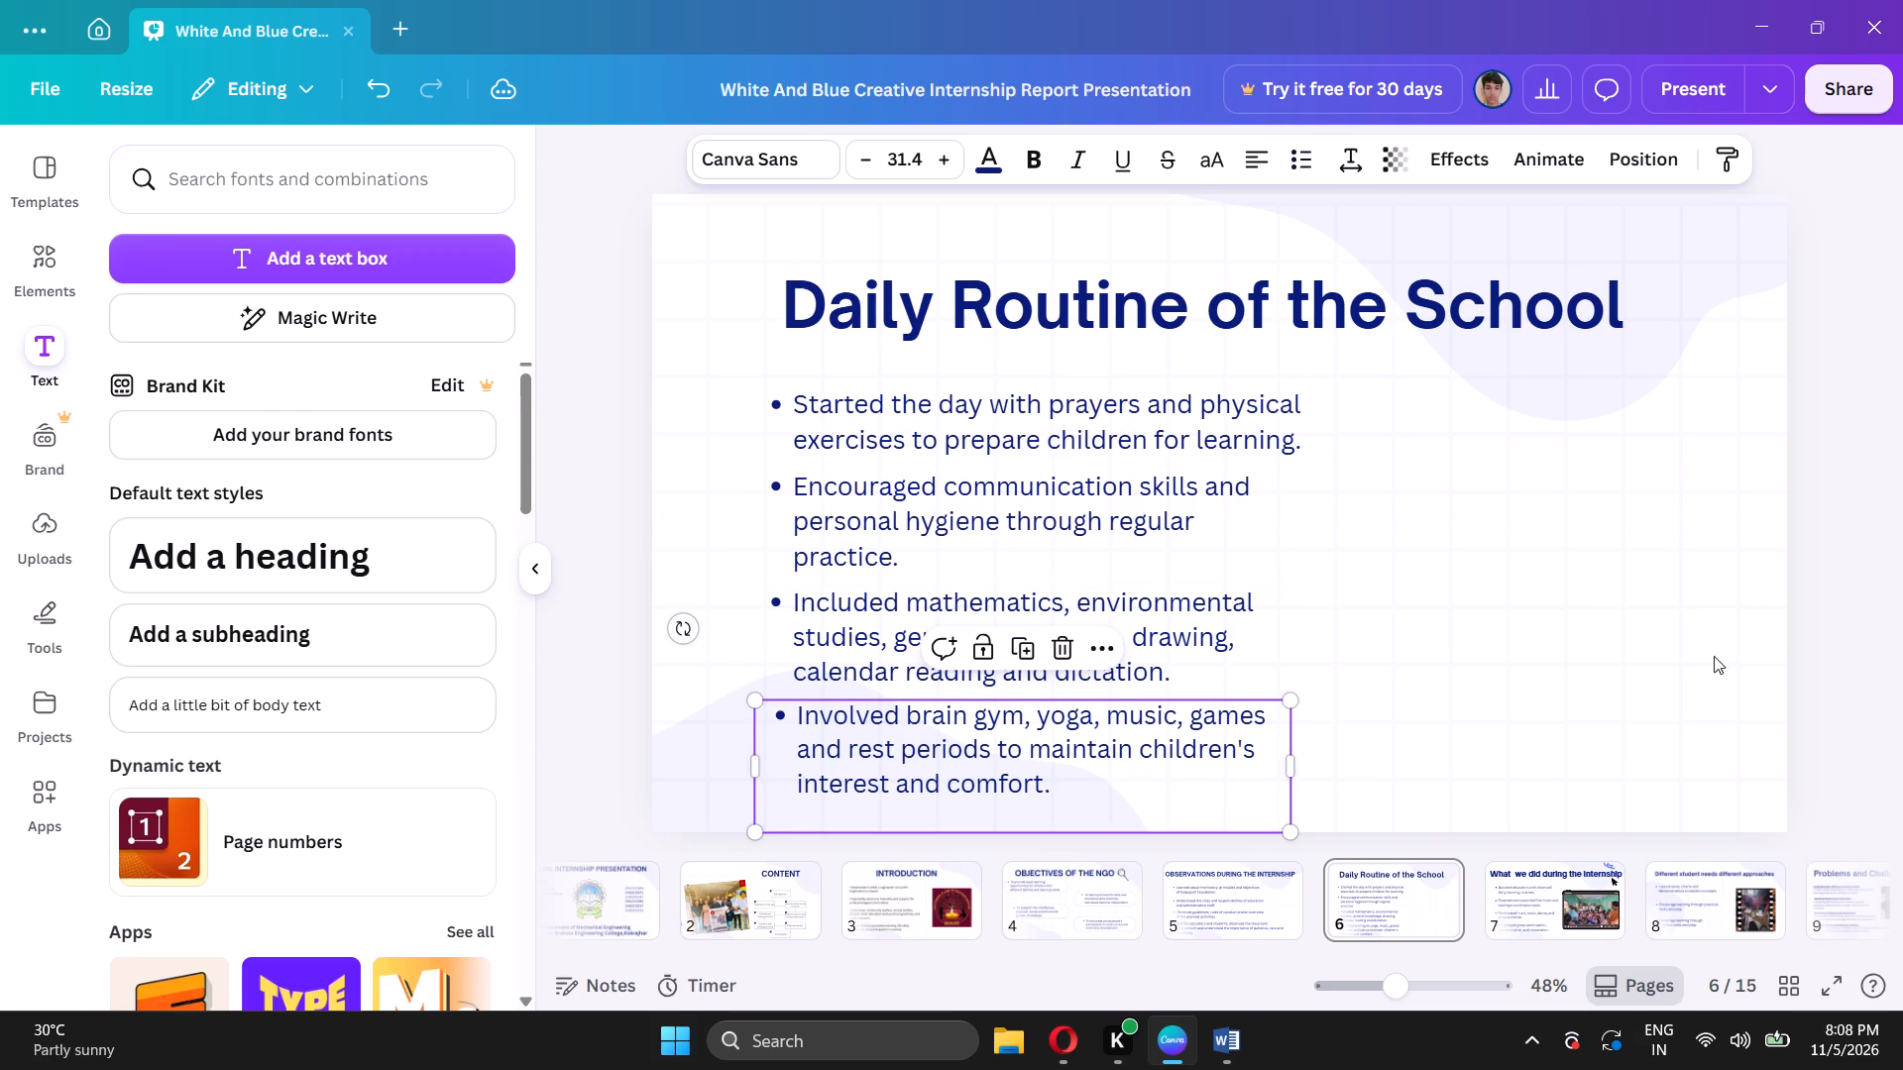
# Deselect the "Involved brain gym" text box on the Daily Routine of the School slide.
pyautogui.click(1828, 656)
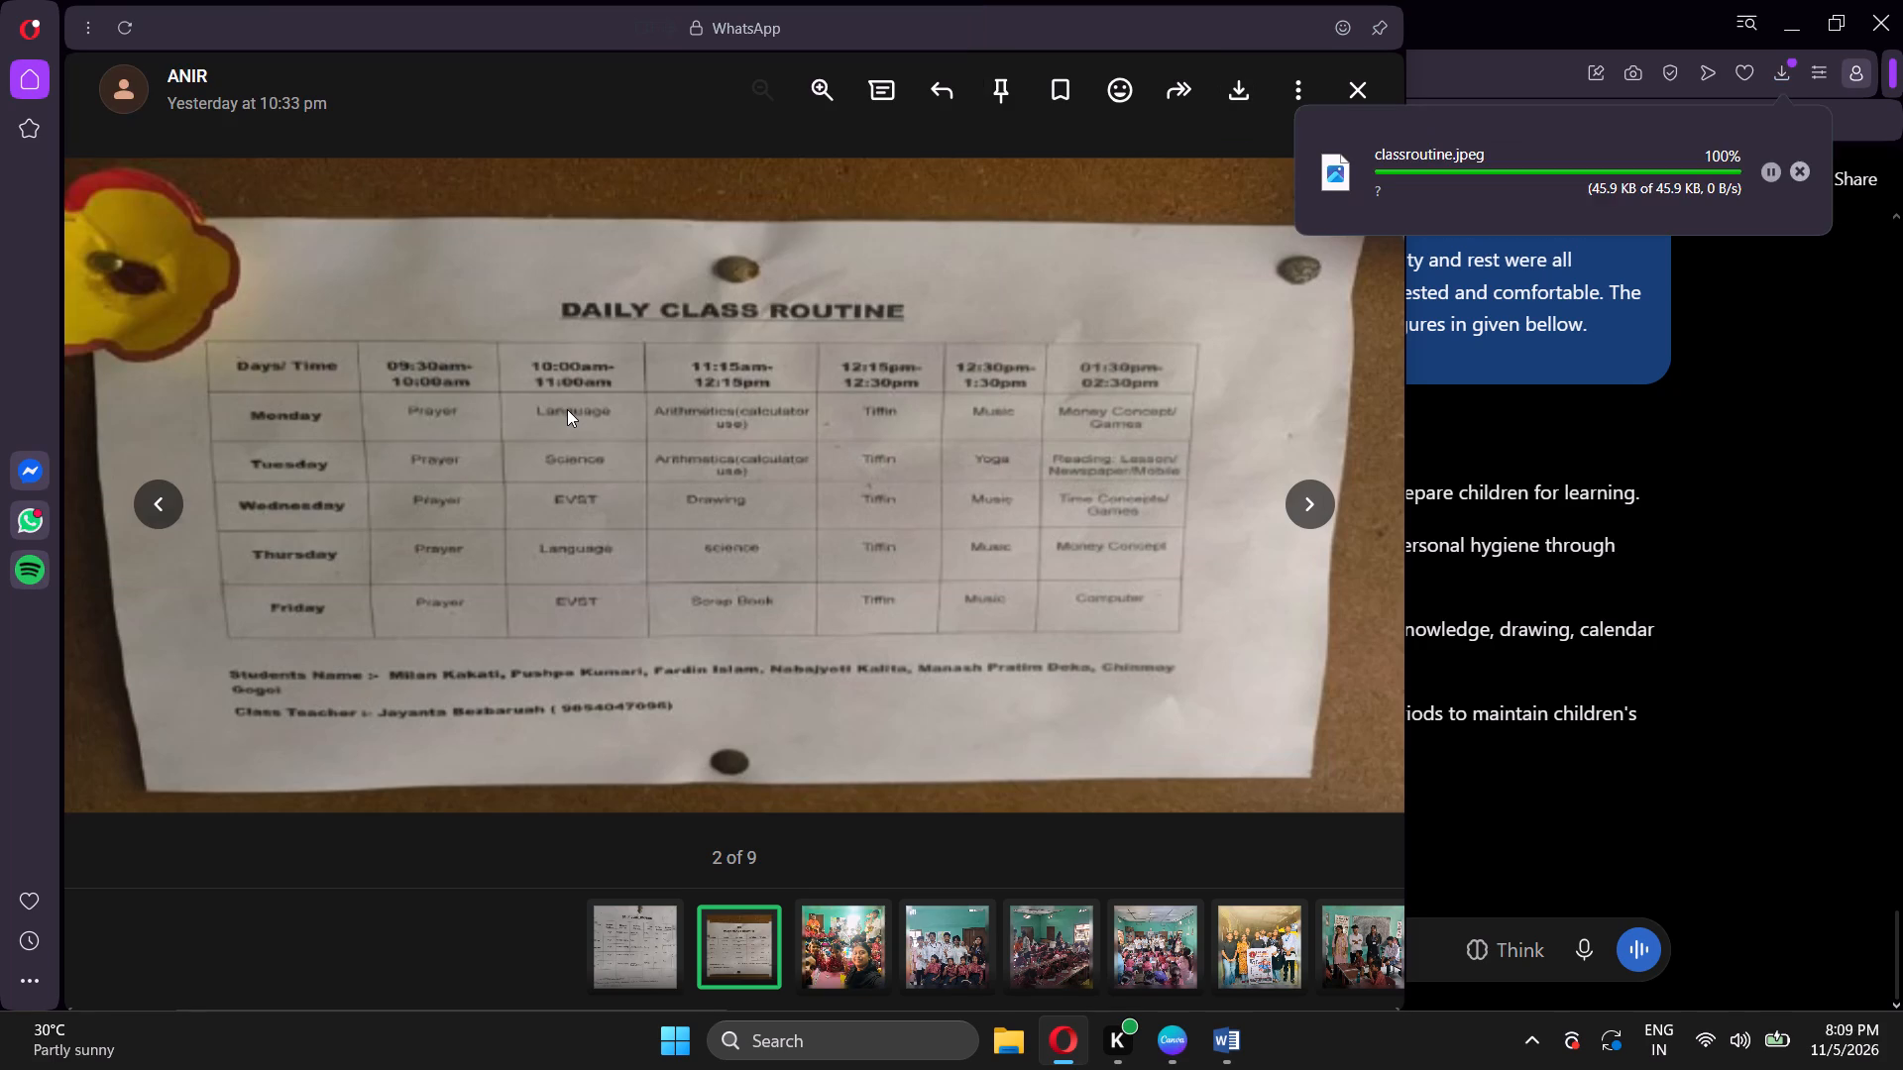
# Close the WhatsApp view, switch to Canva and upload the classroutine image from the Desktop to the uploaded images.
pyautogui.click(1630, 0)
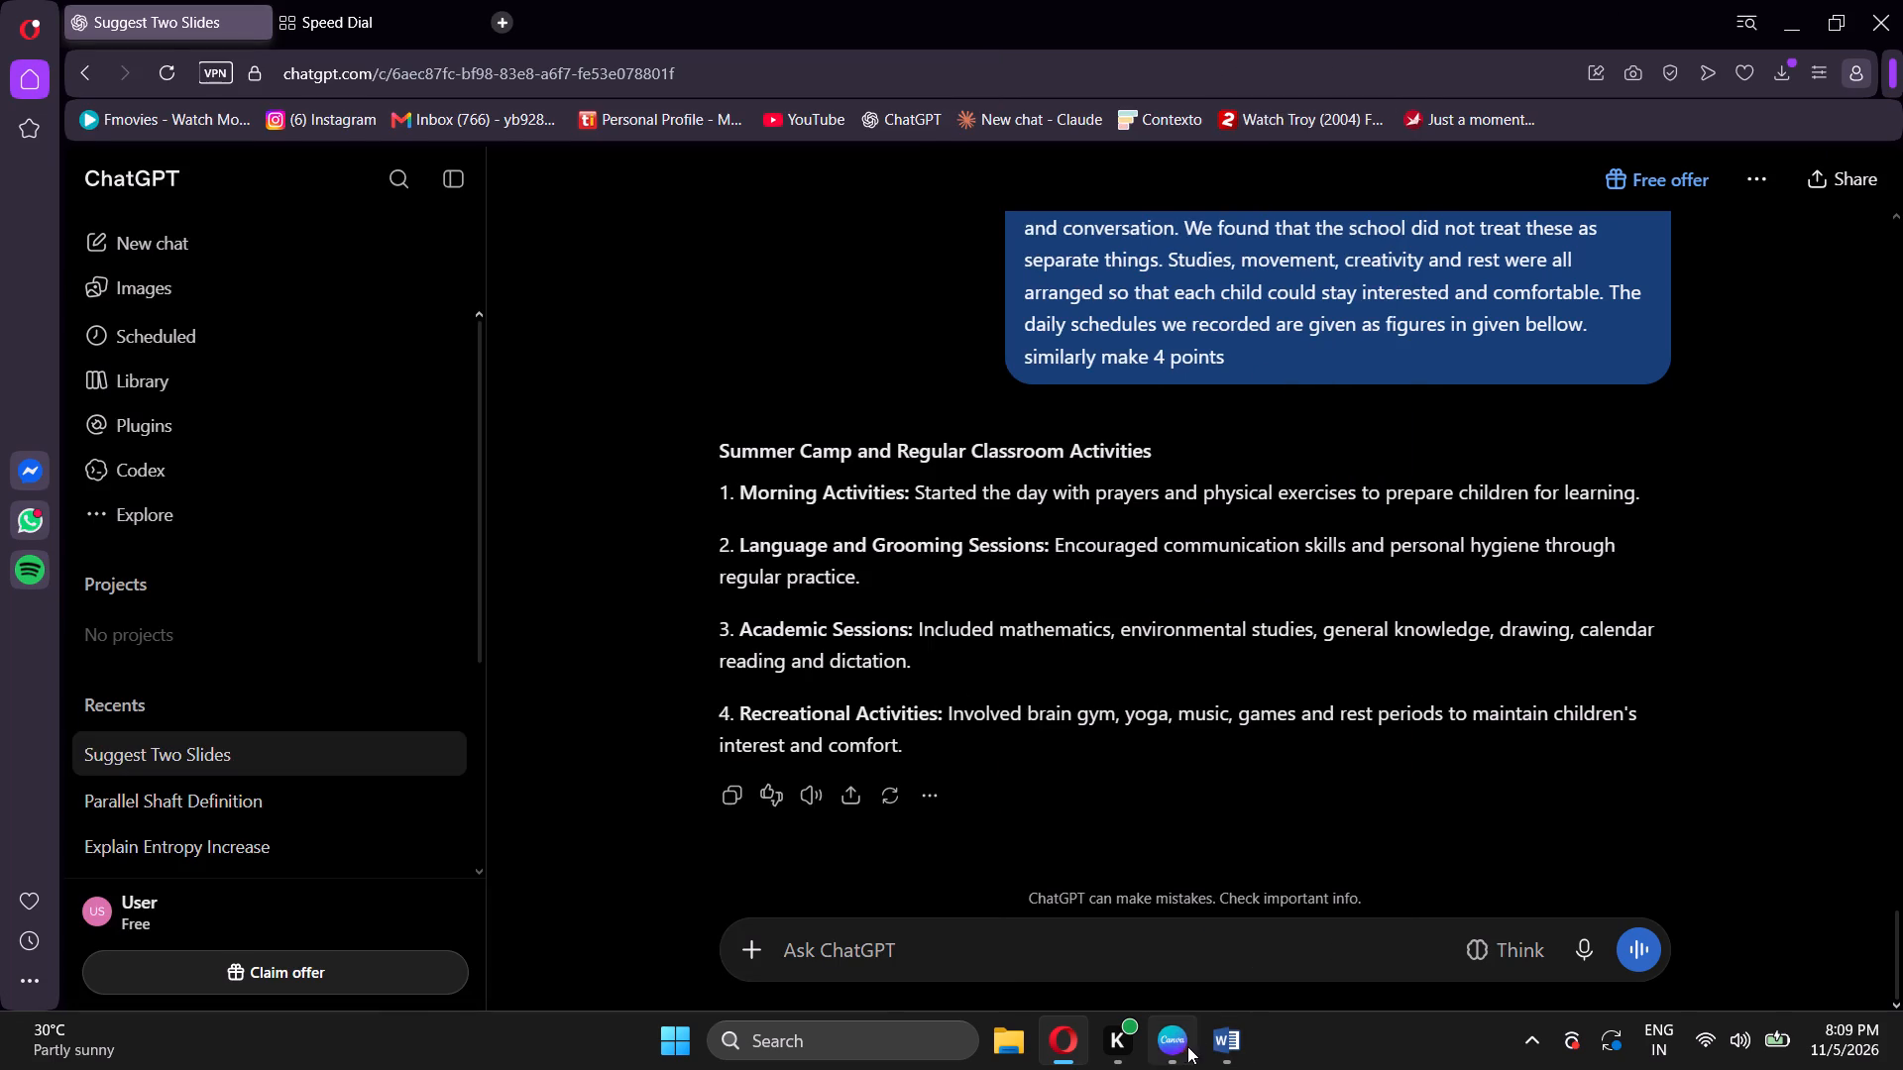
pyautogui.click(1184, 1046)
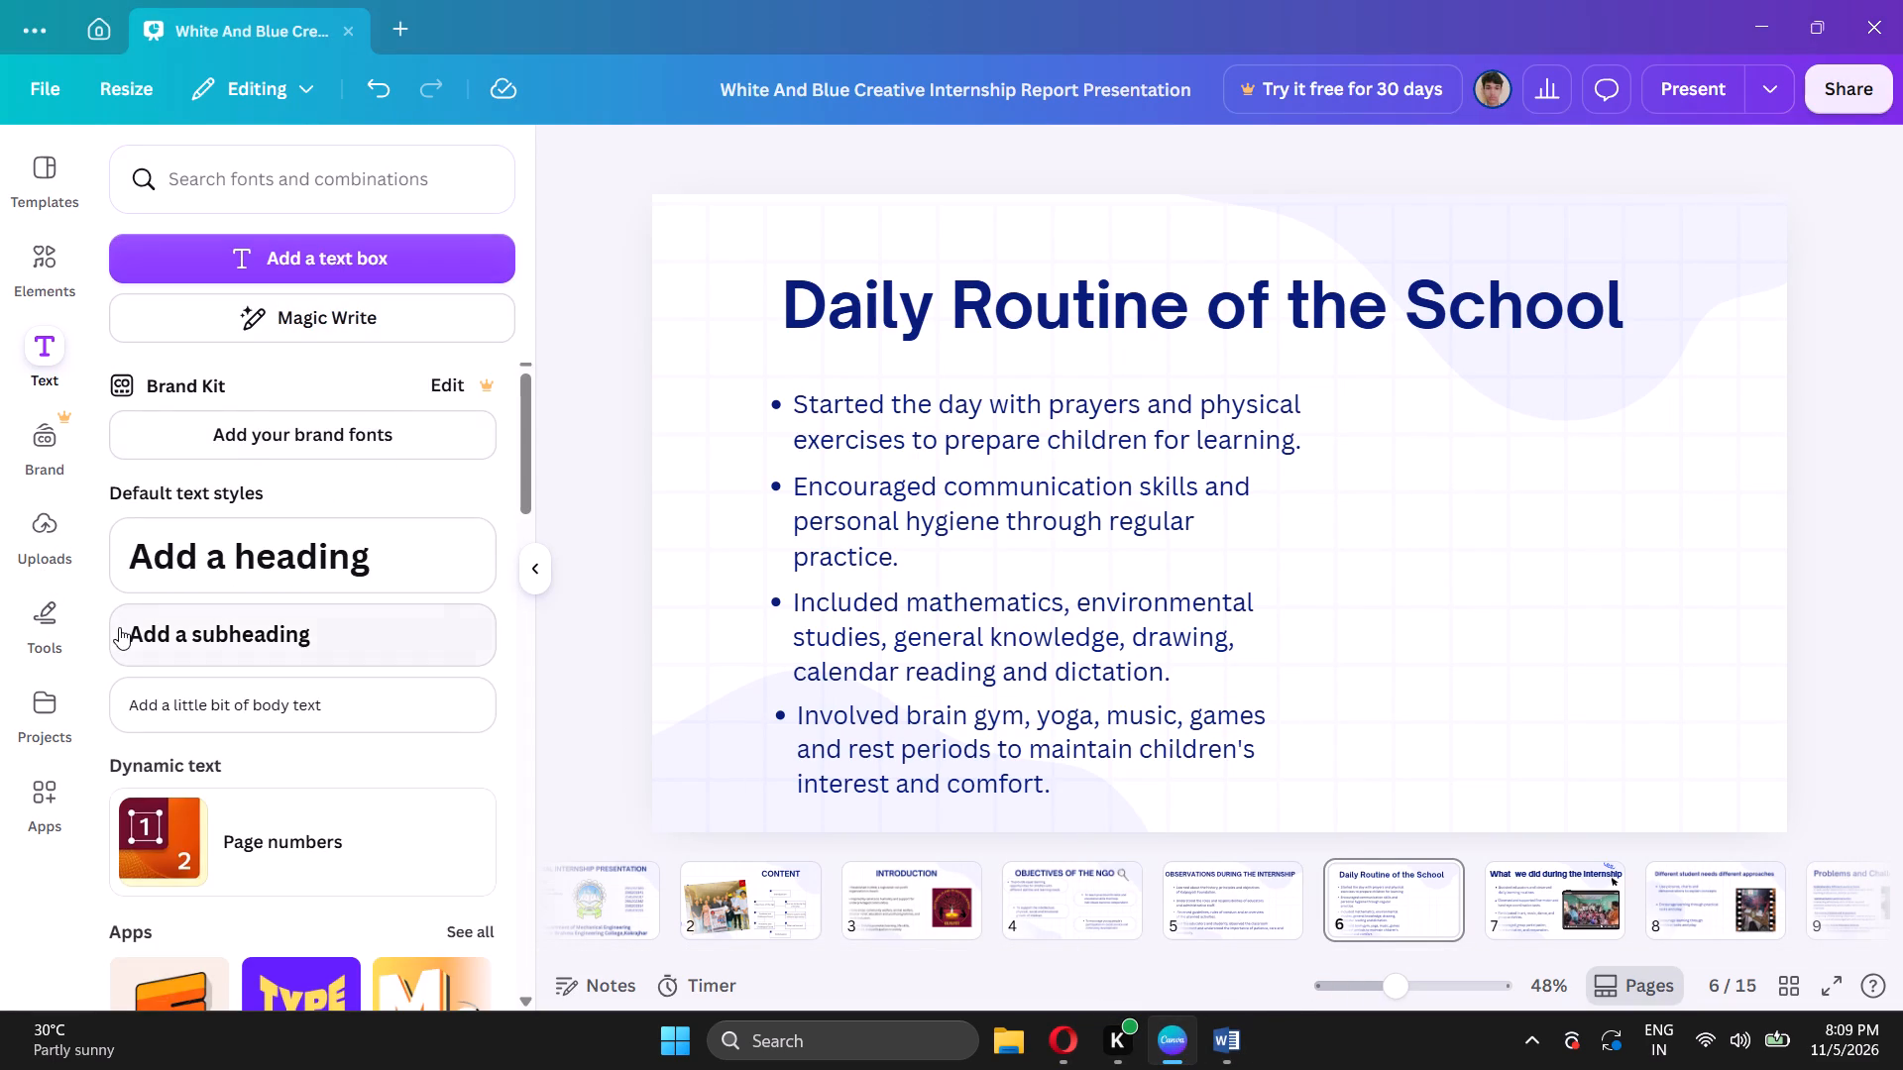
pyautogui.click(0, 497)
pyautogui.click(319, 263)
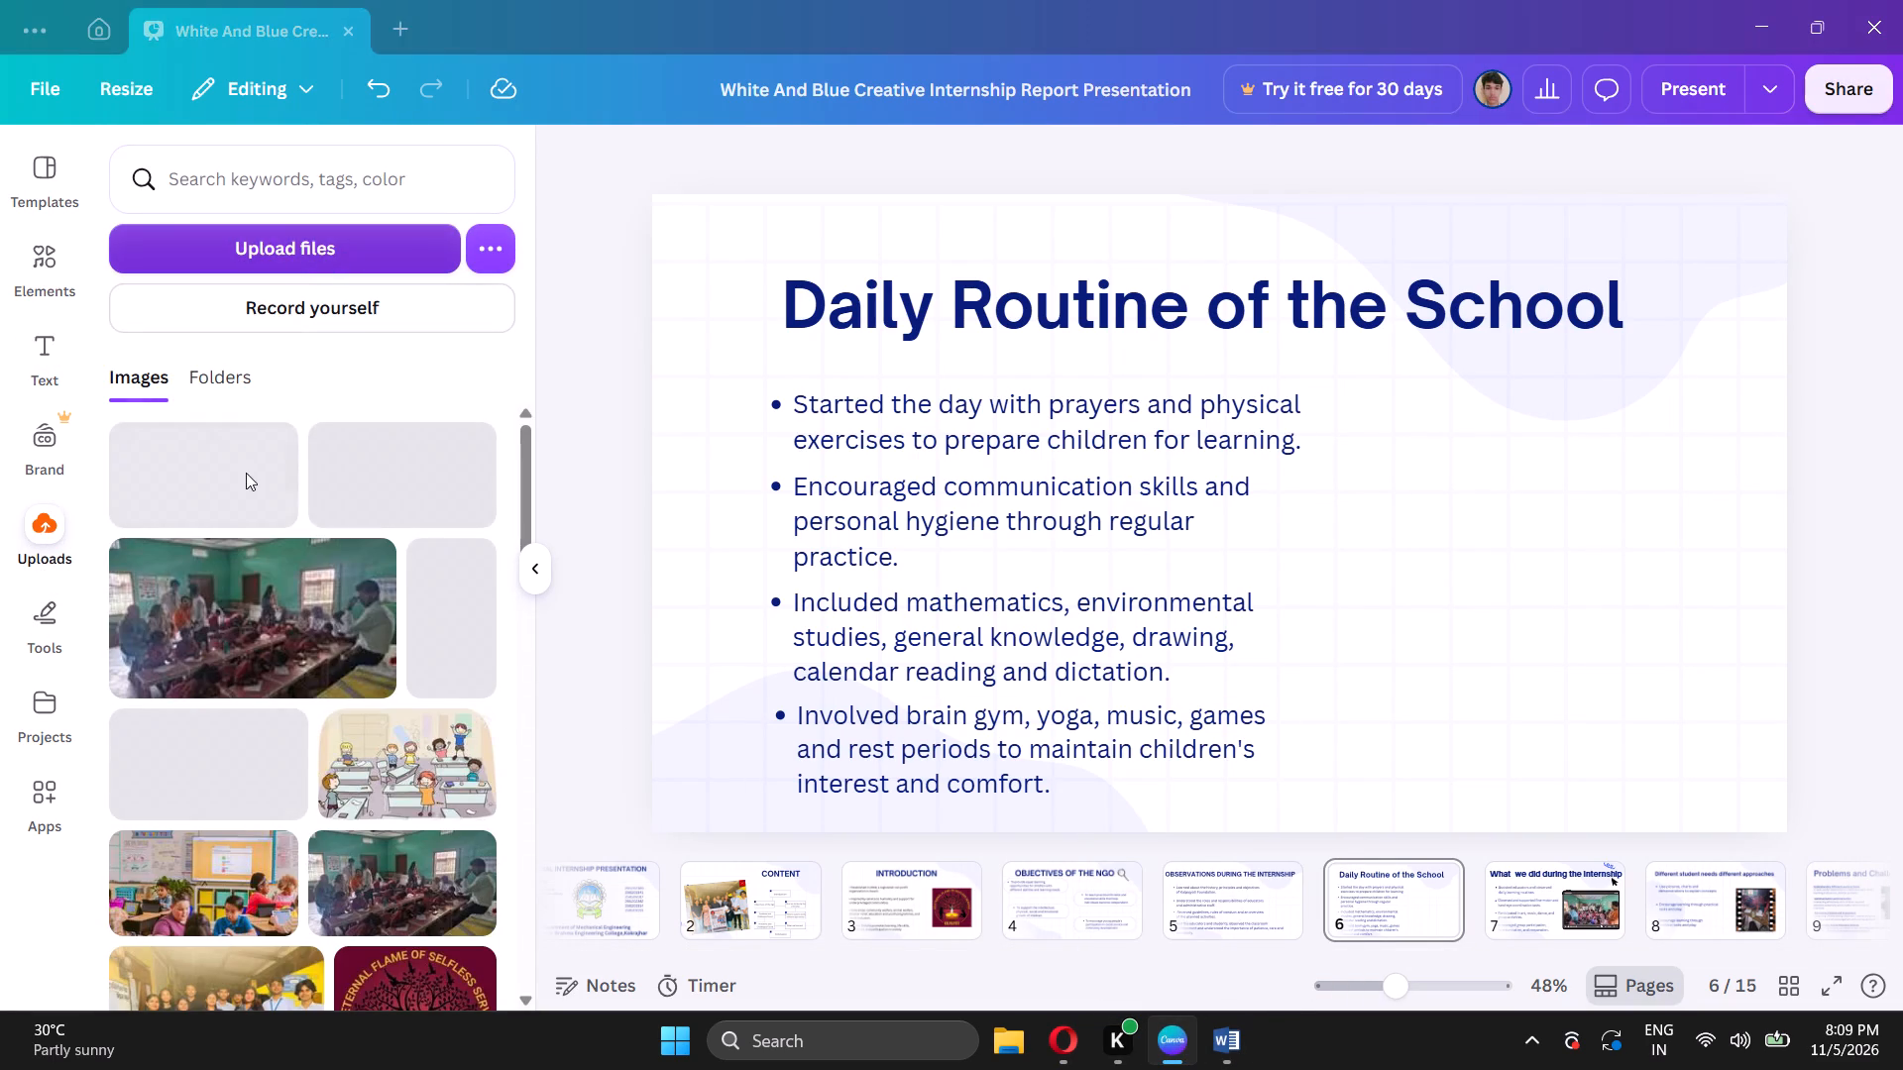
pyautogui.click(112, 253)
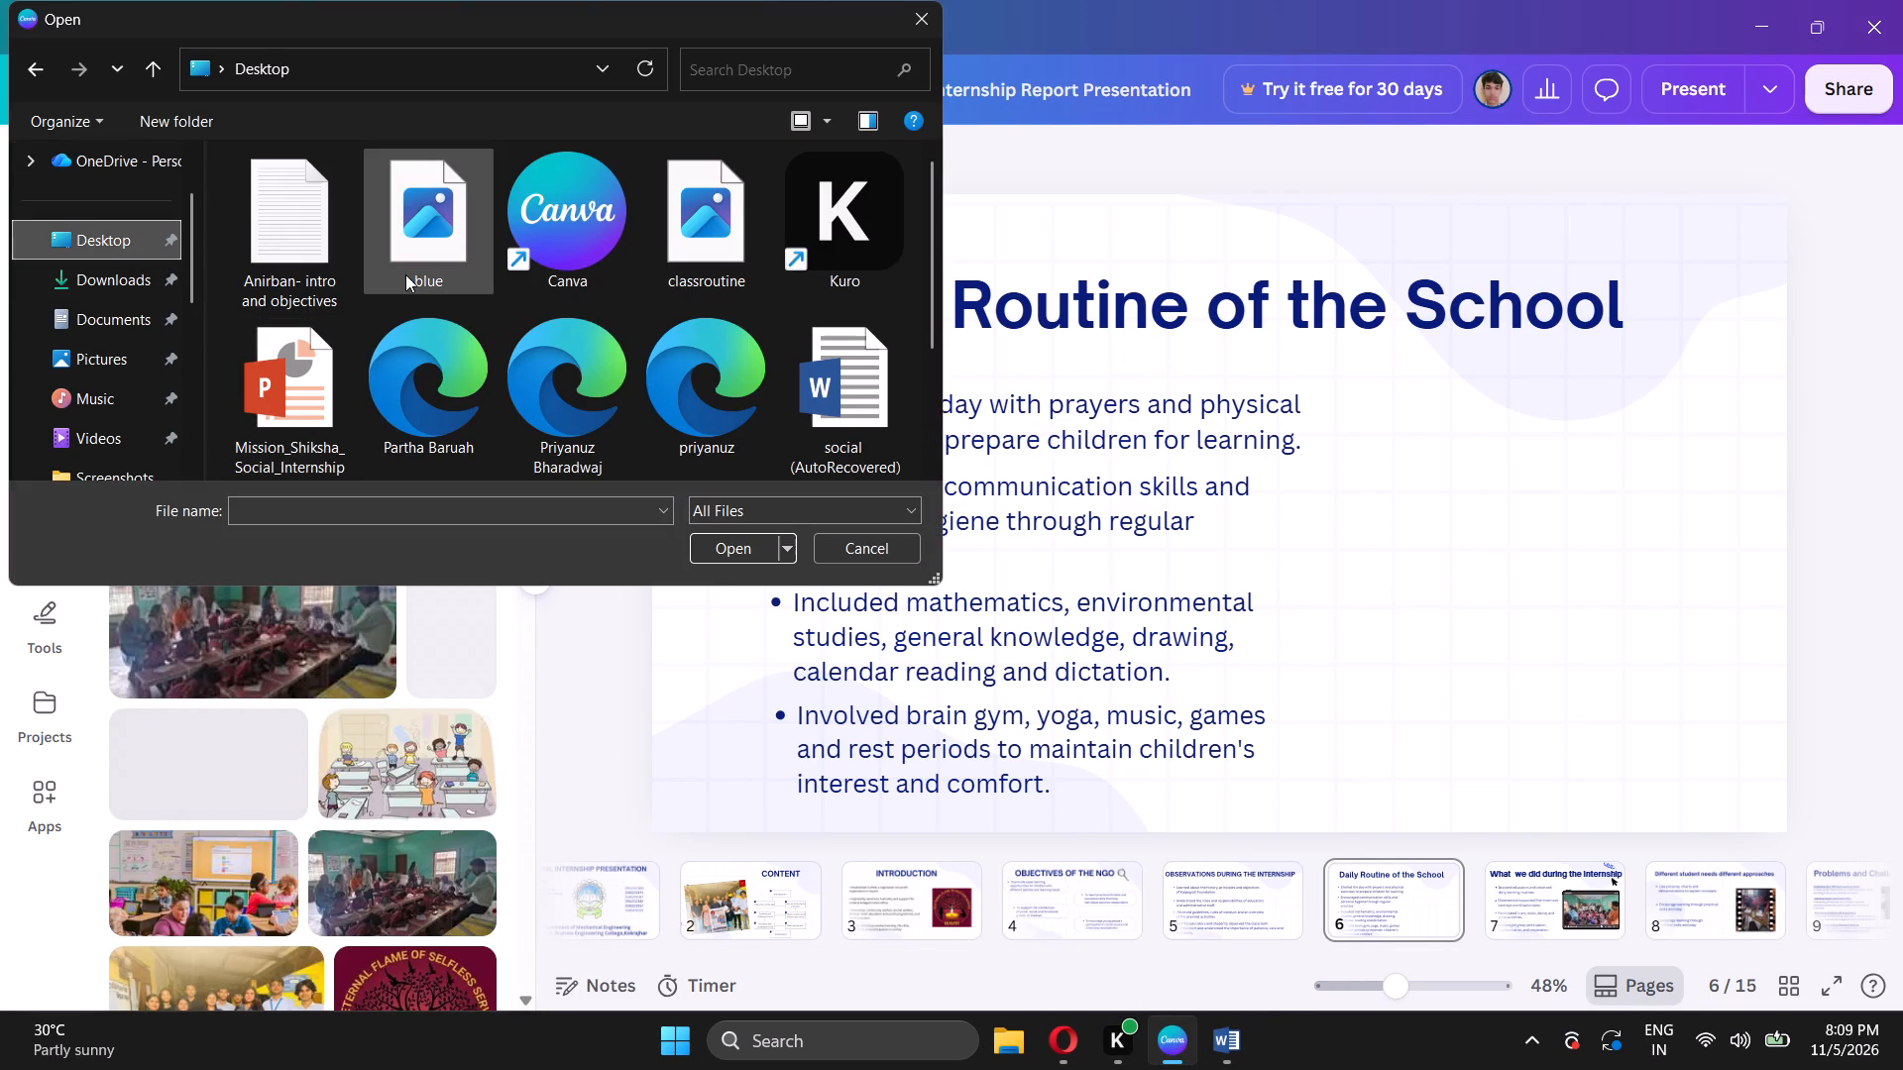
pyautogui.doubleClick(96, 244)
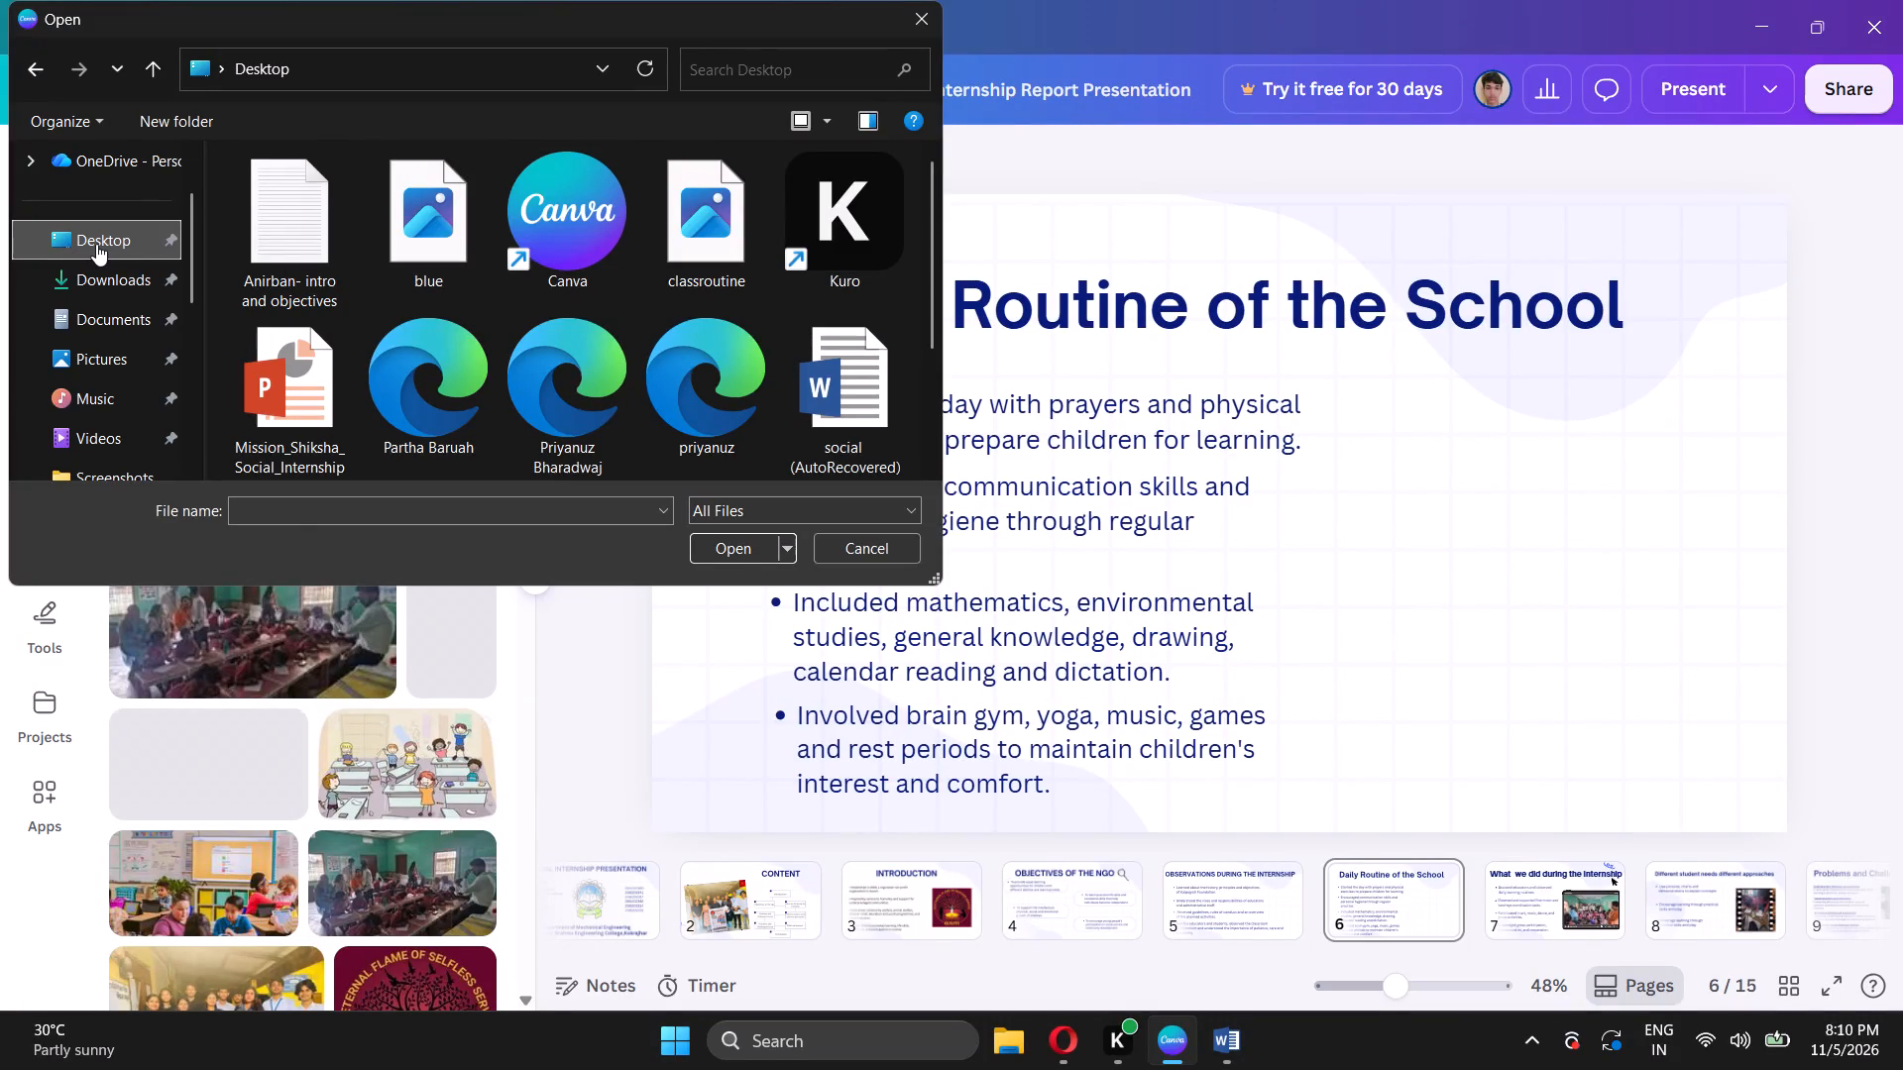
pyautogui.scroll(-9, 525, 355)
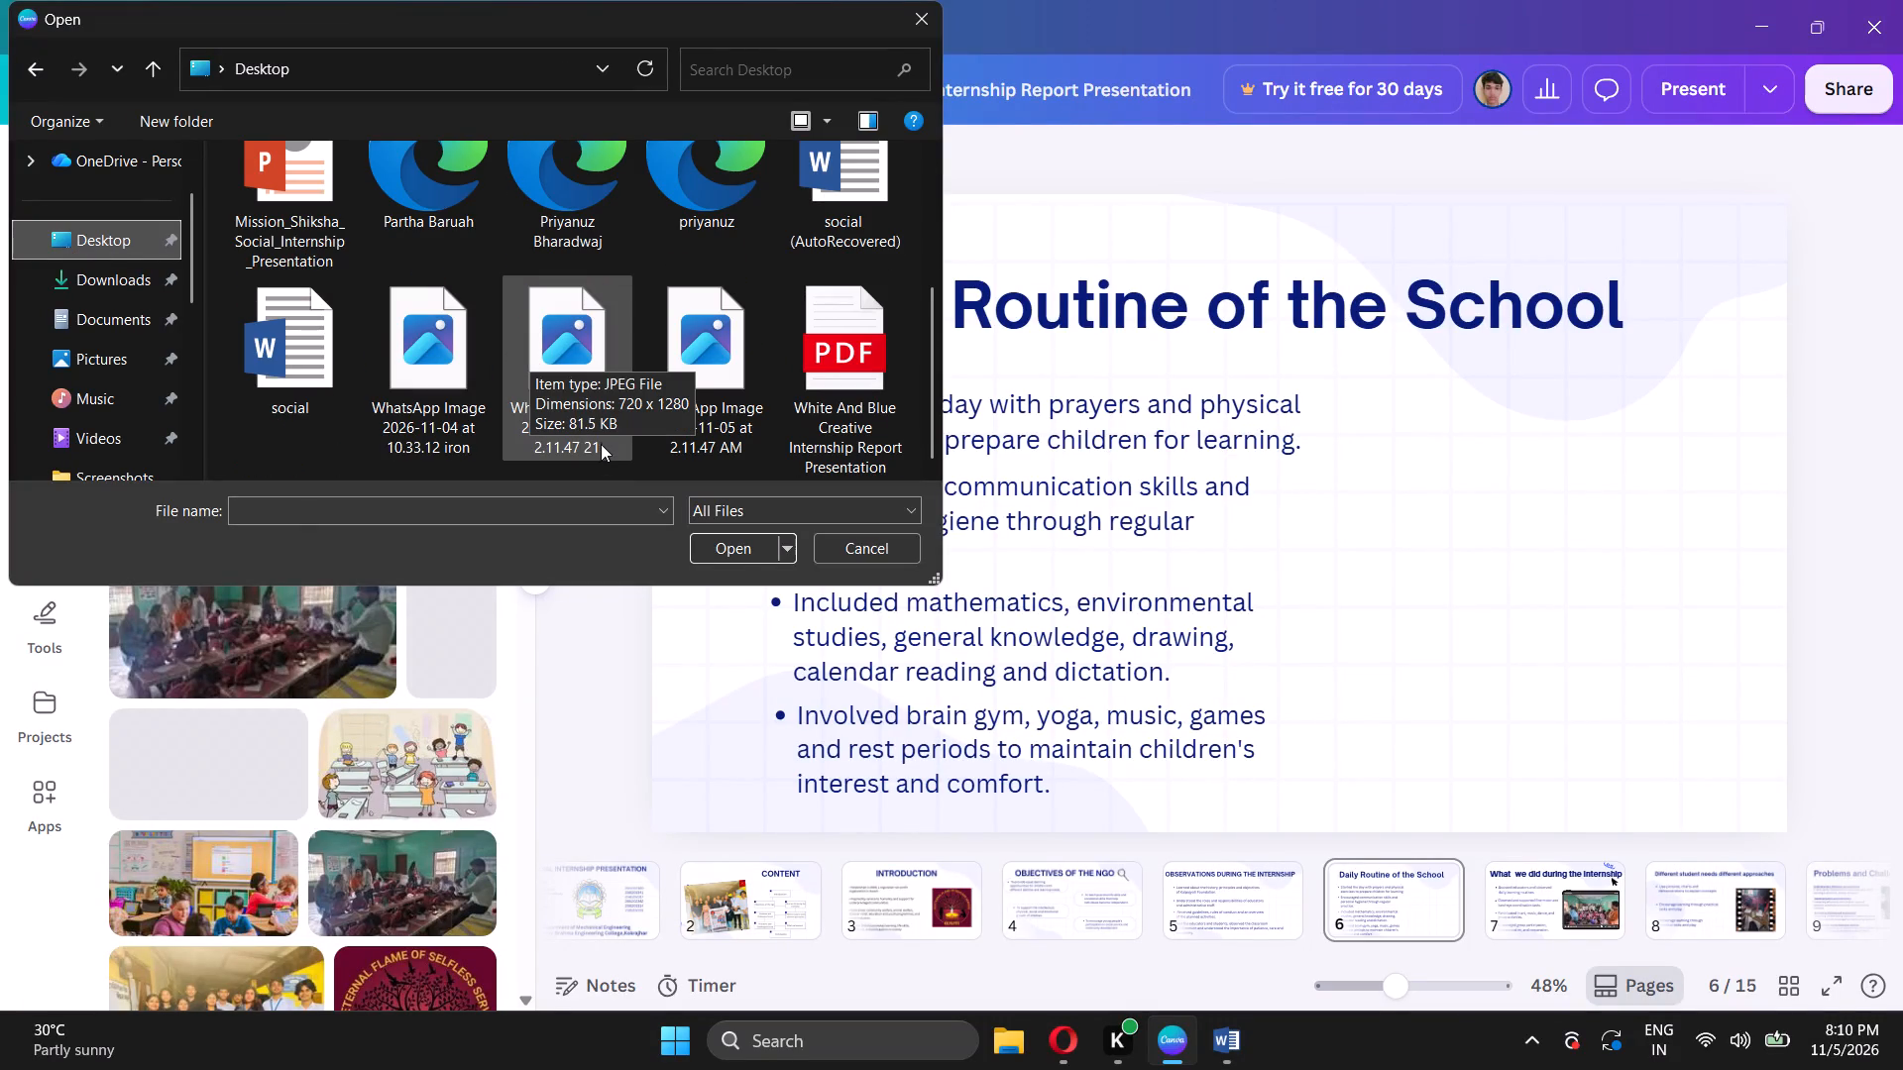
pyautogui.scroll(8, 760, 438)
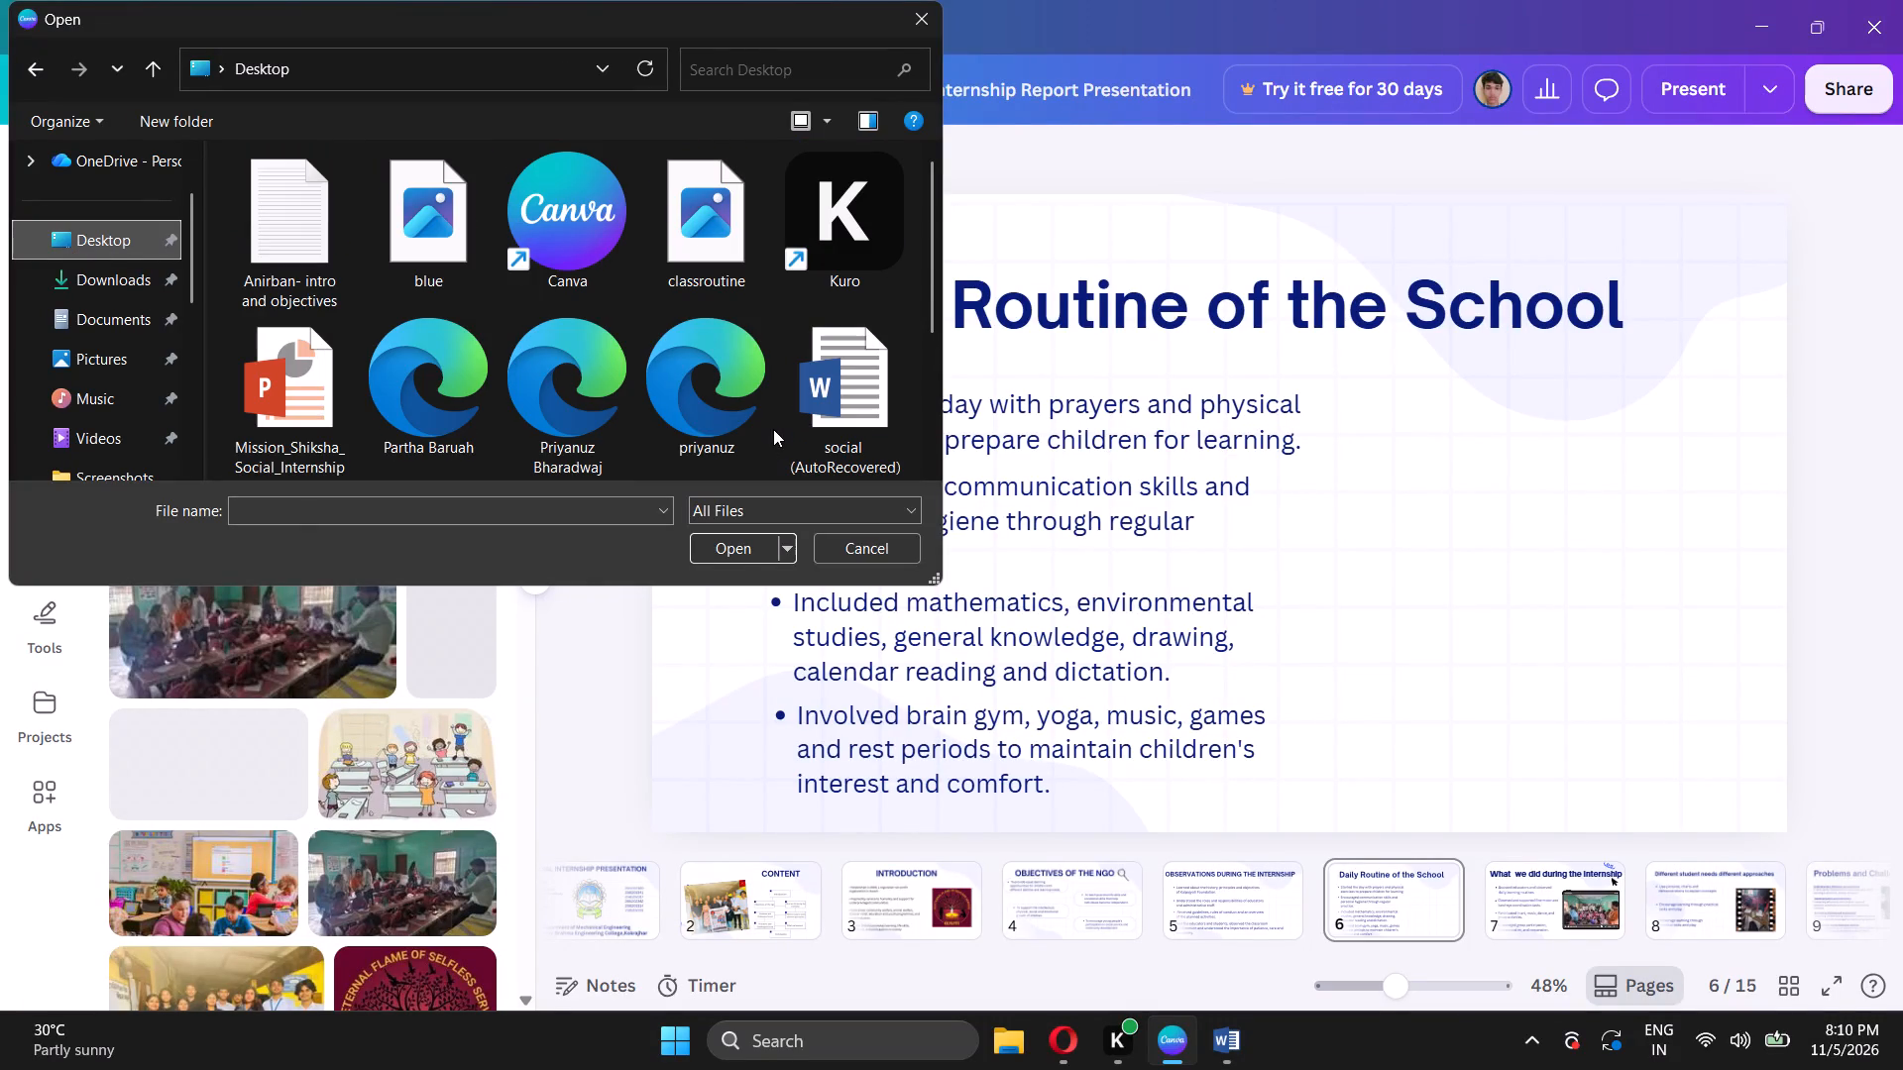
pyautogui.click(662, 240)
pyautogui.click(735, 537)
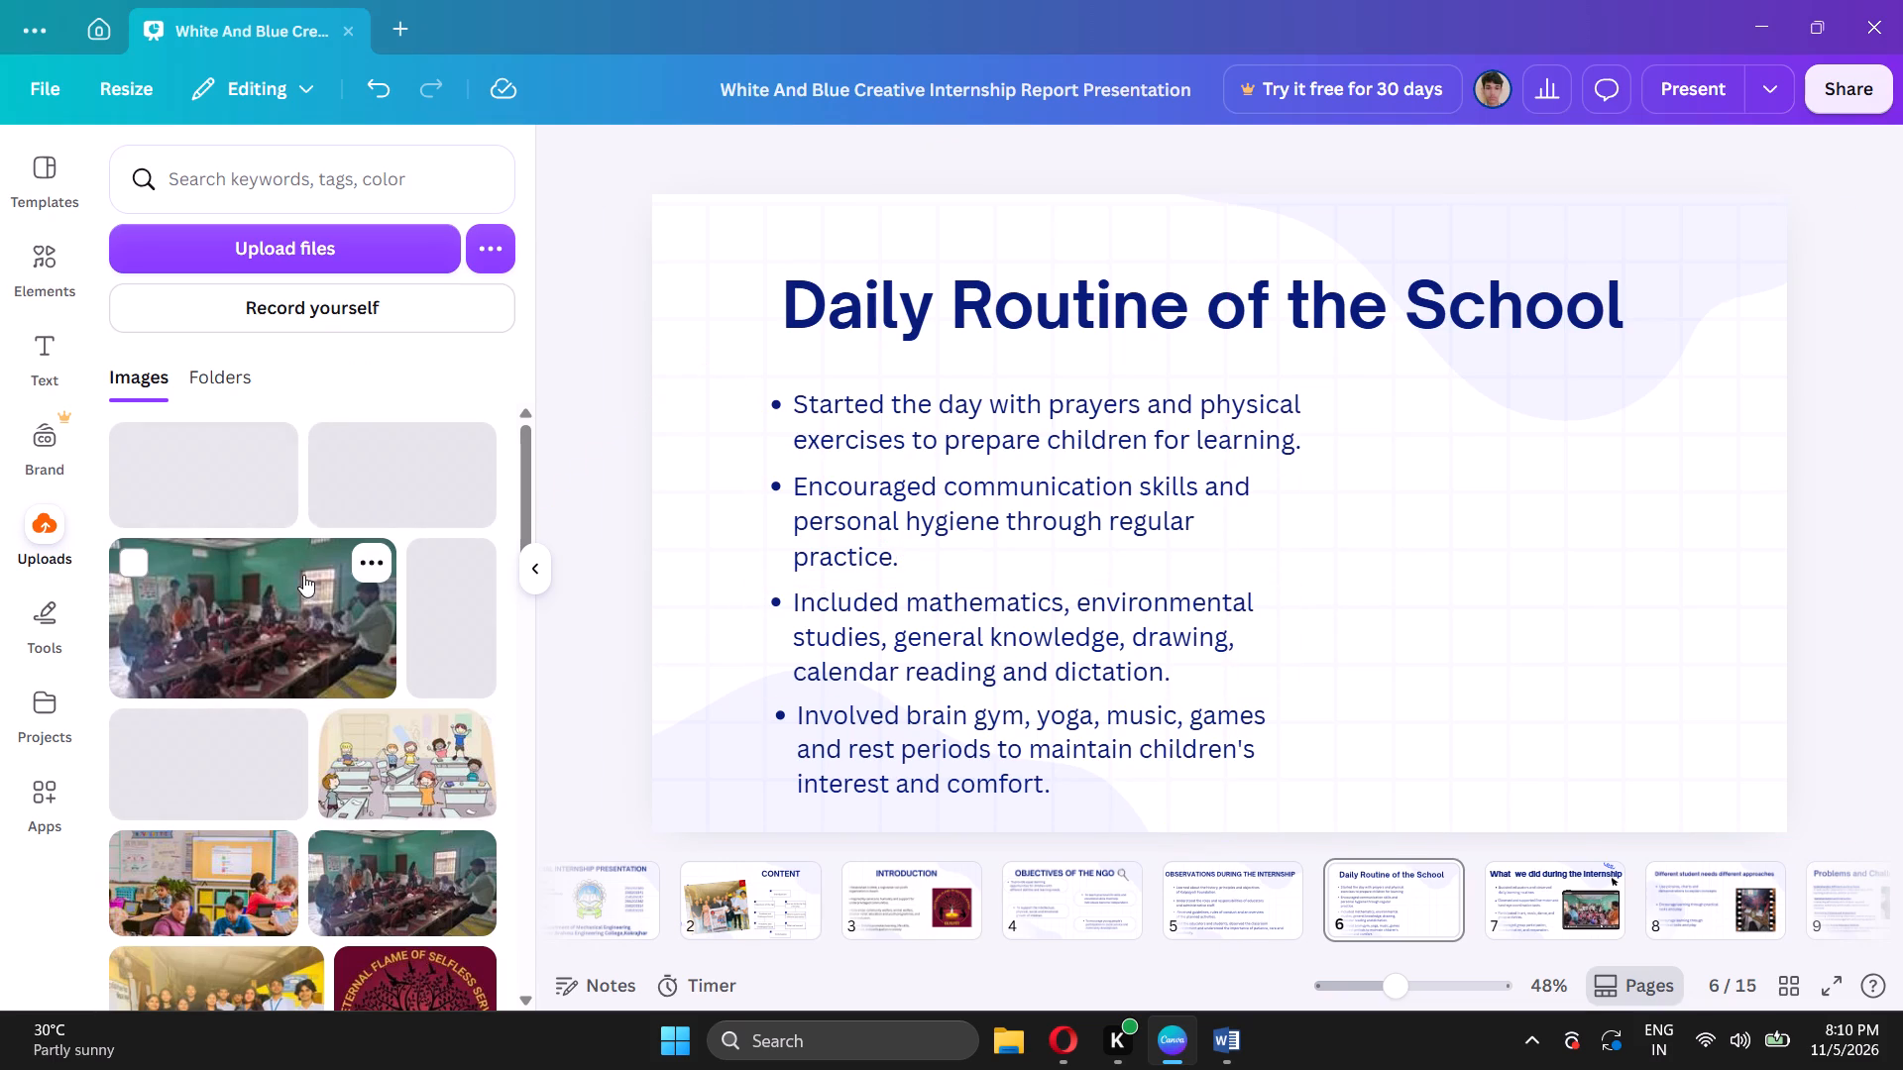
pyautogui.scroll(5, 317, 560)
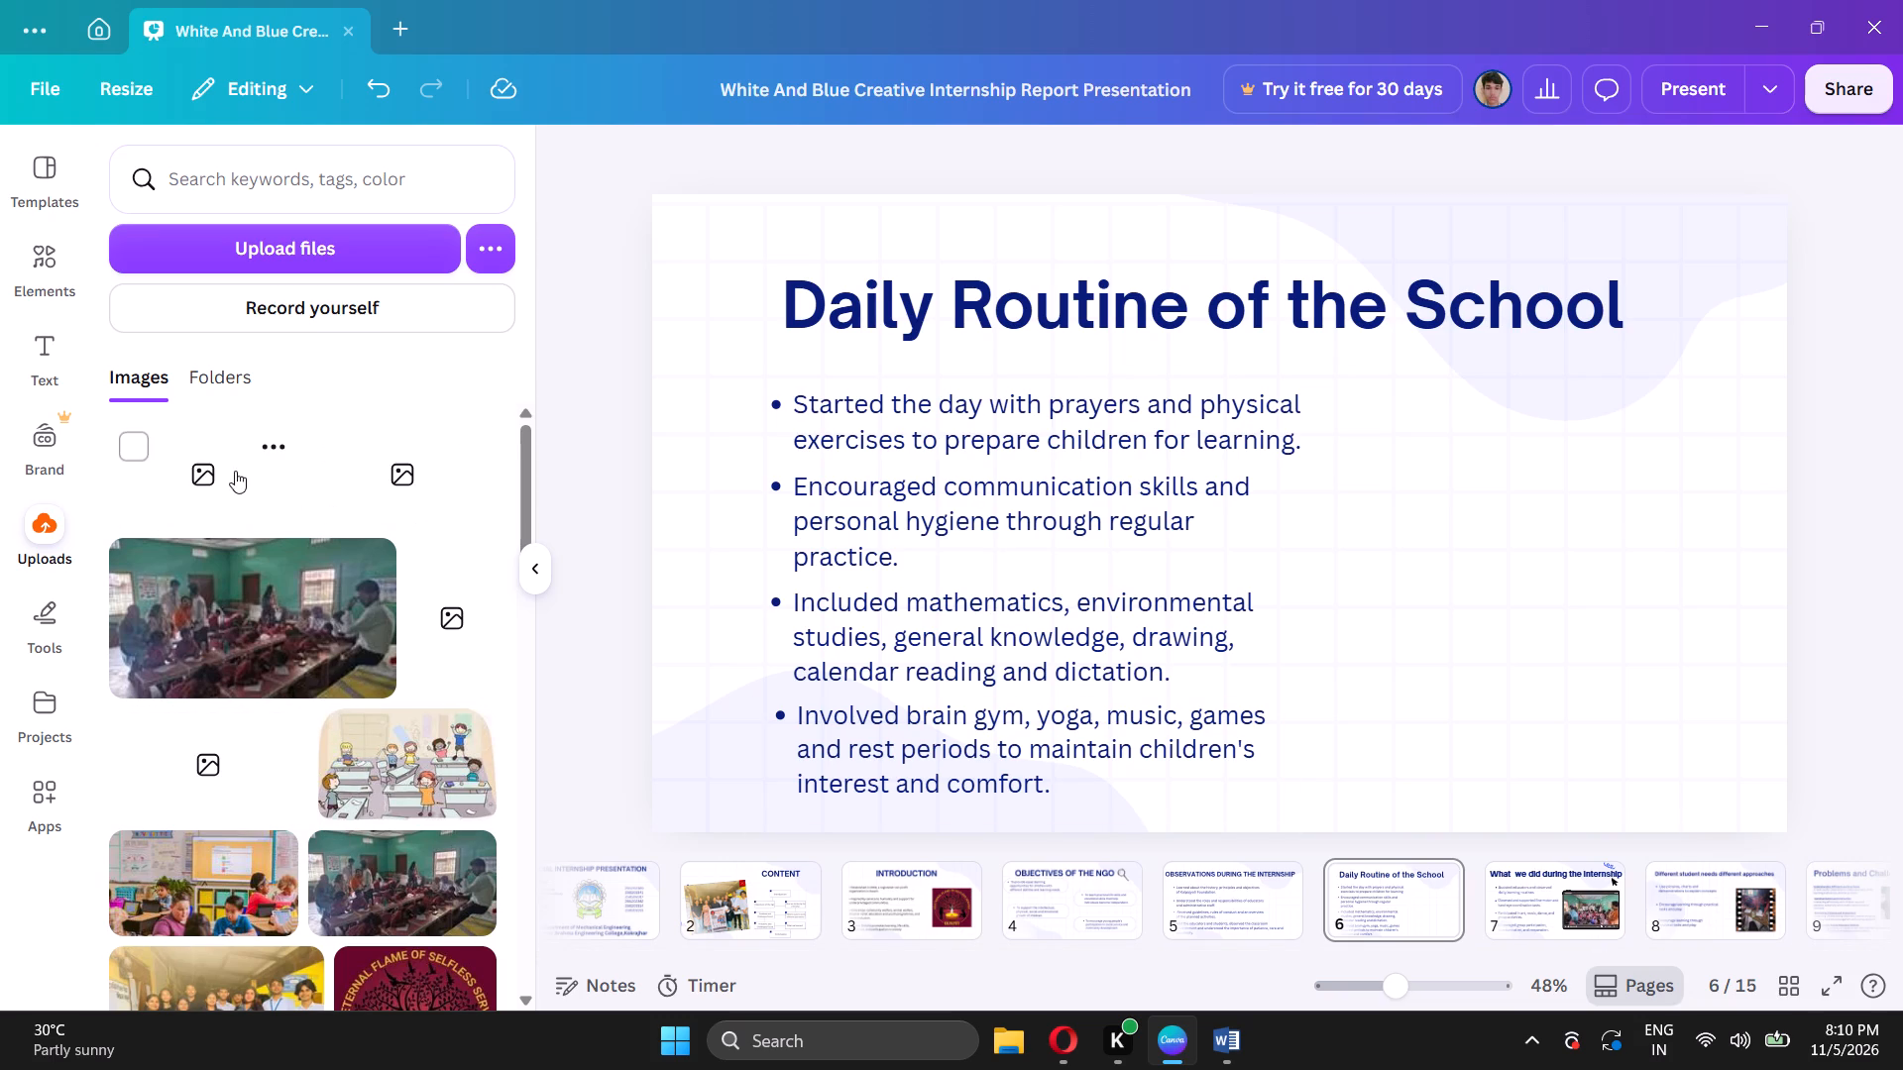
# Switch to the Opera browser and open the bookmarked YouTube site in a new browser tab.
pyautogui.click(1059, 1045)
pyautogui.click(462, 0)
pyautogui.click(808, 128)
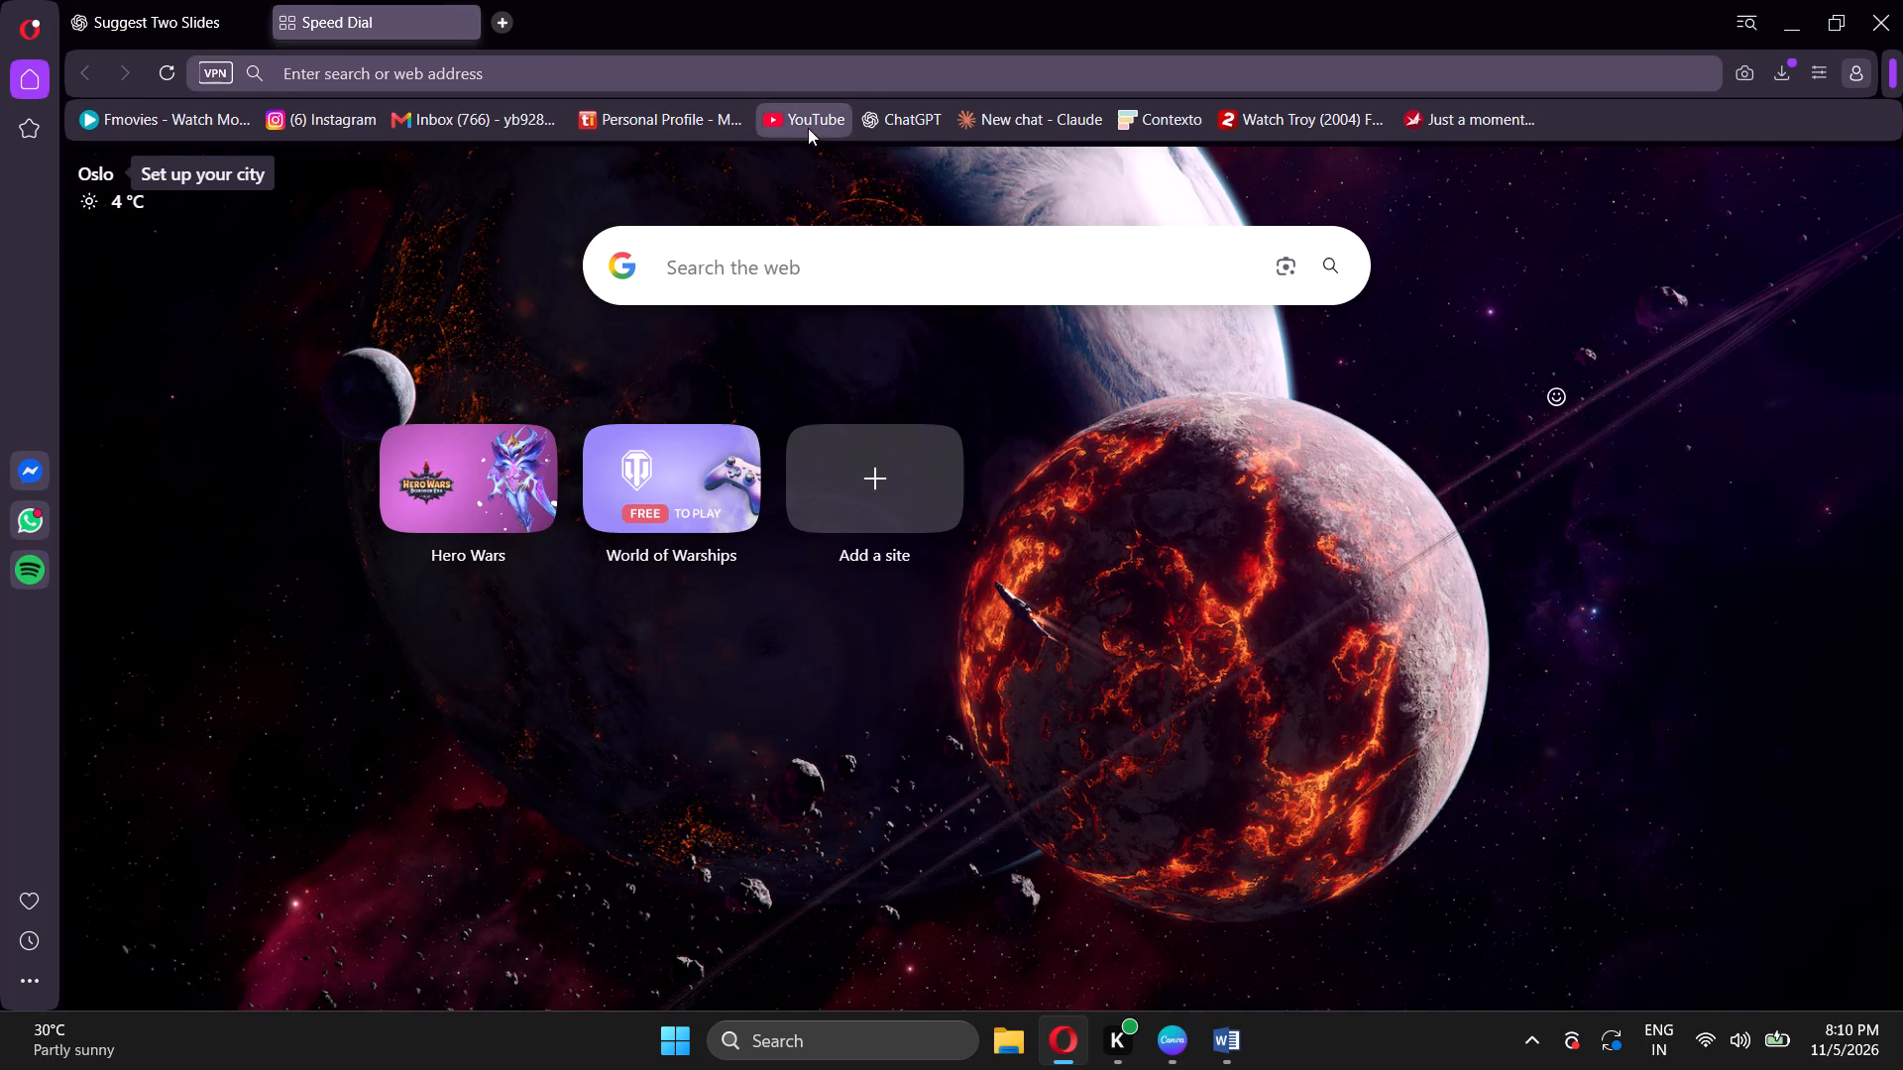
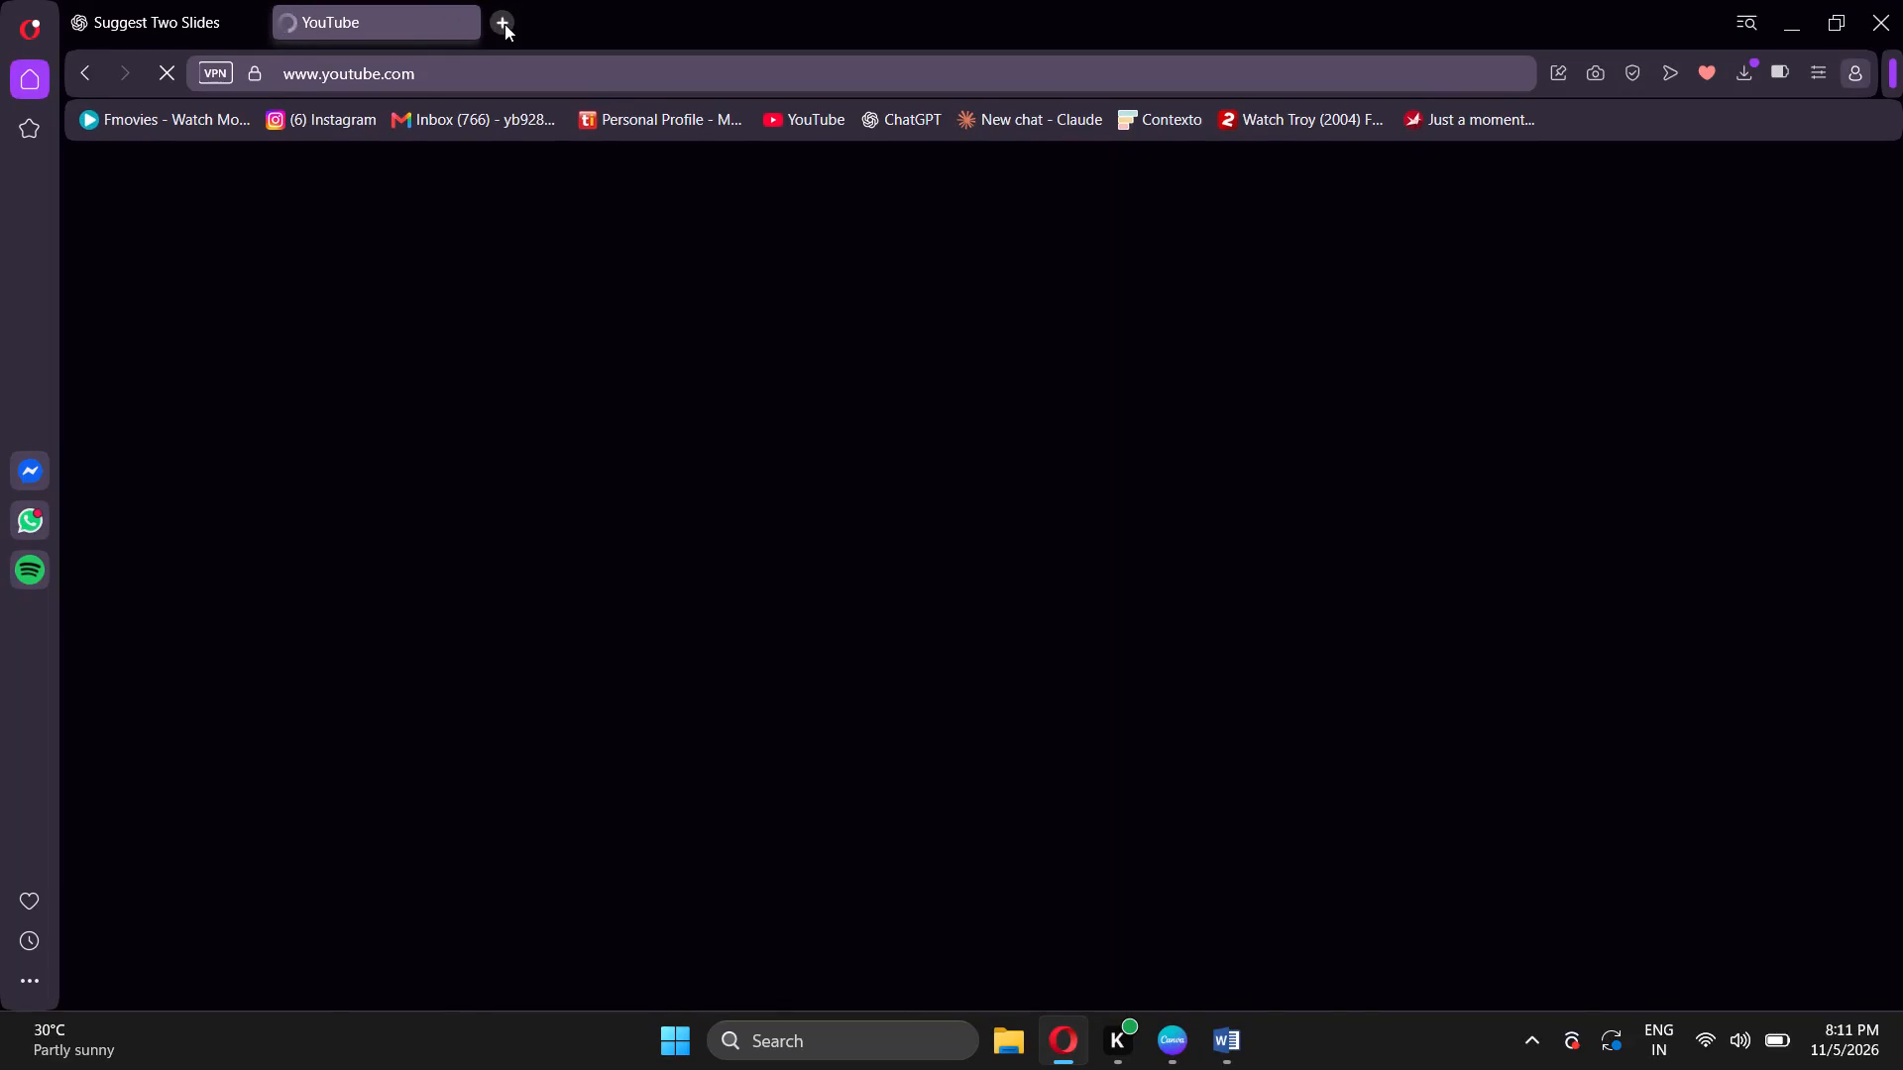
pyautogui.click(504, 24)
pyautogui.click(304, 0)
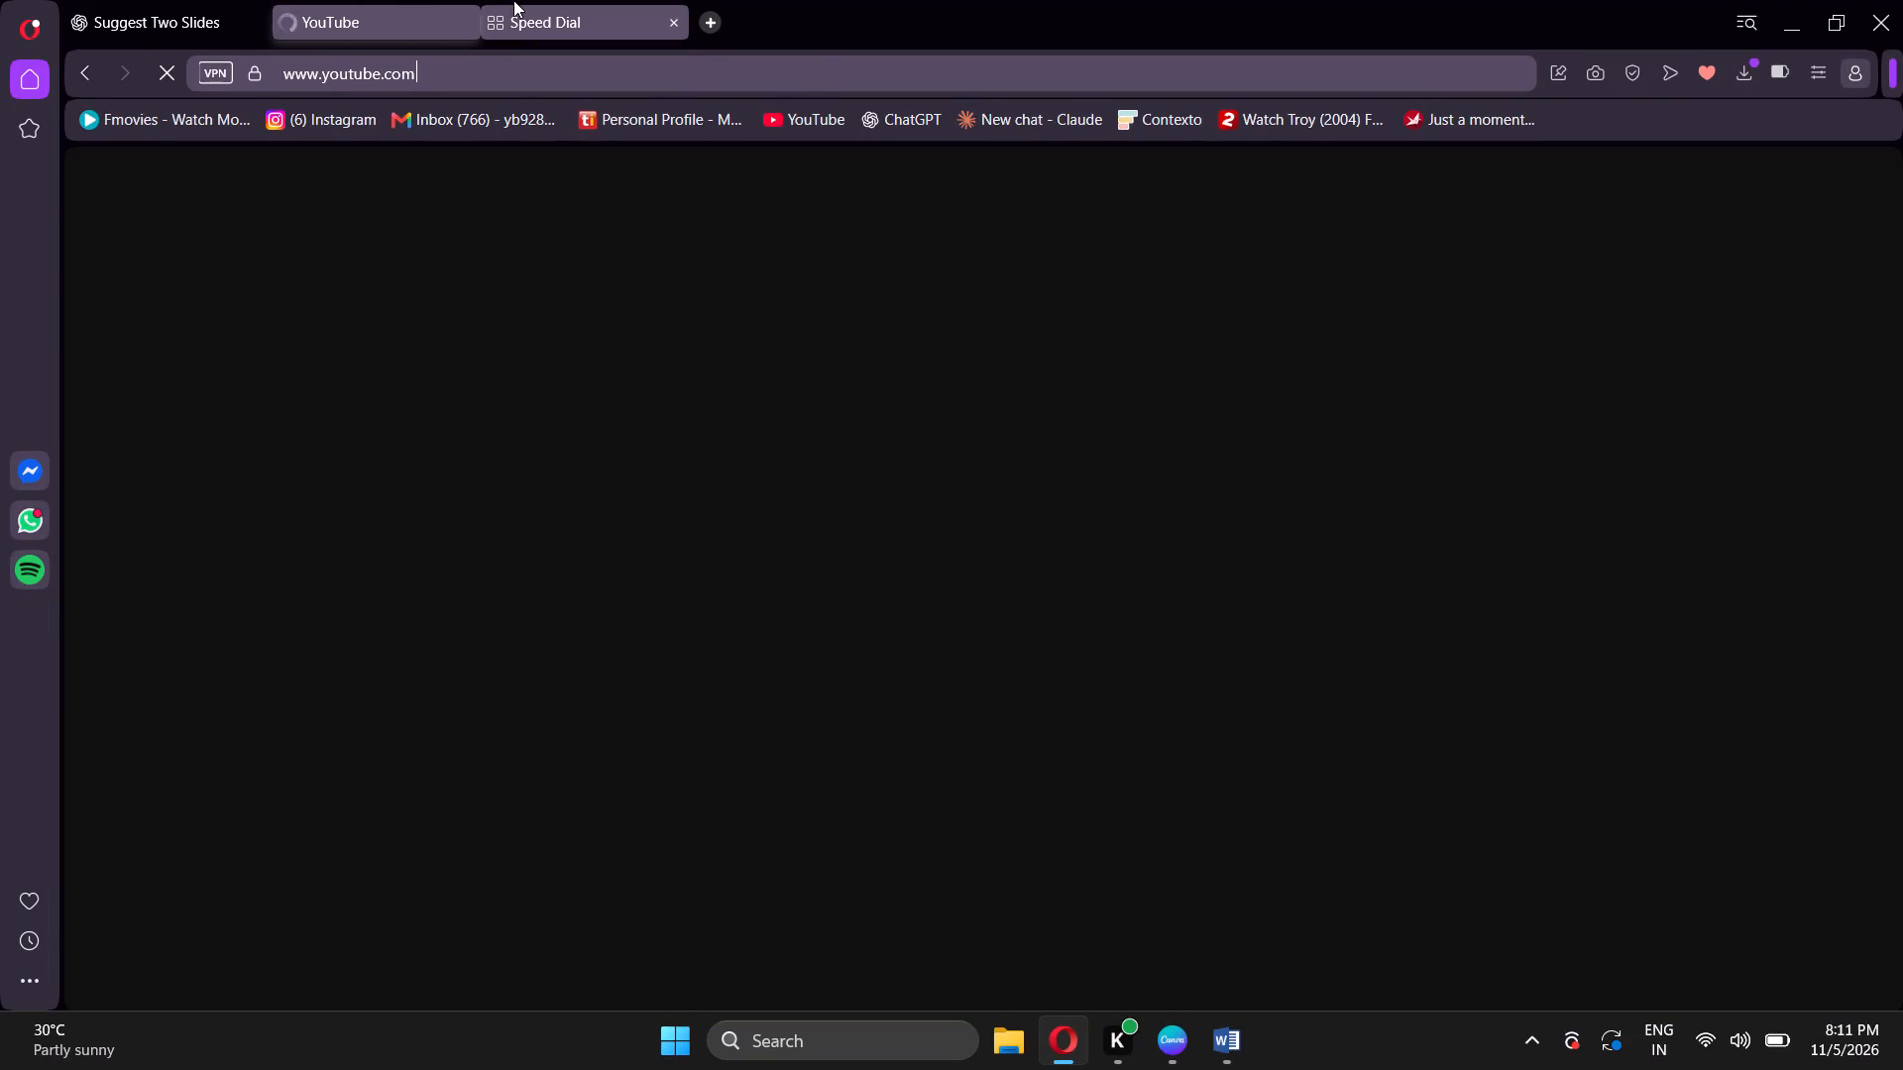
# Switch back to the Canva presentation and upload the "classroutine" image from the Desktop folder again.
pyautogui.click(1197, 1055)
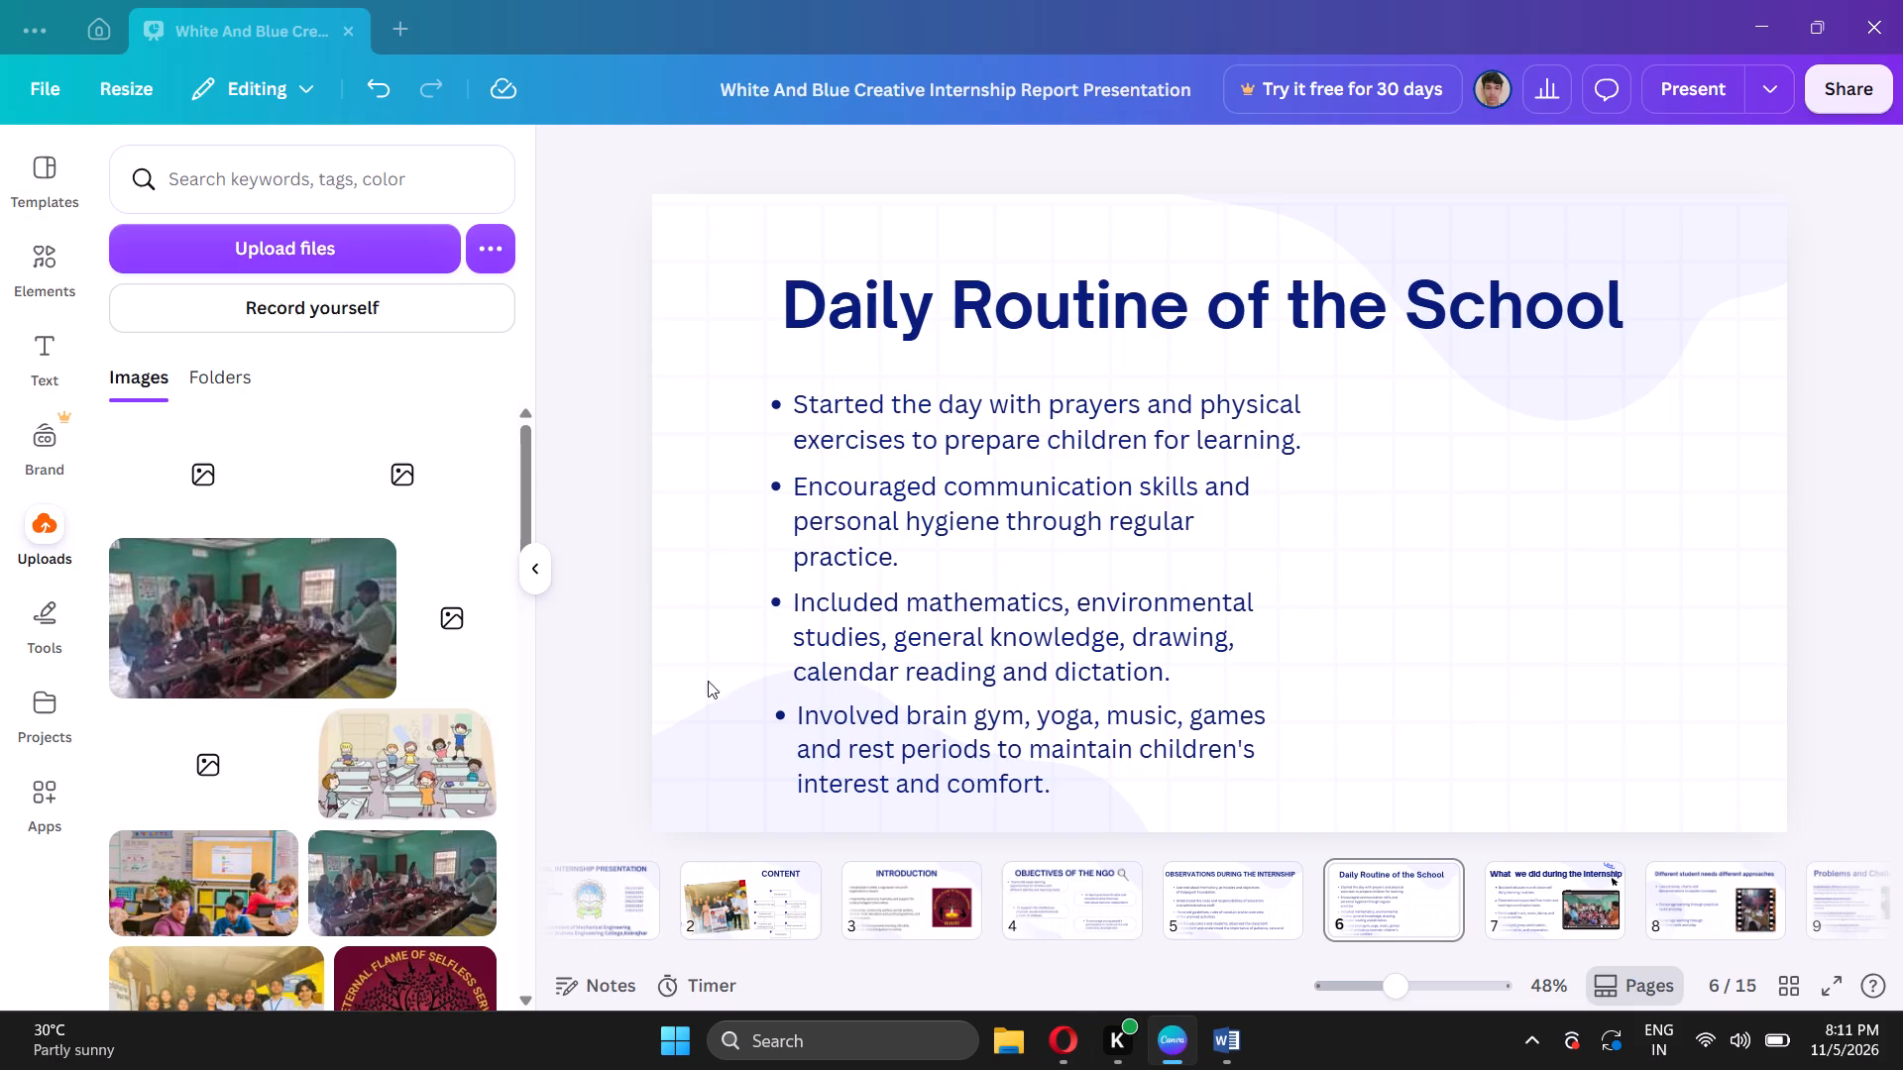
pyautogui.click(1190, 597)
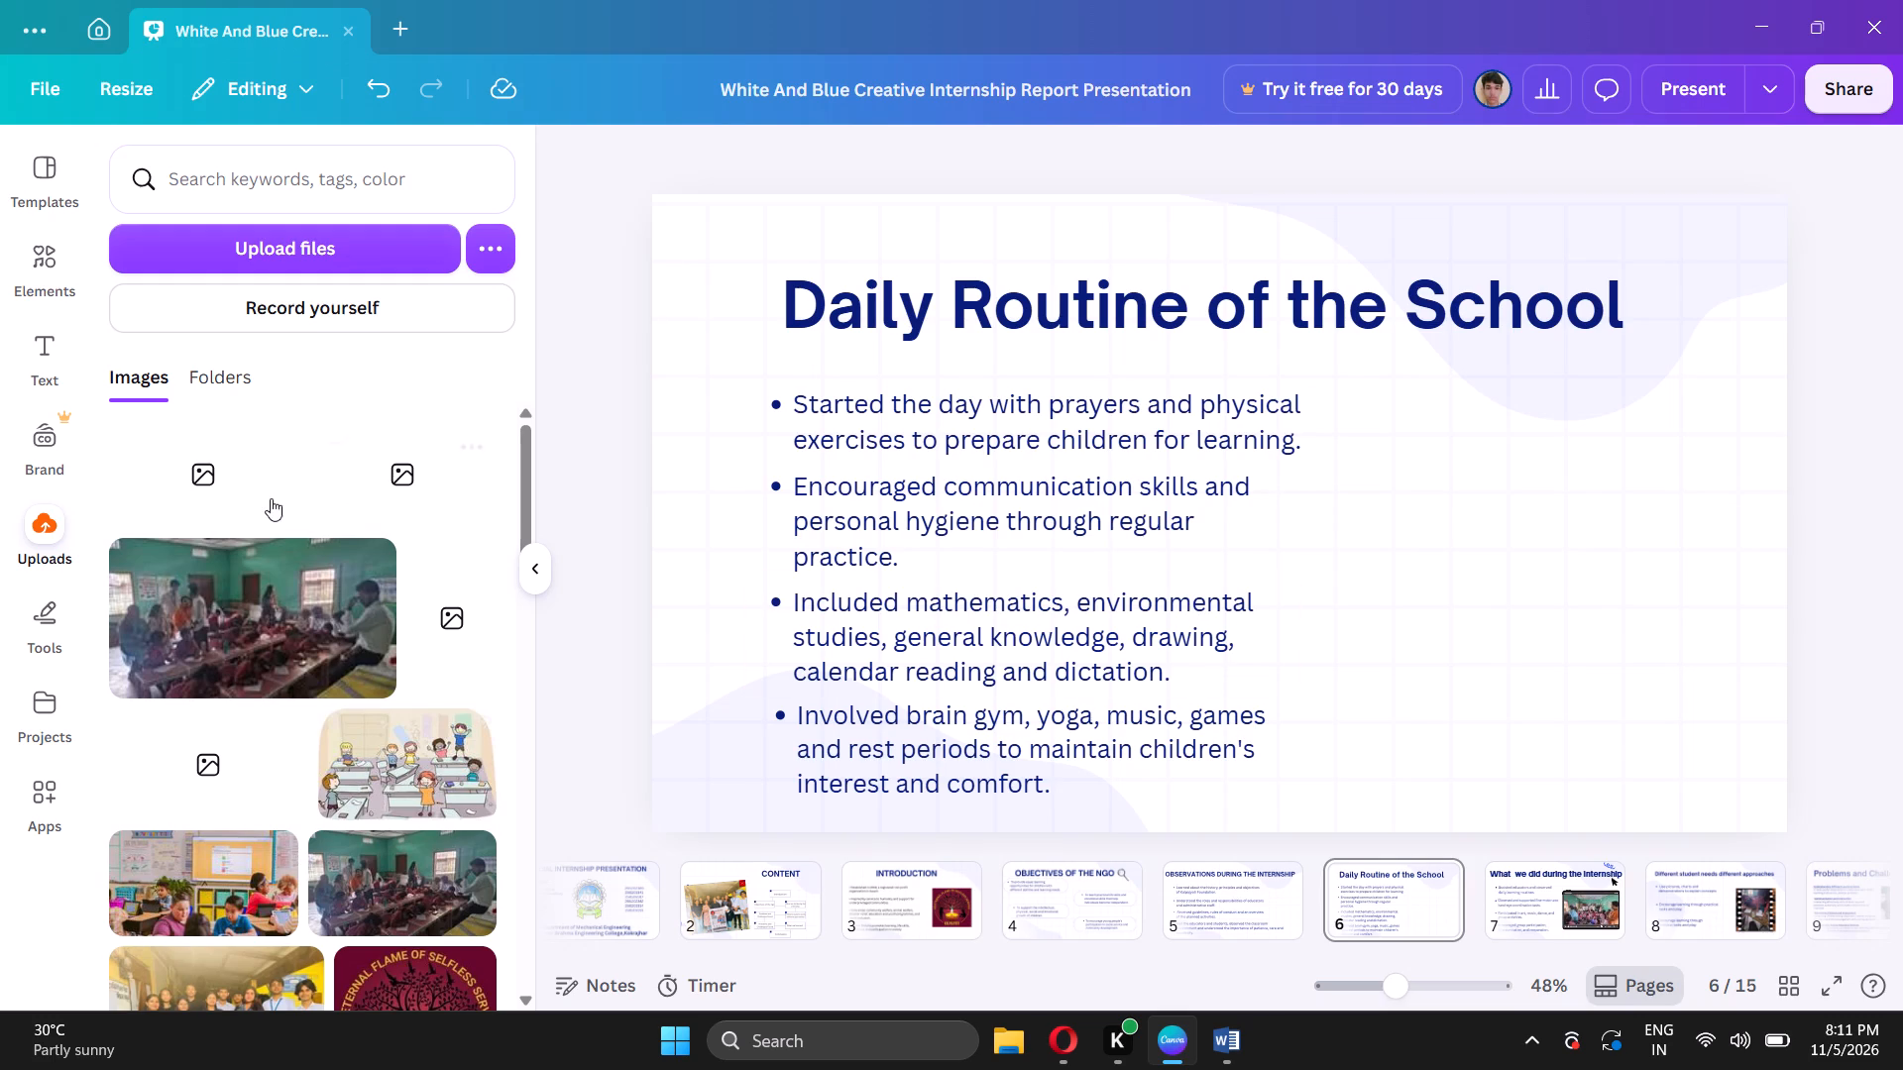
pyautogui.click(276, 227)
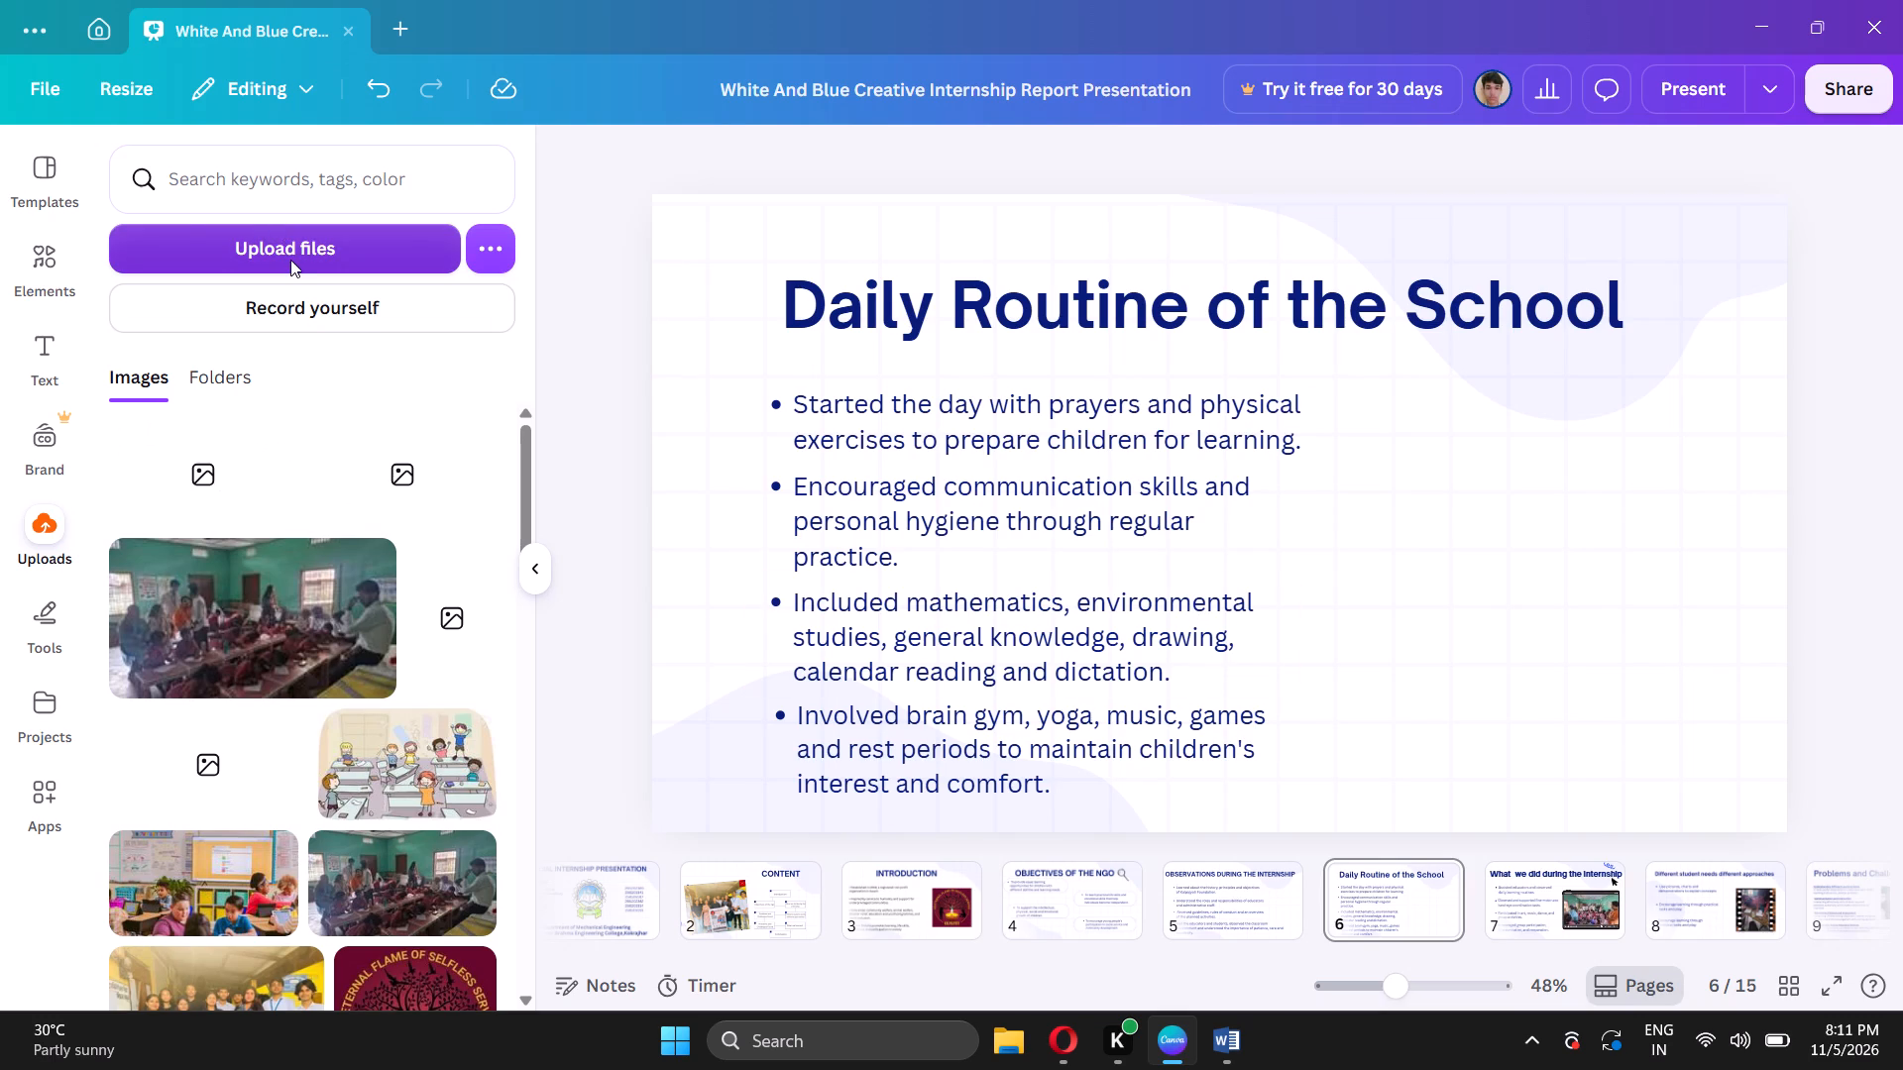
pyautogui.click(117, 265)
pyautogui.click(111, 245)
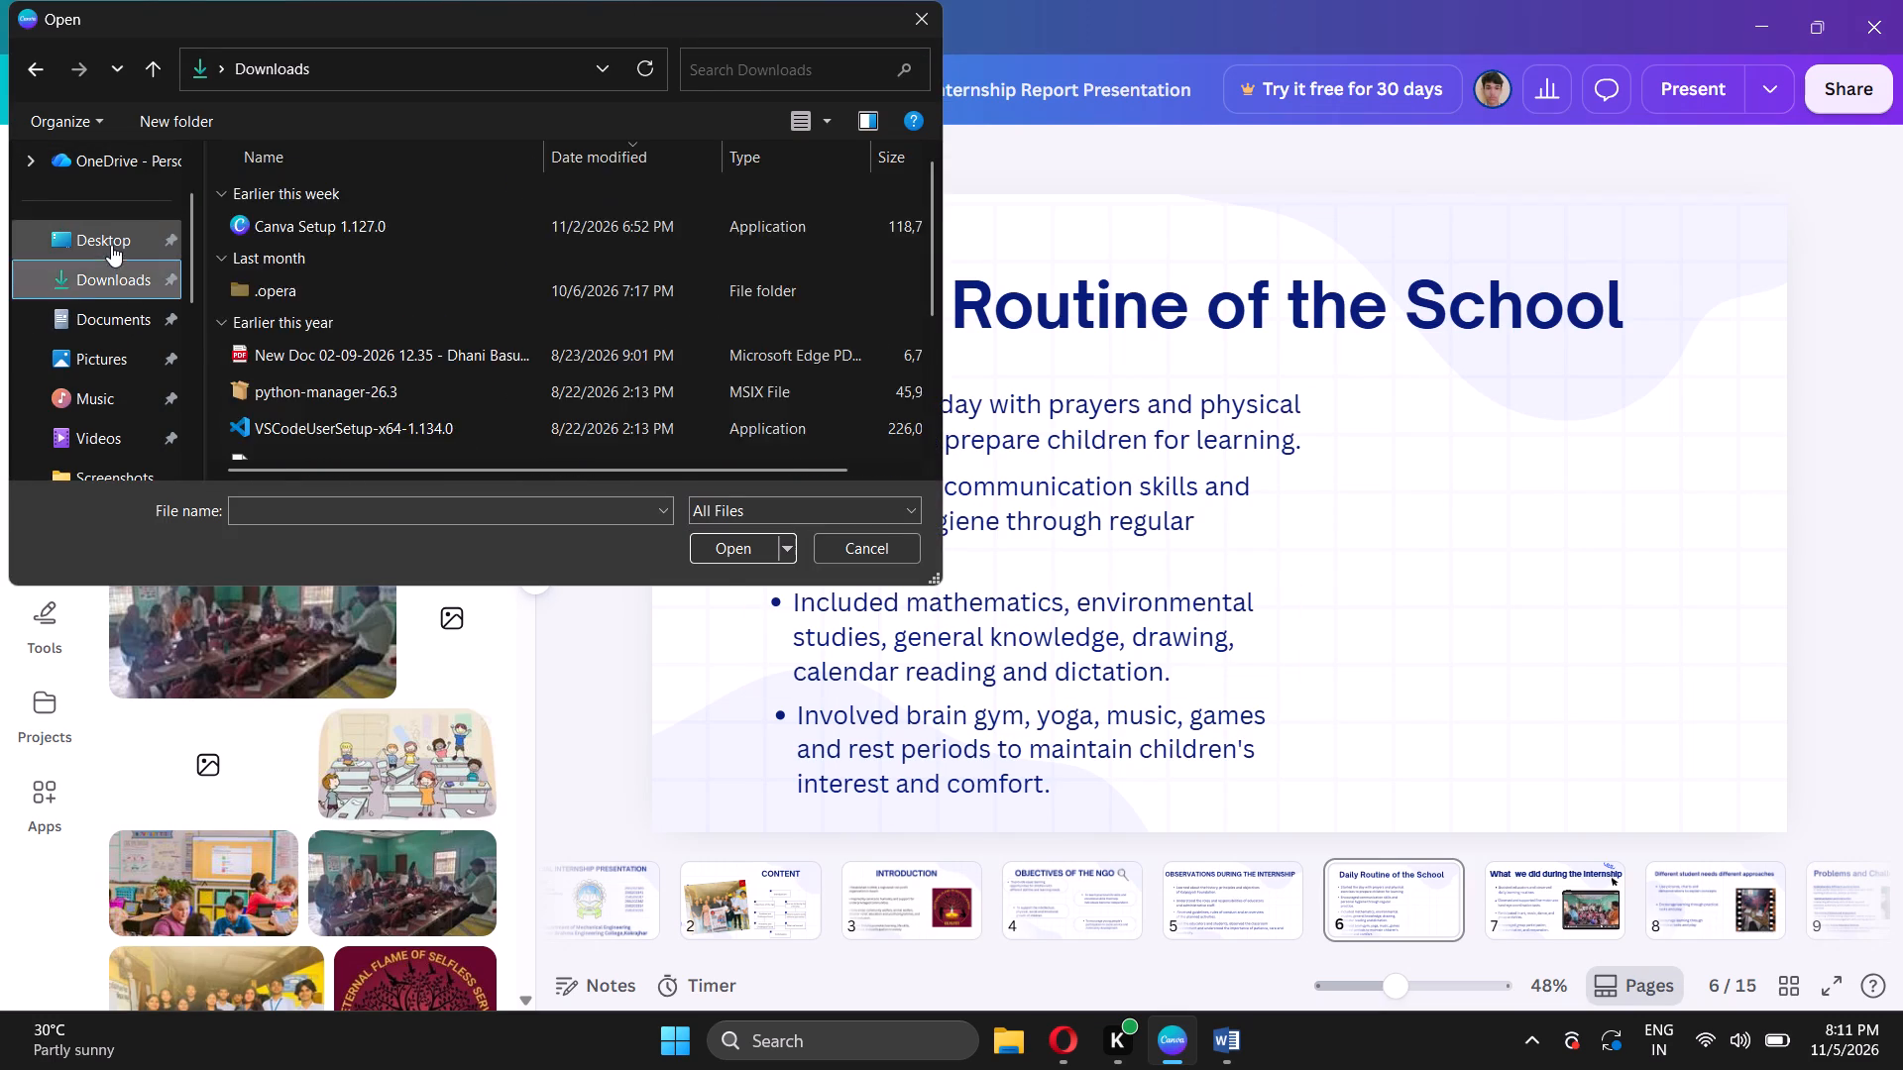
pyautogui.click(720, 243)
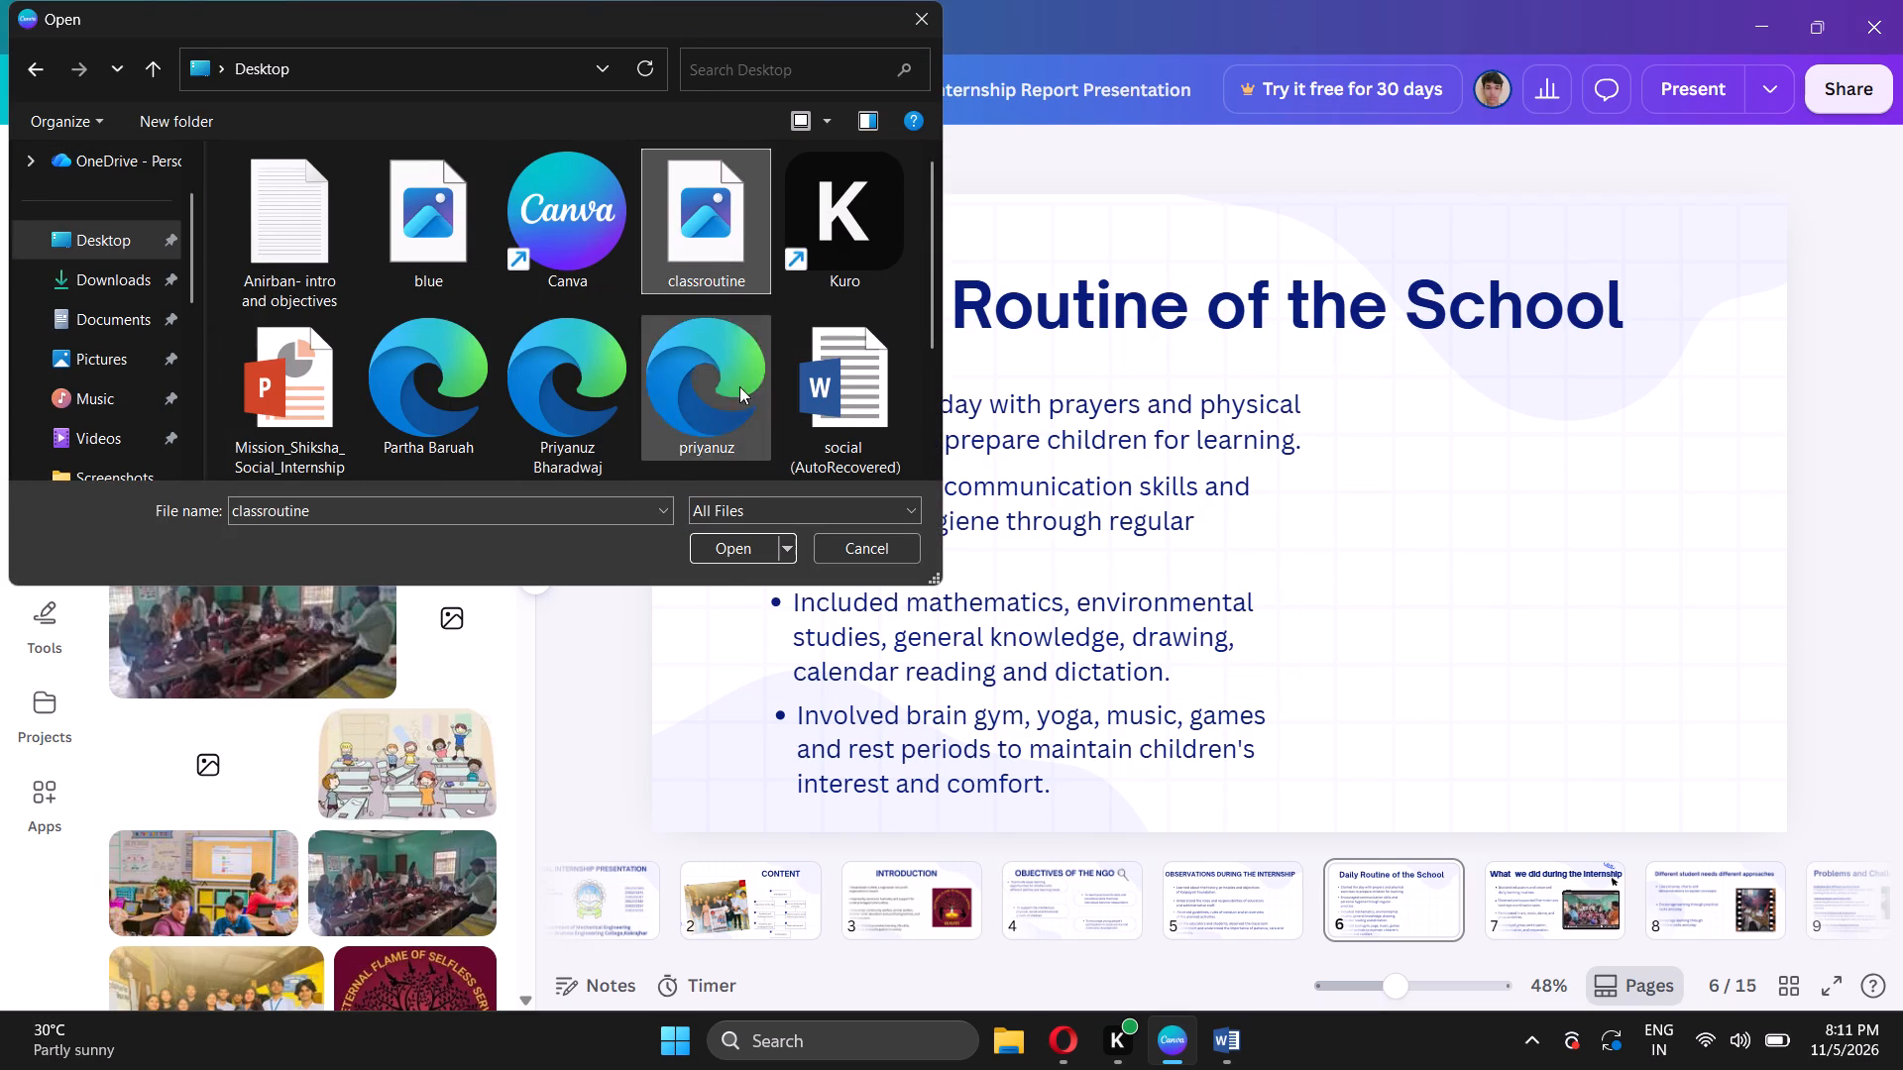
pyautogui.click(723, 555)
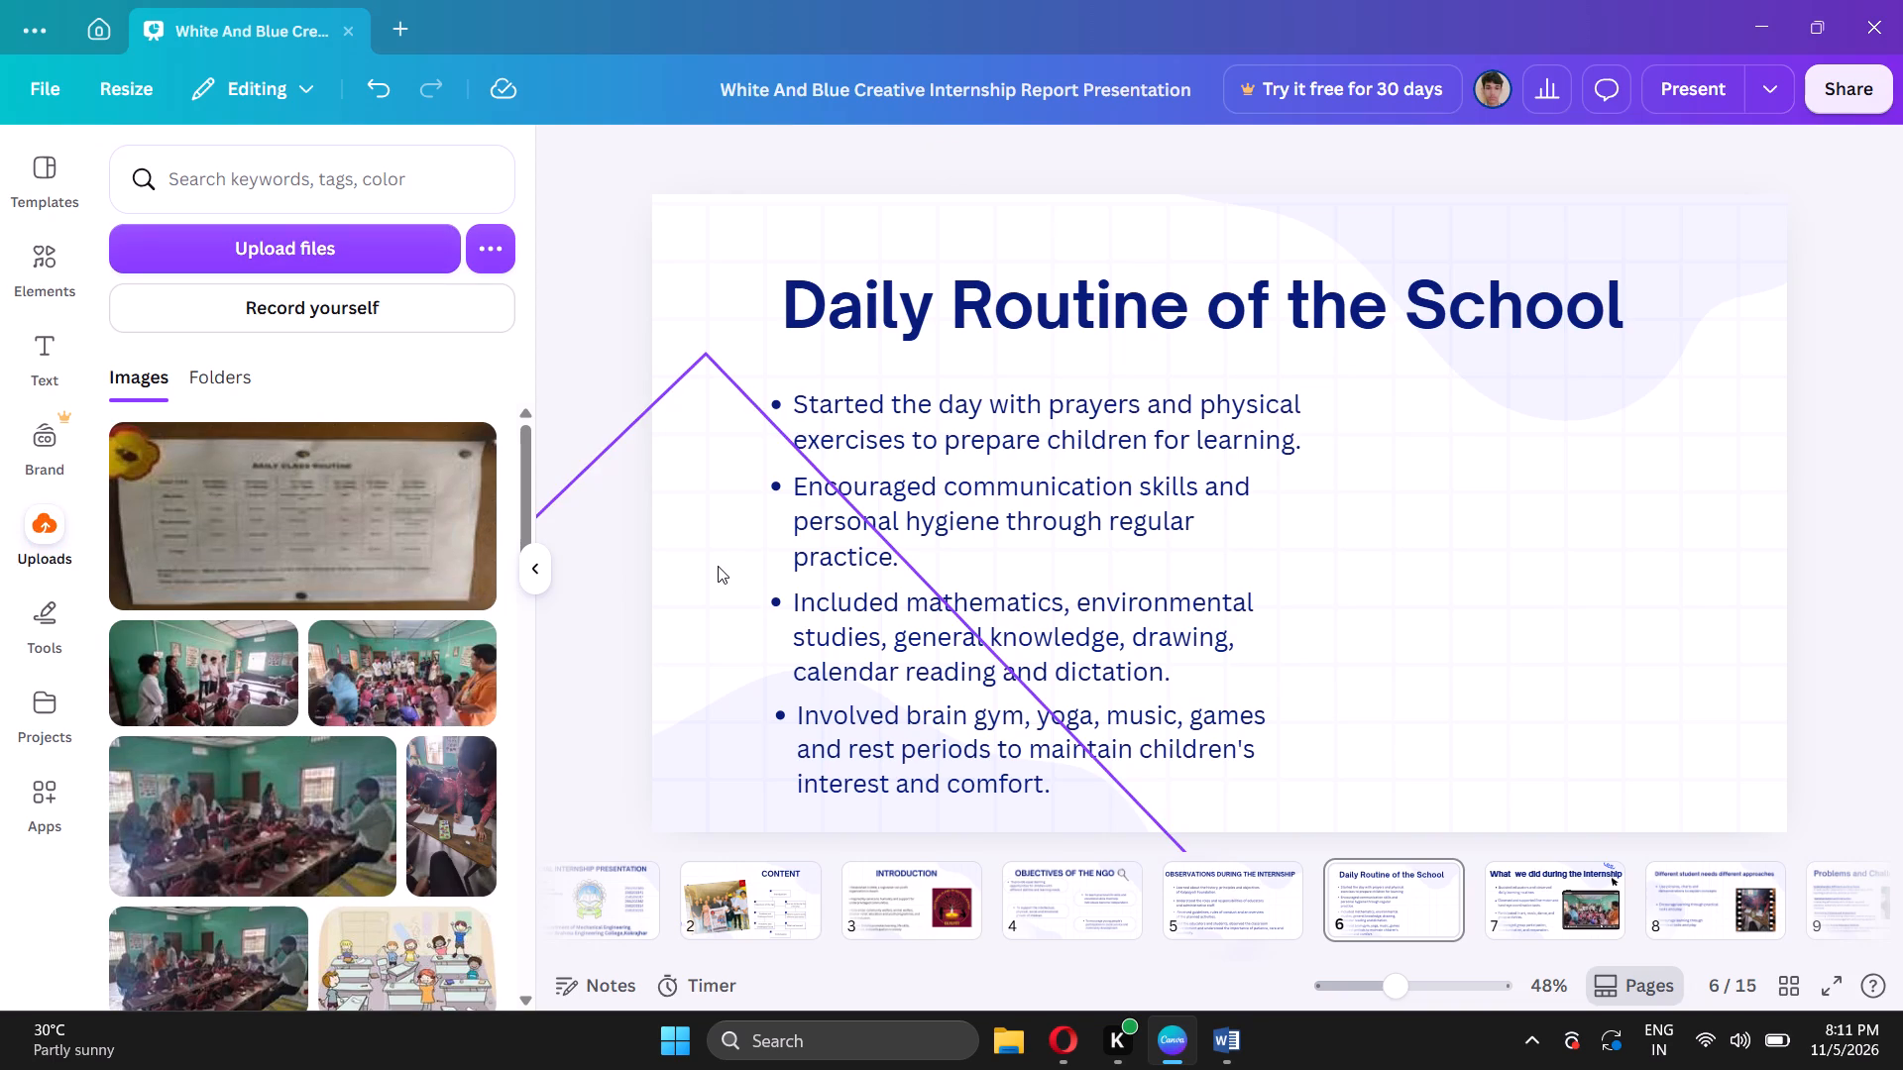
# Insert the class routine photo on the Daily Routine of the School slide, scaled down and placed in the empty area beside the bullets.
pyautogui.click(327, 528)
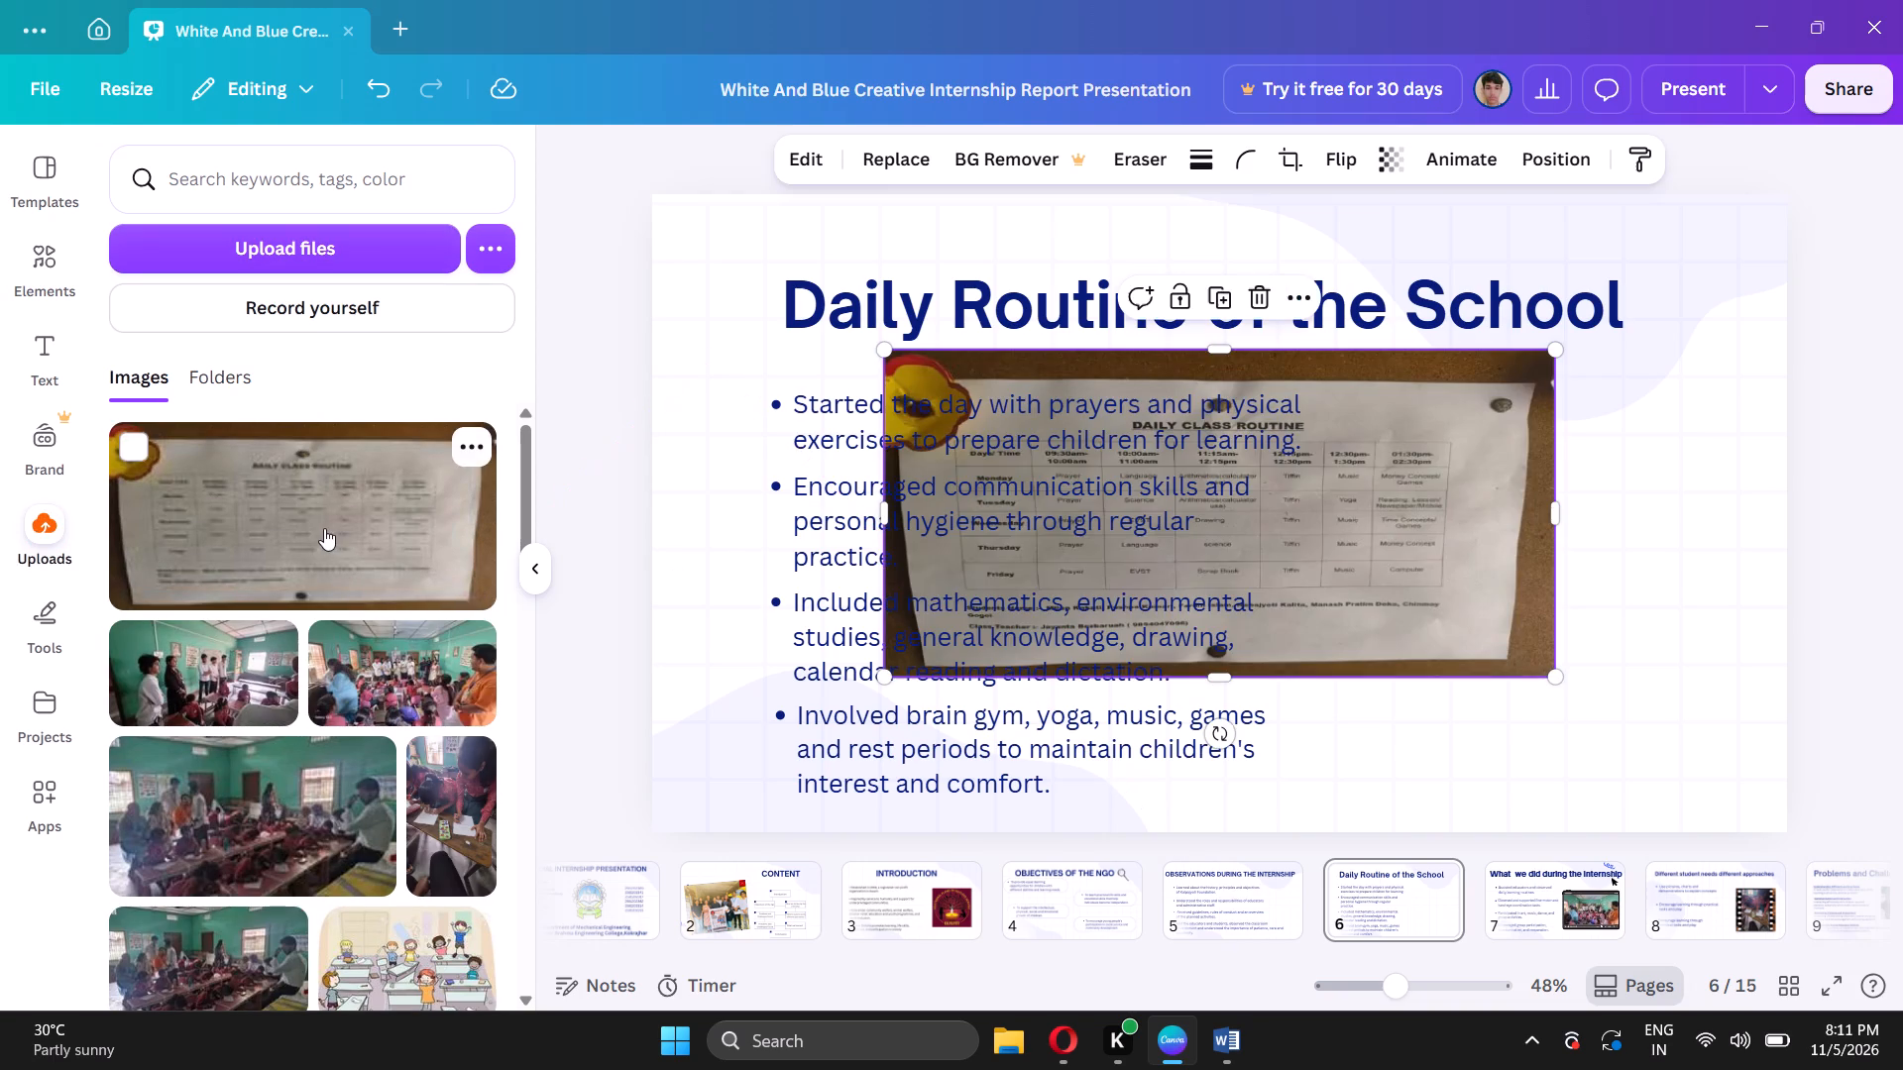
pyautogui.click(1557, 520)
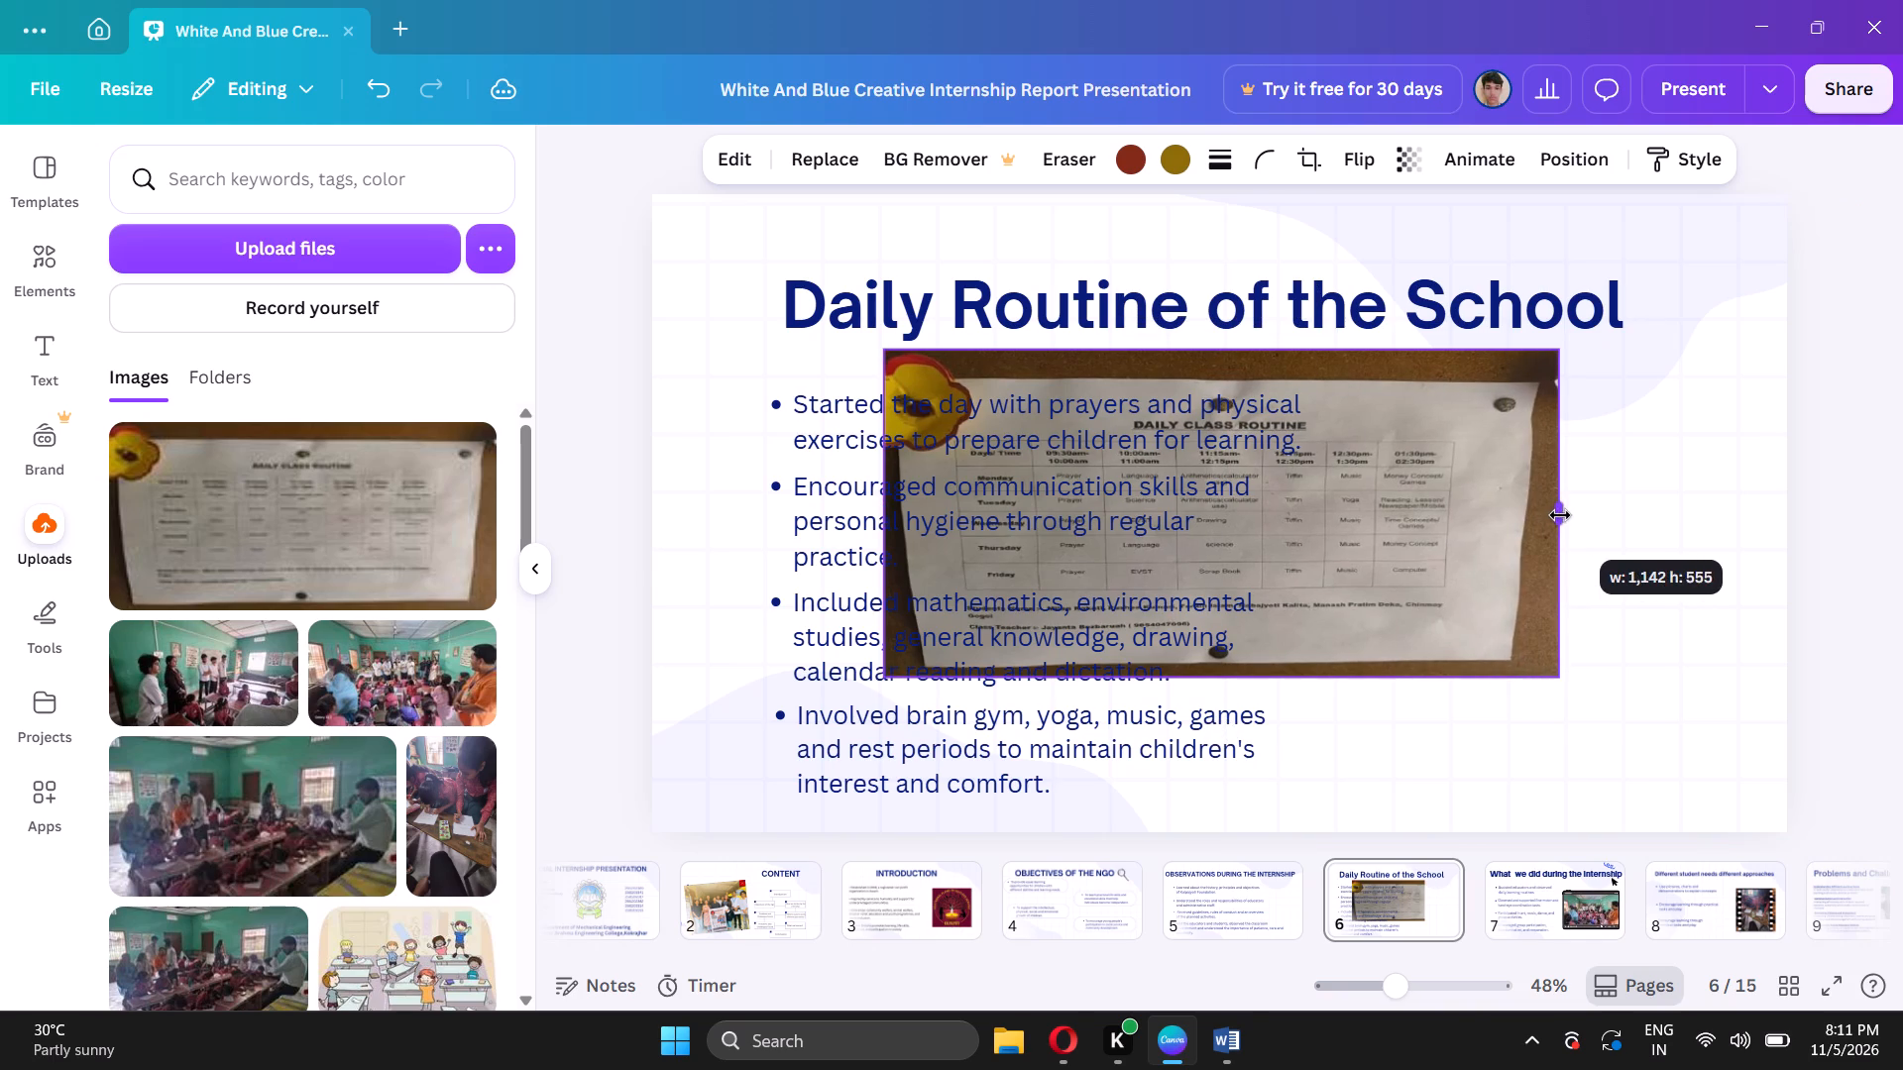
pyautogui.moveTo(1560, 681); pyautogui.dragTo(1440, 620)
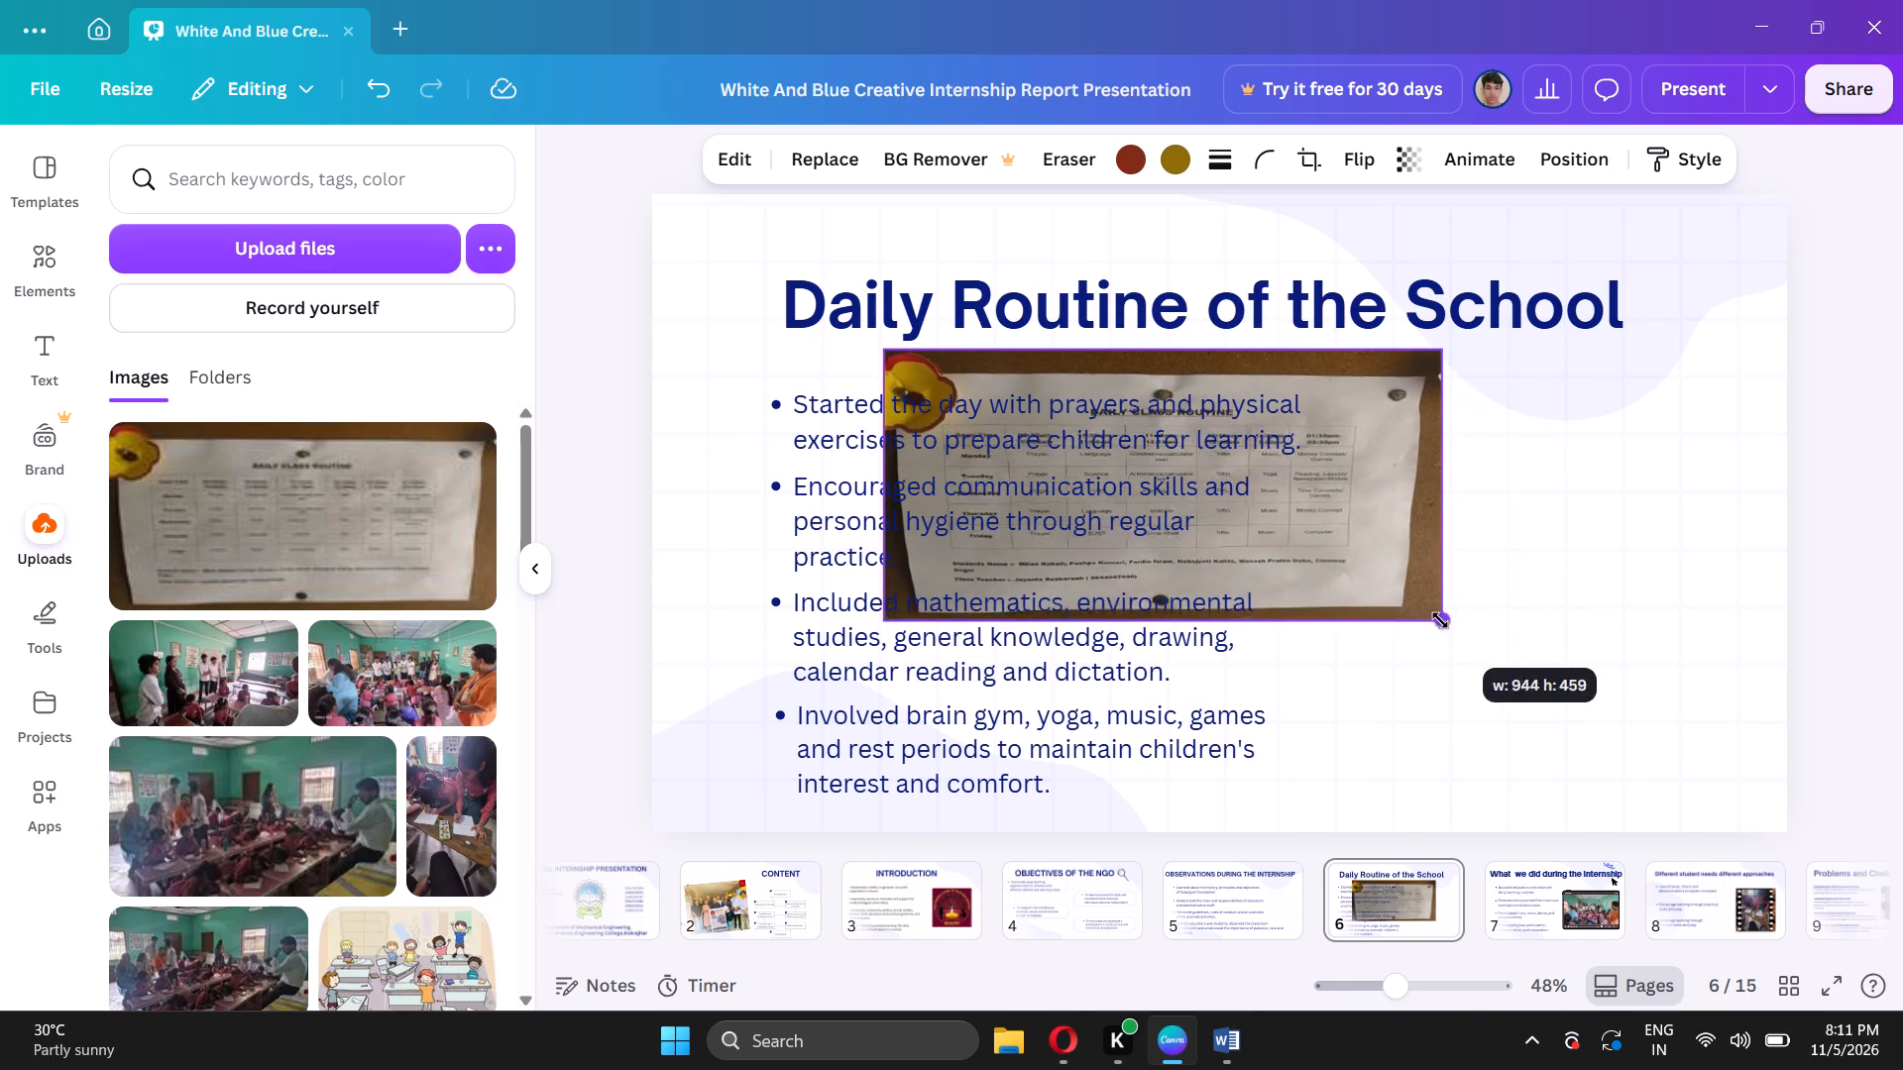
pyautogui.moveTo(1440, 620); pyautogui.dragTo(1418, 608)
pyautogui.moveTo(1333, 514); pyautogui.dragTo(1678, 607)
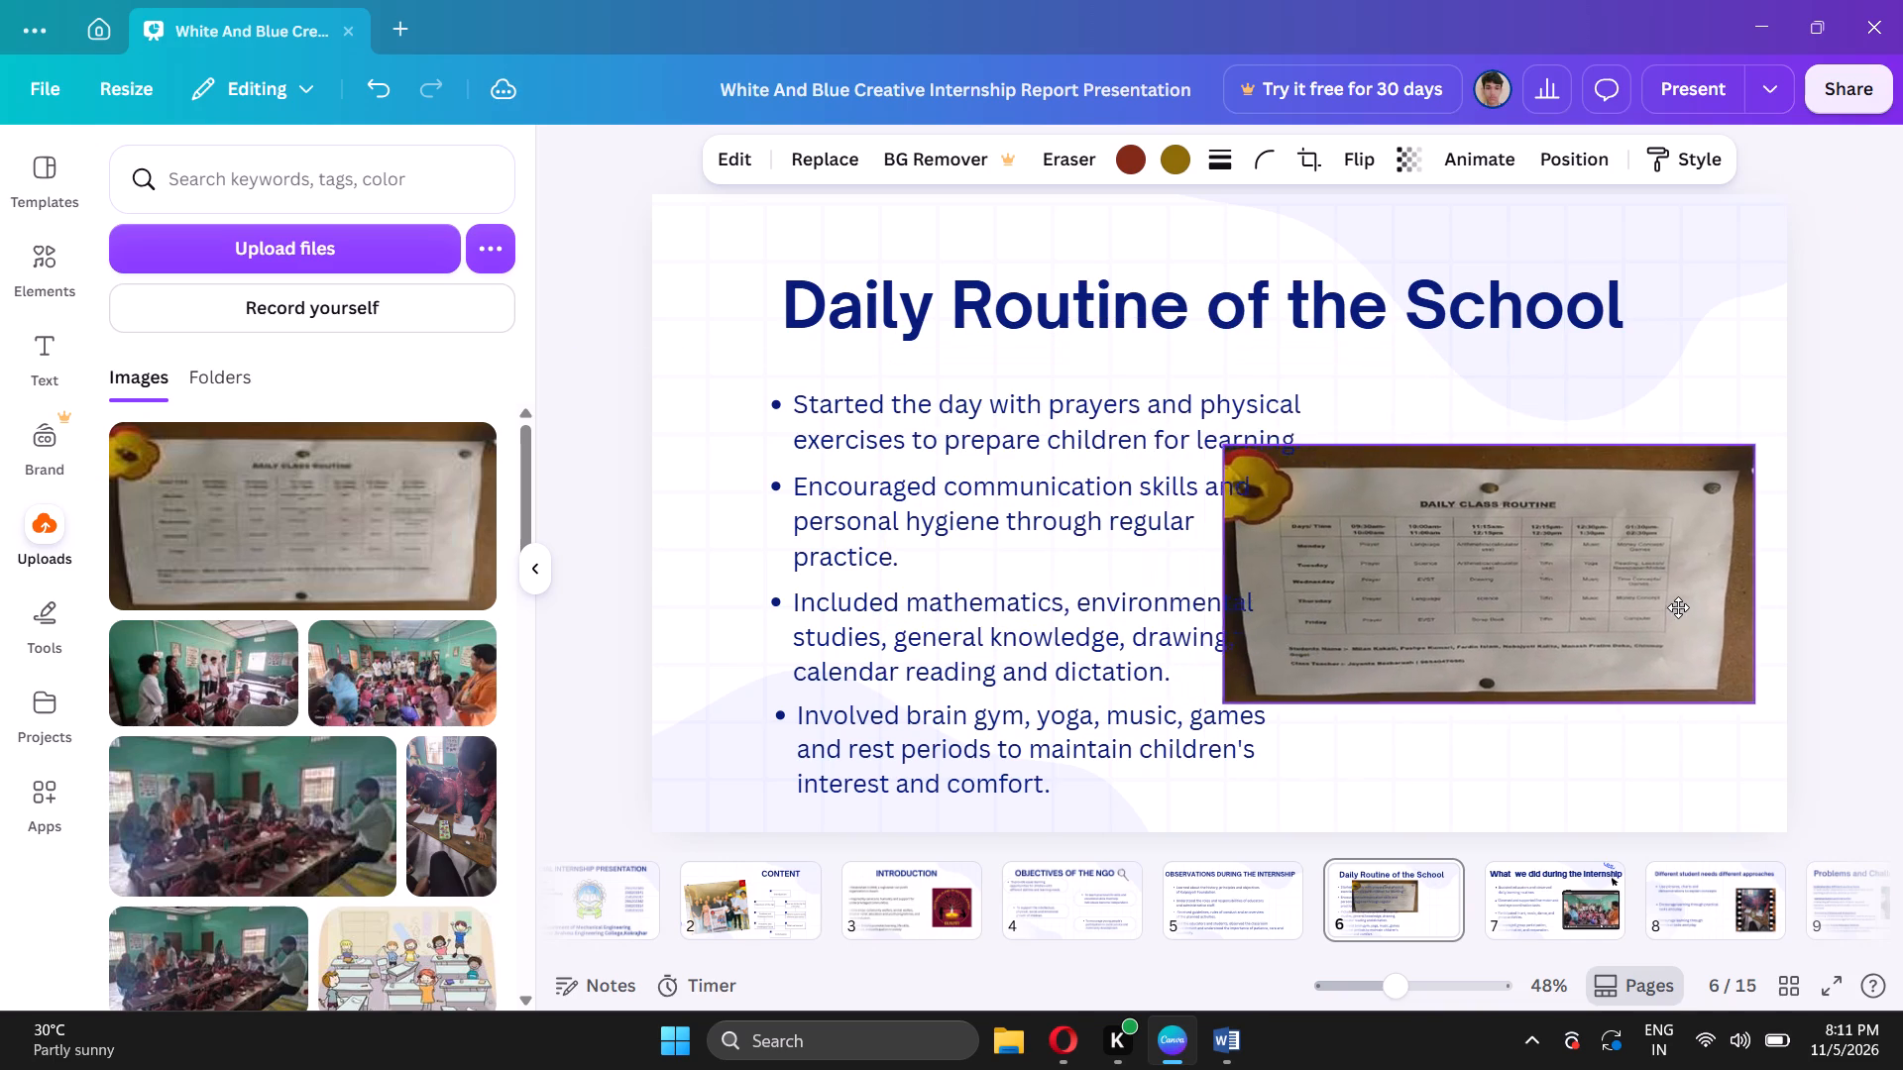
pyautogui.moveTo(1678, 607); pyautogui.dragTo(1709, 603)
pyautogui.moveTo(1260, 701); pyautogui.dragTo(1307, 689)
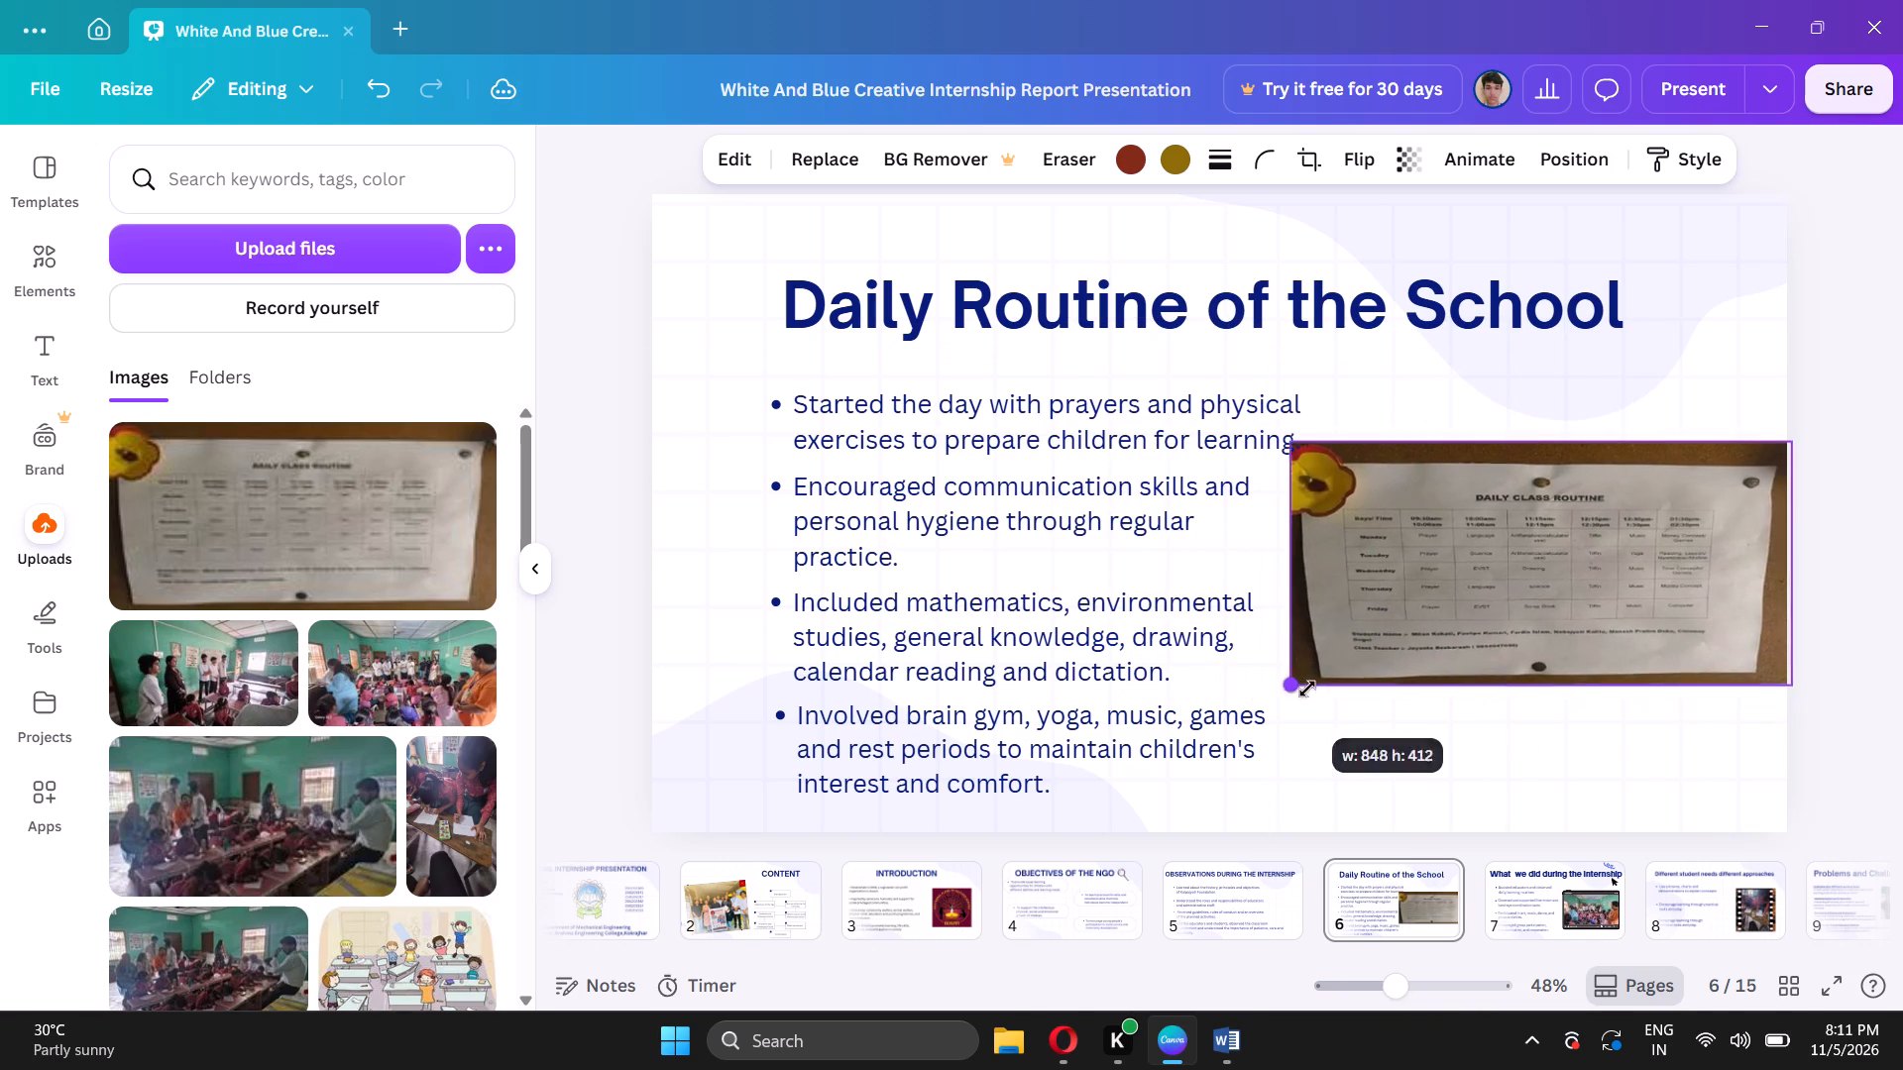
pyautogui.moveTo(1307, 689); pyautogui.dragTo(1325, 684)
pyautogui.moveTo(1524, 568); pyautogui.dragTo(1500, 586)
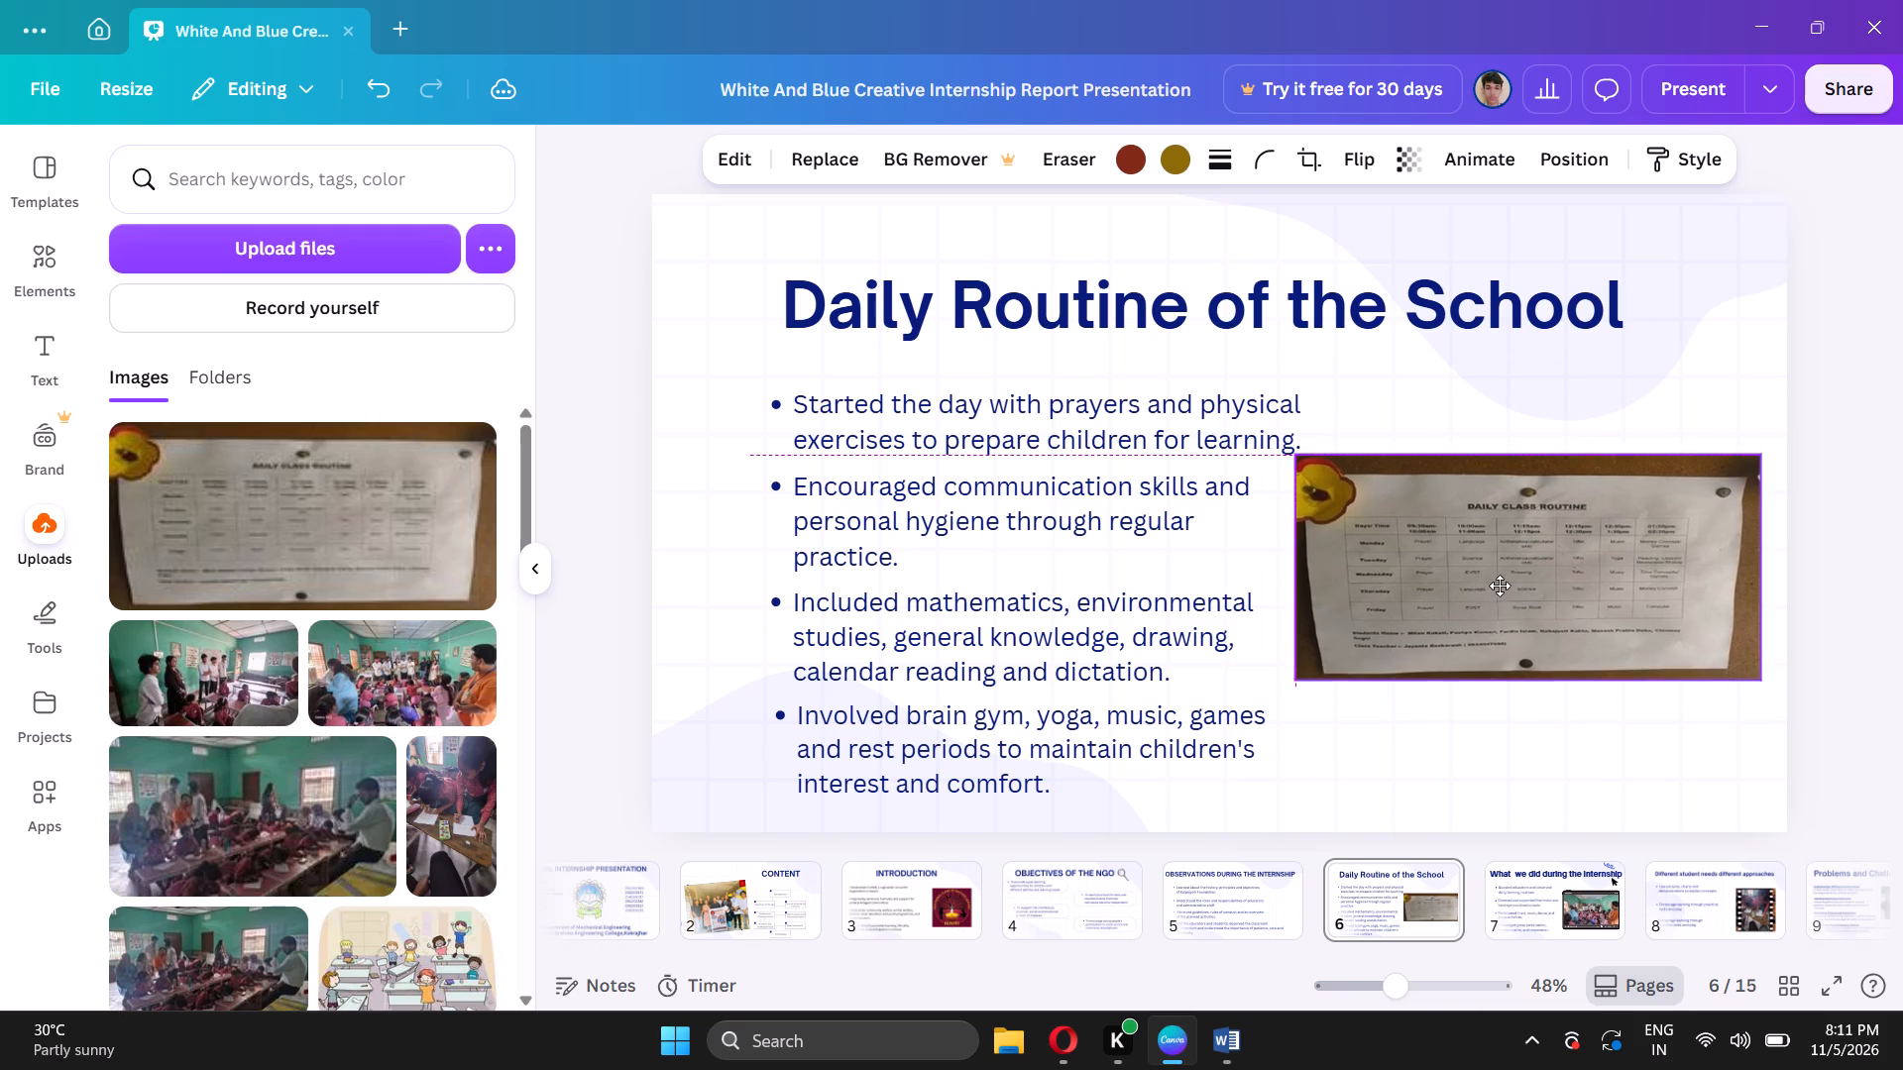
pyautogui.moveTo(1500, 586); pyautogui.dragTo(1495, 599)
pyautogui.click(1900, 568)
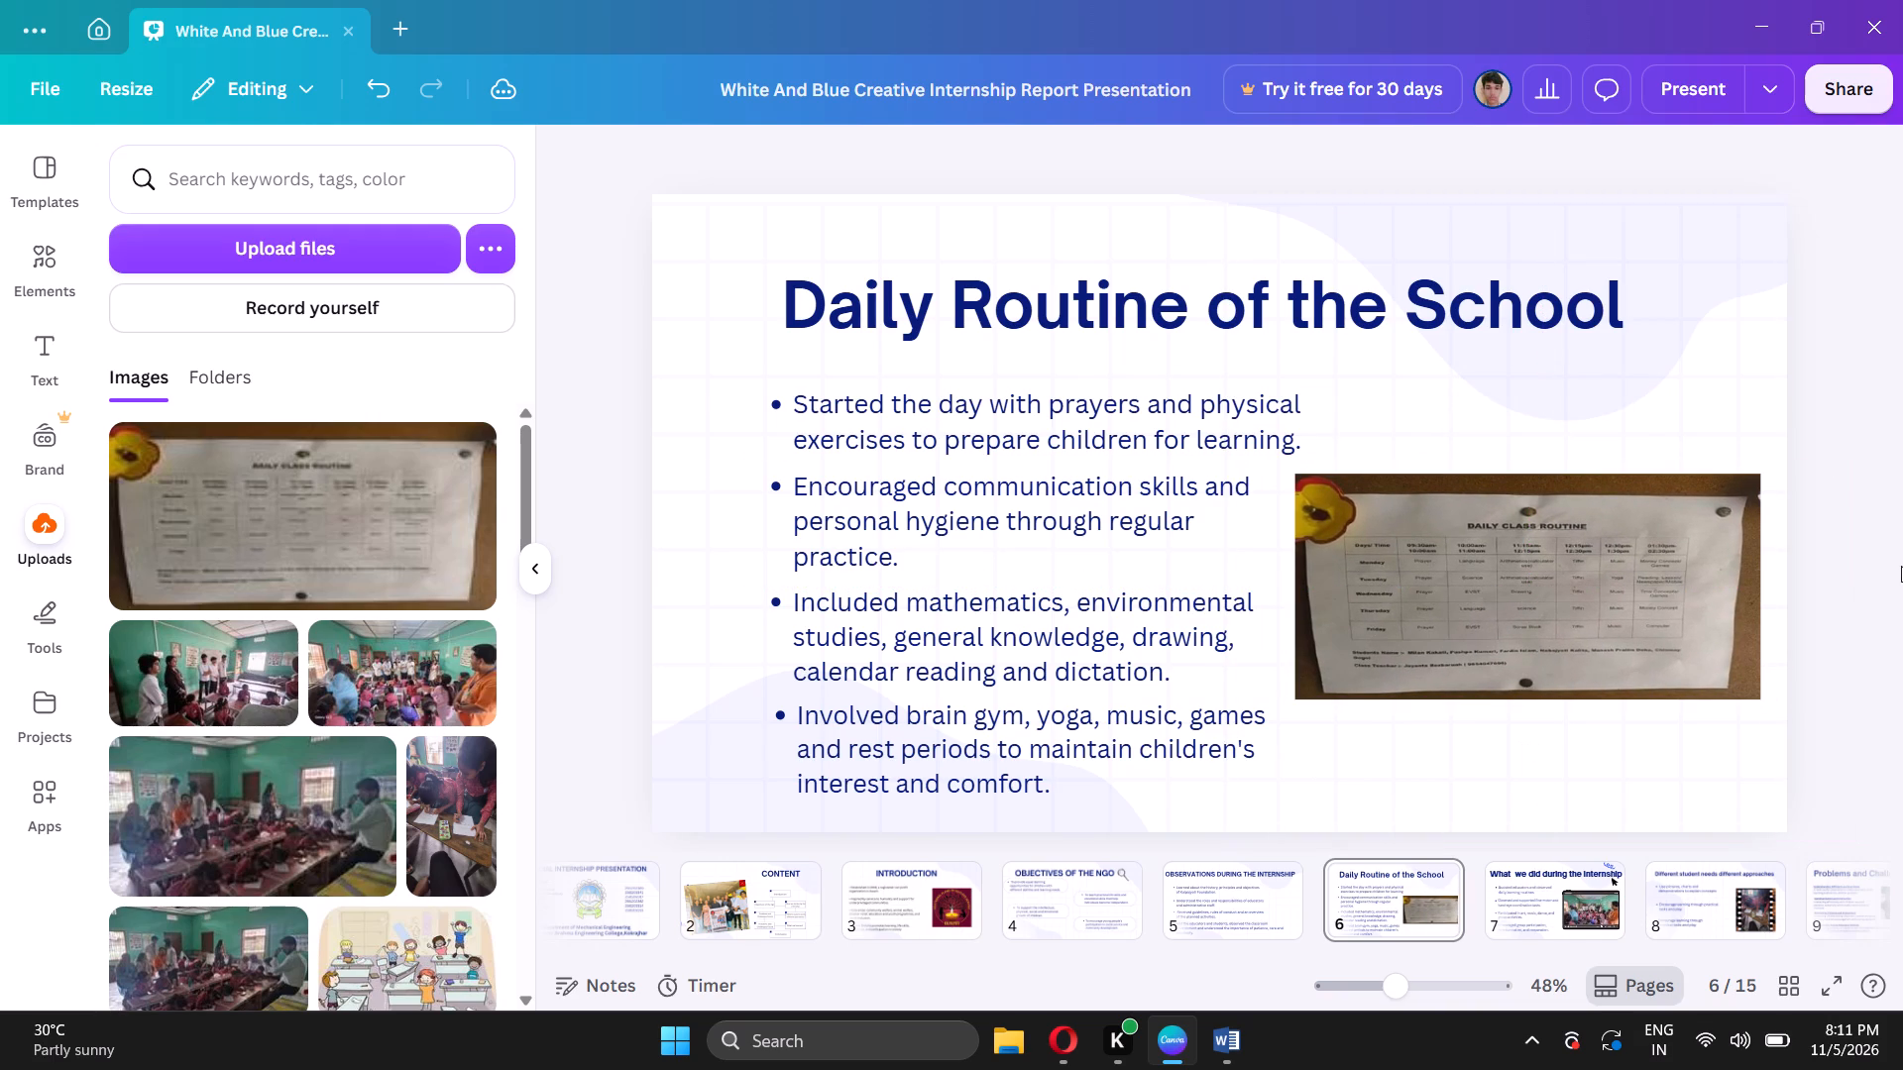
# Review the slides from Observations During the Internship through What We Learned.
pyautogui.press('Left')
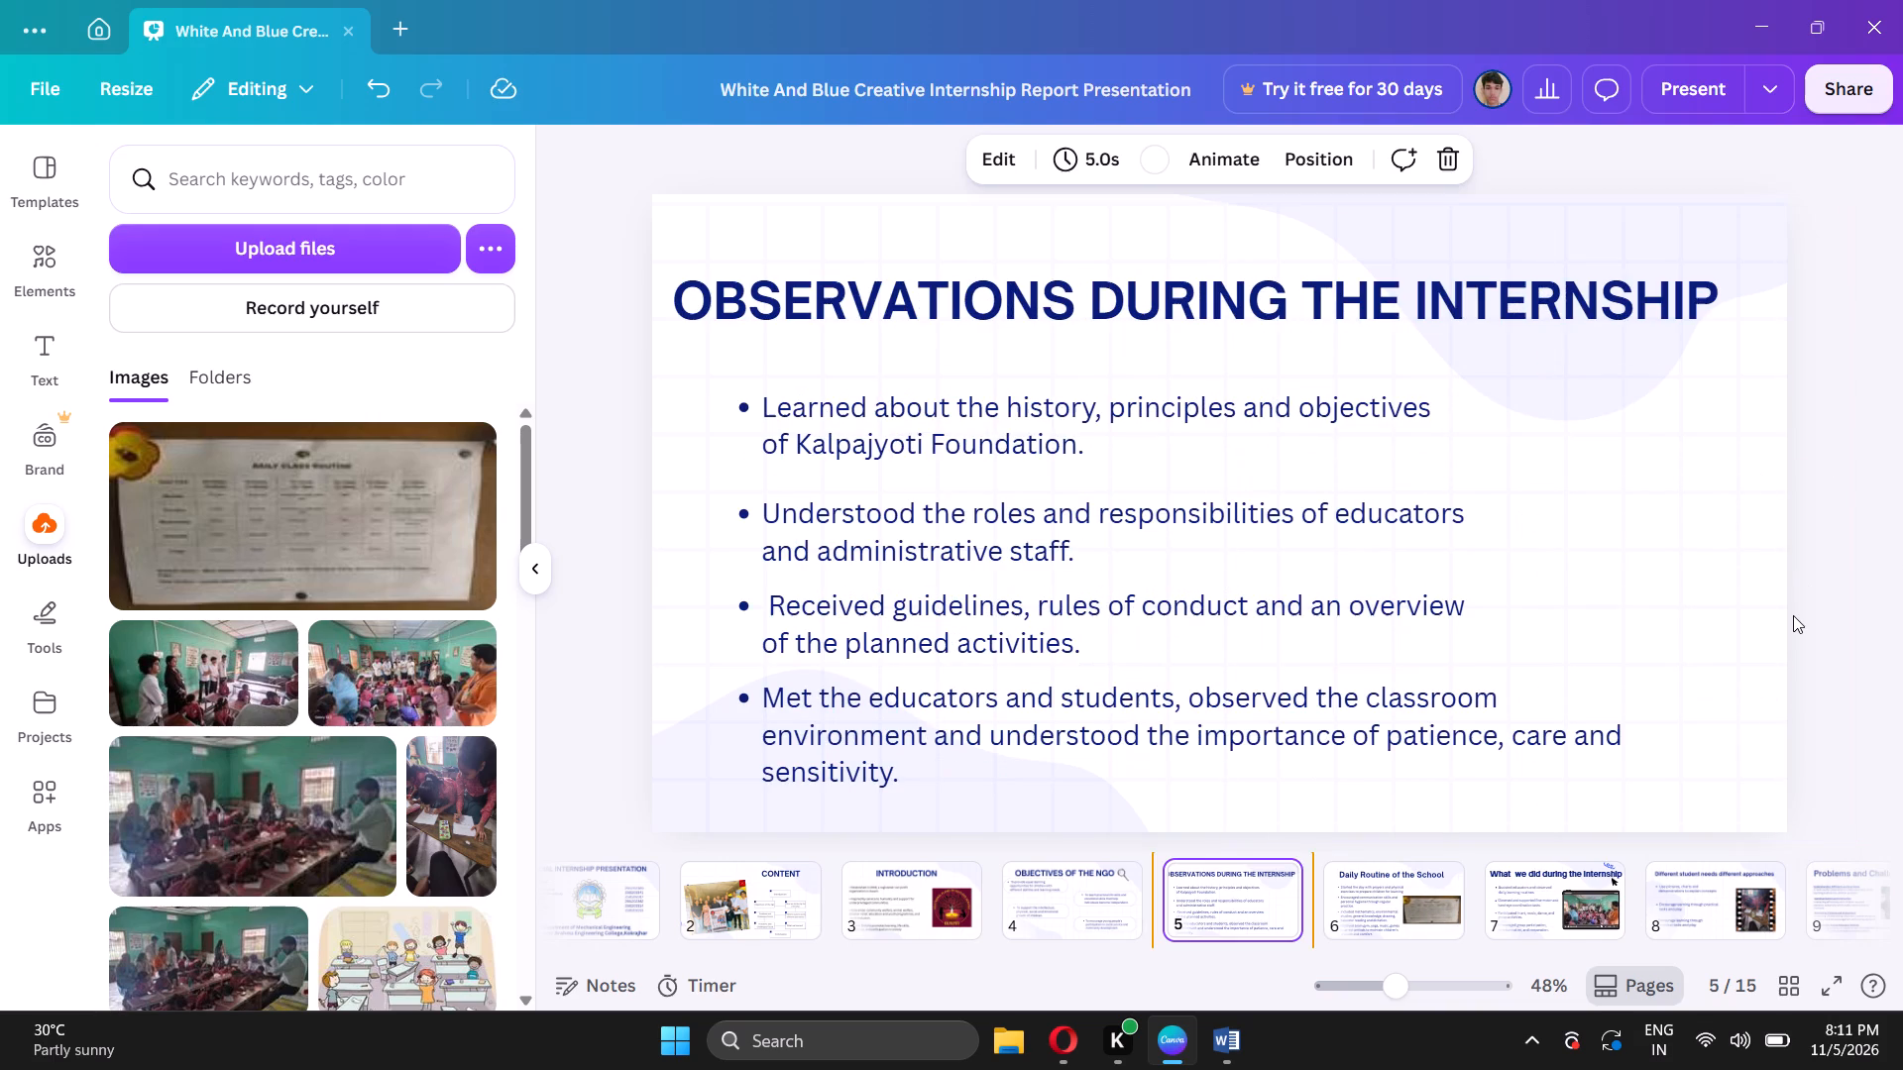
pyautogui.press('Right')
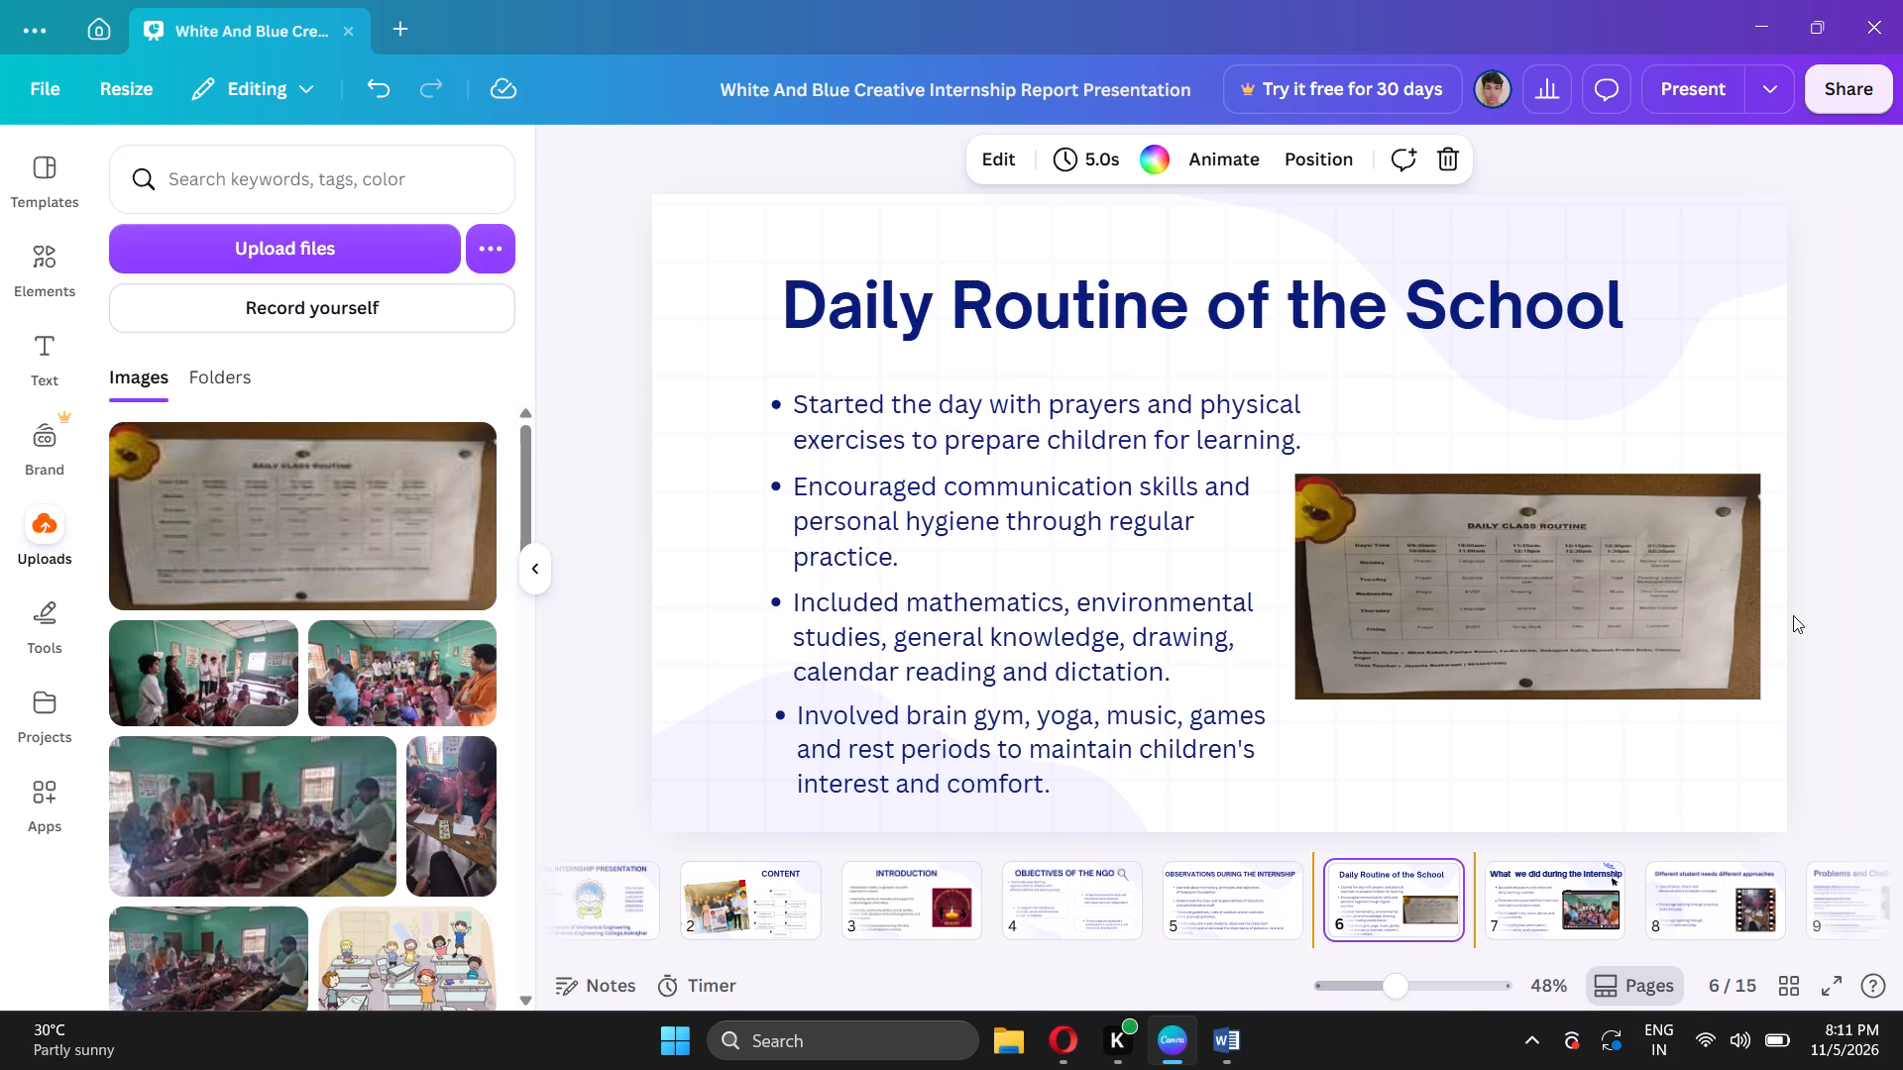
pyautogui.press('Right')
pyautogui.press('Right')
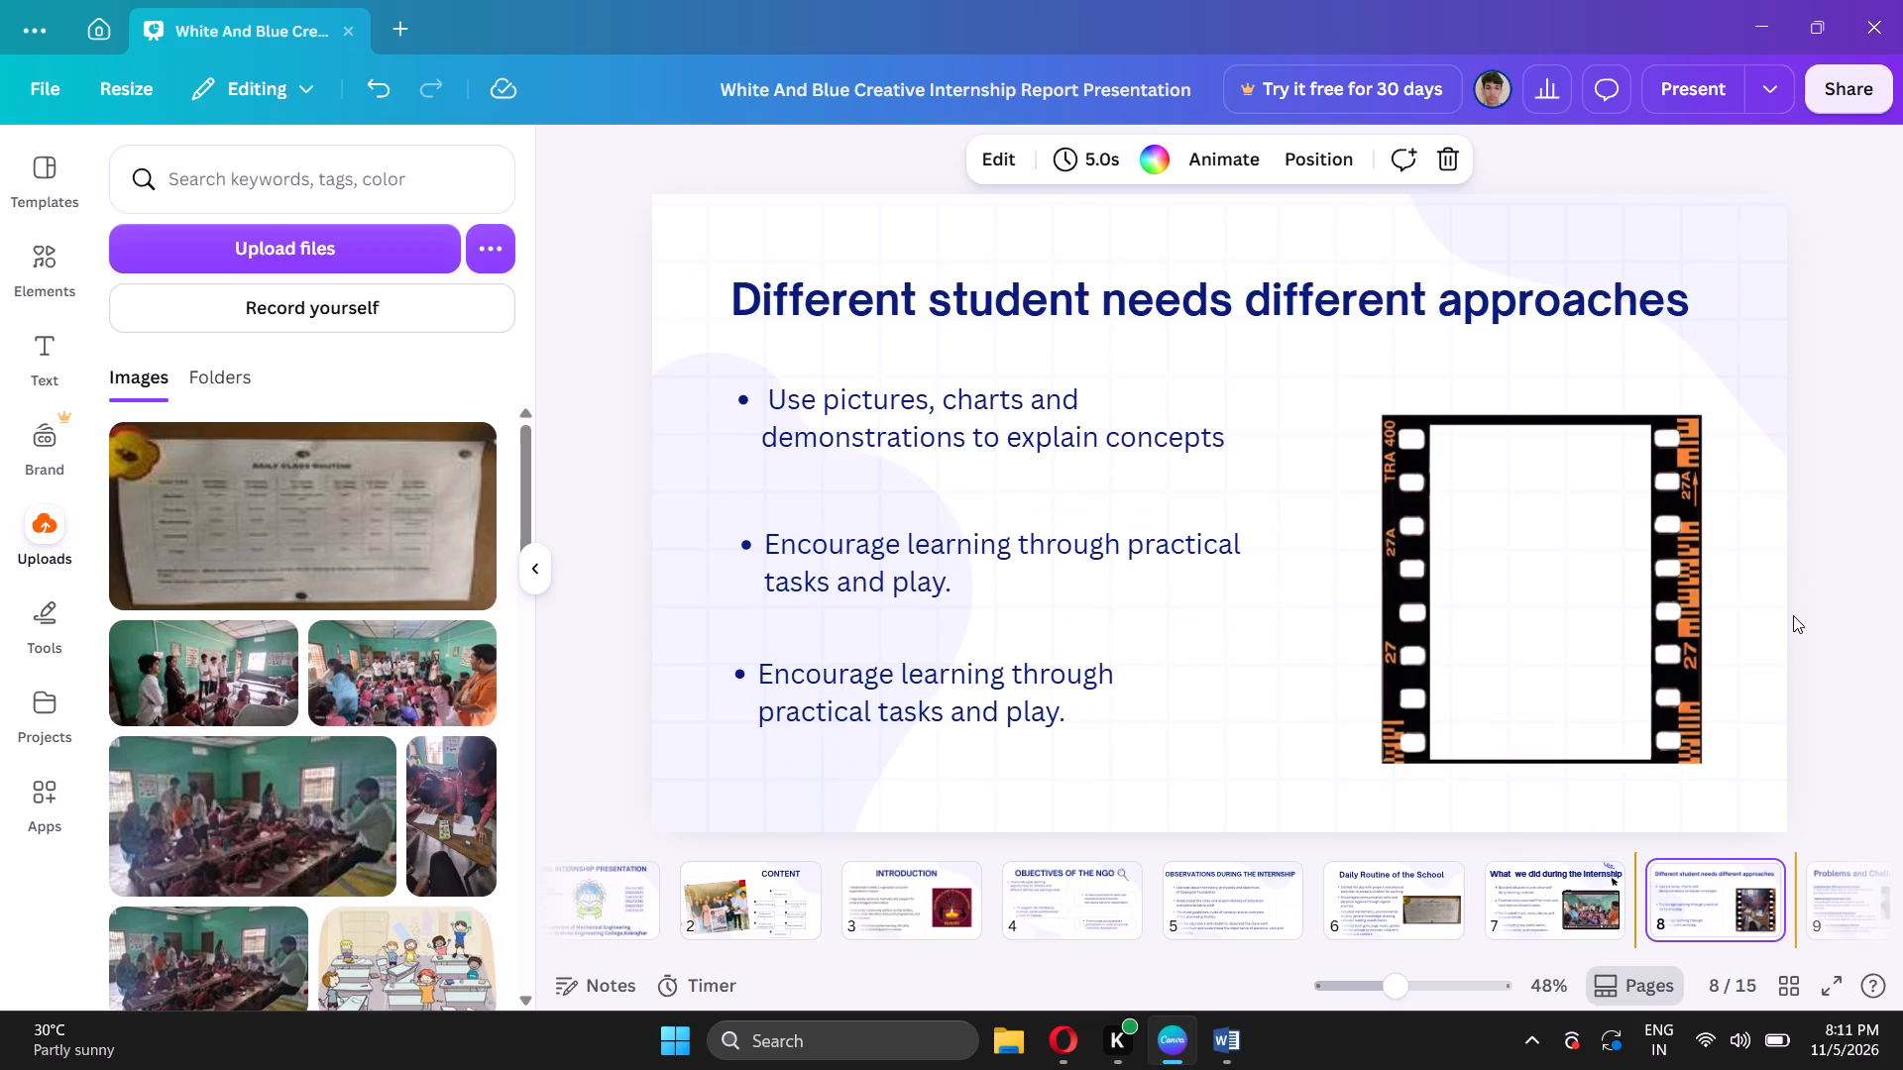
pyautogui.press('Right')
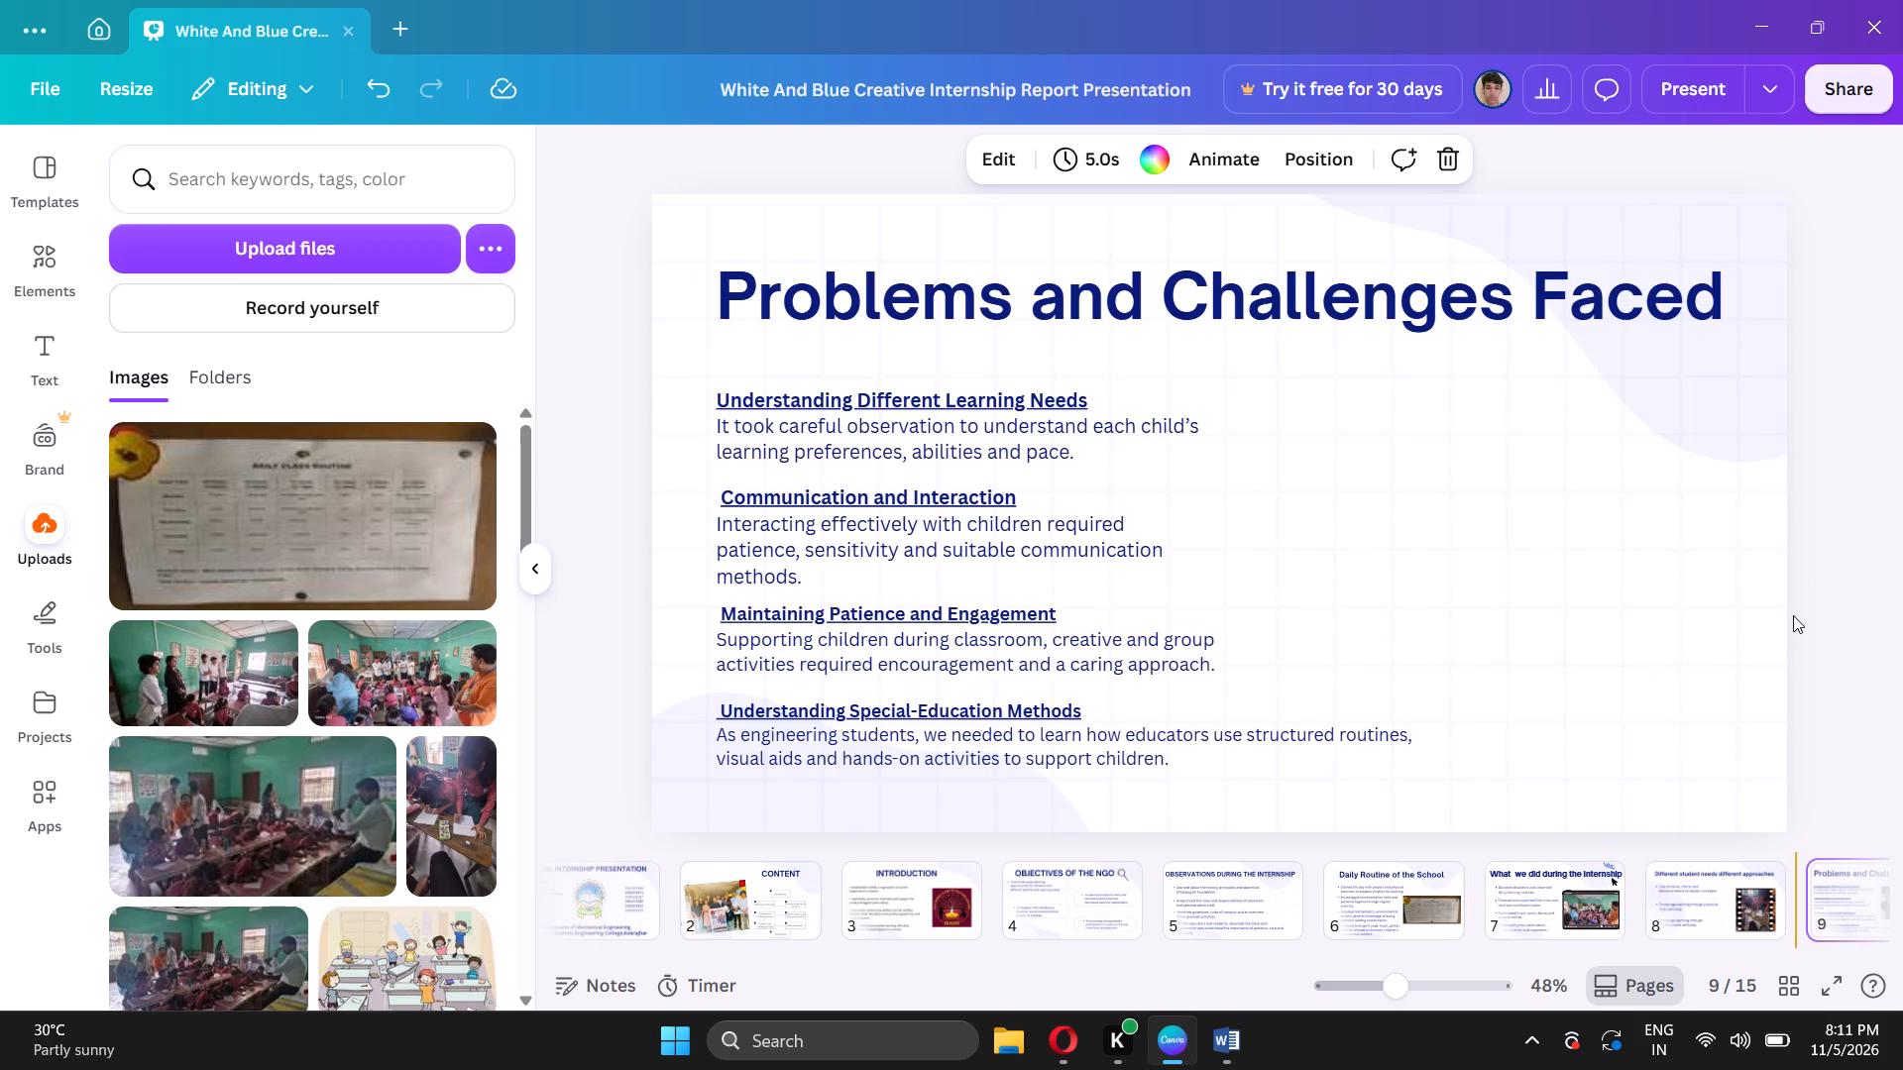
pyautogui.press('Right')
pyautogui.press('Right')
pyautogui.press('Right')
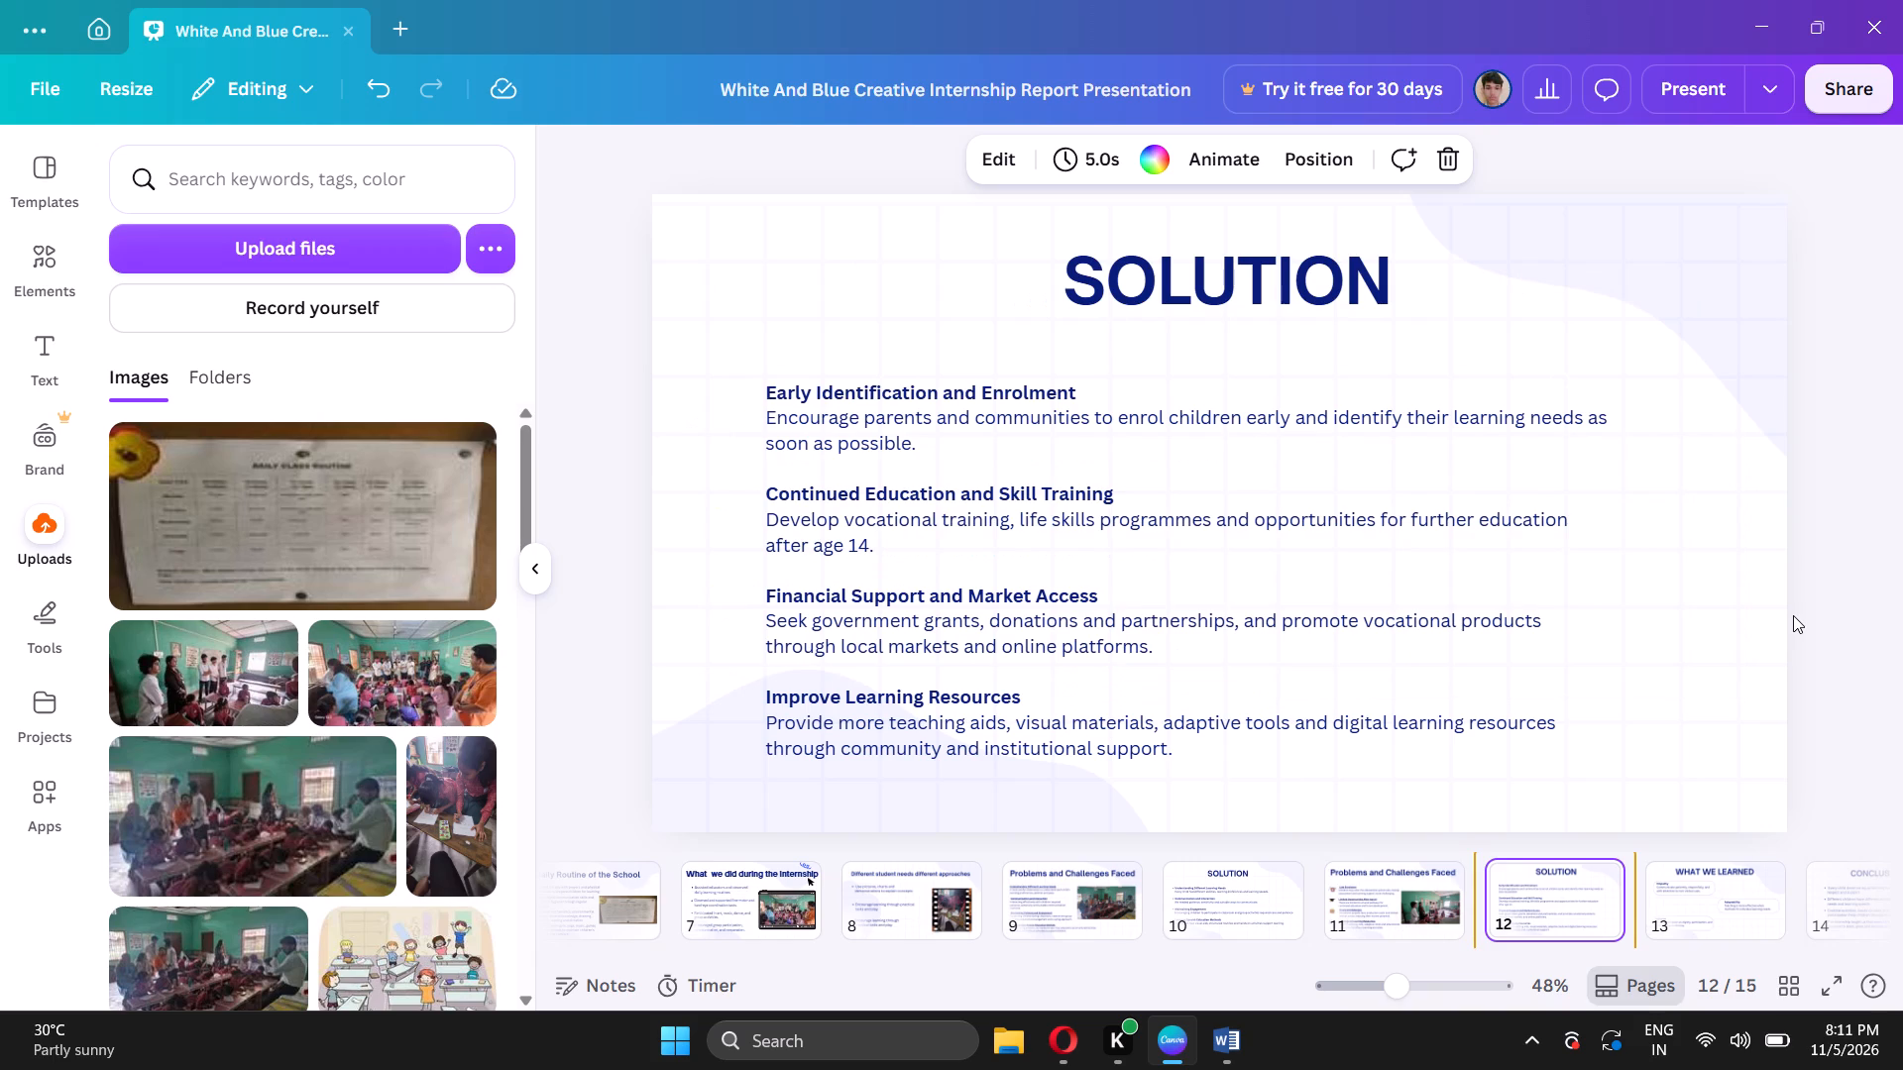
pyautogui.press('Right')
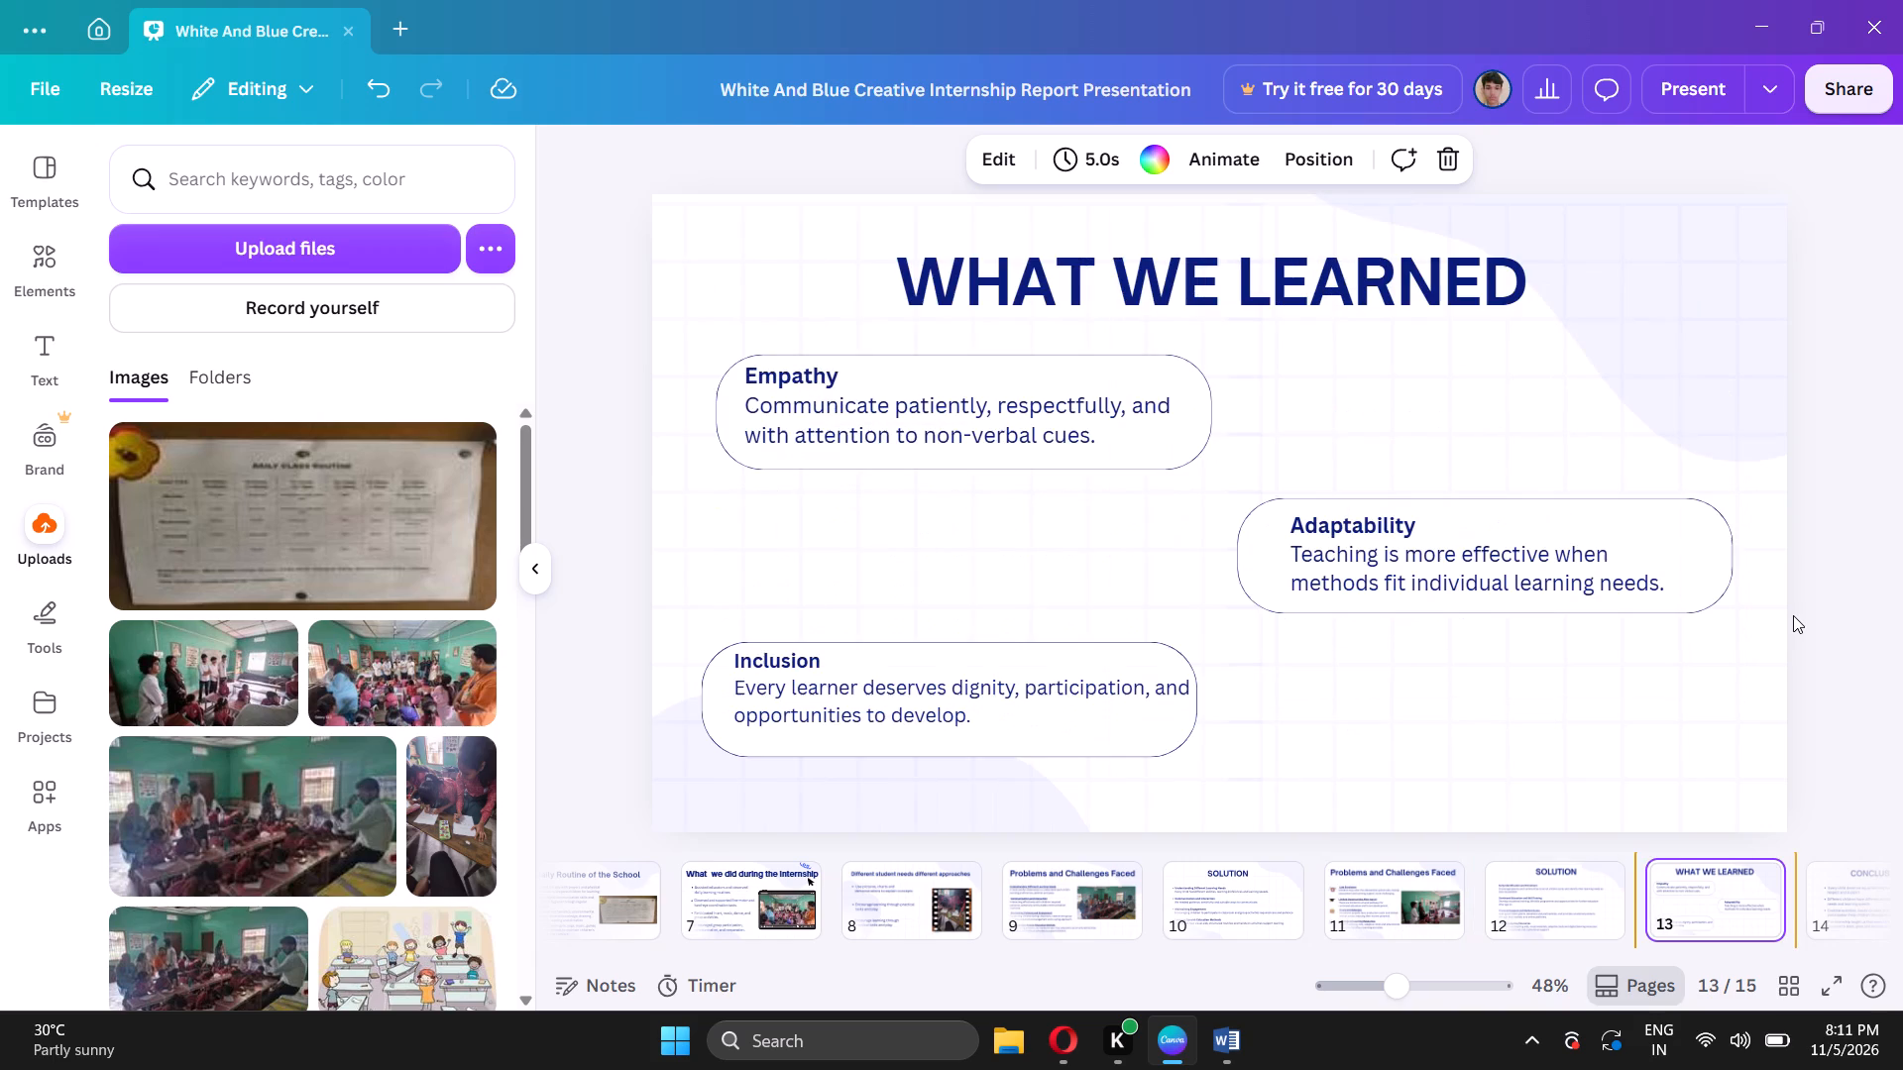
# Re-examine slides 8 to 12, comparing the Different Student Needs, Problems and Challenges Faced and Solution slides.
pyautogui.press('Left')
pyautogui.press('Left')
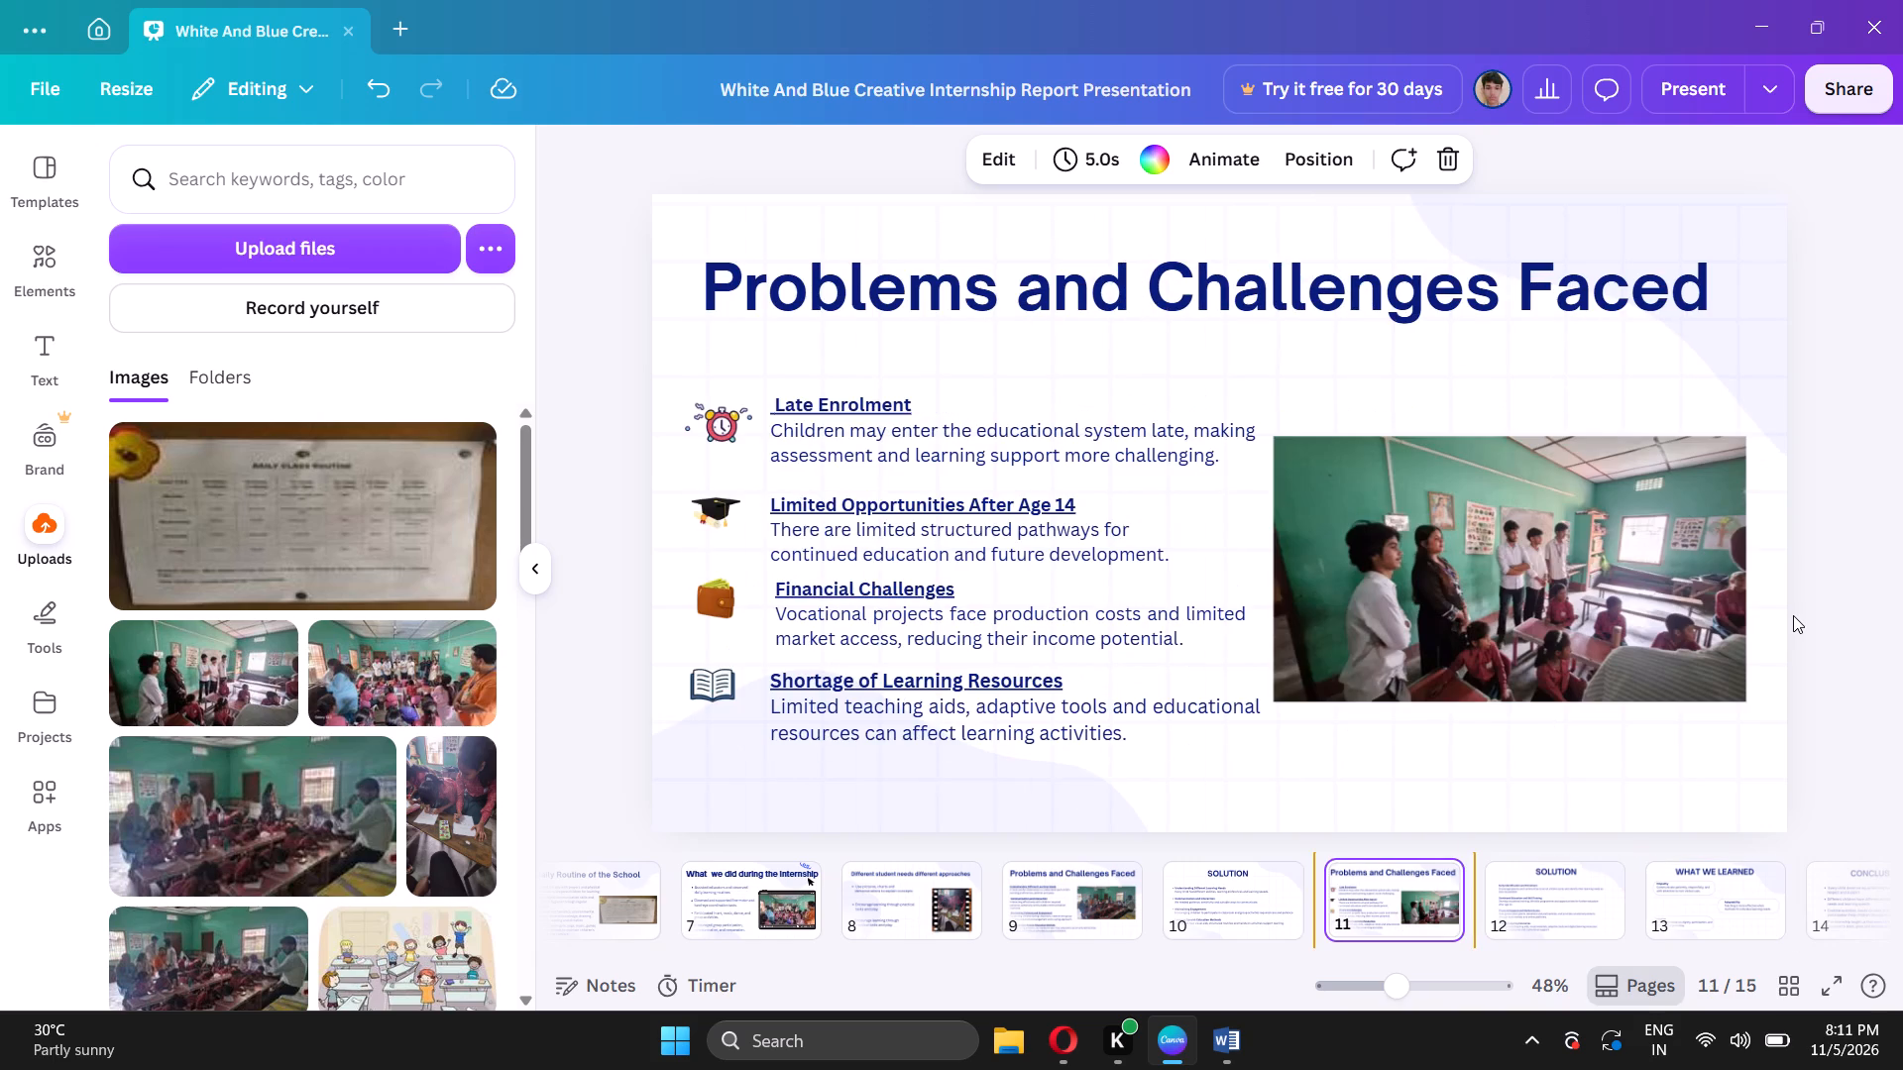
pyautogui.press('Left')
pyautogui.press('Left')
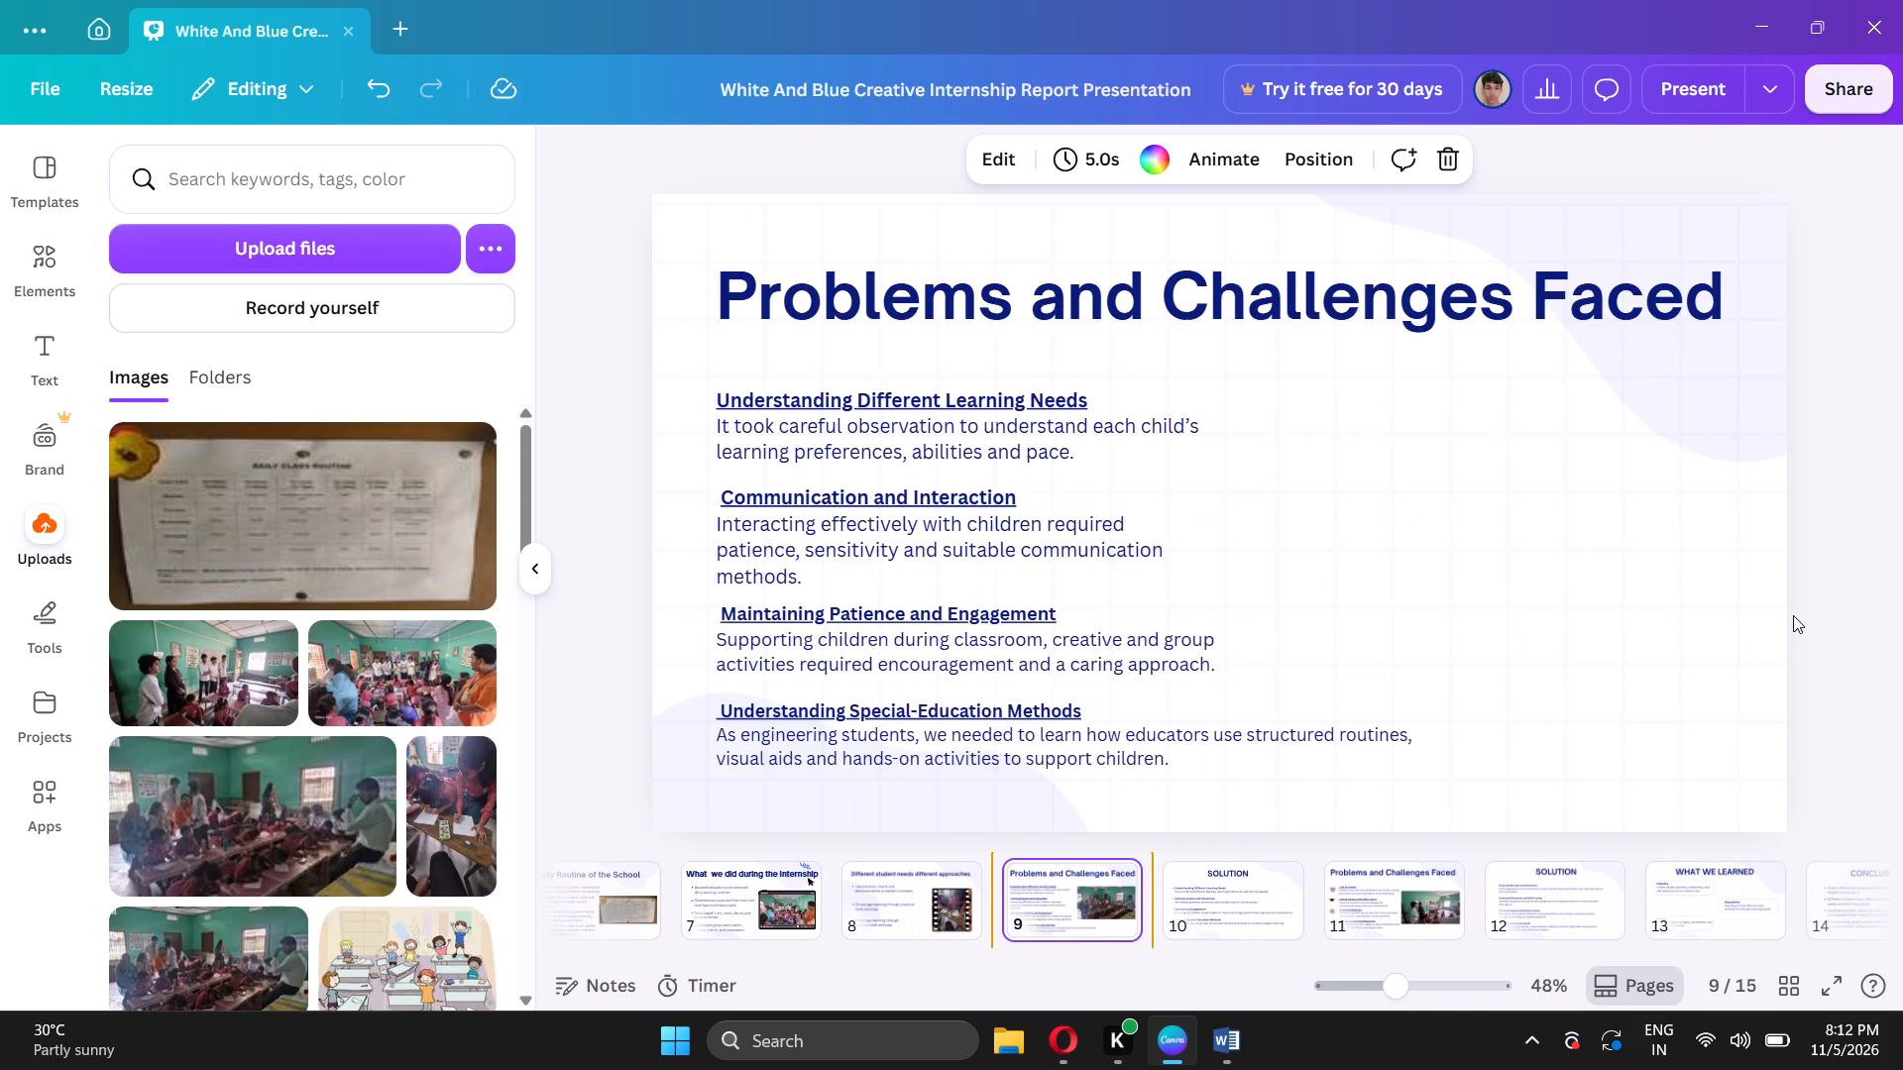
pyautogui.press('Left')
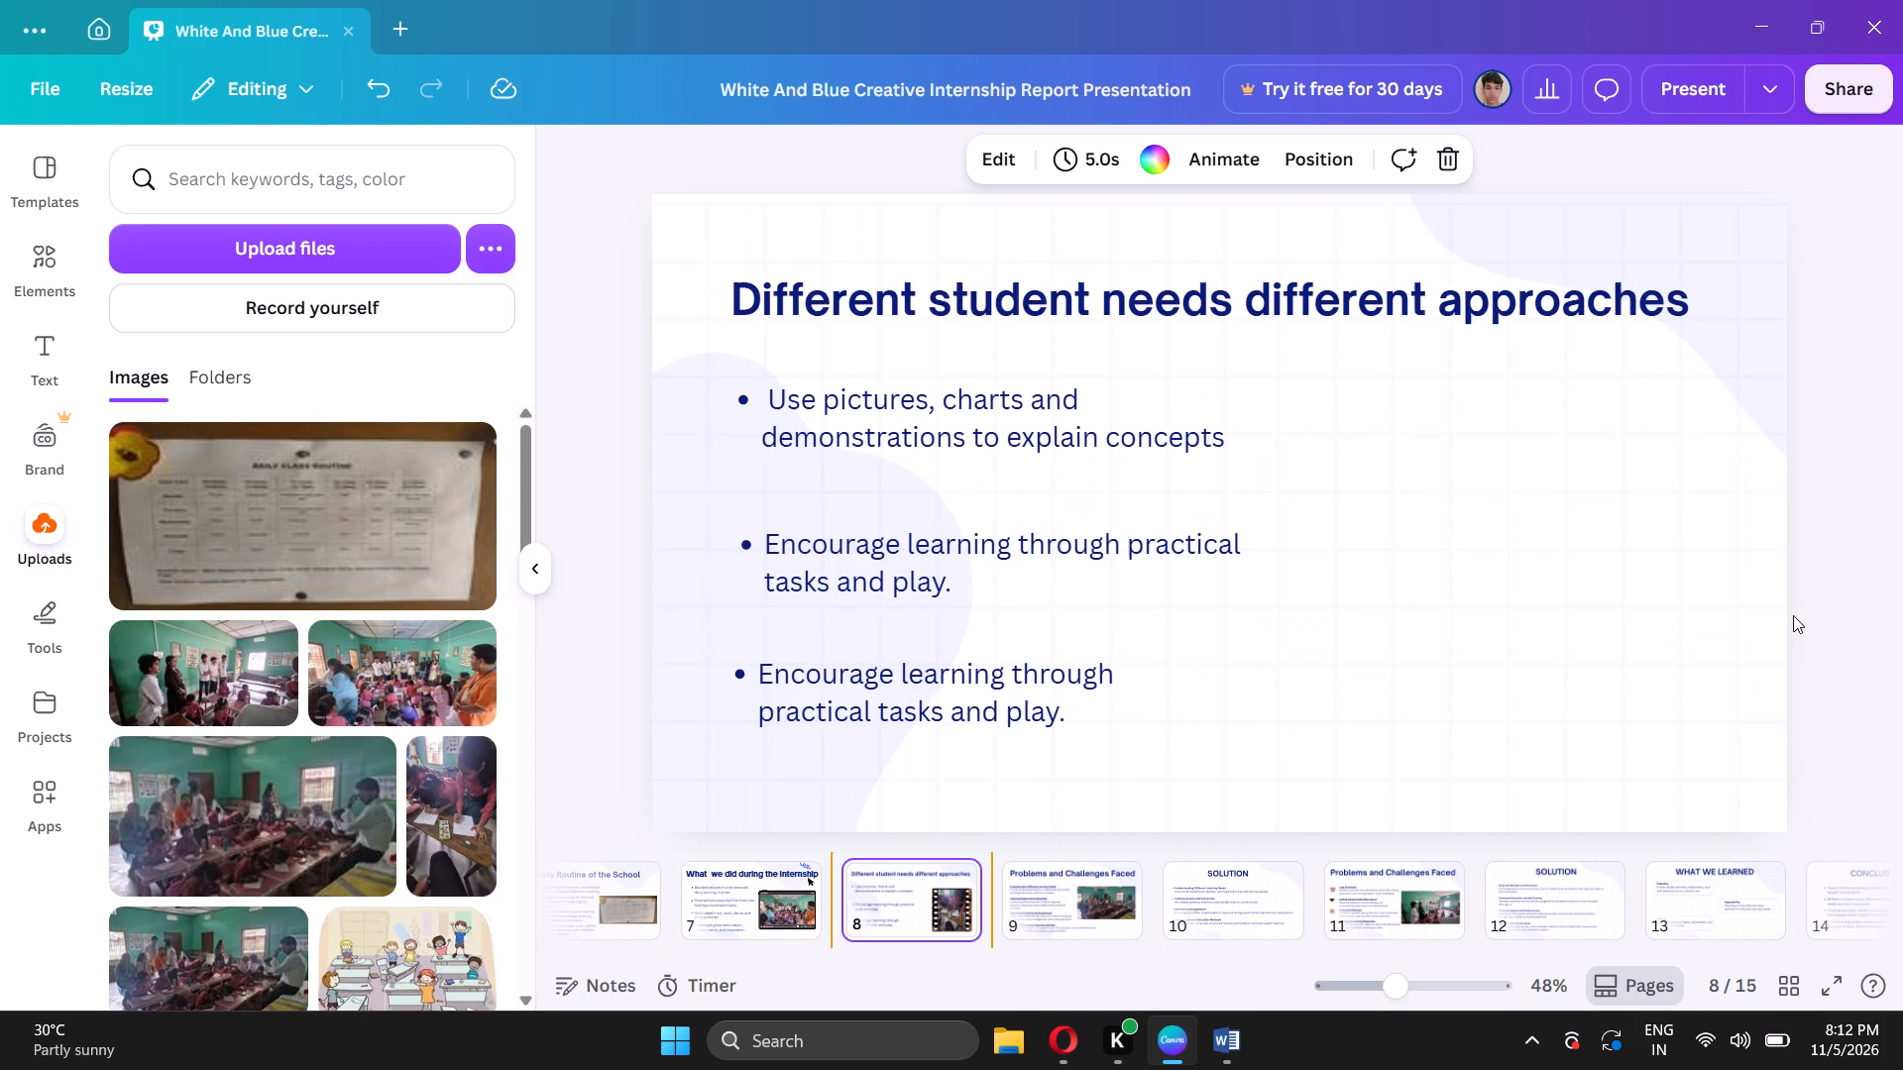
pyautogui.press('Right')
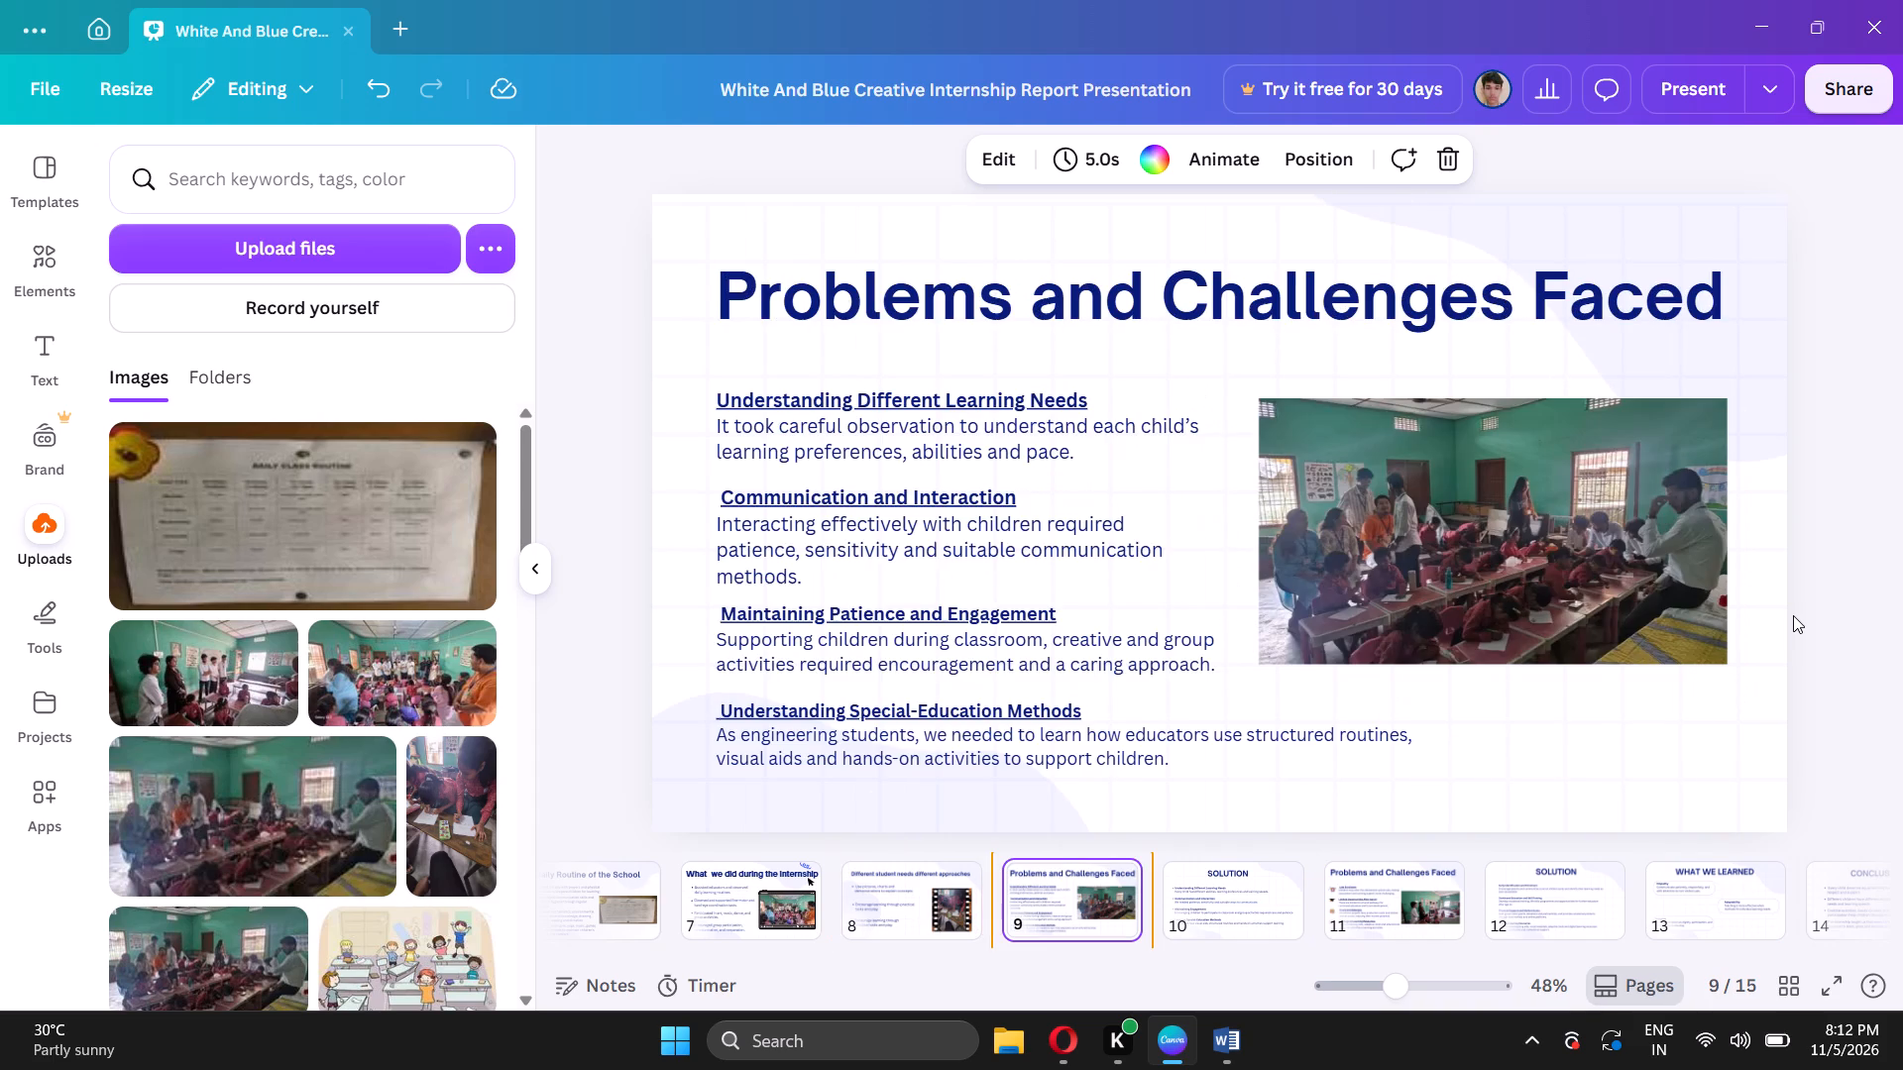
pyautogui.press('Right')
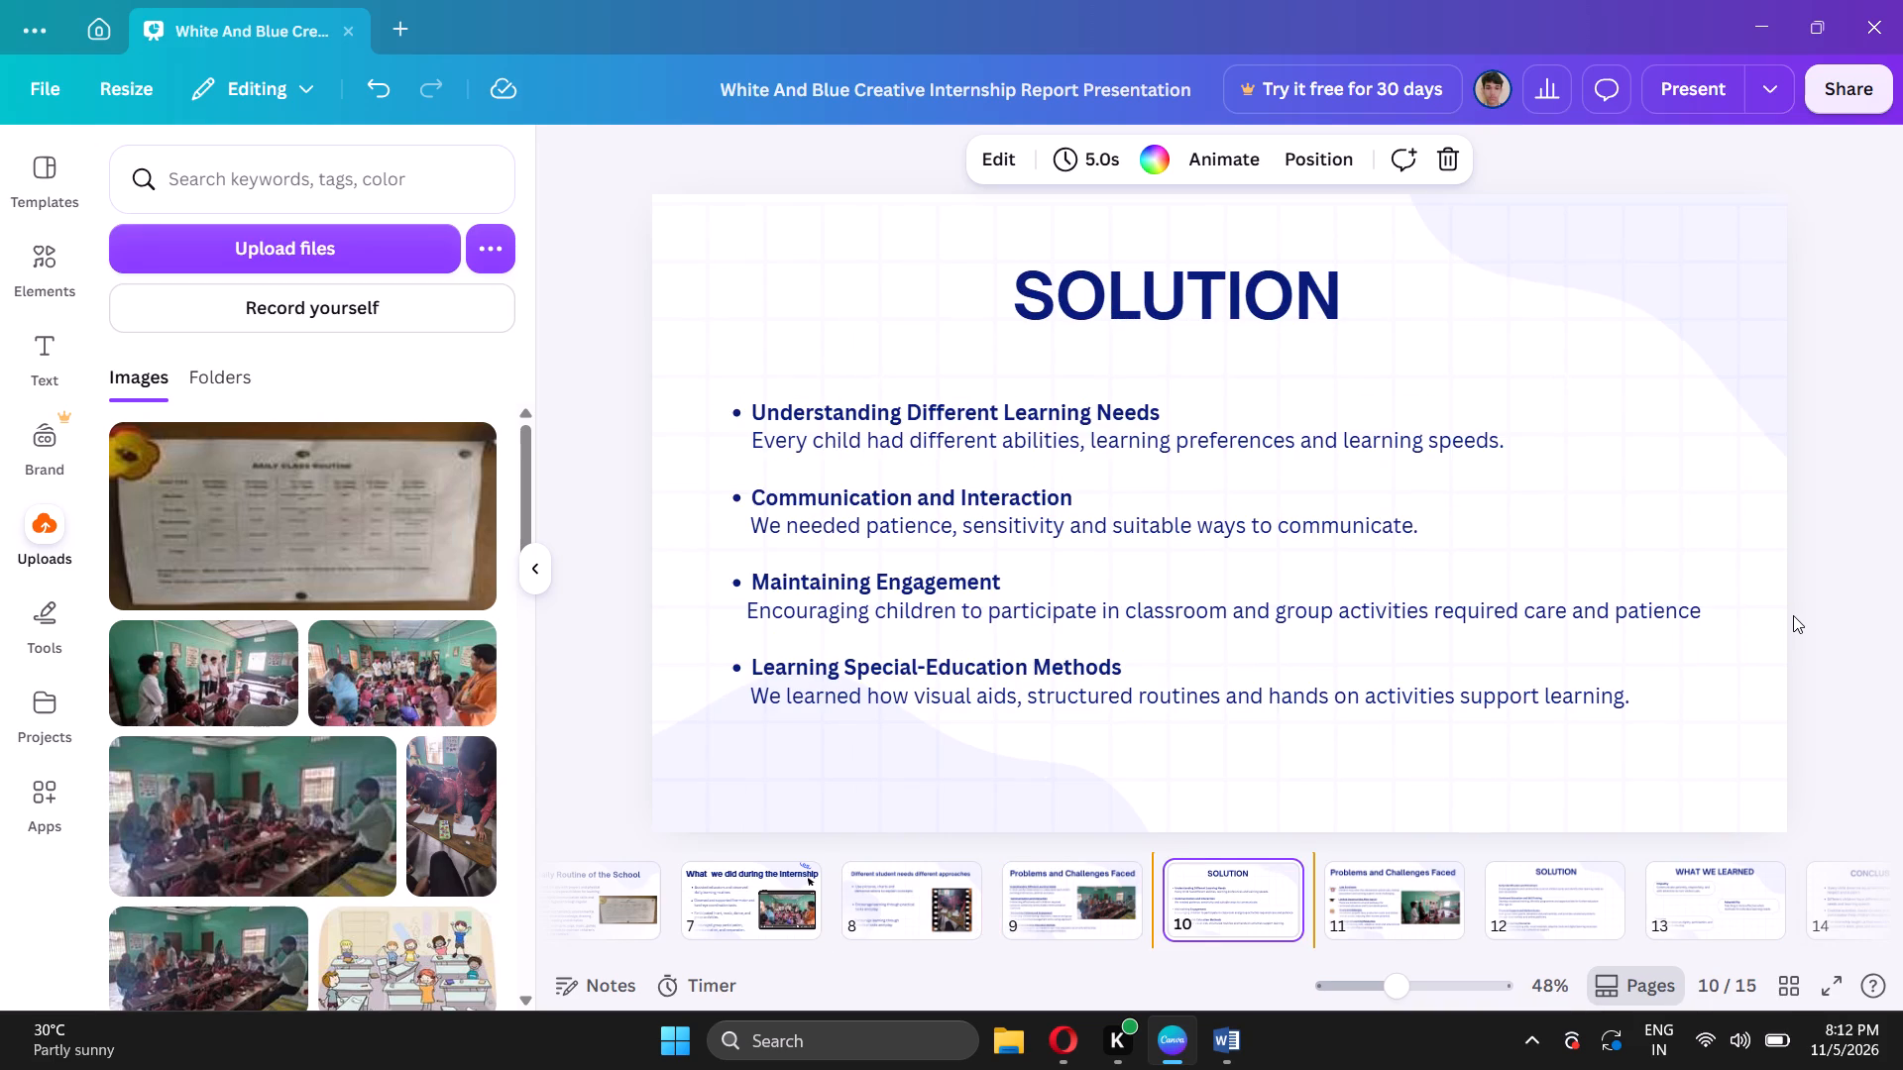
pyautogui.press('Right')
pyautogui.press('Left')
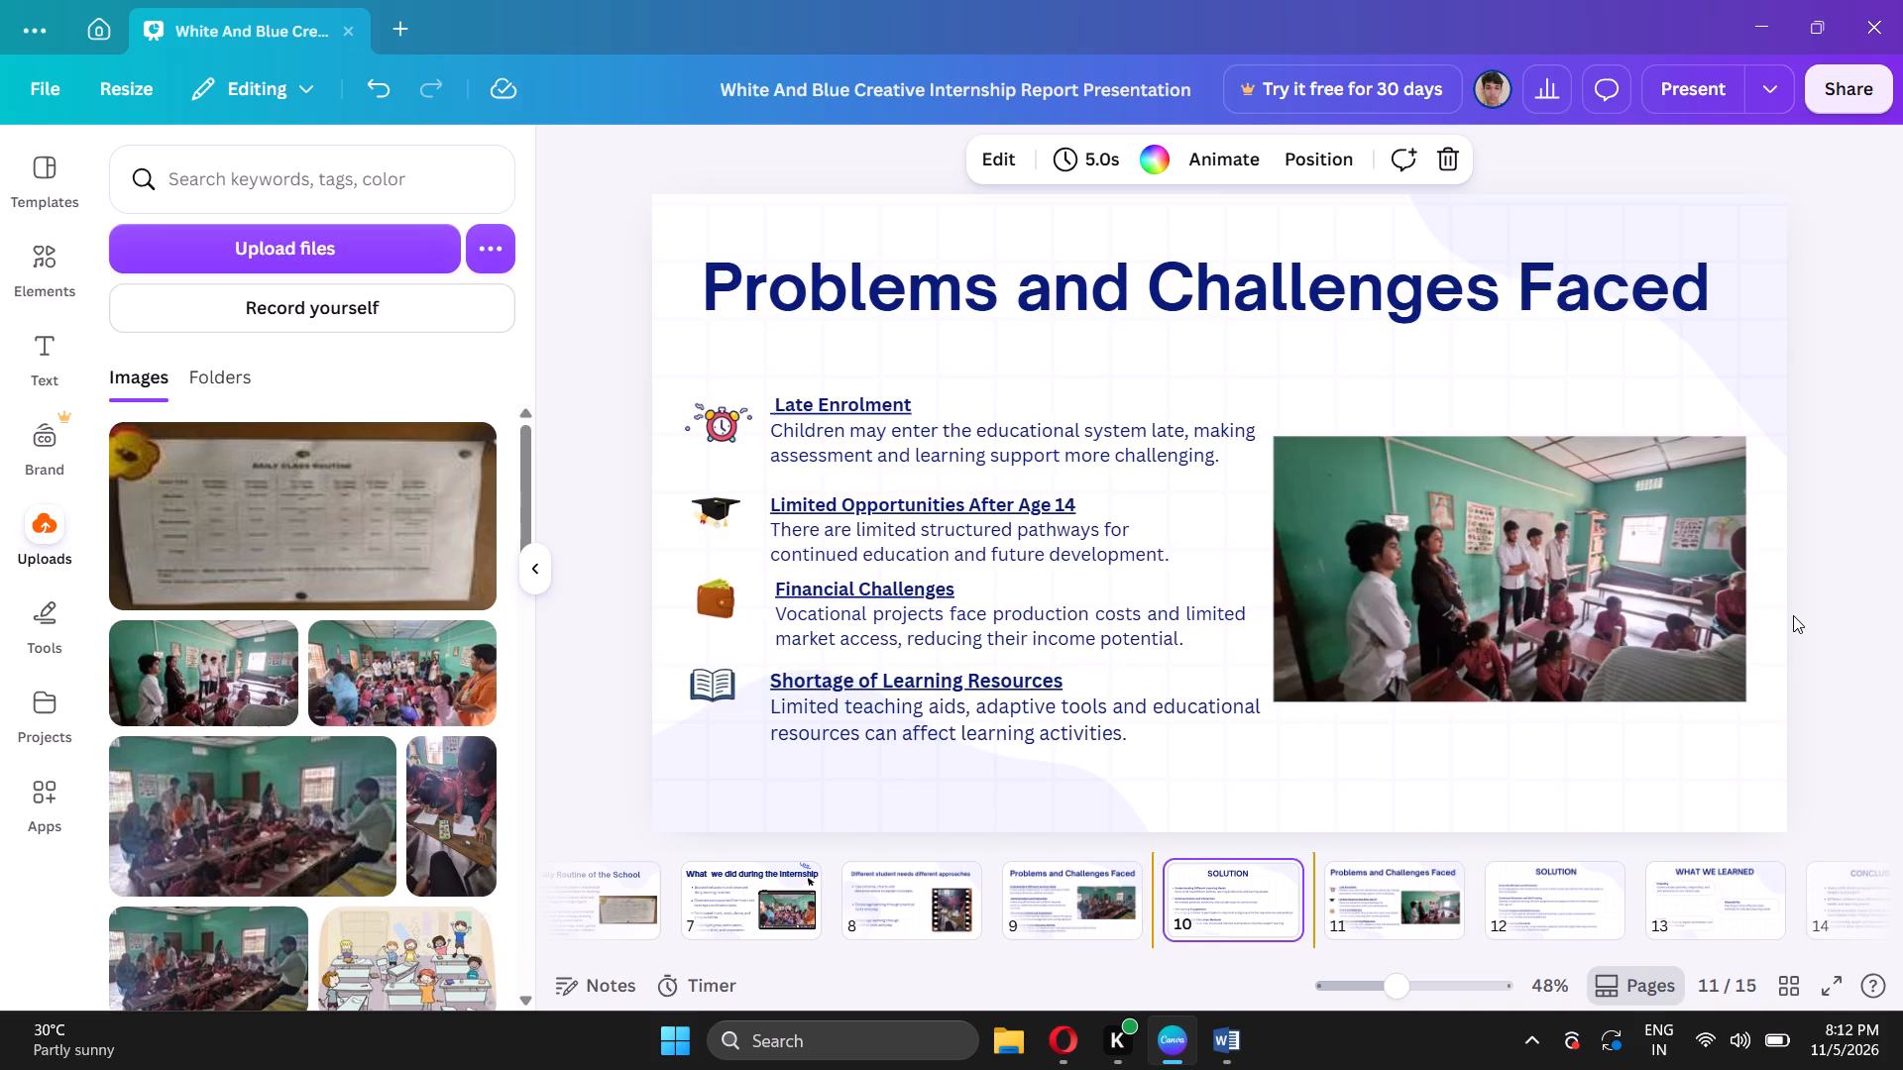
pyautogui.press('Right')
pyautogui.press('Left')
pyautogui.press('Left')
pyautogui.press('Left')
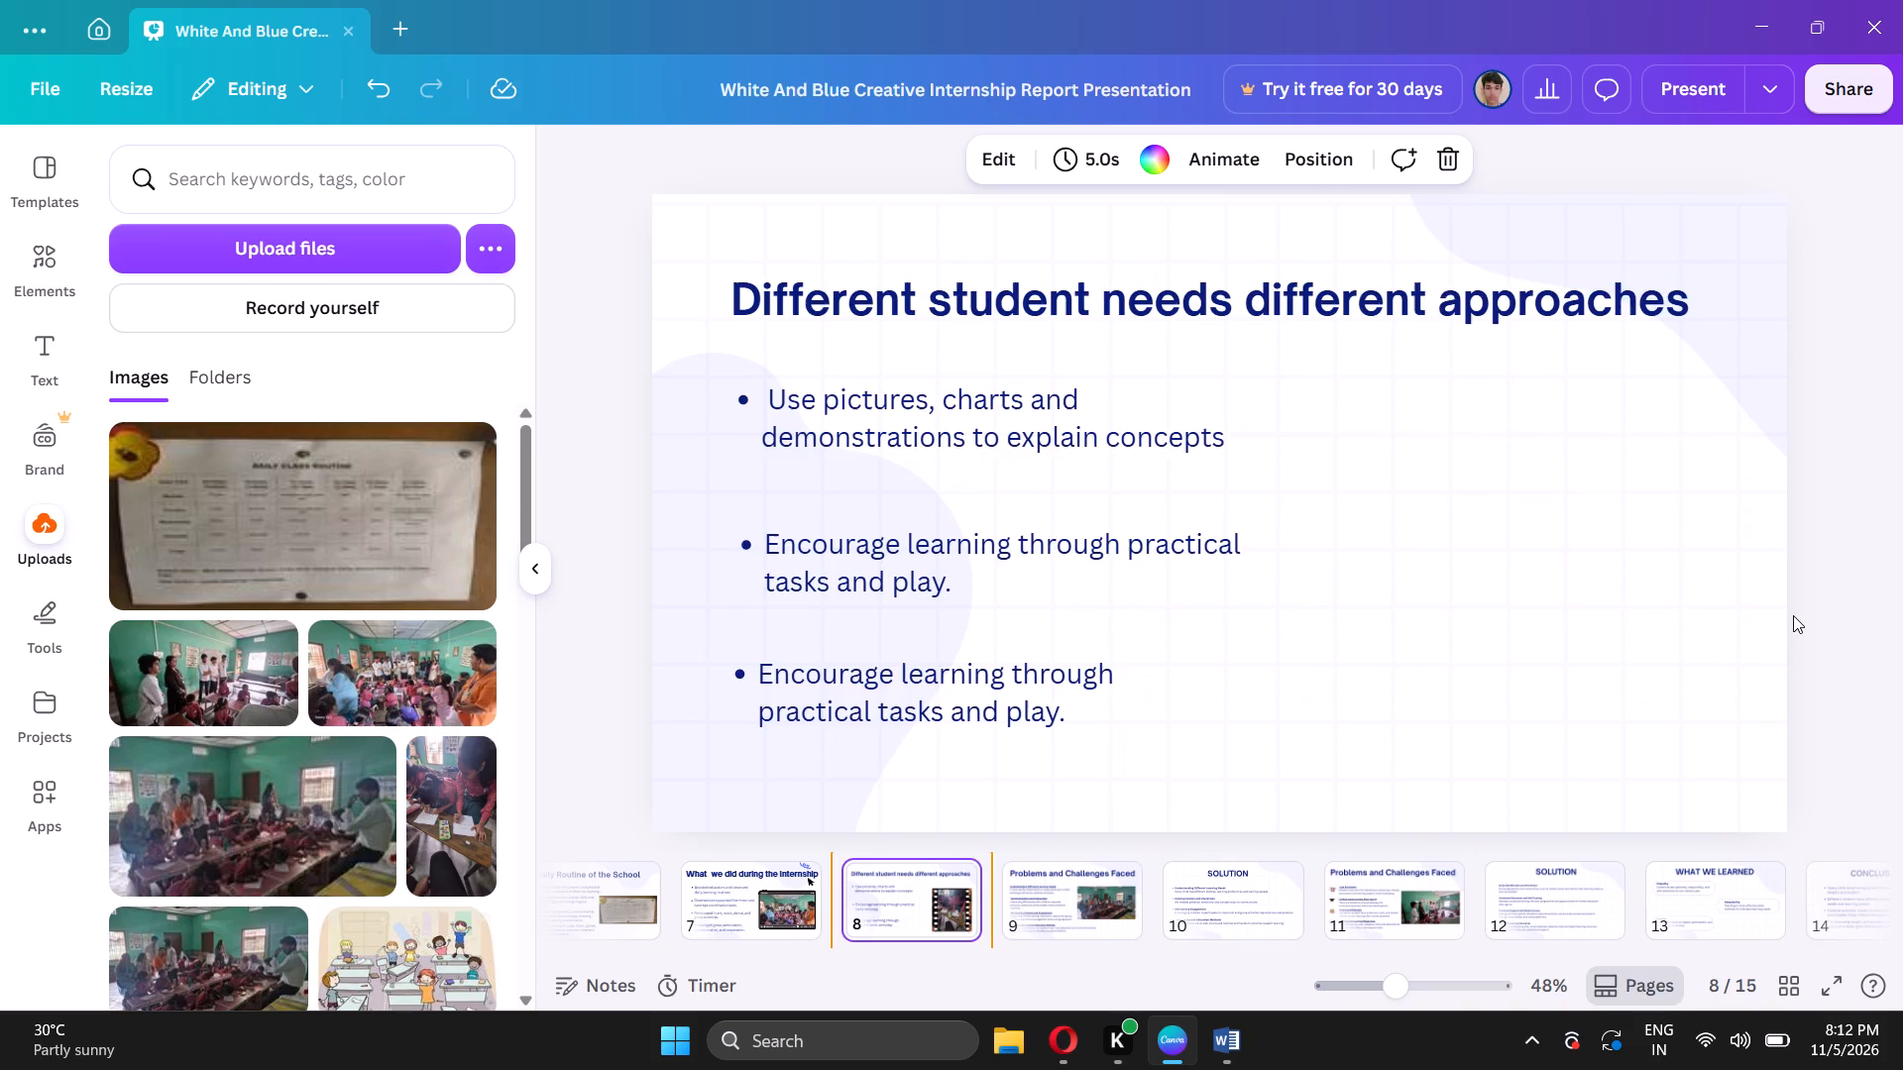
pyautogui.press('Right')
pyautogui.press('Left')
# Look back through the earlier slides to the start of the presentation and return to the first Problems and Challenges Faced slide.
pyautogui.press('Left')
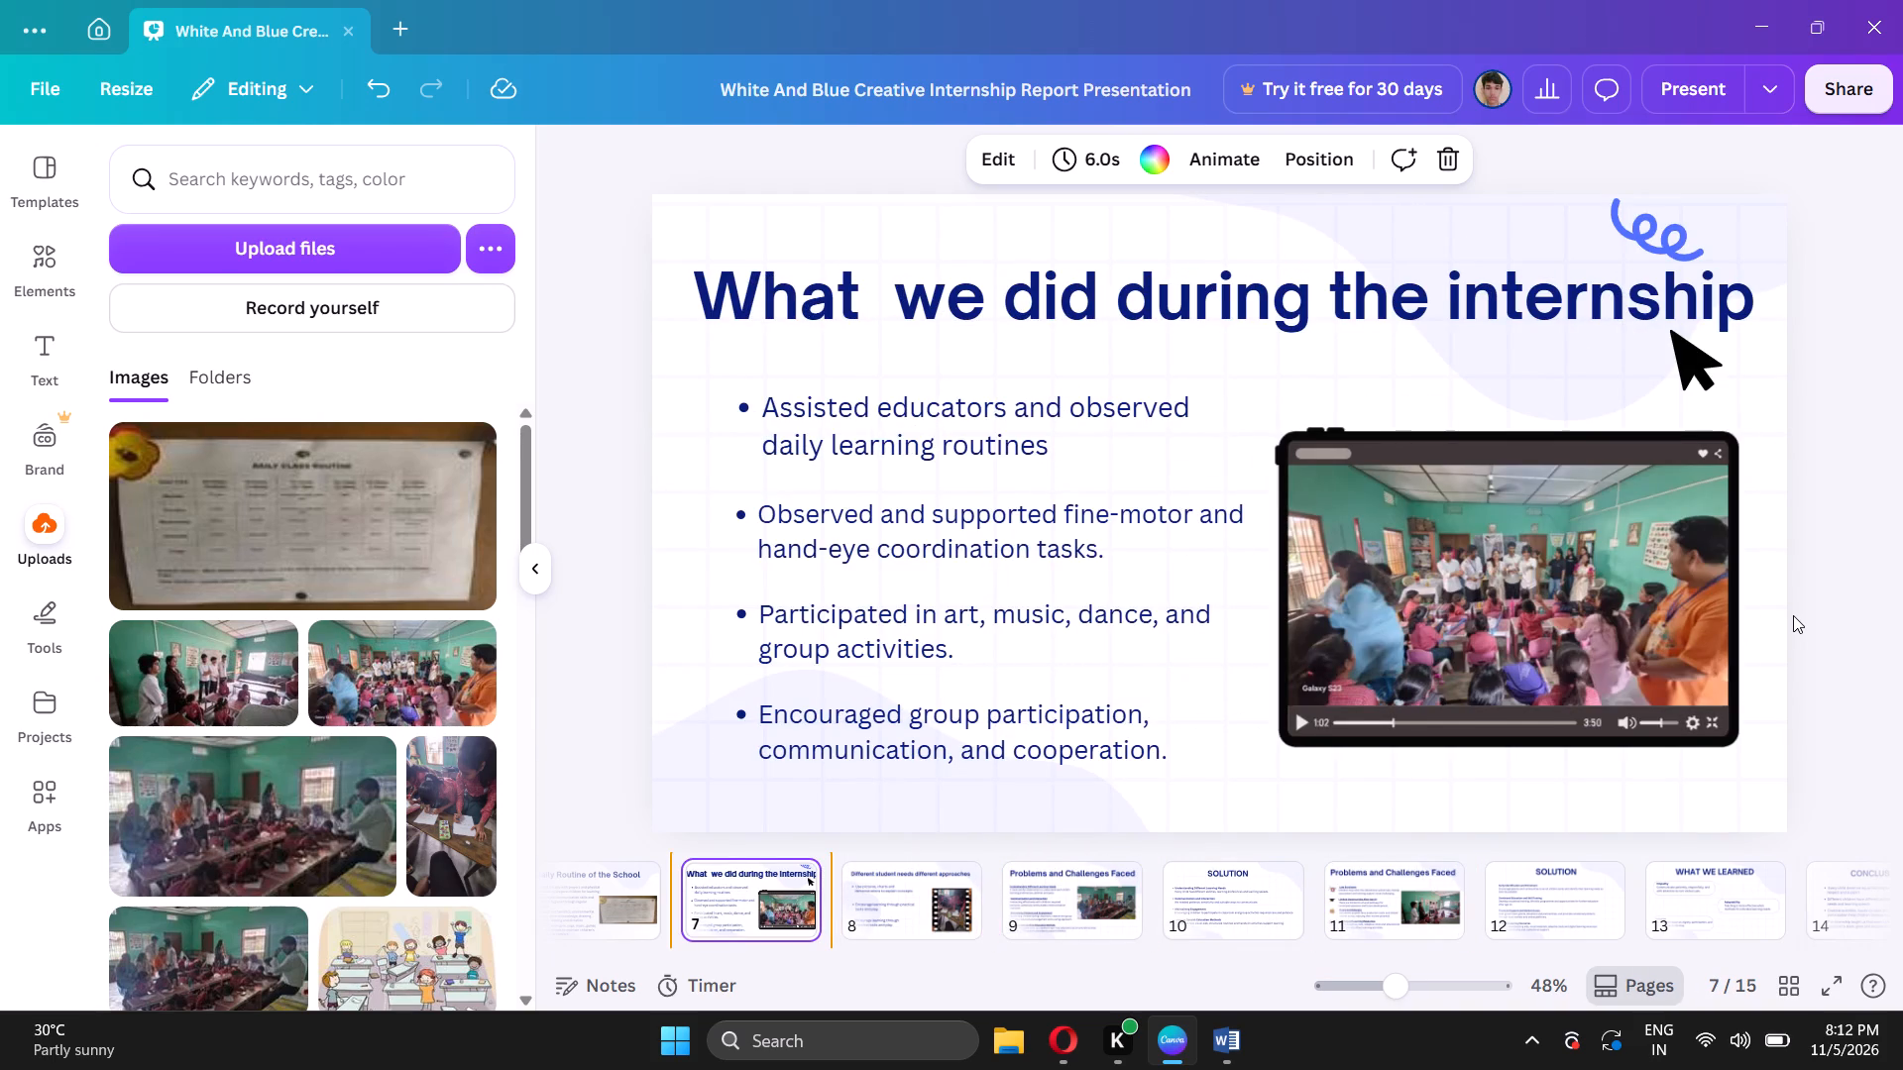
pyautogui.press('Left')
pyautogui.press('Left')
pyautogui.press('Left')
pyautogui.press('Left')
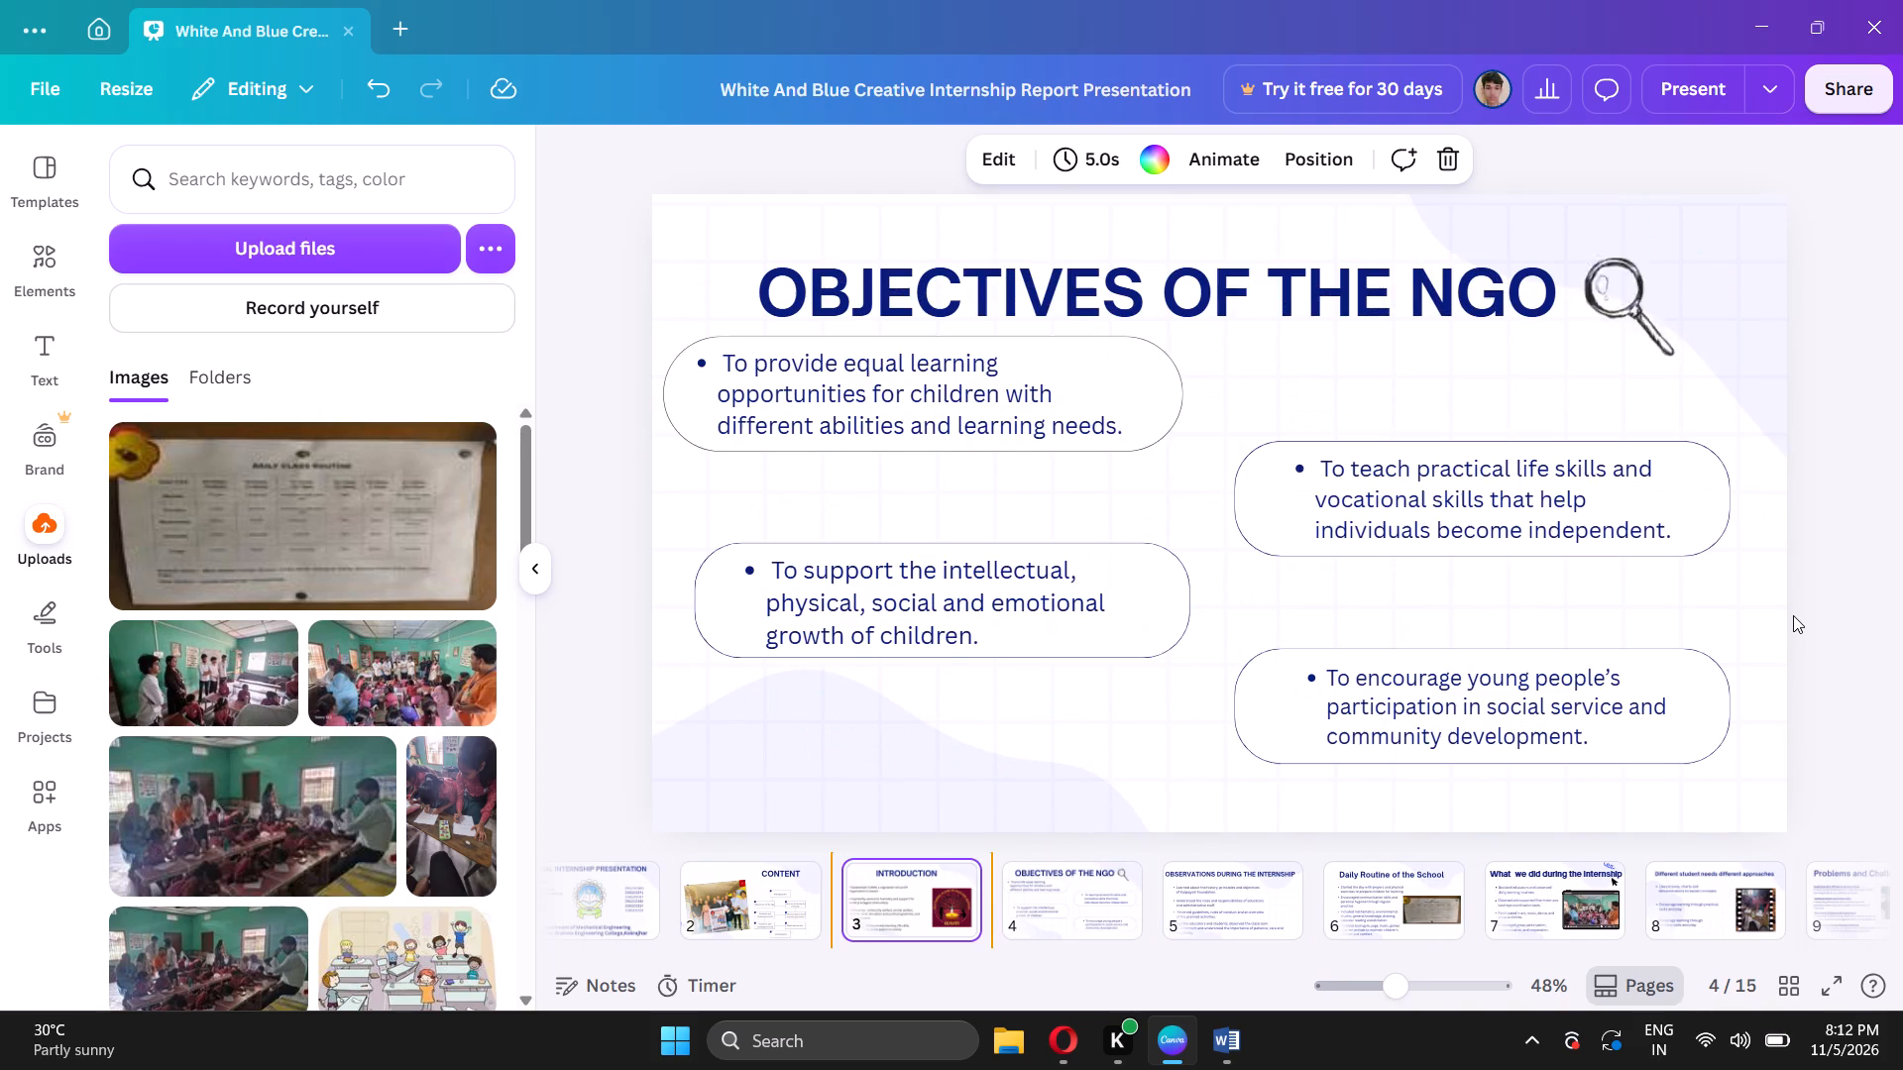
pyautogui.press('Left')
pyautogui.press('Left')
pyautogui.press('Right')
pyautogui.press('Right')
pyautogui.press('Right')
pyautogui.press('Right')
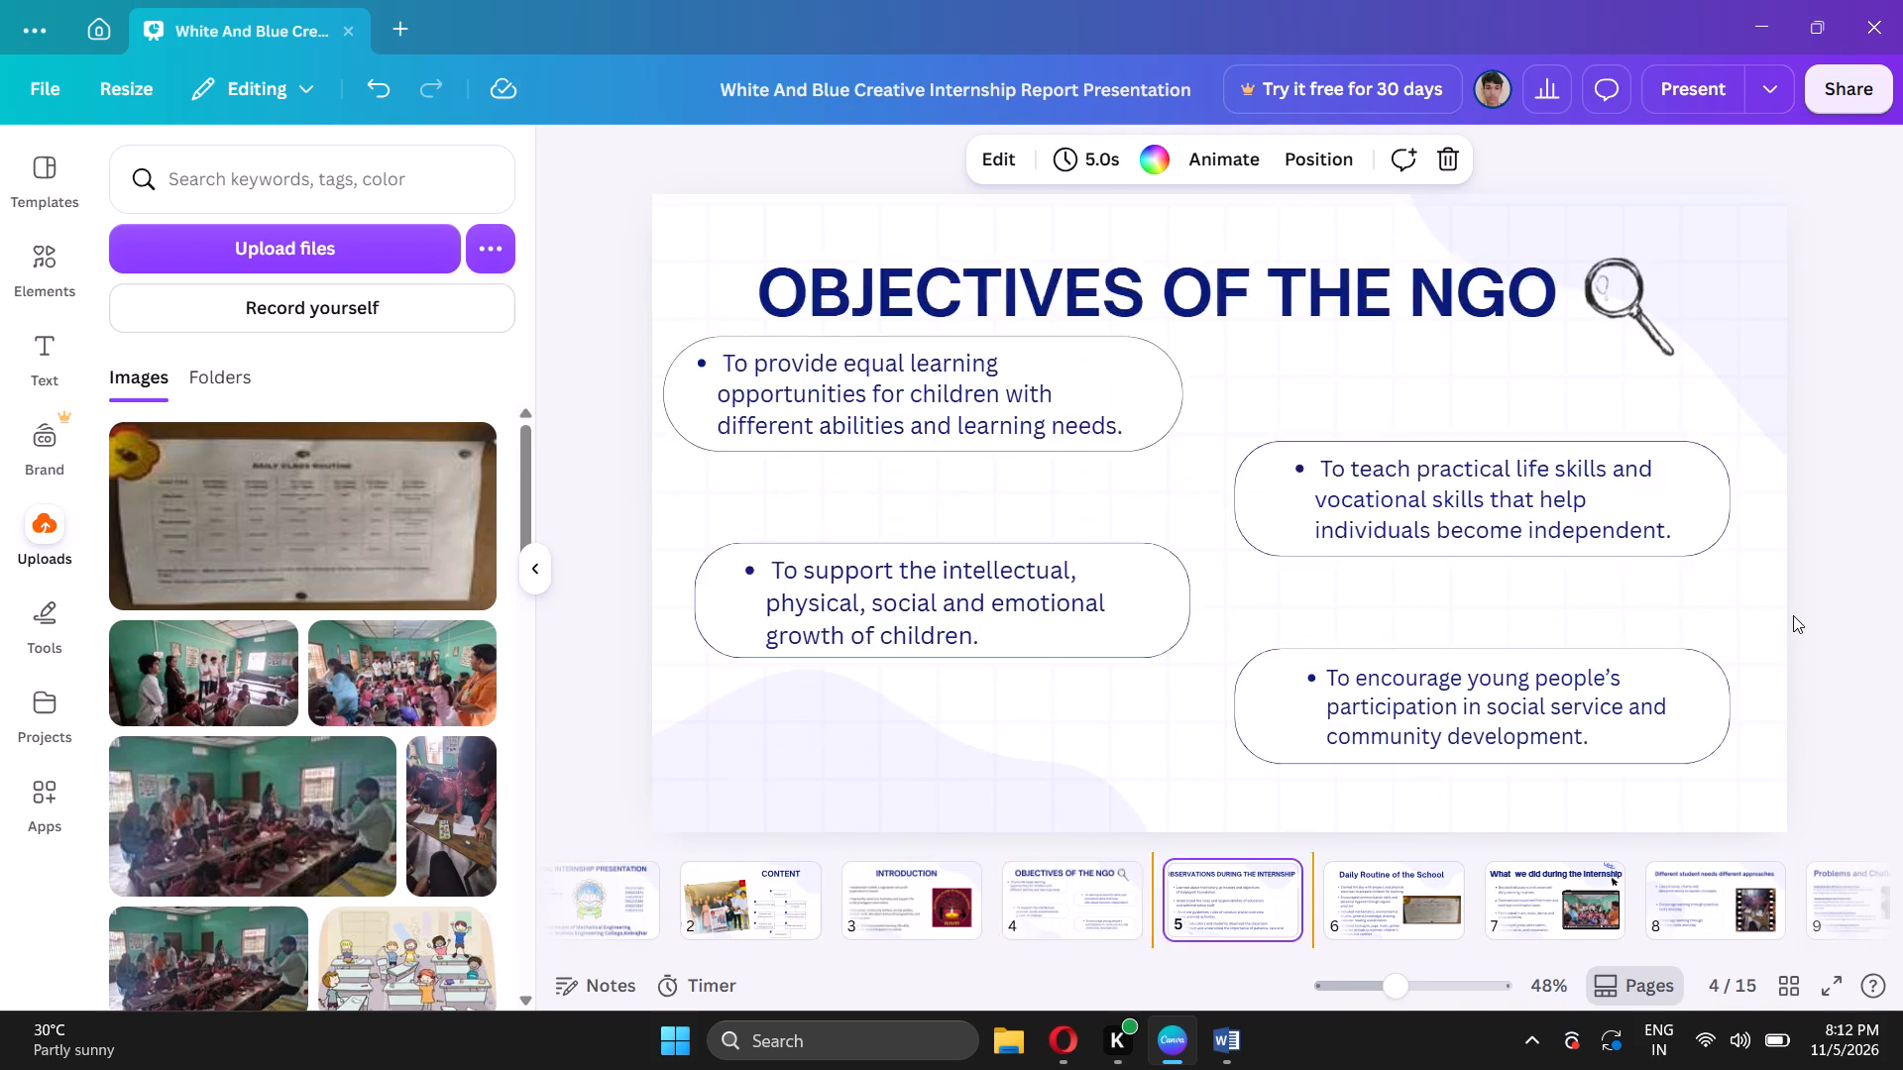
pyautogui.press('Right')
pyautogui.press('Right')
pyautogui.press('Right')
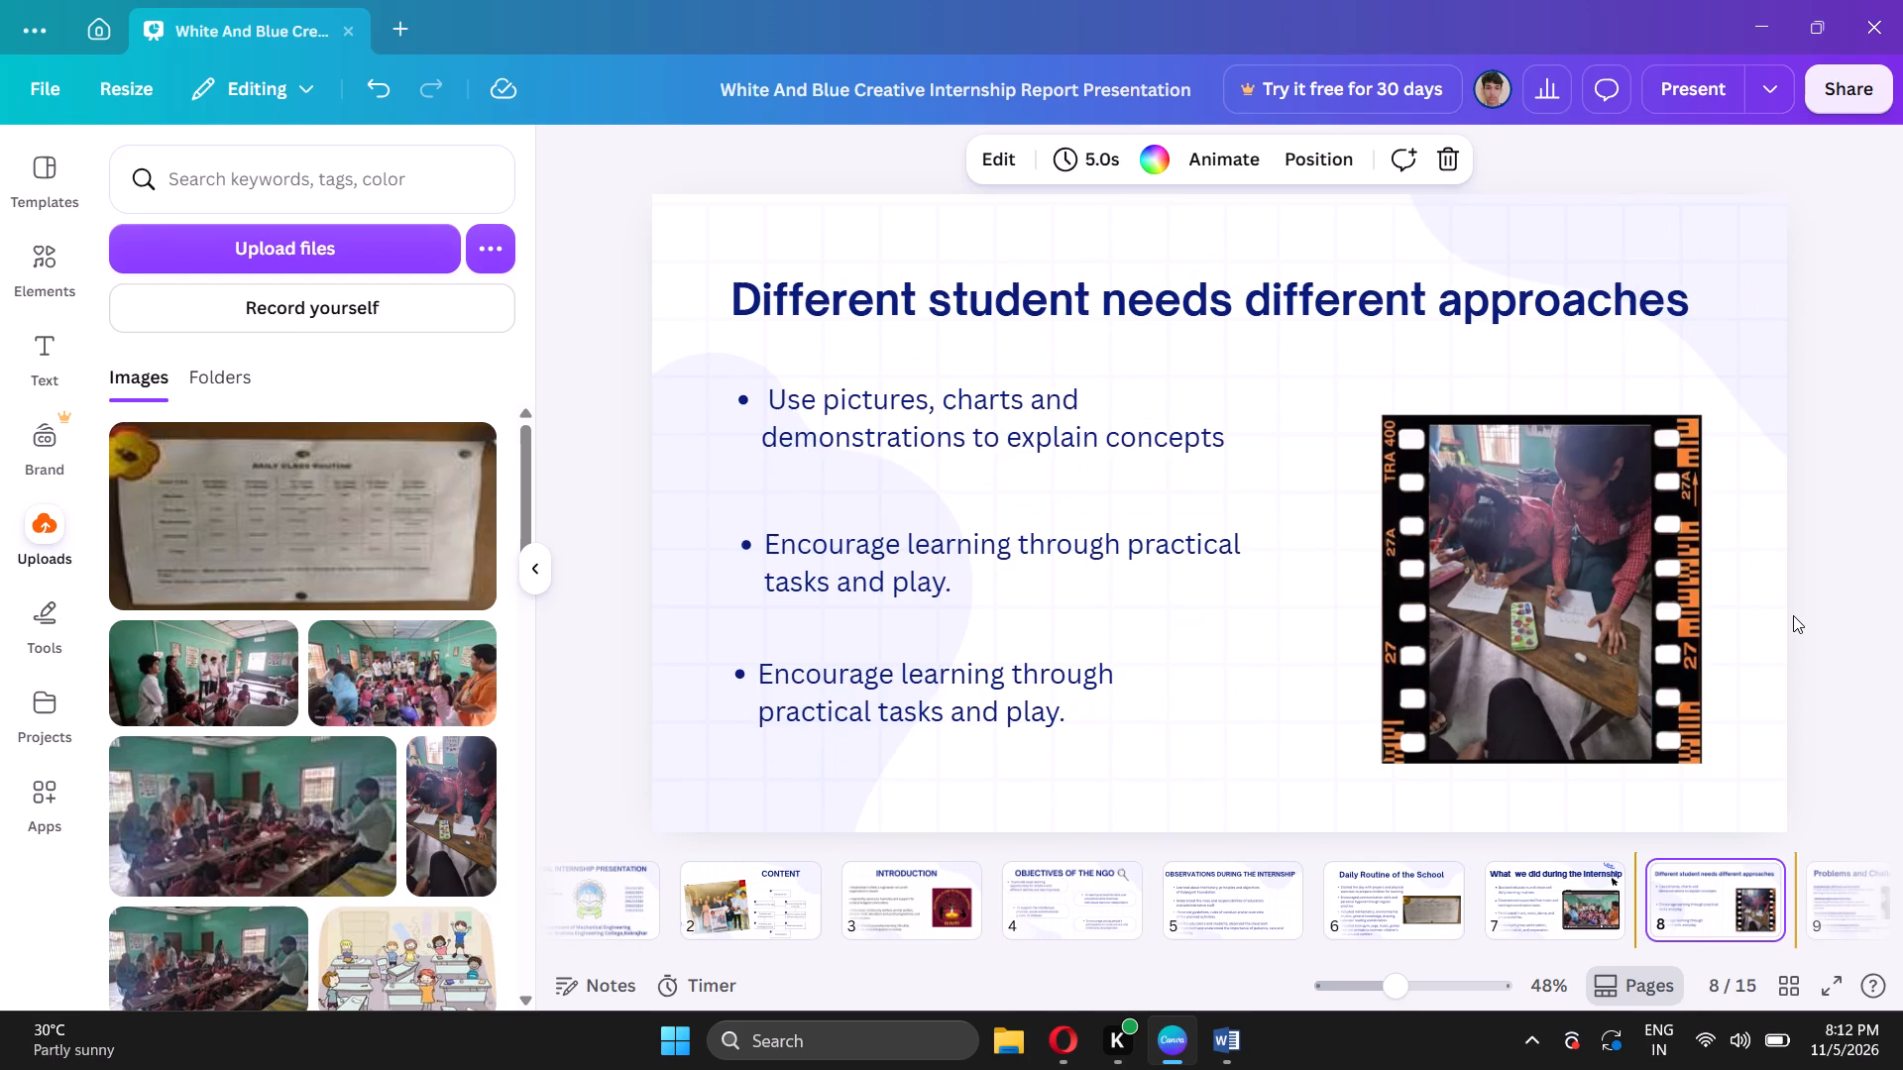
pyautogui.press('Right')
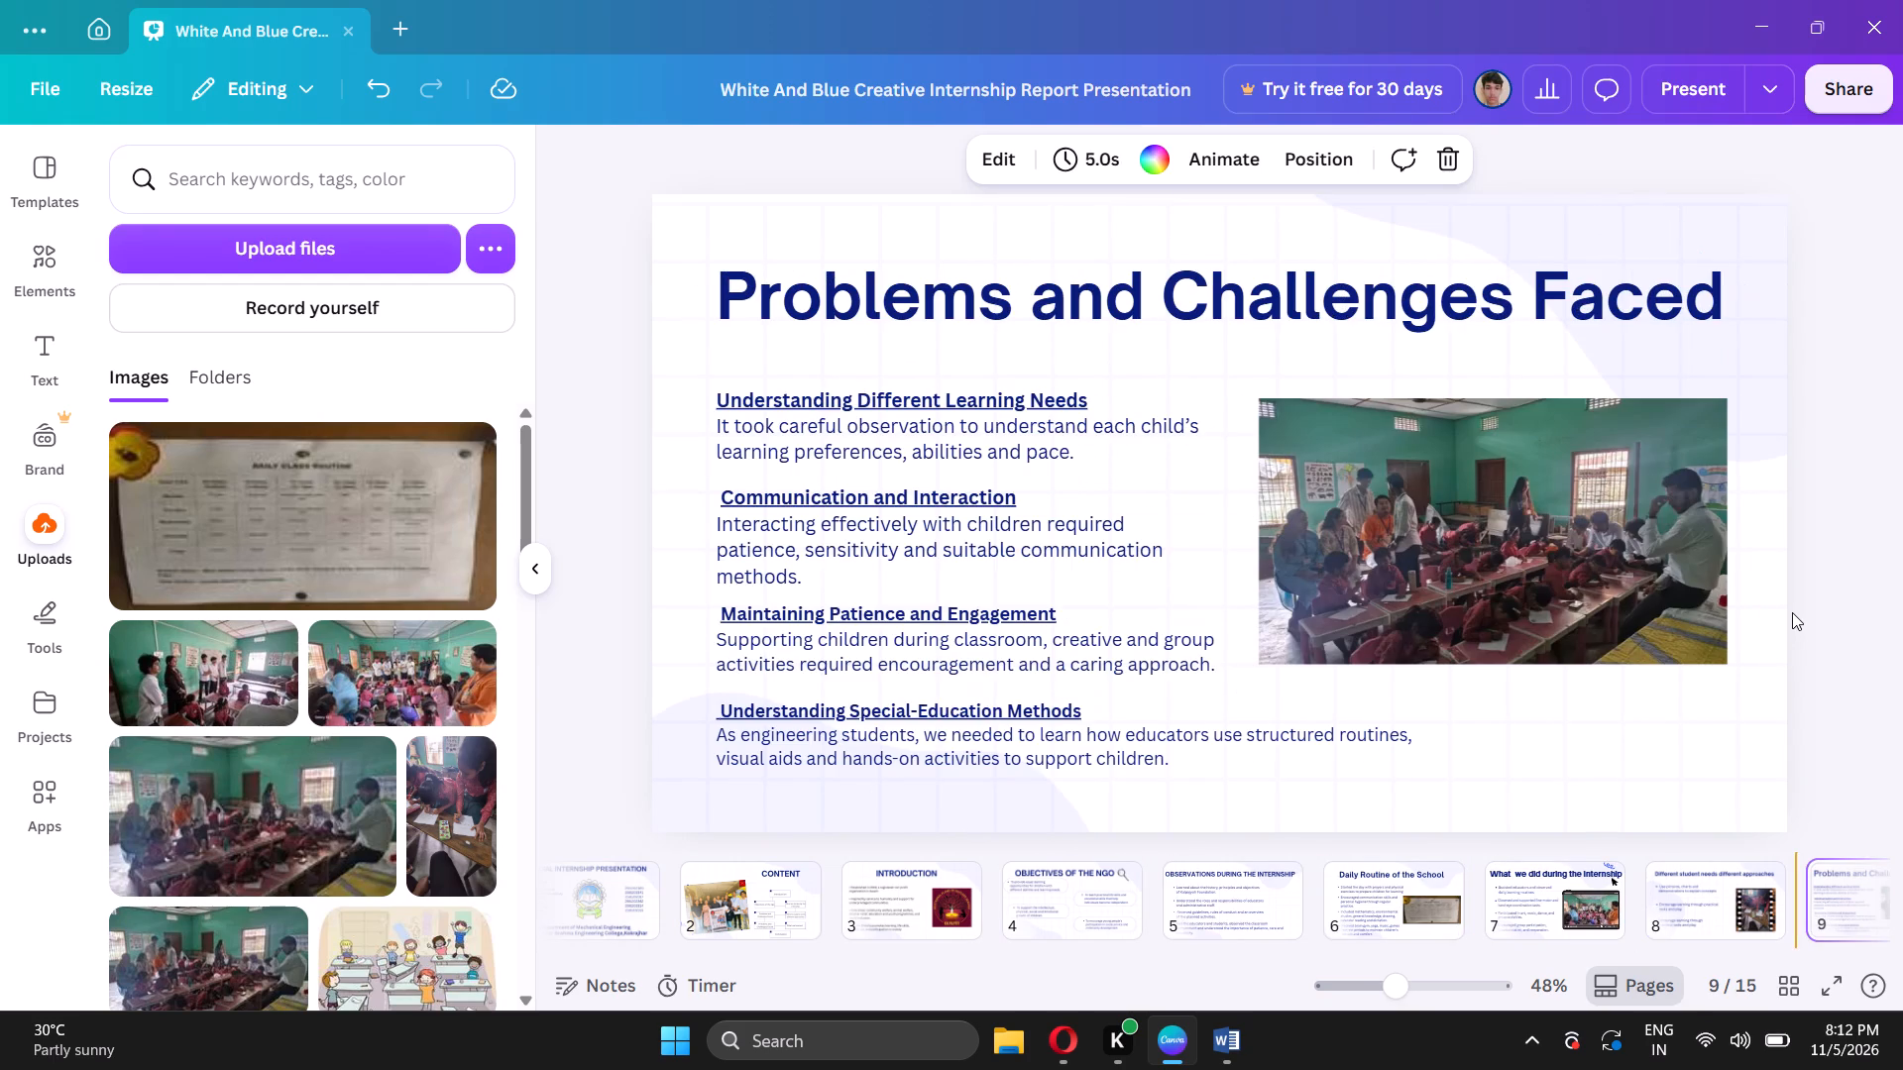
# Switch to the Word report and read through Chapter 2, Observations During the Internship, up to the opening pages of Chapter 3.
pyautogui.click(1234, 1030)
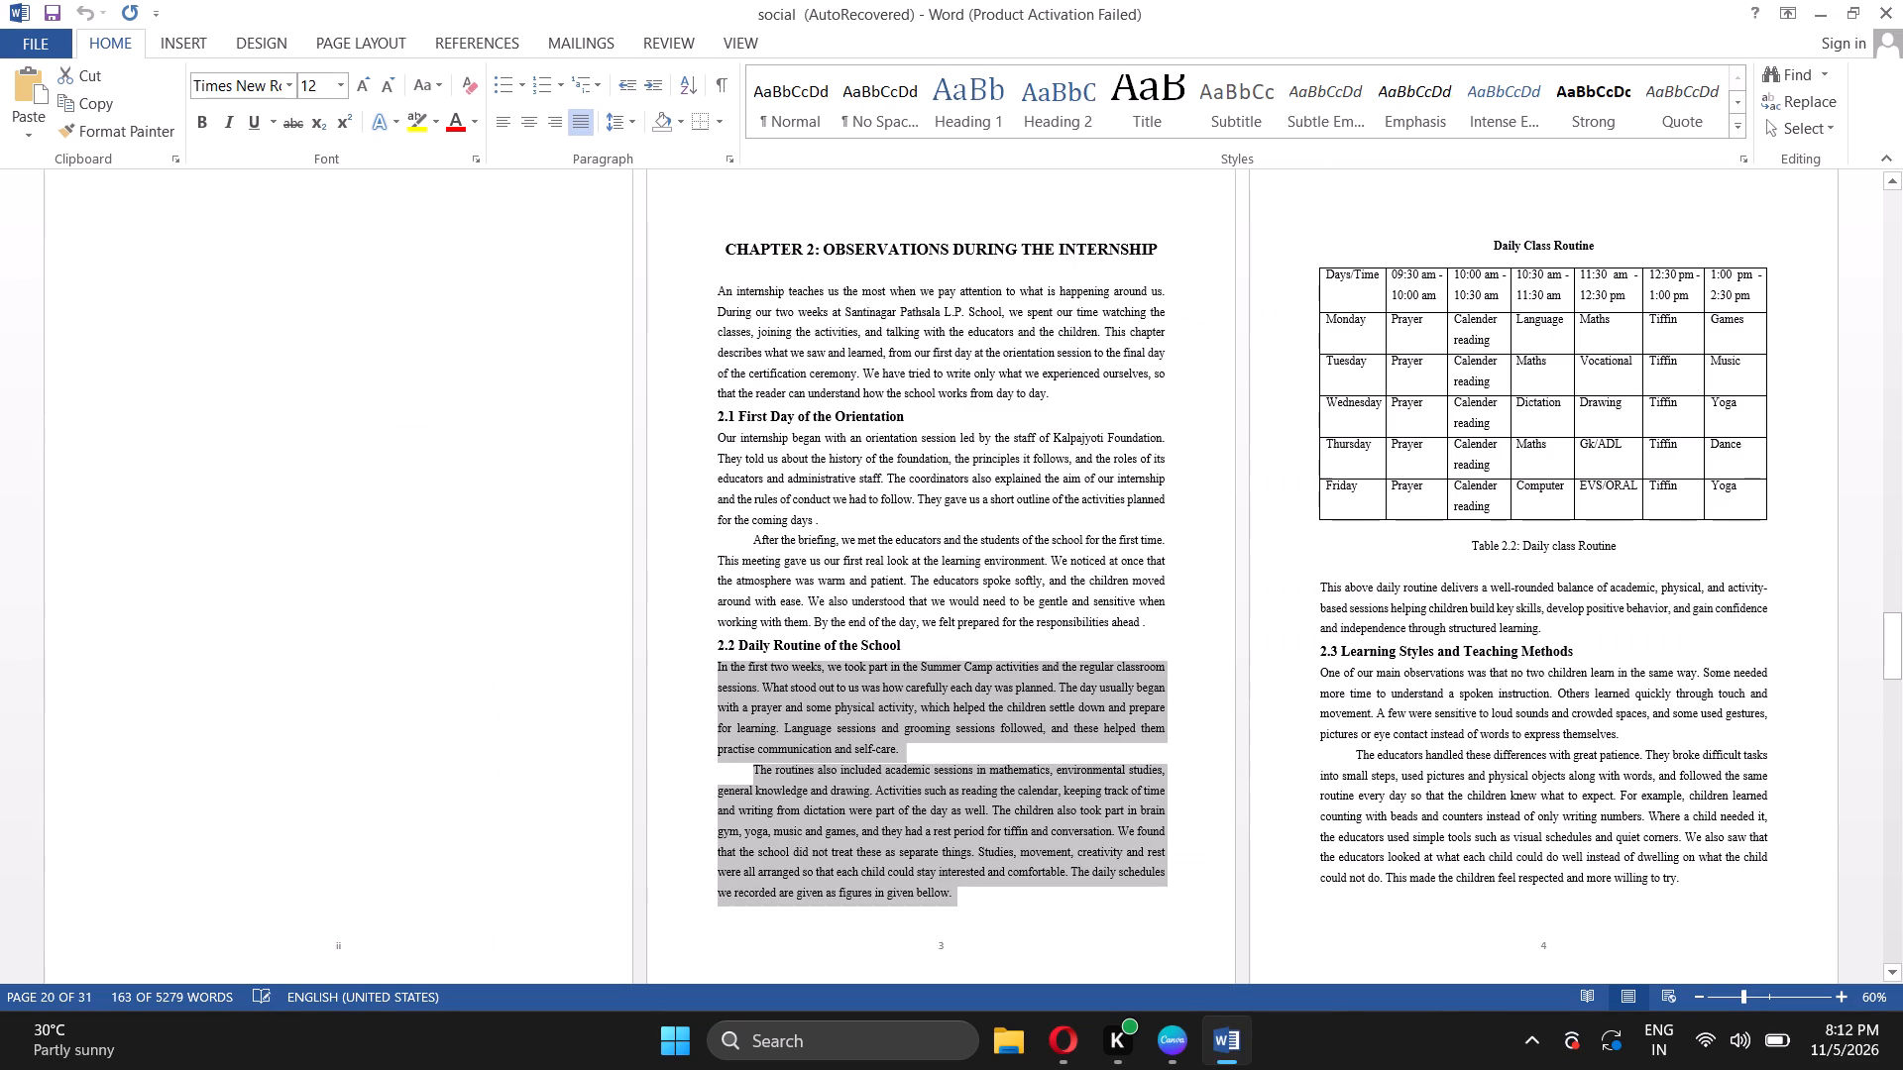
pyautogui.click(1428, 857)
pyautogui.keyDown('ctrl'); pyautogui.scroll(1, 1541, 802); pyautogui.keyUp('ctrl')
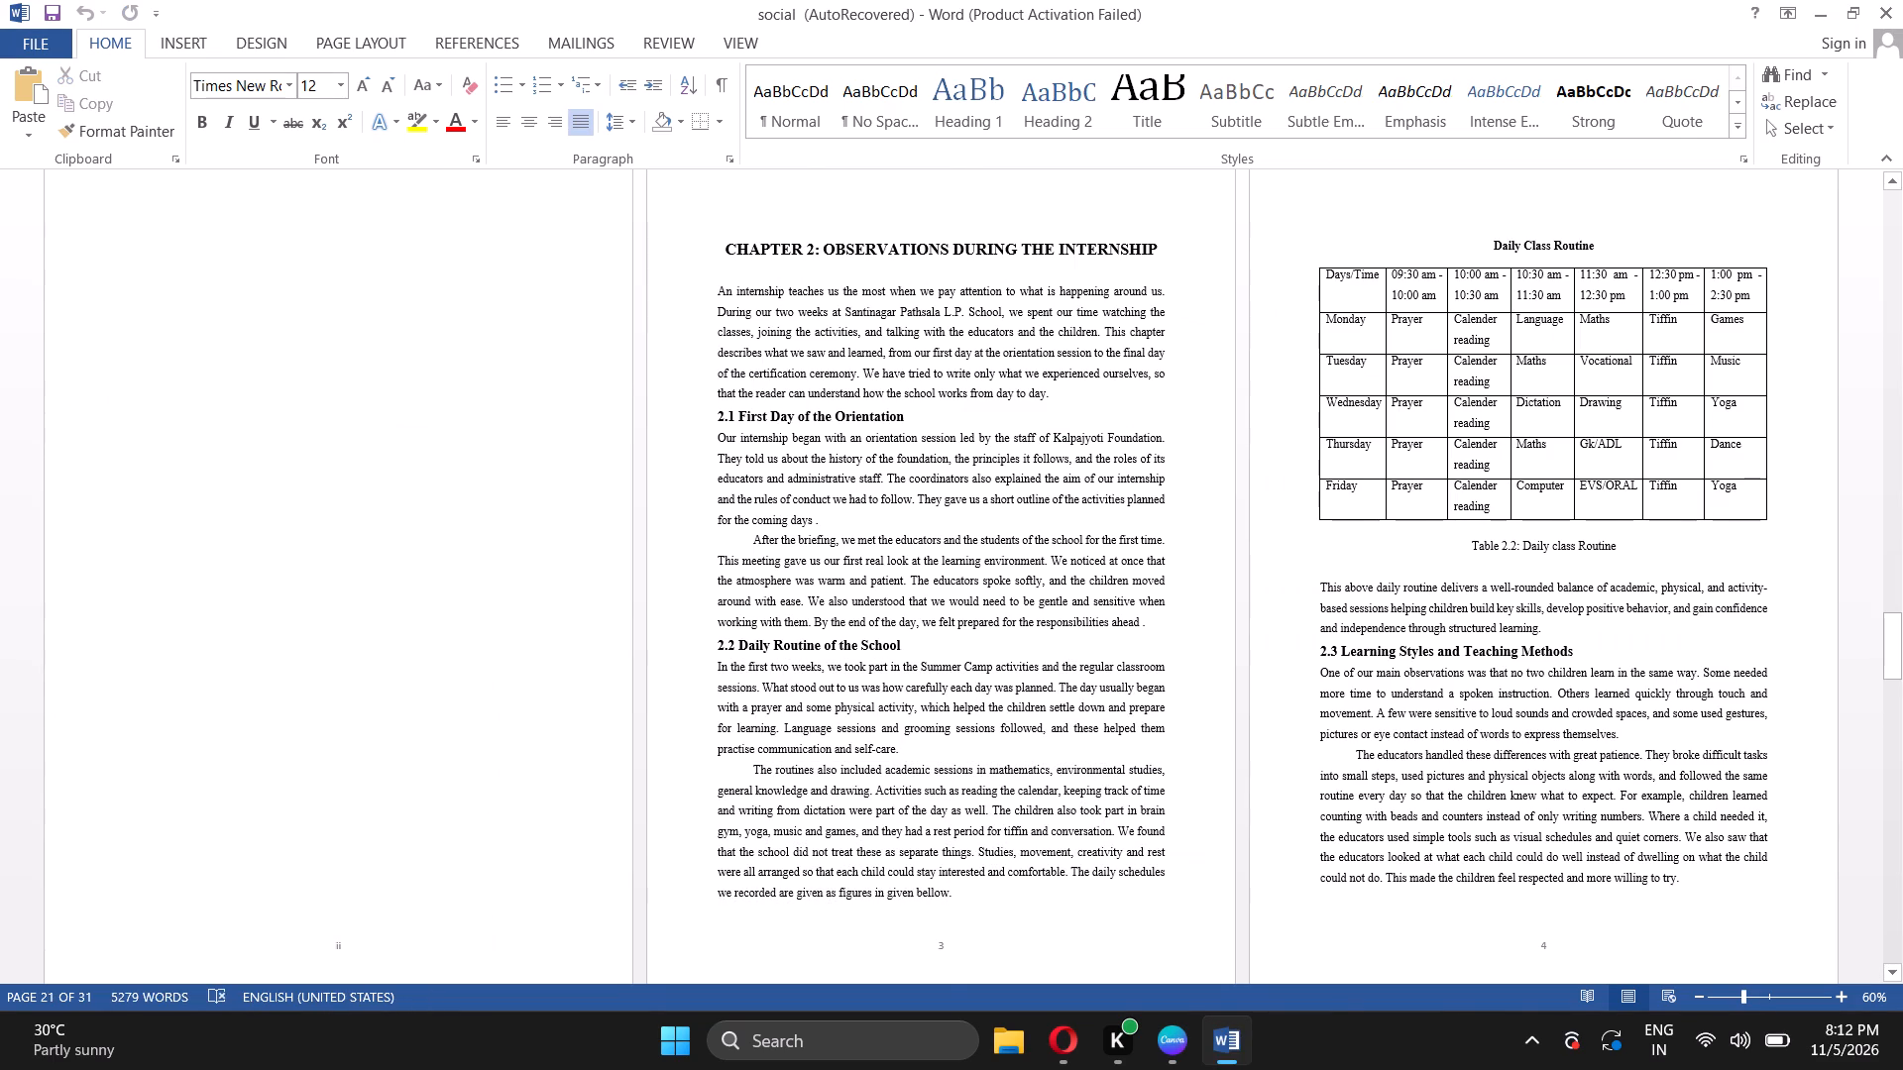
pyautogui.keyDown('ctrl'); pyautogui.scroll(1, 1541, 802); pyautogui.keyUp('ctrl')
pyautogui.scroll(-2, 1540, 799)
pyautogui.keyDown('ctrl'); pyautogui.scroll(-2, 1540, 799); pyautogui.keyUp('ctrl')
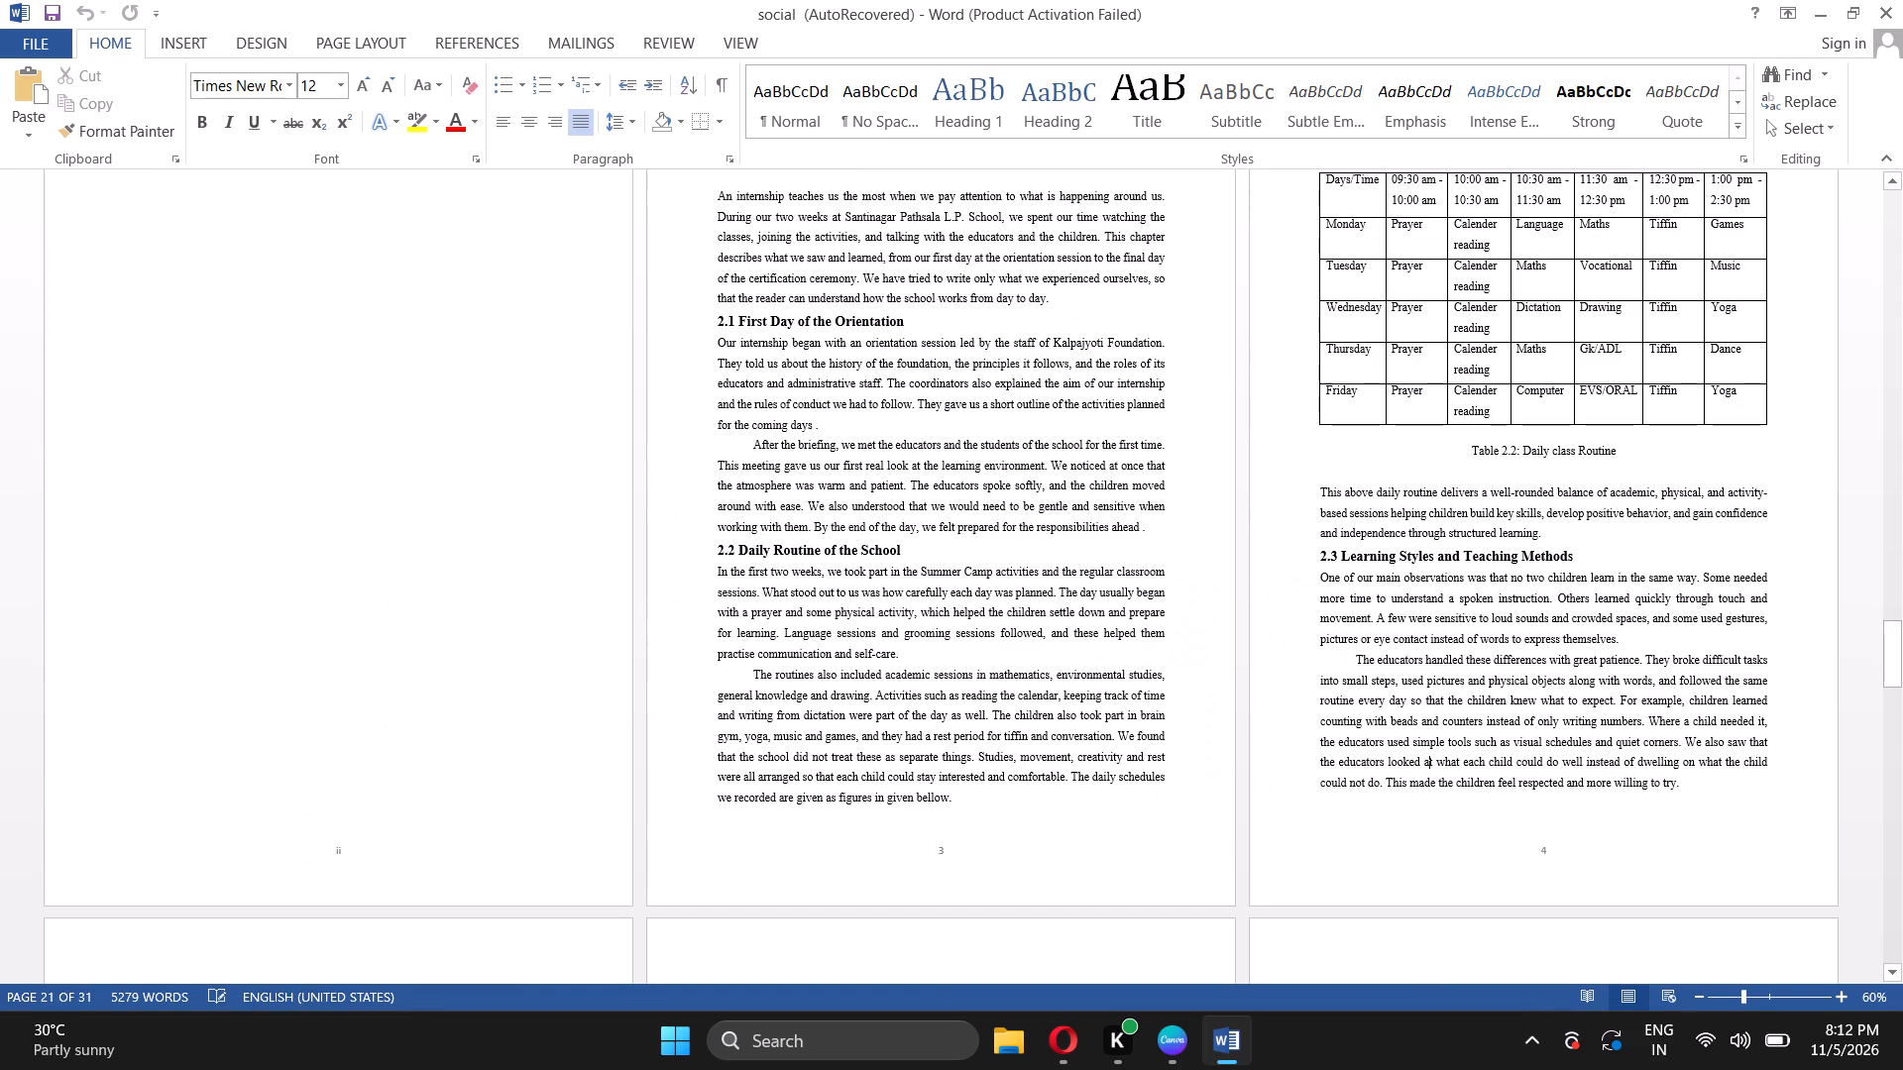
pyautogui.scroll(1, 1372, 646)
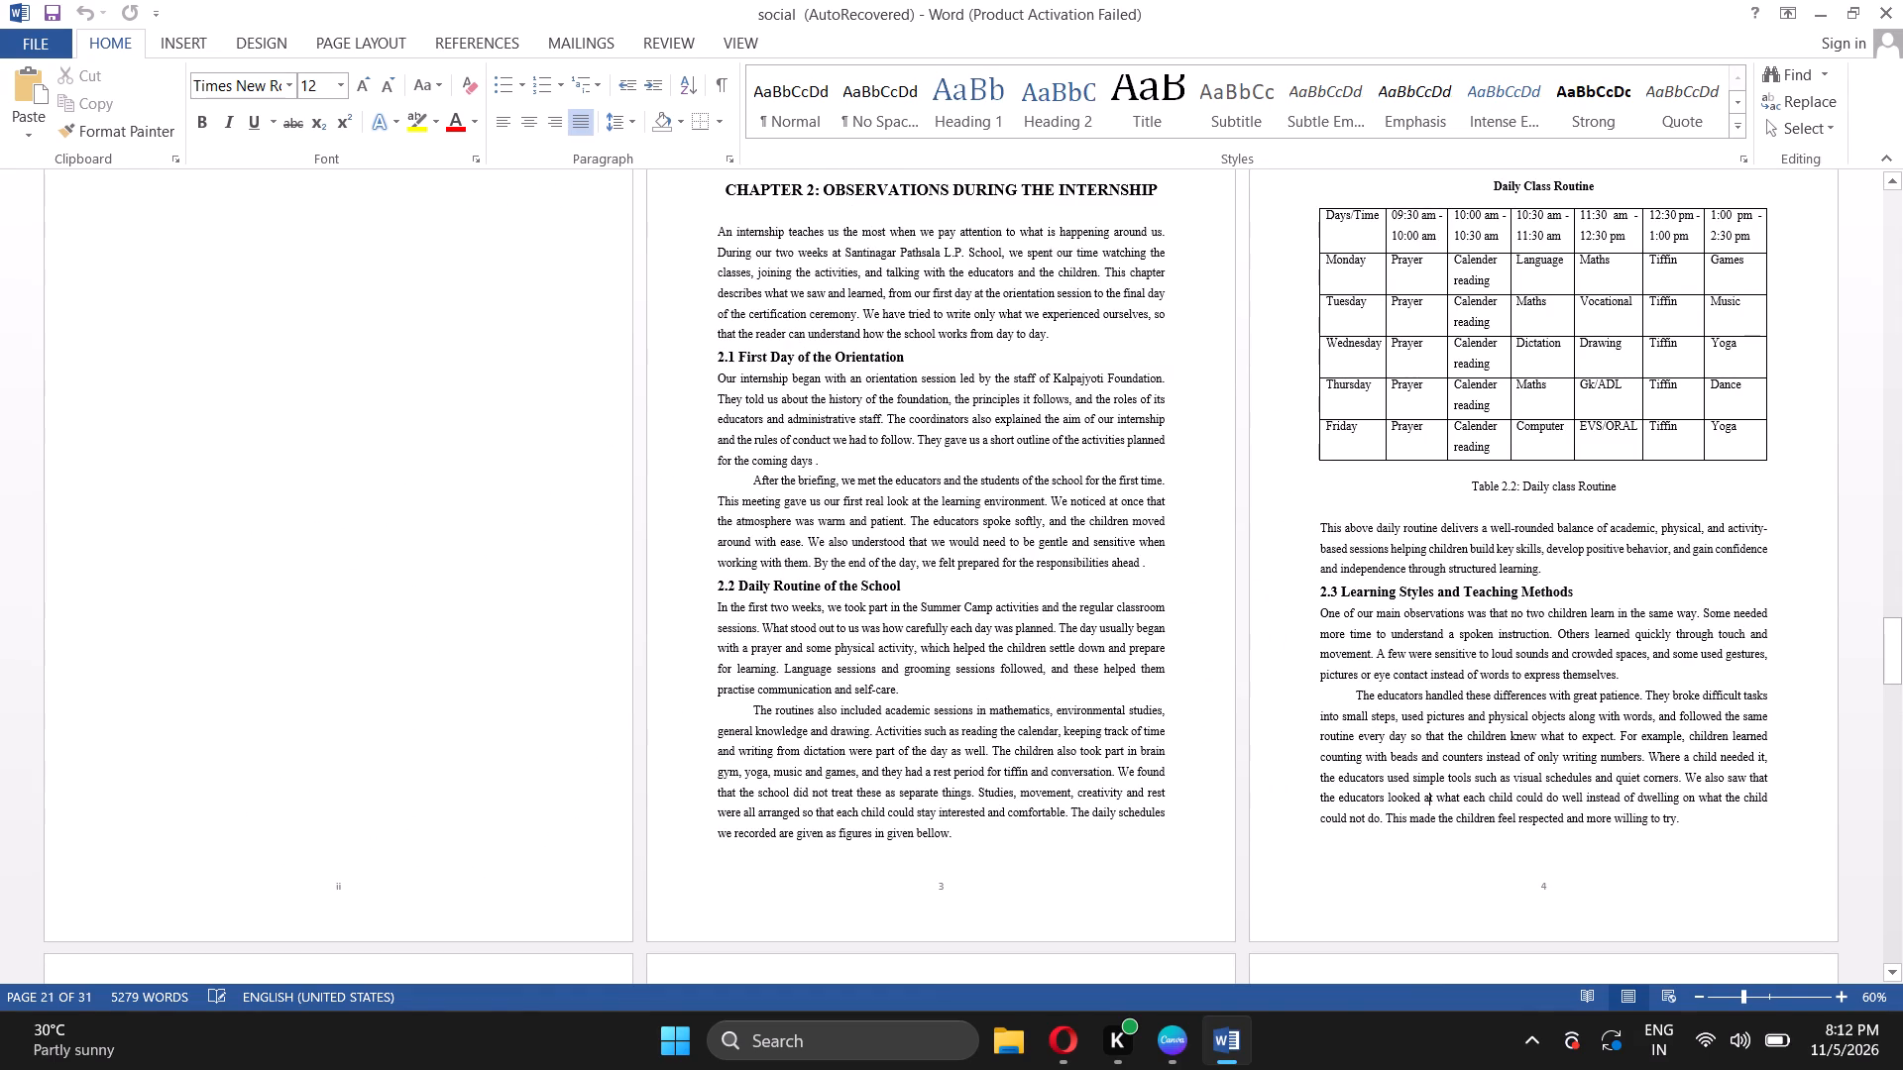
pyautogui.scroll(-17, 1313, 595)
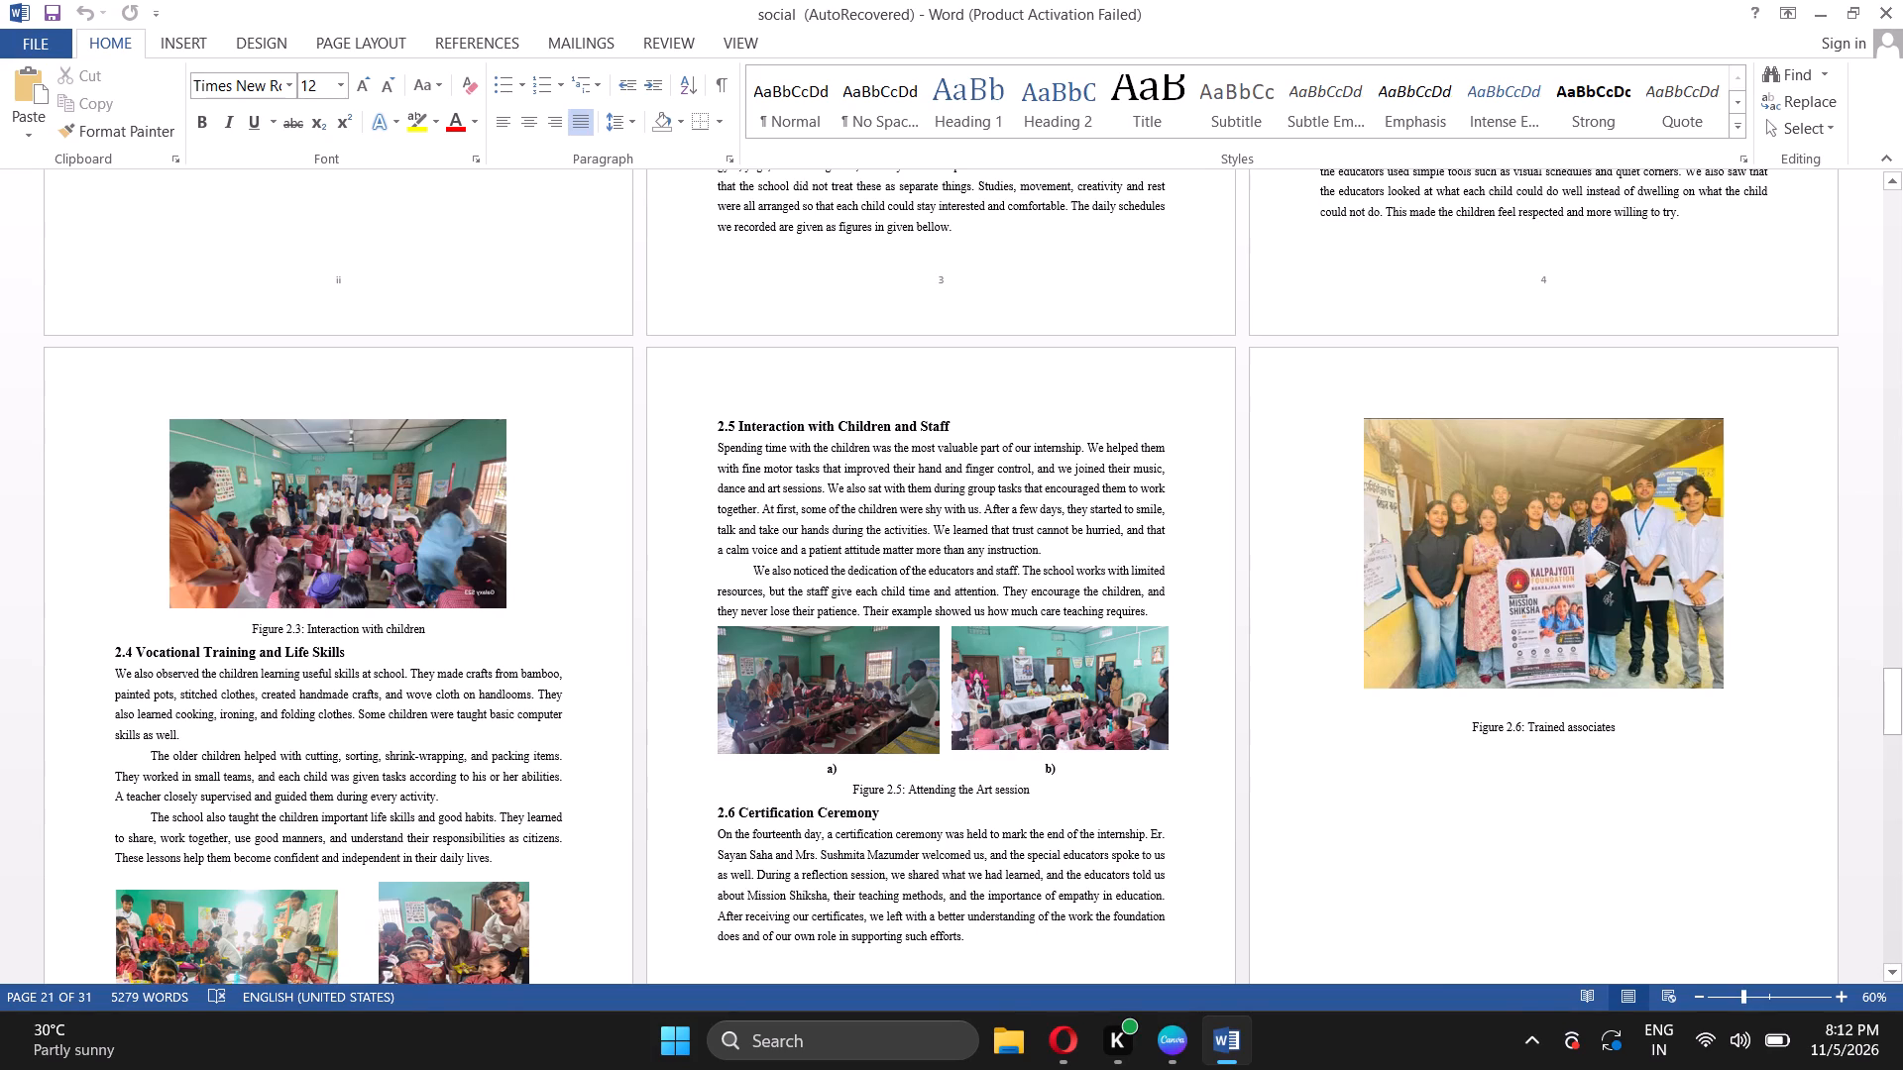
pyautogui.scroll(18, 861, 479)
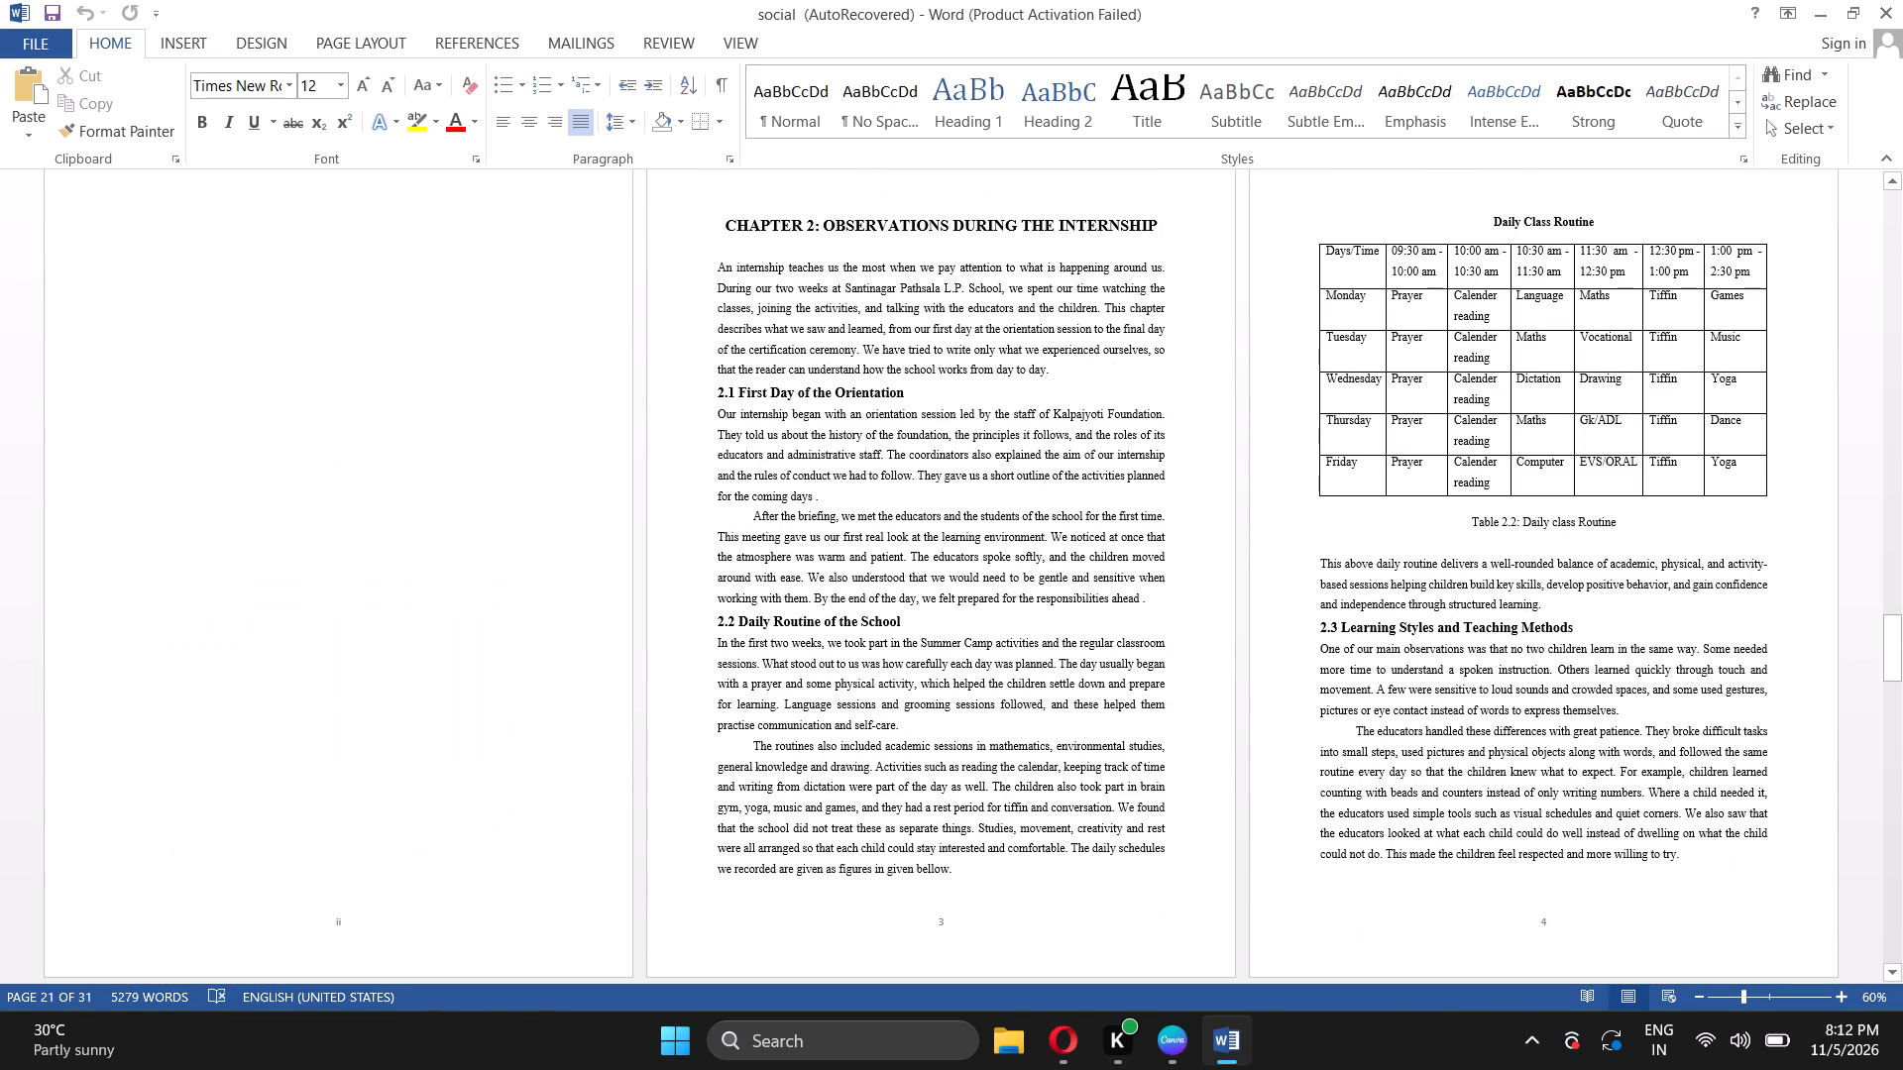
pyautogui.scroll(-10, 861, 479)
pyautogui.scroll(-13, 861, 479)
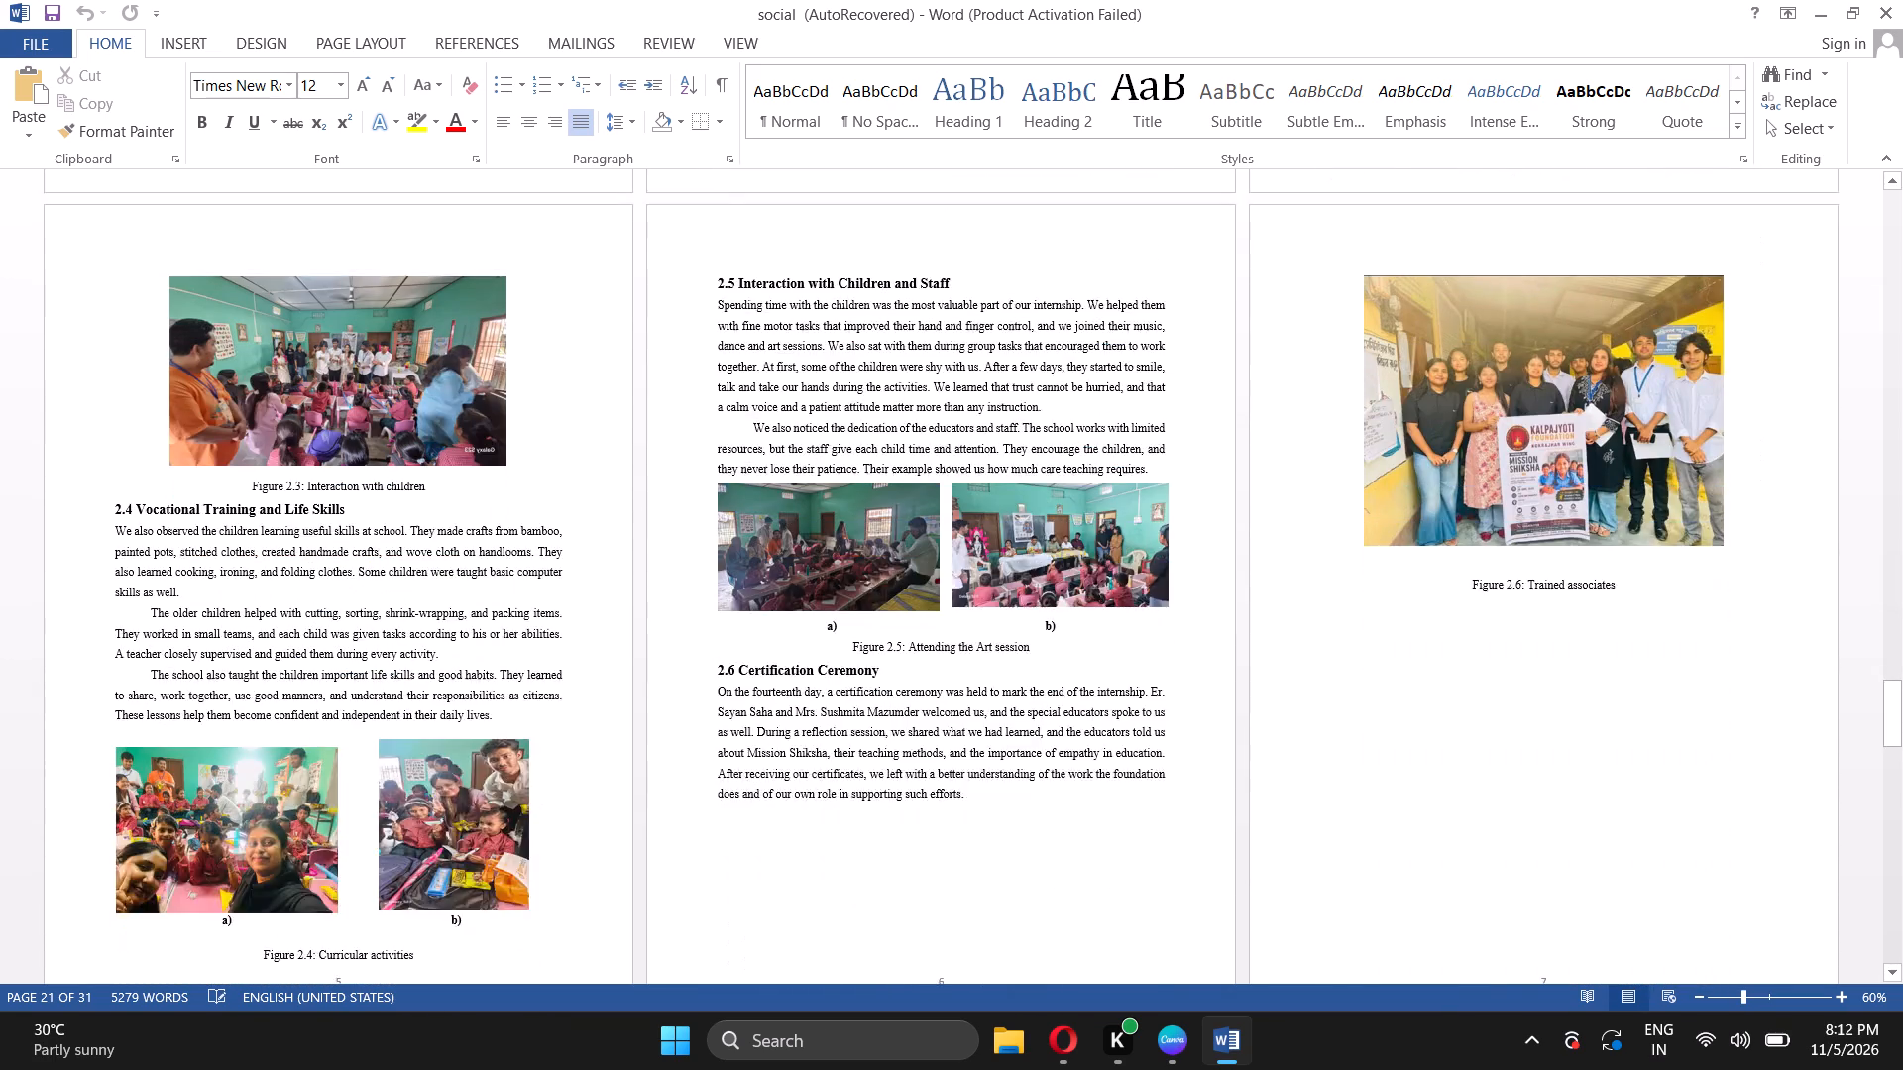
pyautogui.scroll(-14, 861, 479)
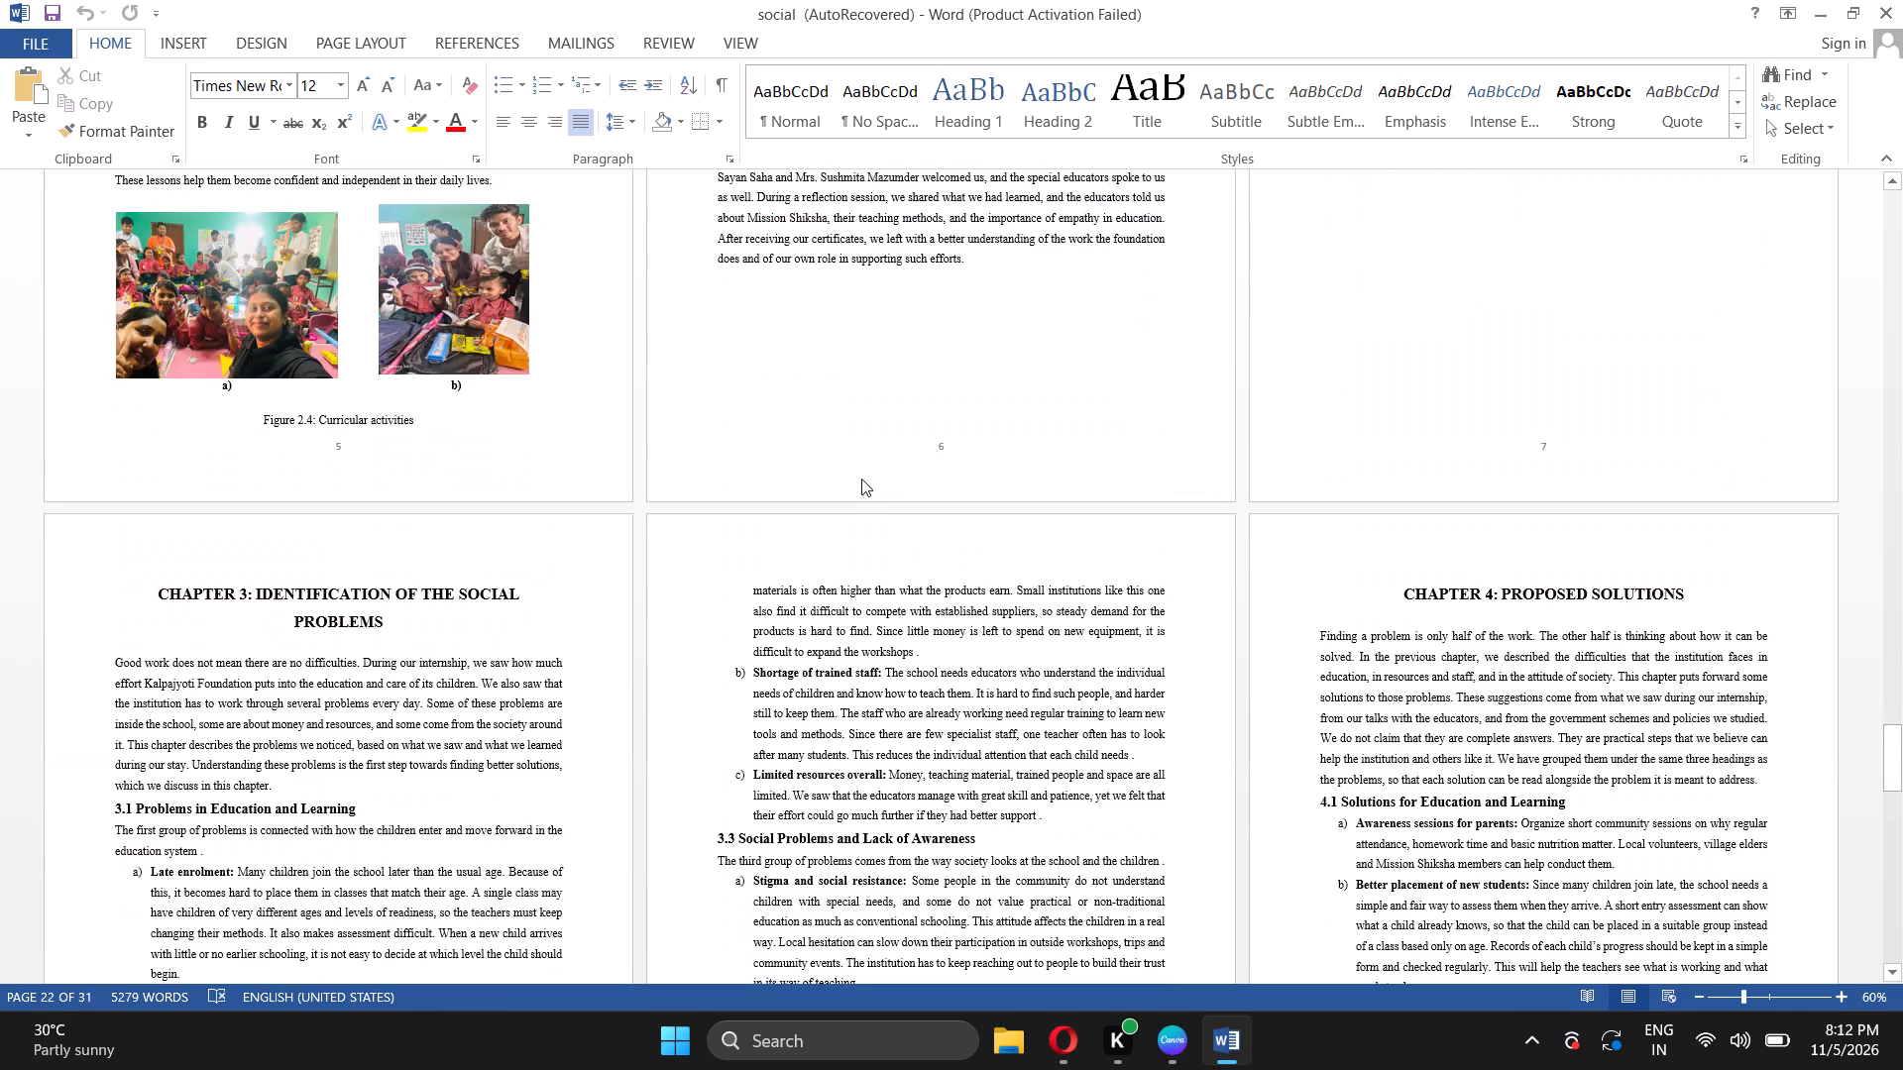
pyautogui.scroll(11, 861, 479)
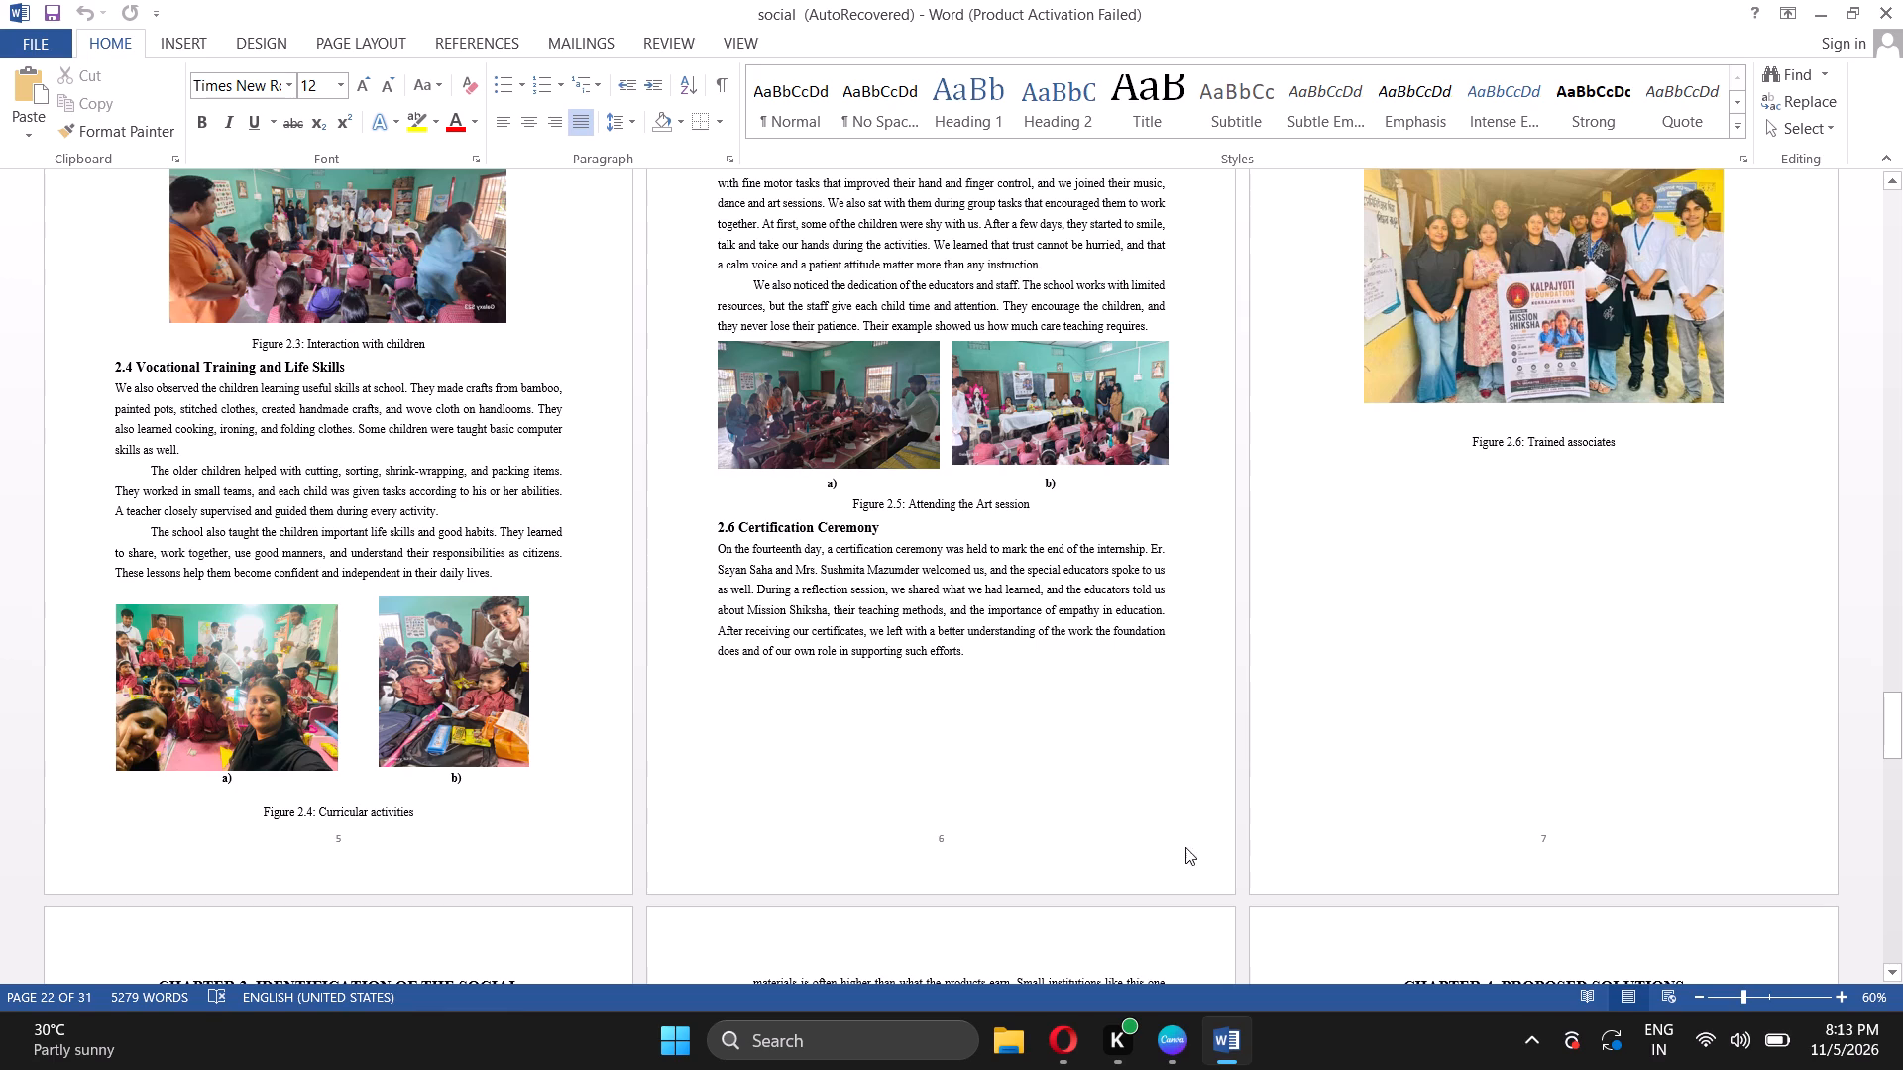
# Switch back to Canva and examine the Different Student Needs, Conclusion and What We Learned slides.
pyautogui.click(1171, 1039)
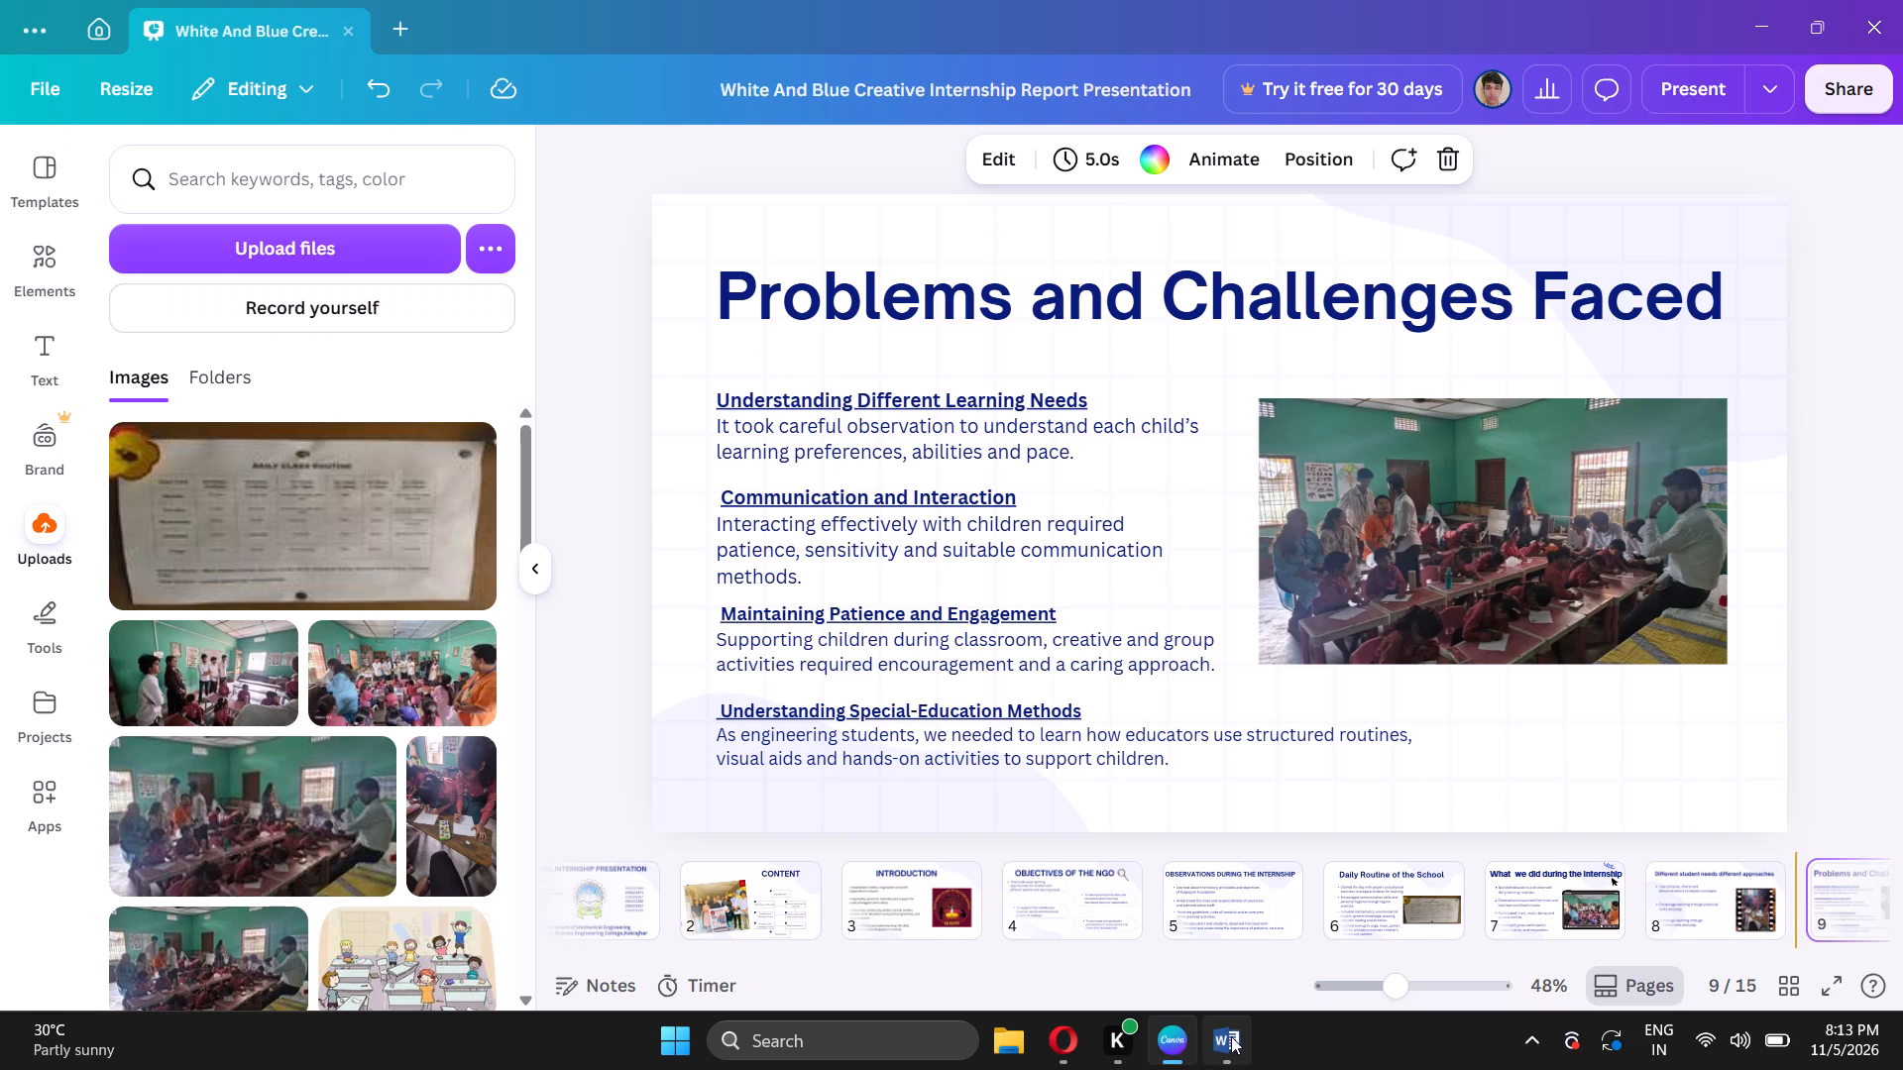
pyautogui.click(1598, 910)
pyautogui.click(1663, 905)
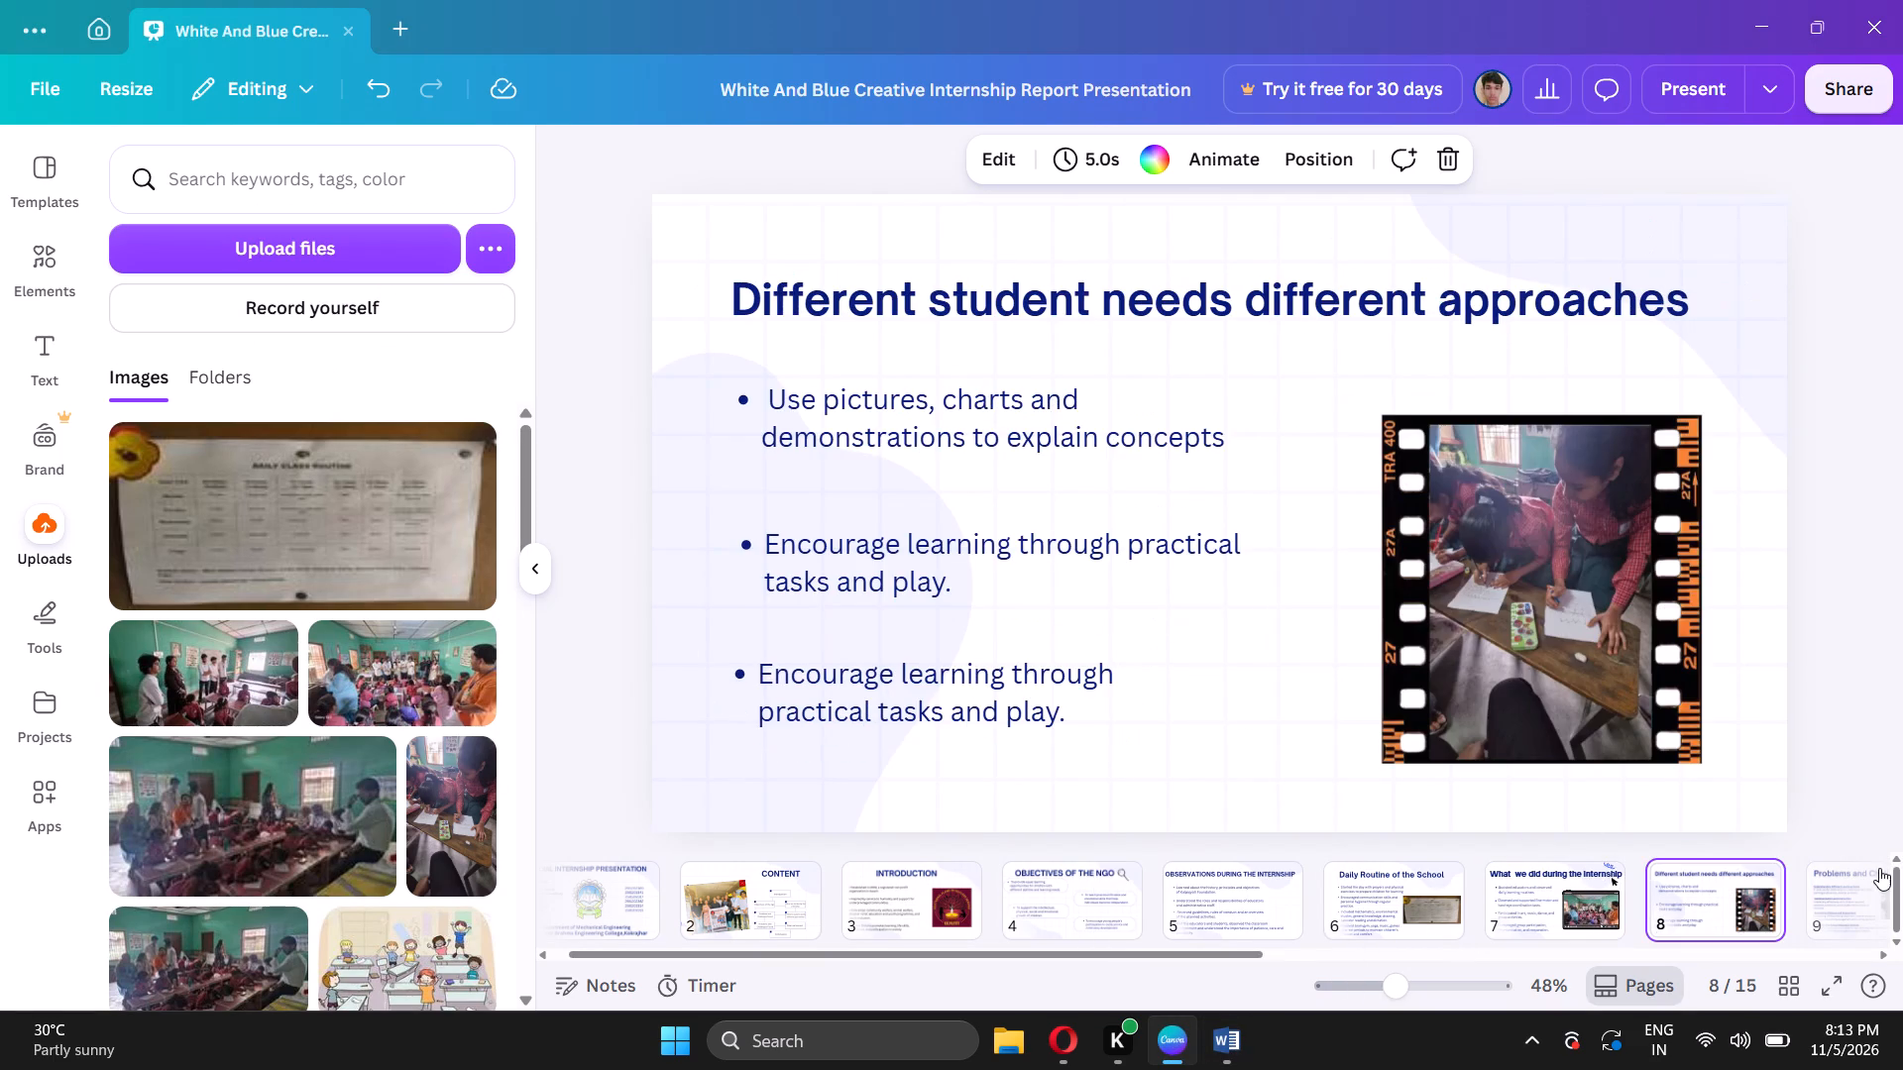
pyautogui.moveTo(1202, 950); pyautogui.dragTo(1754, 948)
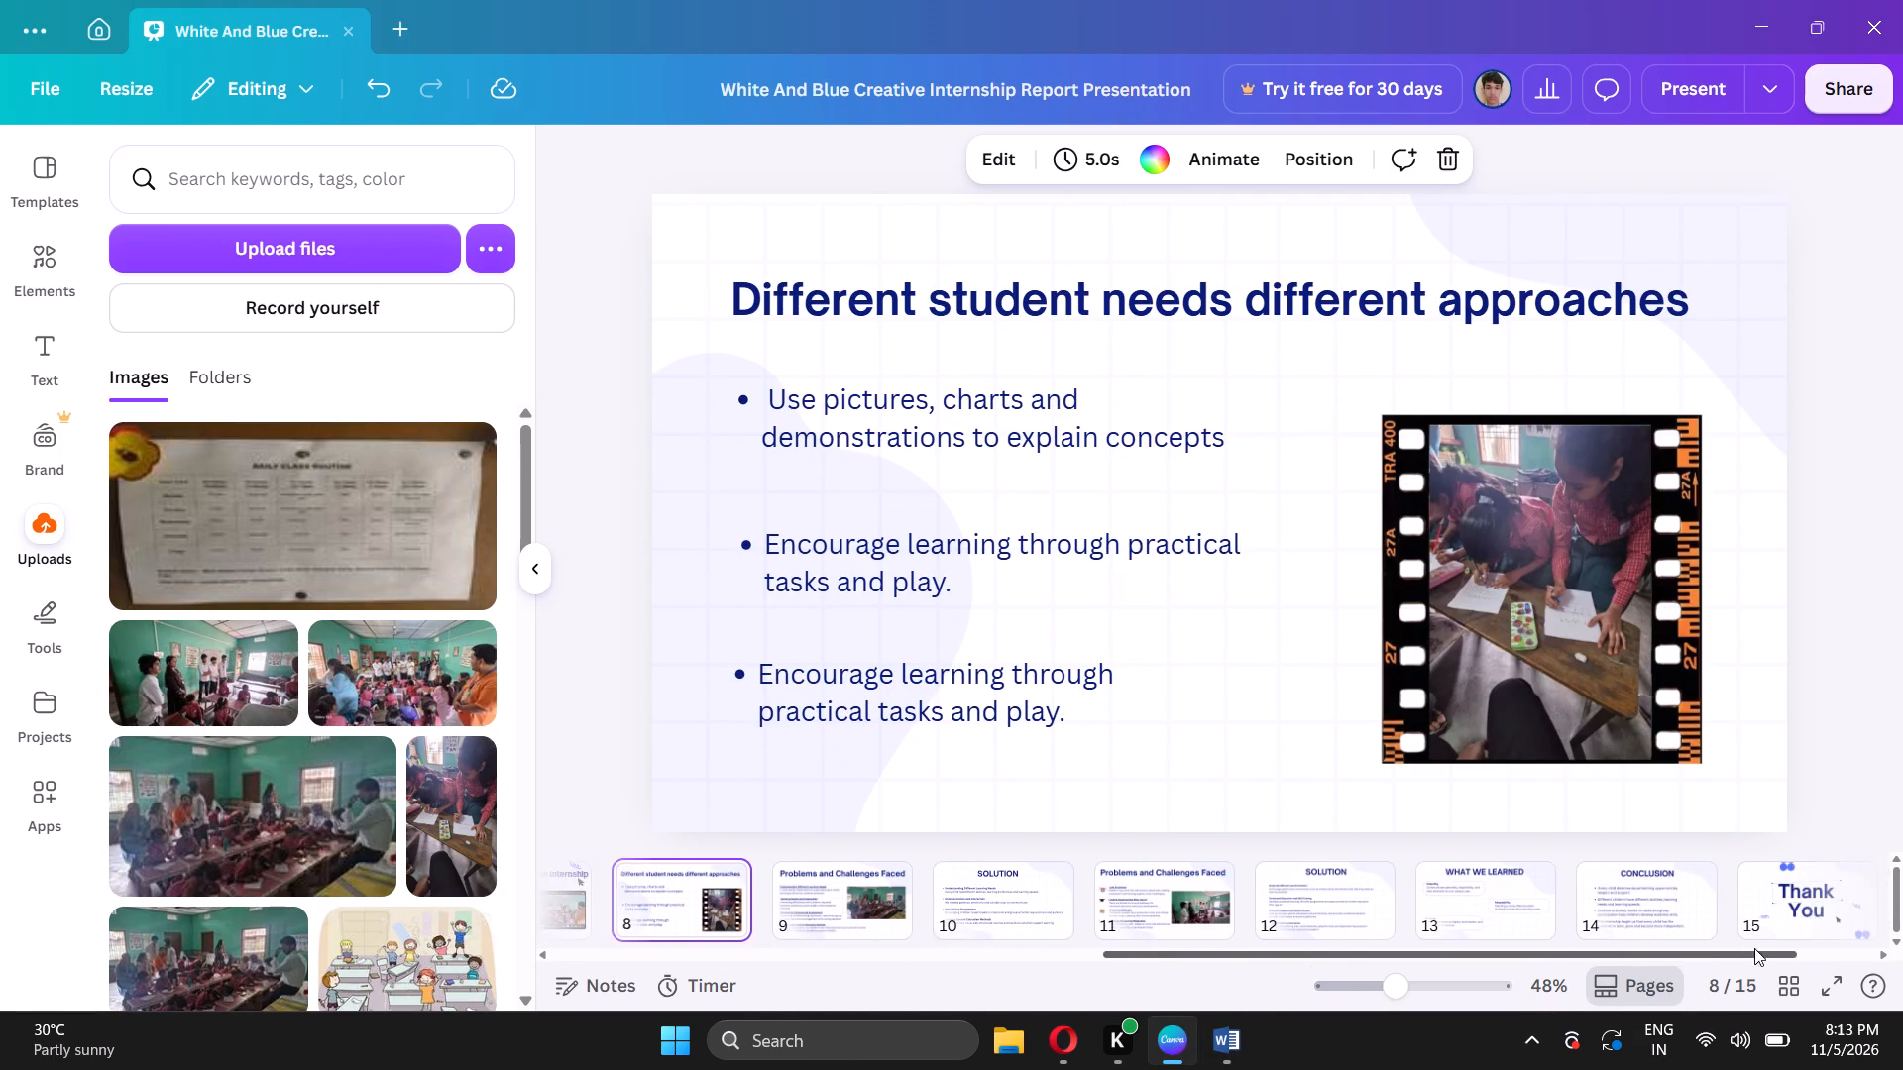
pyautogui.moveTo(1754, 948); pyautogui.dragTo(1800, 963)
pyautogui.click(1514, 892)
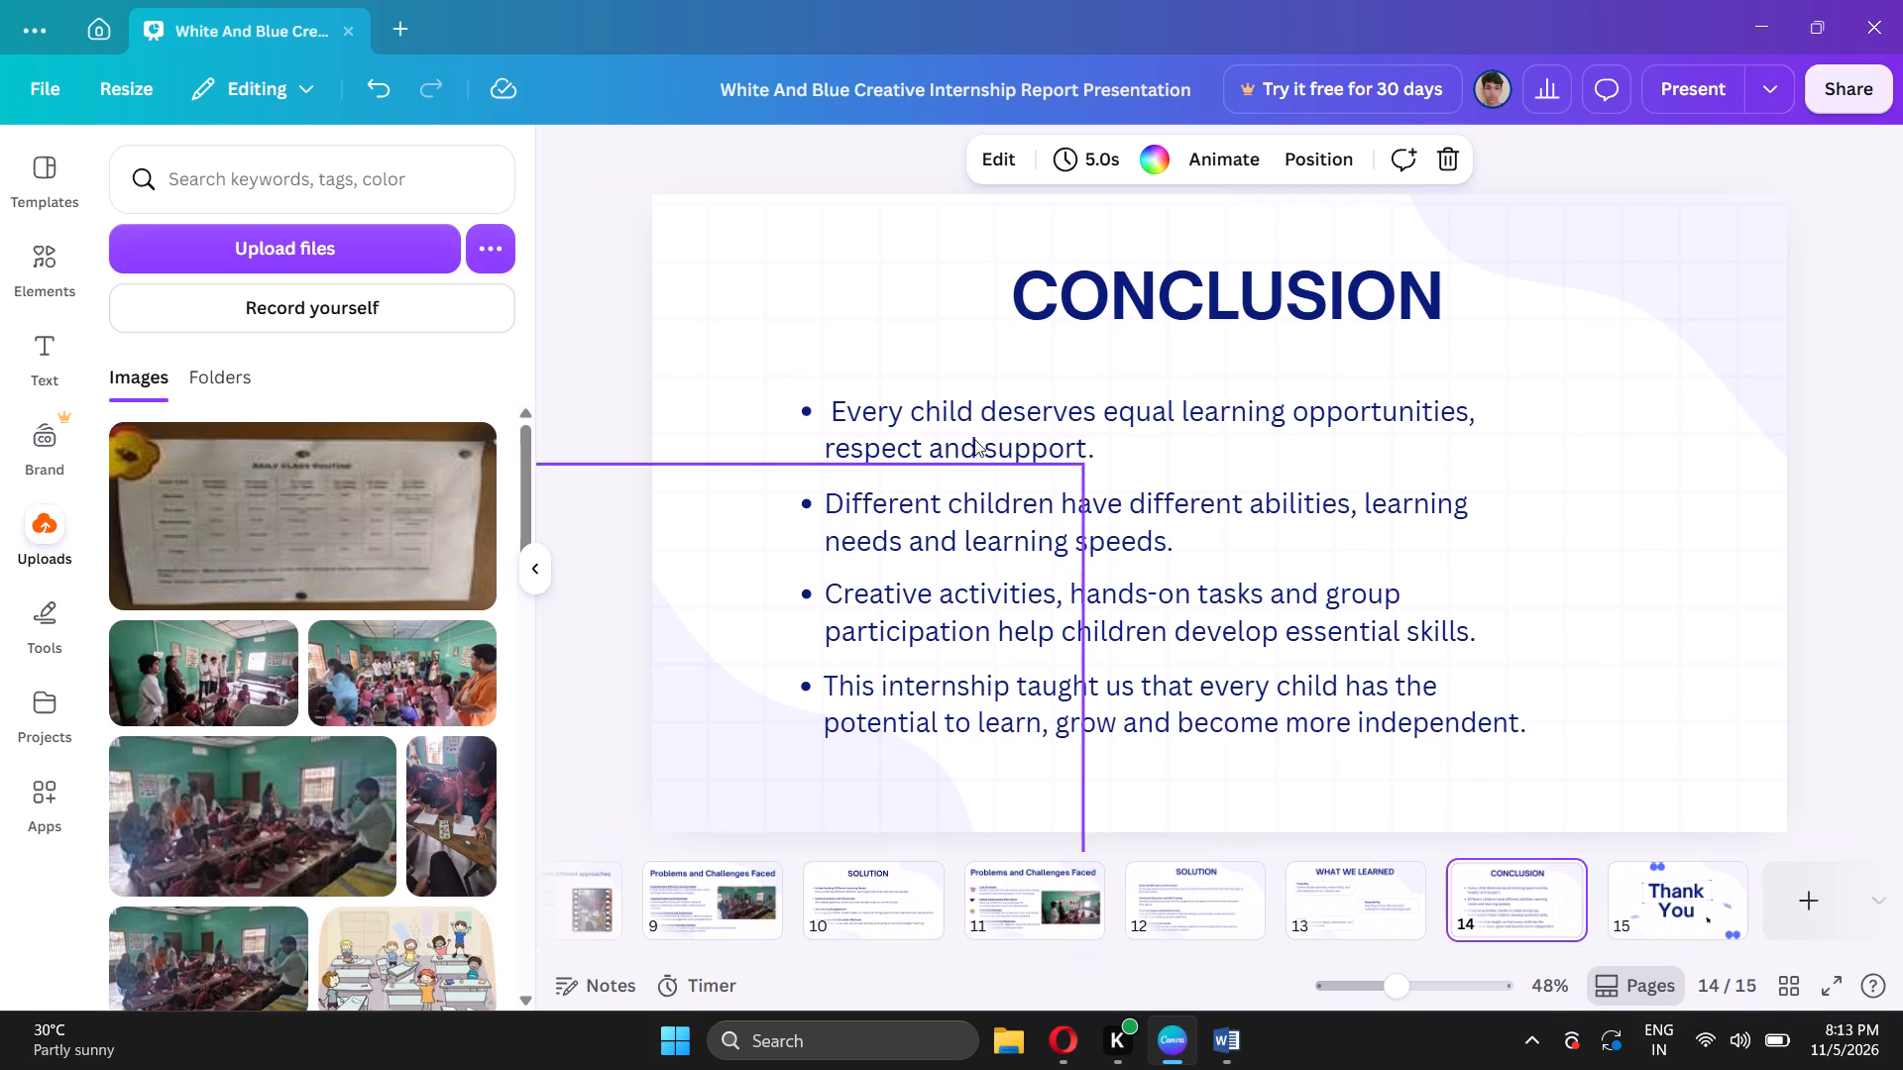
pyautogui.click(1323, 909)
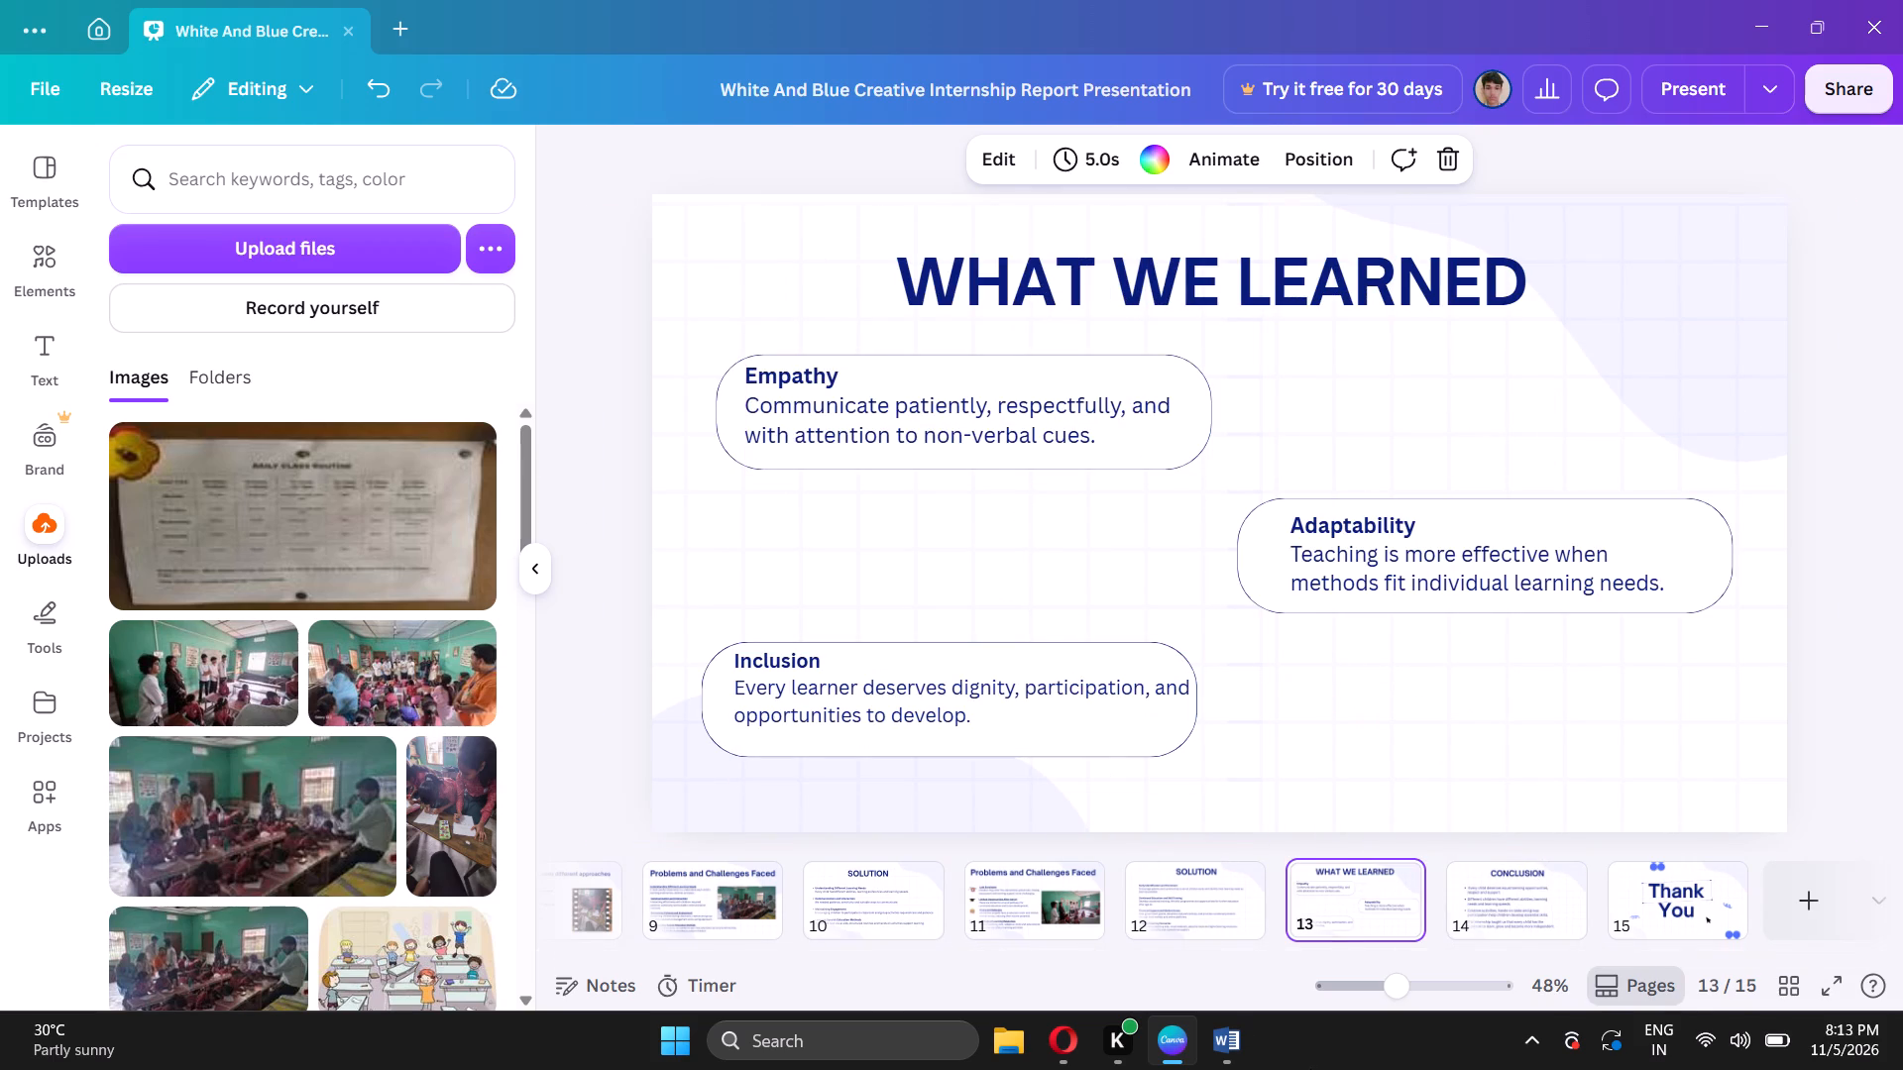
# Return to the Word report and reread the Chapter 2 sections, from First Day of the Orientation to Certification Ceremony.
pyautogui.click(1230, 1029)
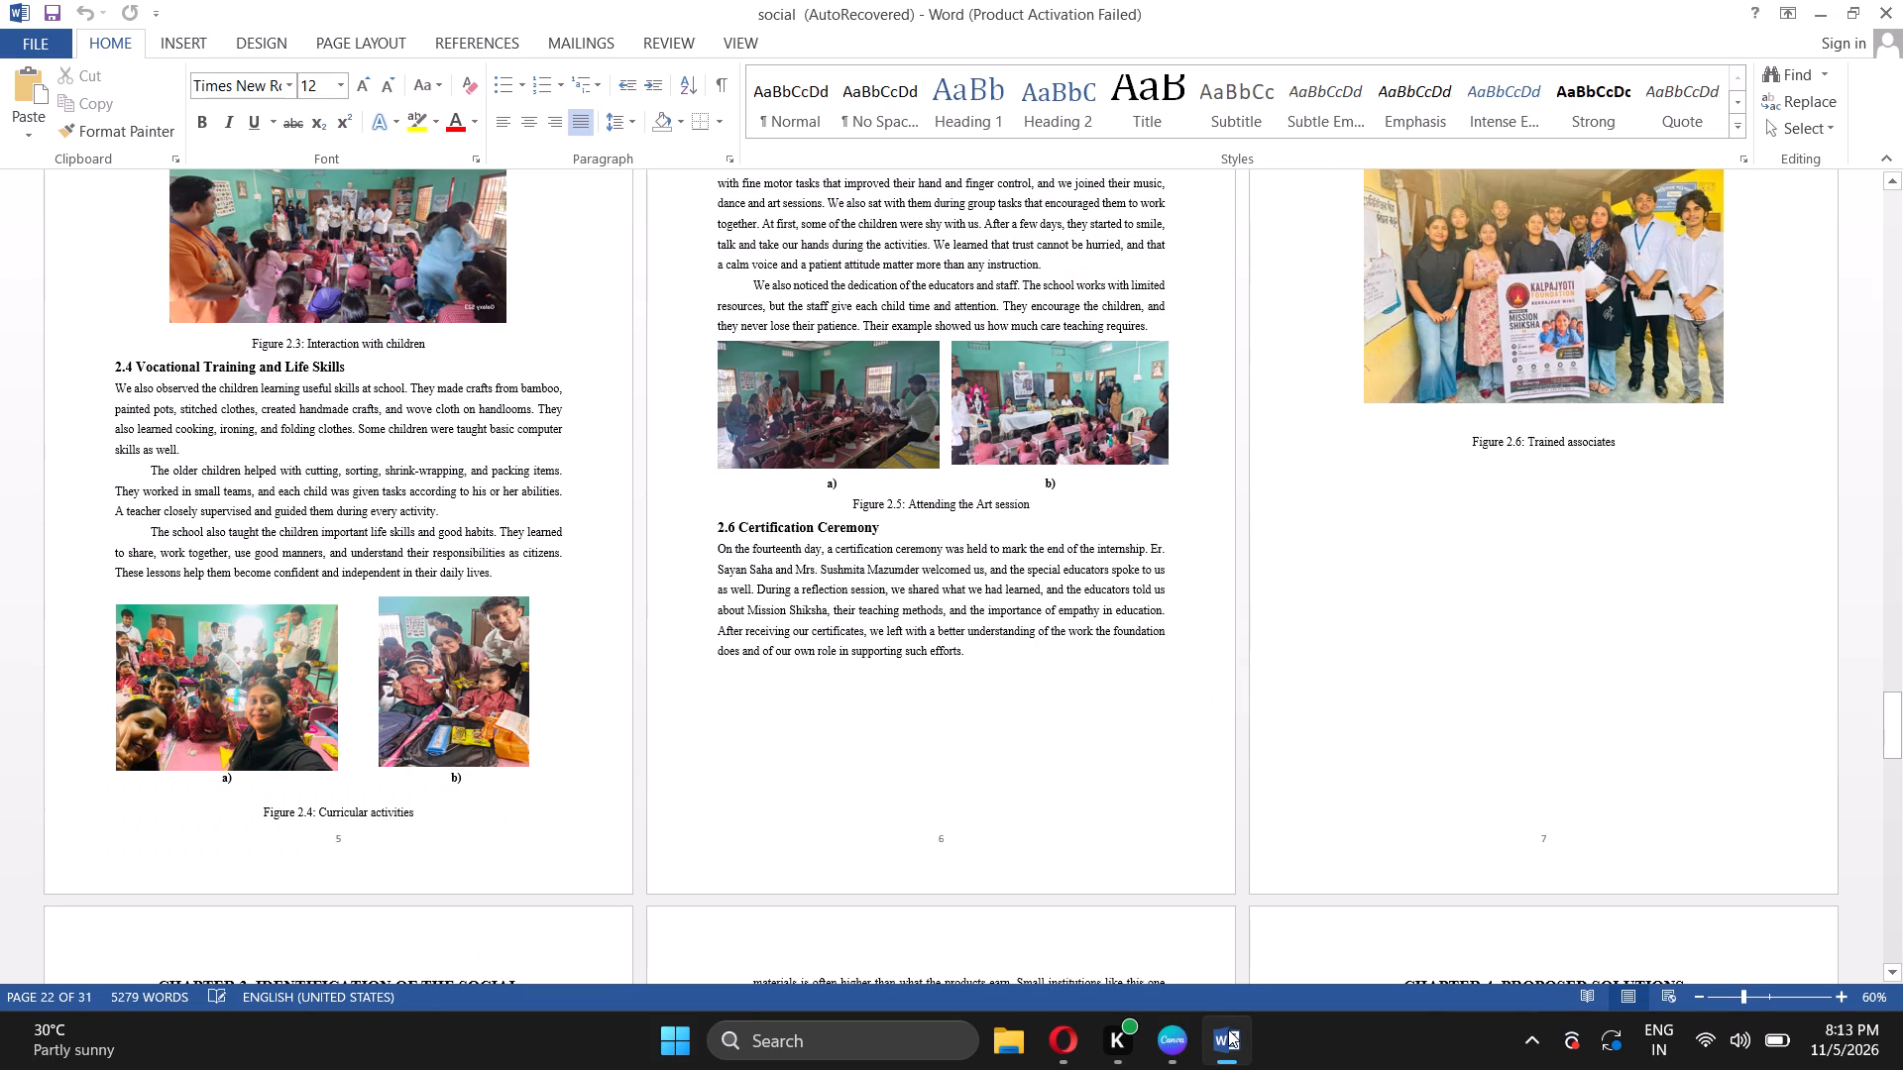
pyautogui.scroll(2, 1102, 851)
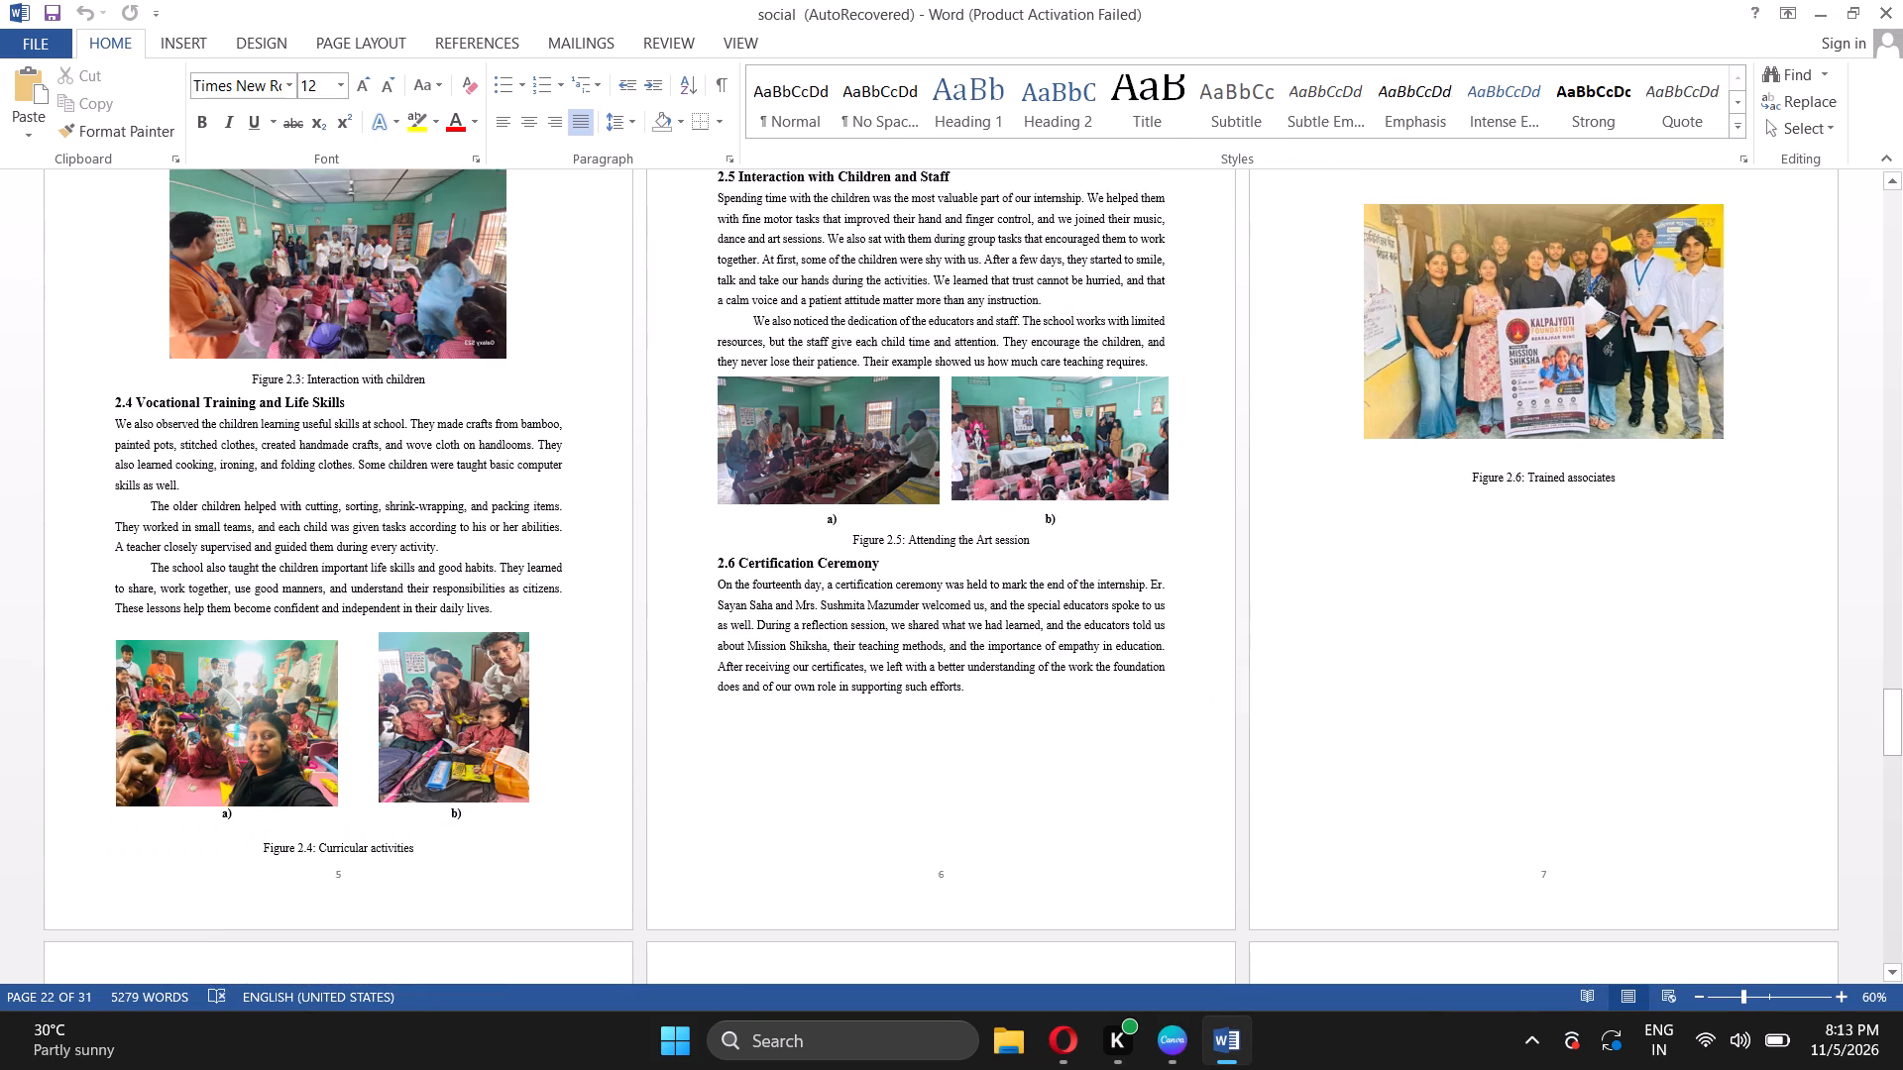
pyautogui.scroll(7, 1102, 851)
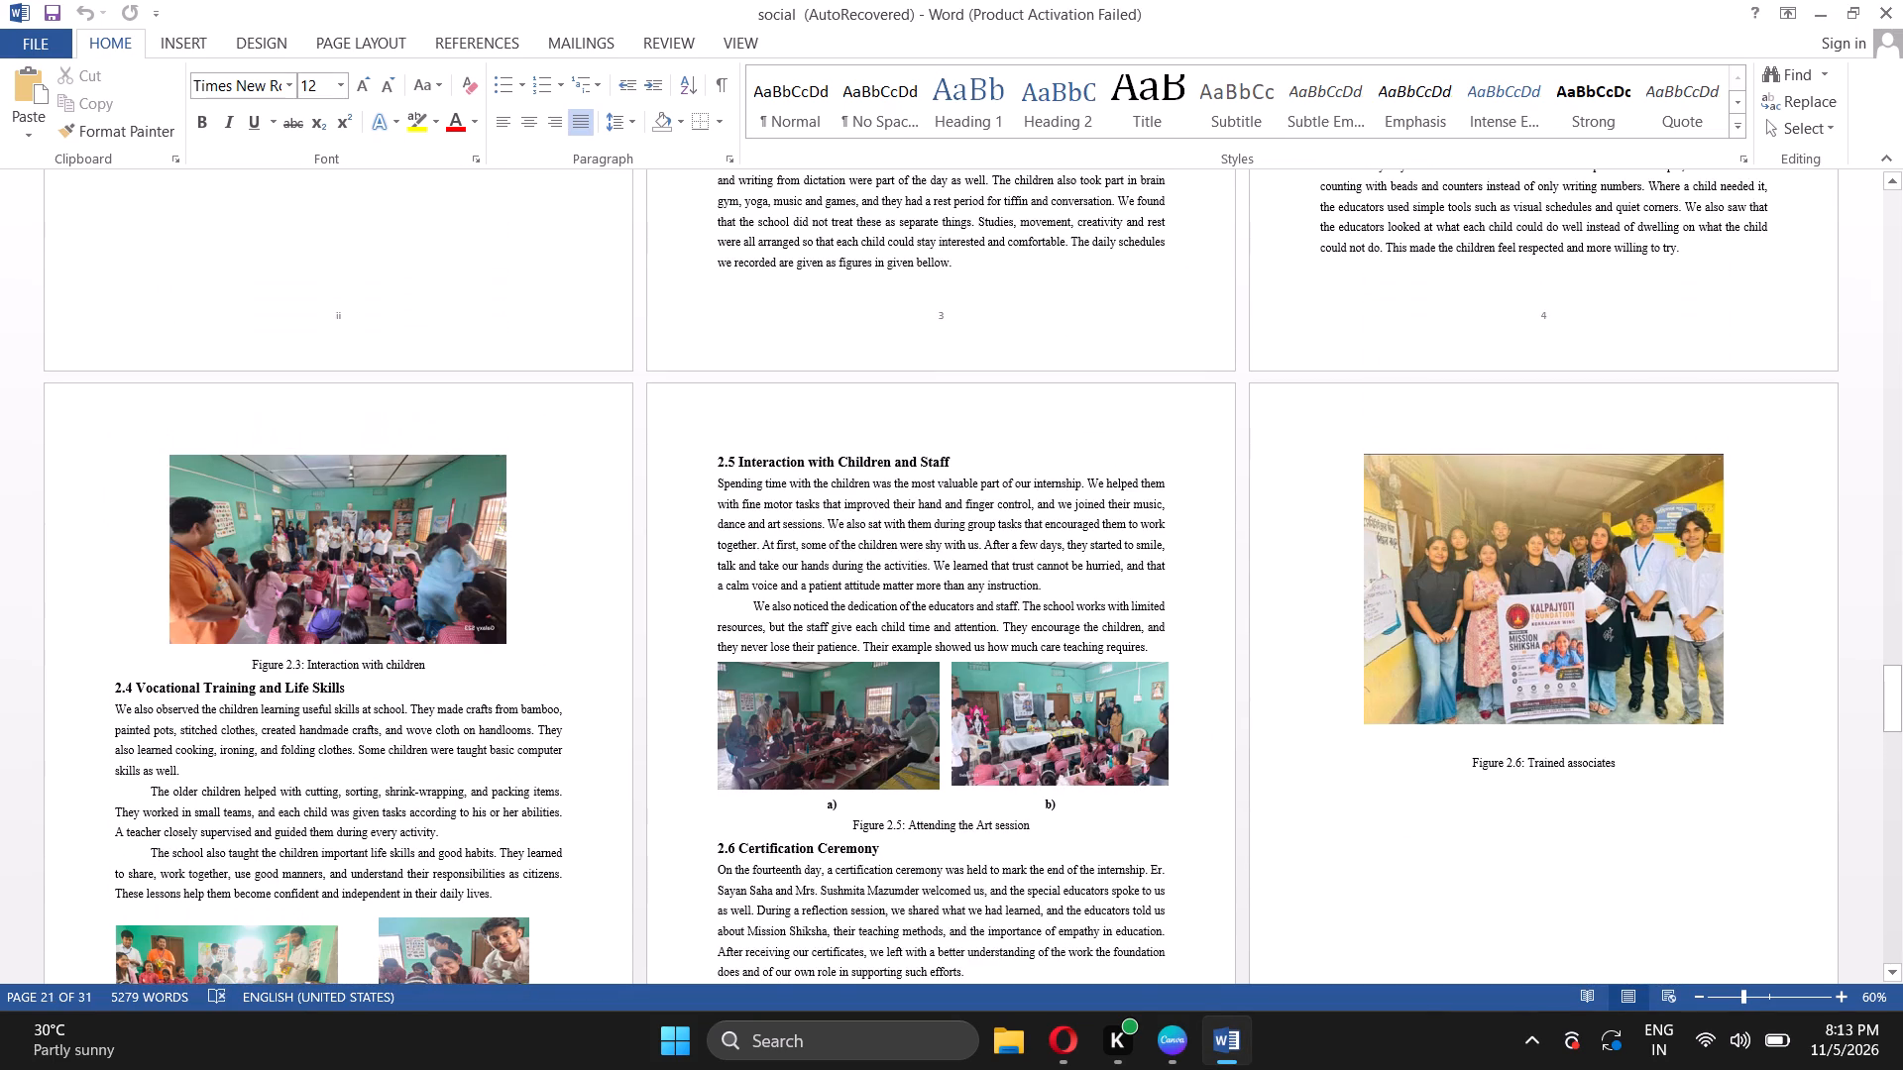
pyautogui.scroll(13, 1146, 783)
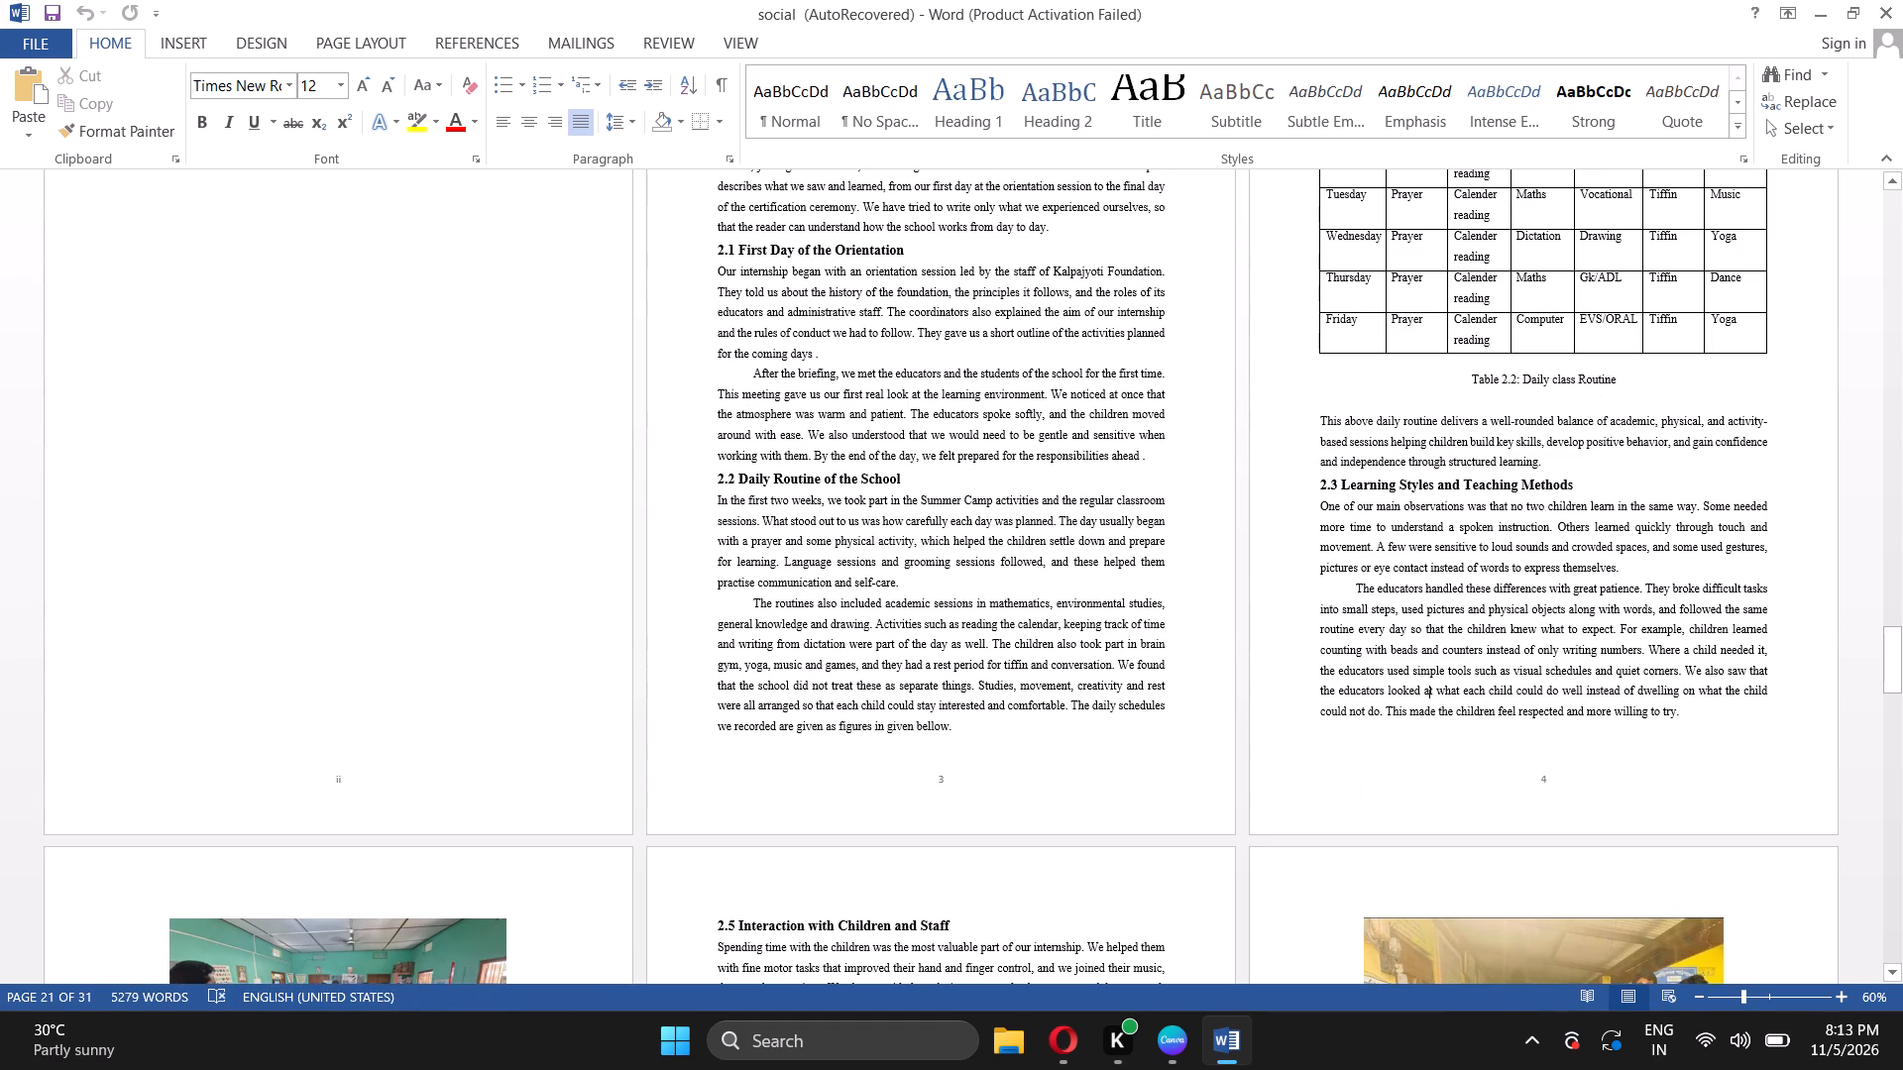
pyautogui.scroll(4, 901, 419)
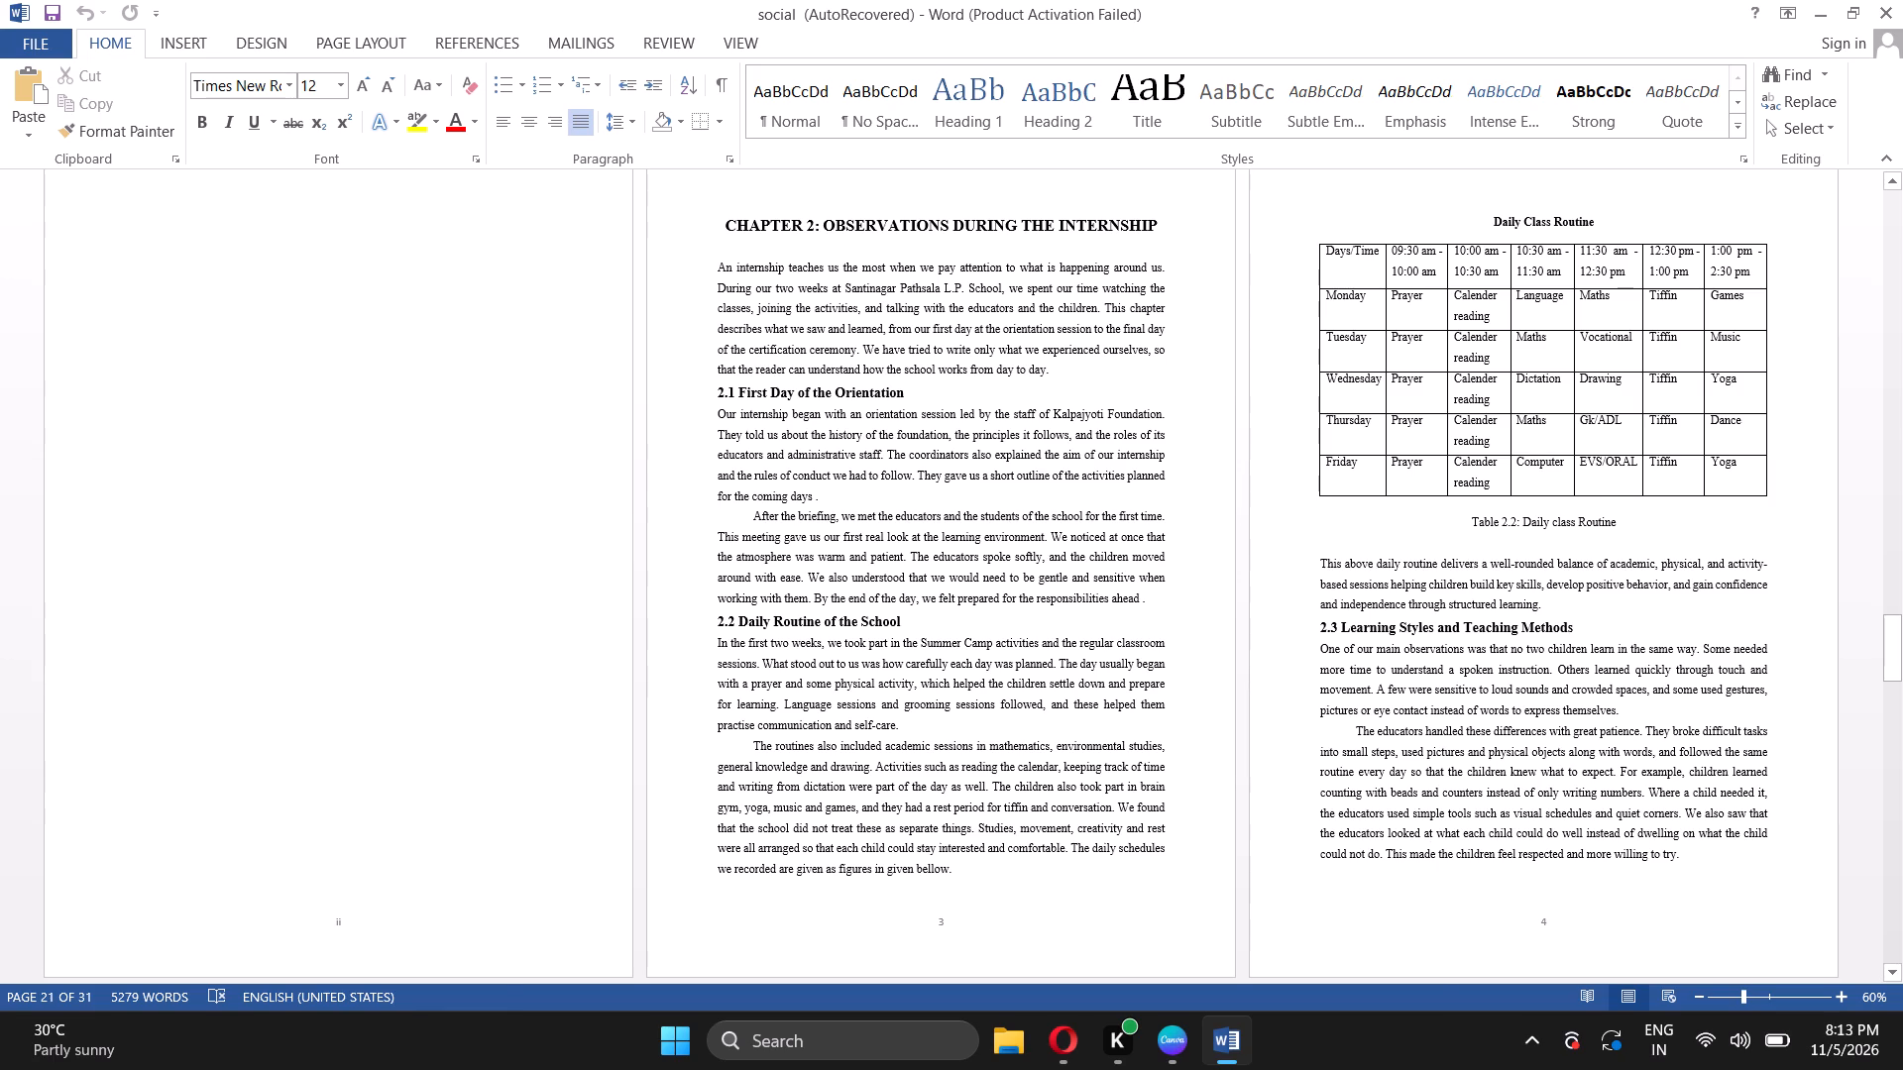
pyautogui.scroll(-20, 1106, 634)
pyautogui.scroll(-1, 1106, 634)
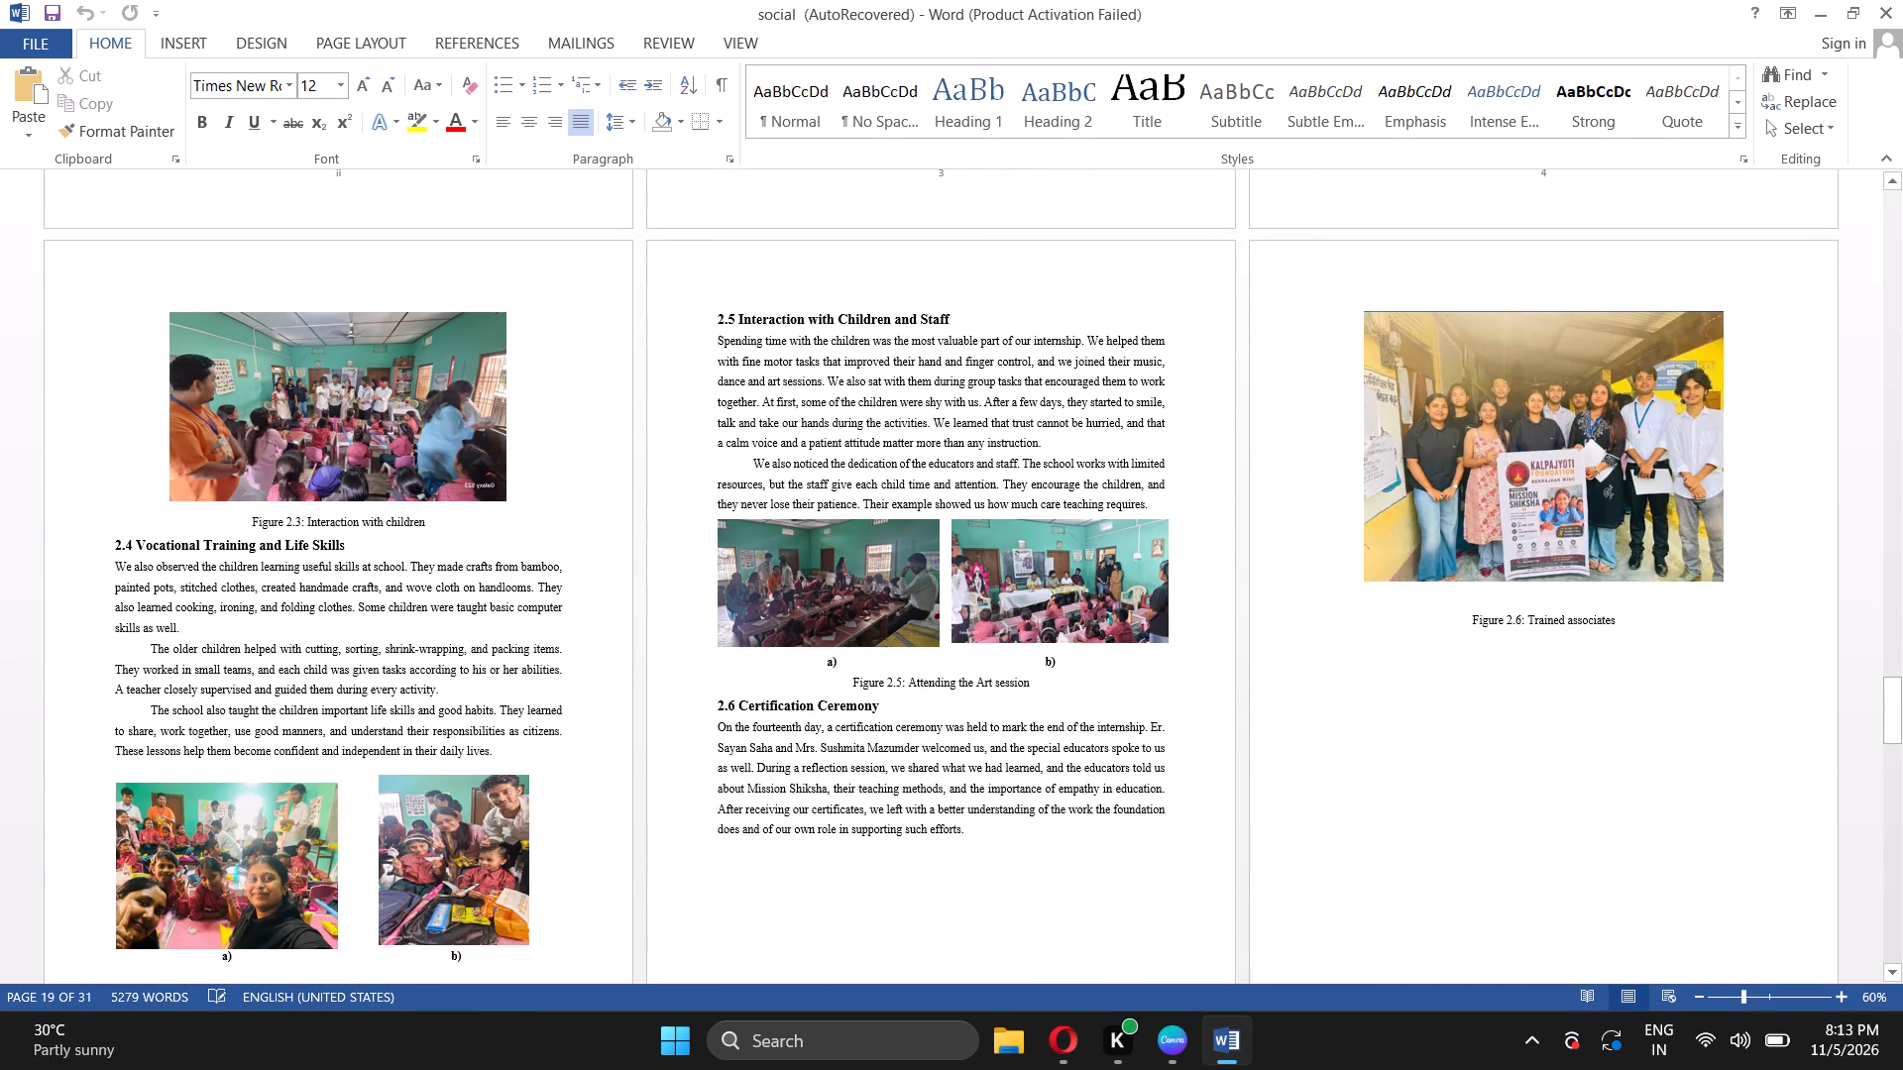
pyautogui.scroll(-7, 528, 645)
# Go back to Canva and examine the second Solution slide and the second Problems and Challenges Faced slide.
pyautogui.click(1190, 1052)
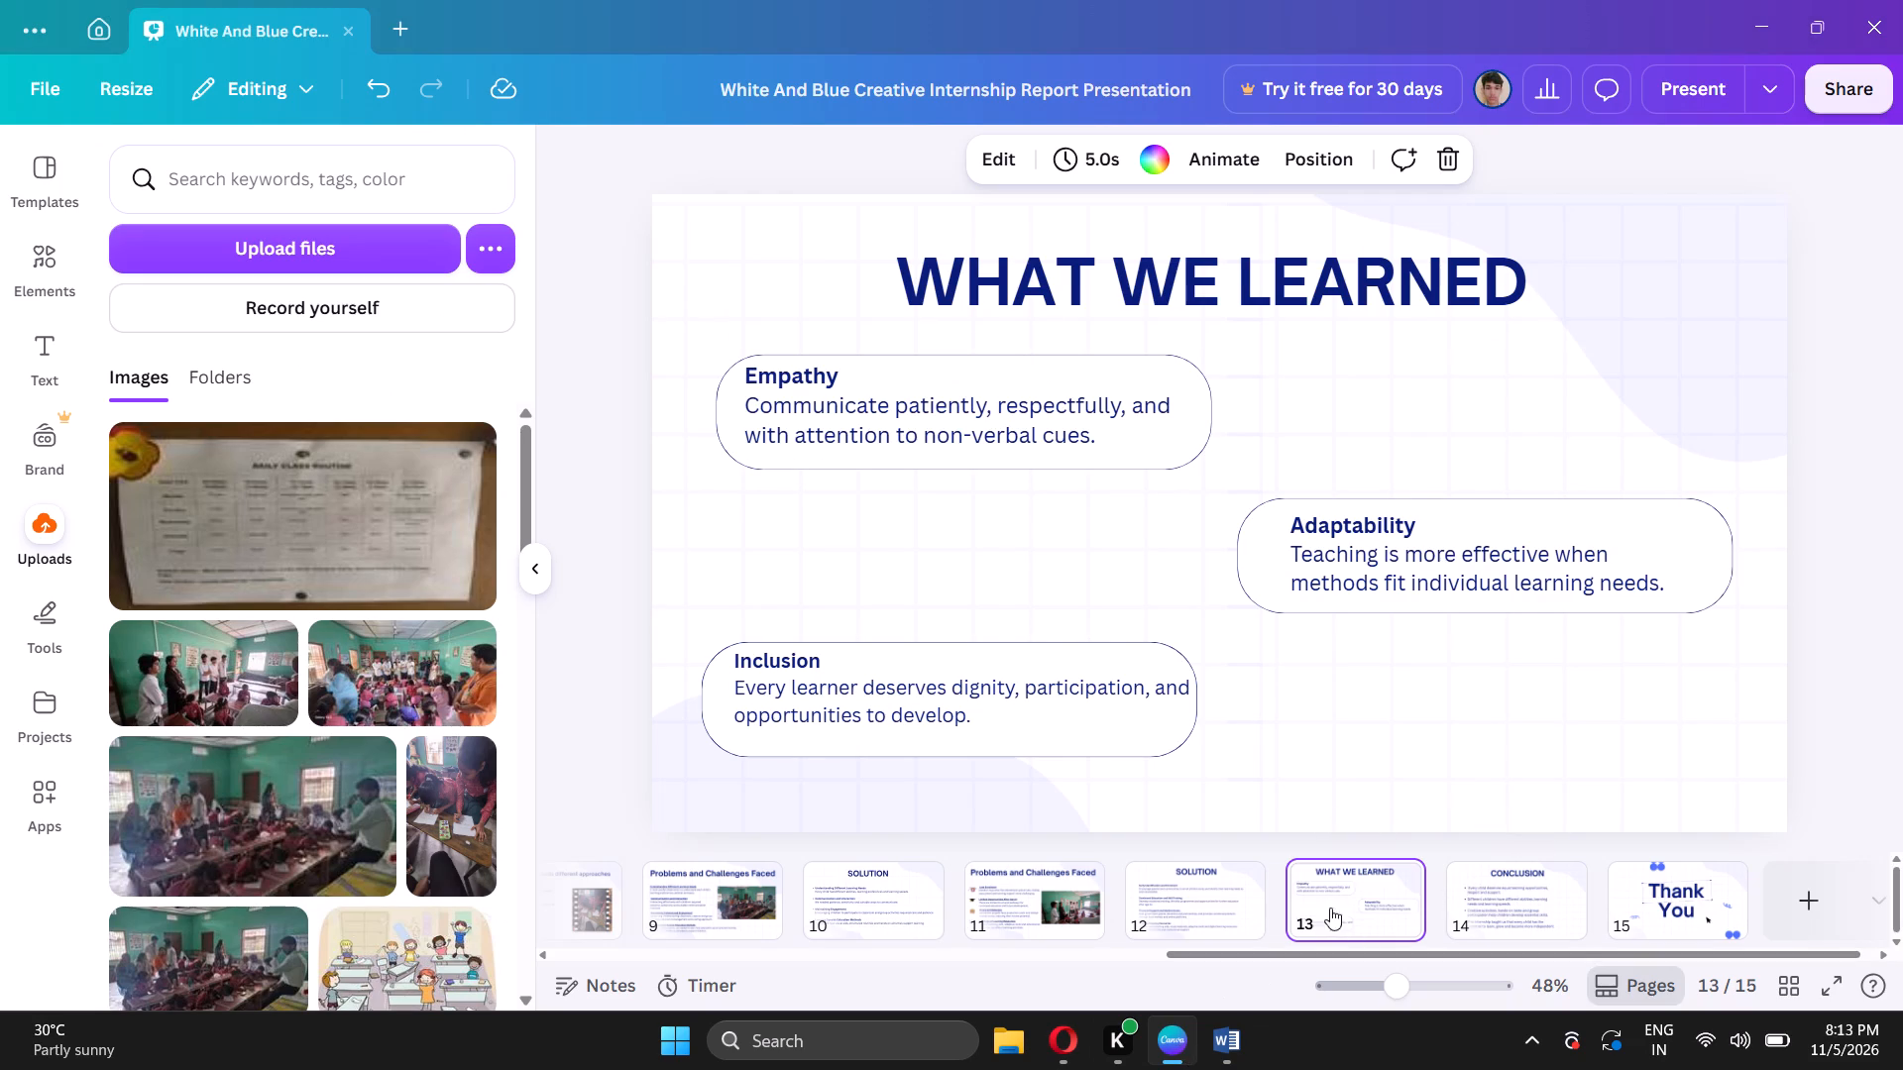
pyautogui.click(1167, 909)
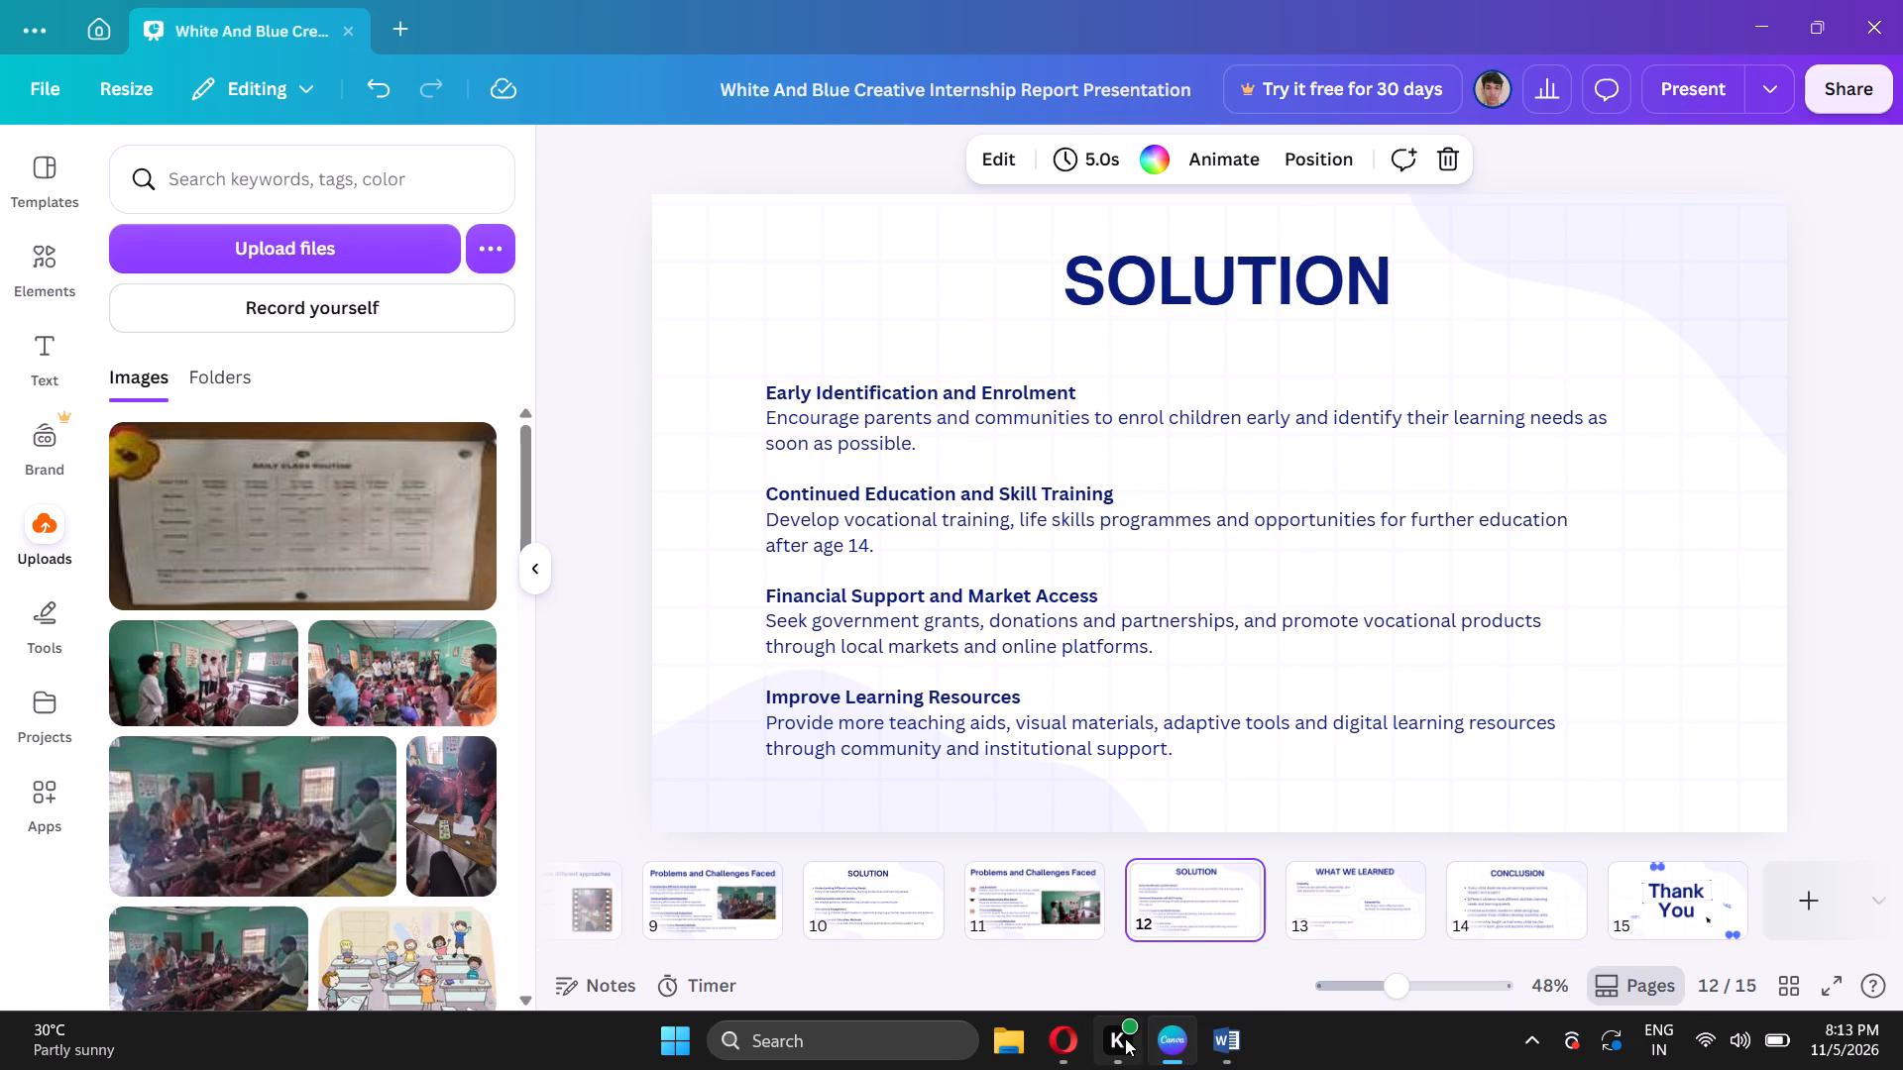
pyautogui.click(1050, 902)
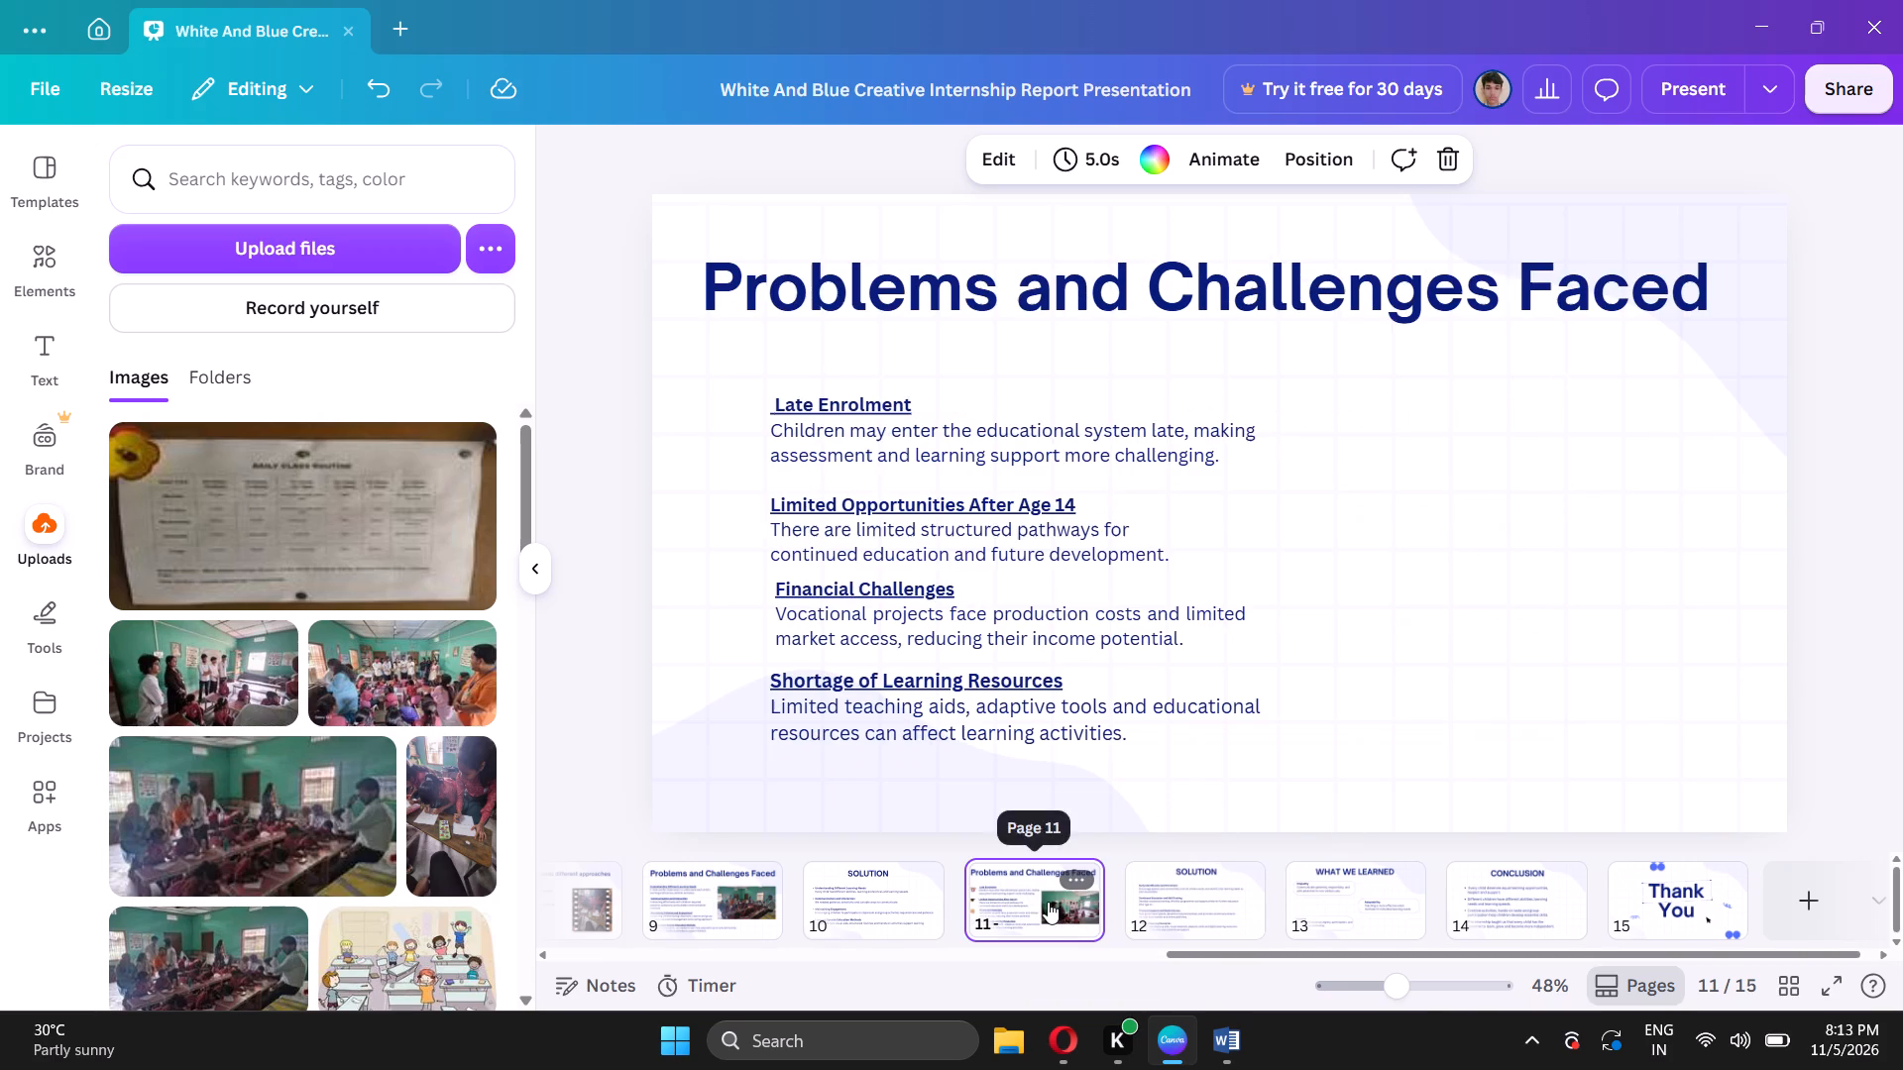
# Switch to the Word report and examine the table of contents and Chapter 1, Overview of the Organisation.
pyautogui.click(1218, 1043)
pyautogui.scroll(18, 919, 670)
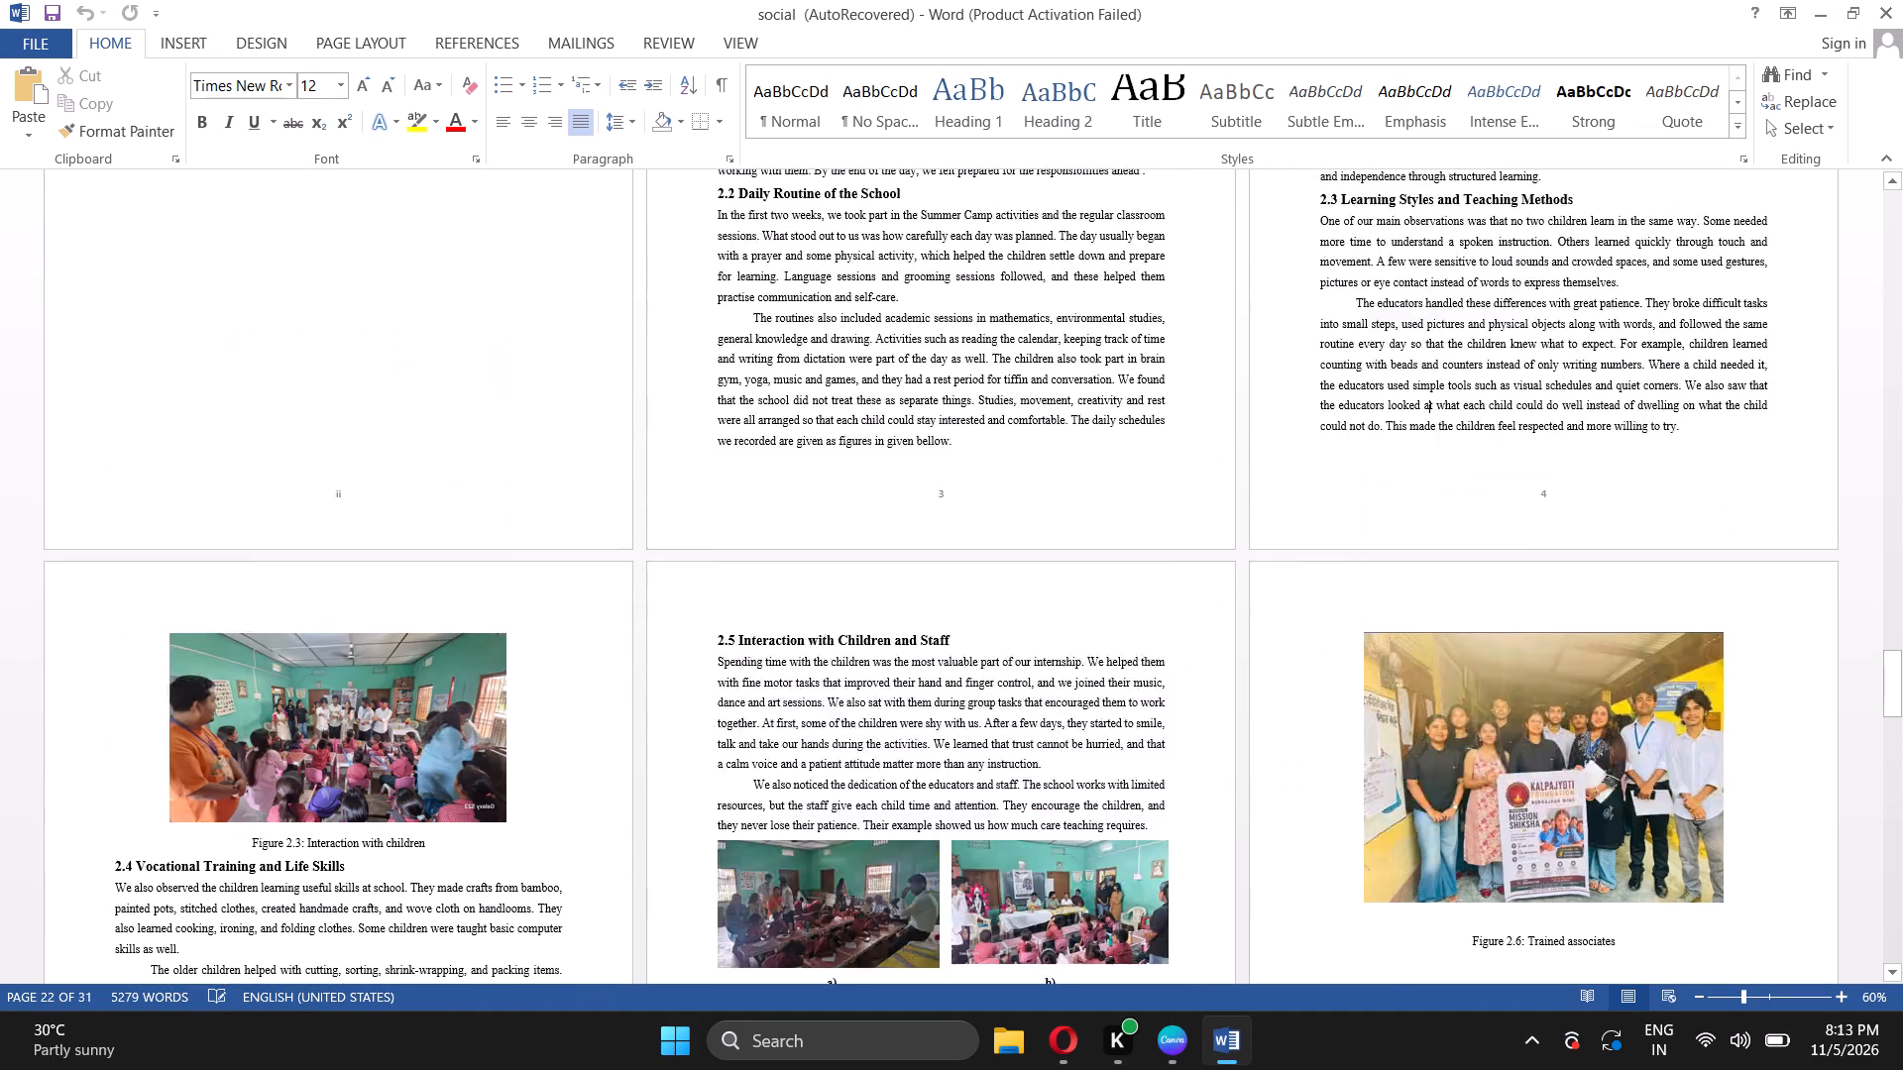
pyautogui.scroll(20, 920, 654)
pyautogui.scroll(20, 920, 654)
pyautogui.scroll(7, 920, 654)
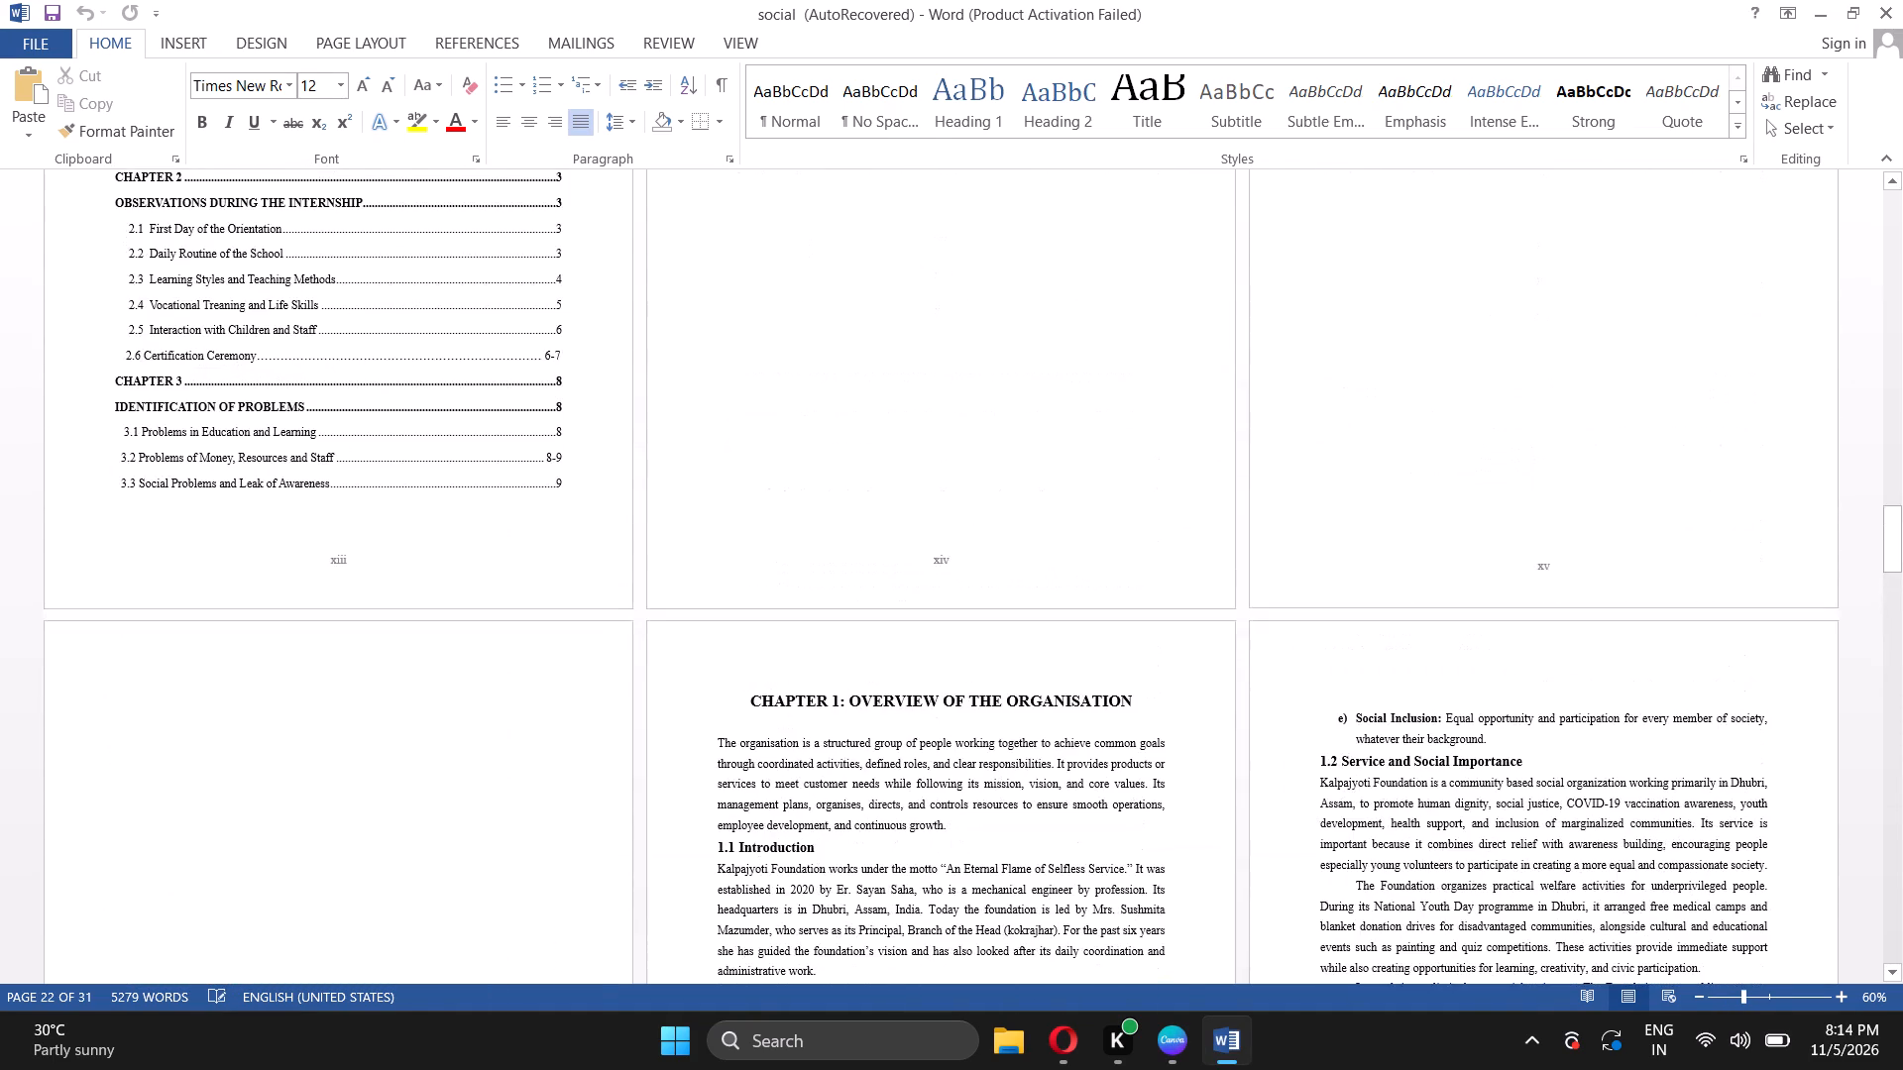
pyautogui.scroll(-1, 941, 758)
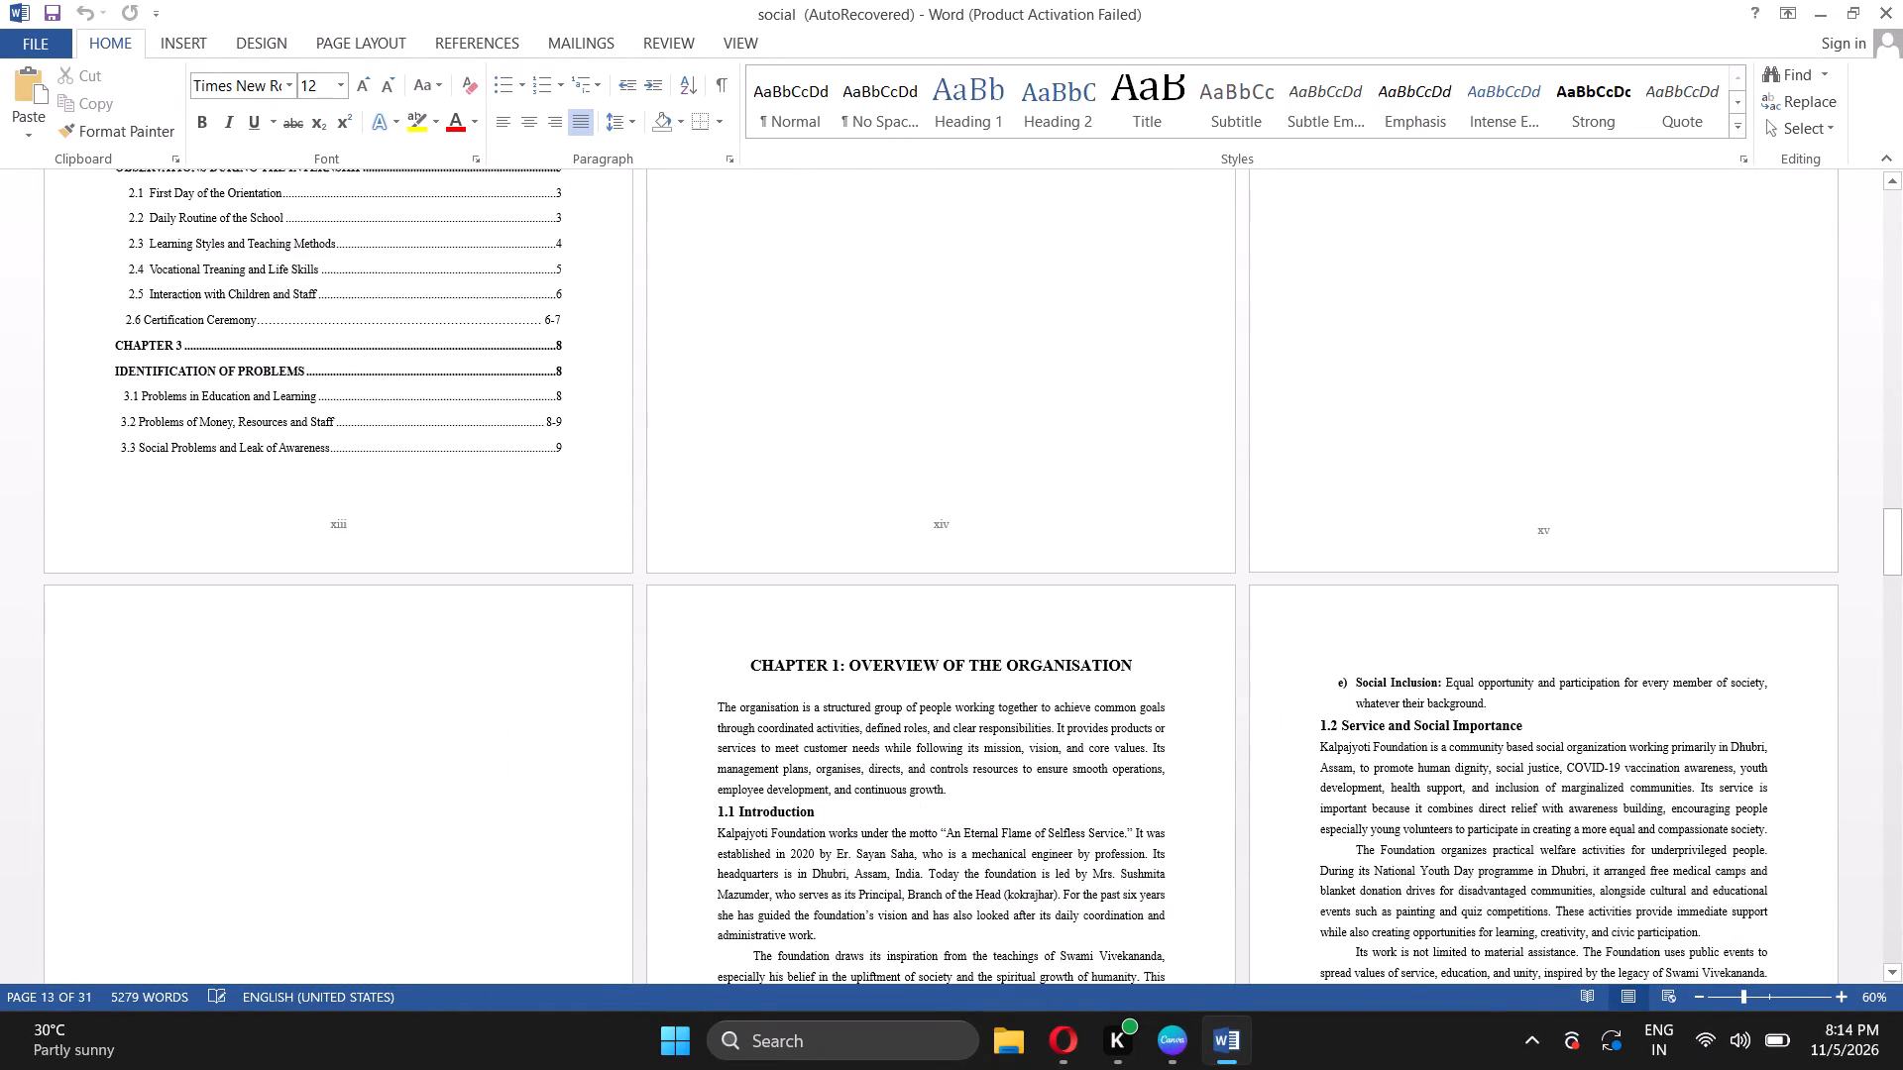
pyautogui.keyDown('ctrl'); pyautogui.scroll(2, 993, 876); pyautogui.keyUp('ctrl')
pyautogui.scroll(6, 863, 799)
pyautogui.scroll(-9, 863, 799)
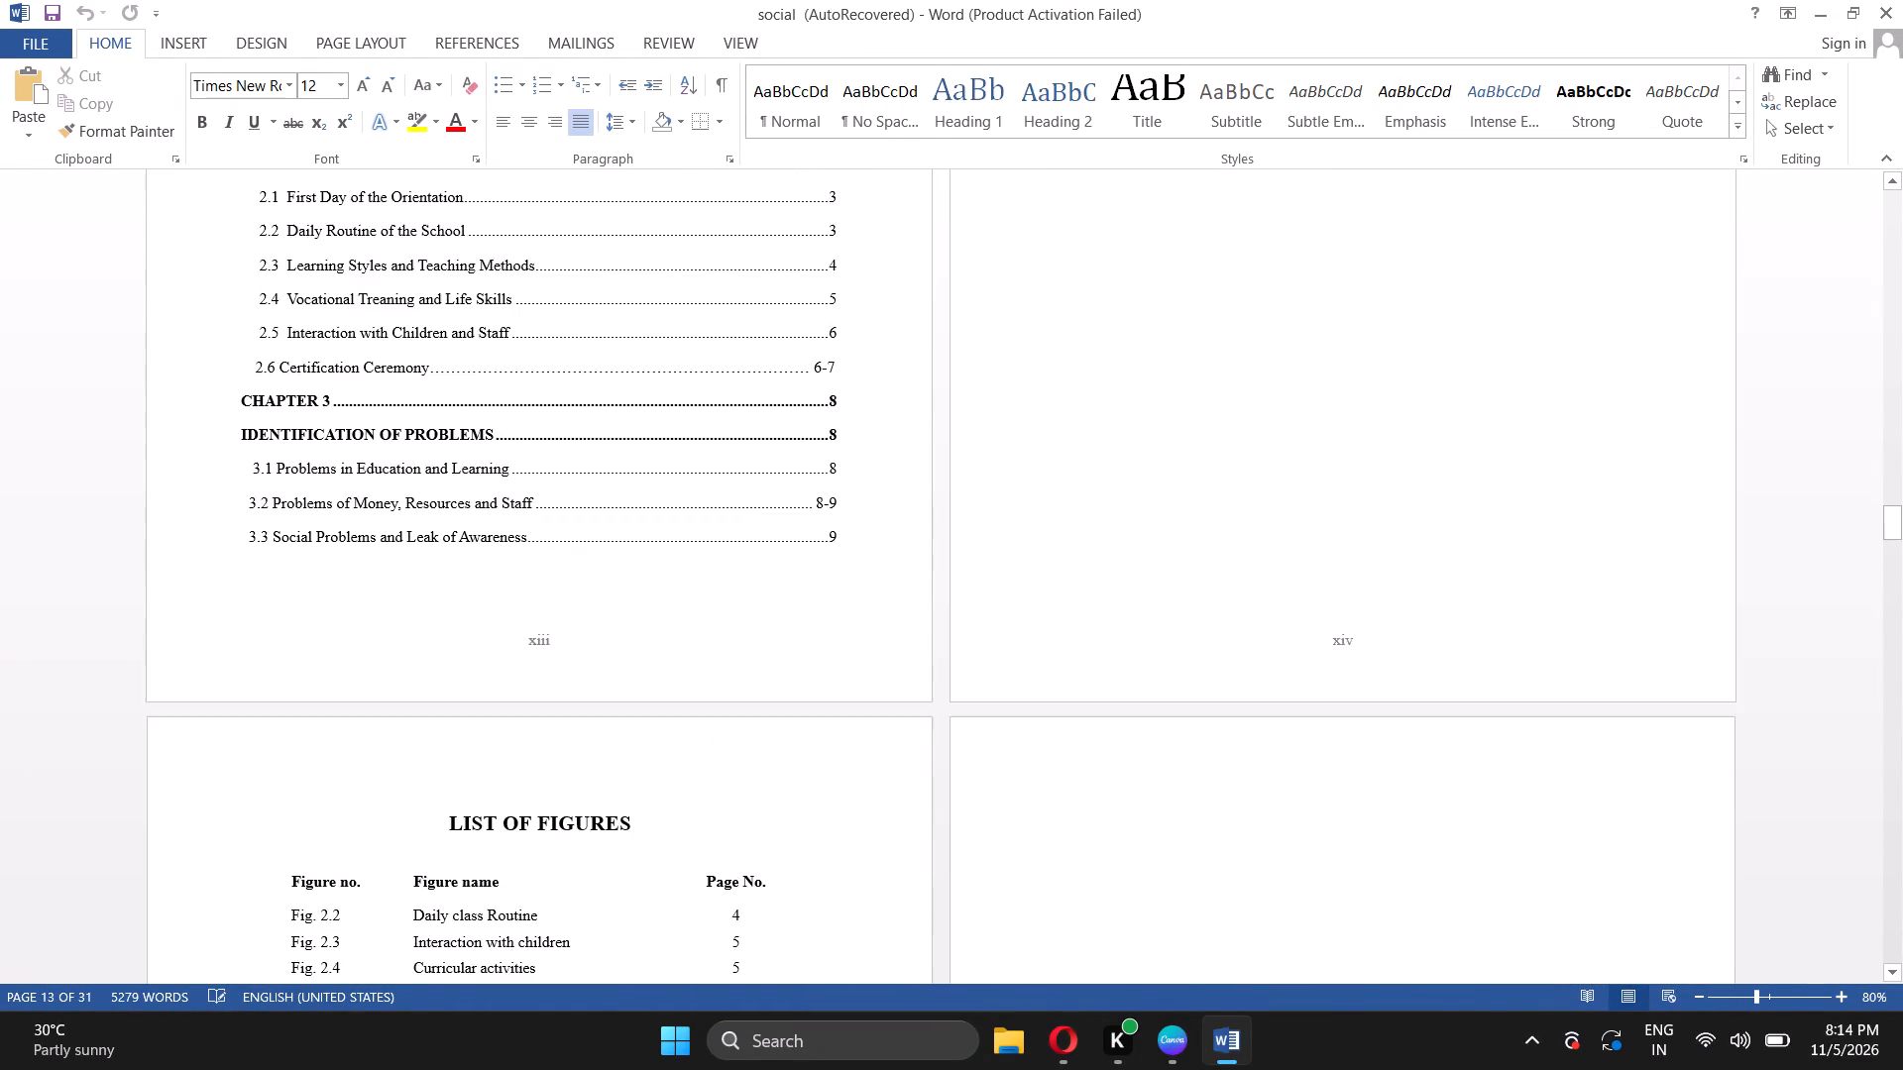
pyautogui.scroll(-20, 863, 799)
pyautogui.scroll(-12, 863, 799)
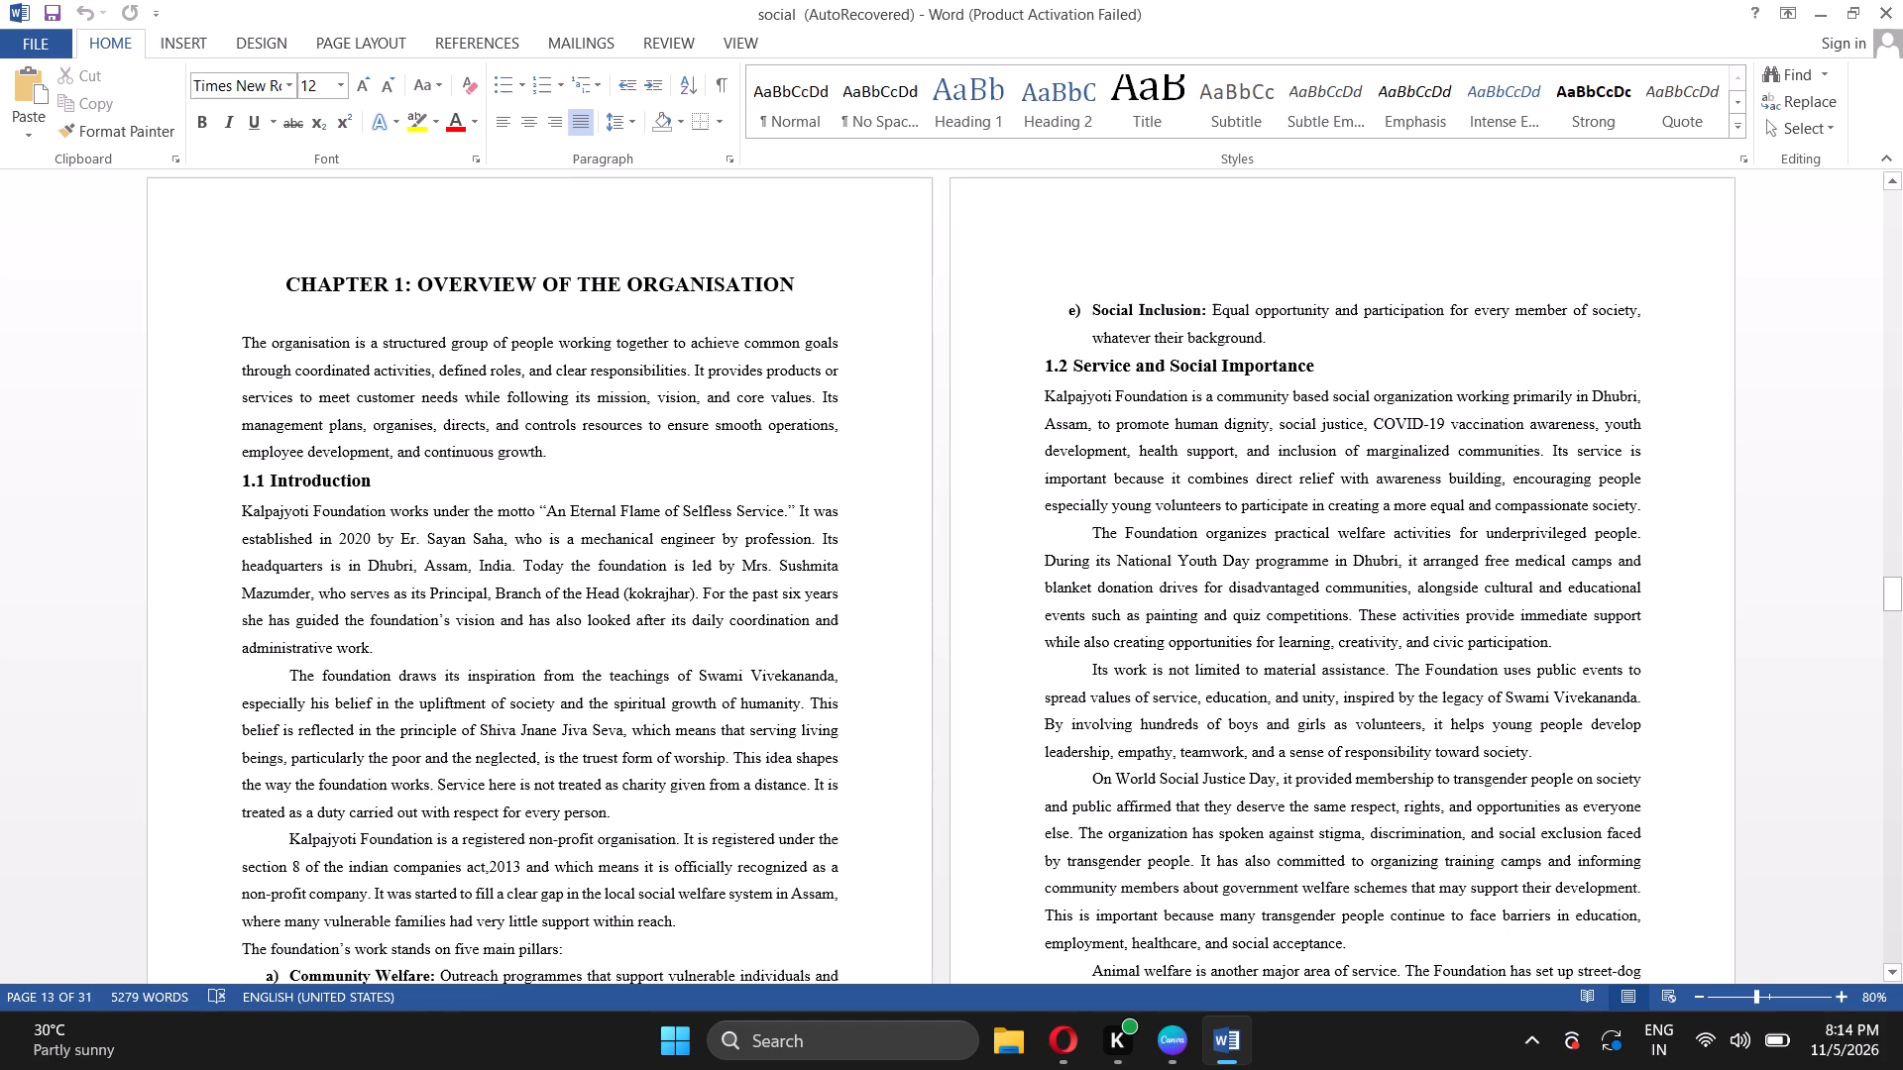
# In Canva, change the foundation's establishment year in the first bullet of the Introduction slide to 2020.
pyautogui.click(1178, 1019)
pyautogui.click(1193, 1035)
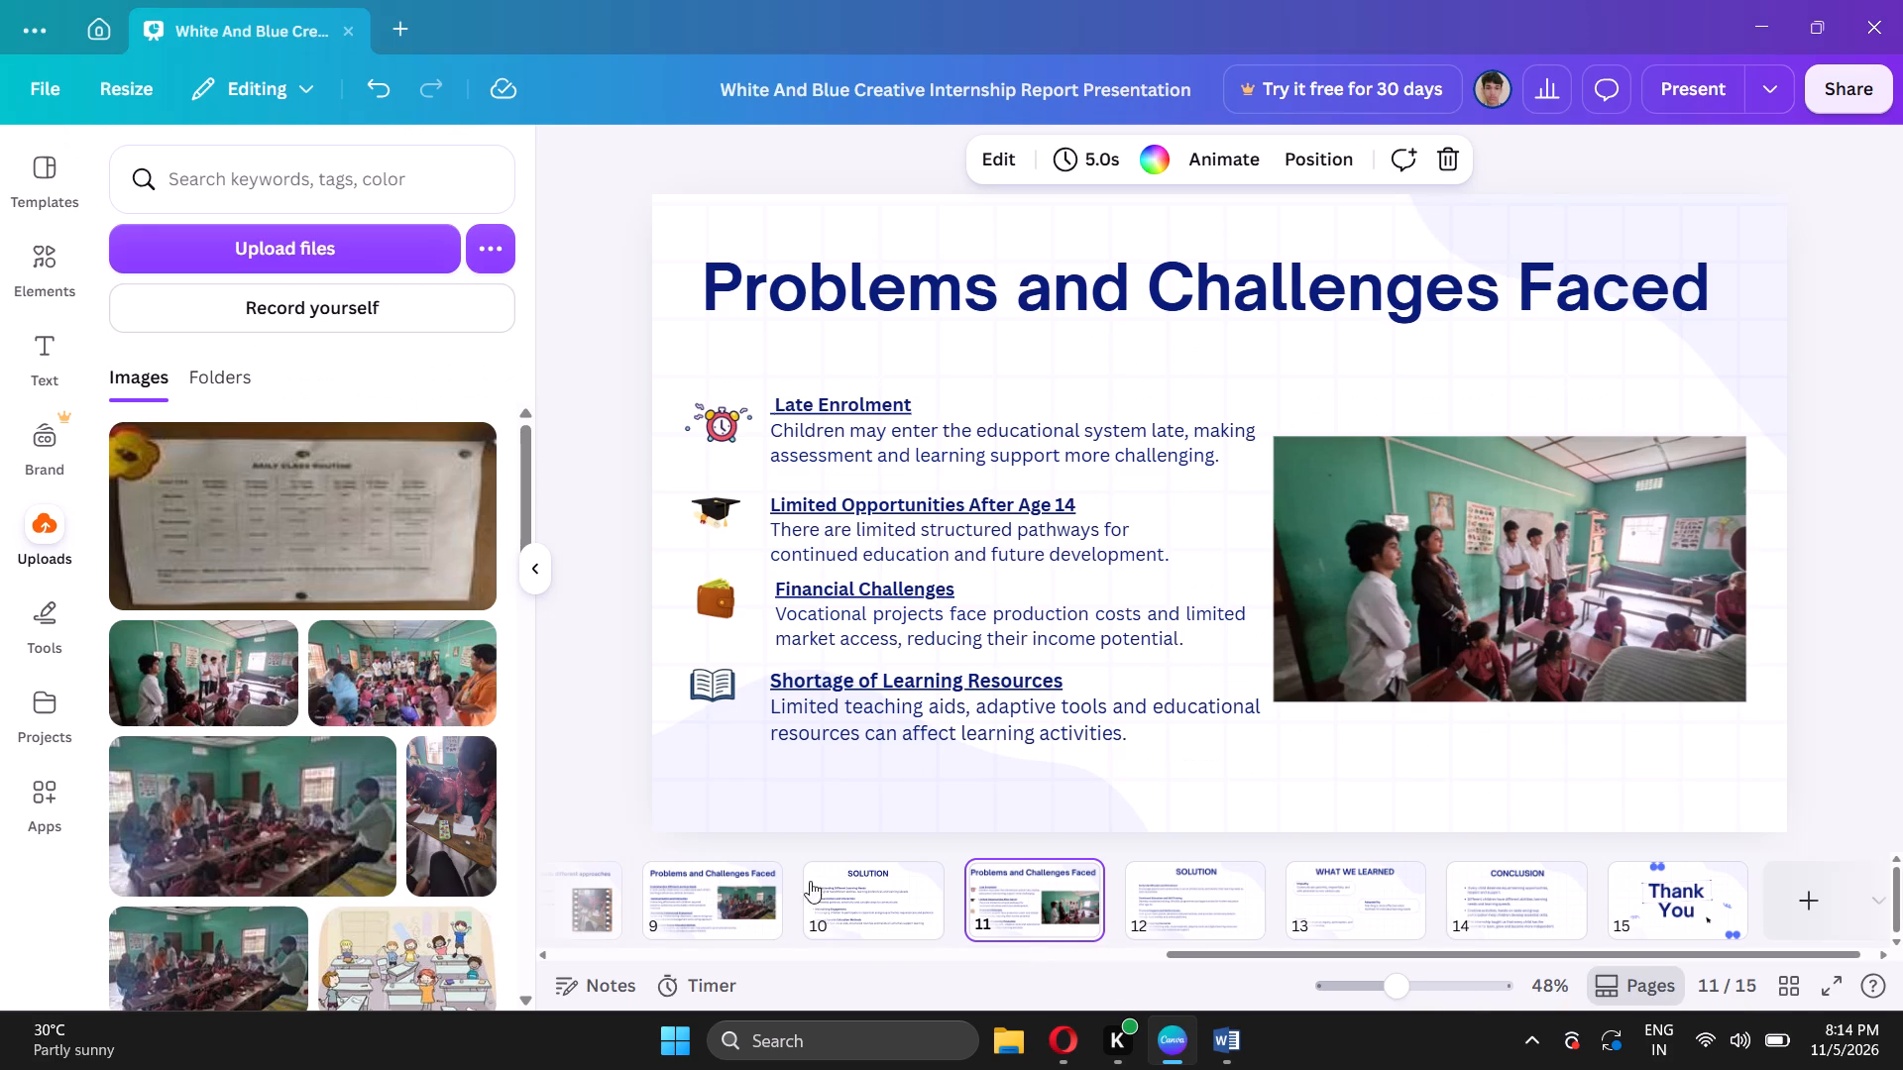
pyautogui.moveTo(1266, 941); pyautogui.dragTo(1004, 971)
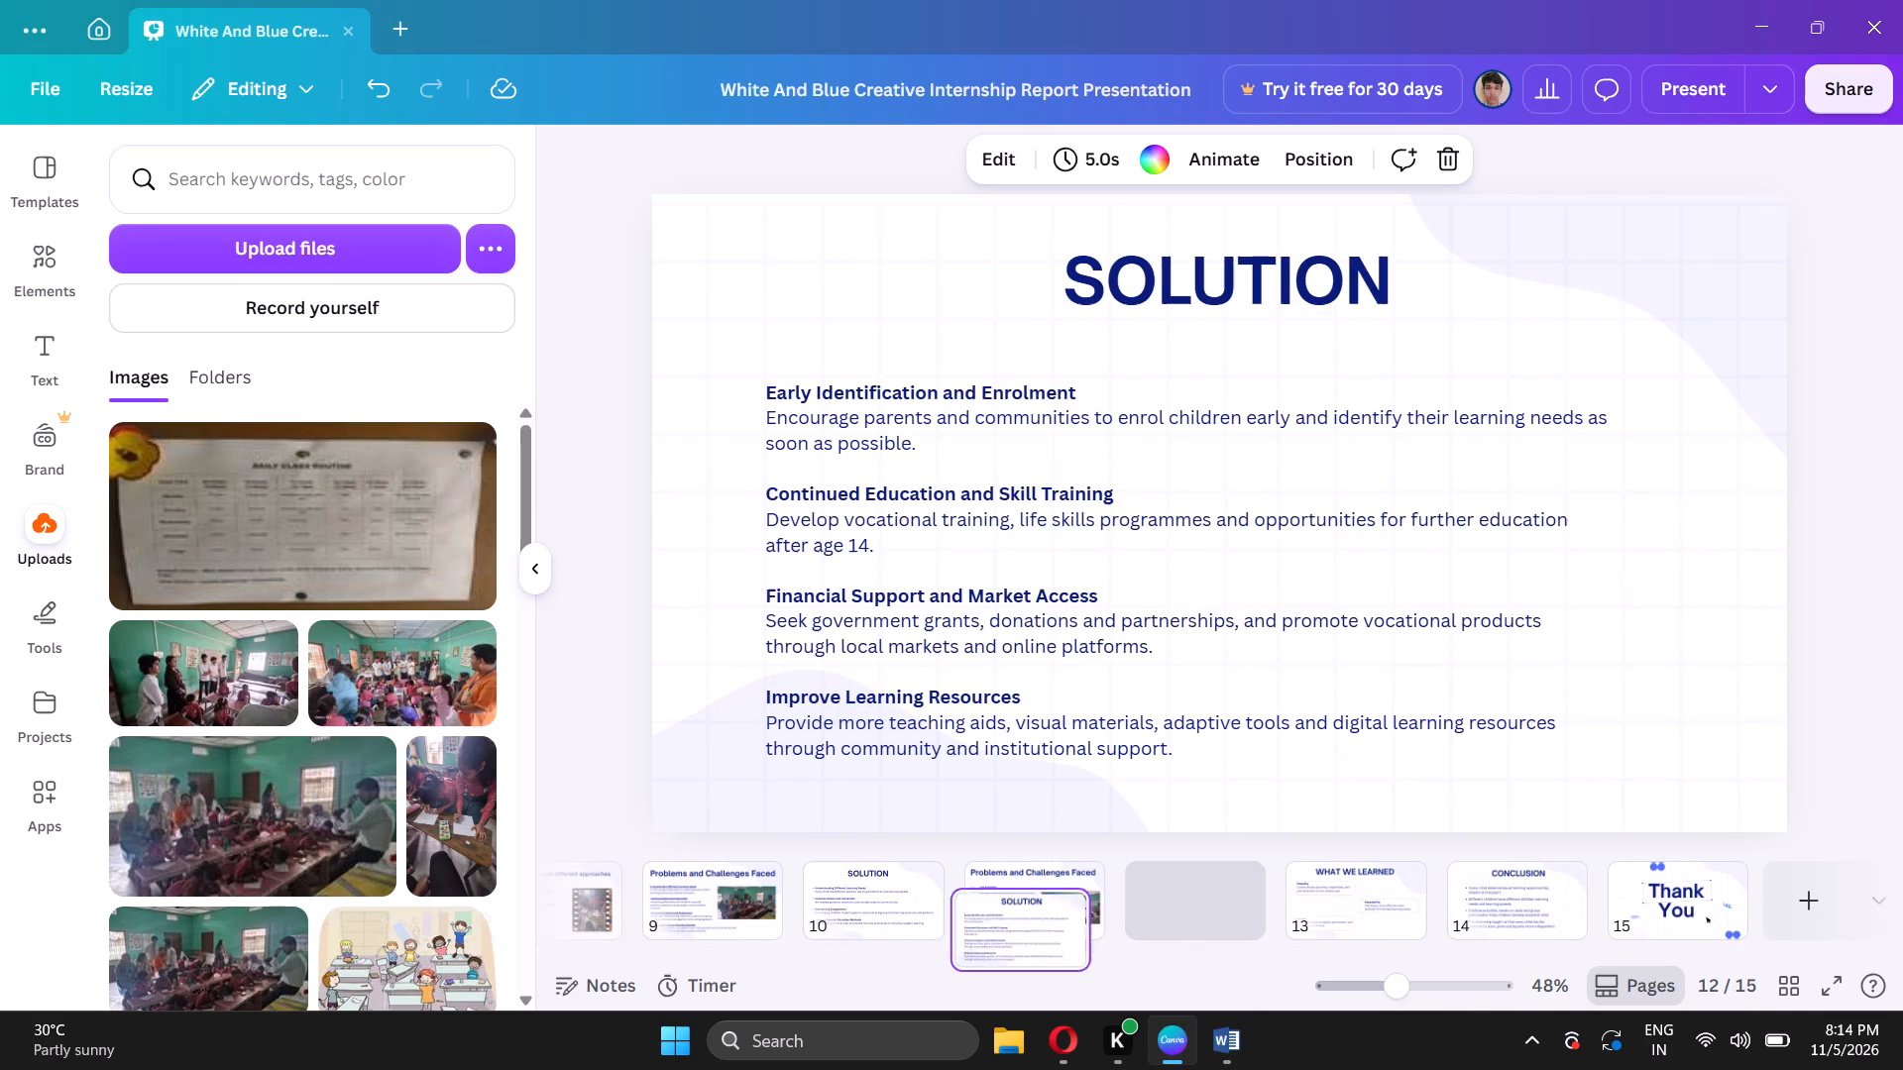
pyautogui.moveTo(1004, 971); pyautogui.dragTo(1000, 969)
pyautogui.moveTo(1000, 969); pyautogui.dragTo(1097, 961)
pyautogui.moveTo(1185, 950); pyautogui.dragTo(654, 958)
pyautogui.click(798, 884)
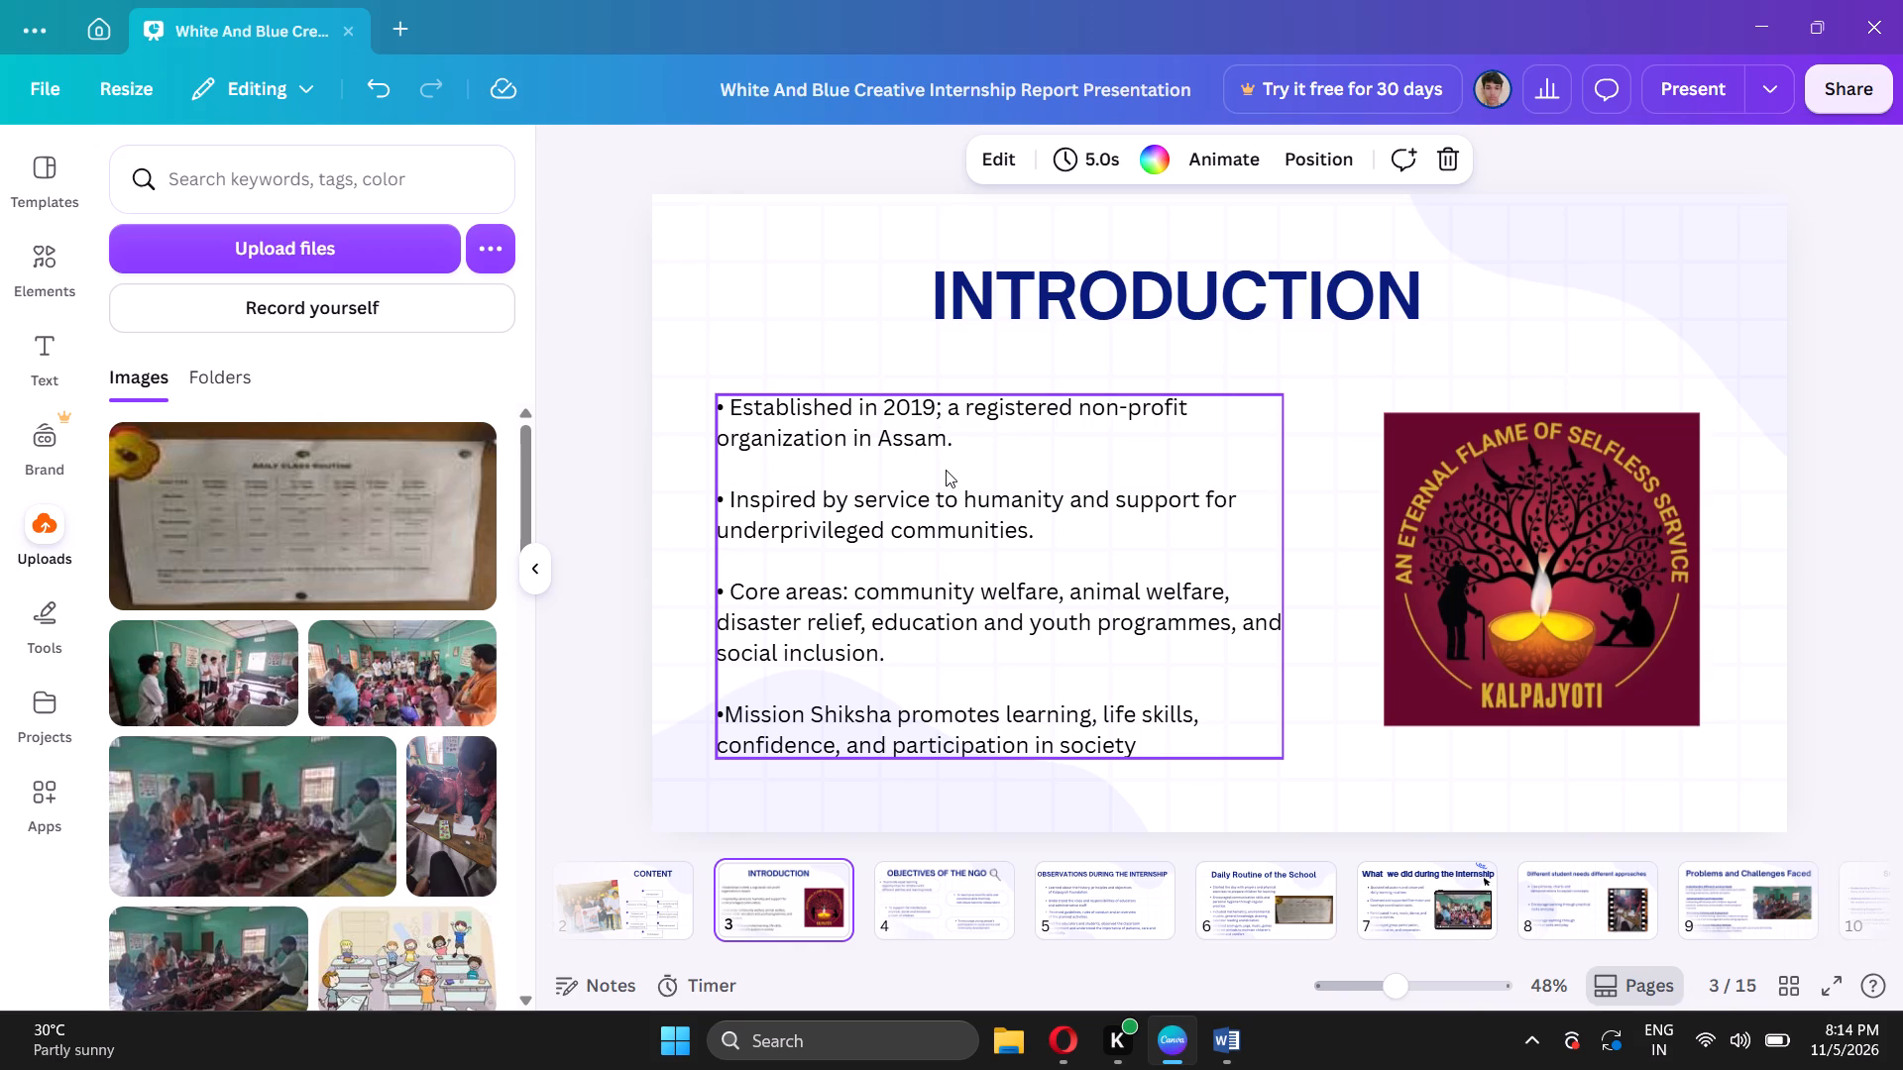
pyautogui.click(934, 405)
pyautogui.click(937, 402)
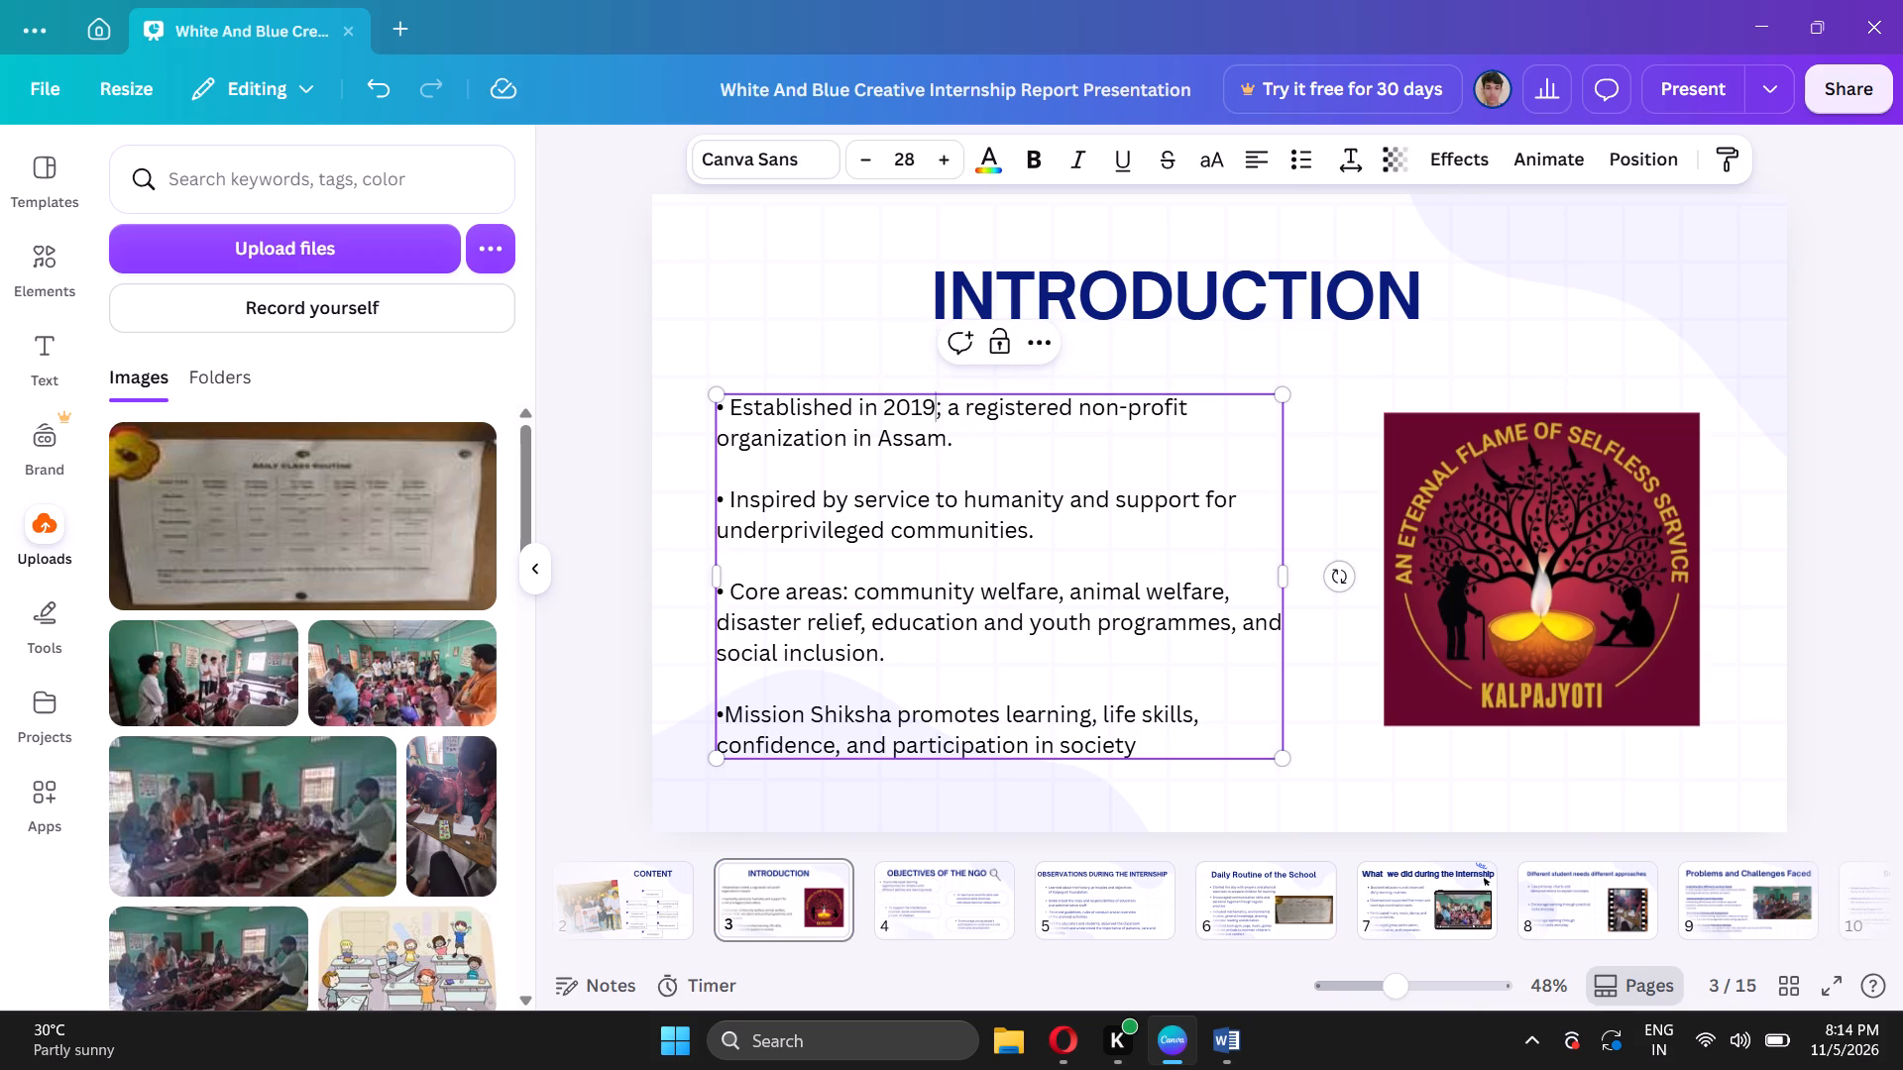
pyautogui.press('BackSpace')
pyautogui.press('BackSpace')
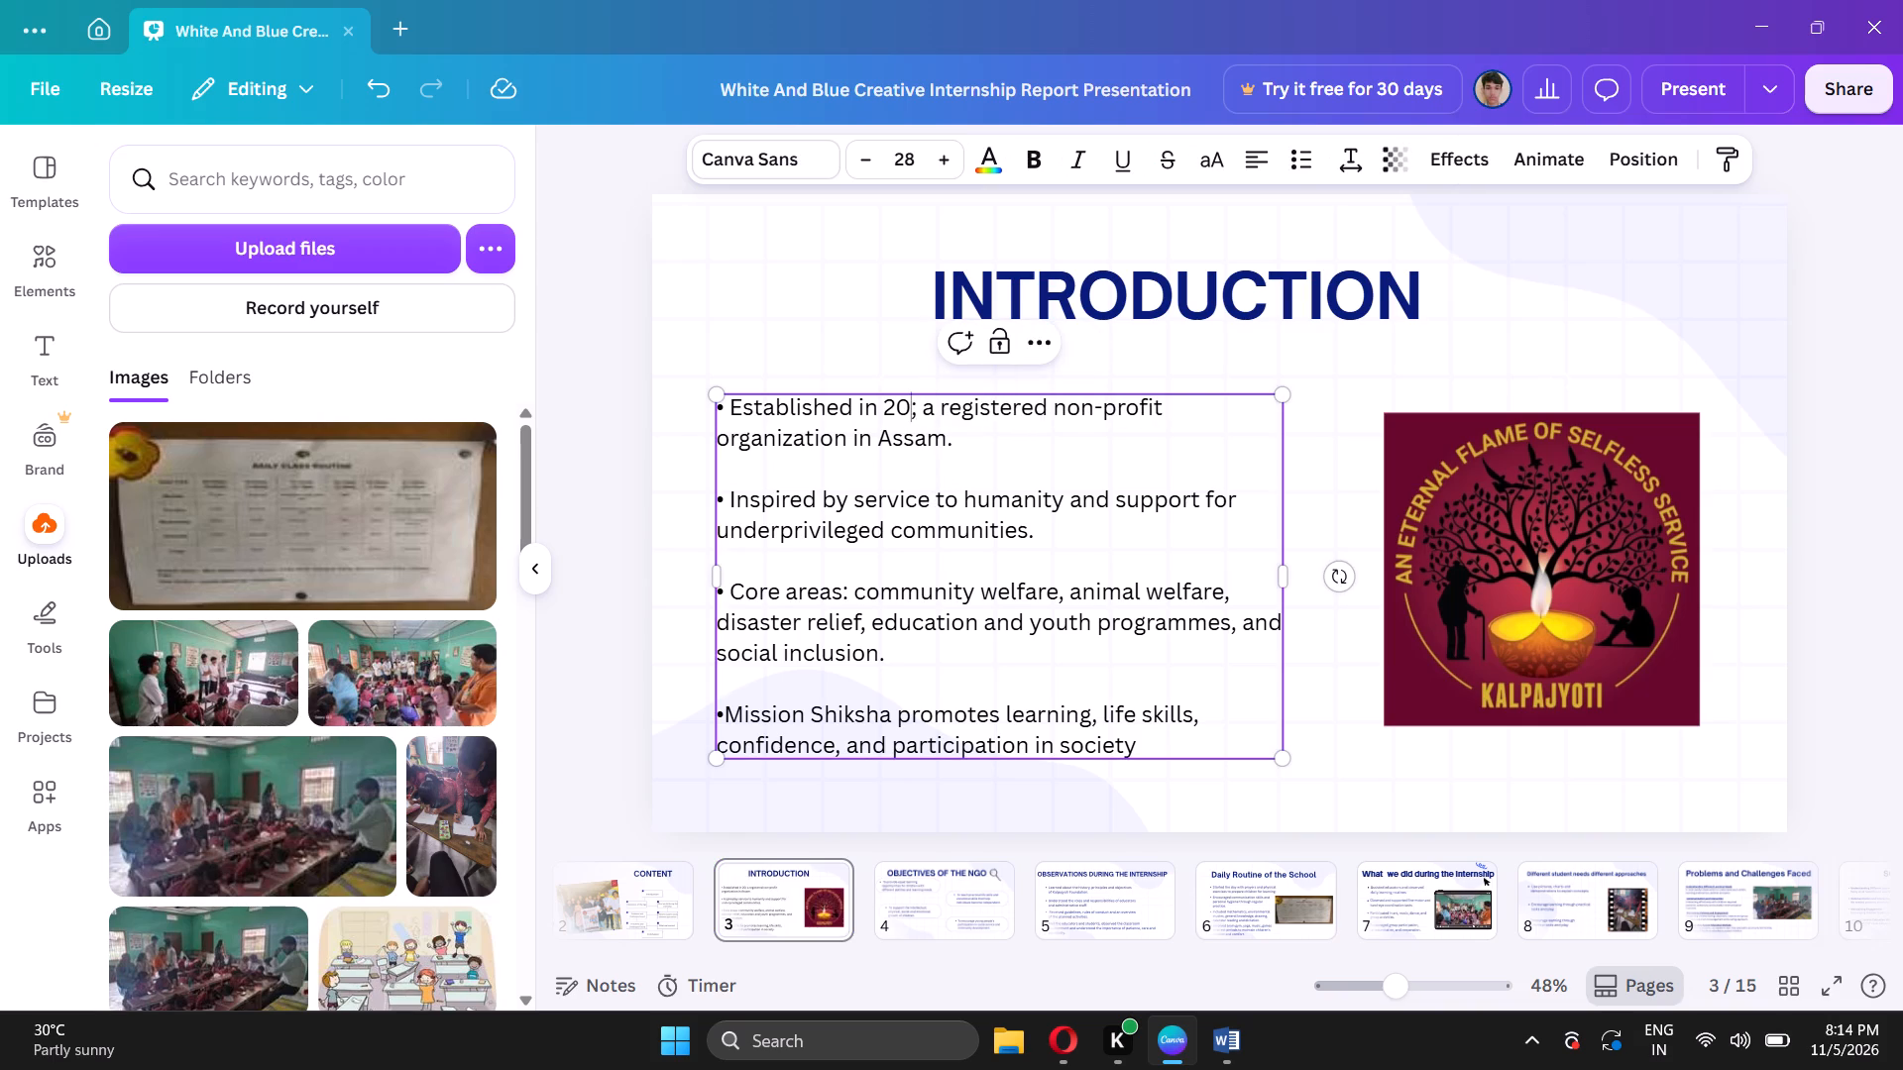
pyautogui.press('2')
pyautogui.press('0')
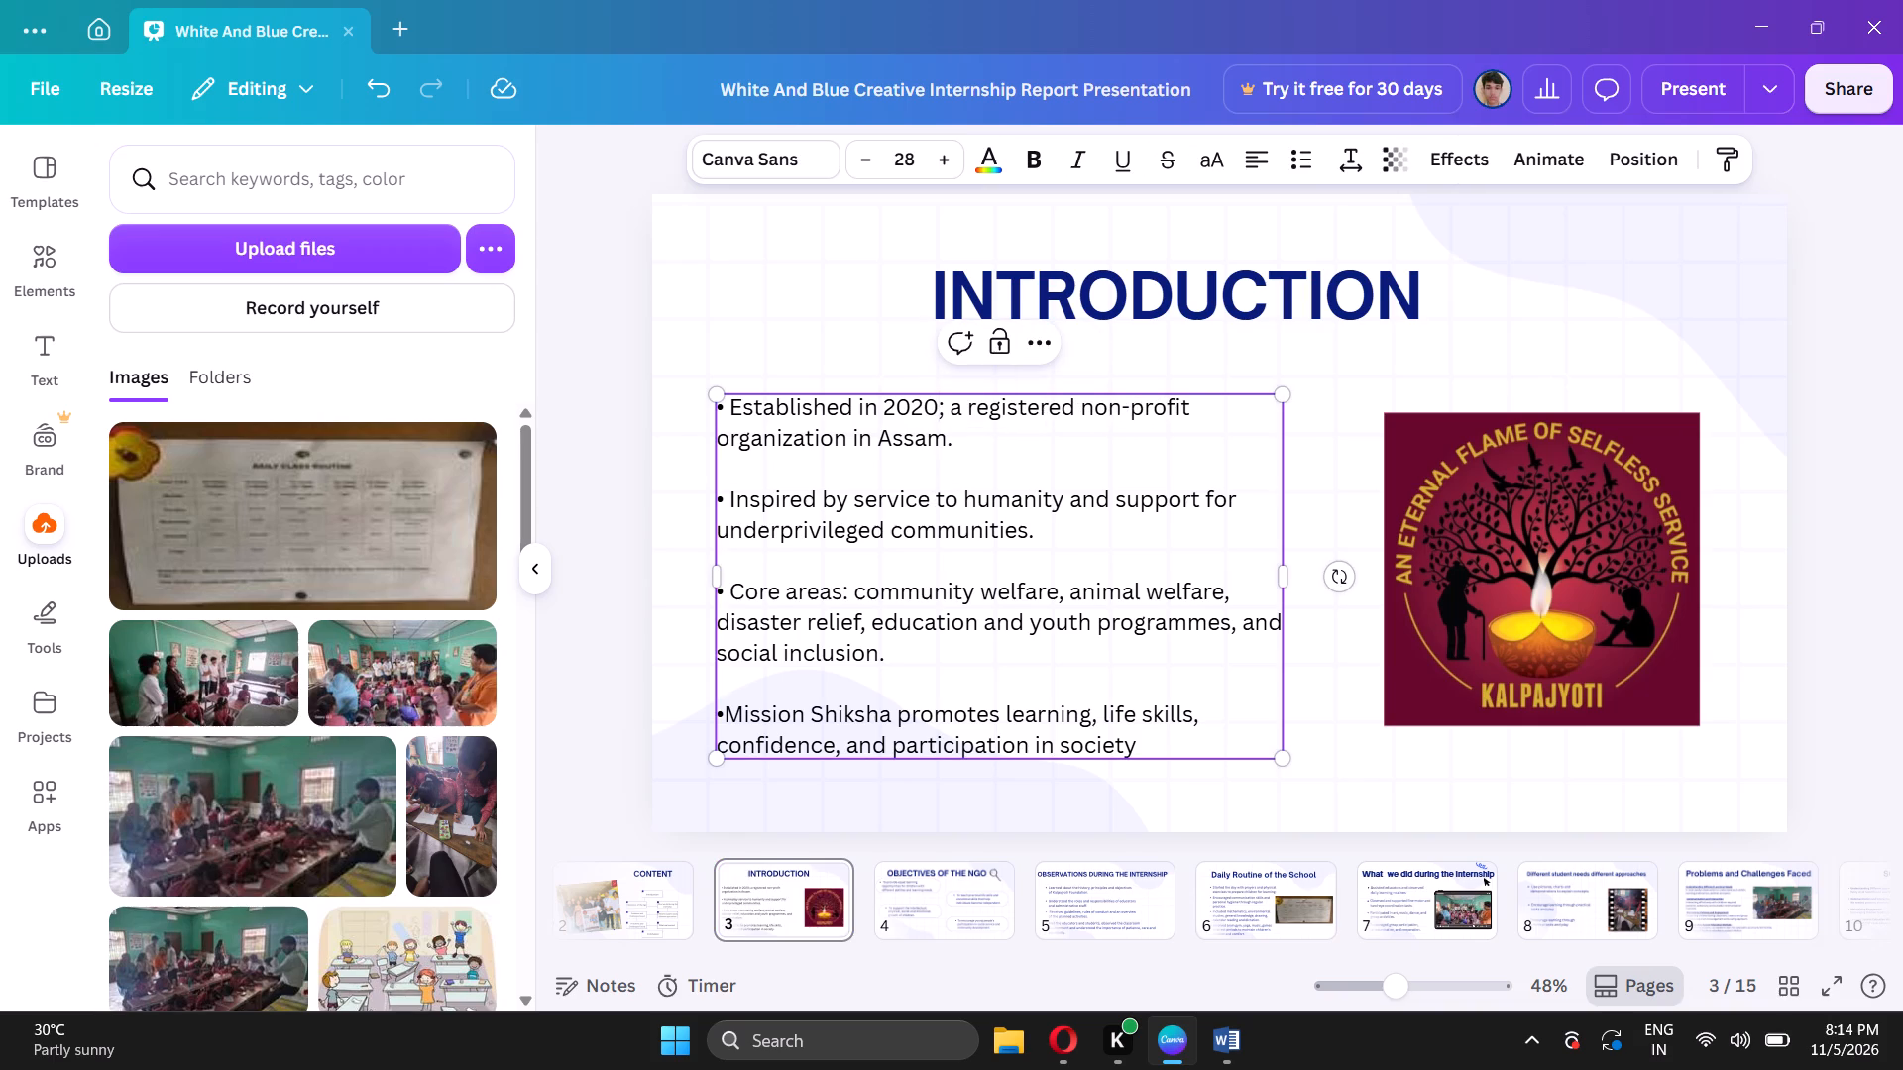
# Examine the slides from Objectives of the NGO through to Conclusion.
pyautogui.click(1847, 450)
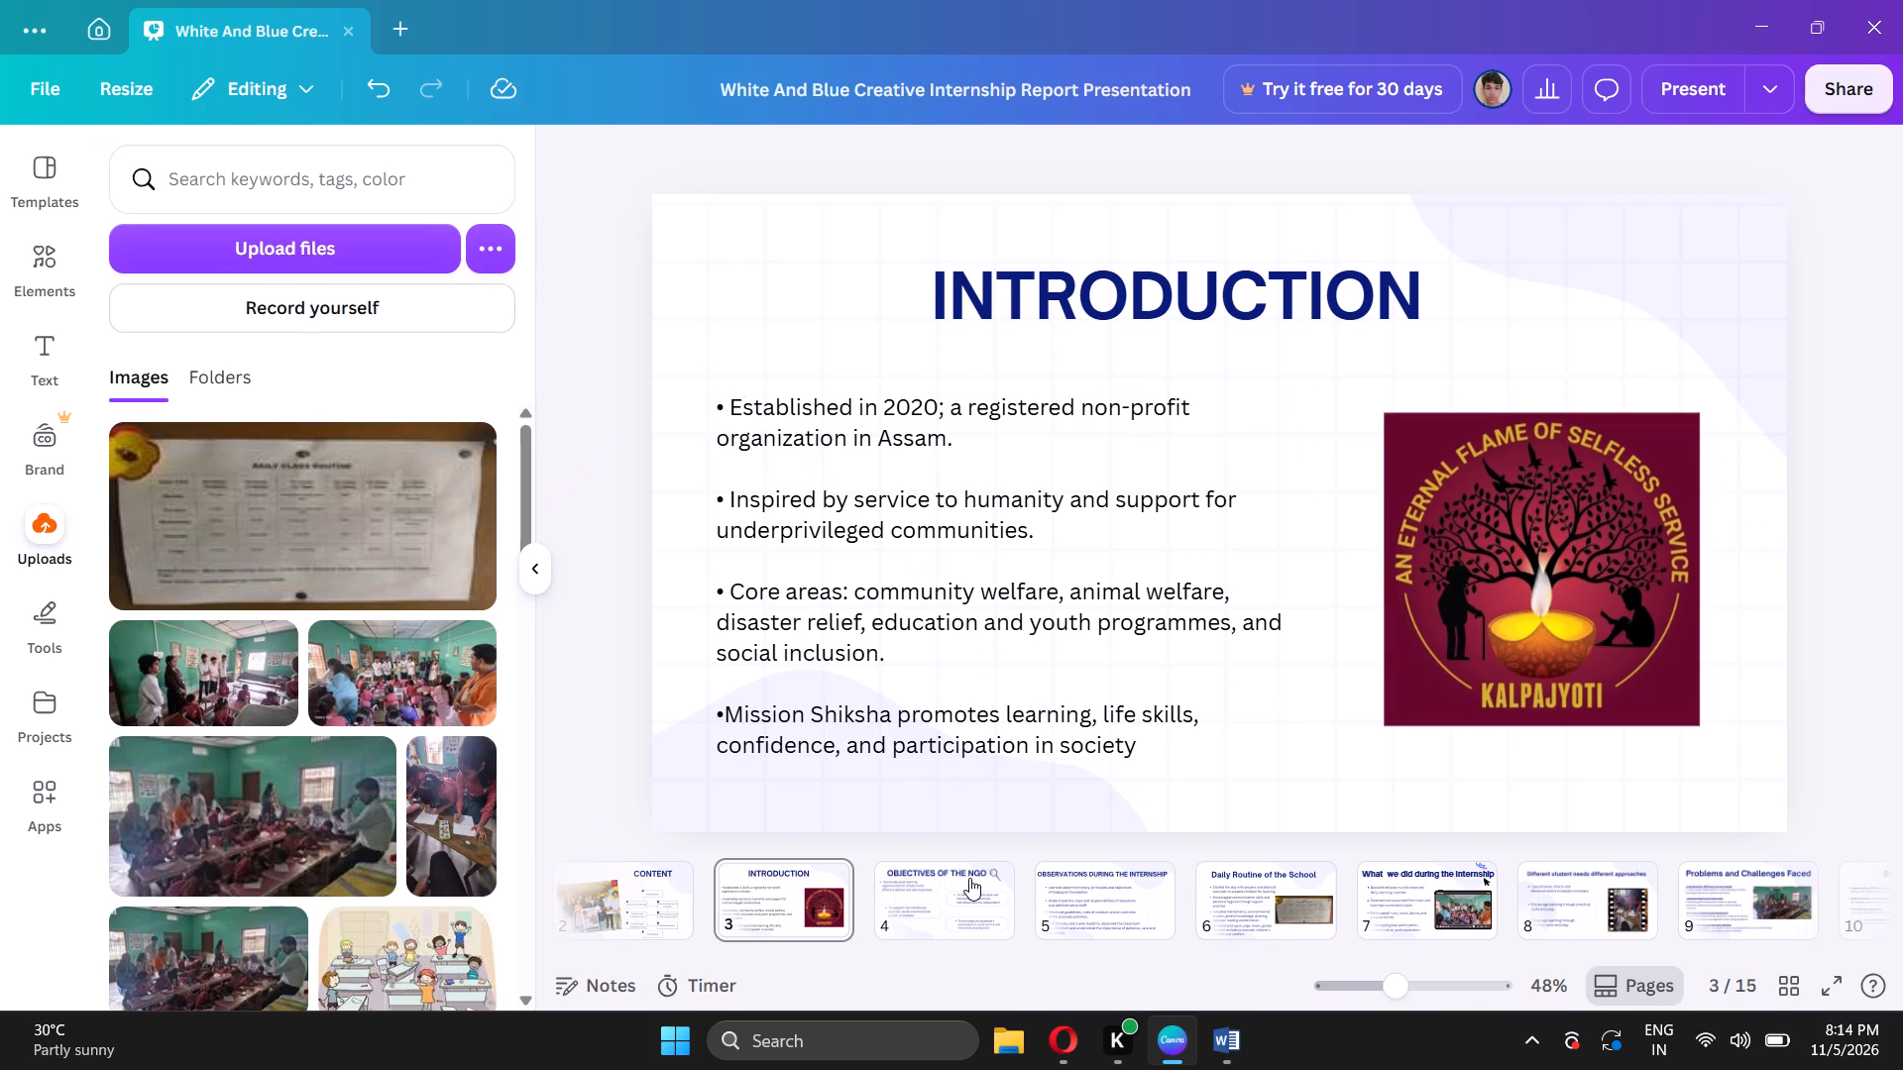
pyautogui.click(970, 879)
pyautogui.click(1091, 915)
pyautogui.click(1274, 891)
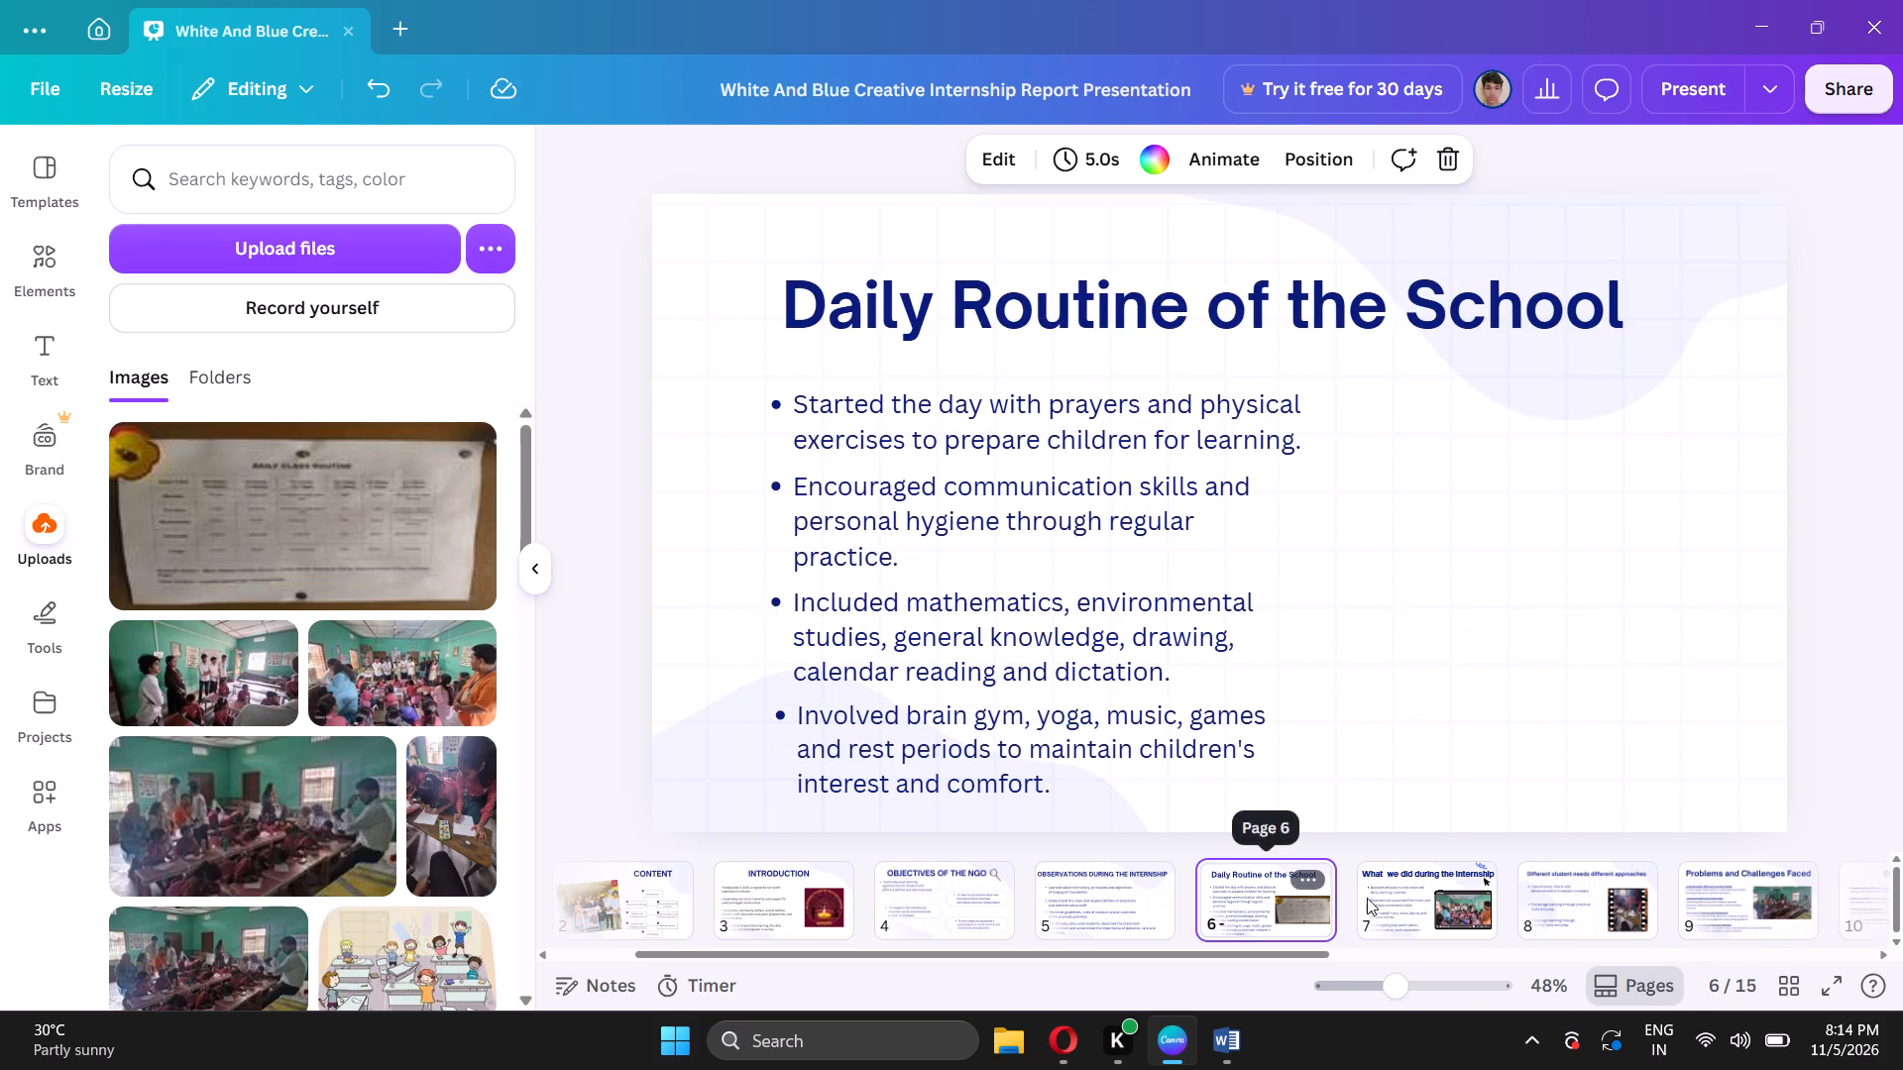
pyautogui.click(1431, 897)
pyautogui.click(1505, 887)
pyautogui.click(1567, 886)
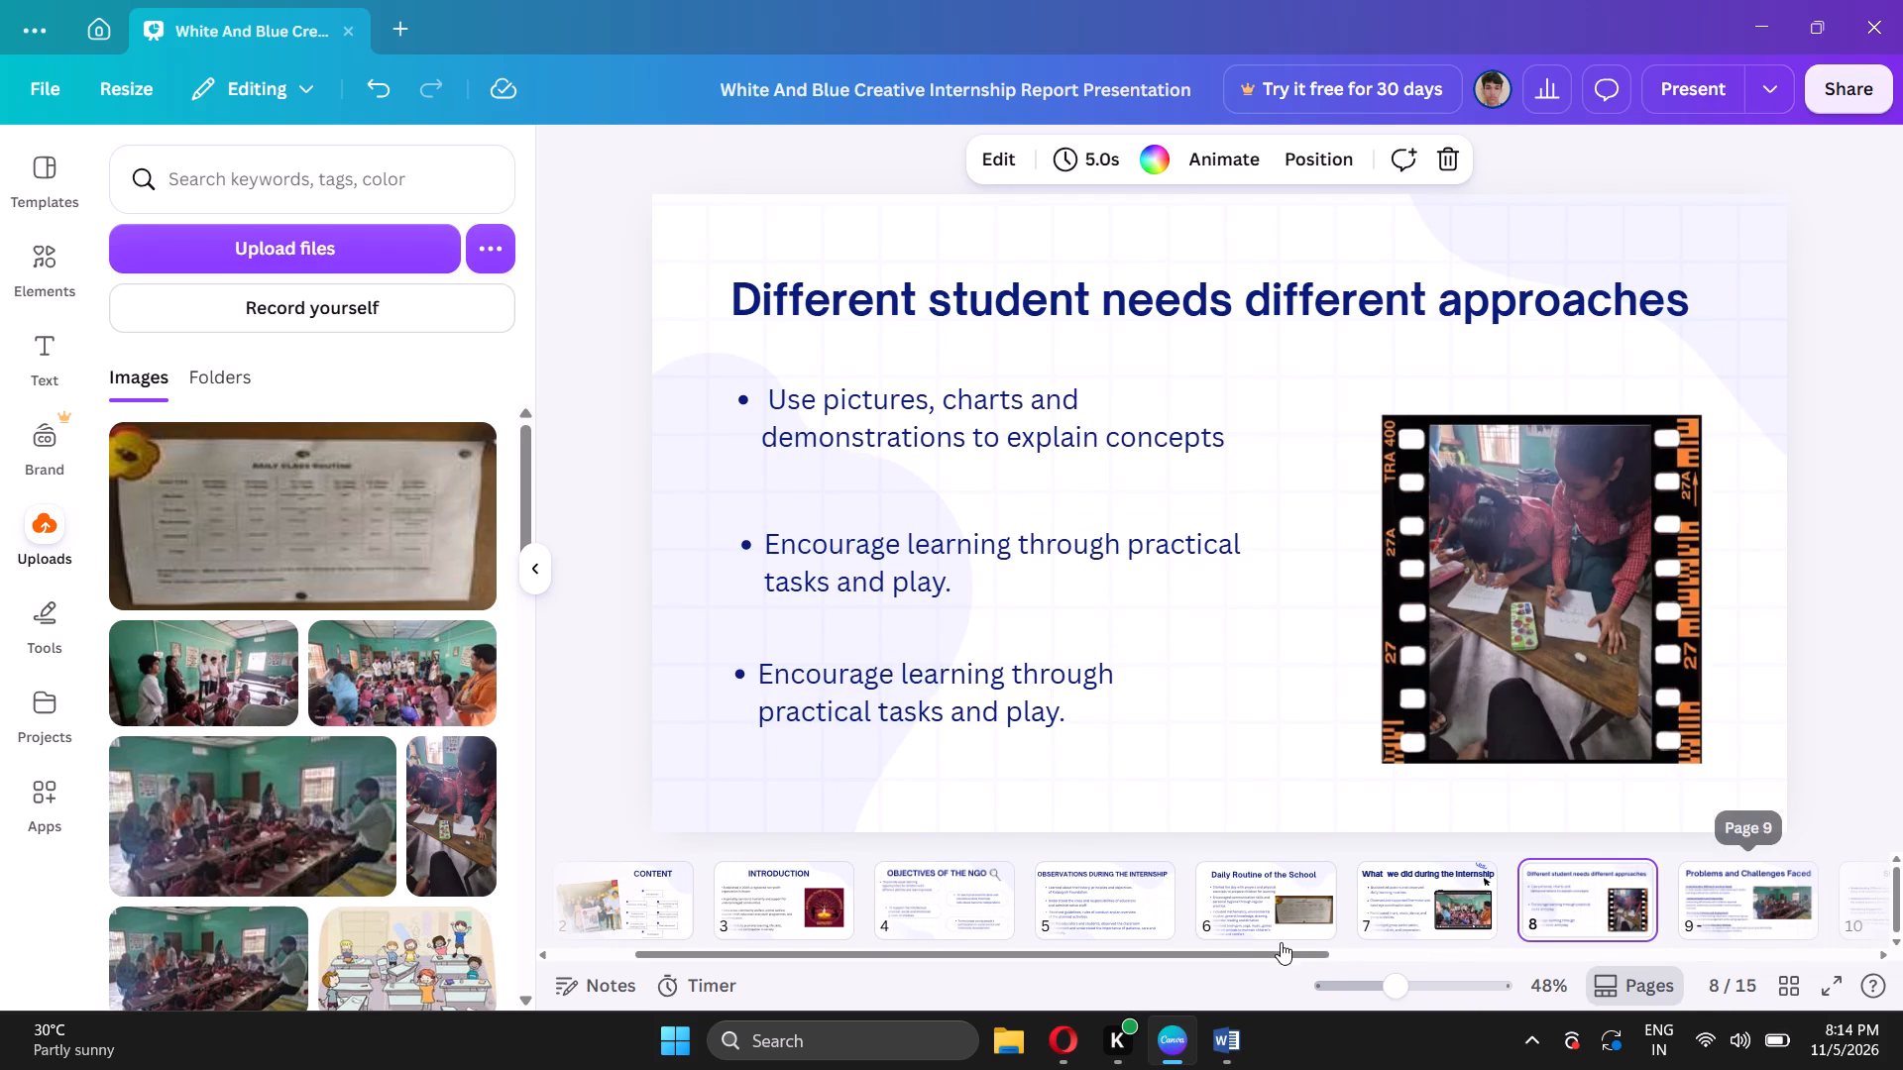
pyautogui.moveTo(1271, 951); pyautogui.dragTo(1734, 953)
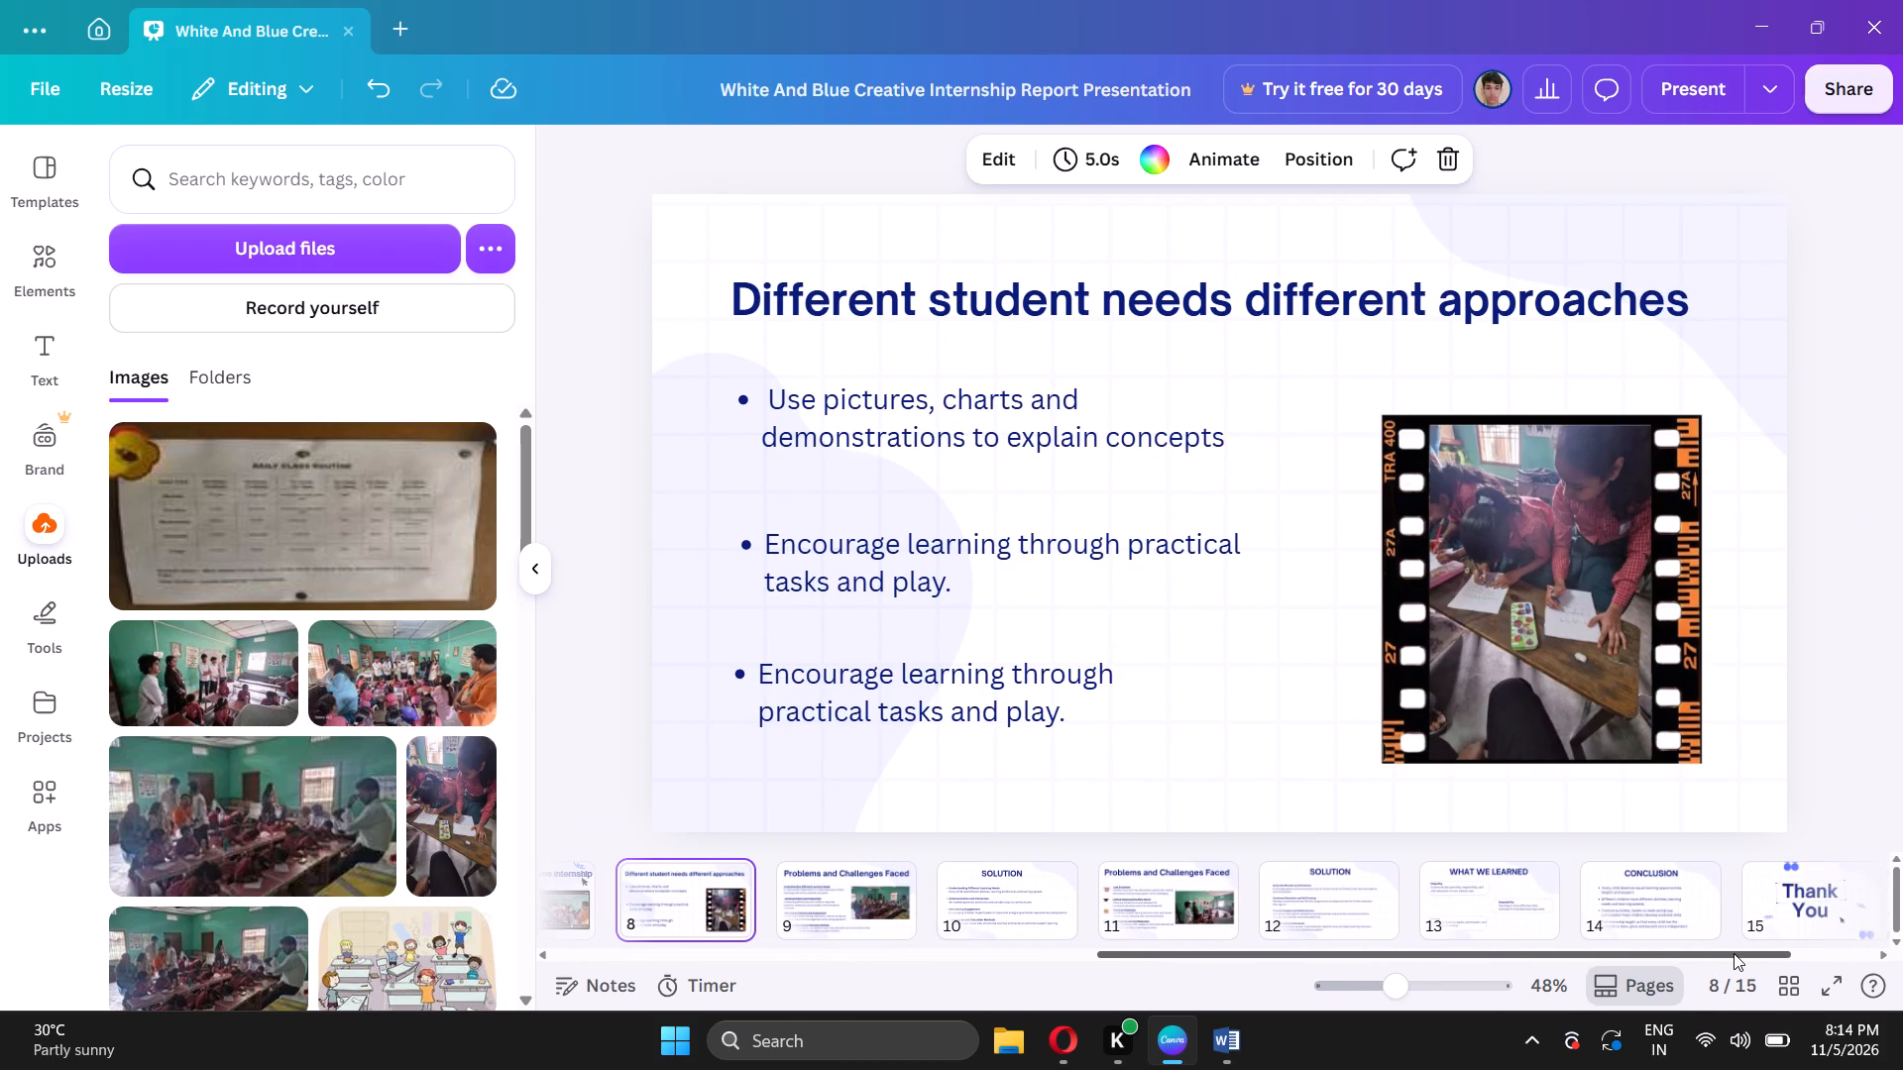
pyautogui.moveTo(1734, 953); pyautogui.dragTo(1735, 952)
pyautogui.click(1143, 880)
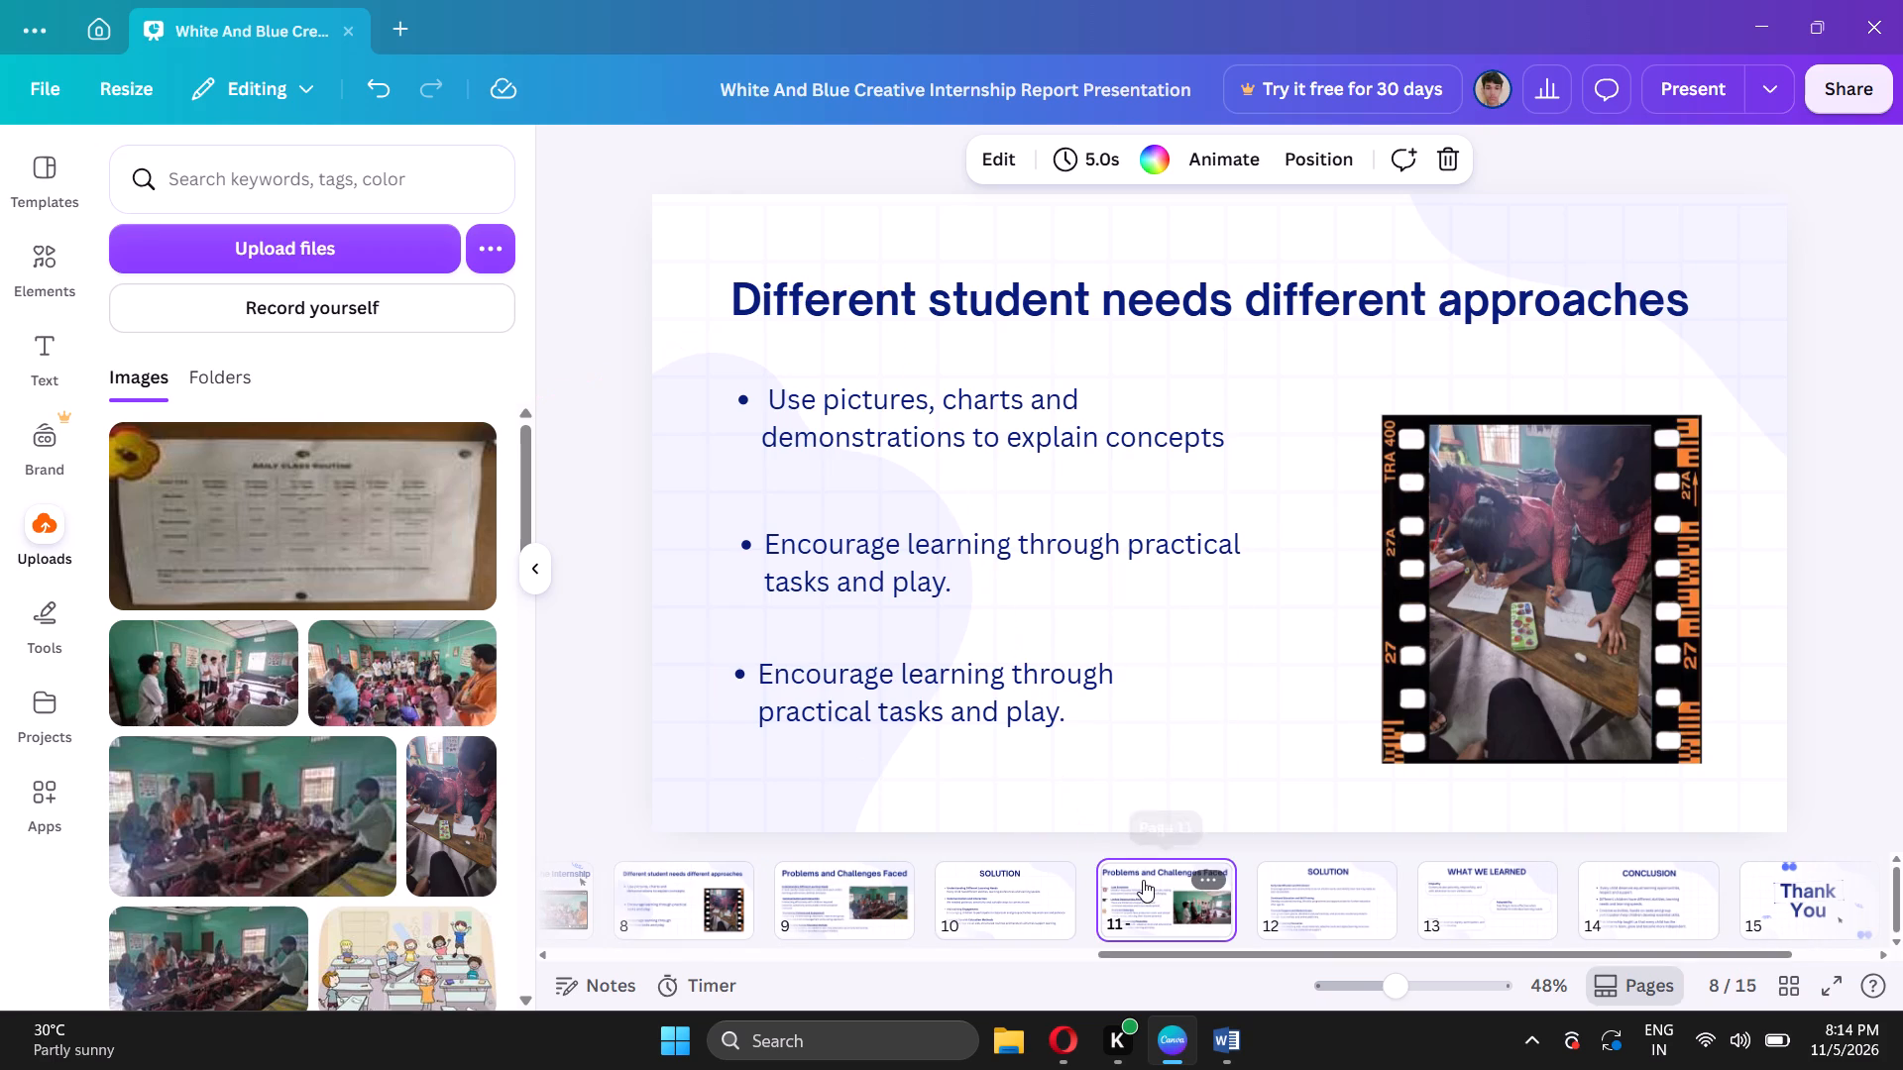
pyautogui.click(1392, 920)
pyautogui.click(1459, 907)
pyautogui.click(1681, 903)
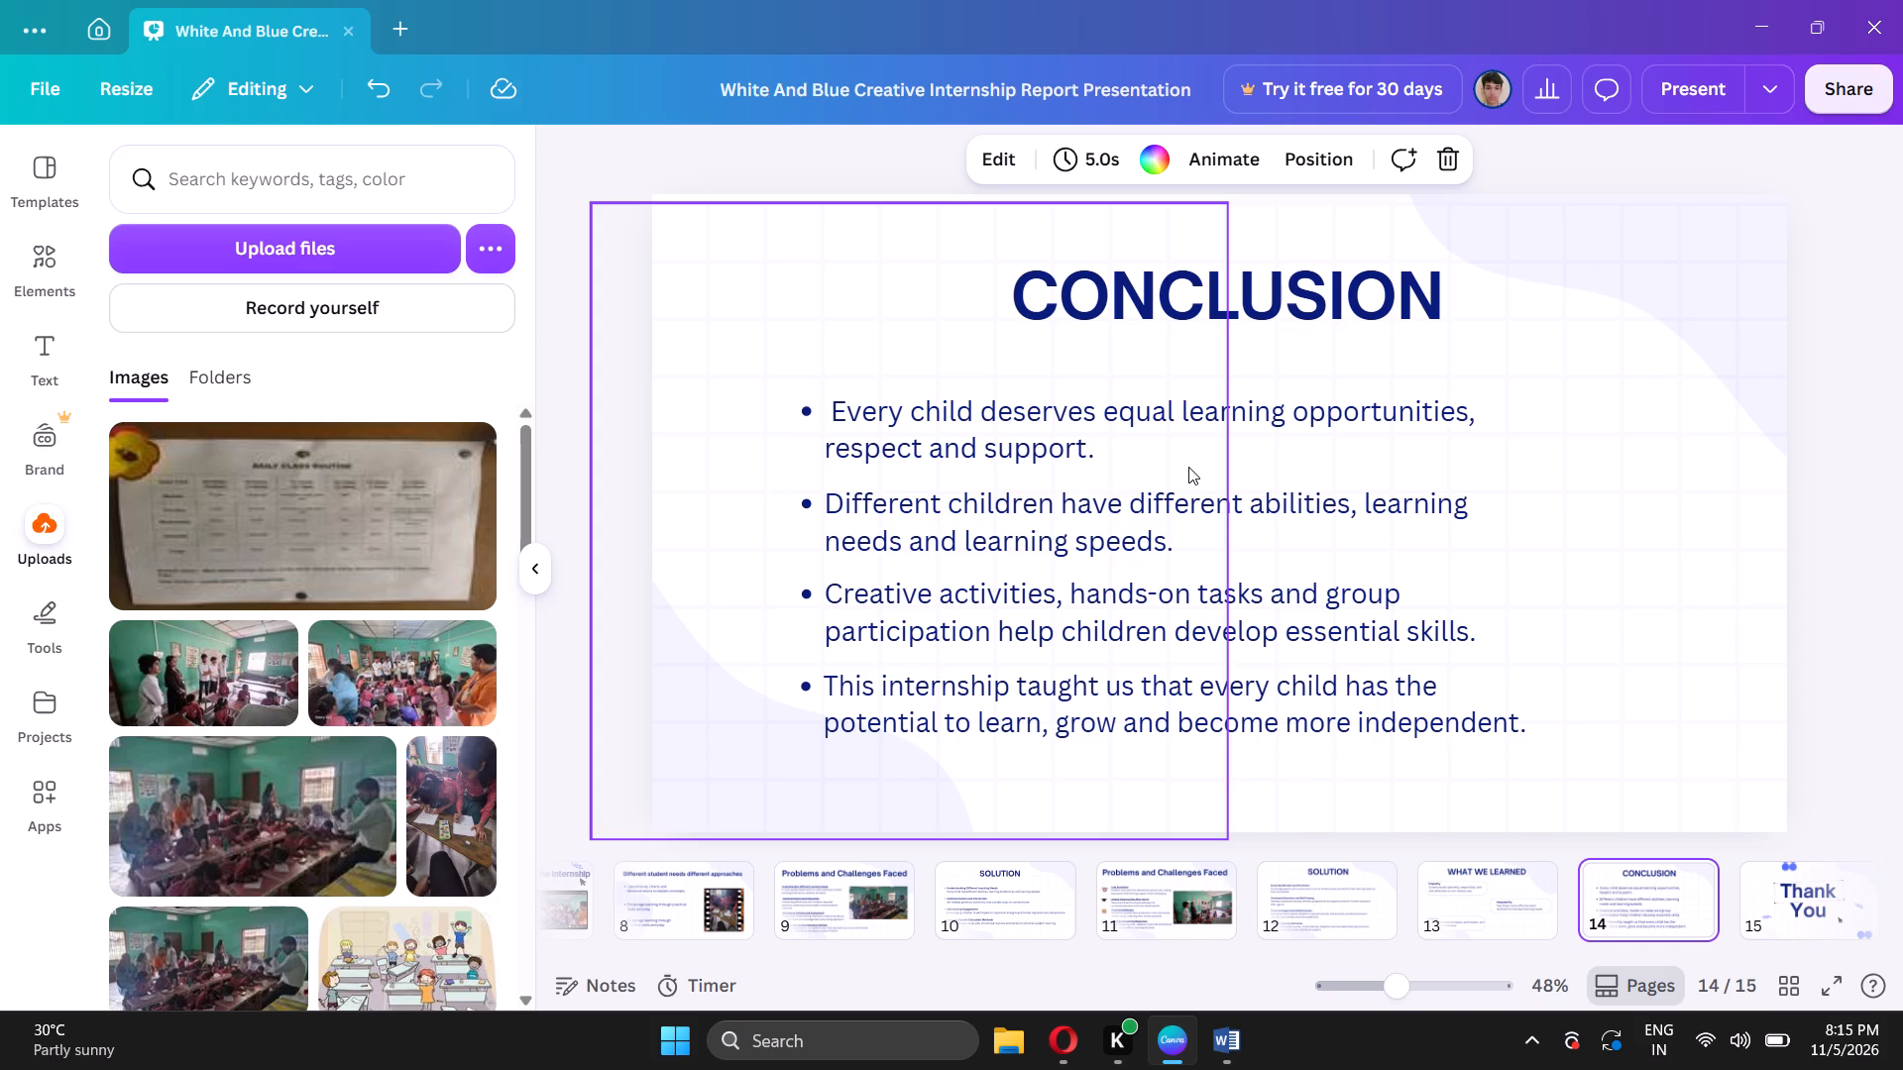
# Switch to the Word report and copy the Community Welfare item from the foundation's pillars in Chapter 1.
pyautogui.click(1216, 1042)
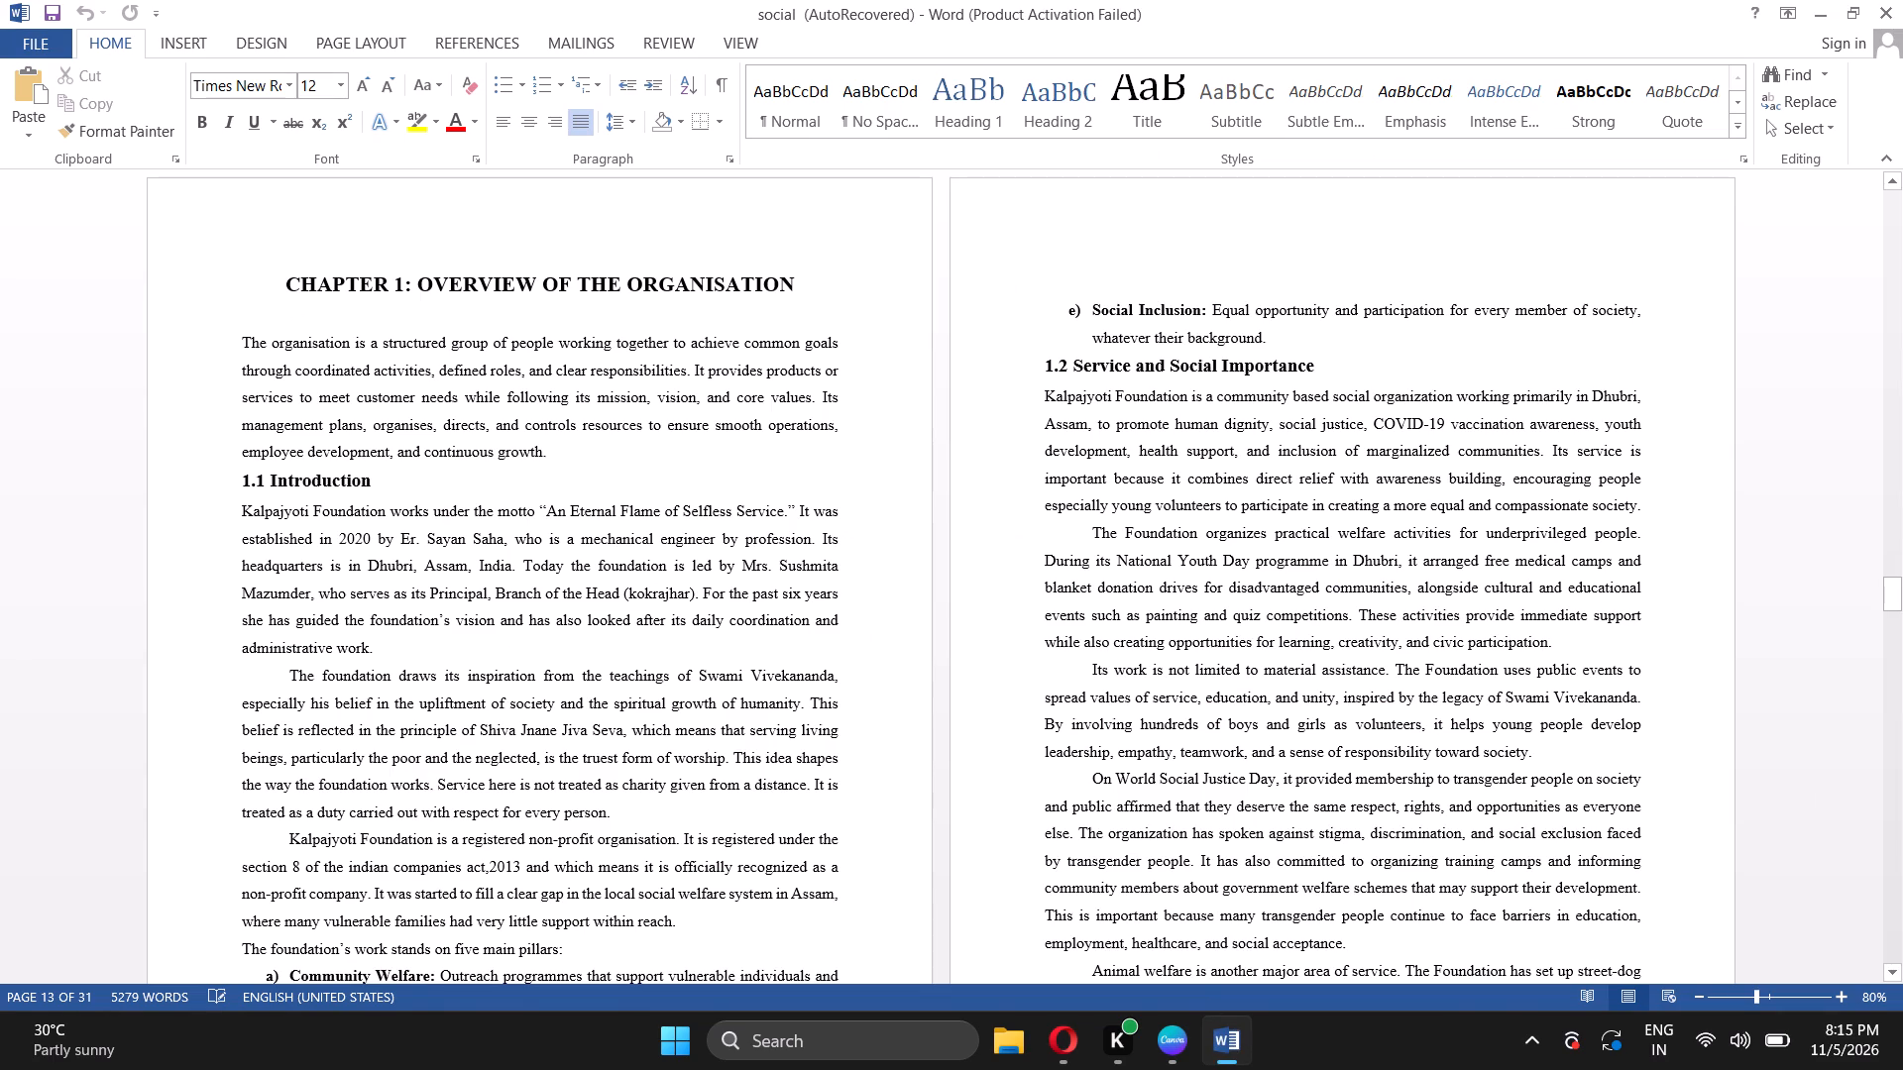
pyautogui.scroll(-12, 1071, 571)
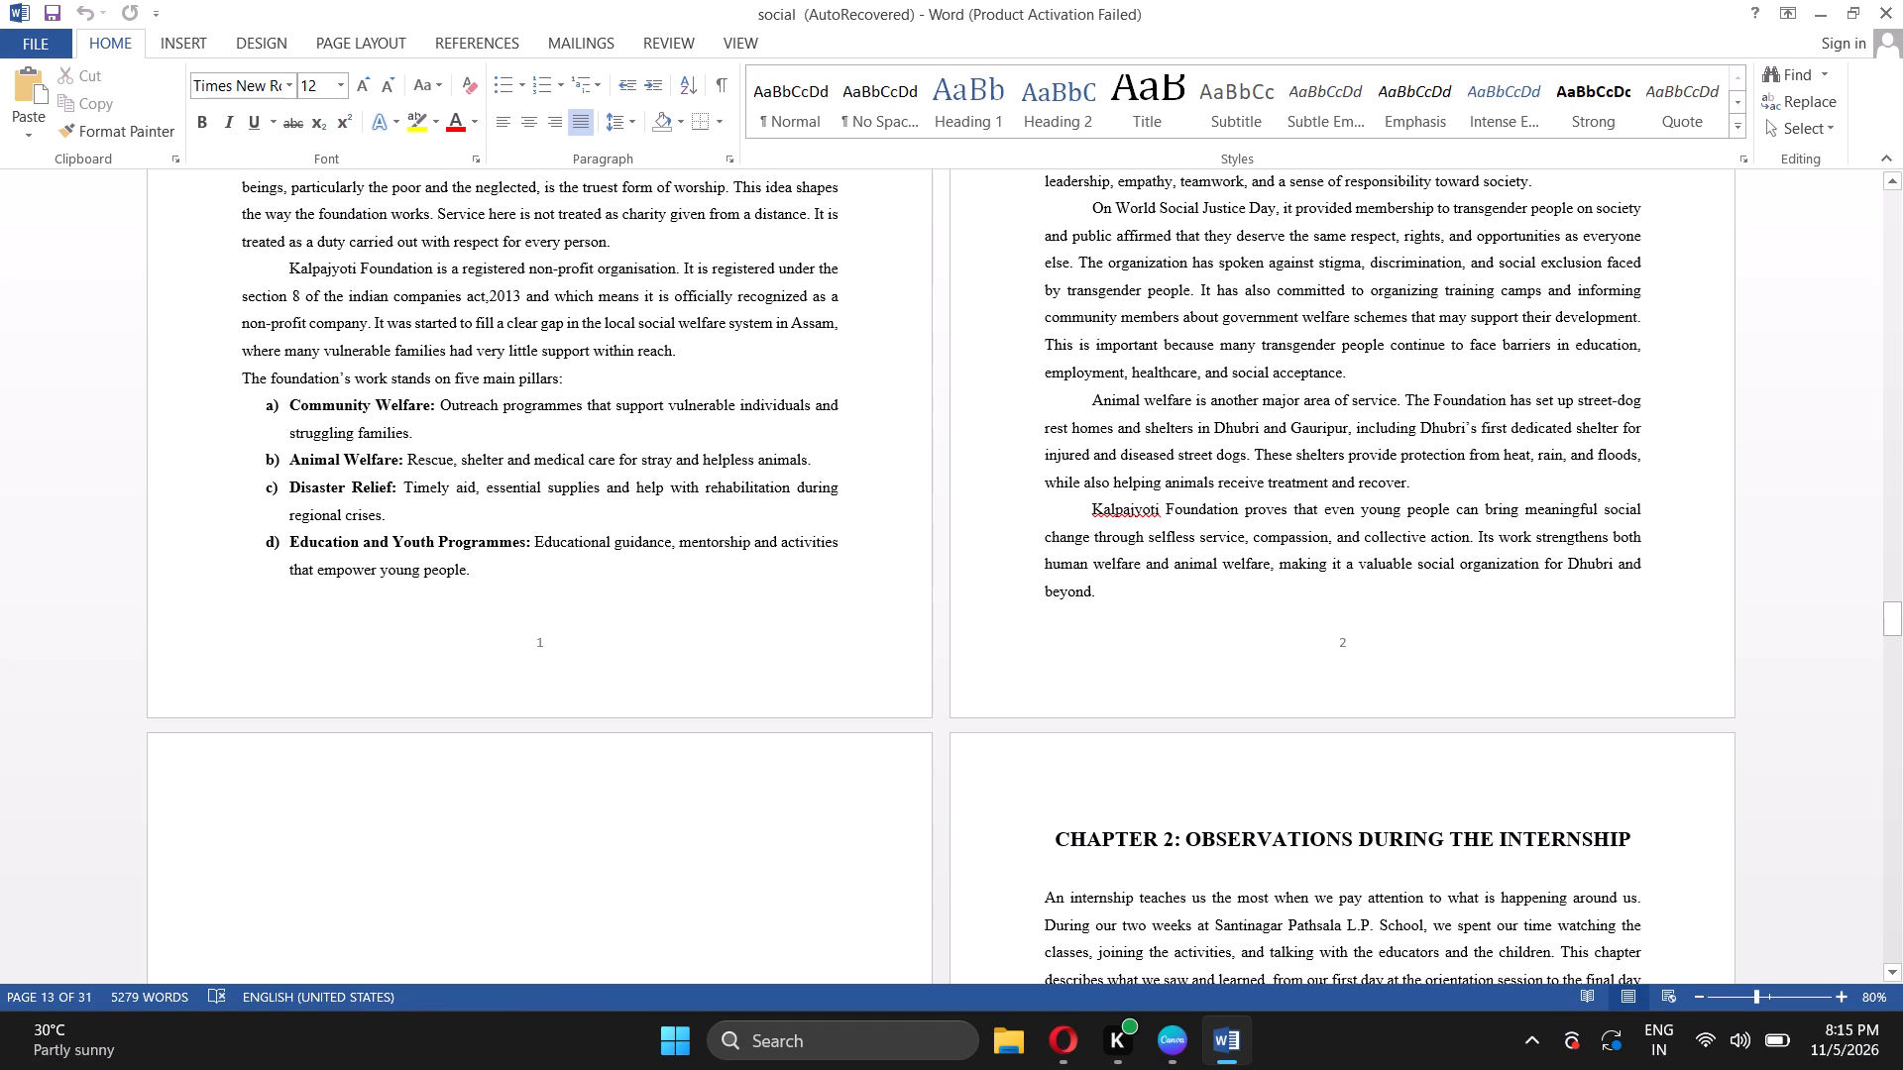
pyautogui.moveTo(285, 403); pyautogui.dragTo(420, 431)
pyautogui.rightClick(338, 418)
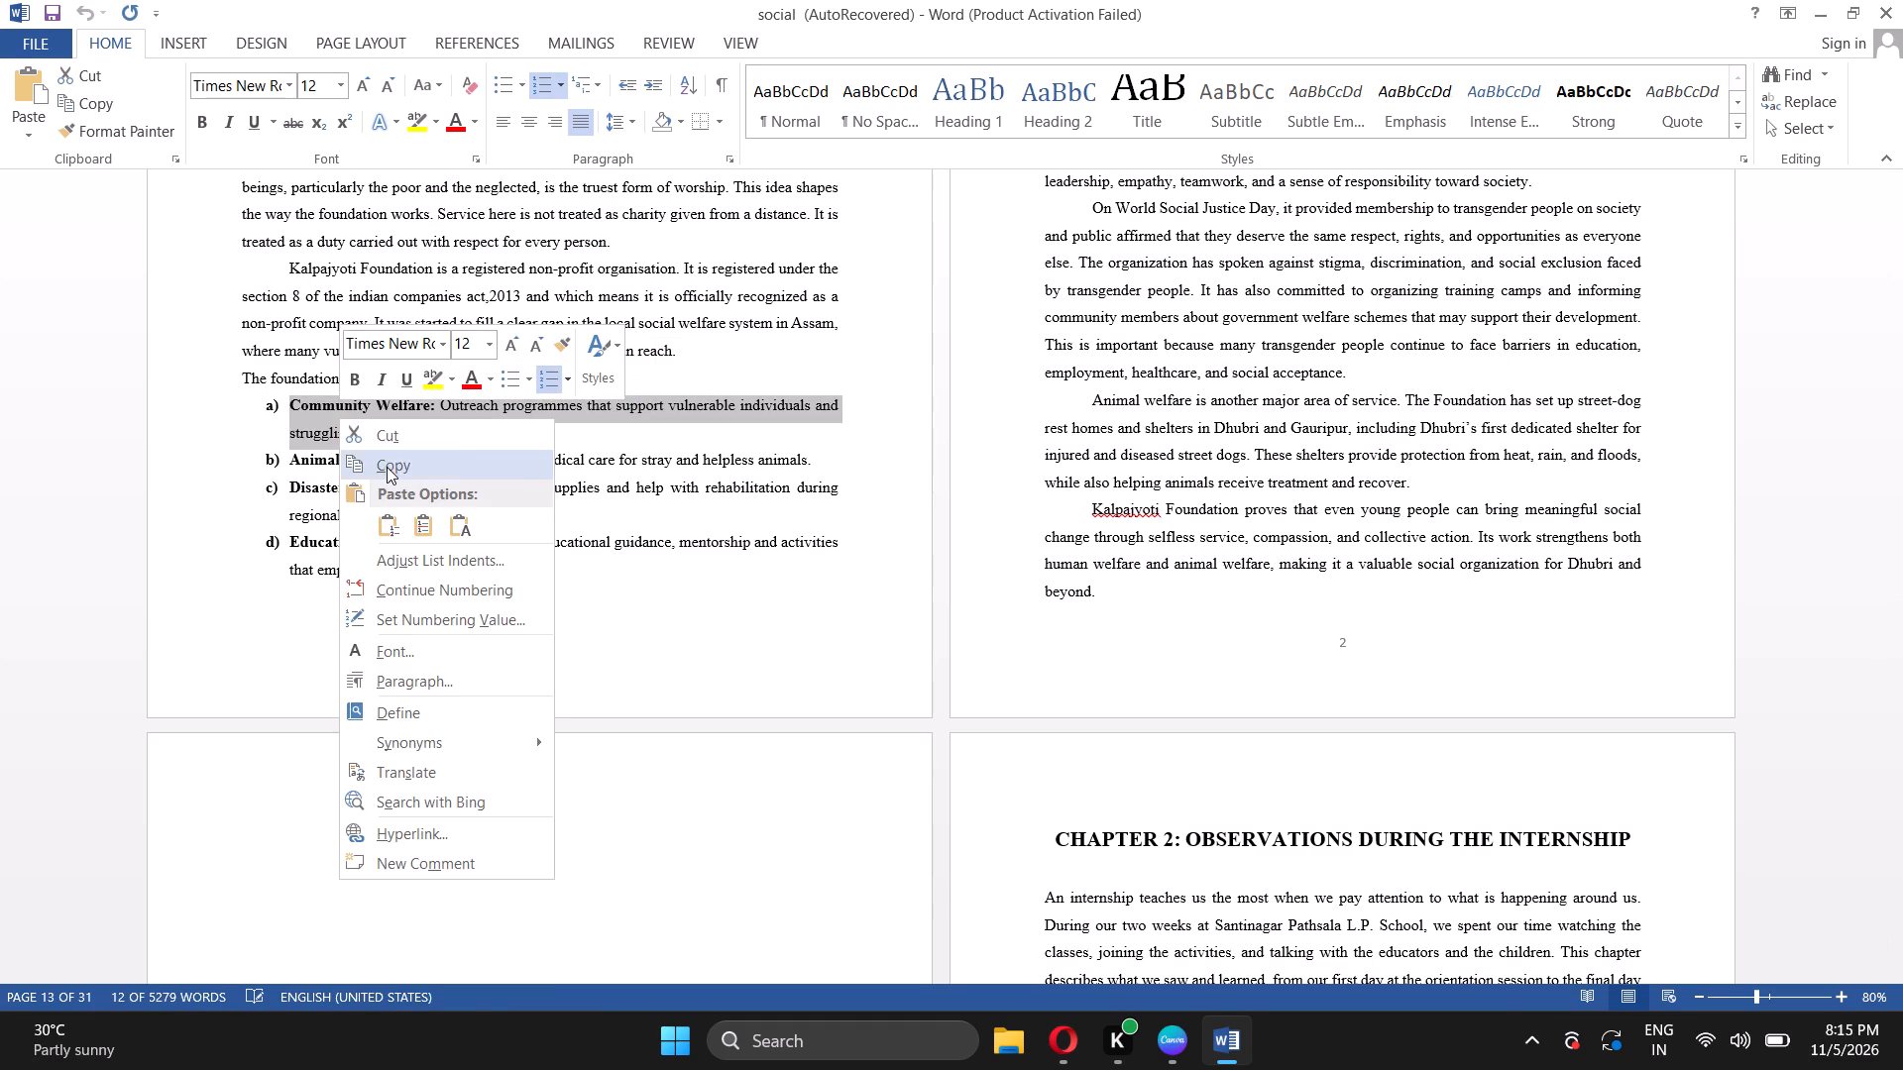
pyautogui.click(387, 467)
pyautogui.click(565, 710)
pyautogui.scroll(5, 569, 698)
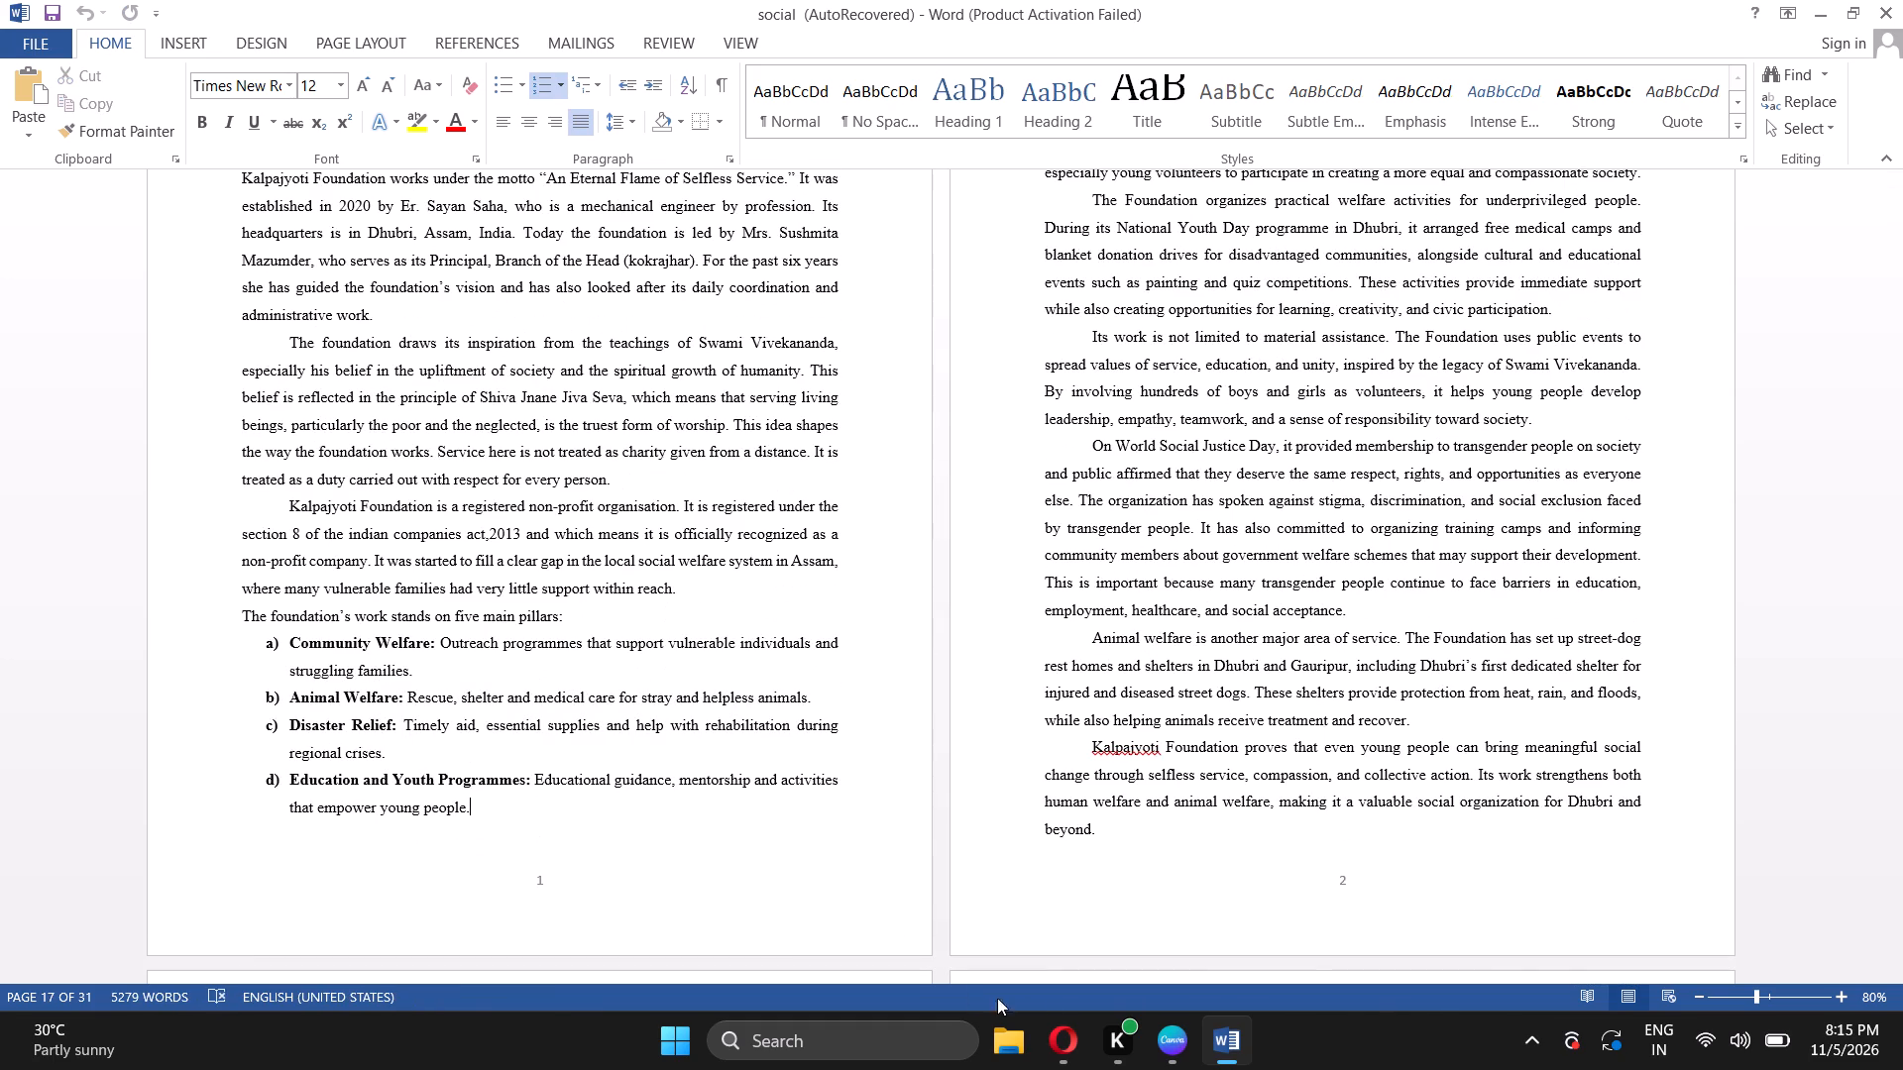
# Return to Canva, open the Introduction slide and select its bullet text box.
pyautogui.click(1159, 1027)
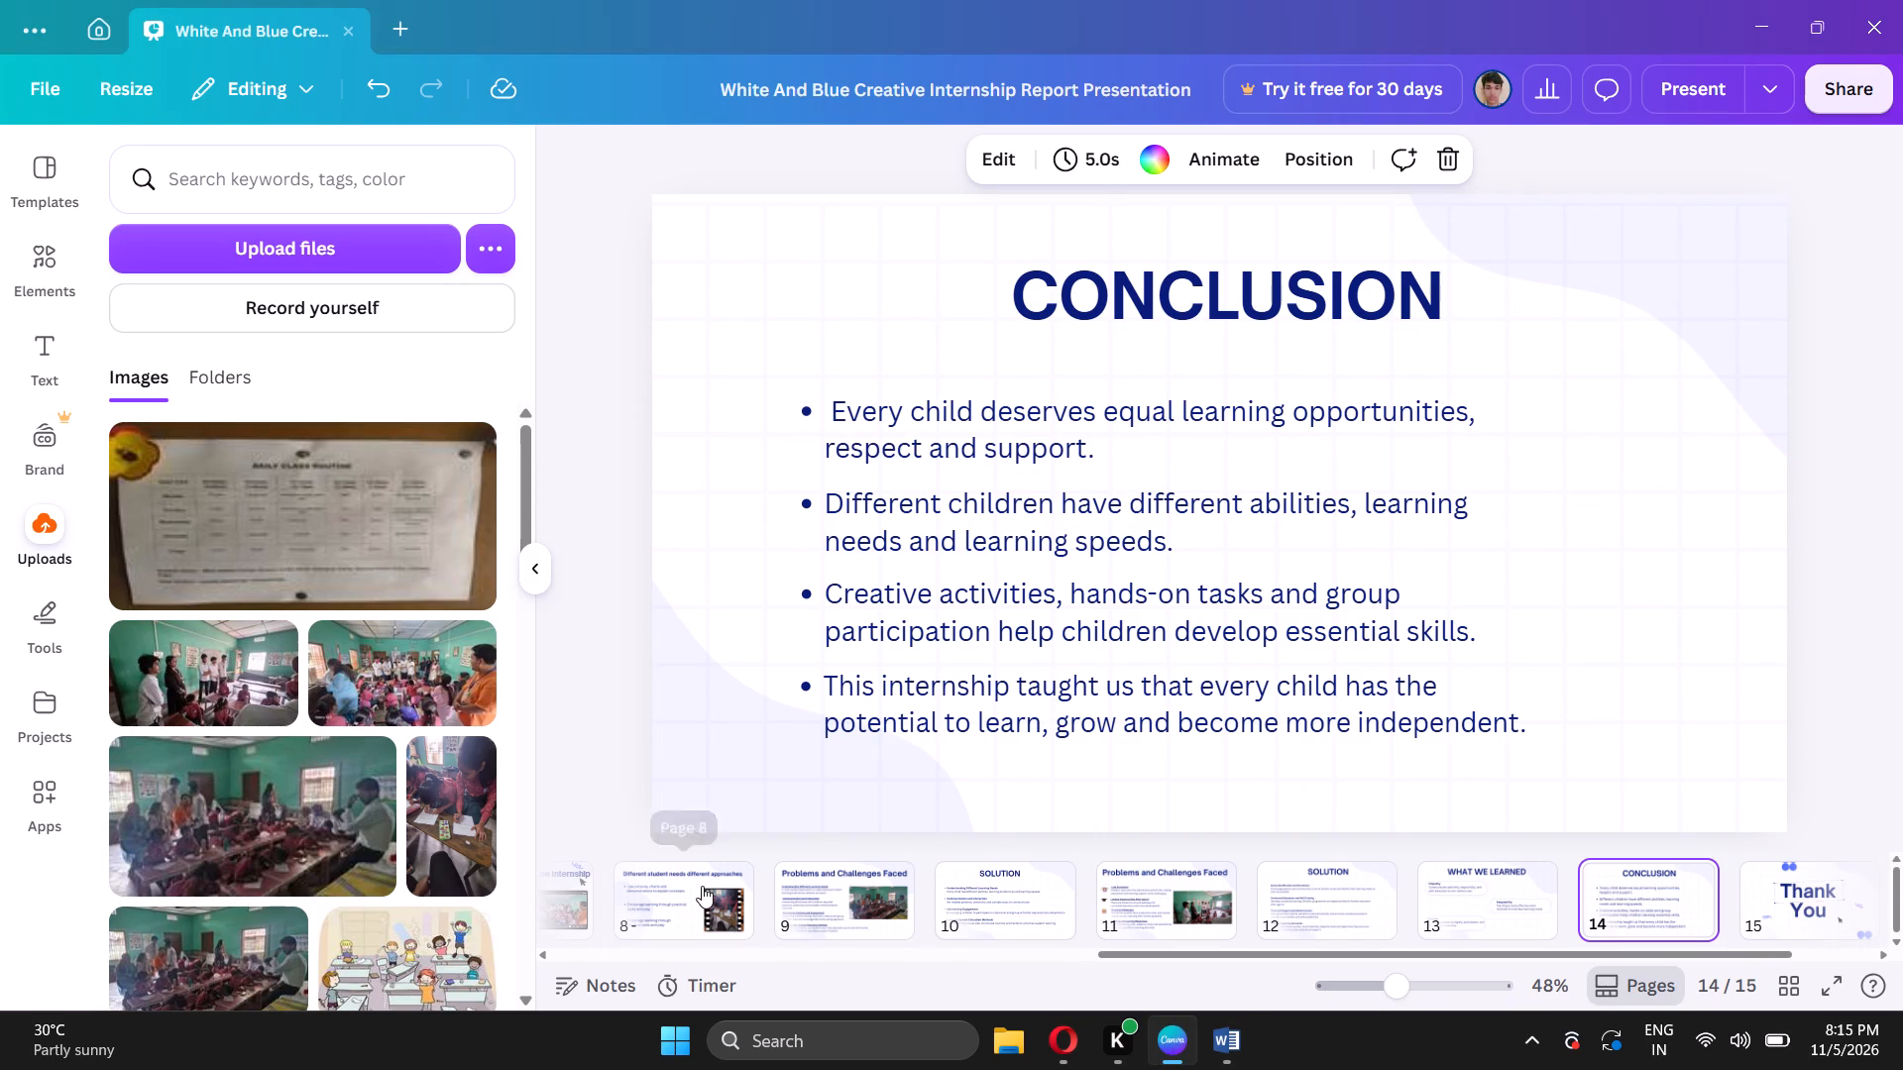
pyautogui.click(702, 886)
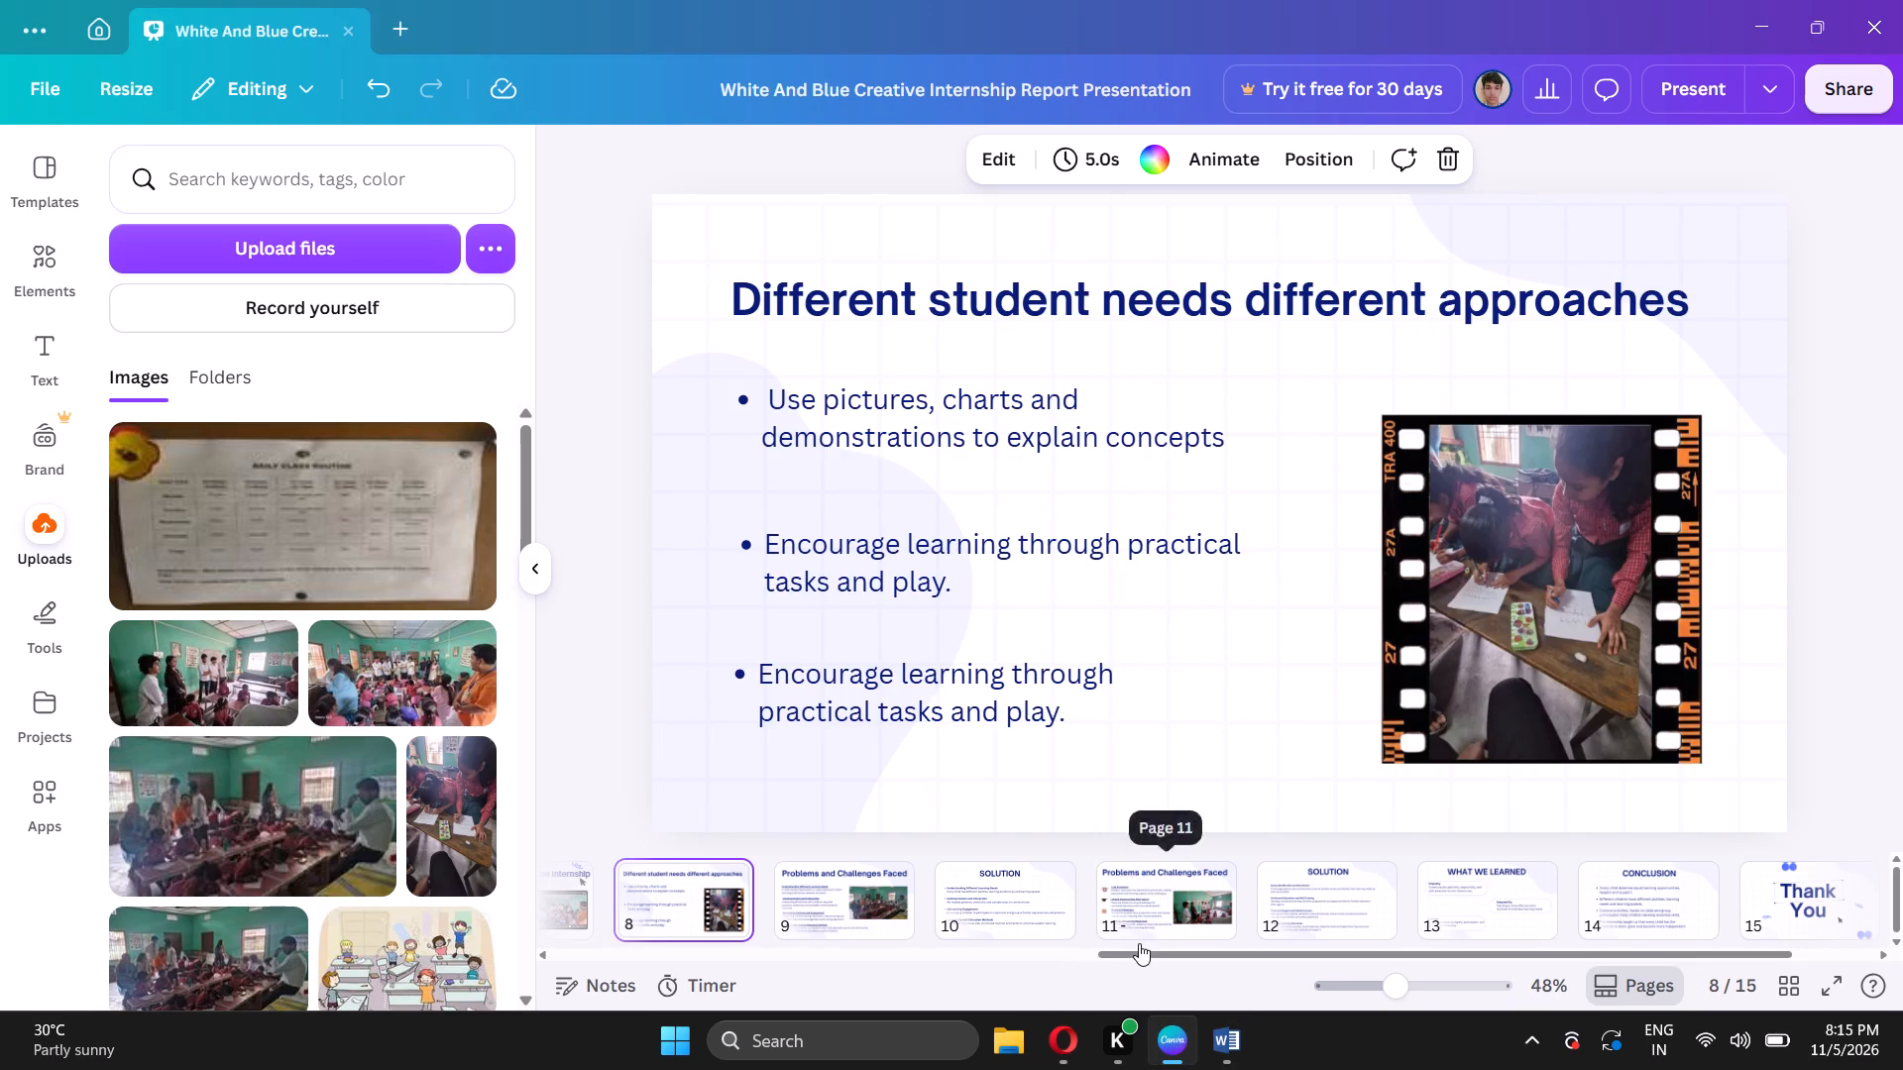
pyautogui.moveTo(1128, 949); pyautogui.dragTo(621, 954)
pyautogui.click(839, 910)
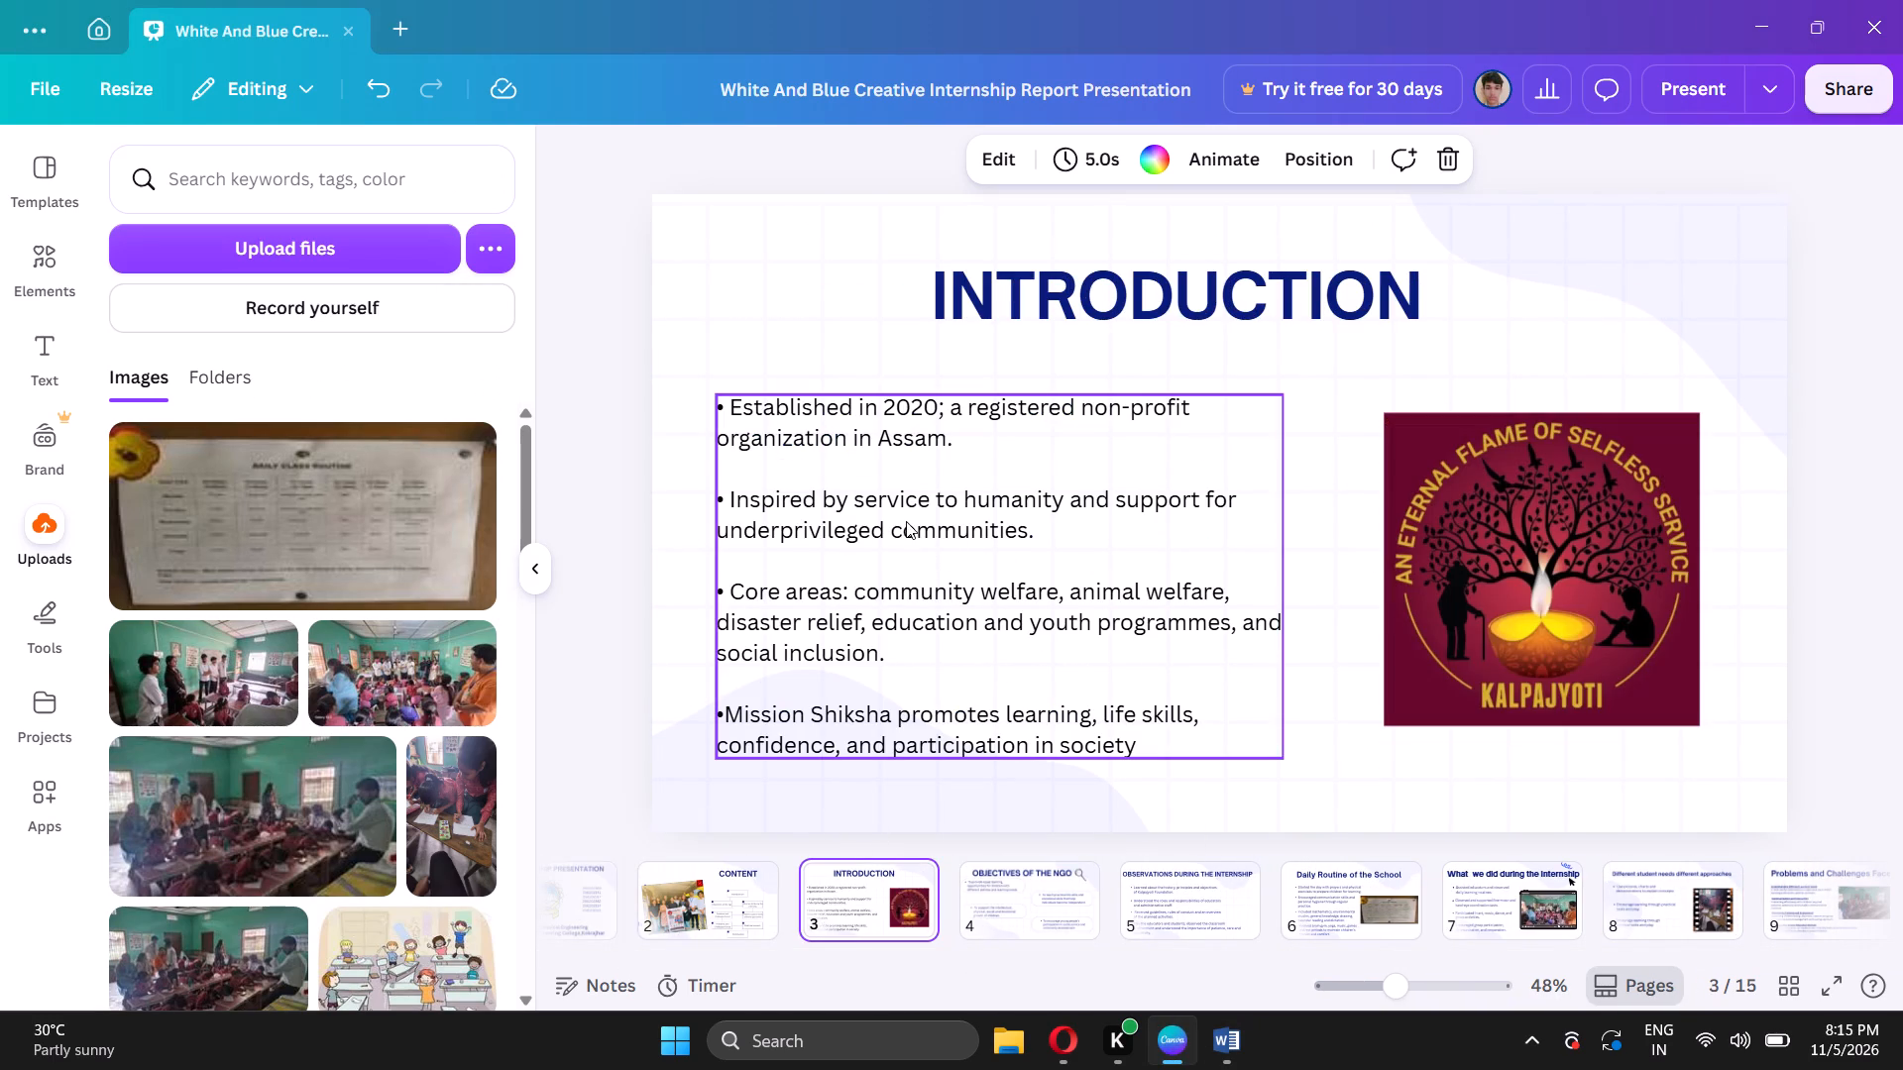
pyautogui.click(1042, 535)
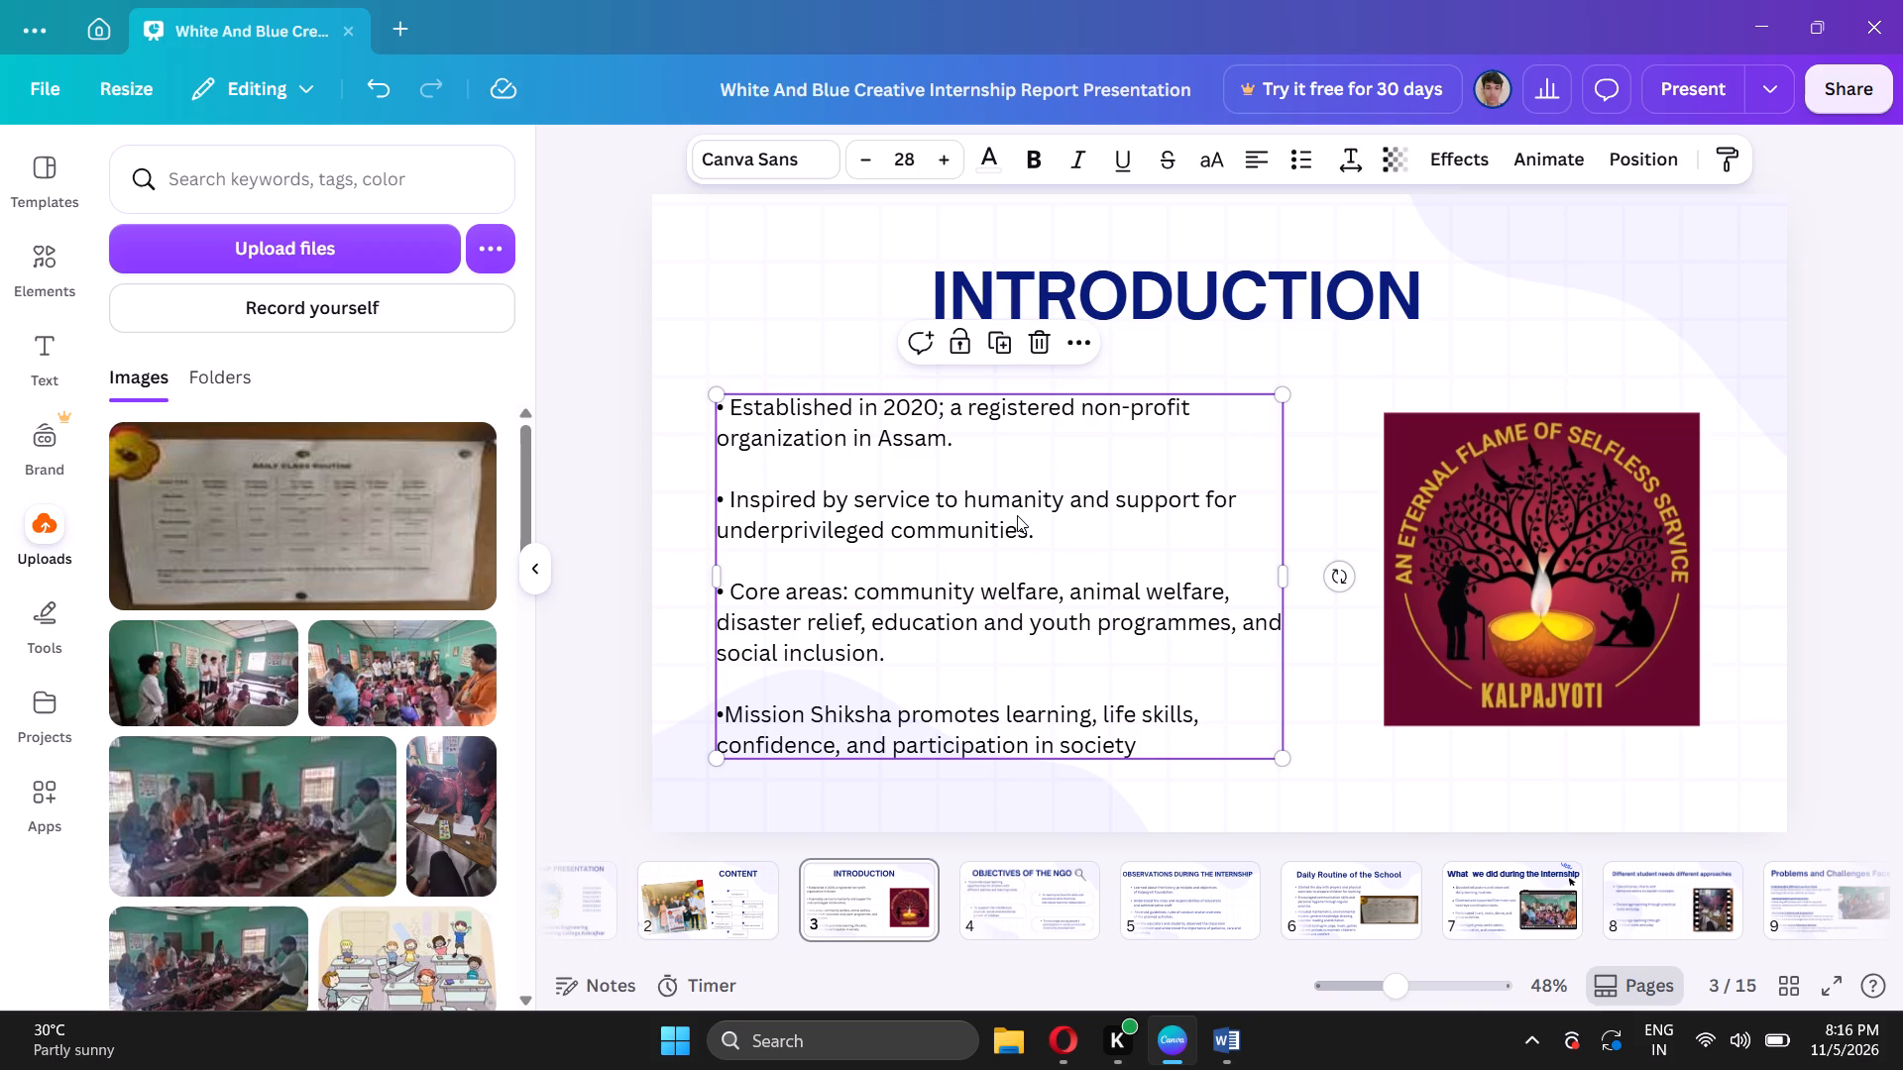
# In the Word report, copy the pillars passage in section 1.1, from its introductory sentence through Education and Youth Programmes.
pyautogui.click(1226, 1042)
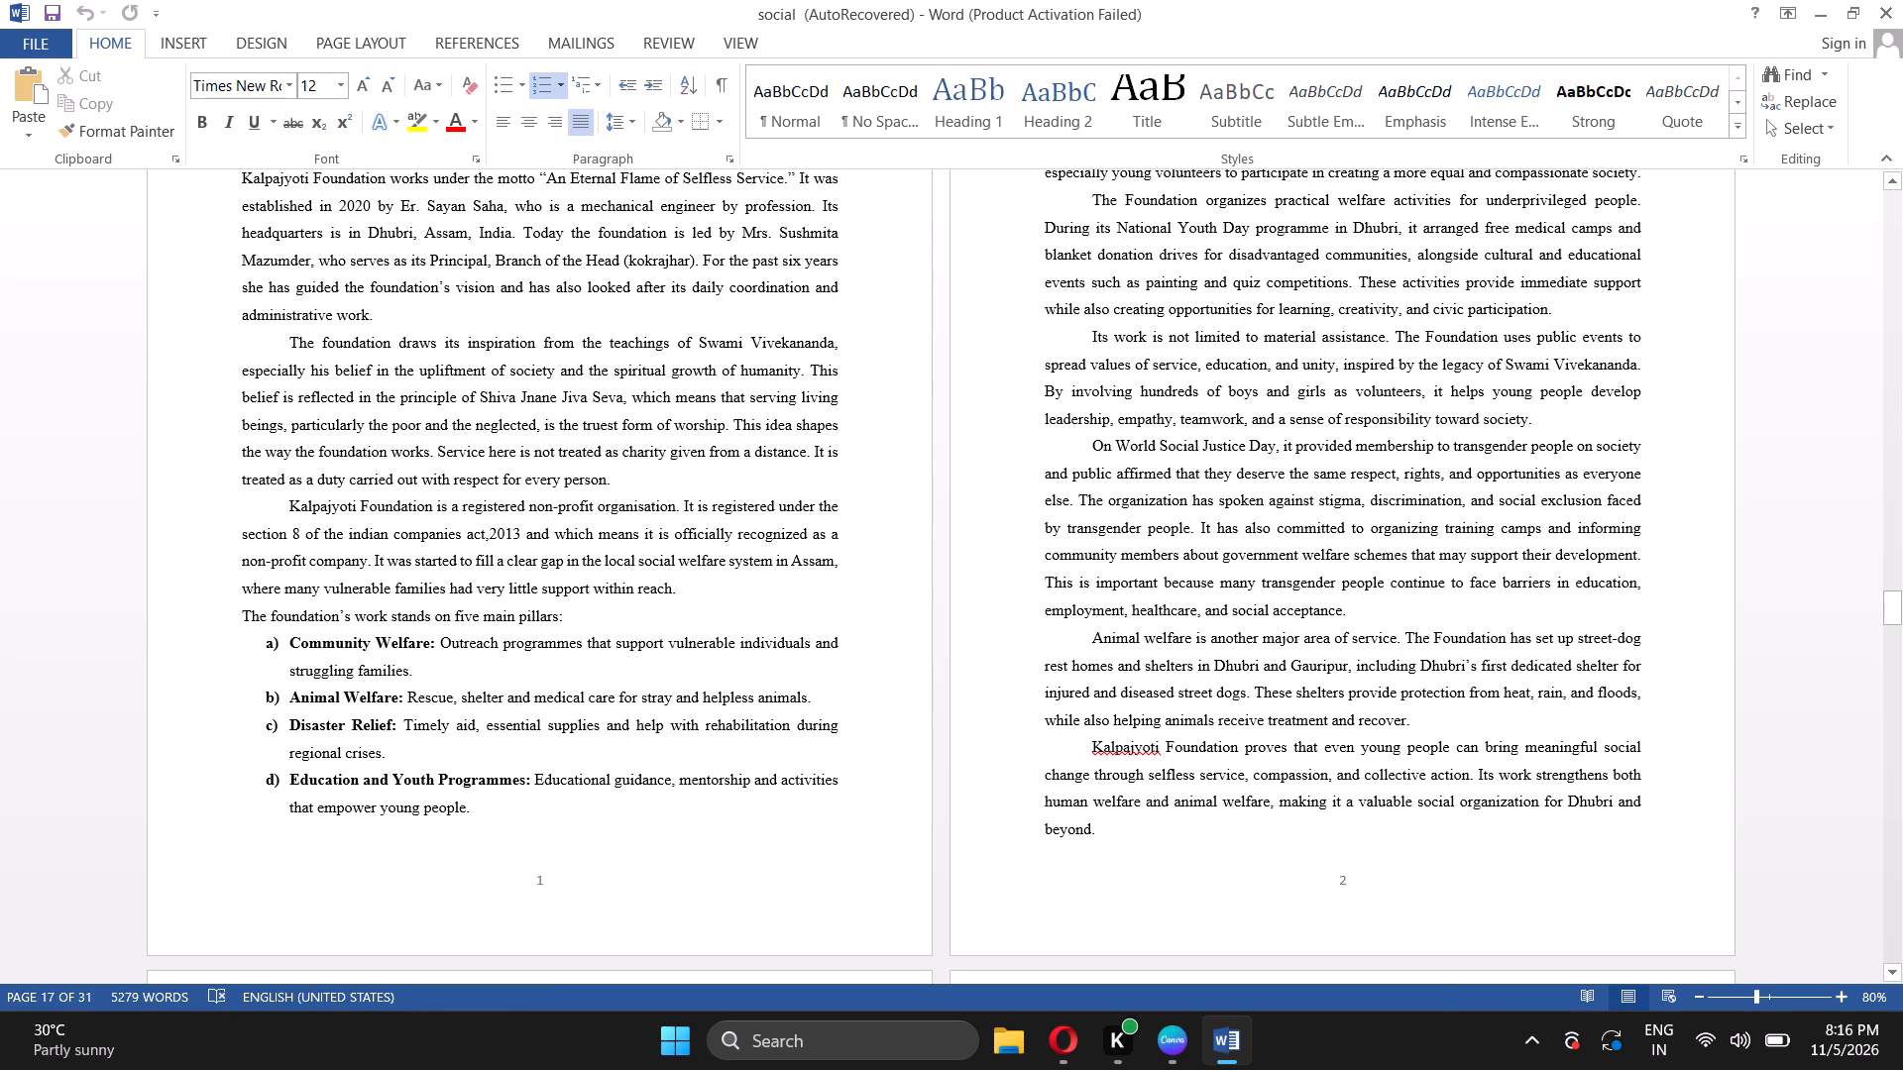
pyautogui.moveTo(237, 612); pyautogui.dragTo(485, 804)
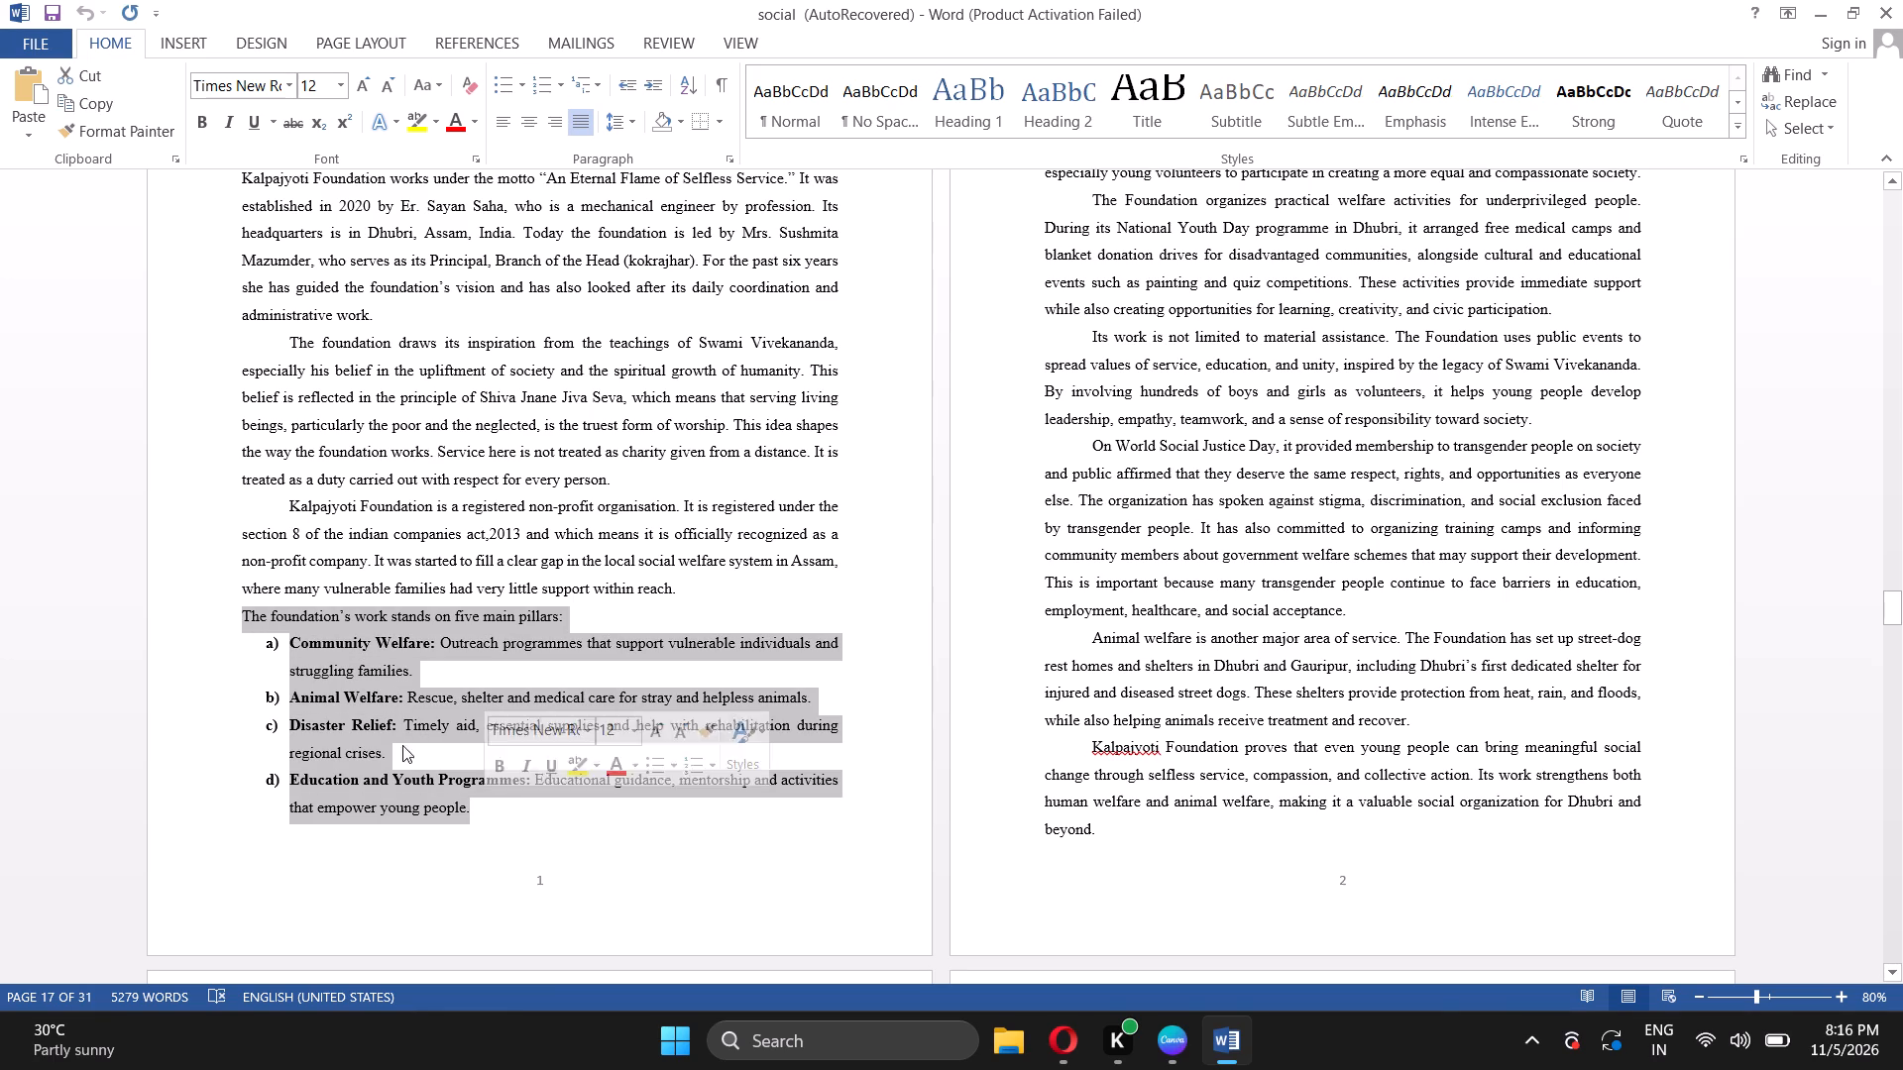
pyautogui.rightClick(332, 712)
pyautogui.click(339, 384)
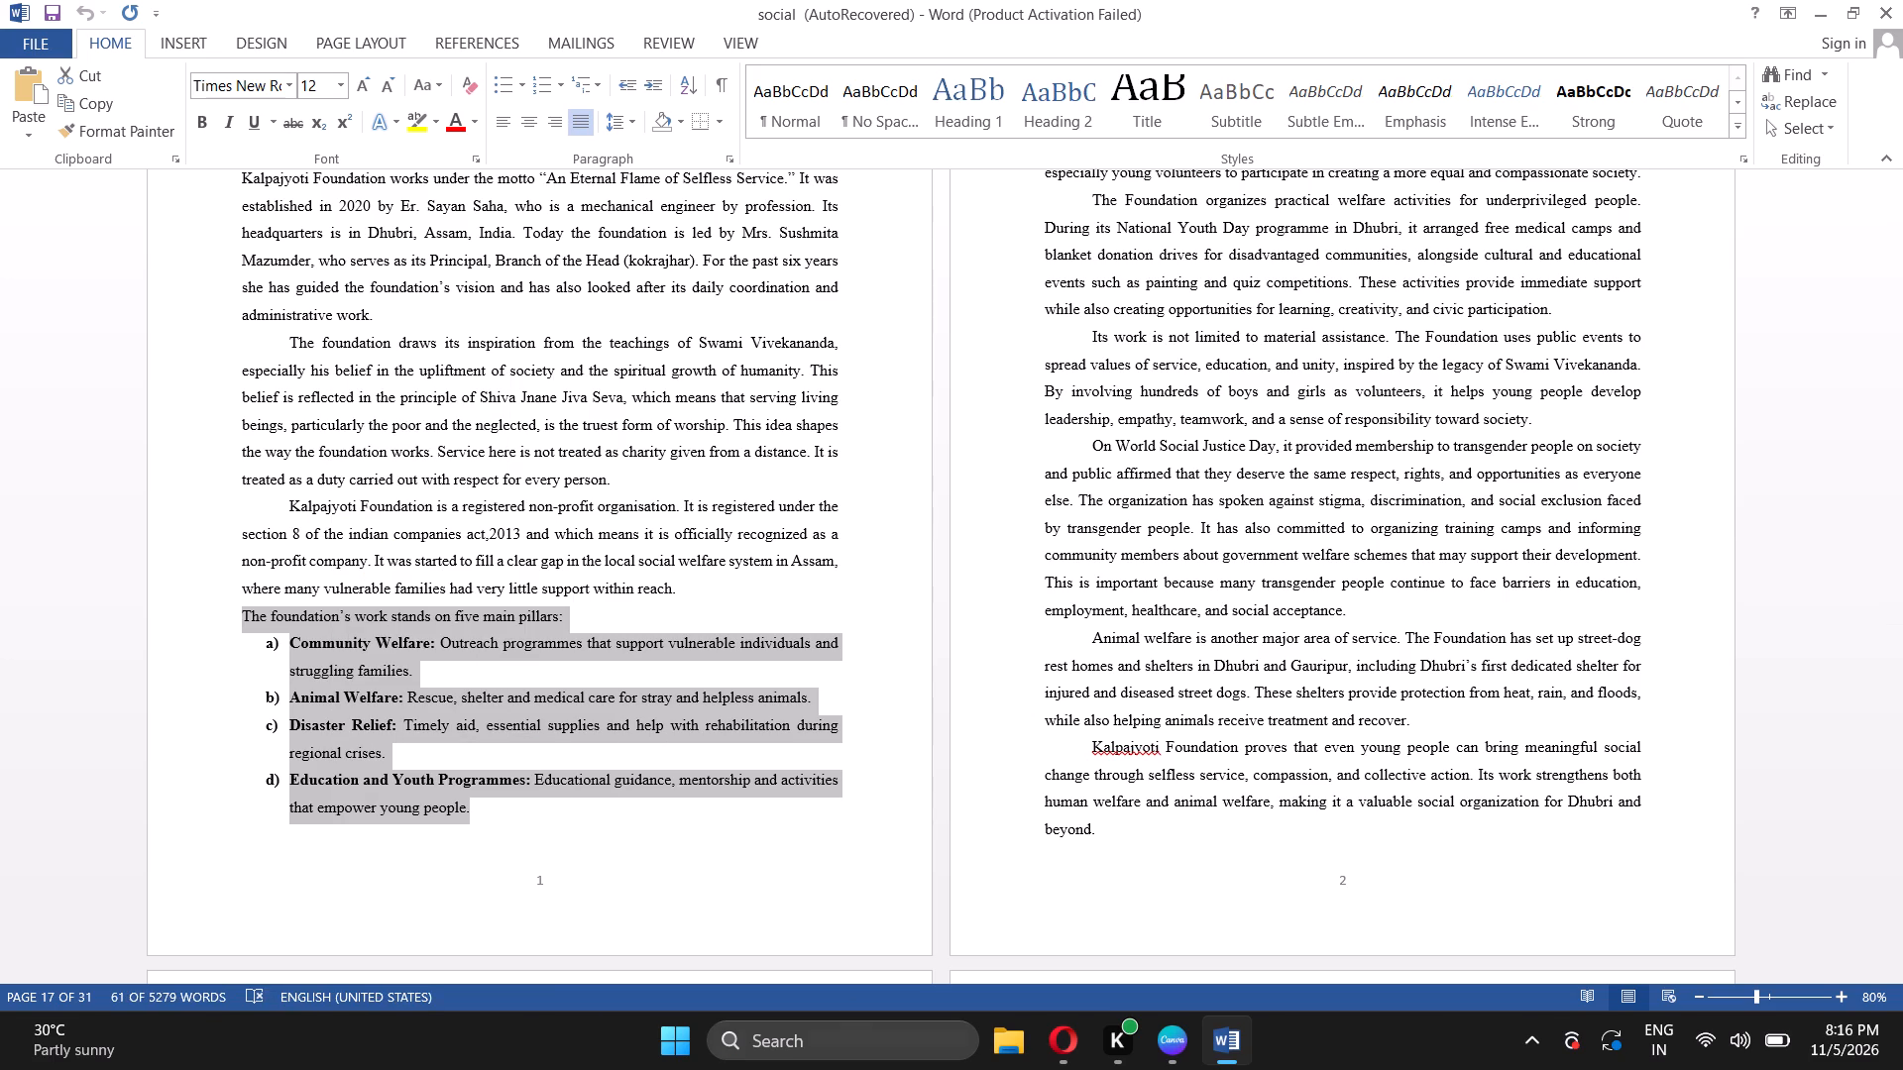
# On Canva's Introduction slide, replace the last three bullets with the copied pillars passage, keeping the 2020 establishment bullet.
pyautogui.click(1182, 1037)
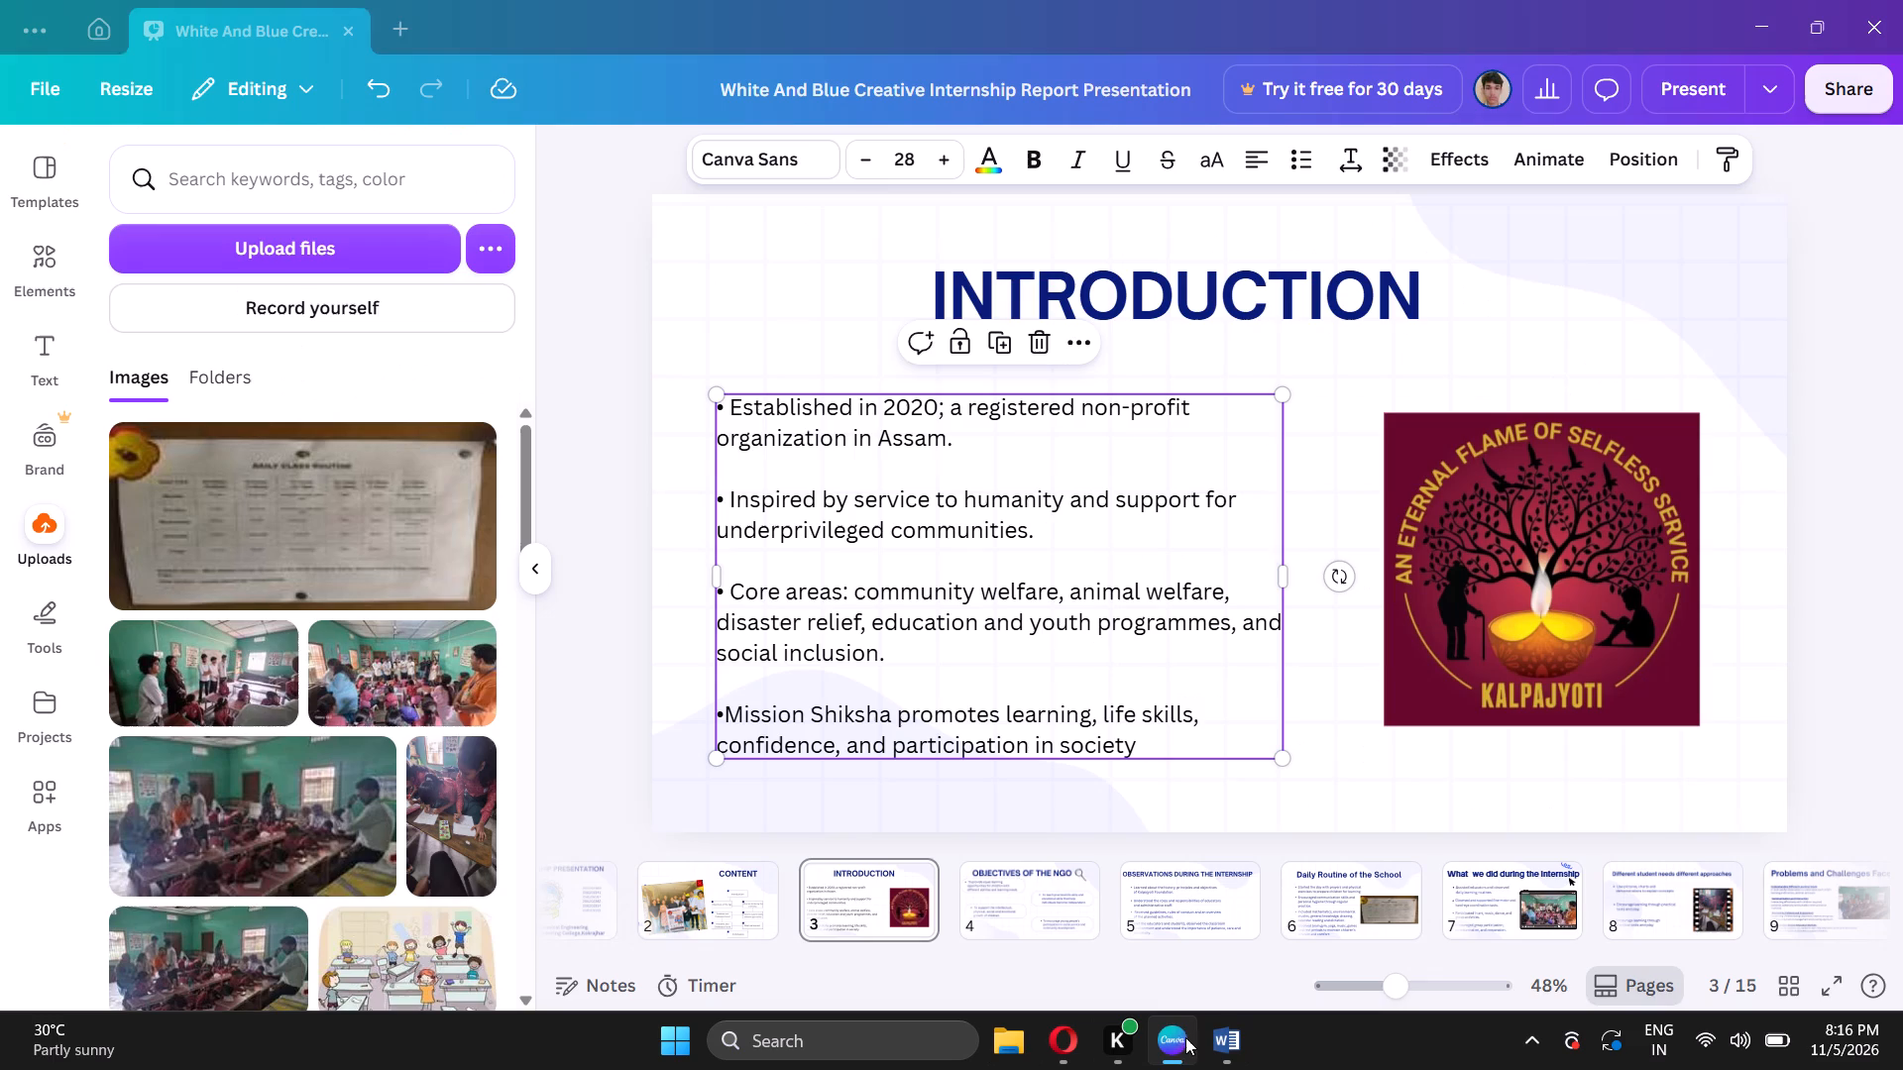
pyautogui.click(1188, 741)
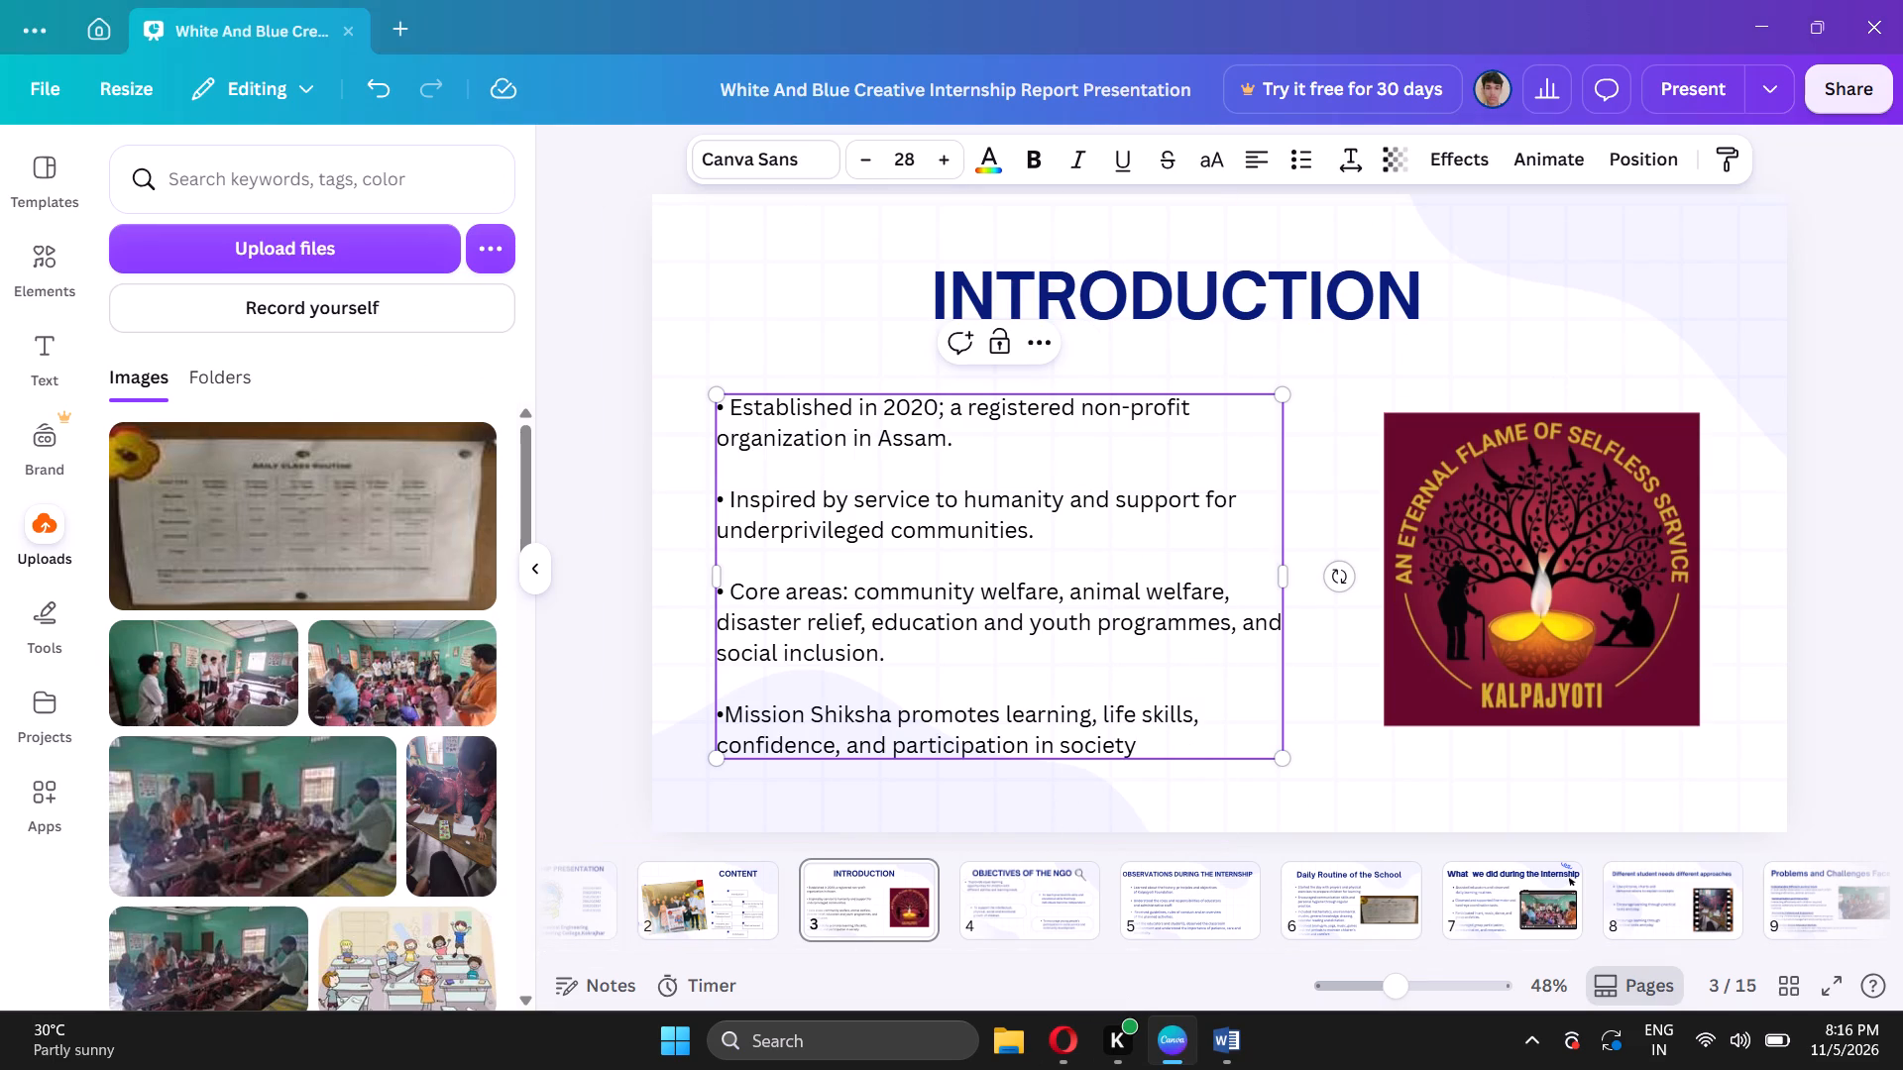
pyautogui.moveTo(1170, 741); pyautogui.dragTo(723, 504)
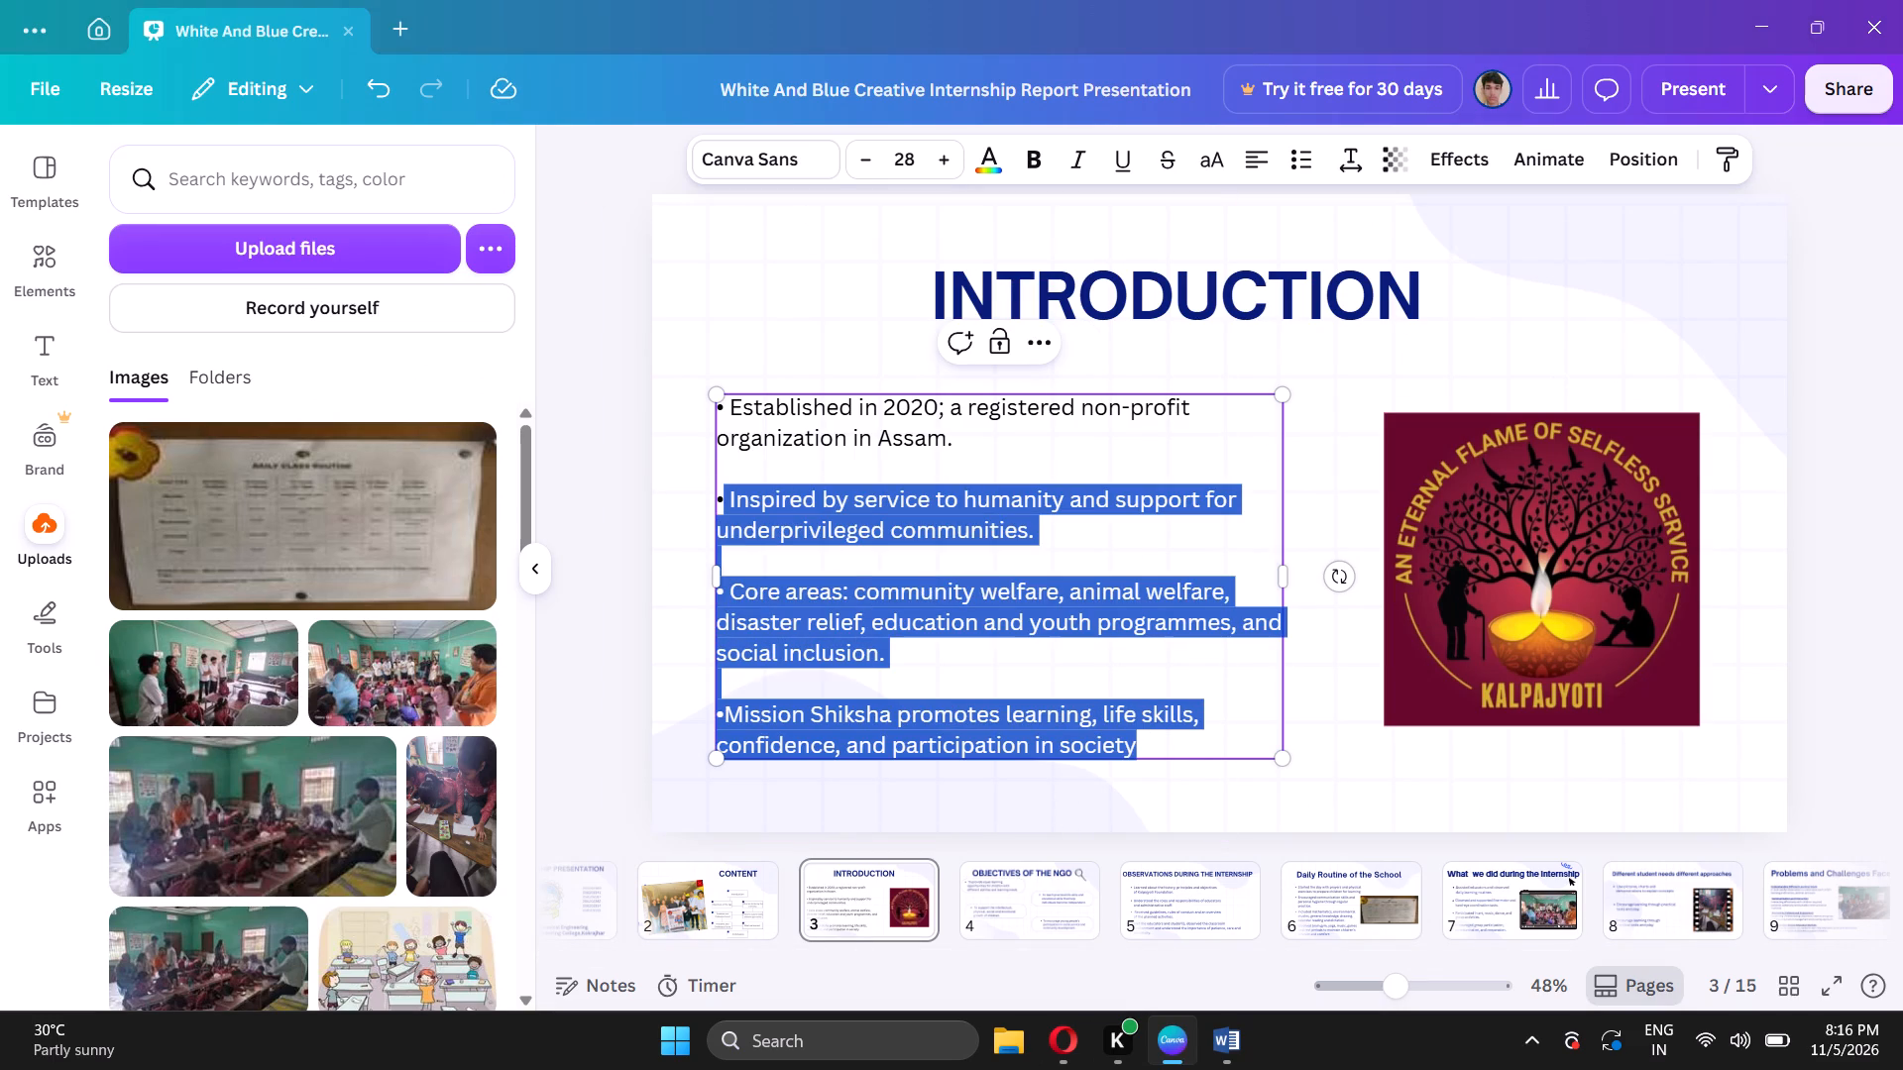
pyautogui.moveTo(723, 504); pyautogui.dragTo(718, 504)
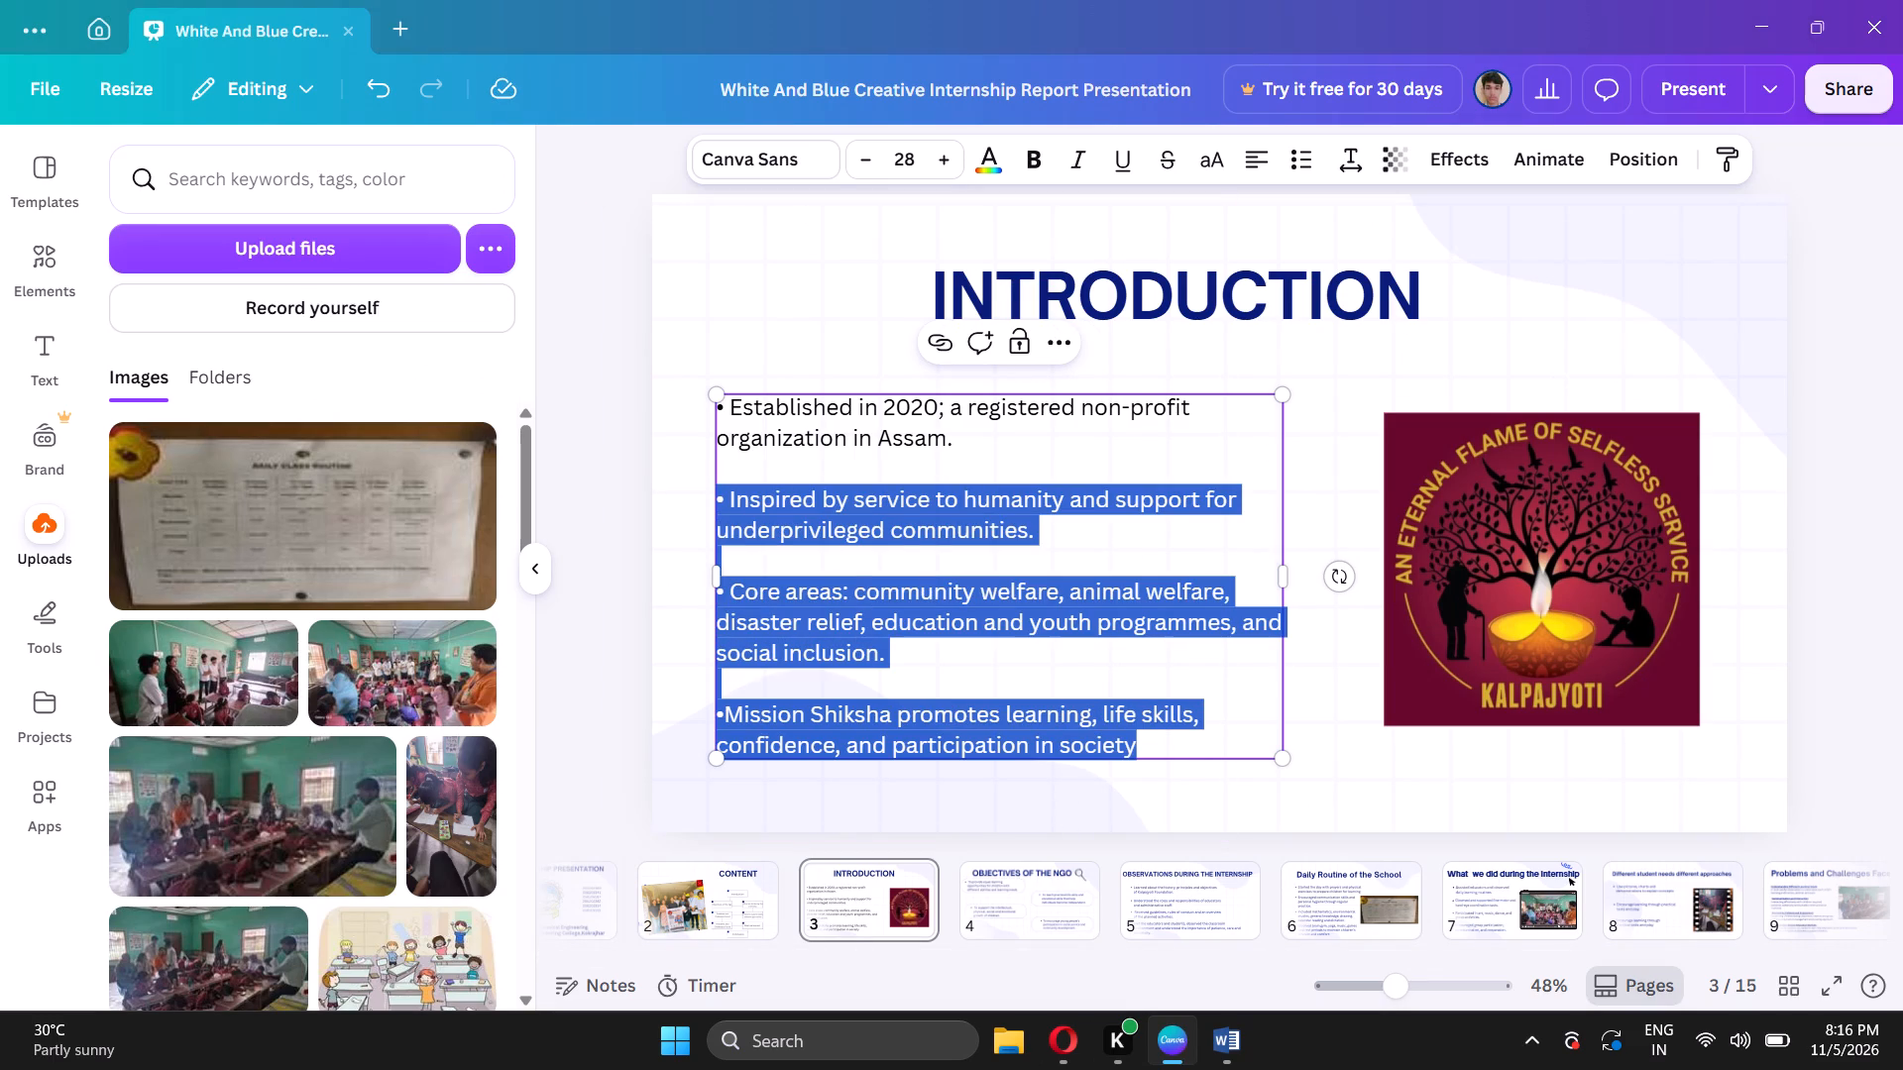
pyautogui.hotkey('ctrl', 'v')
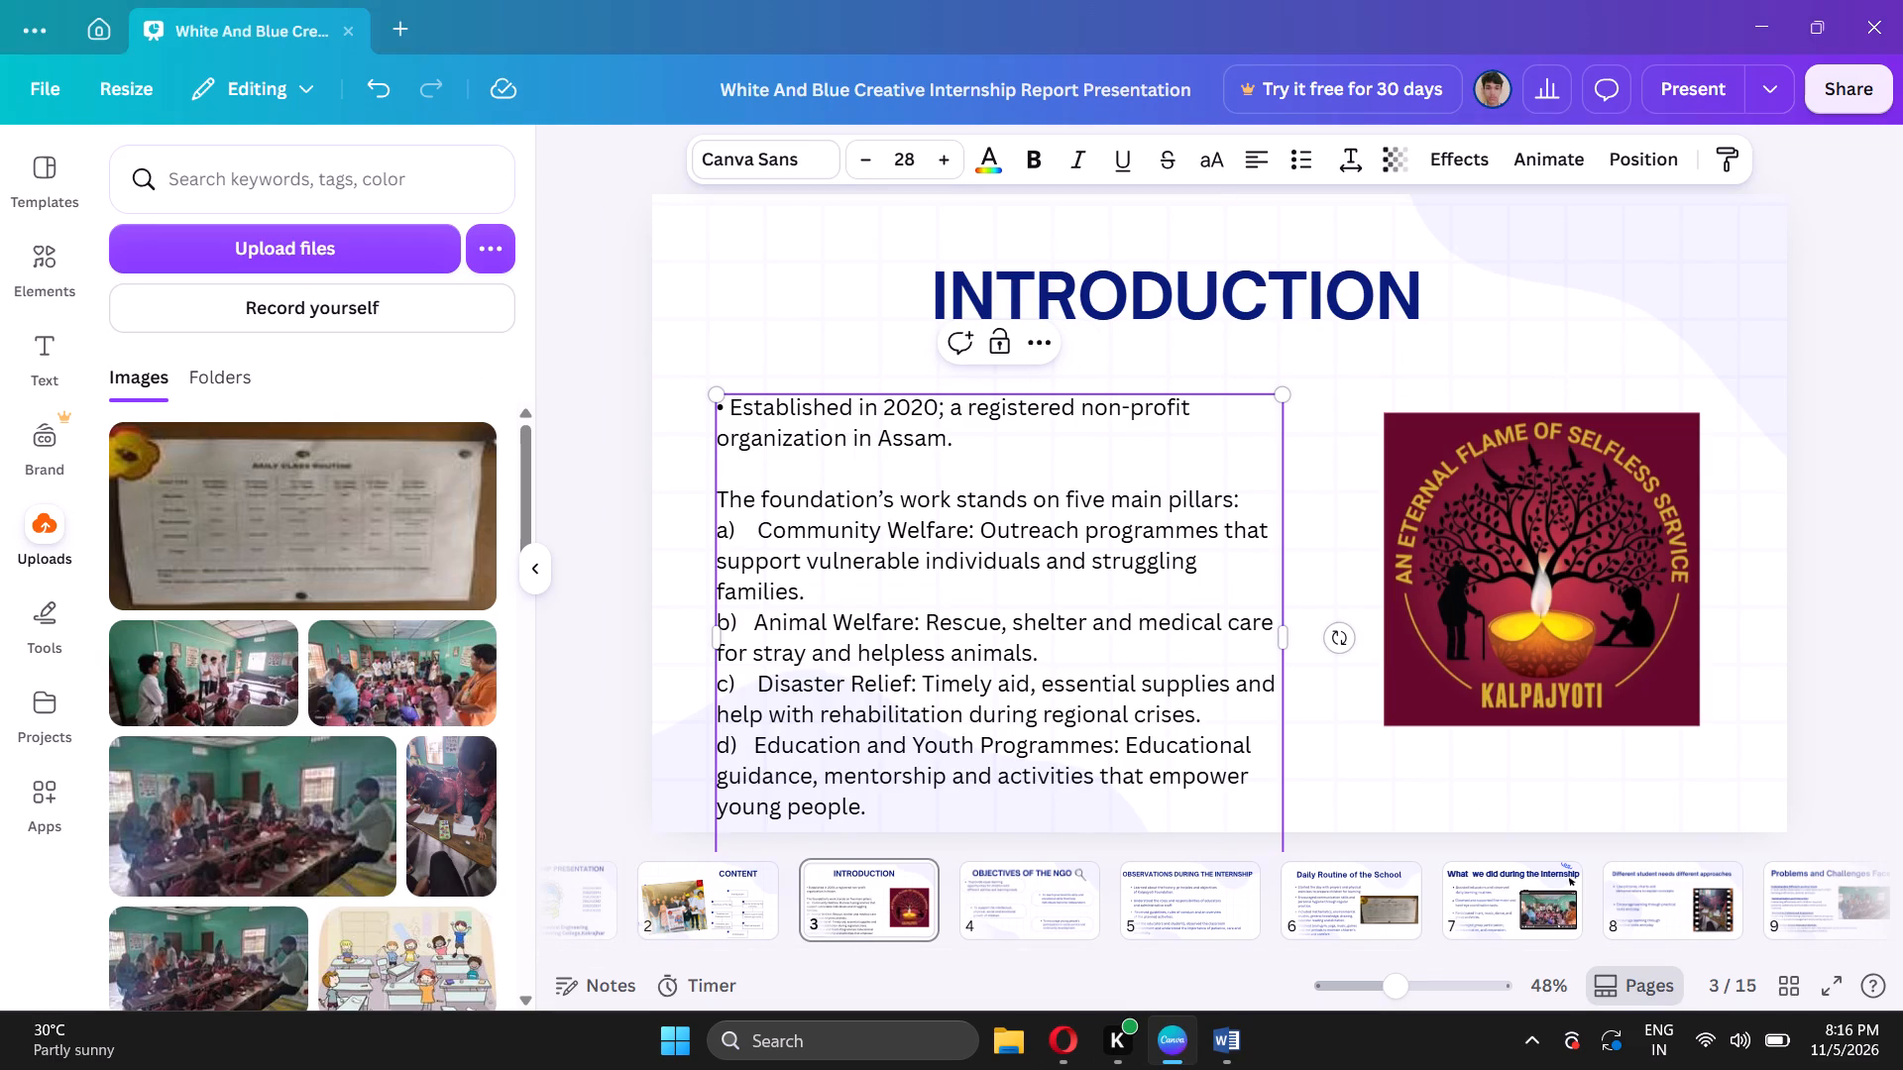
pyautogui.click(1836, 479)
# Scale the Introduction text box down to font size 26.3 and place it beneath the title, slightly nearer the slide's left edge.
pyautogui.moveTo(1007, 583); pyautogui.dragTo(994, 537)
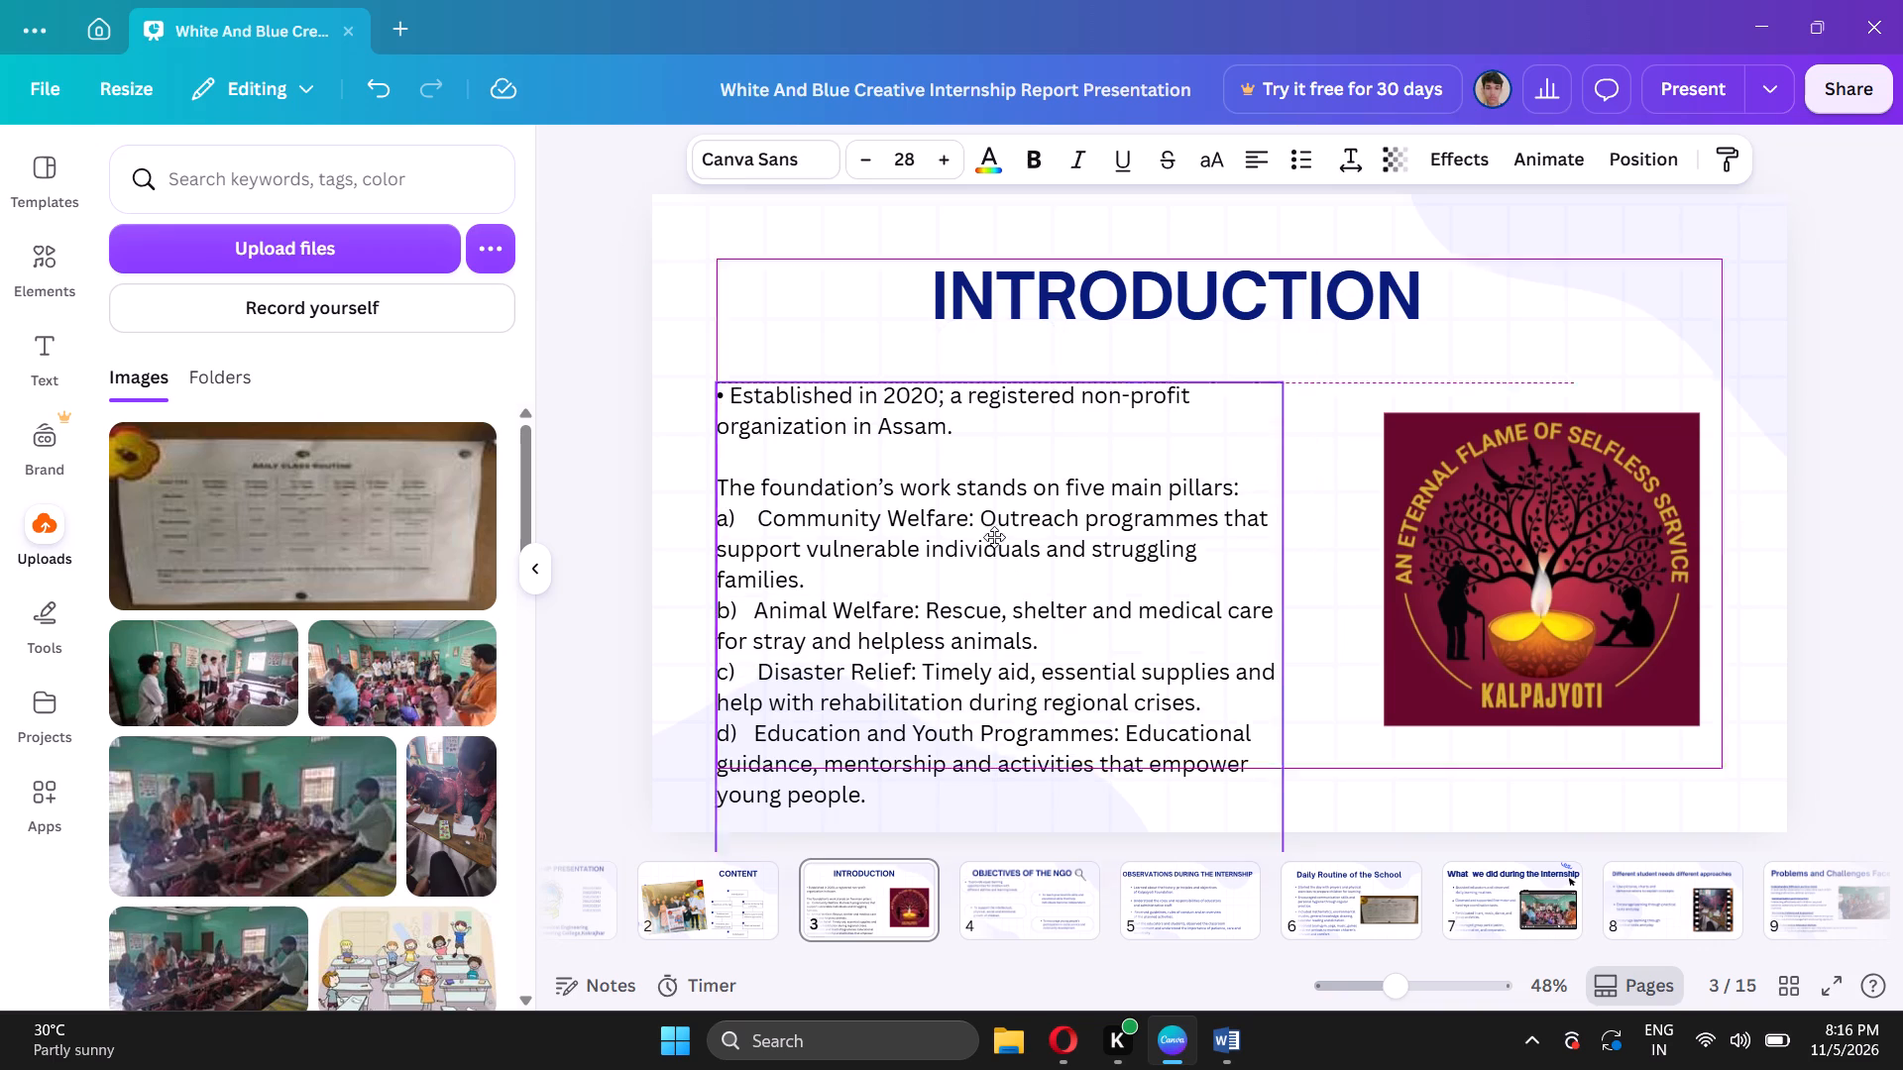
pyautogui.moveTo(994, 537); pyautogui.dragTo(998, 535)
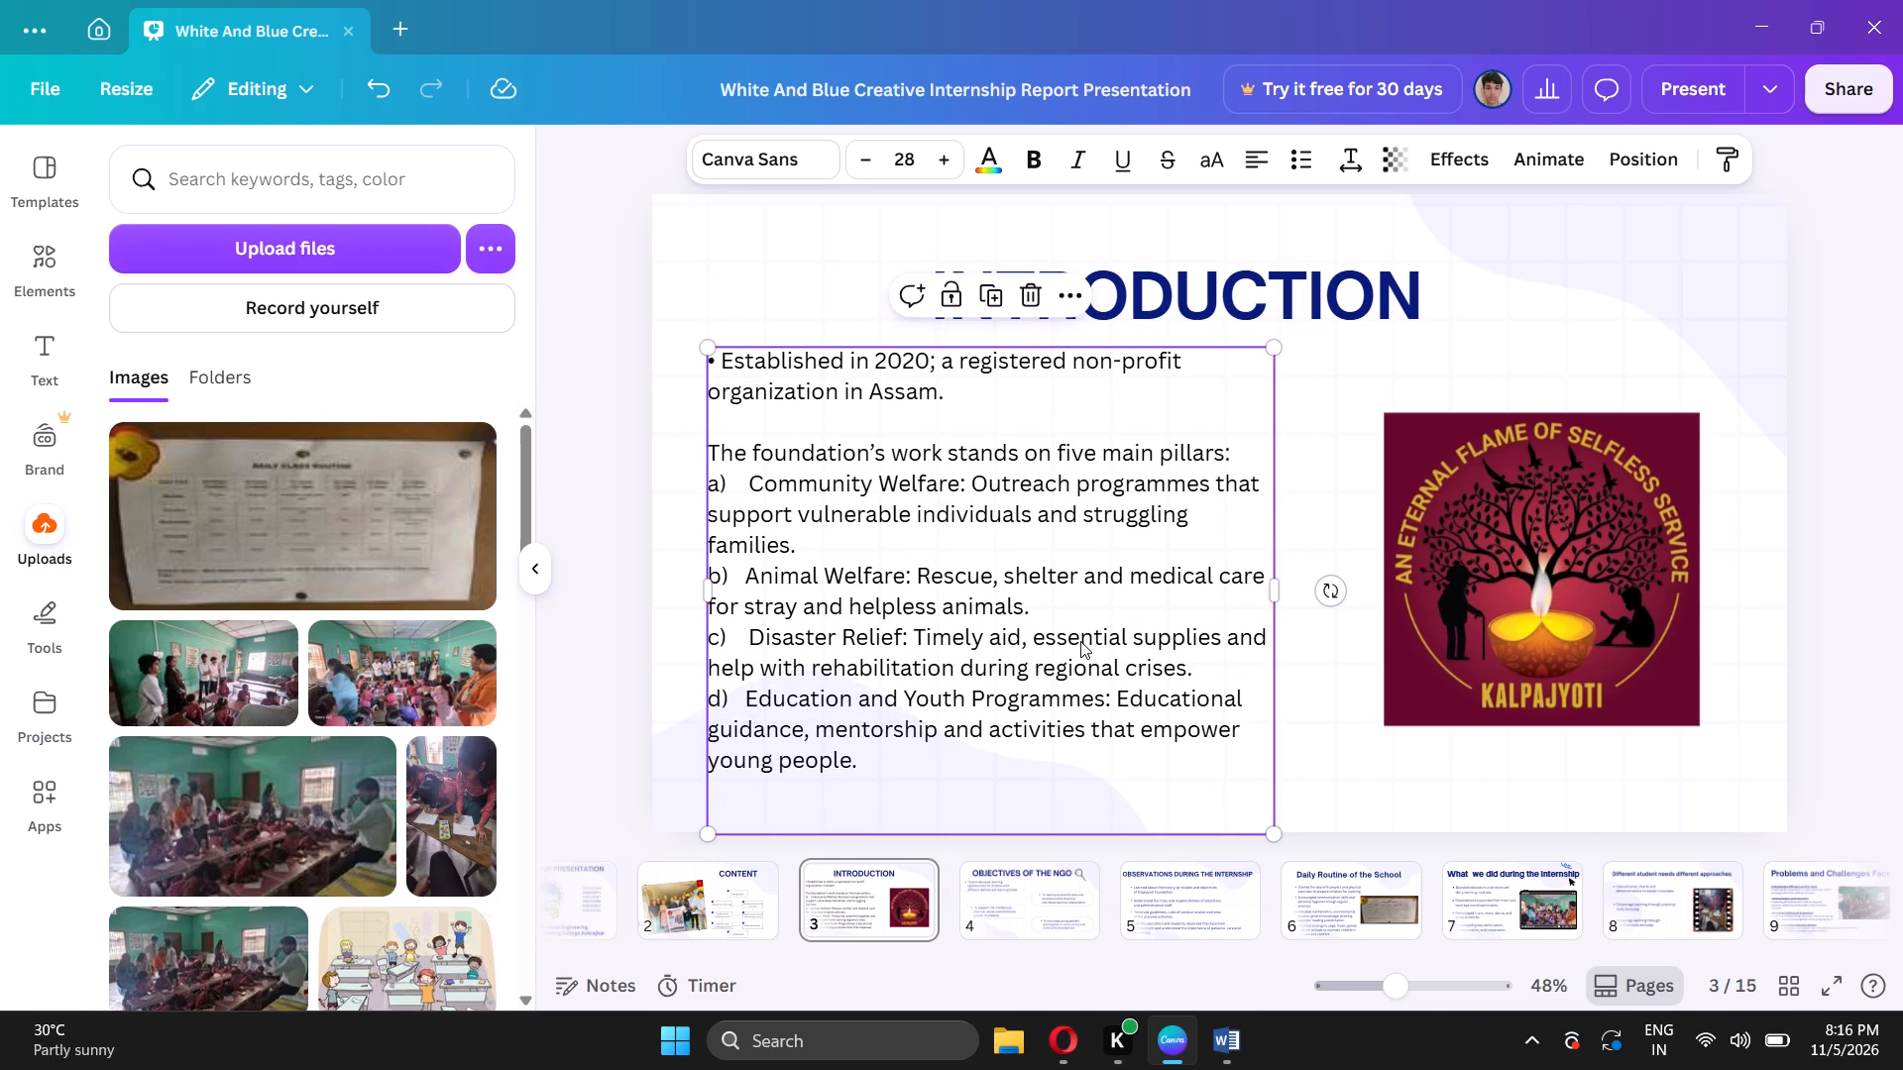
pyautogui.moveTo(1273, 824); pyautogui.dragTo(1267, 812)
pyautogui.moveTo(1267, 812); pyautogui.dragTo(1262, 817)
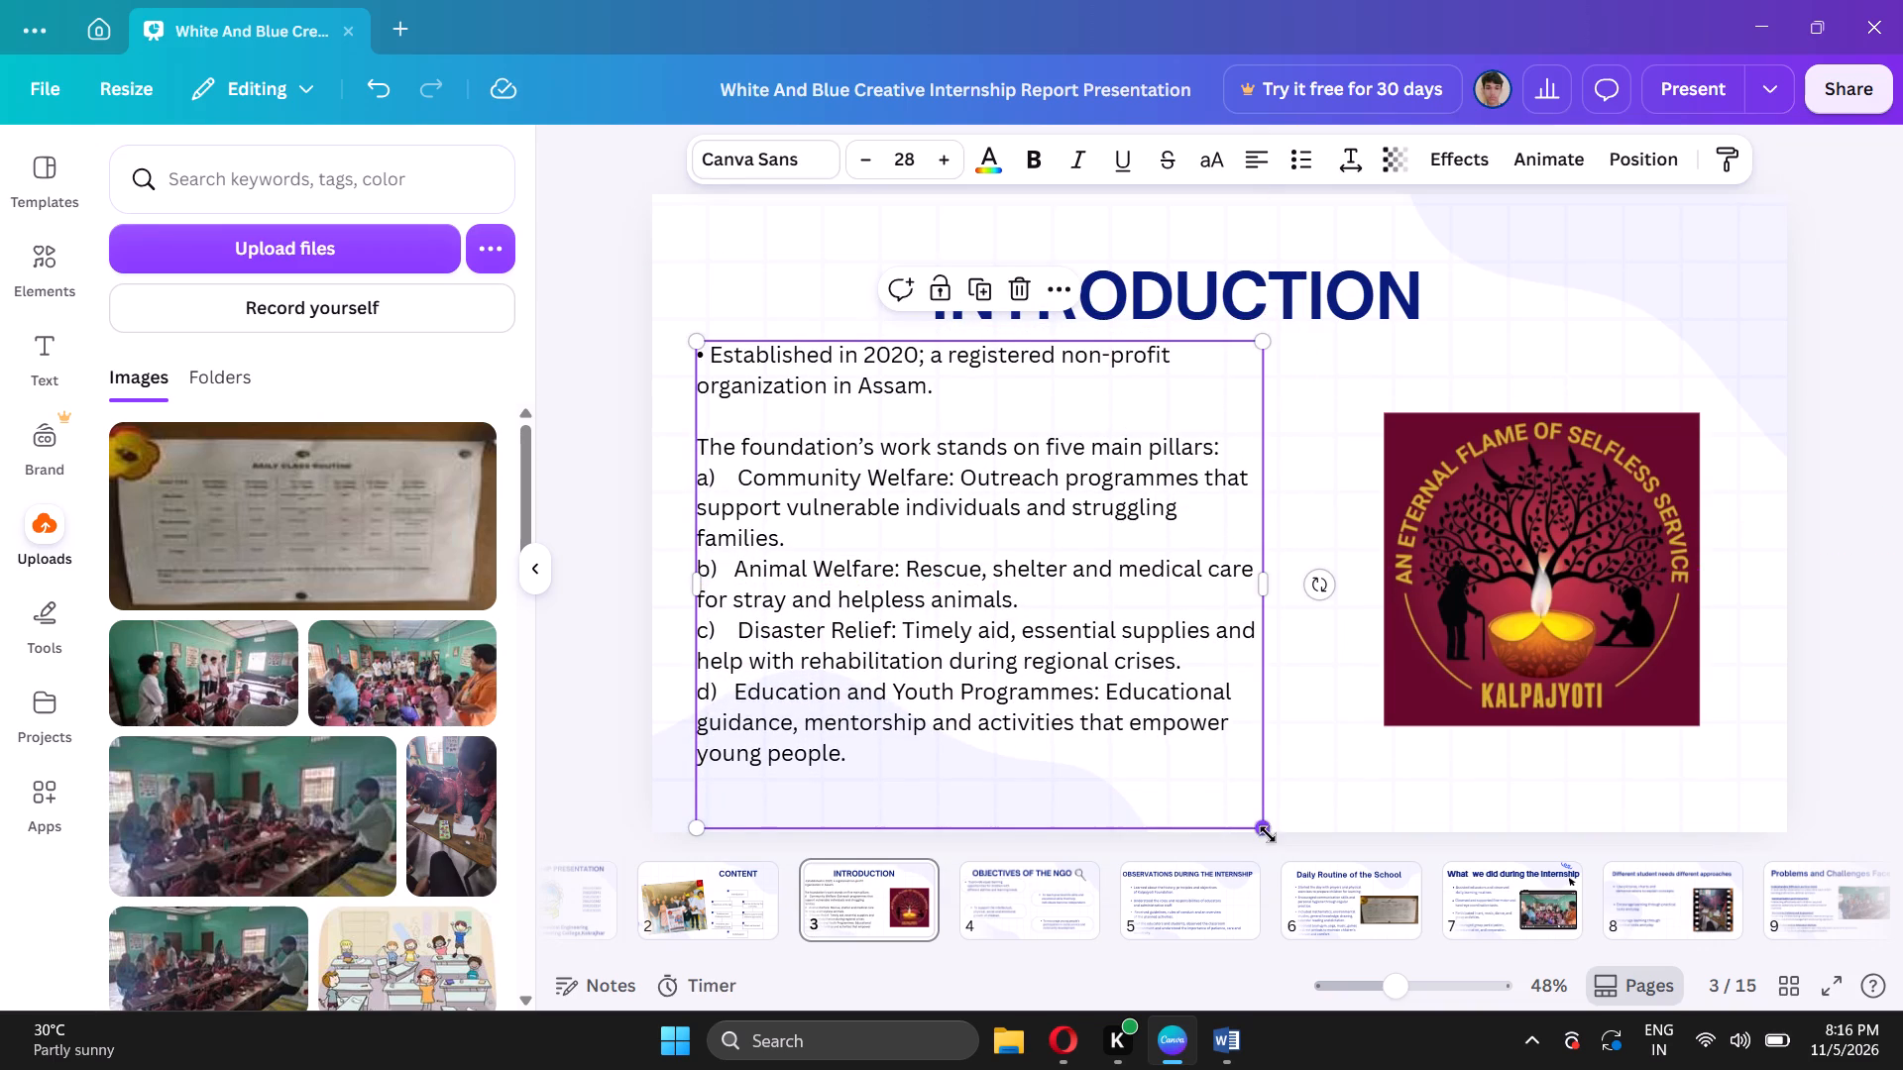
pyautogui.moveTo(1268, 833); pyautogui.dragTo(1251, 792)
pyautogui.moveTo(1052, 565); pyautogui.dragTo(1083, 594)
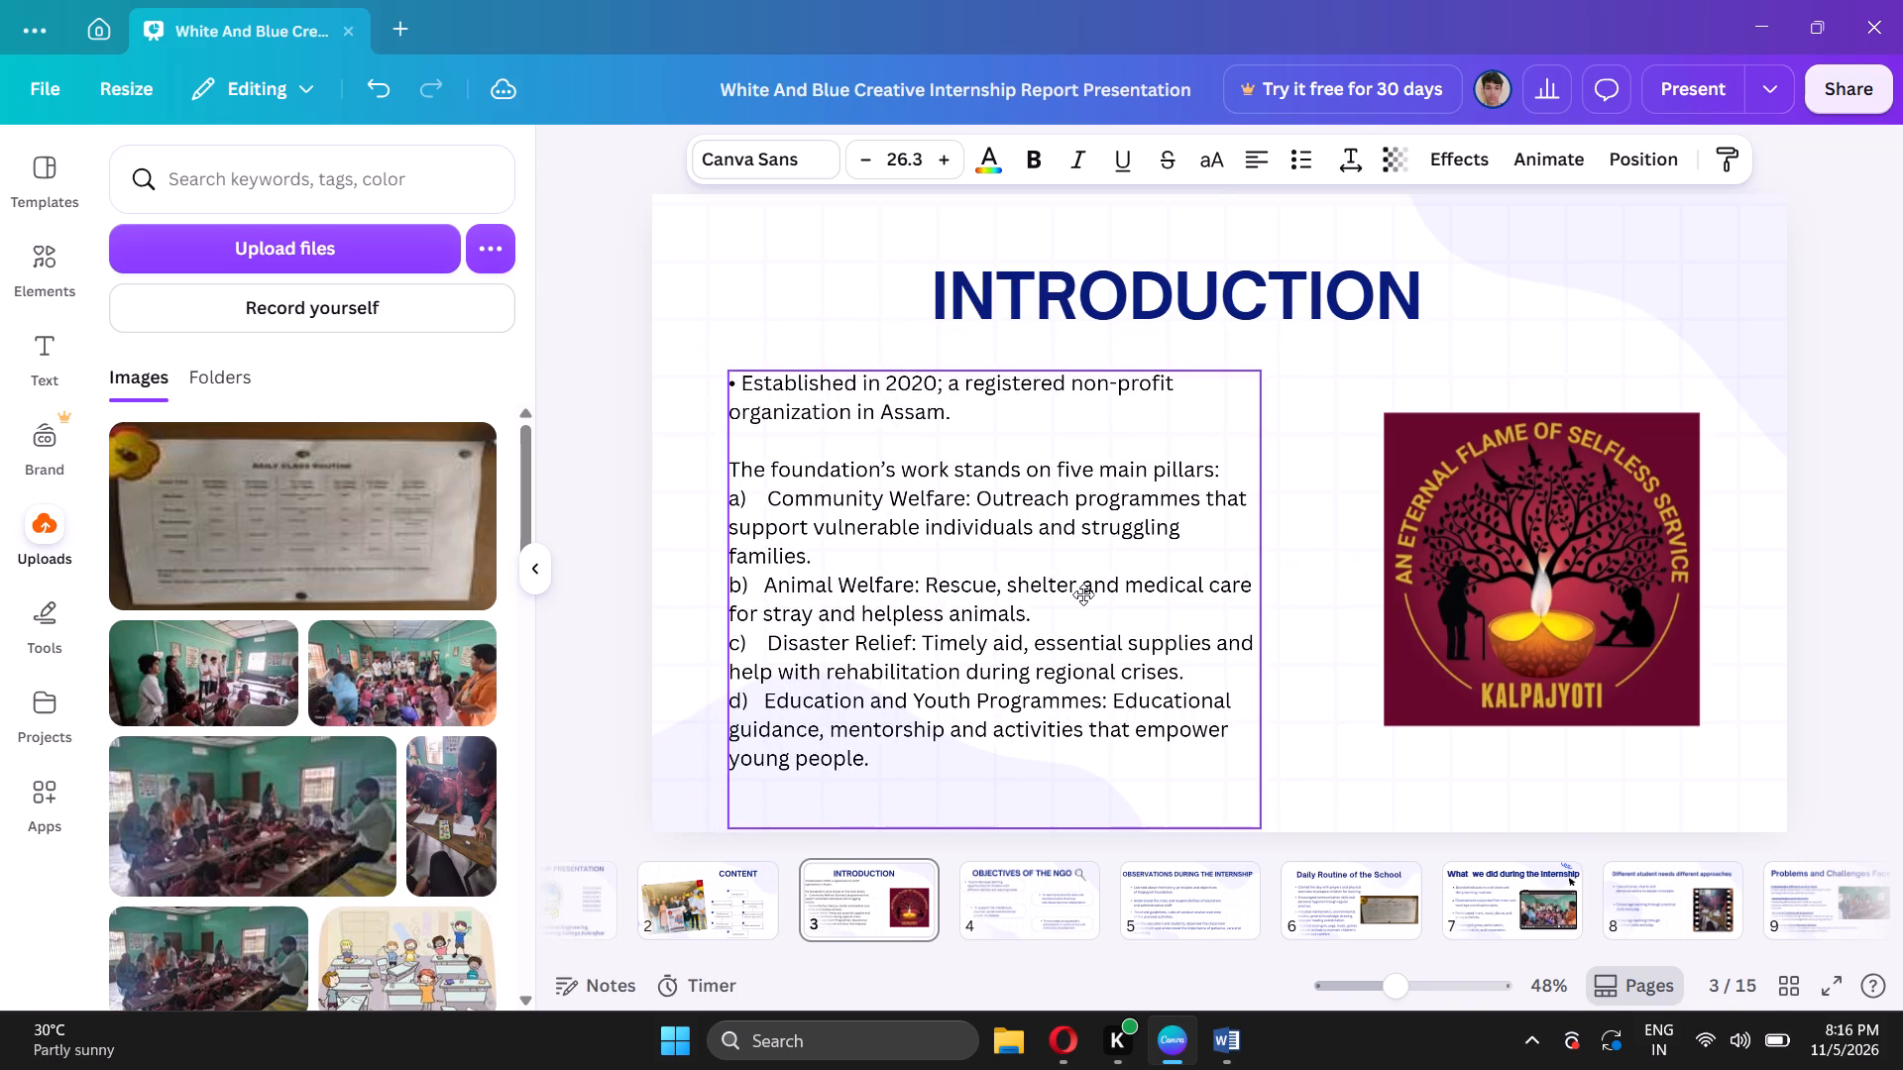
pyautogui.moveTo(1083, 594); pyautogui.dragTo(1045, 584)
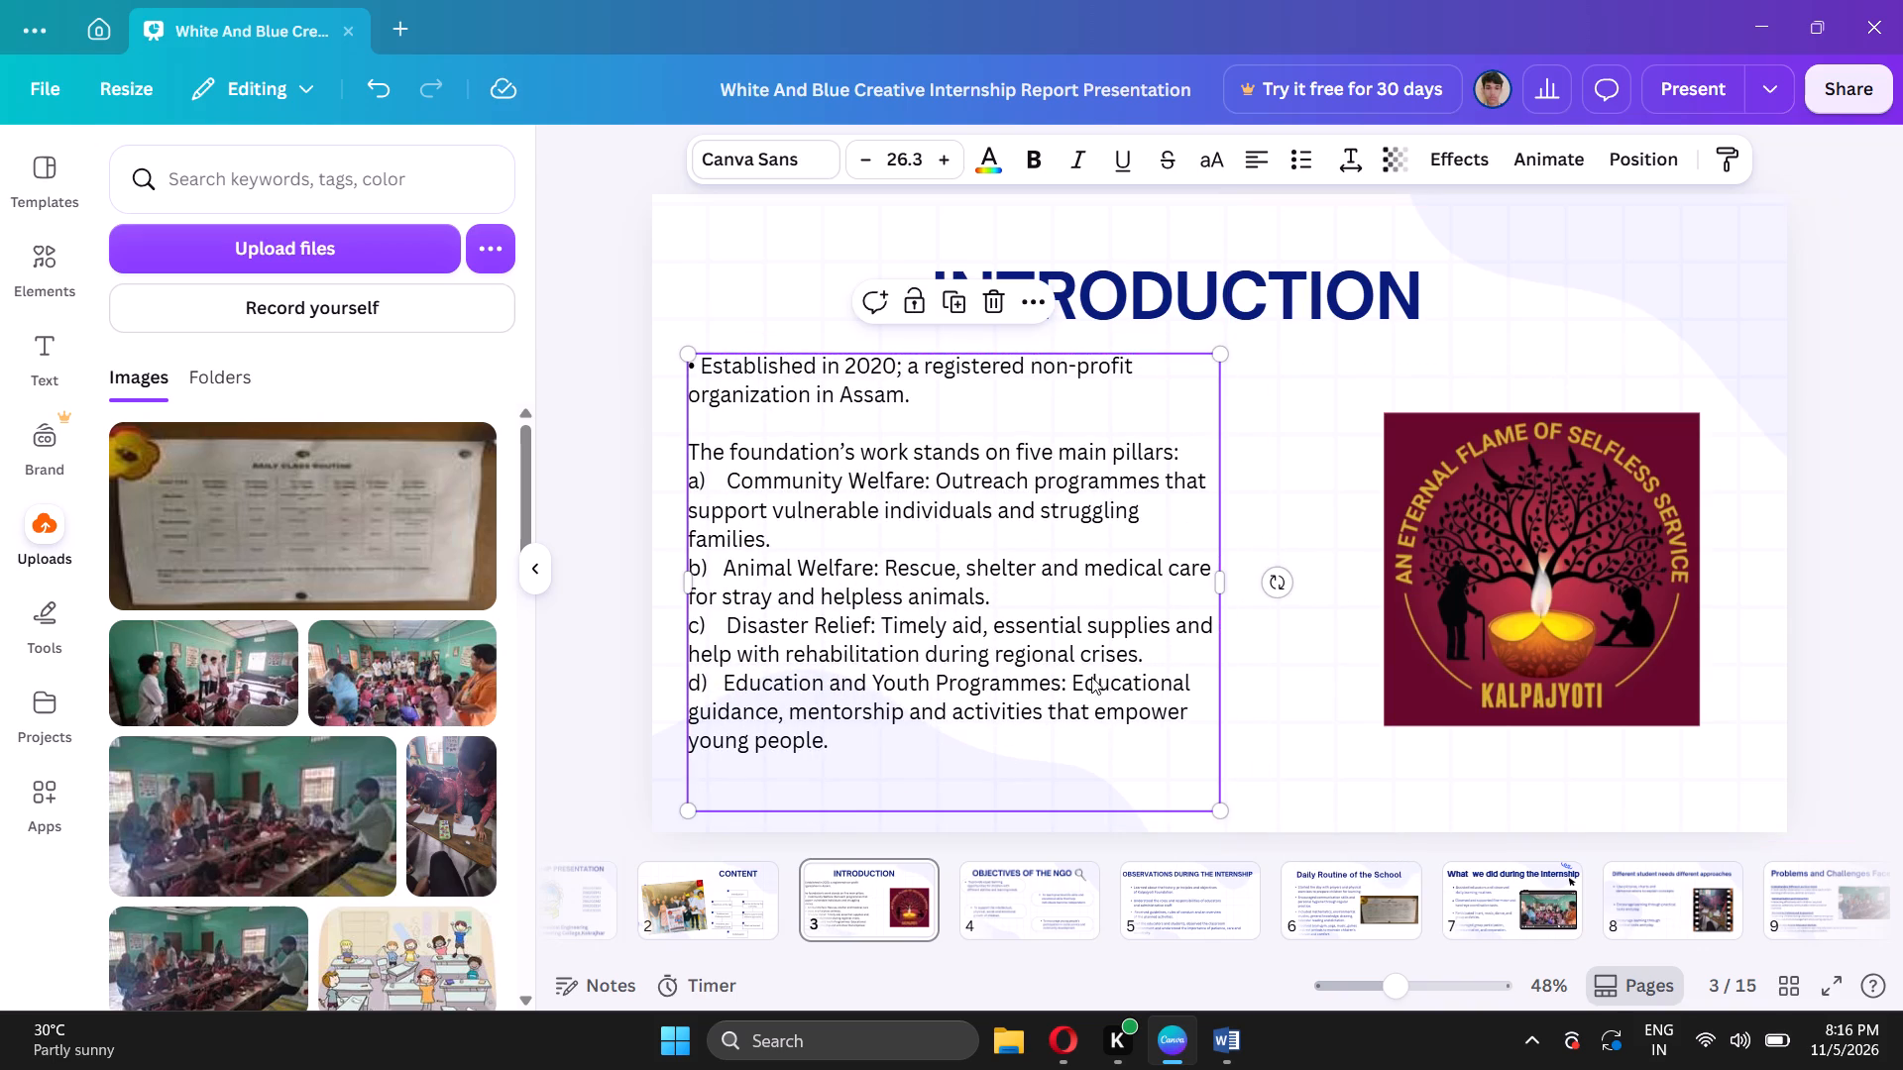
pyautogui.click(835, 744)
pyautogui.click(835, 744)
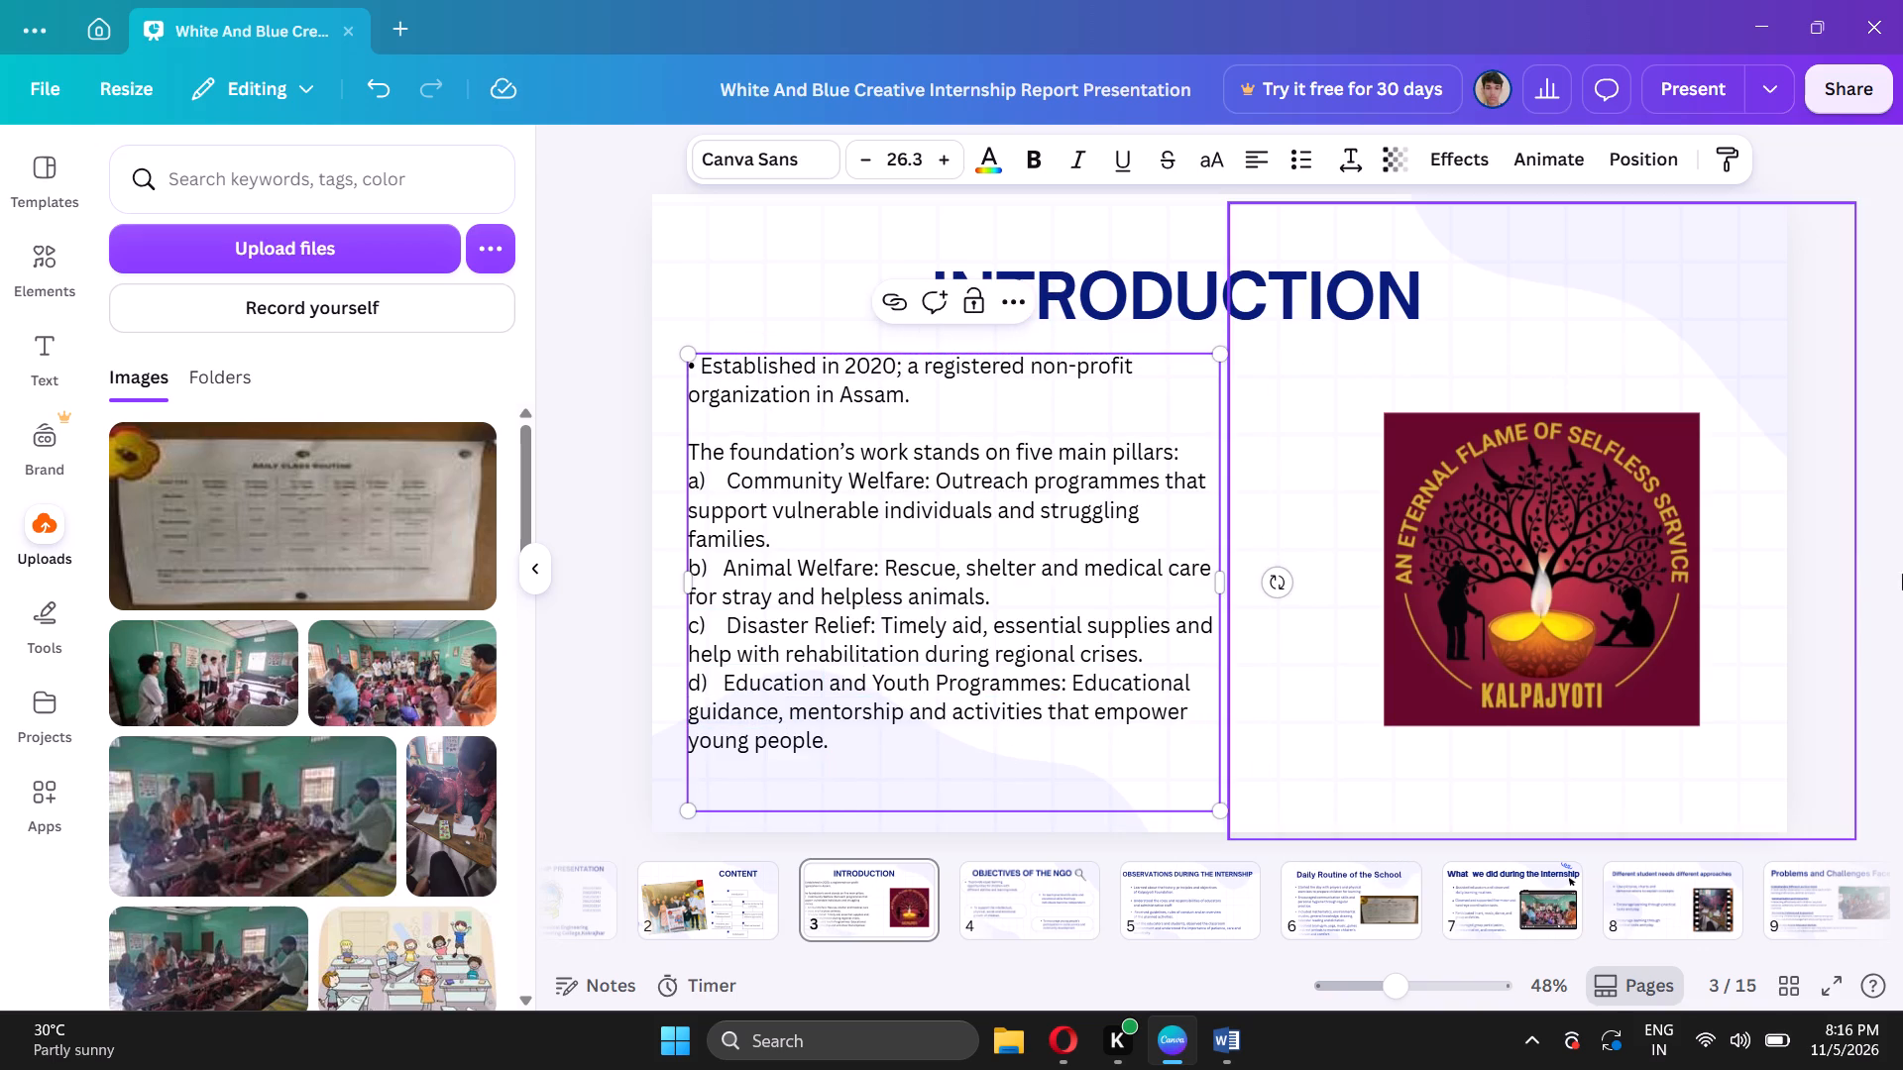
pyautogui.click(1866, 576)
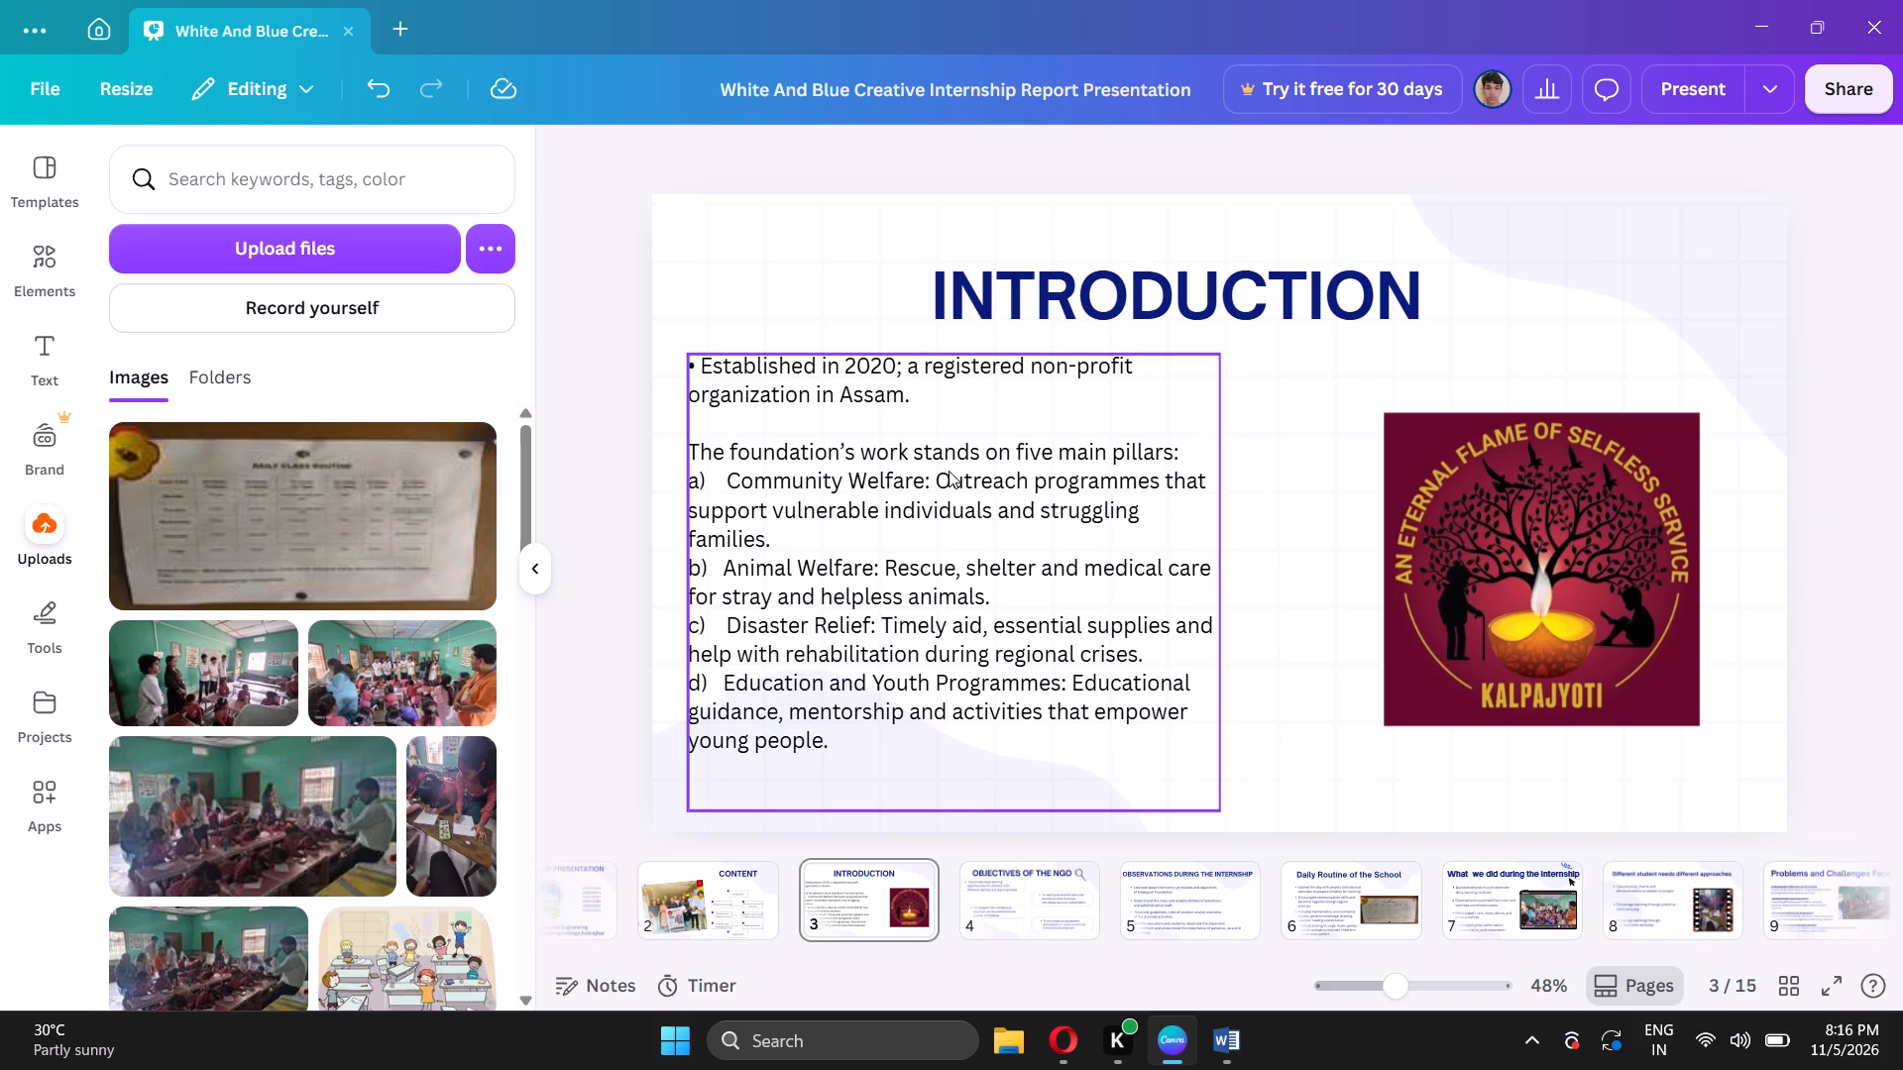
# Insert a blank line after "The foundation's work stands on five main pillars:" on the Introduction slide.
pyautogui.click(1182, 449)
pyautogui.click(1183, 451)
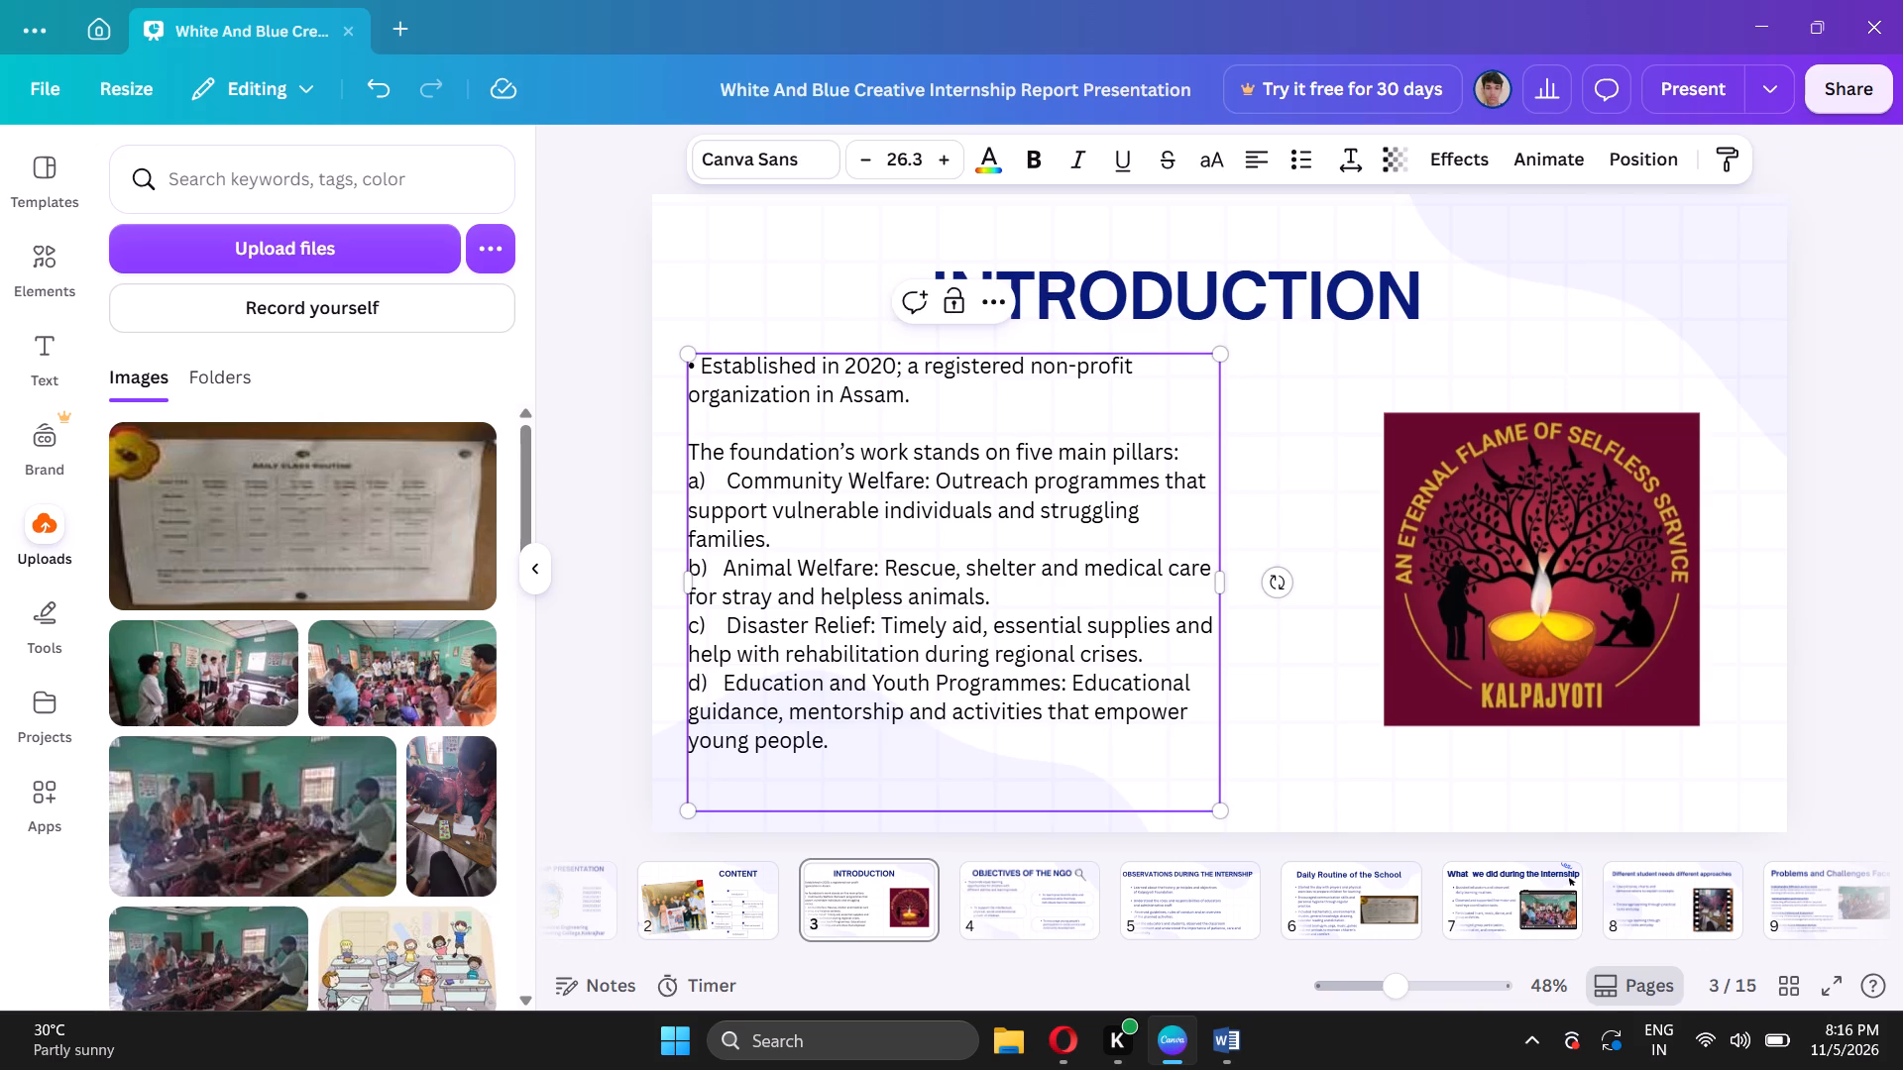
pyautogui.press('Return')
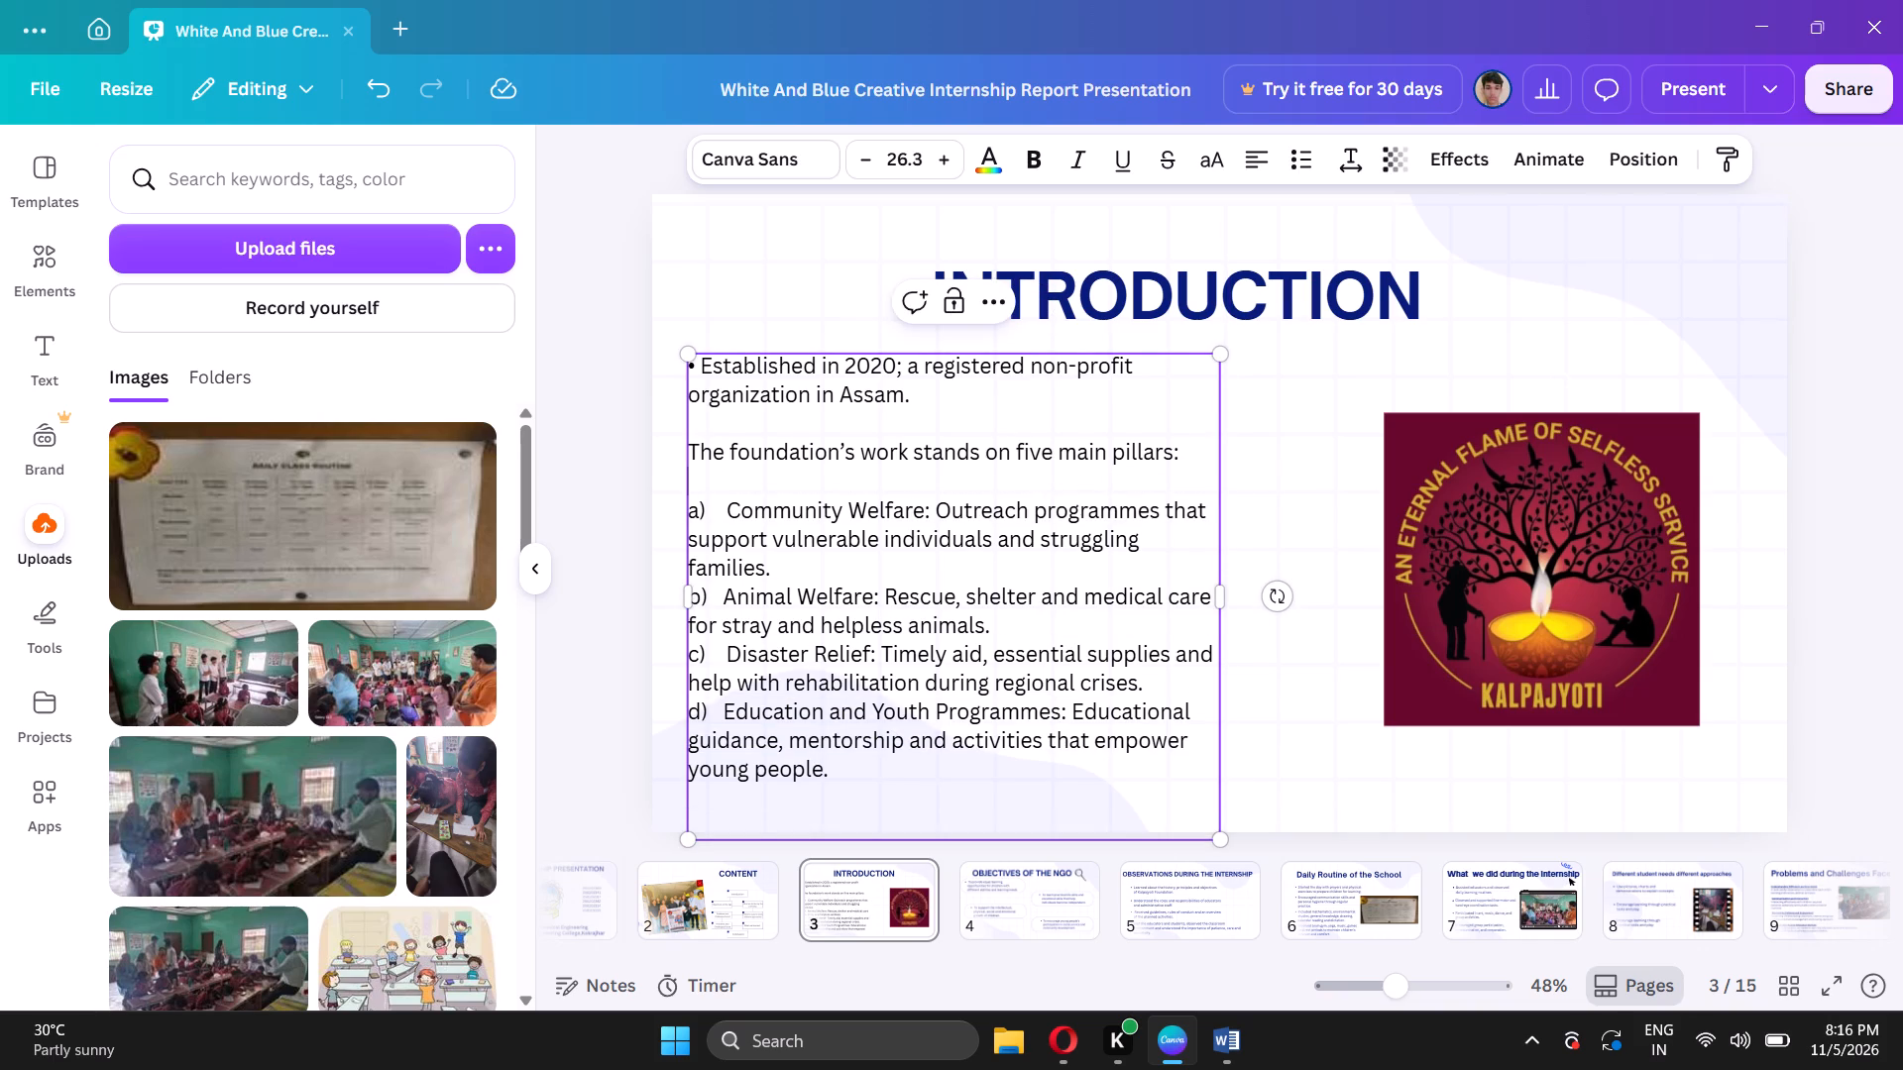
# Reduce the font size of the pillars passage, from its introductory sentence through Education and Youth Programmes, to 23.3.
pyautogui.moveTo(881, 779); pyautogui.dragTo(696, 446)
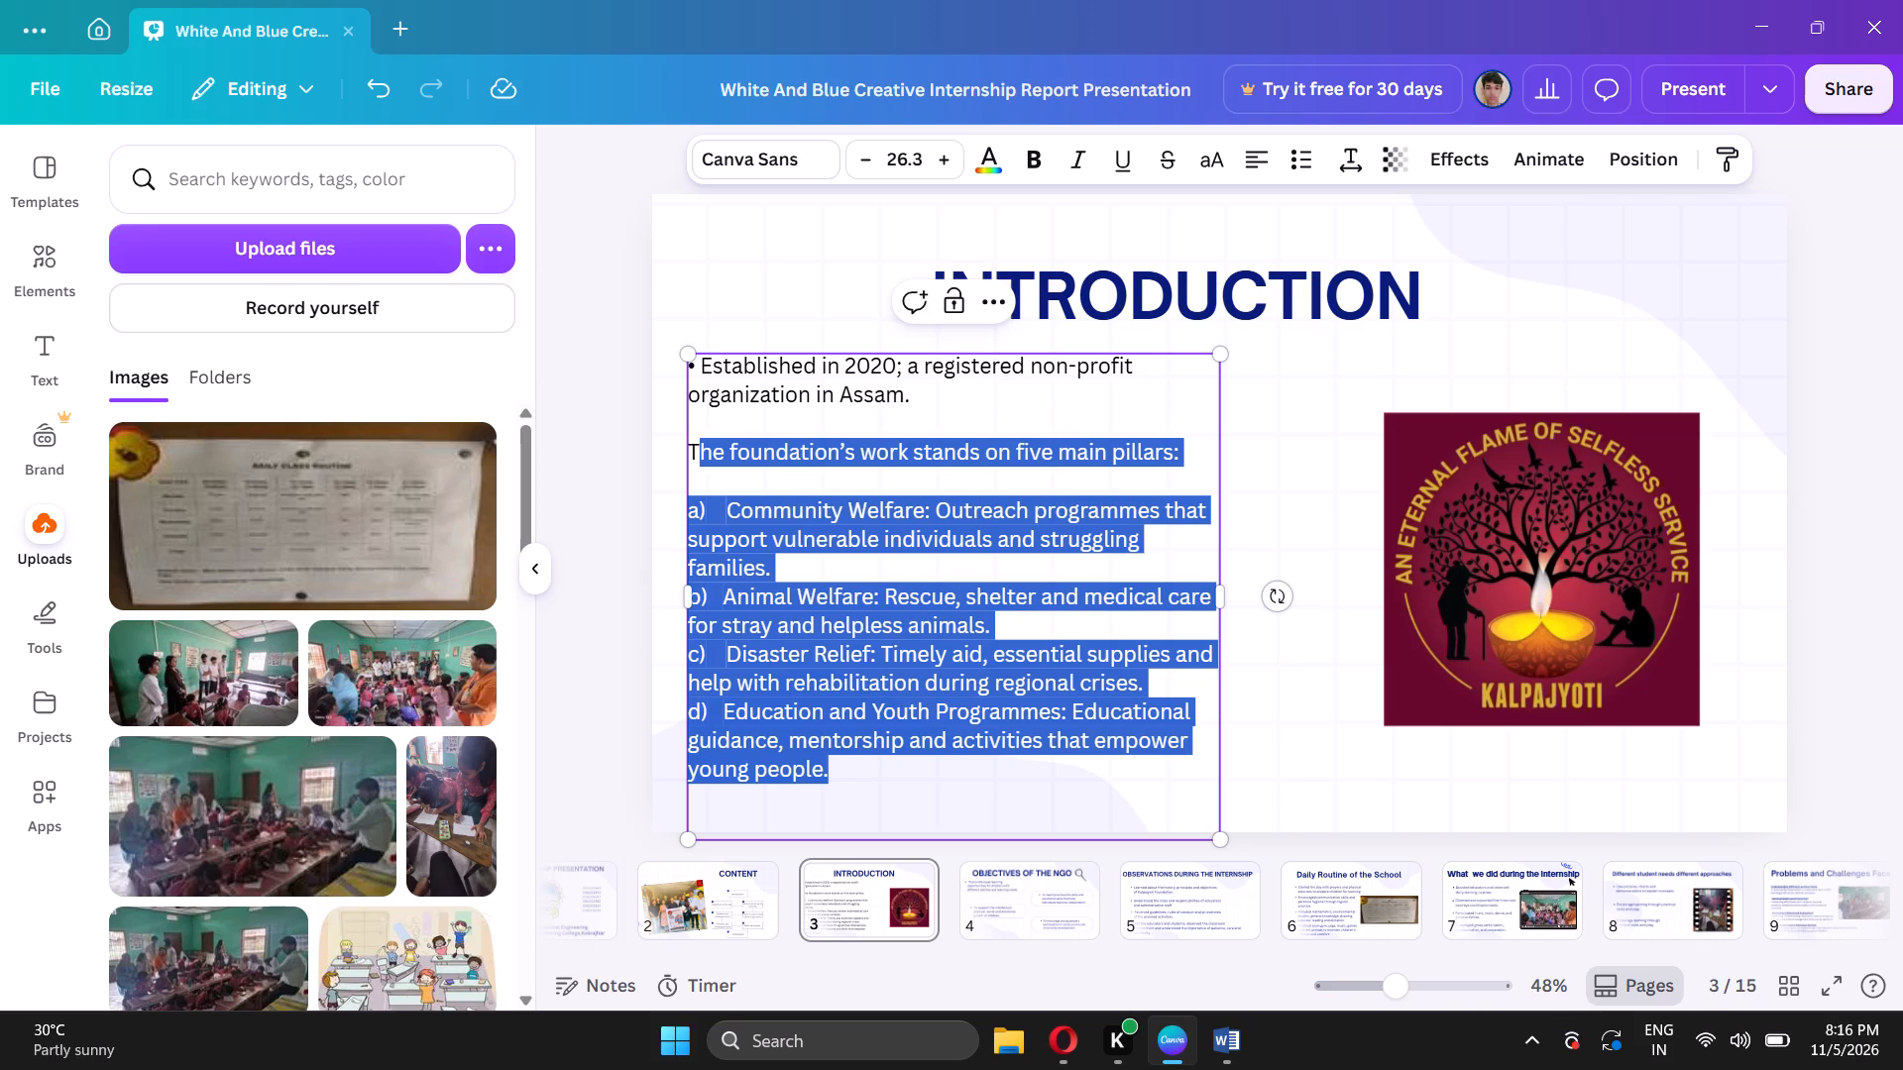
pyautogui.moveTo(696, 446); pyautogui.dragTo(687, 446)
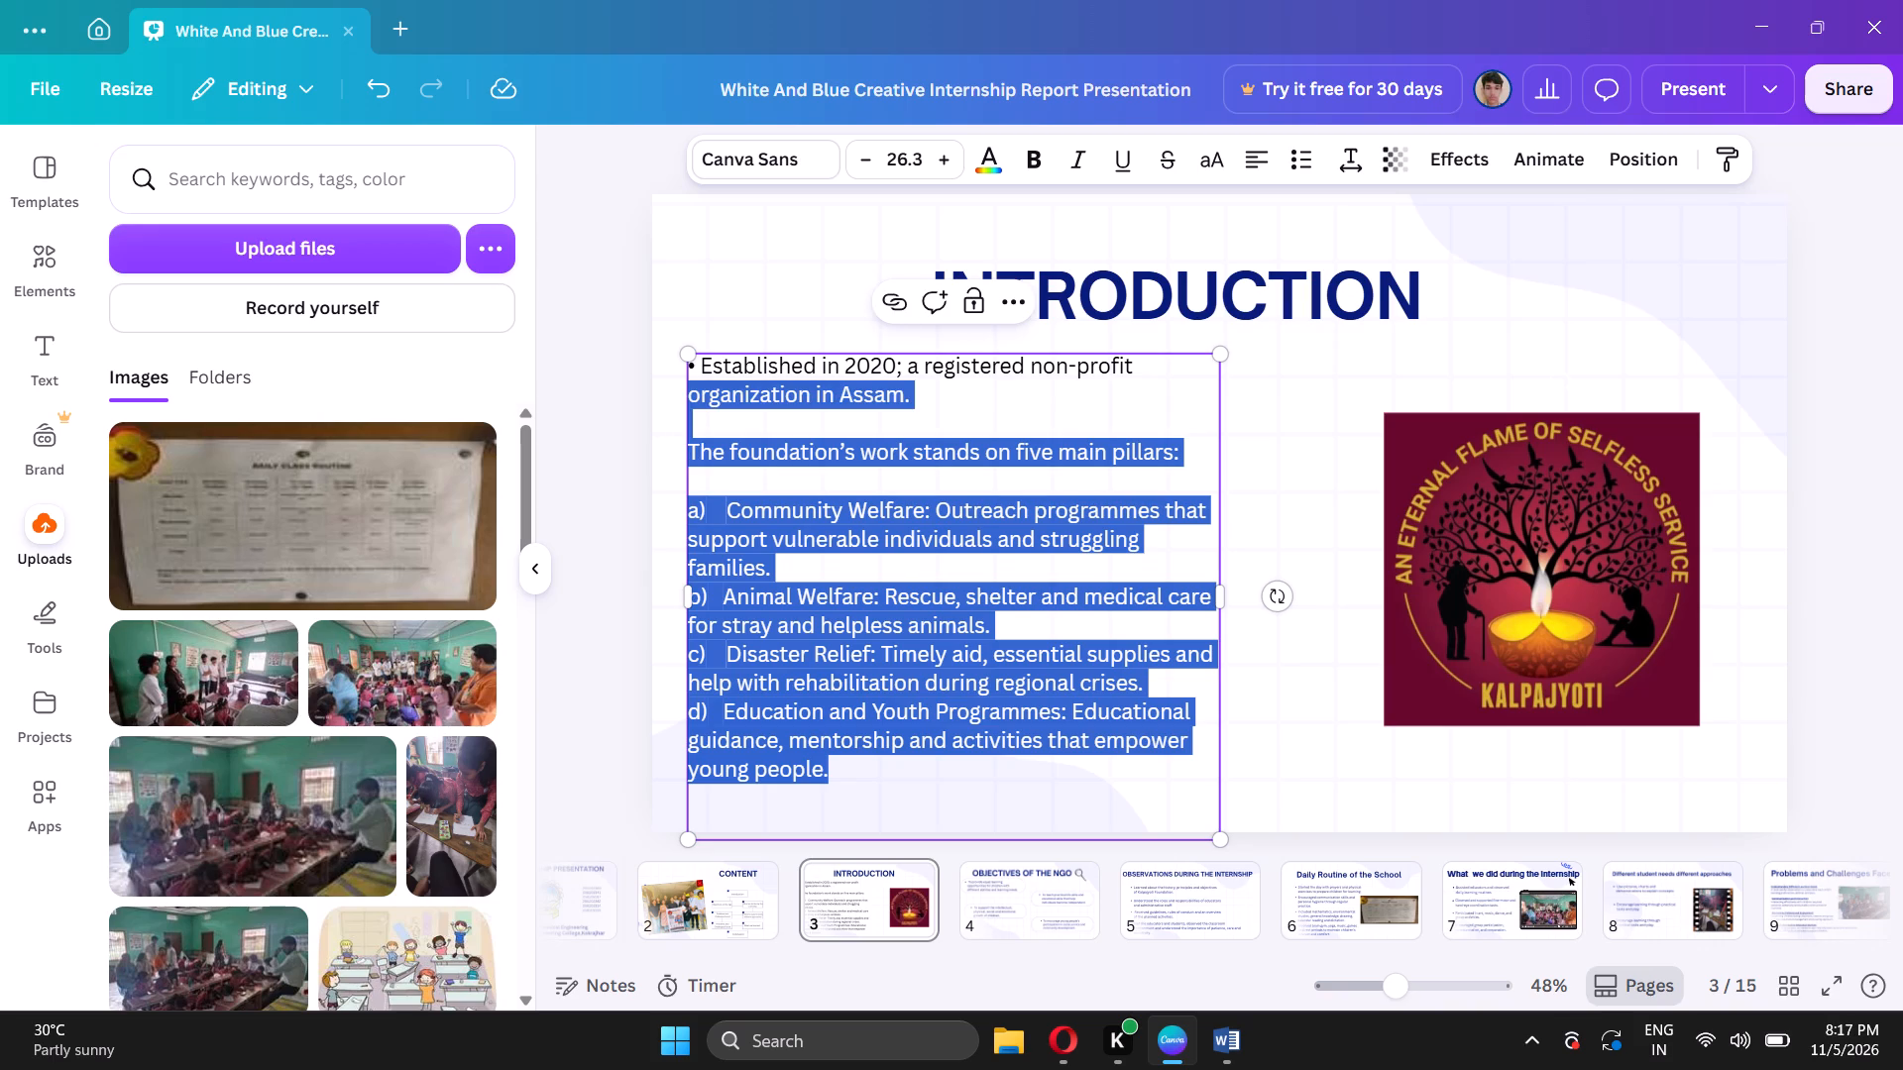
pyautogui.click(909, 779)
pyautogui.click(847, 794)
pyautogui.moveTo(847, 796); pyautogui.dragTo(736, 463)
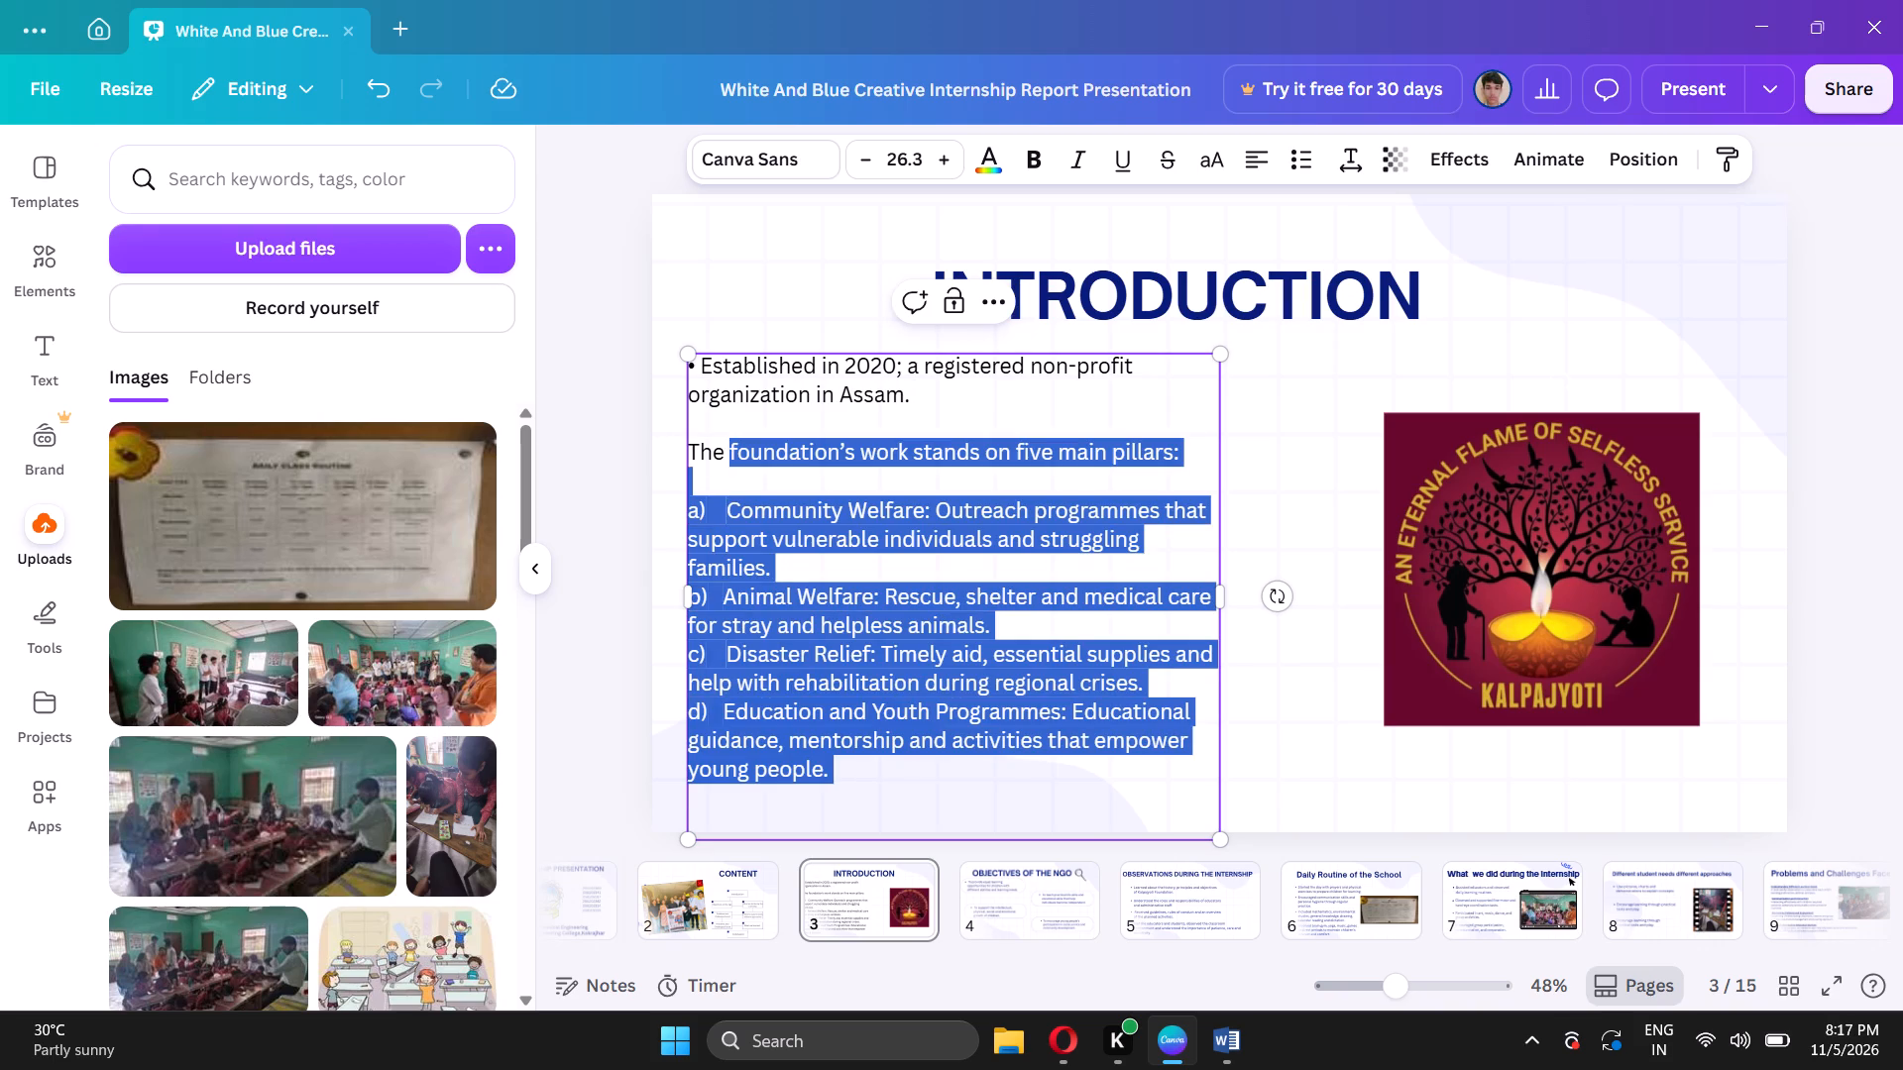
pyautogui.moveTo(736, 463); pyautogui.dragTo(708, 455)
pyautogui.tripleClick(864, 162)
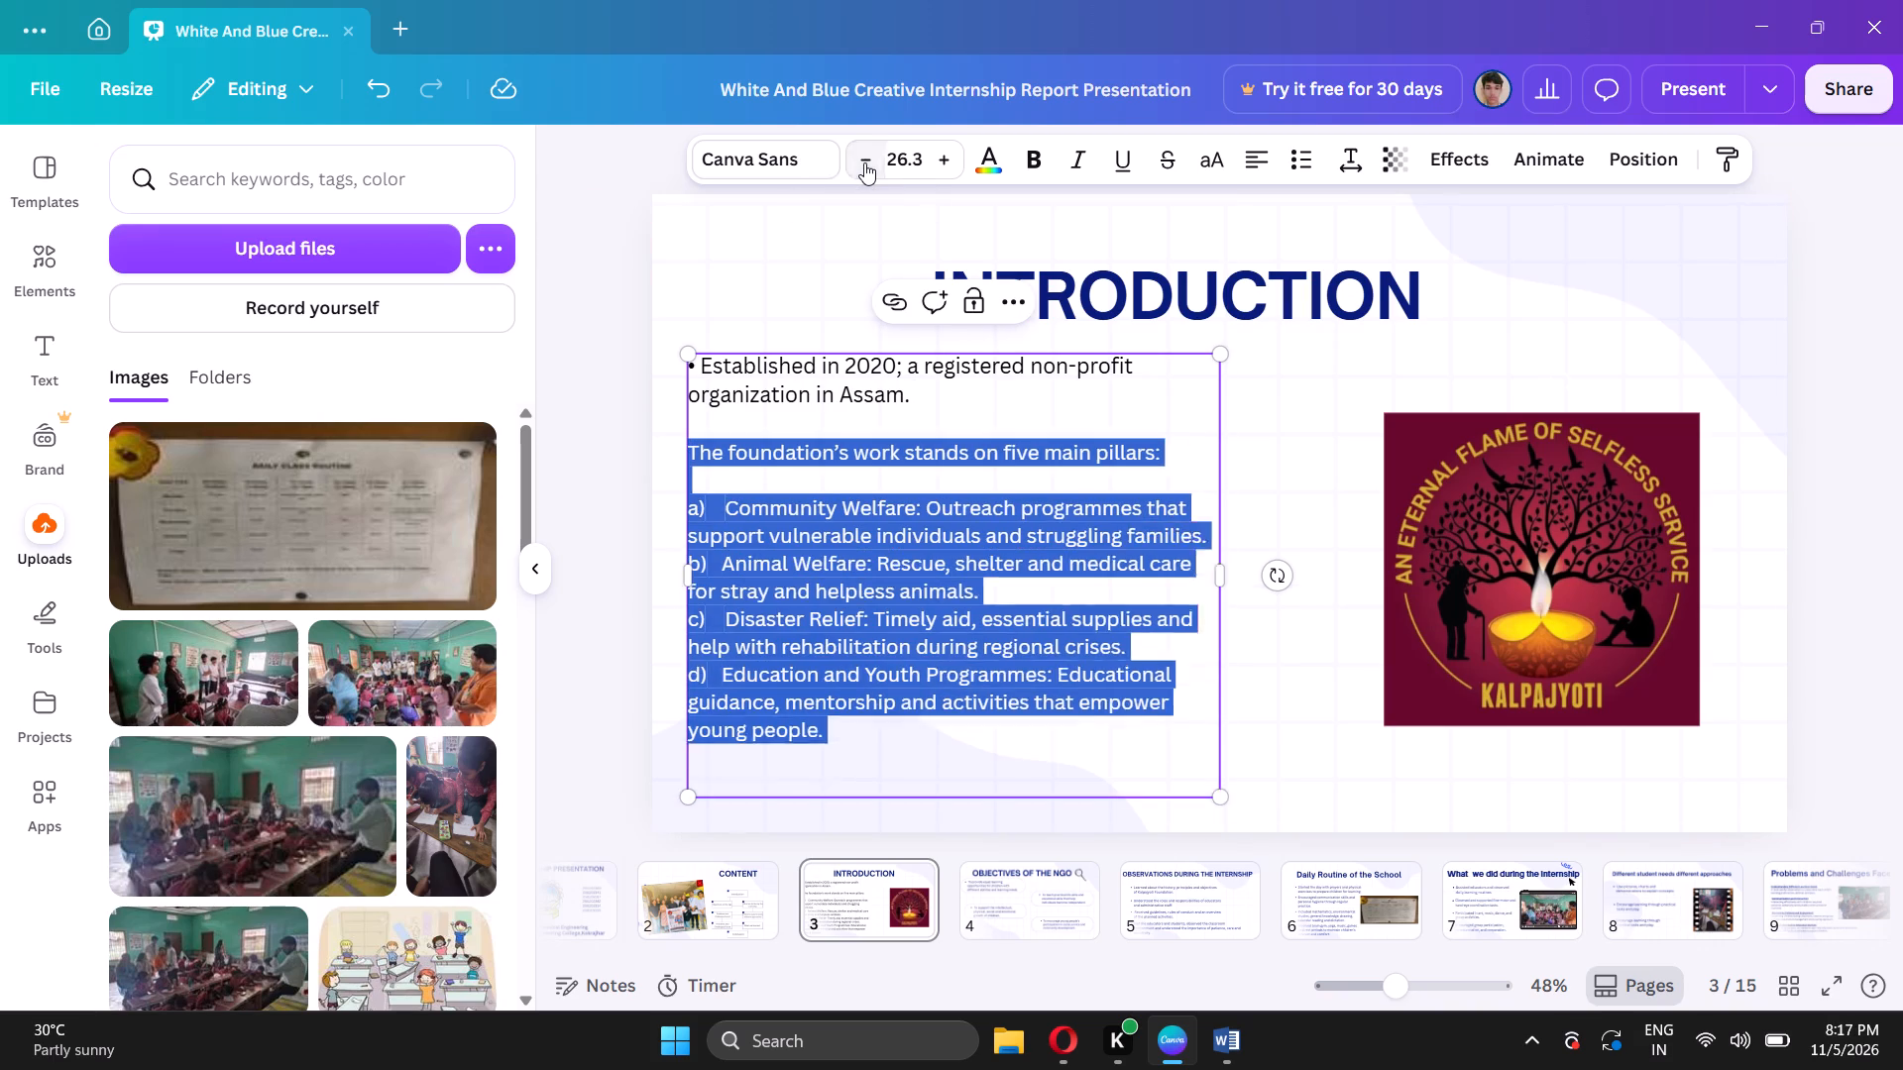
pyautogui.click(1902, 495)
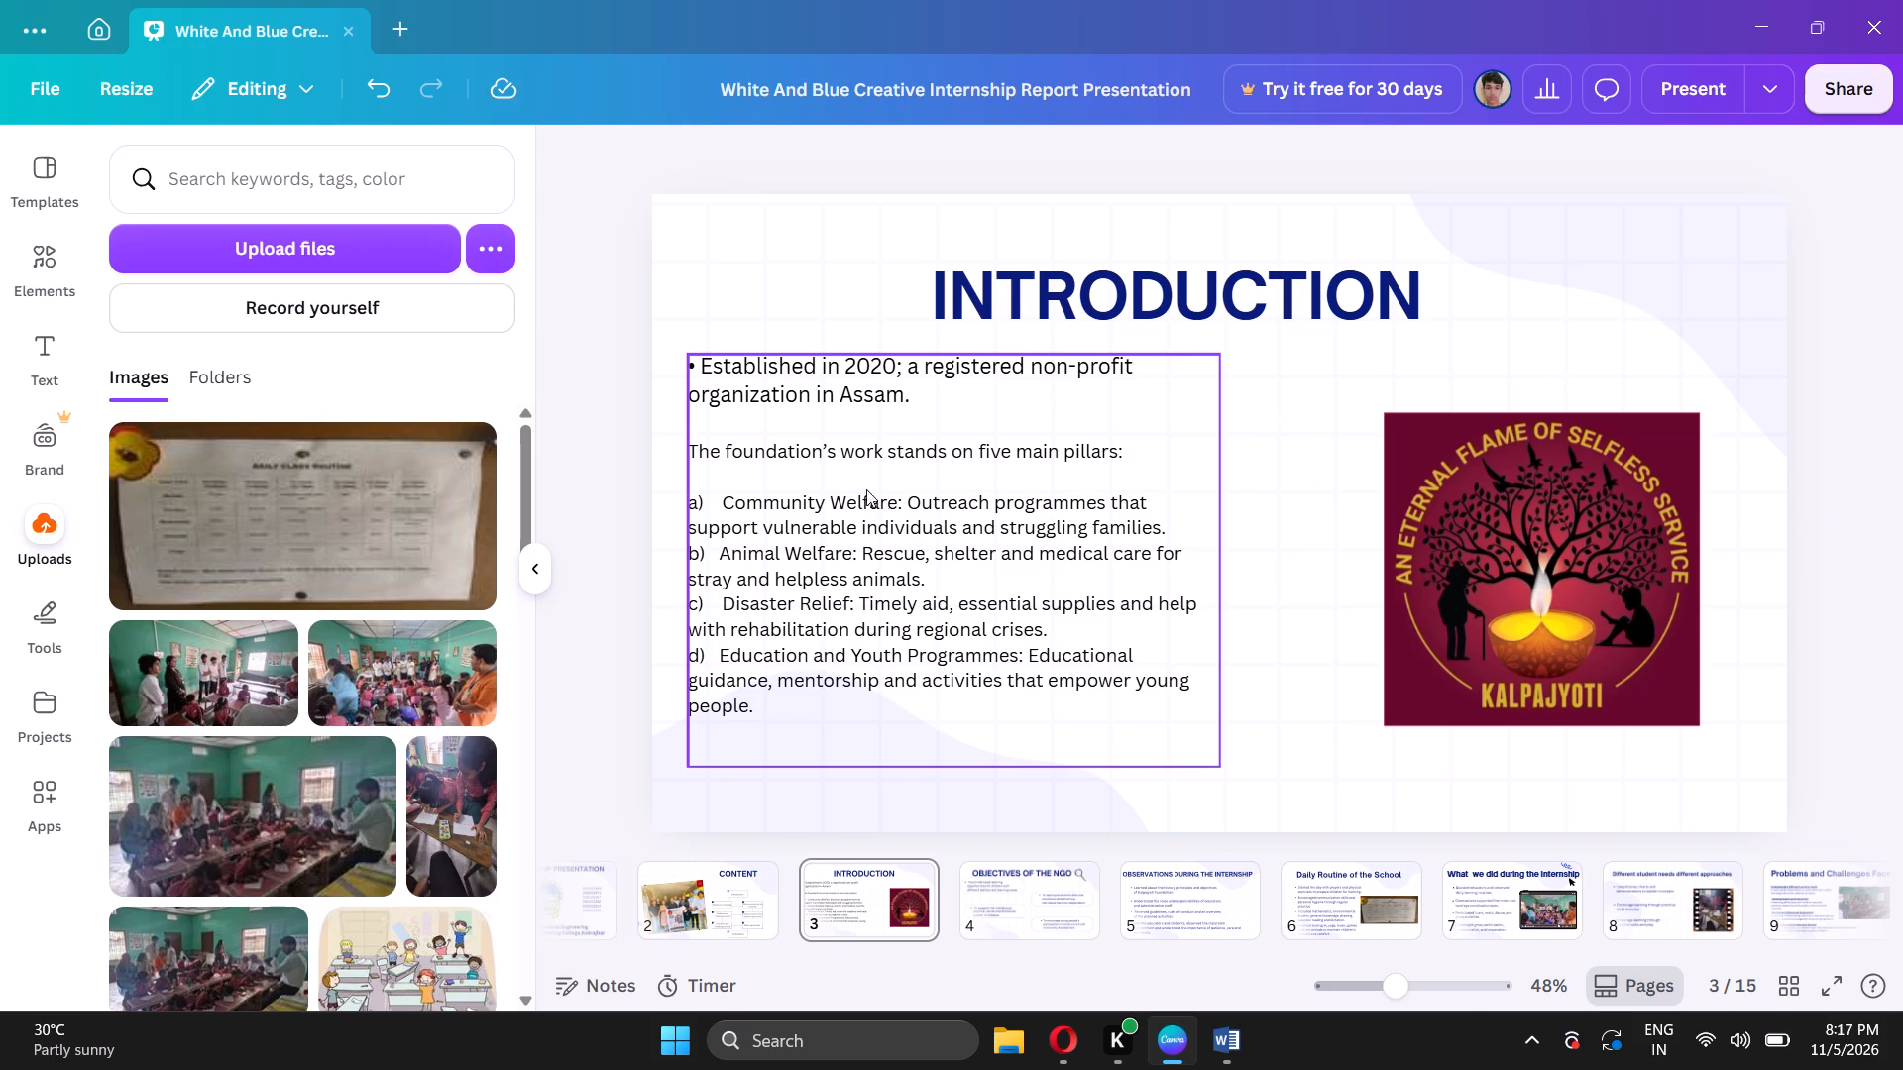
# Insert a blank line after each of the Community Welfare, Animal Welfare and Disaster Relief items on the Introduction slide.
pyautogui.click(1171, 531)
pyautogui.click(1170, 524)
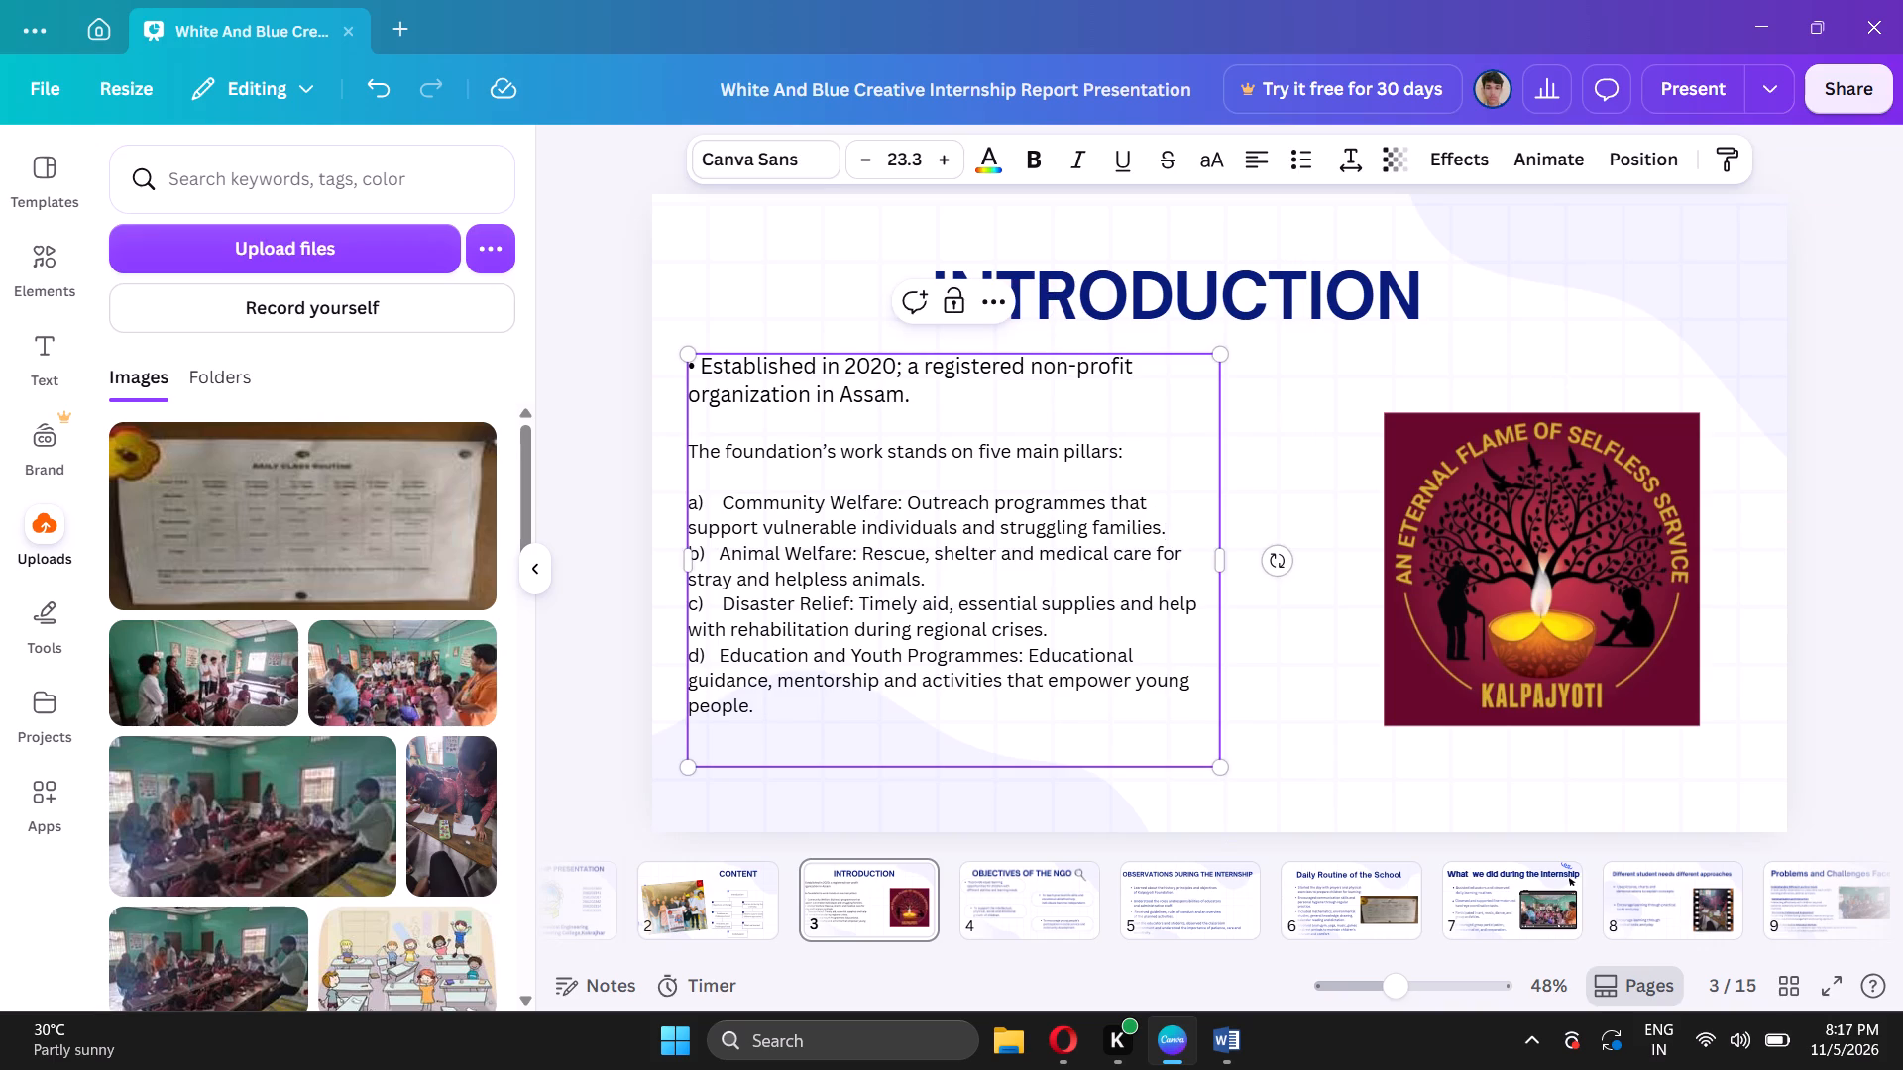
pyautogui.press('Return')
pyautogui.click(975, 609)
pyautogui.press('Return')
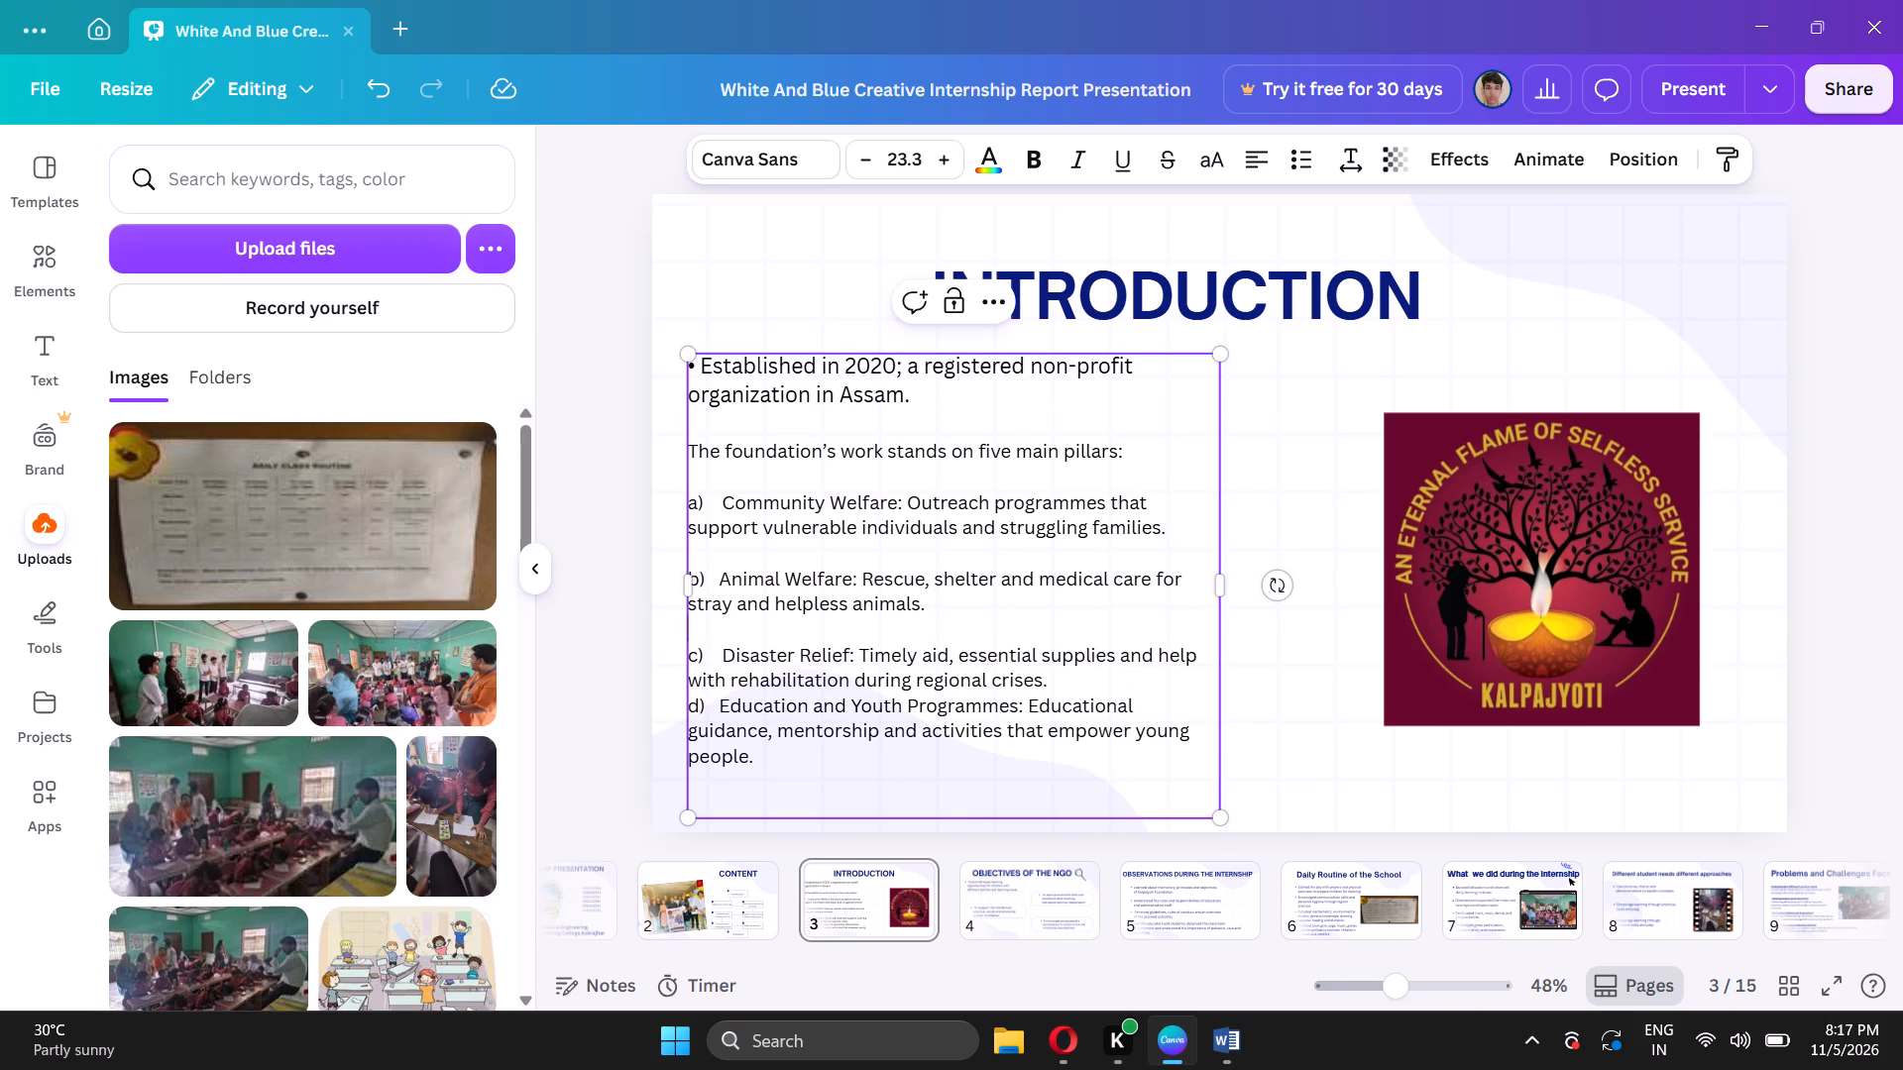
pyautogui.click(1067, 689)
pyautogui.press('Return')
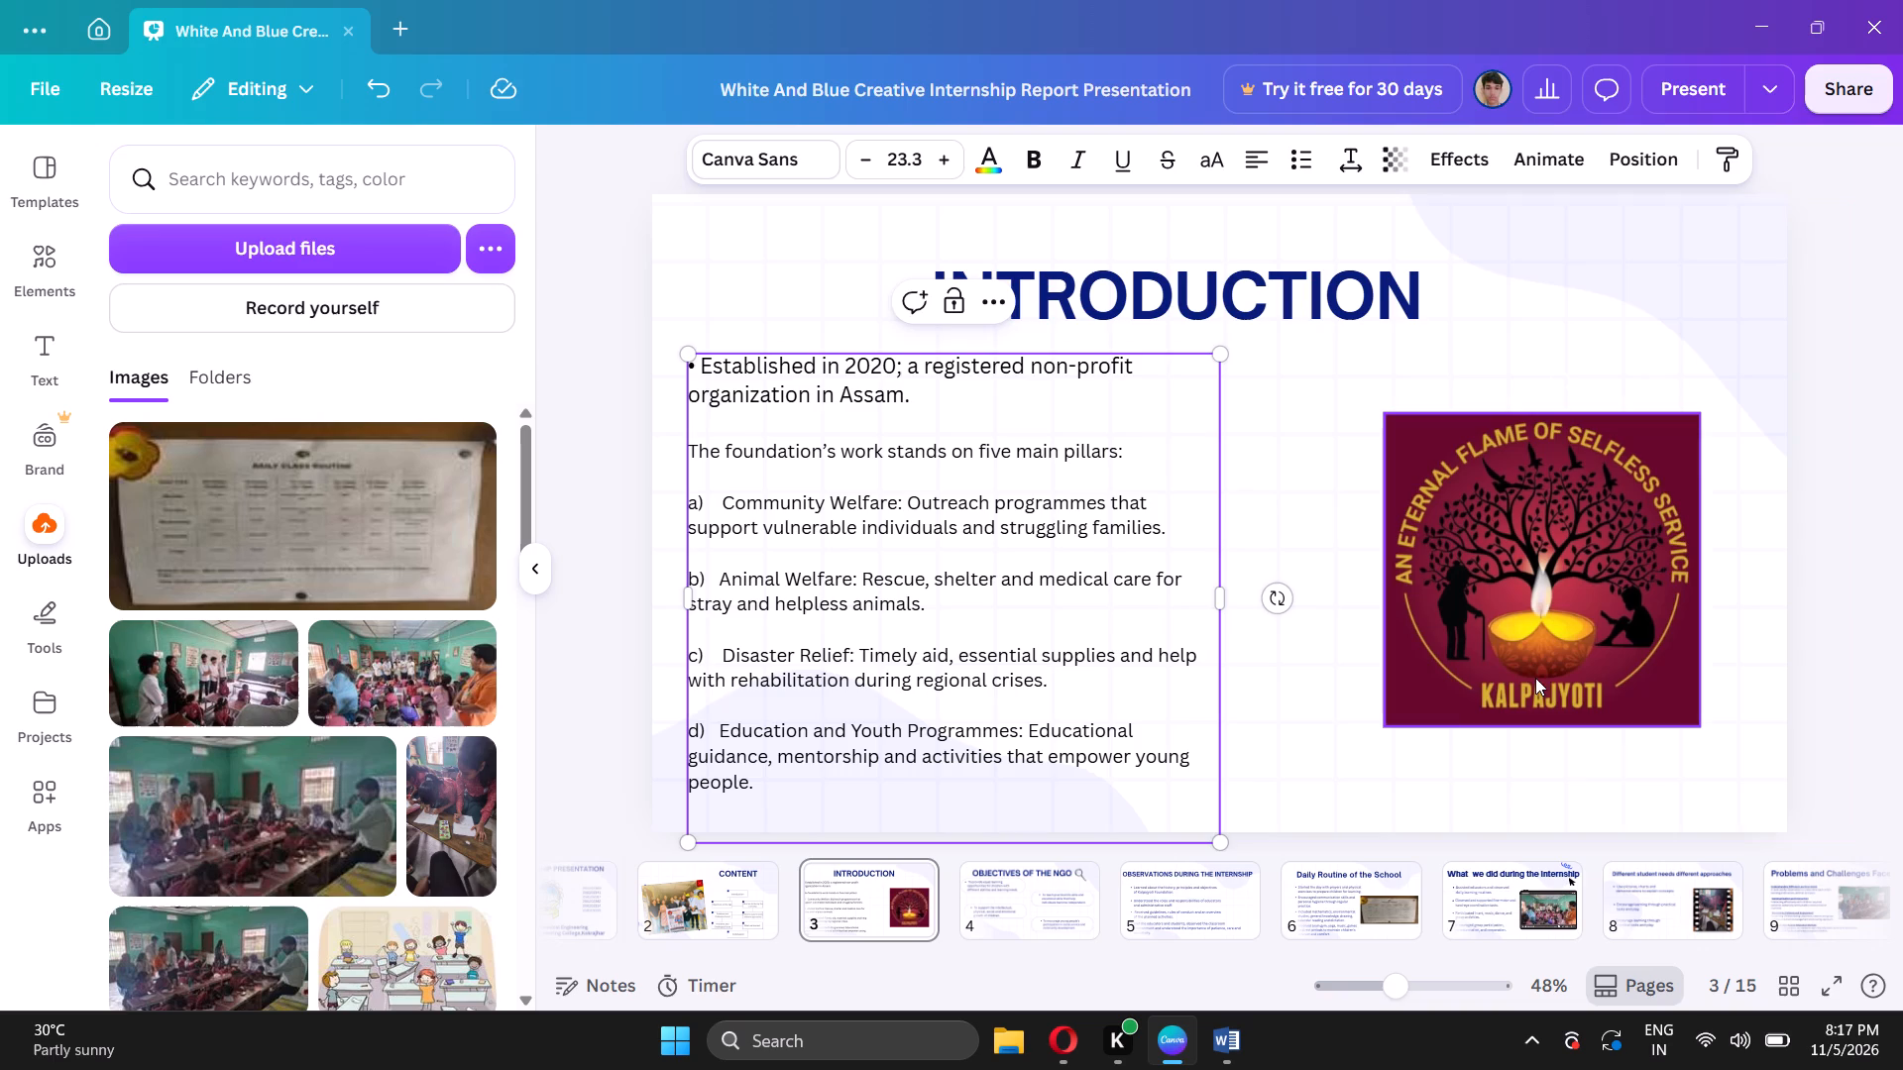
pyautogui.click(1843, 594)
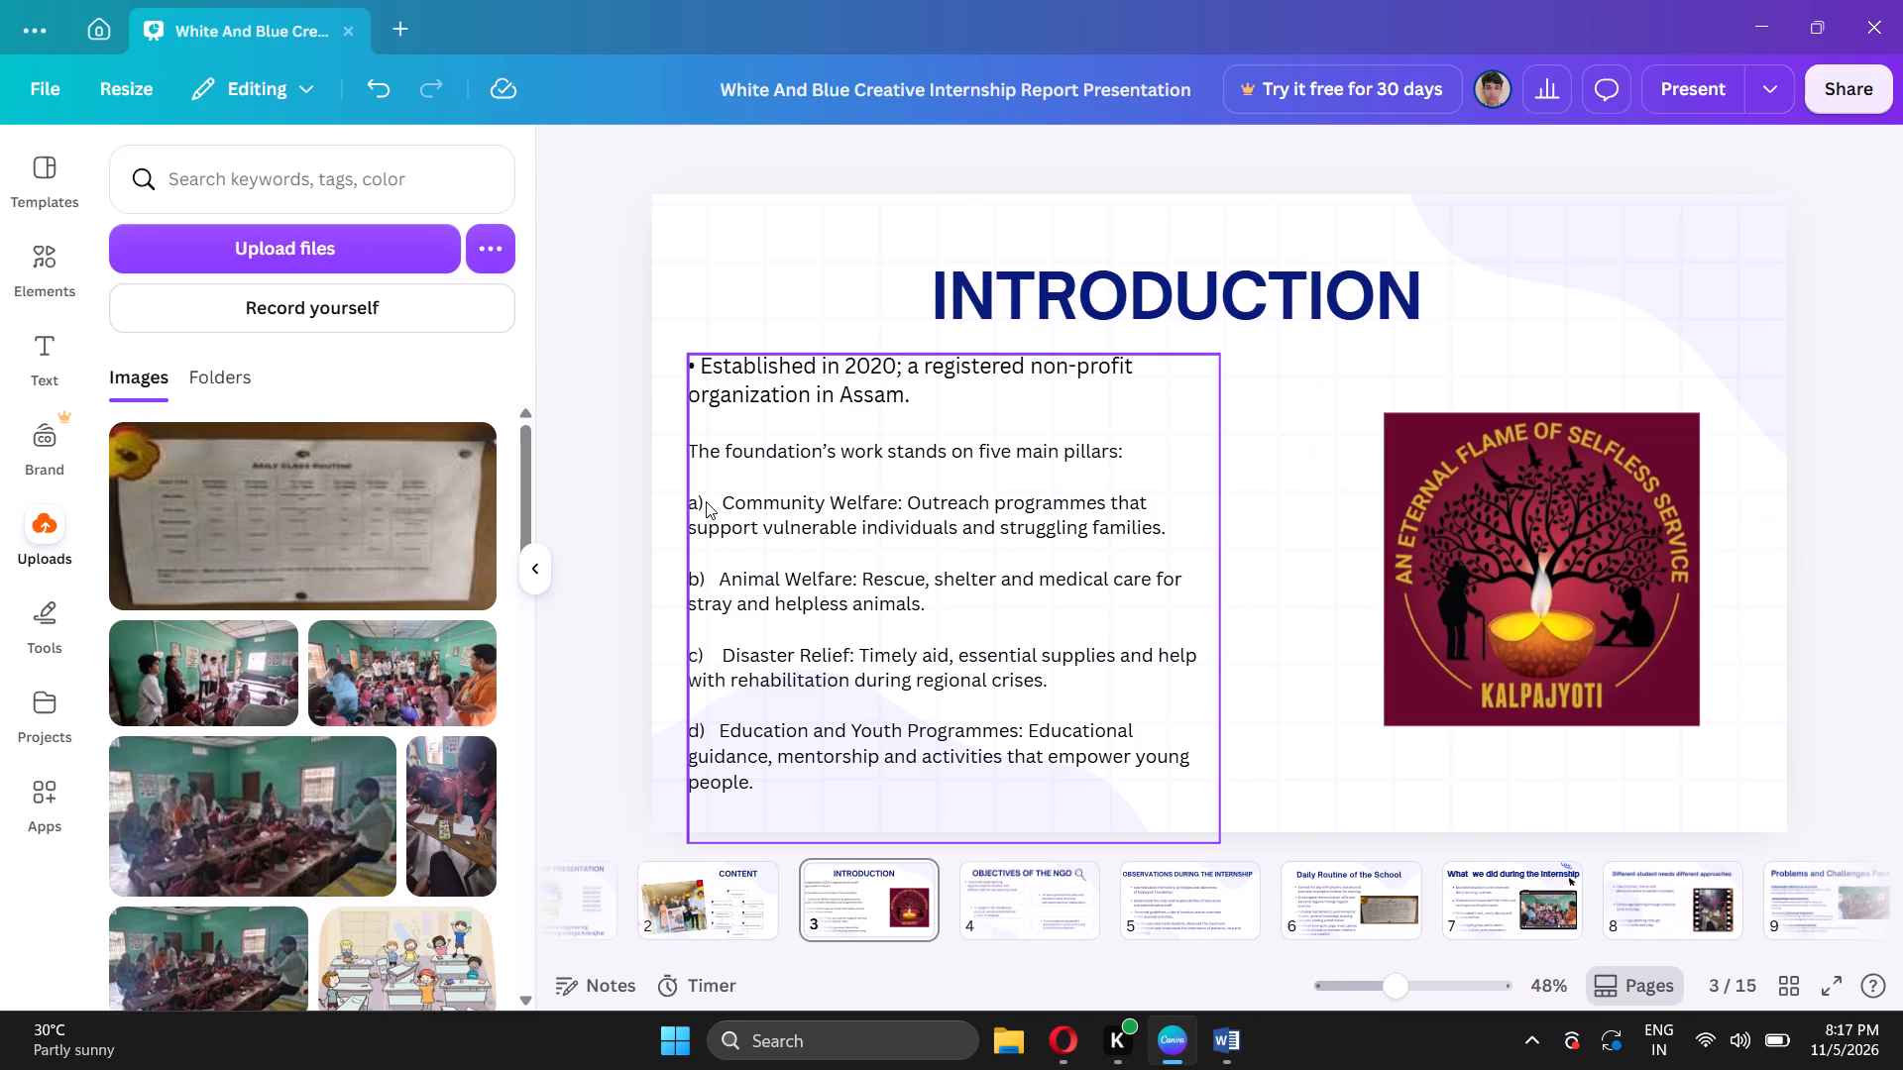
# Replace the "a)" lettering and its spacing before Community Welfare with a list bullet.
pyautogui.click(706, 501)
pyautogui.click(702, 500)
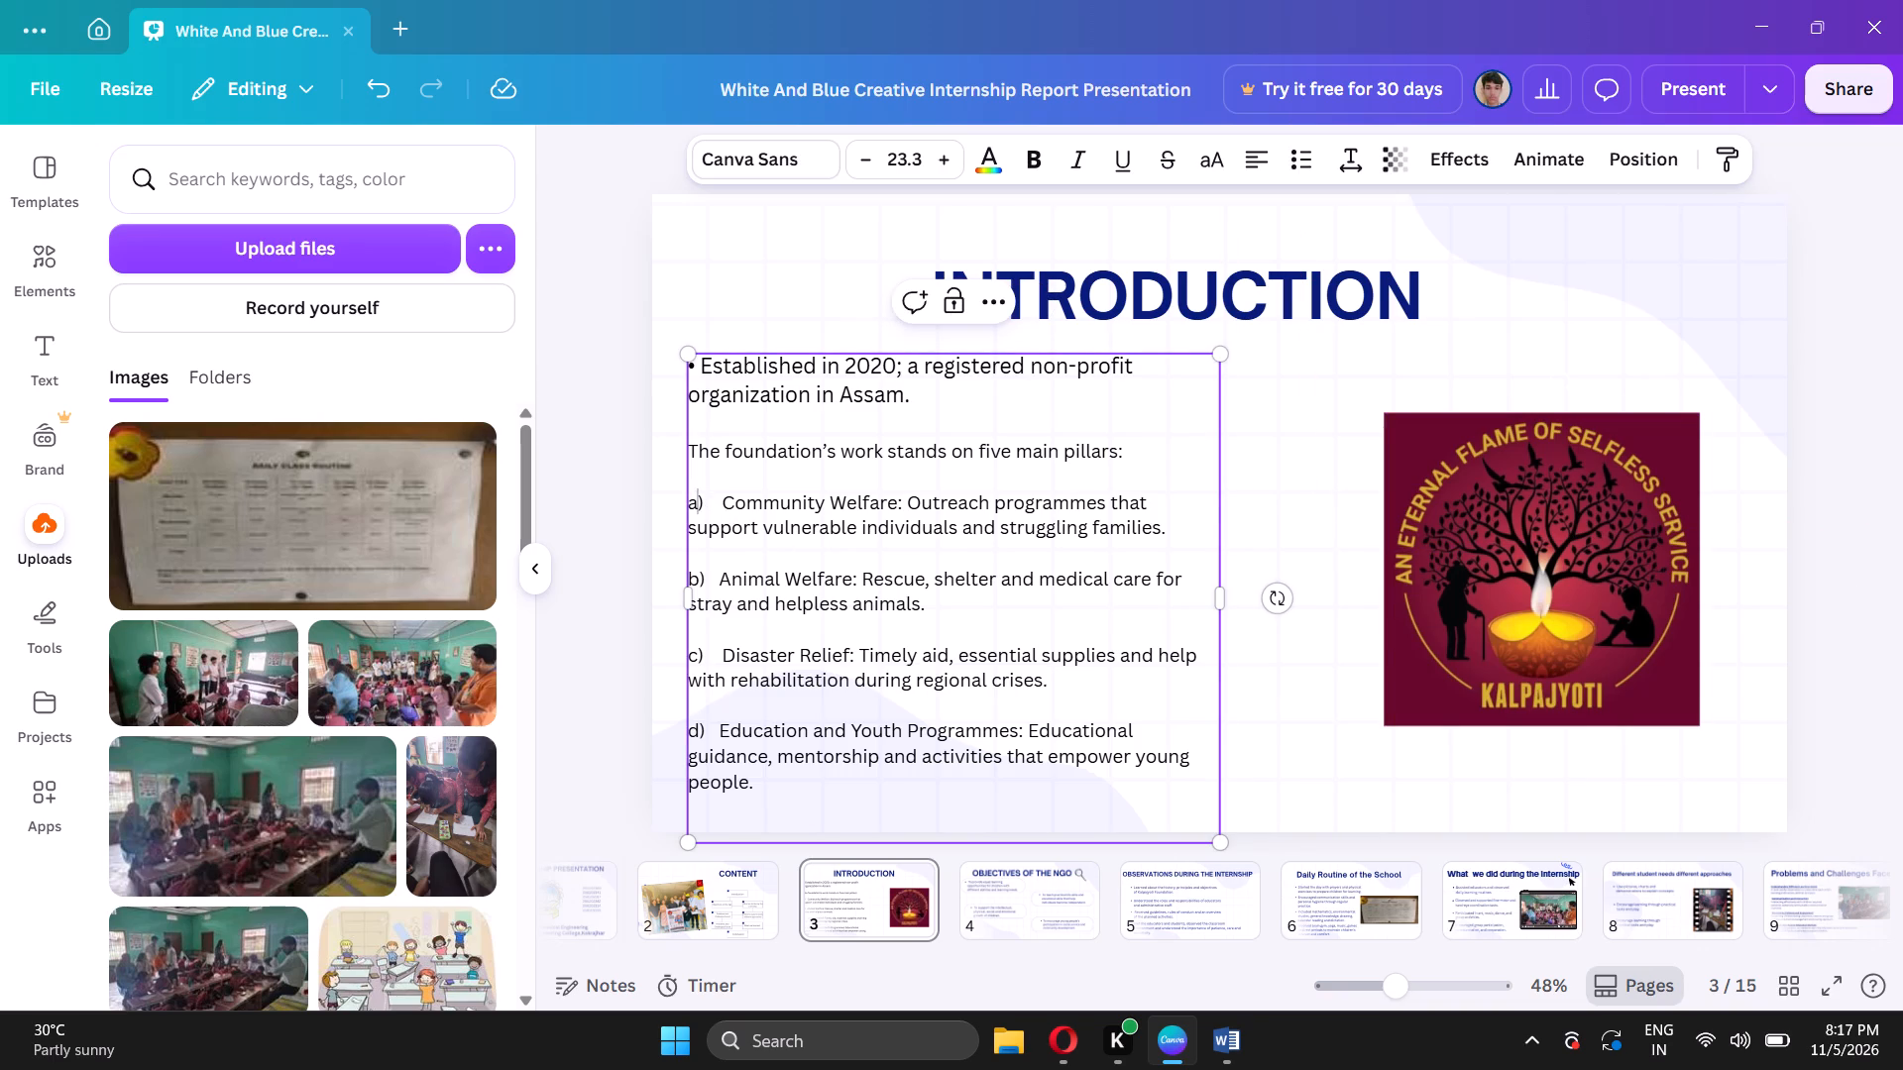
pyautogui.press('BackSpace')
pyautogui.click(714, 497)
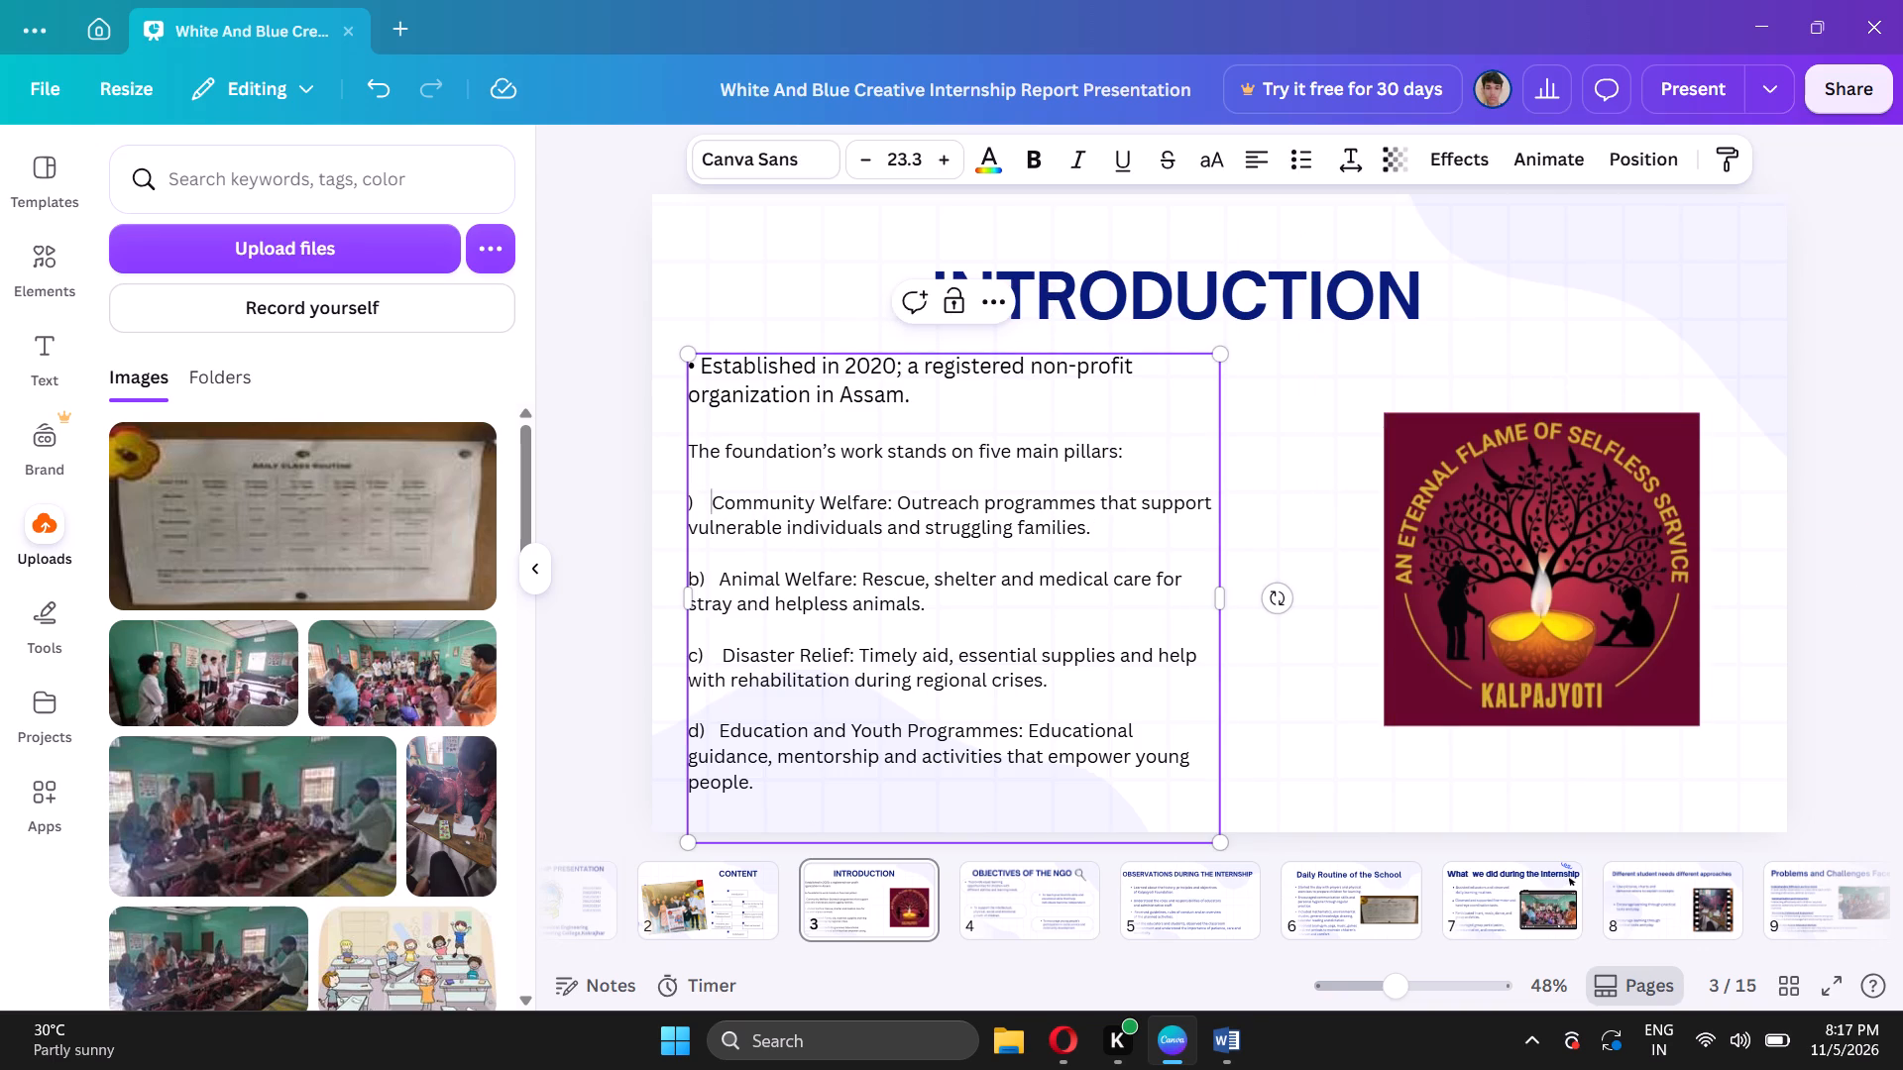
pyautogui.press('BackSpace')
pyautogui.press('BackSpace')
pyautogui.press('BackSpace')
pyautogui.press('BackSpace')
pyautogui.press('BackSpace')
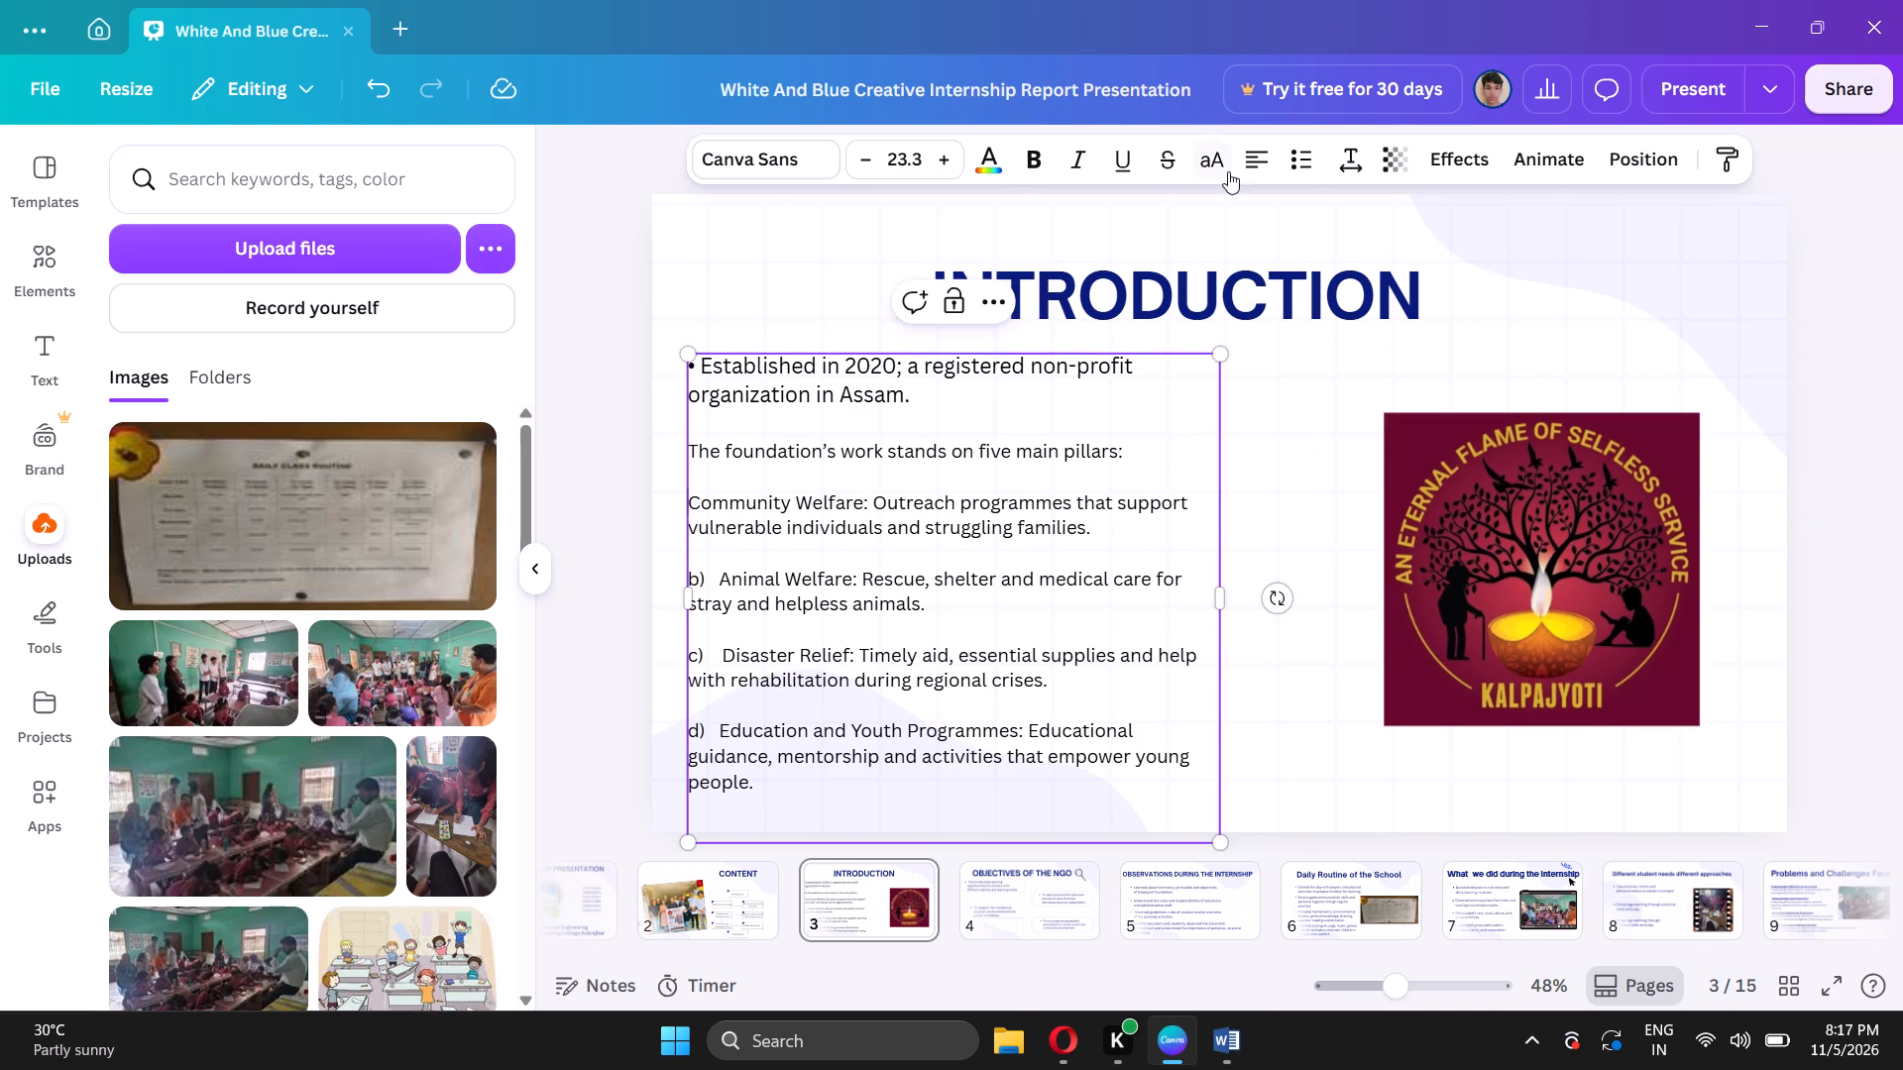
pyautogui.click(1300, 160)
# Replace the "b)" and "c)" lettering before Animal Welfare and Disaster Relief with list bullets.
pyautogui.click(710, 584)
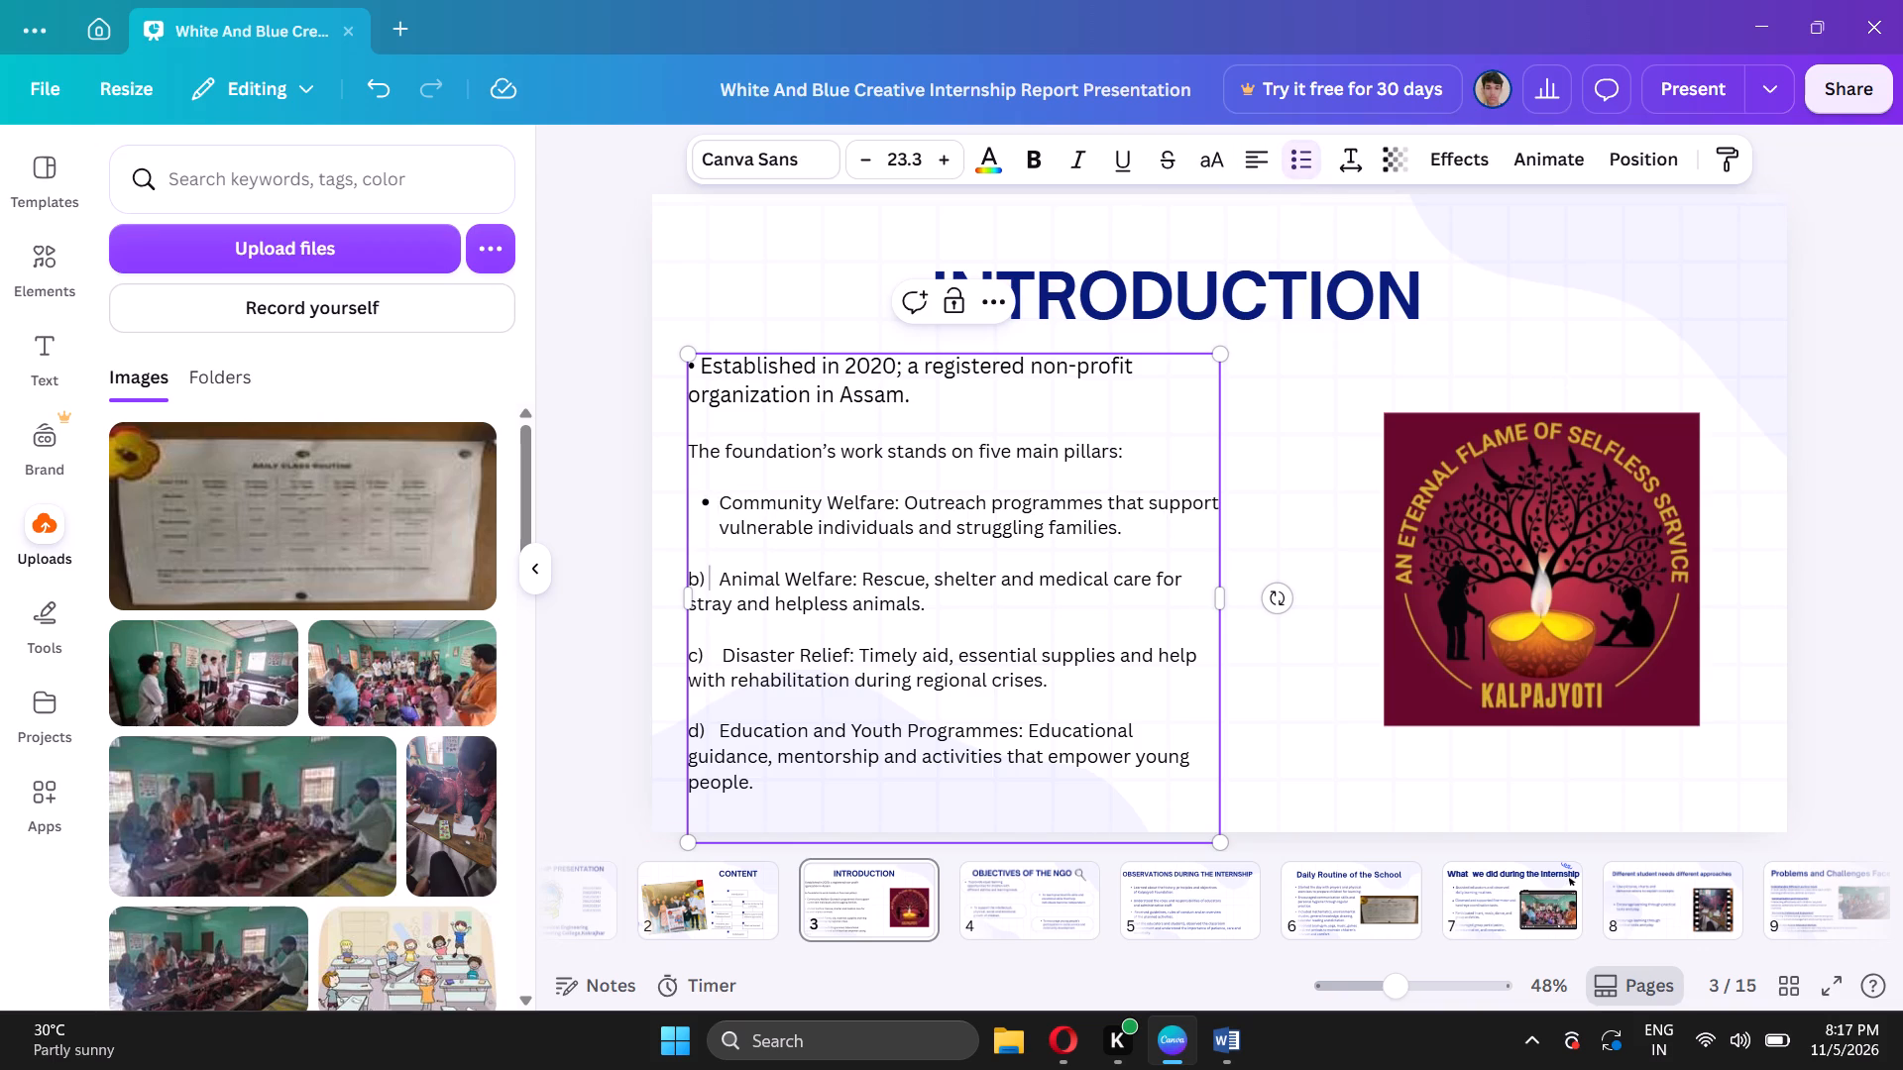
pyautogui.press('BackSpace')
pyautogui.press('BackSpace')
pyautogui.press('BackSpace')
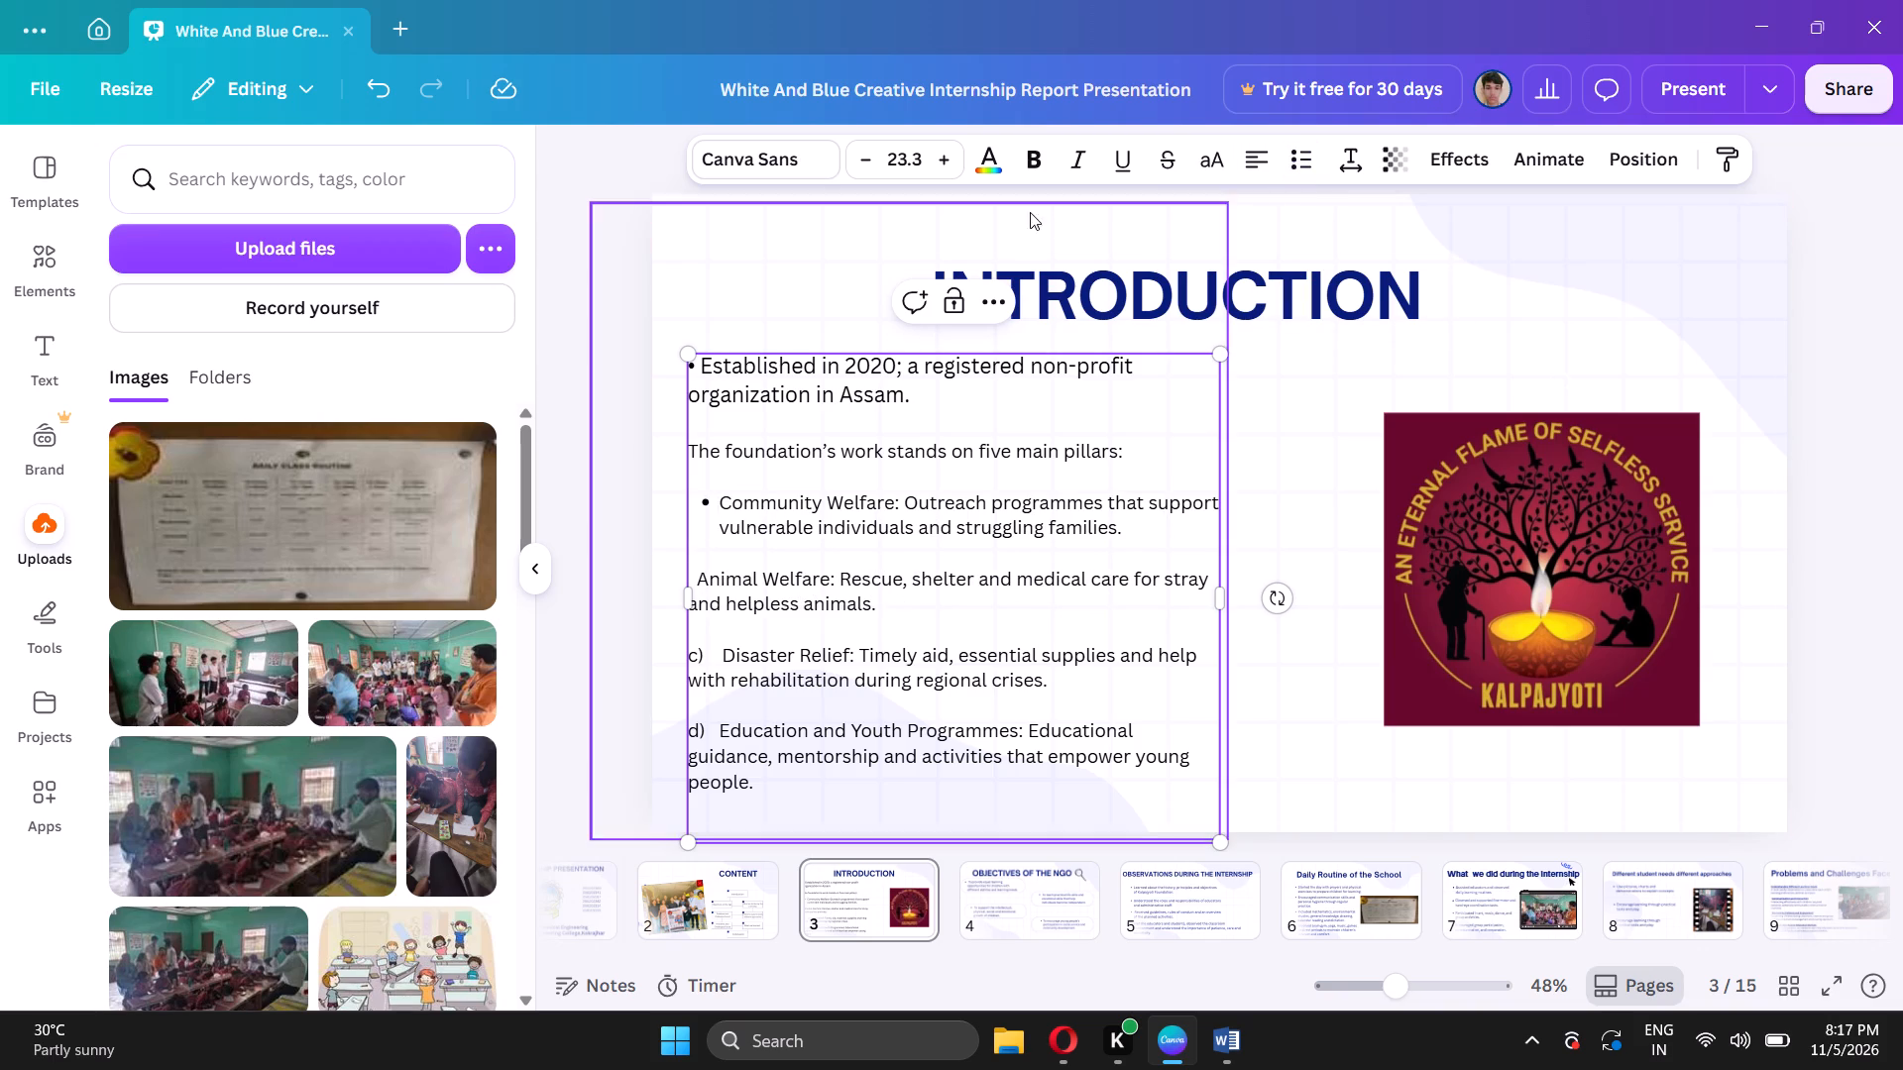
pyautogui.click(1306, 166)
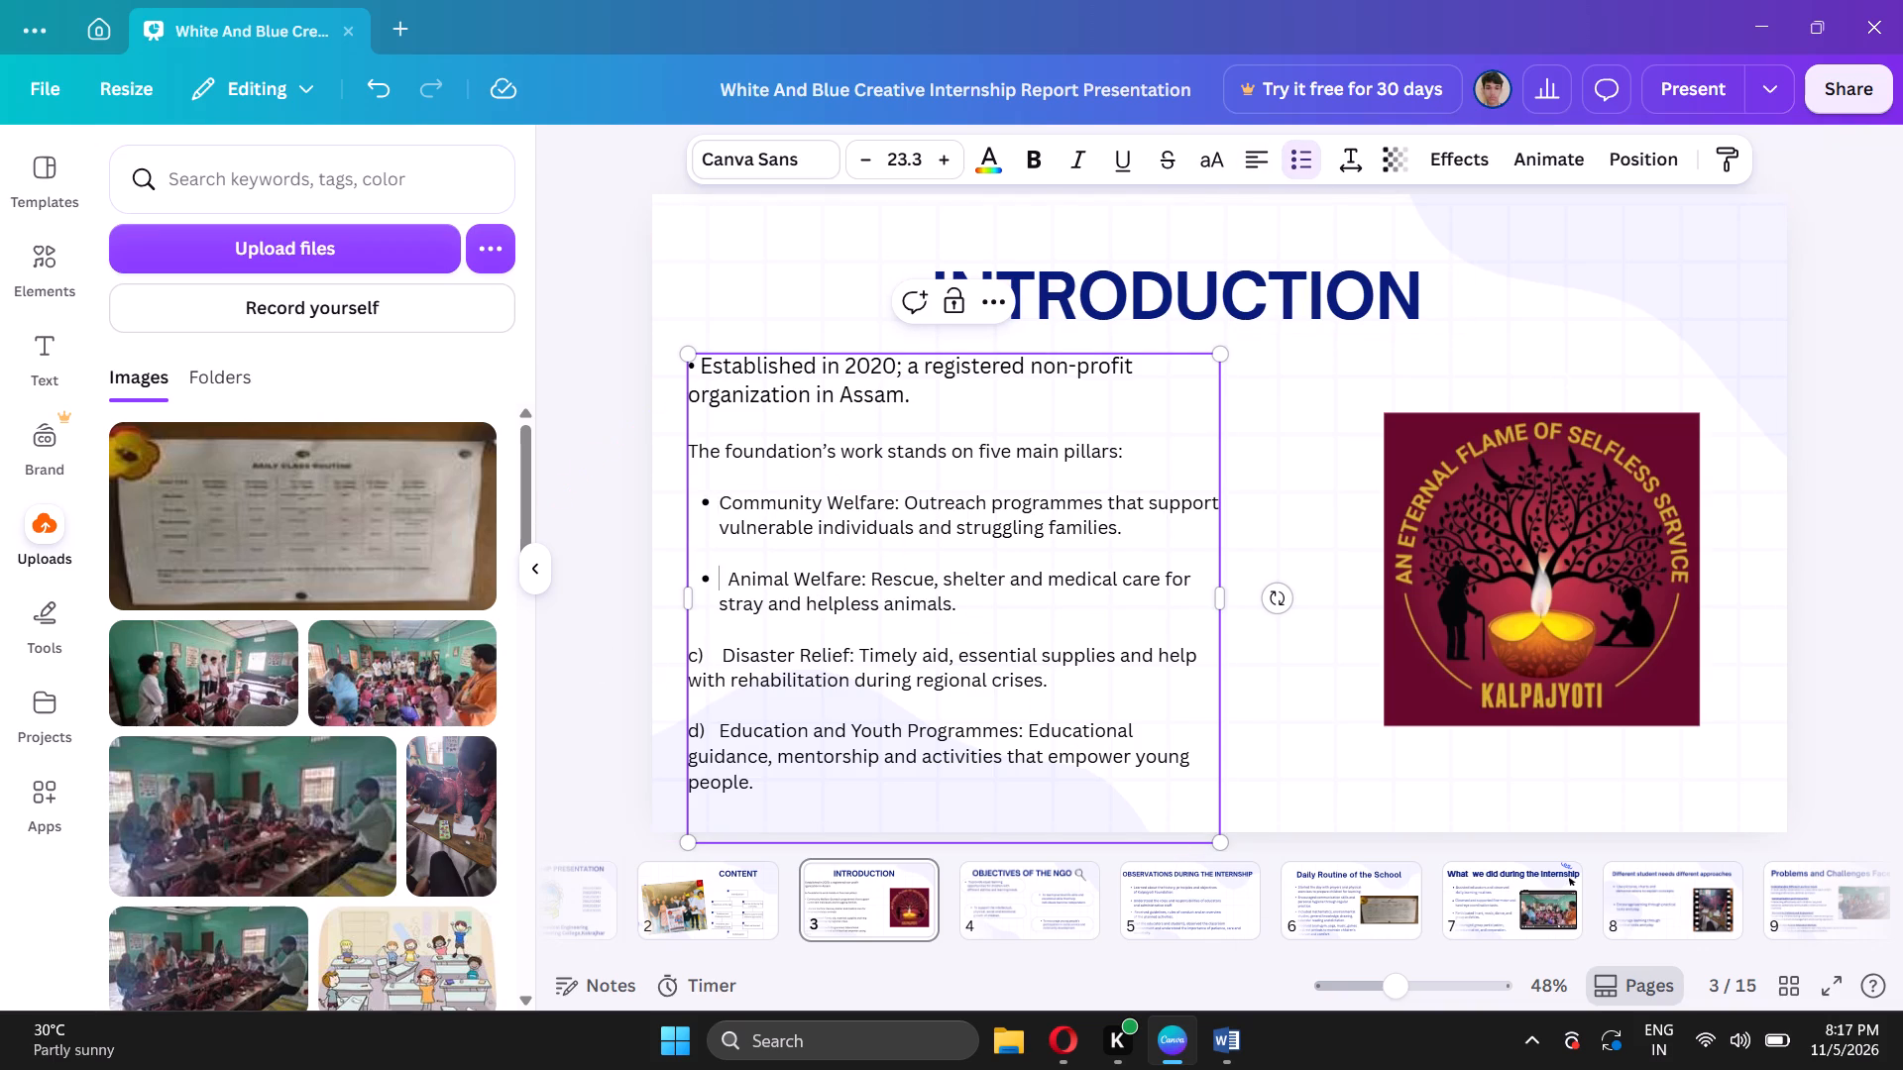
pyautogui.click(713, 656)
pyautogui.press('BackSpace')
pyautogui.press('BackSpace')
pyautogui.press('BackSpace')
pyautogui.press('BackSpace')
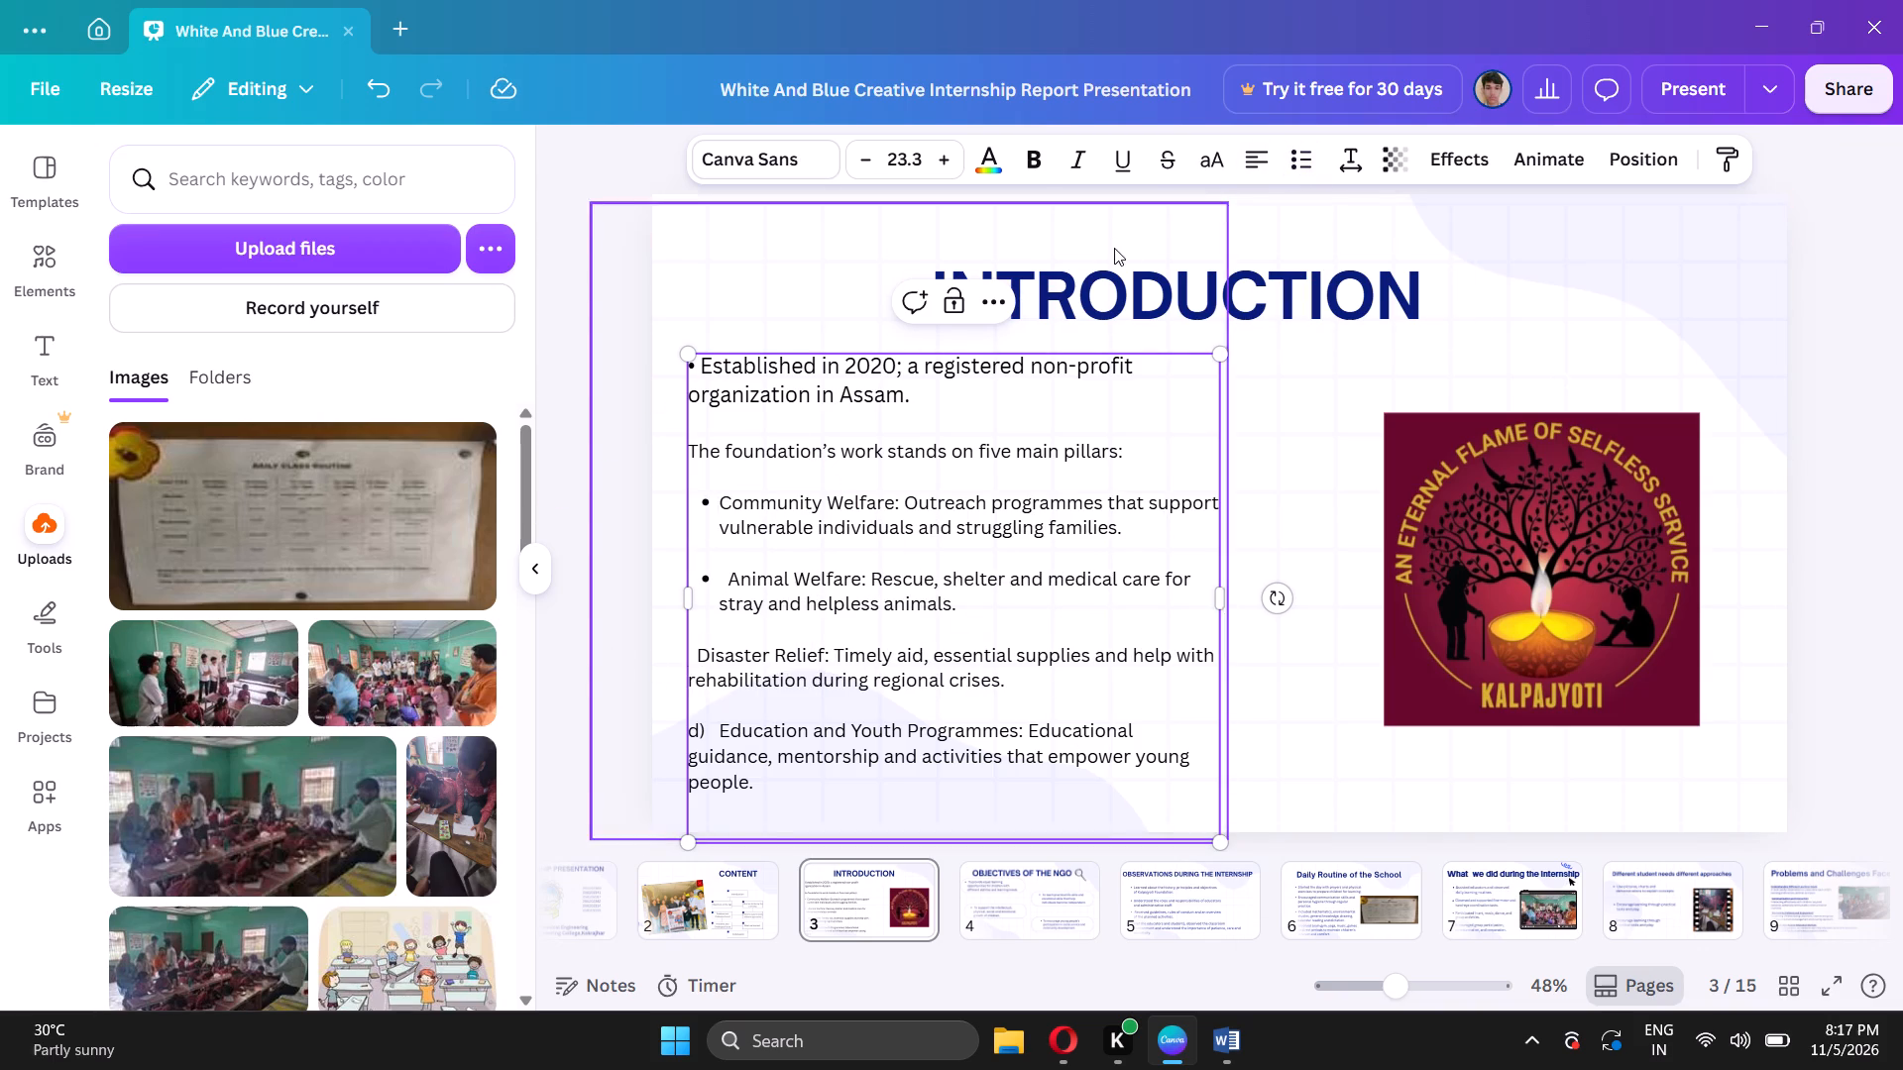
pyautogui.click(1302, 176)
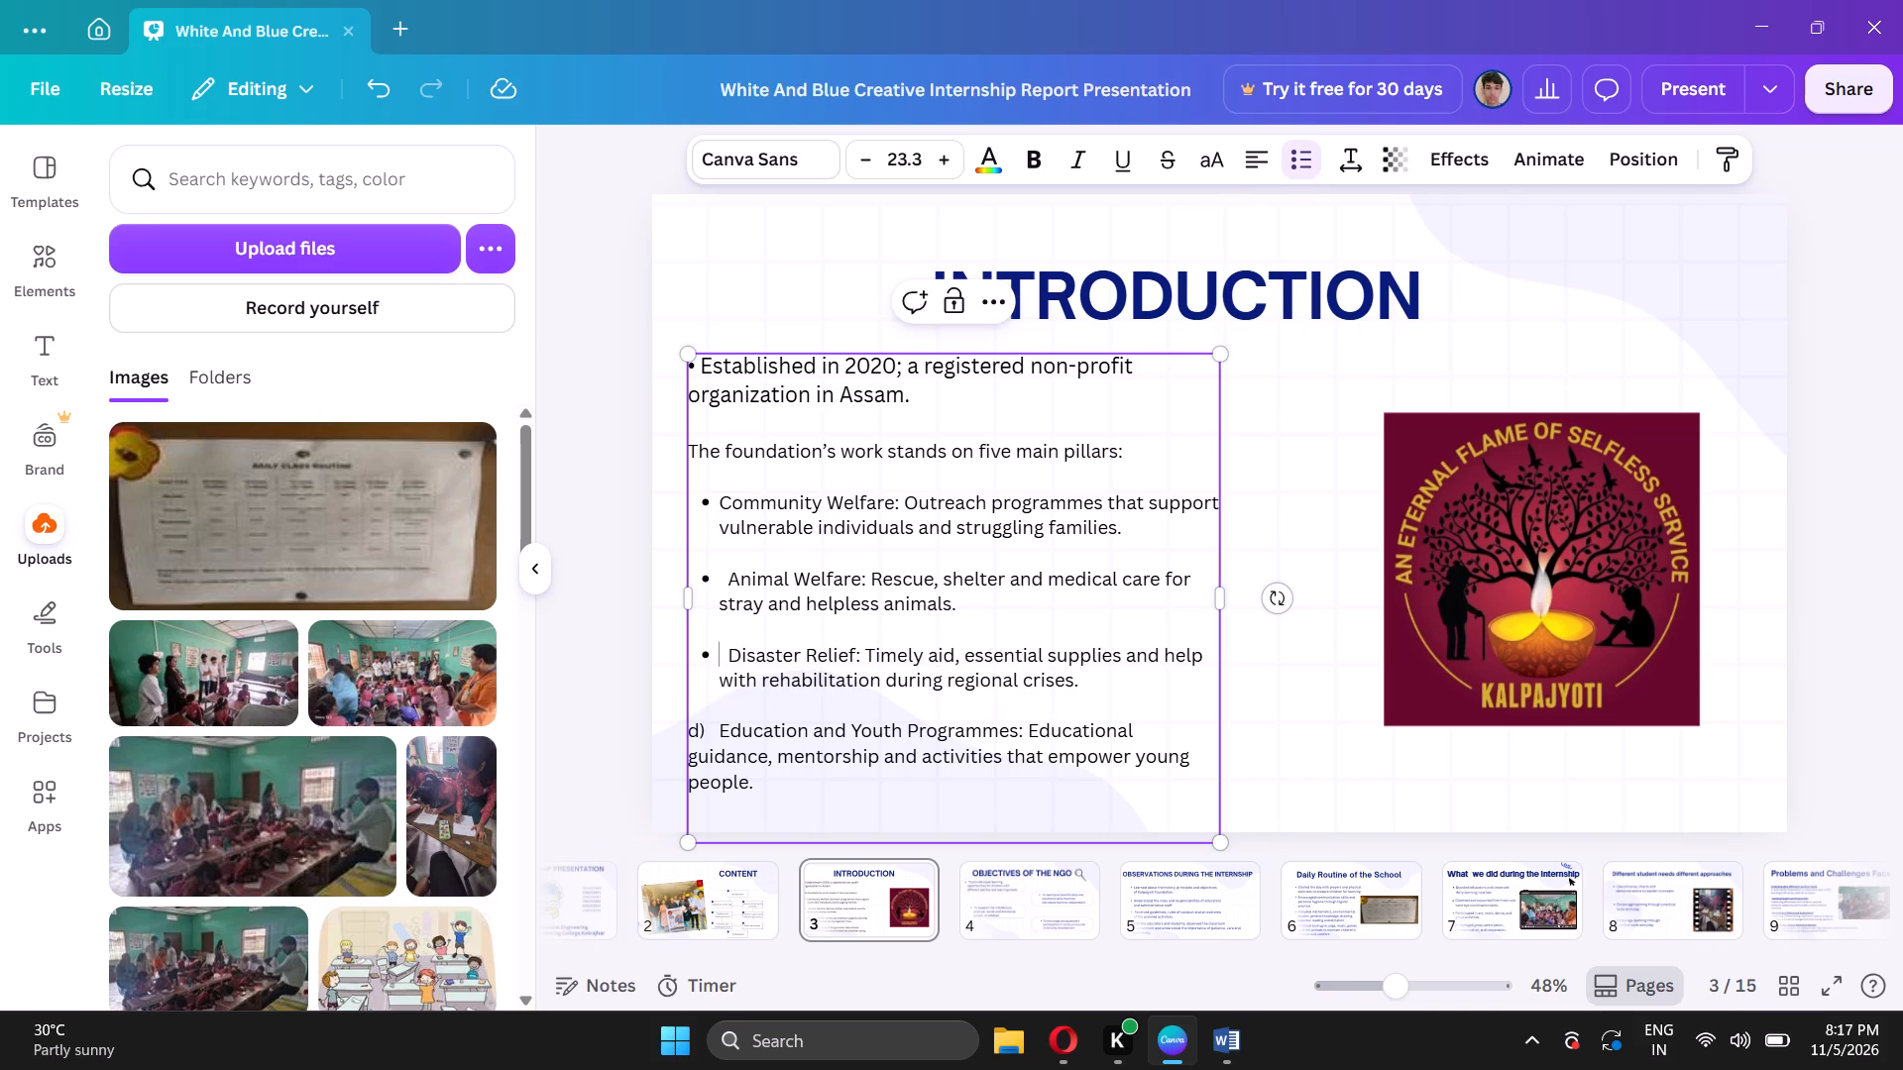
# Replace the "d)" lettering before Education and Youth Programmes with a list bullet.
pyautogui.click(716, 733)
pyautogui.press('BackSpace')
pyautogui.press('BackSpace')
pyautogui.press('BackSpace')
pyautogui.press('BackSpace')
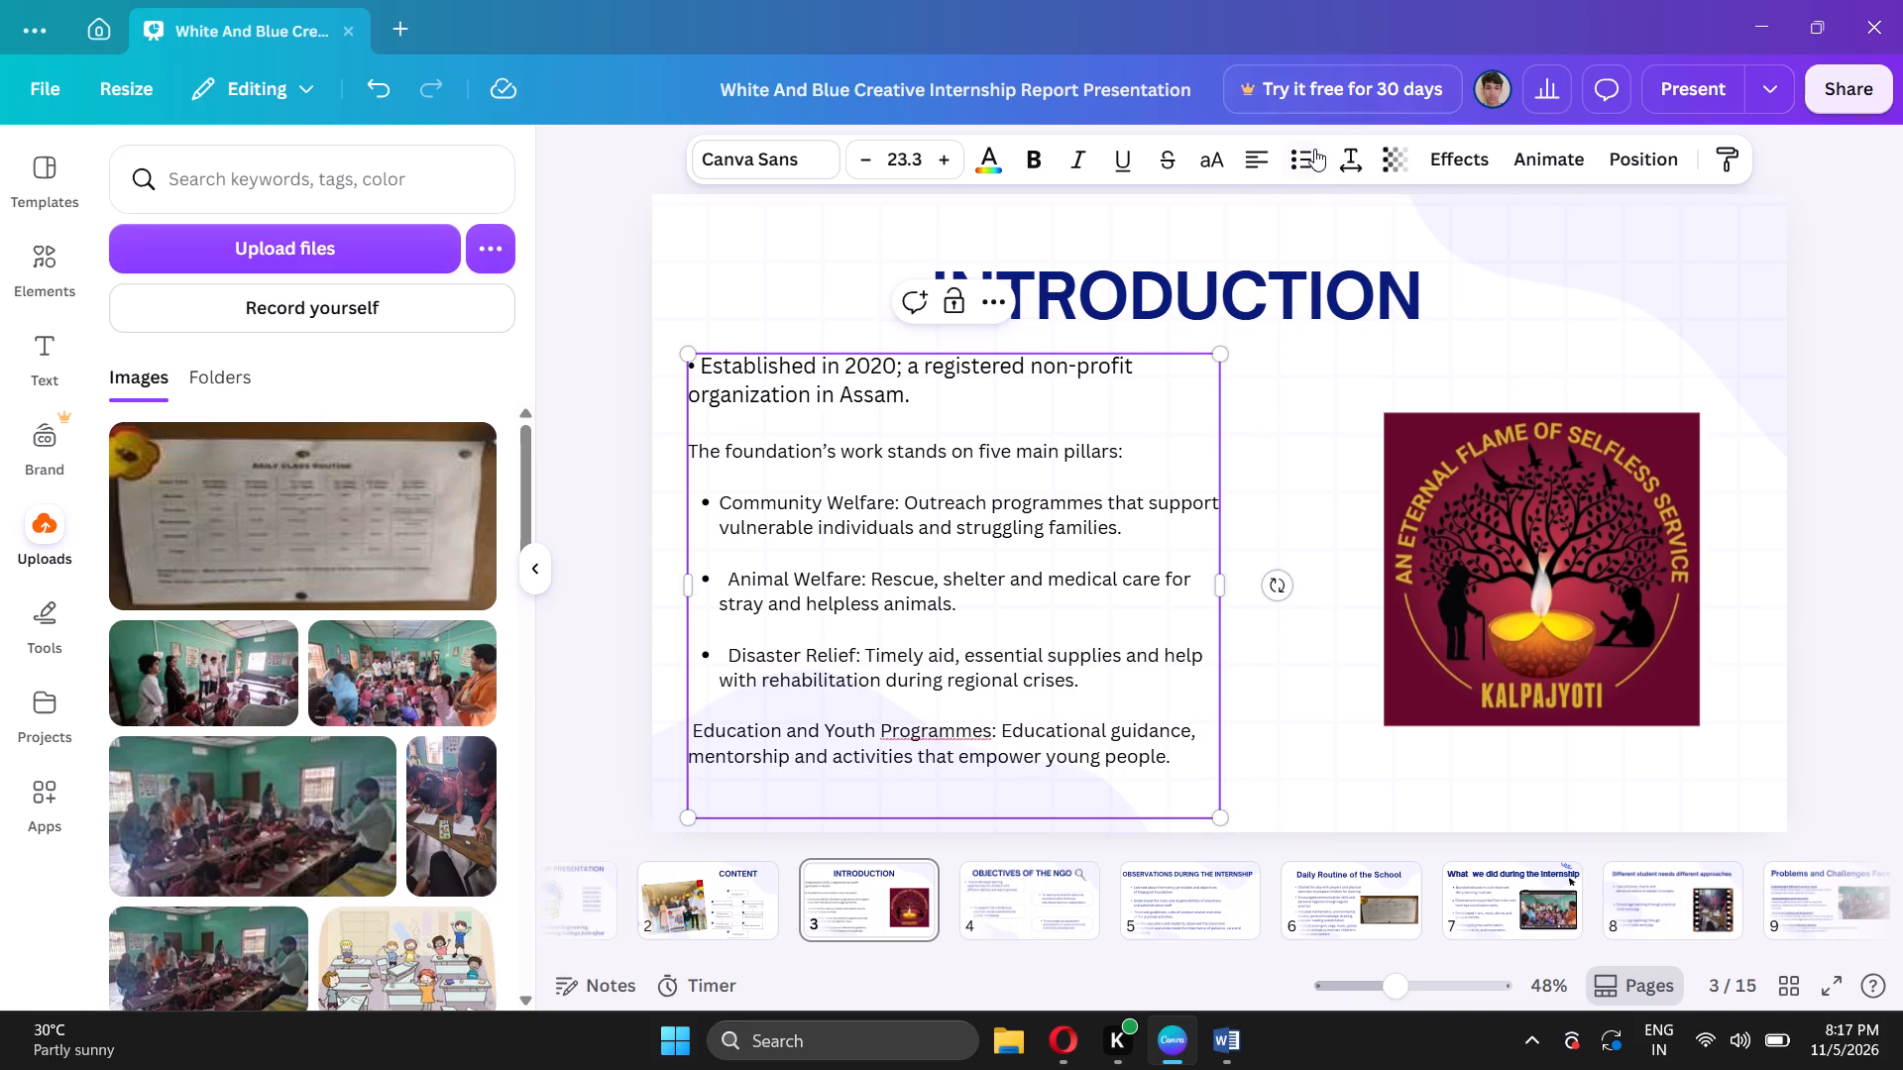
pyautogui.click(1307, 153)
pyautogui.click(1839, 433)
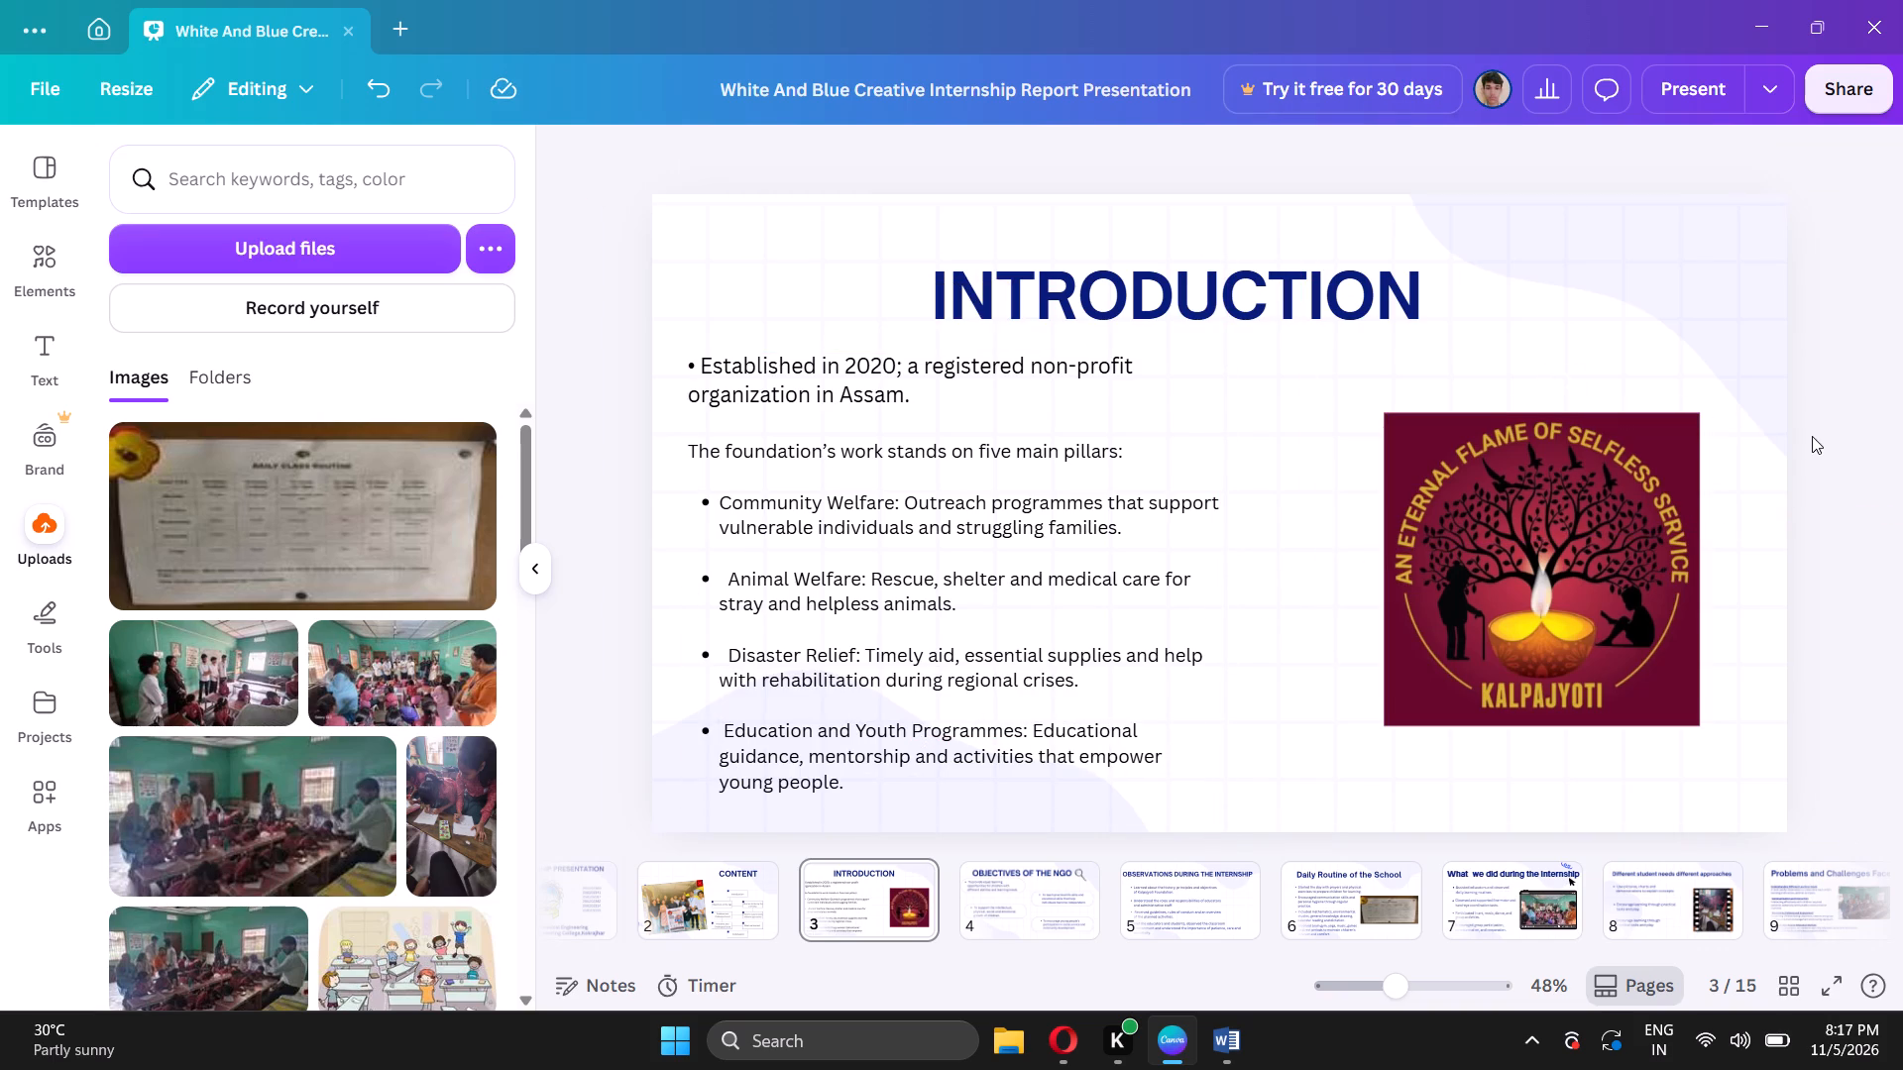
# Make the four pillar names bold: Community Welfare, Animal Welfare, Disaster Relief, and Education and Youth Programmes.
pyautogui.click(890, 495)
pyautogui.click(895, 503)
pyautogui.moveTo(896, 498); pyautogui.dragTo(725, 499)
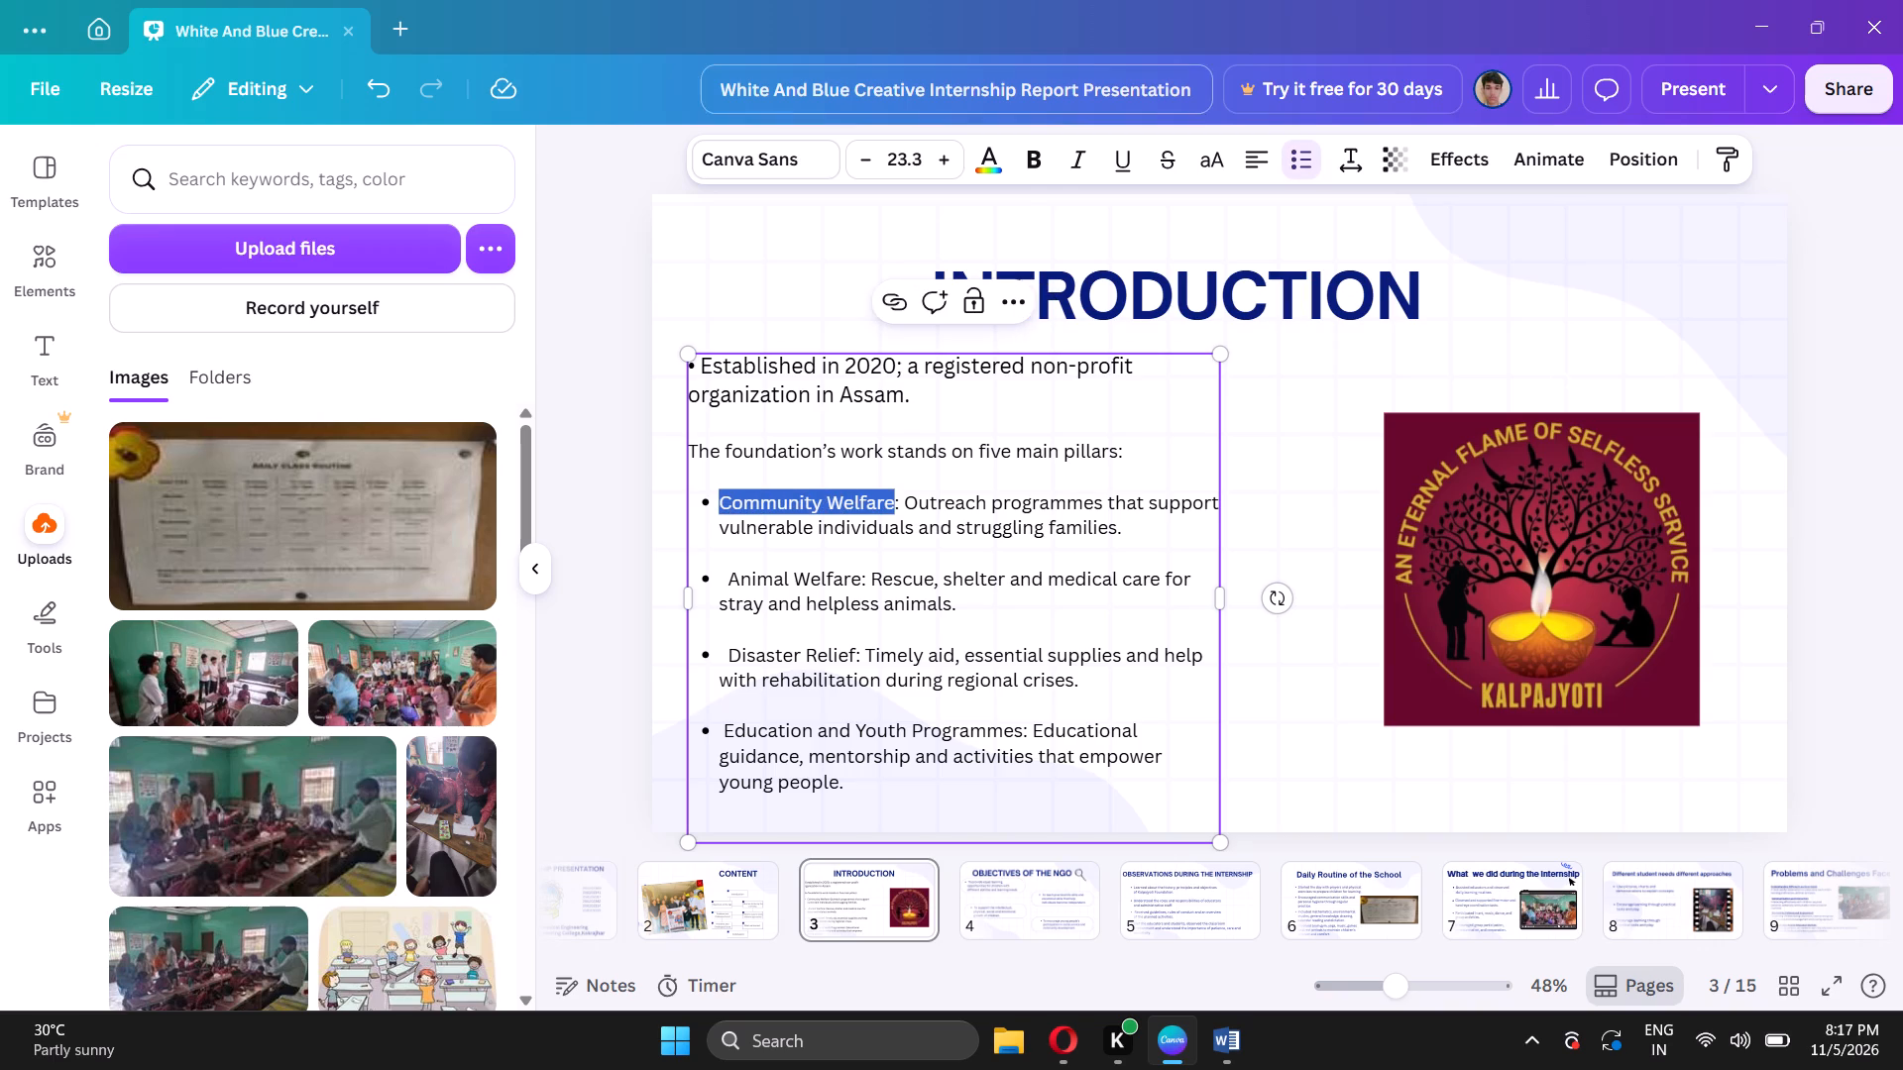
pyautogui.click(1021, 170)
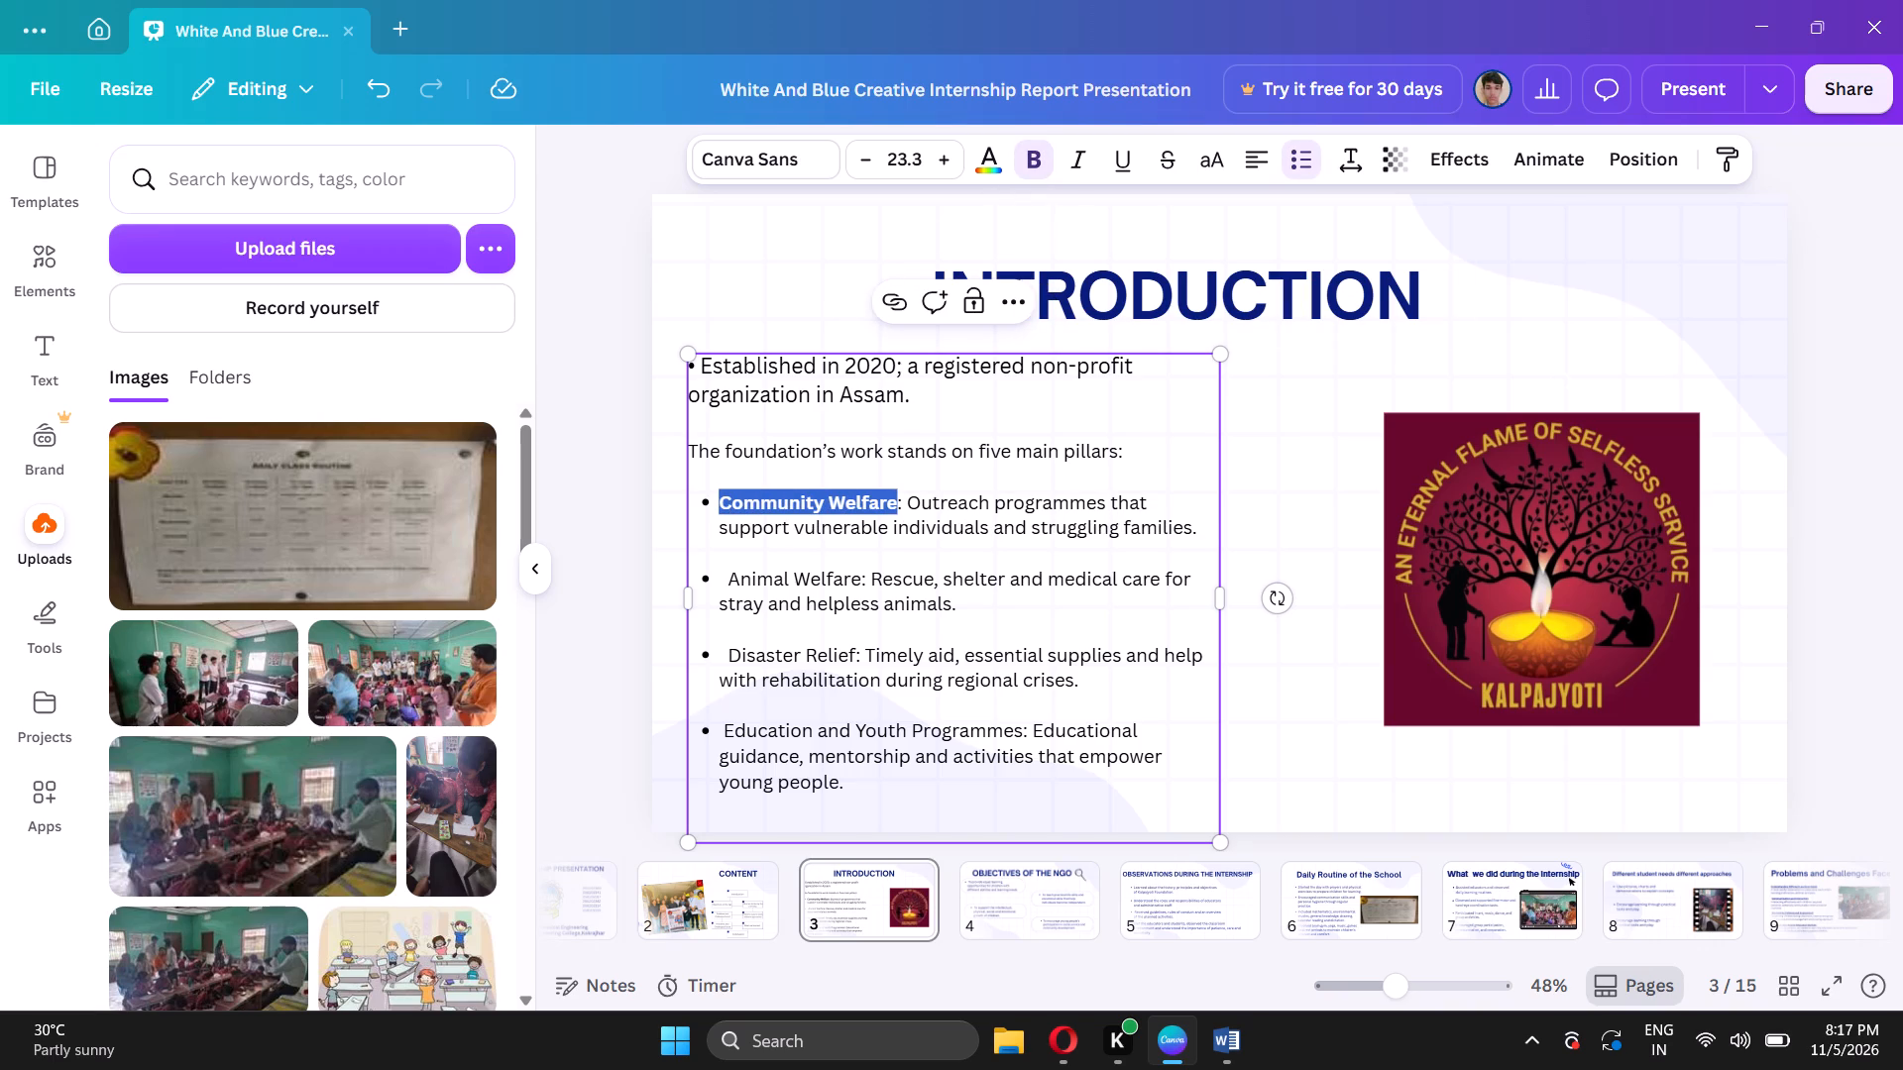
pyautogui.moveTo(864, 582); pyautogui.dragTo(732, 581)
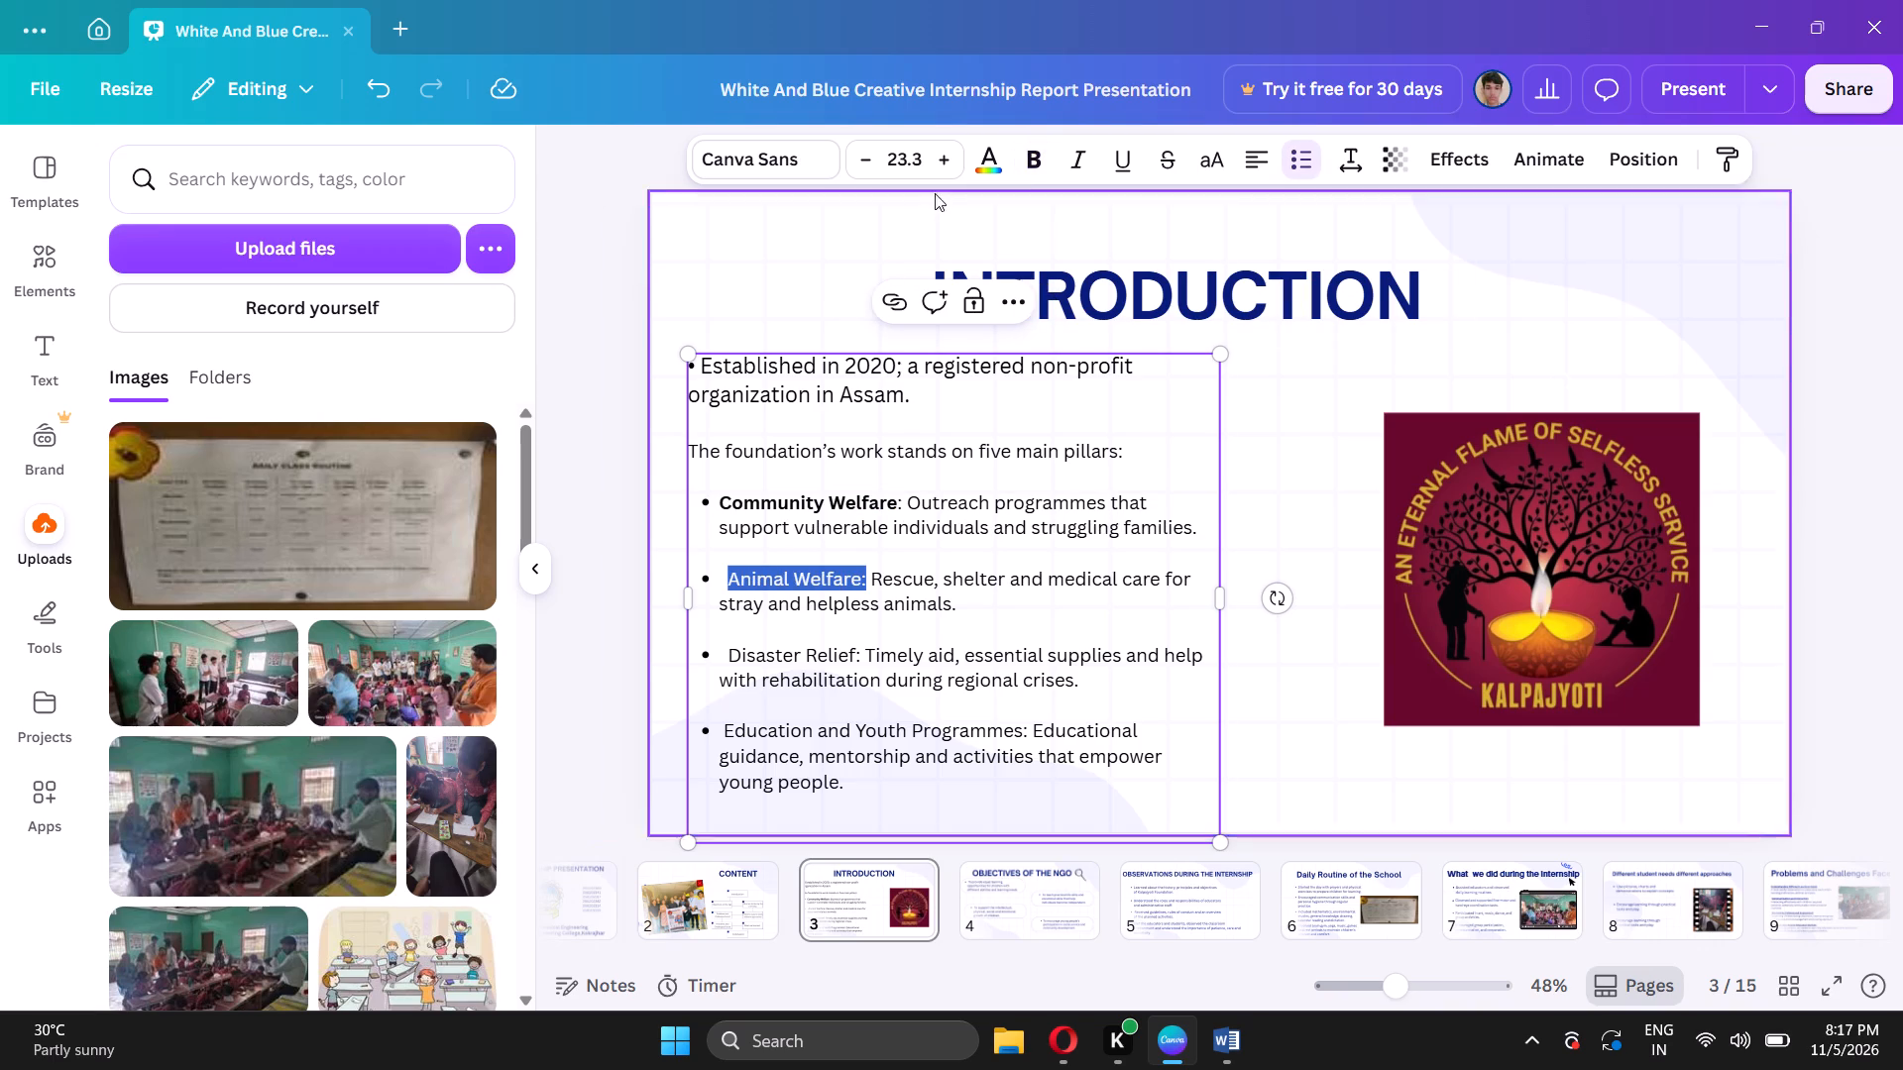
pyautogui.click(1043, 163)
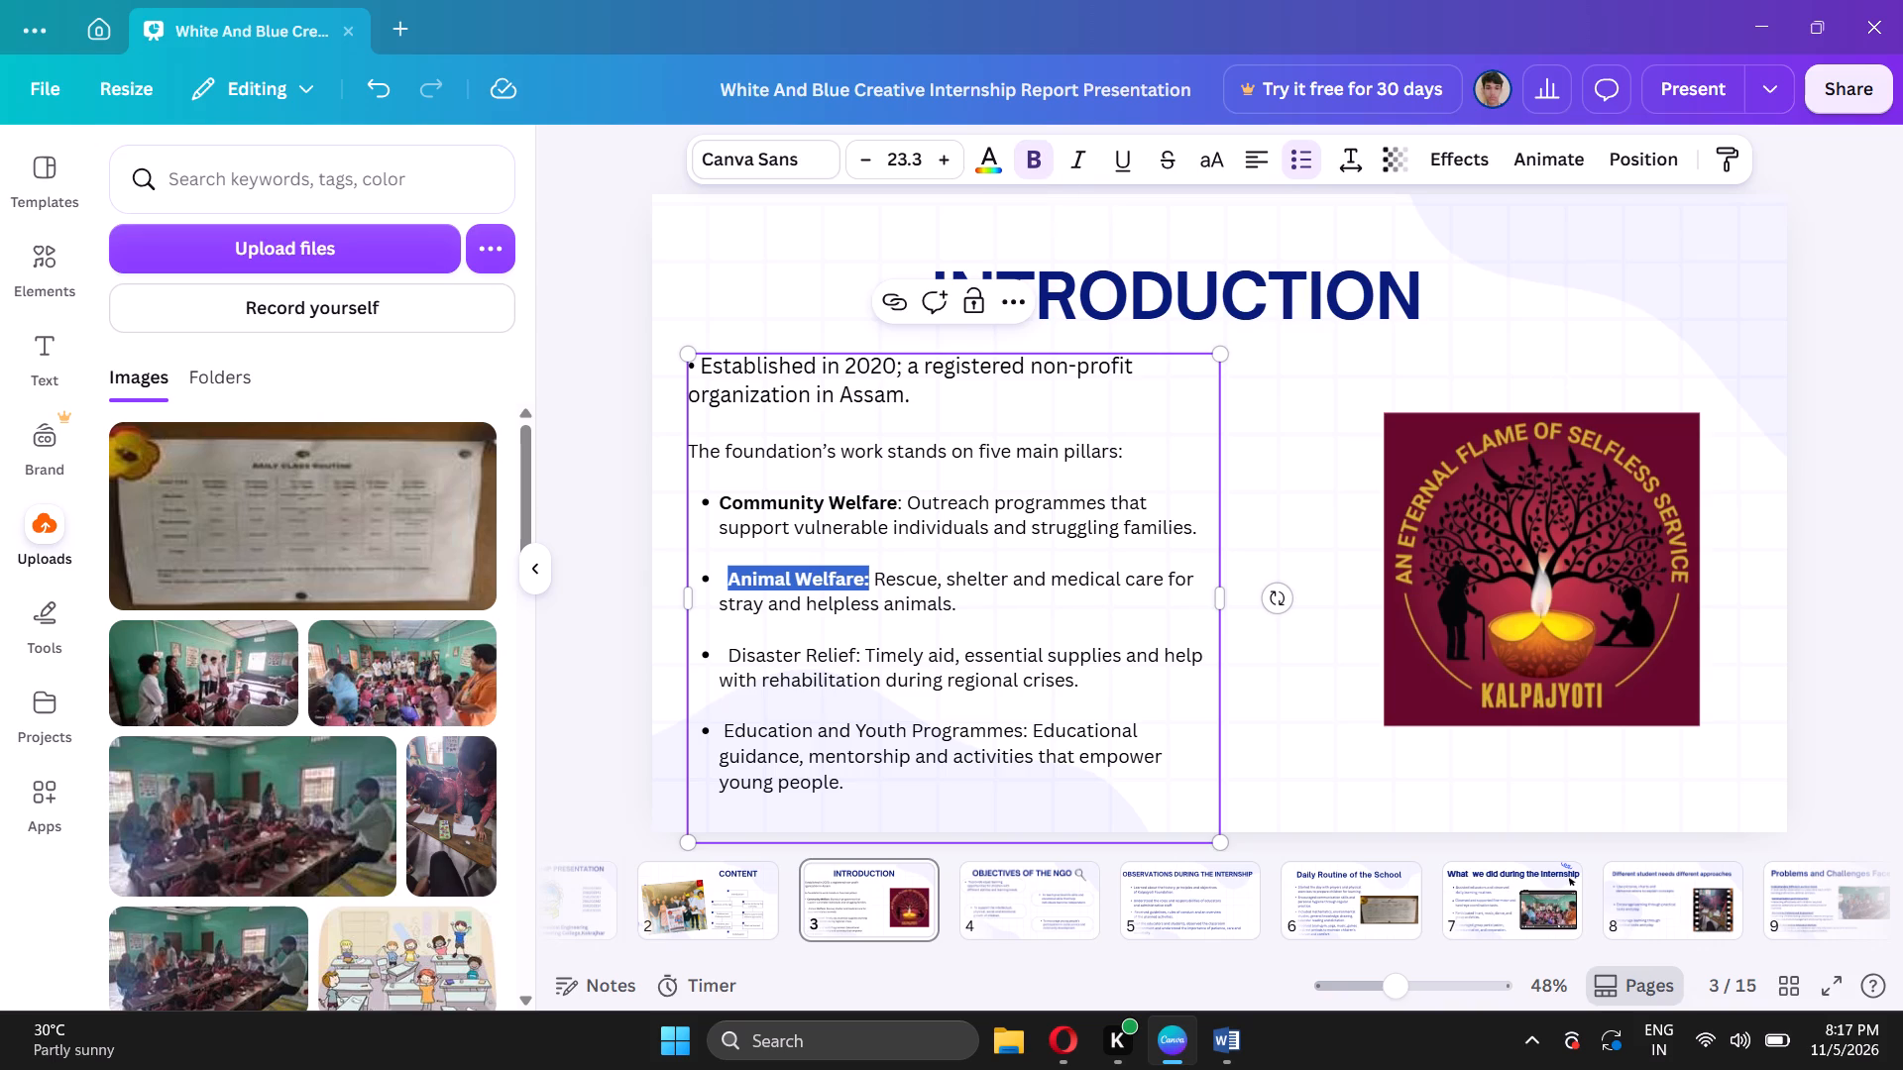
pyautogui.moveTo(862, 658); pyautogui.dragTo(728, 654)
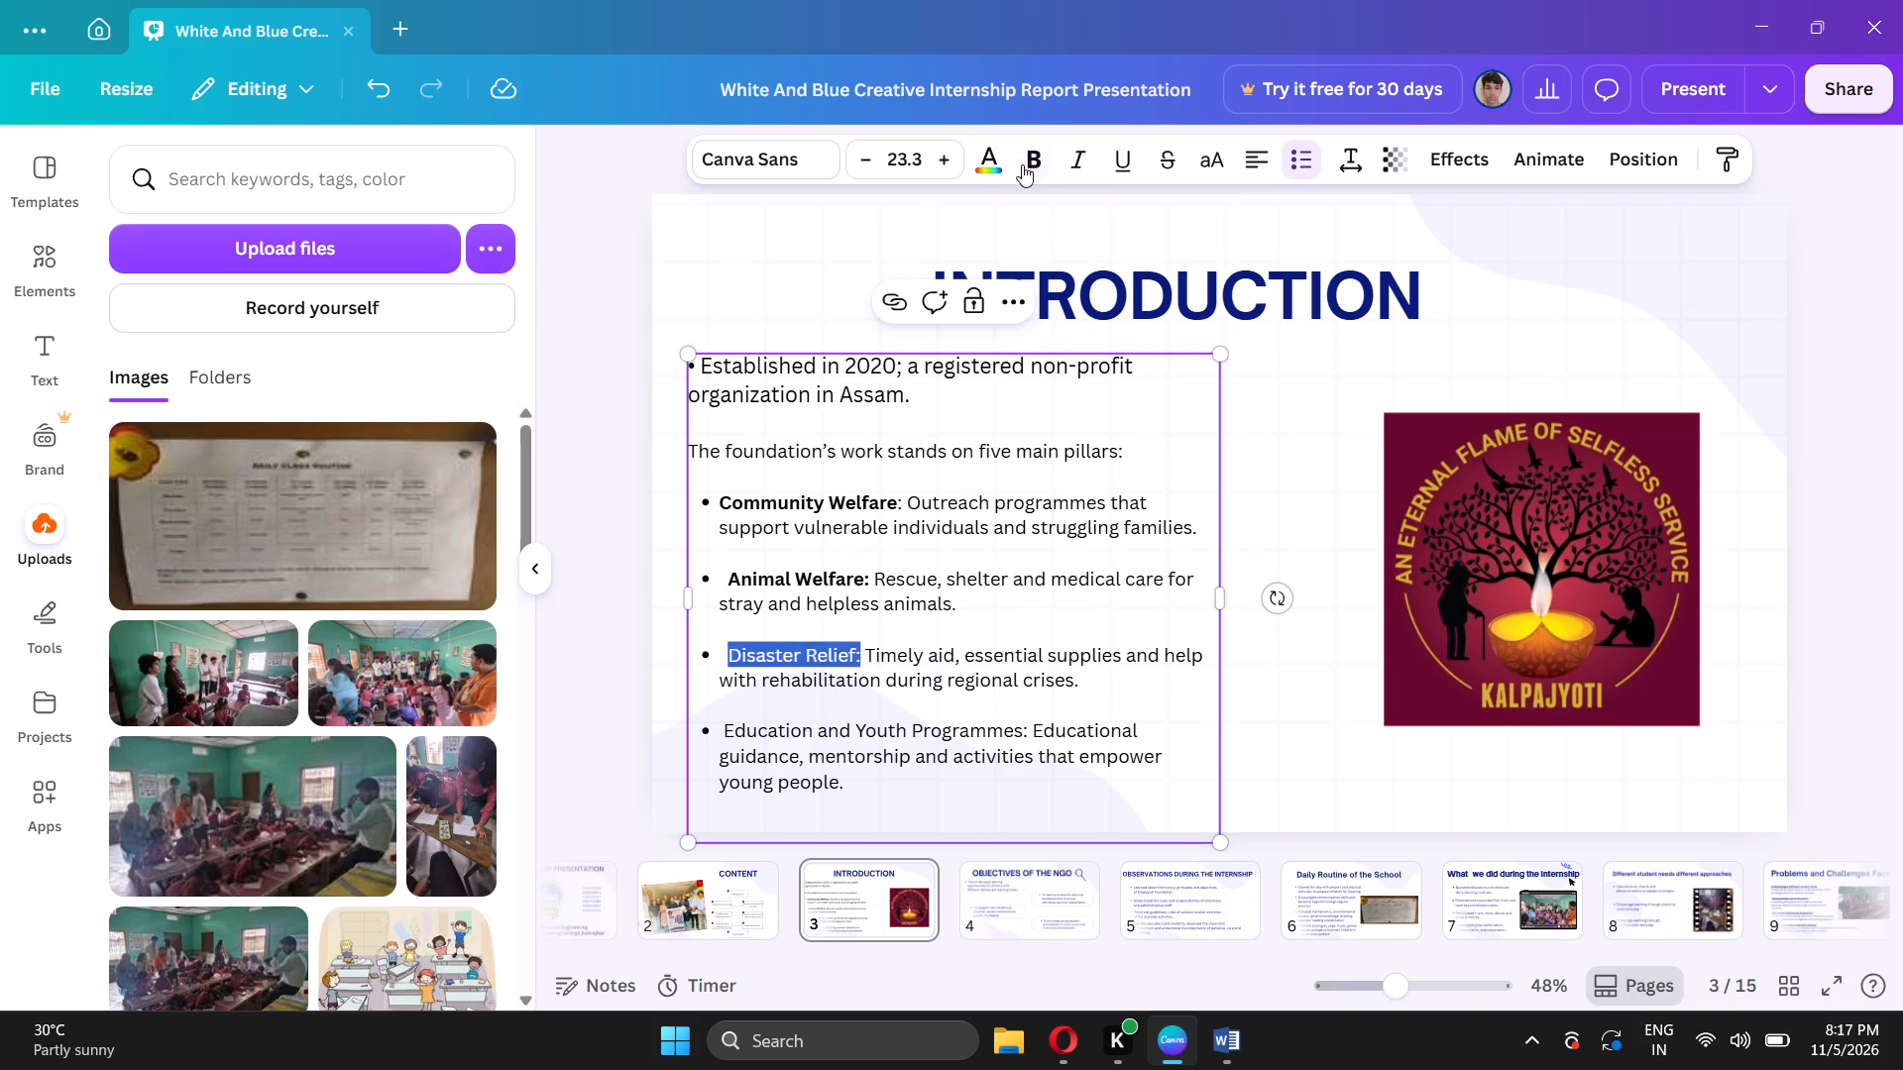
pyautogui.click(1022, 164)
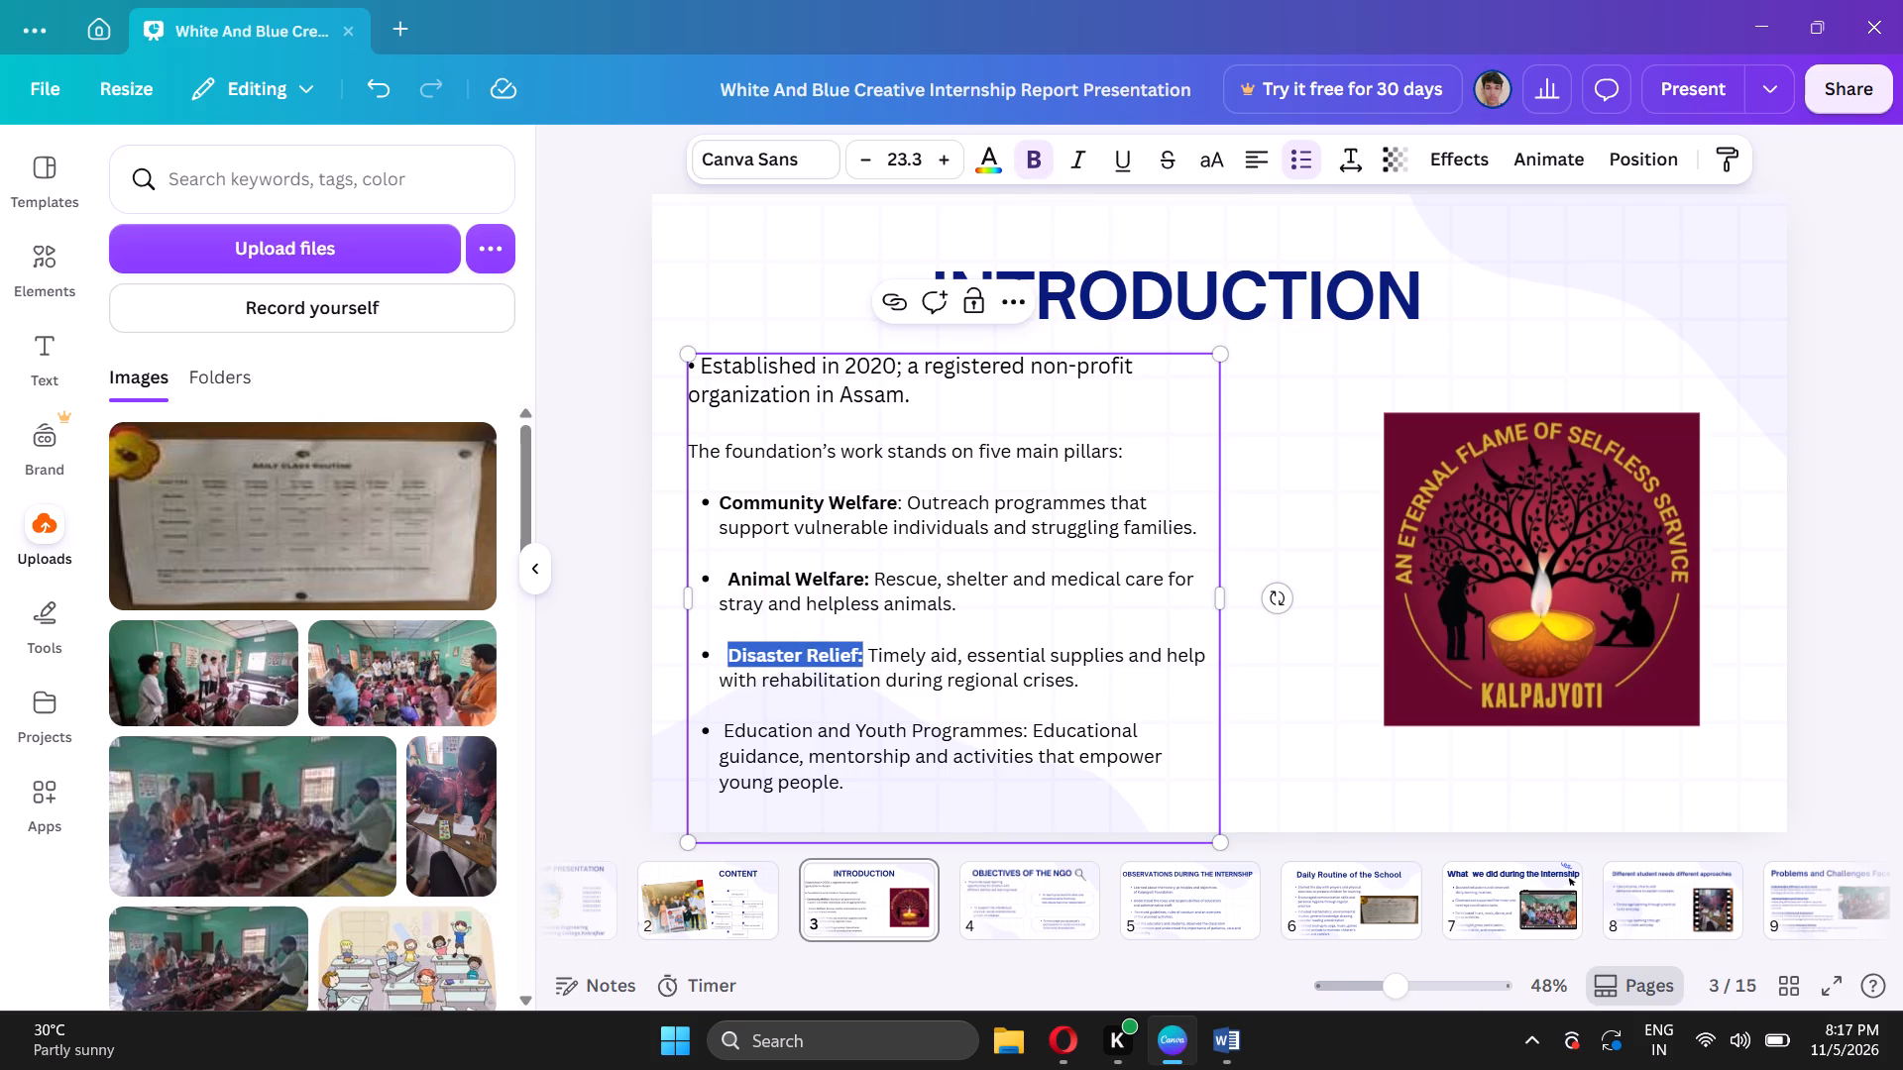
pyautogui.moveTo(1028, 728); pyautogui.dragTo(717, 729)
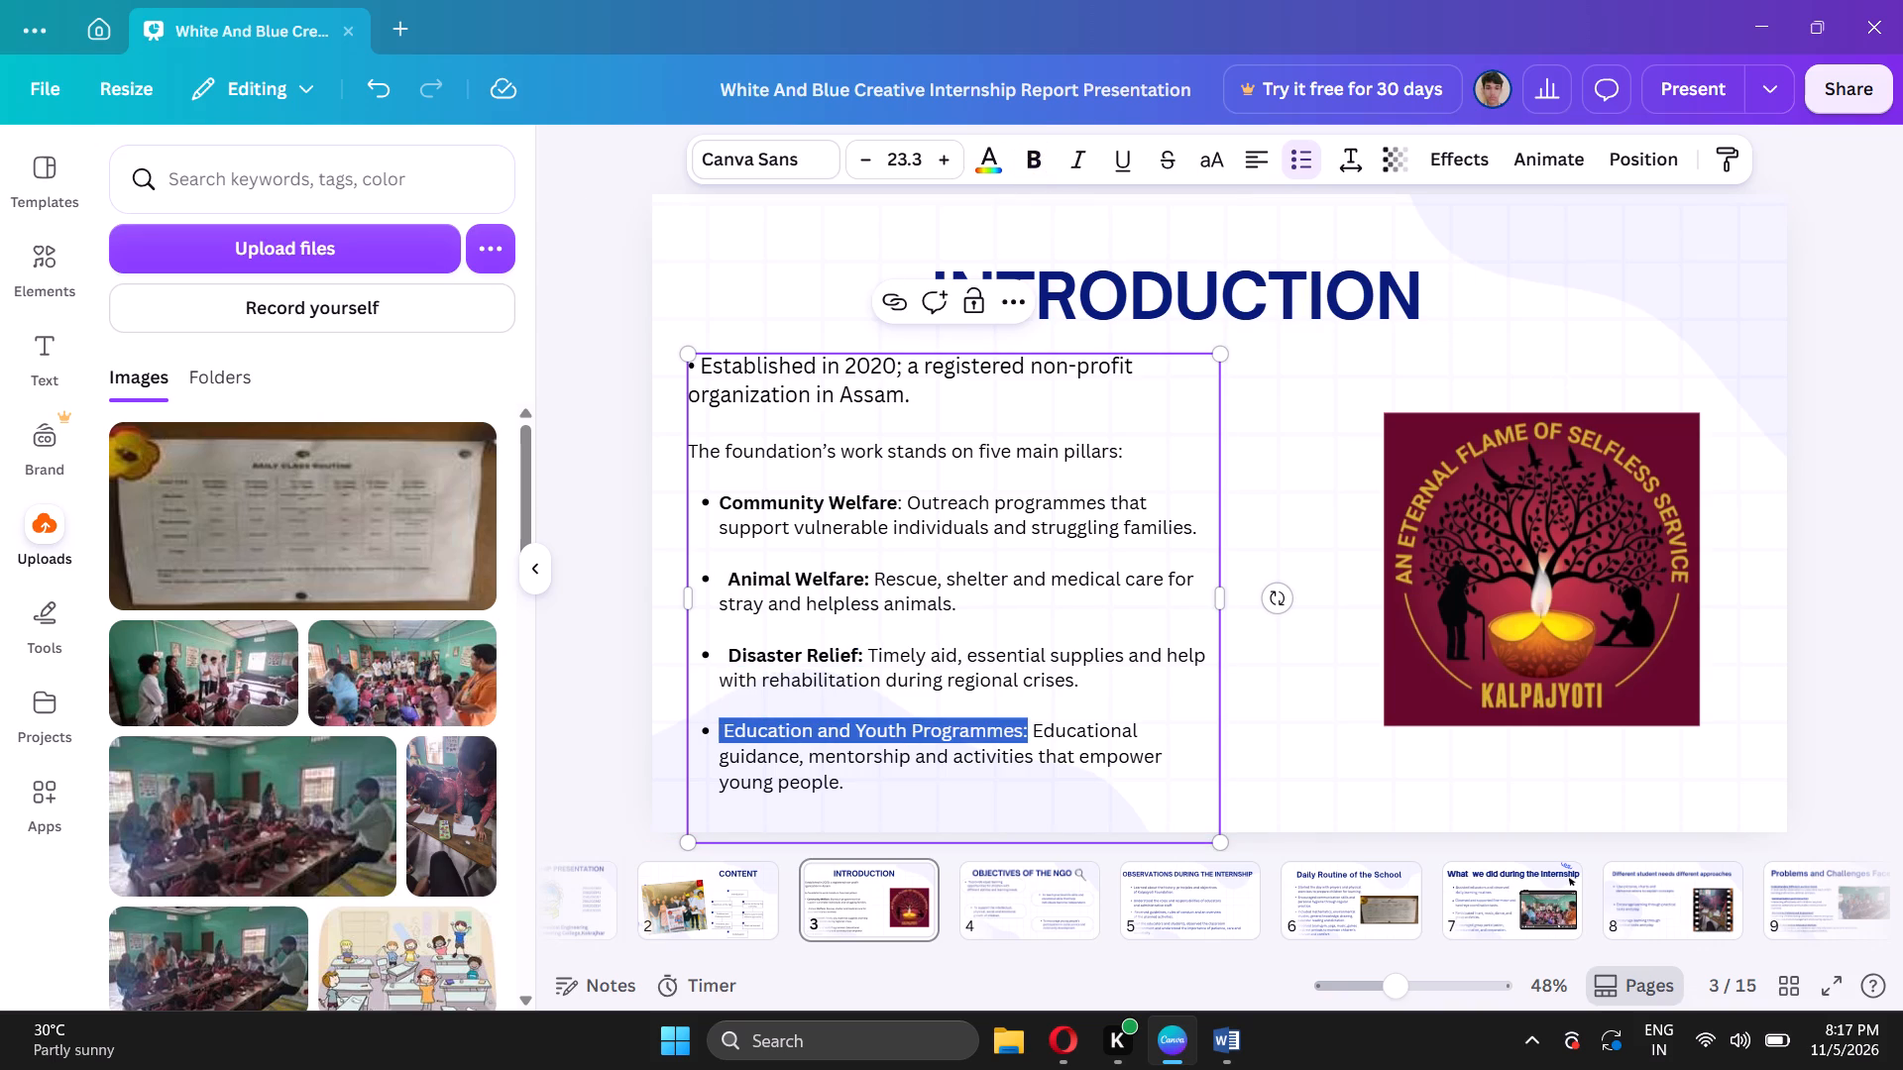
pyautogui.click(1035, 164)
pyautogui.click(1821, 398)
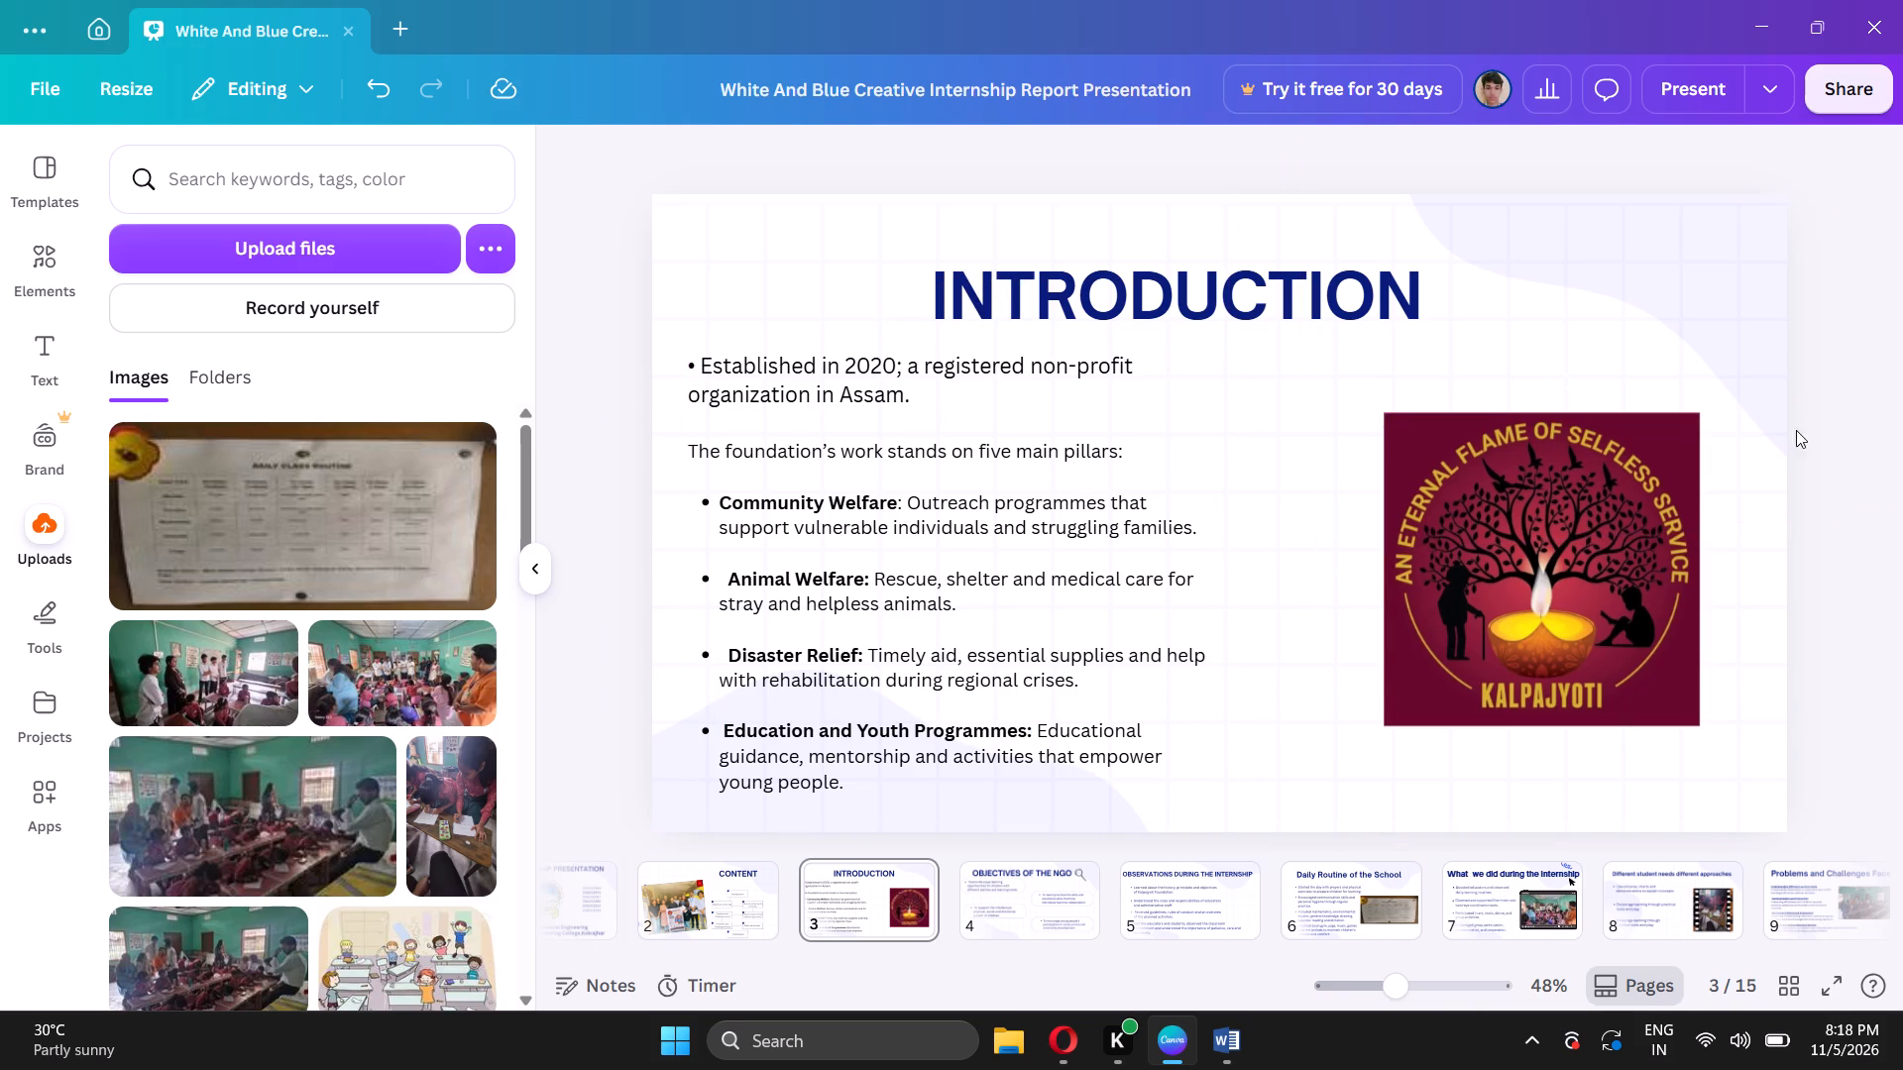
# Remove the bullet character and space before "Established in 2020" on the Introduction slide.
pyautogui.click(756, 407)
pyautogui.click(702, 367)
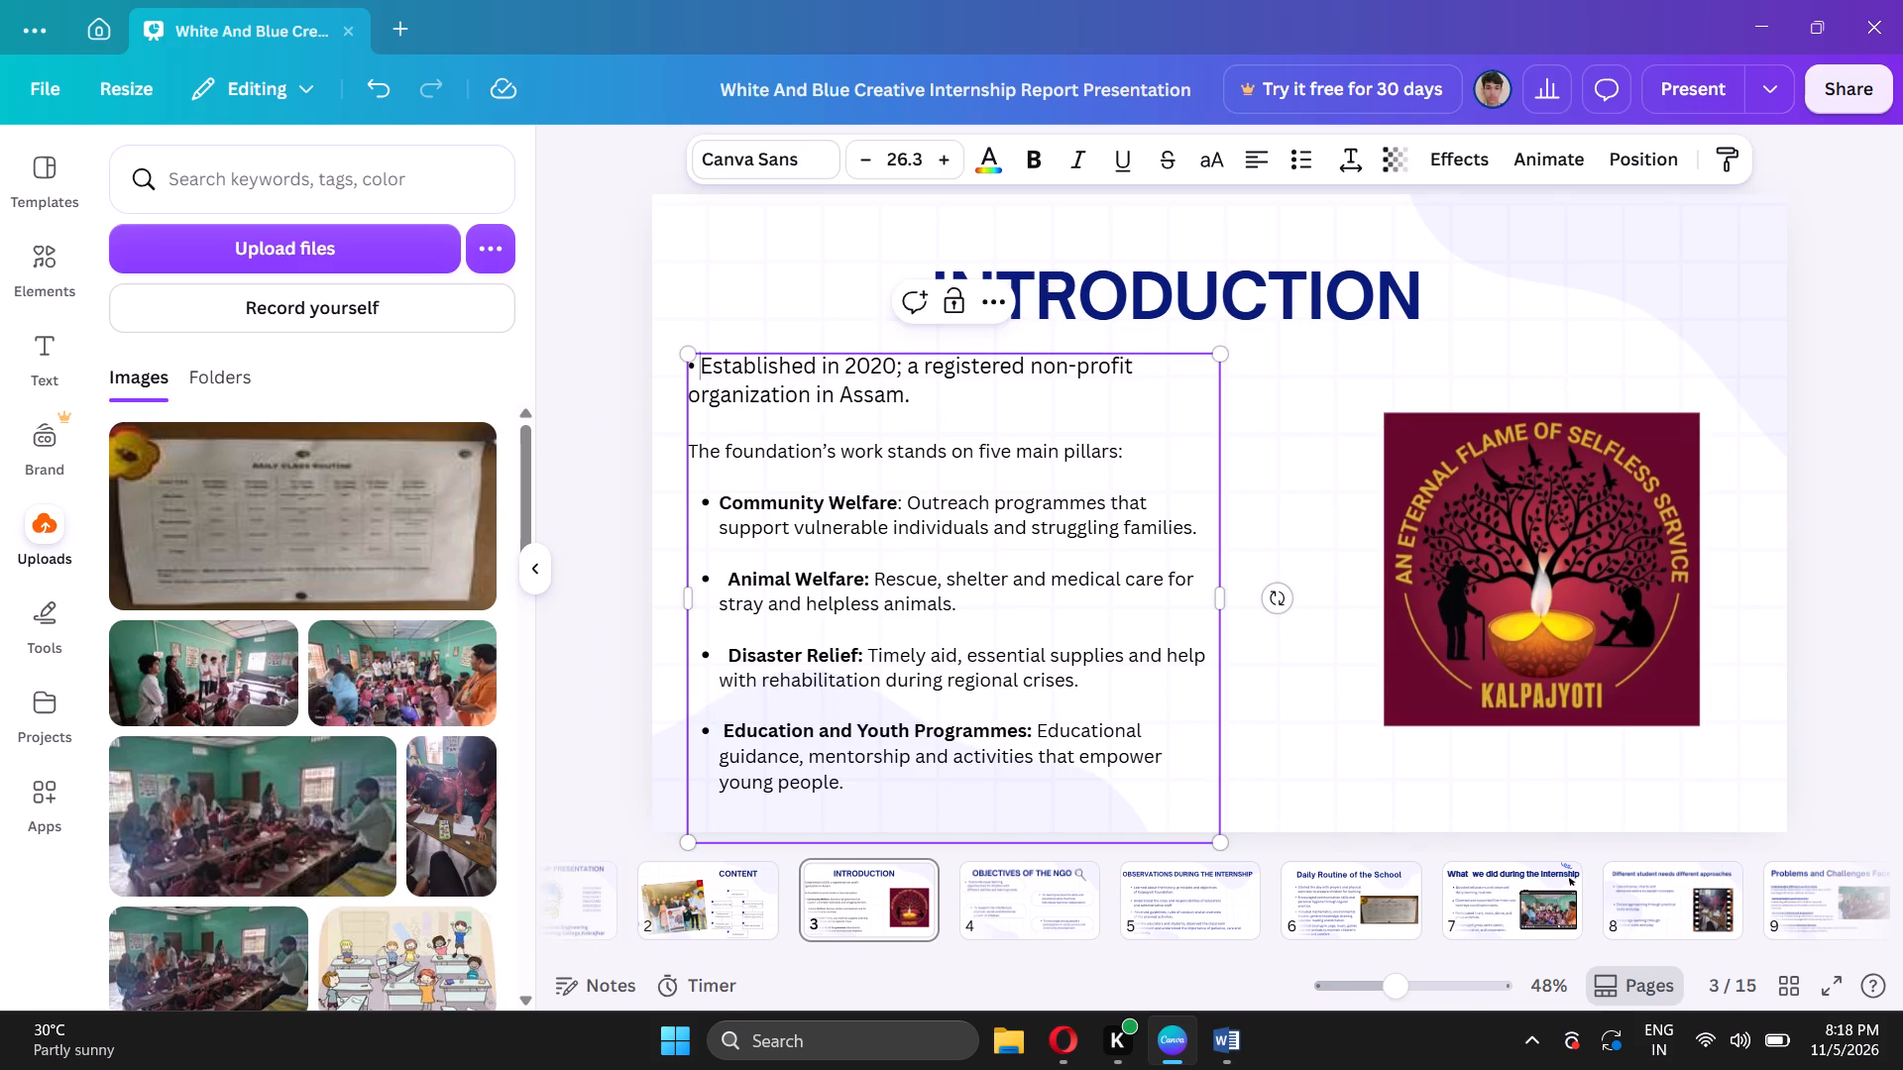
pyautogui.press('BackSpace')
pyautogui.press('BackSpace')
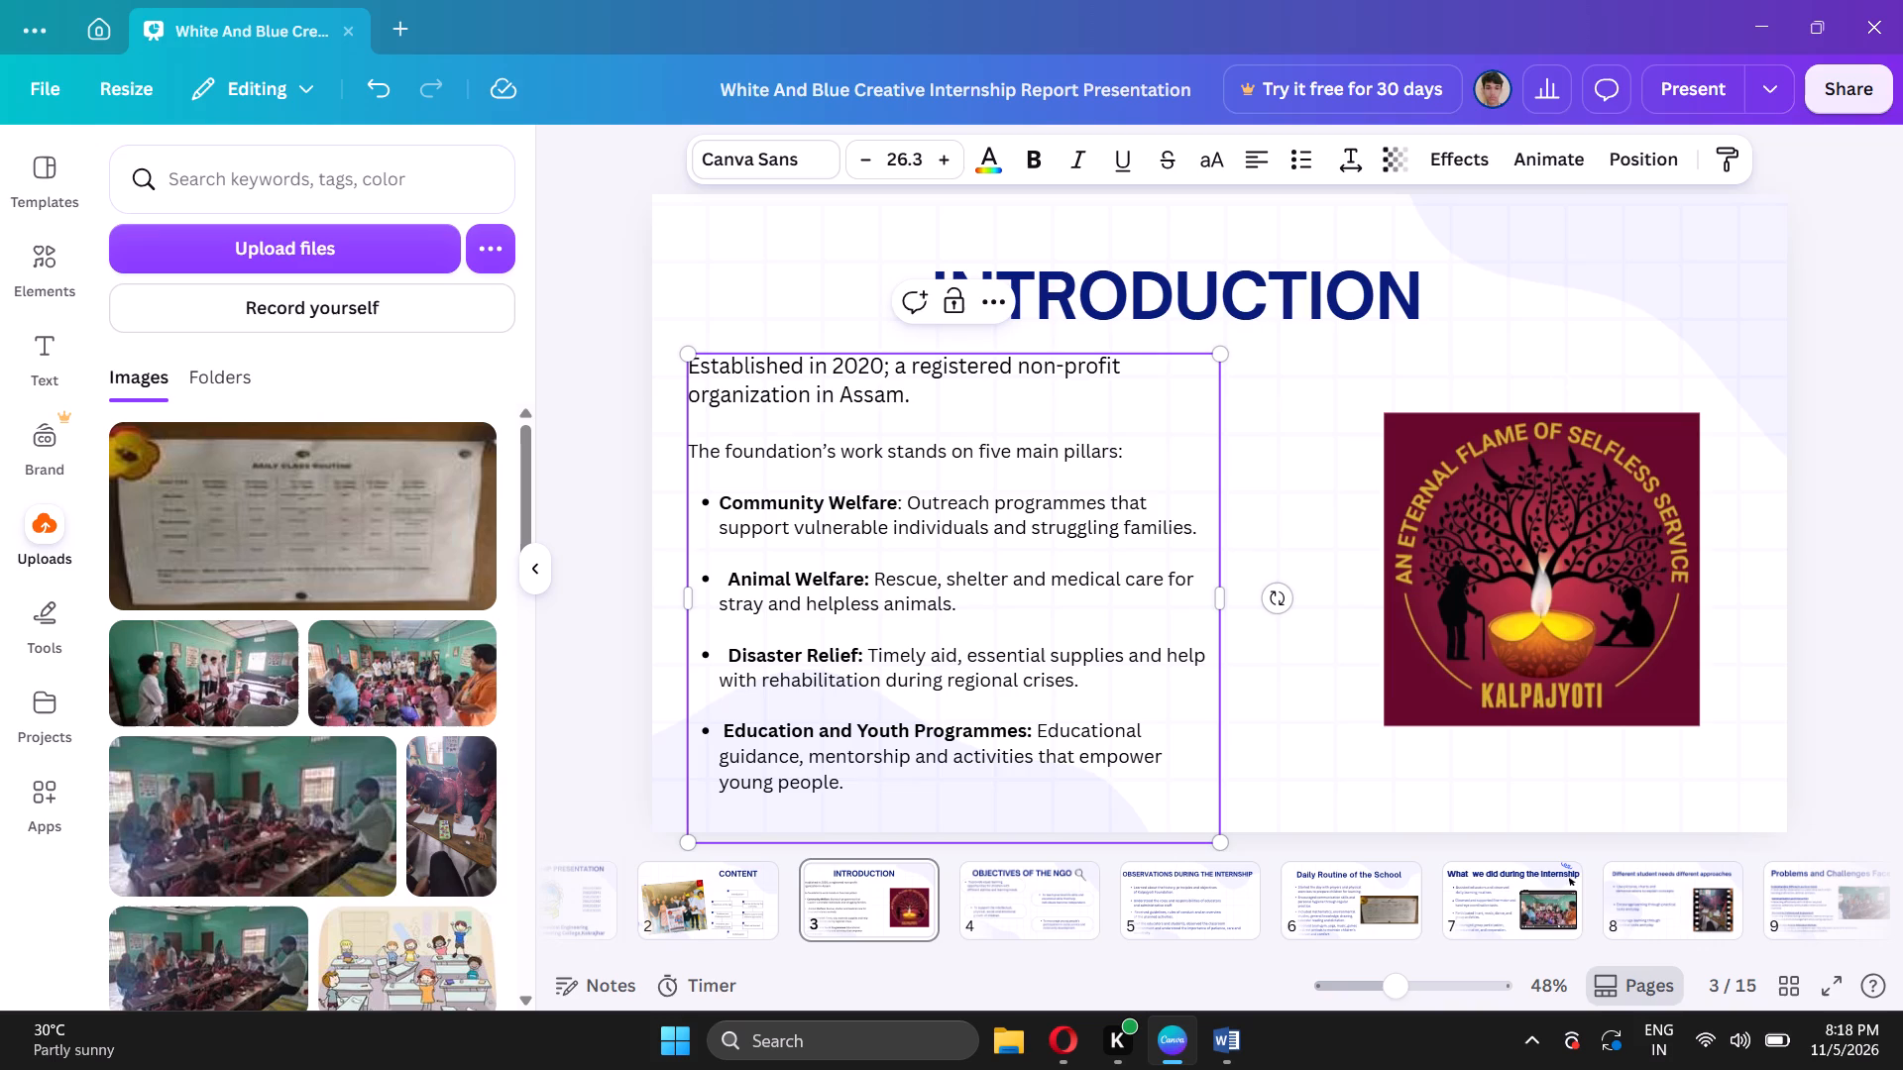
pyautogui.click(1862, 460)
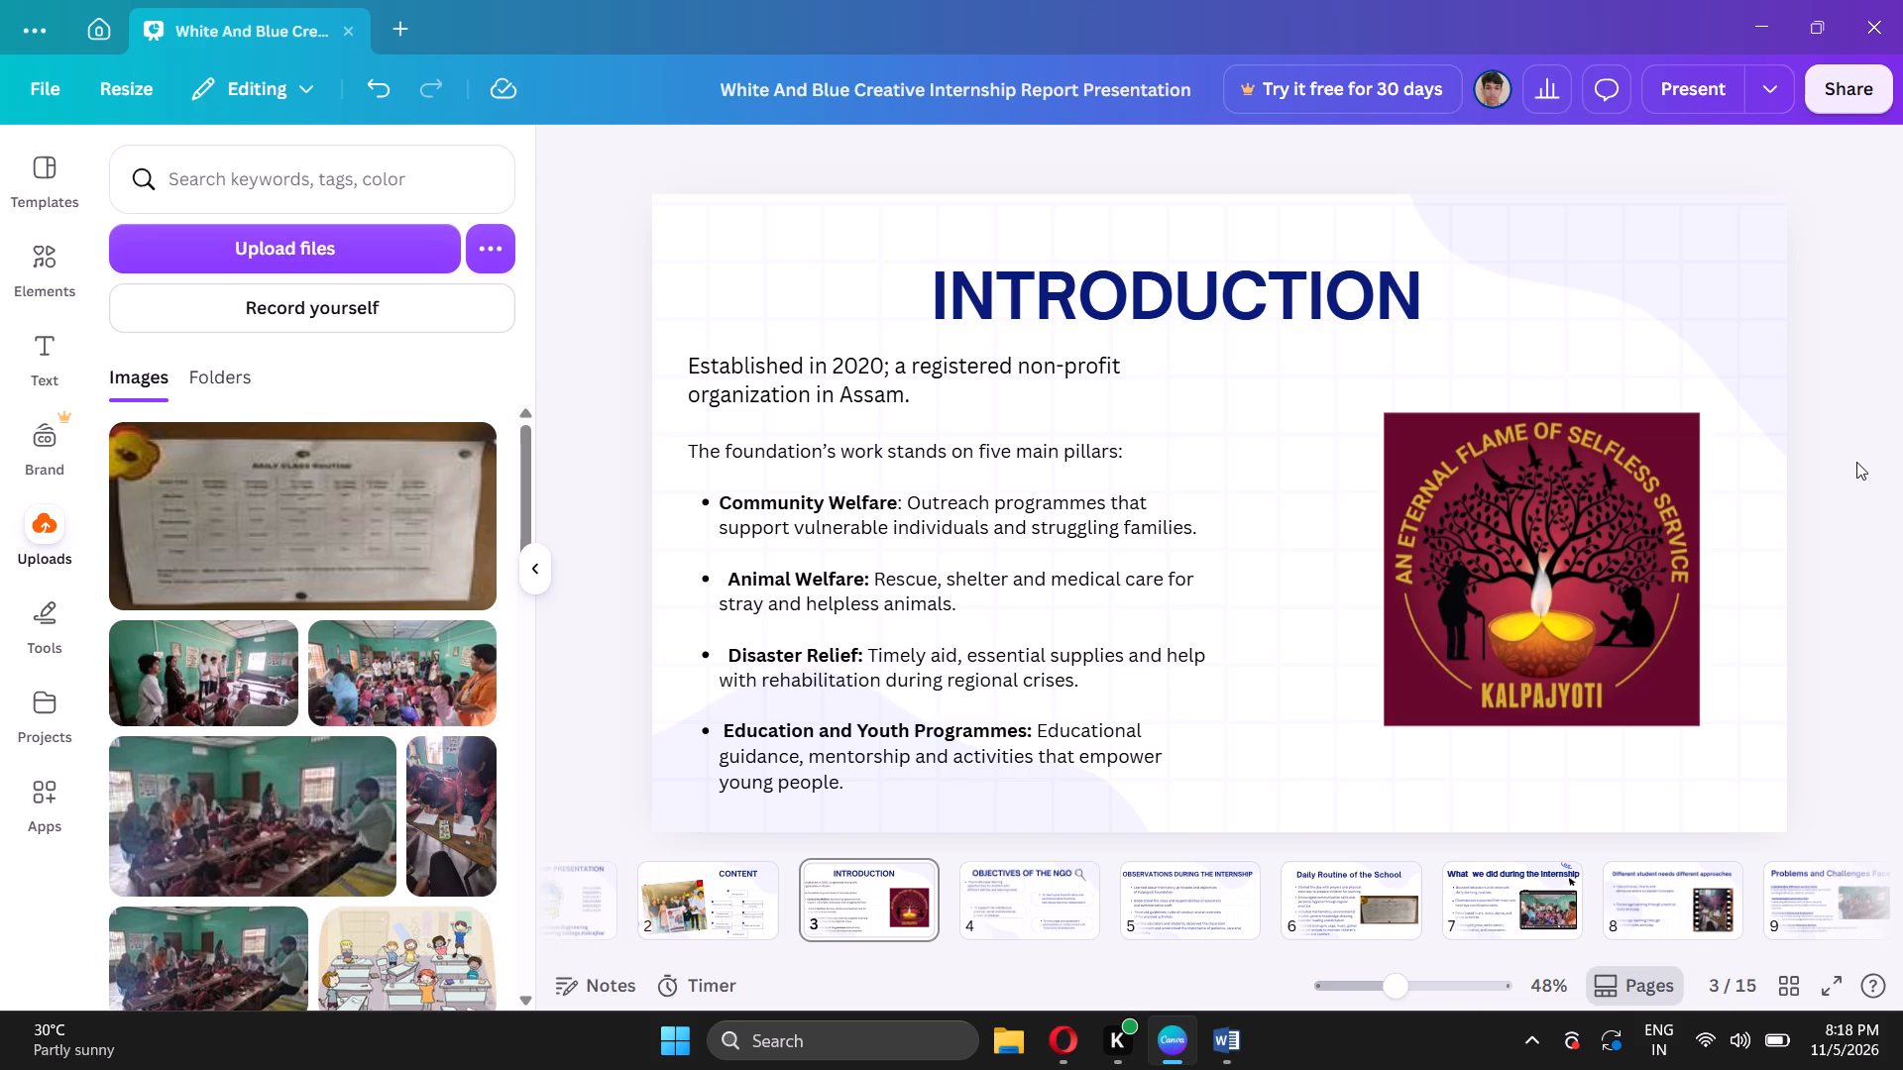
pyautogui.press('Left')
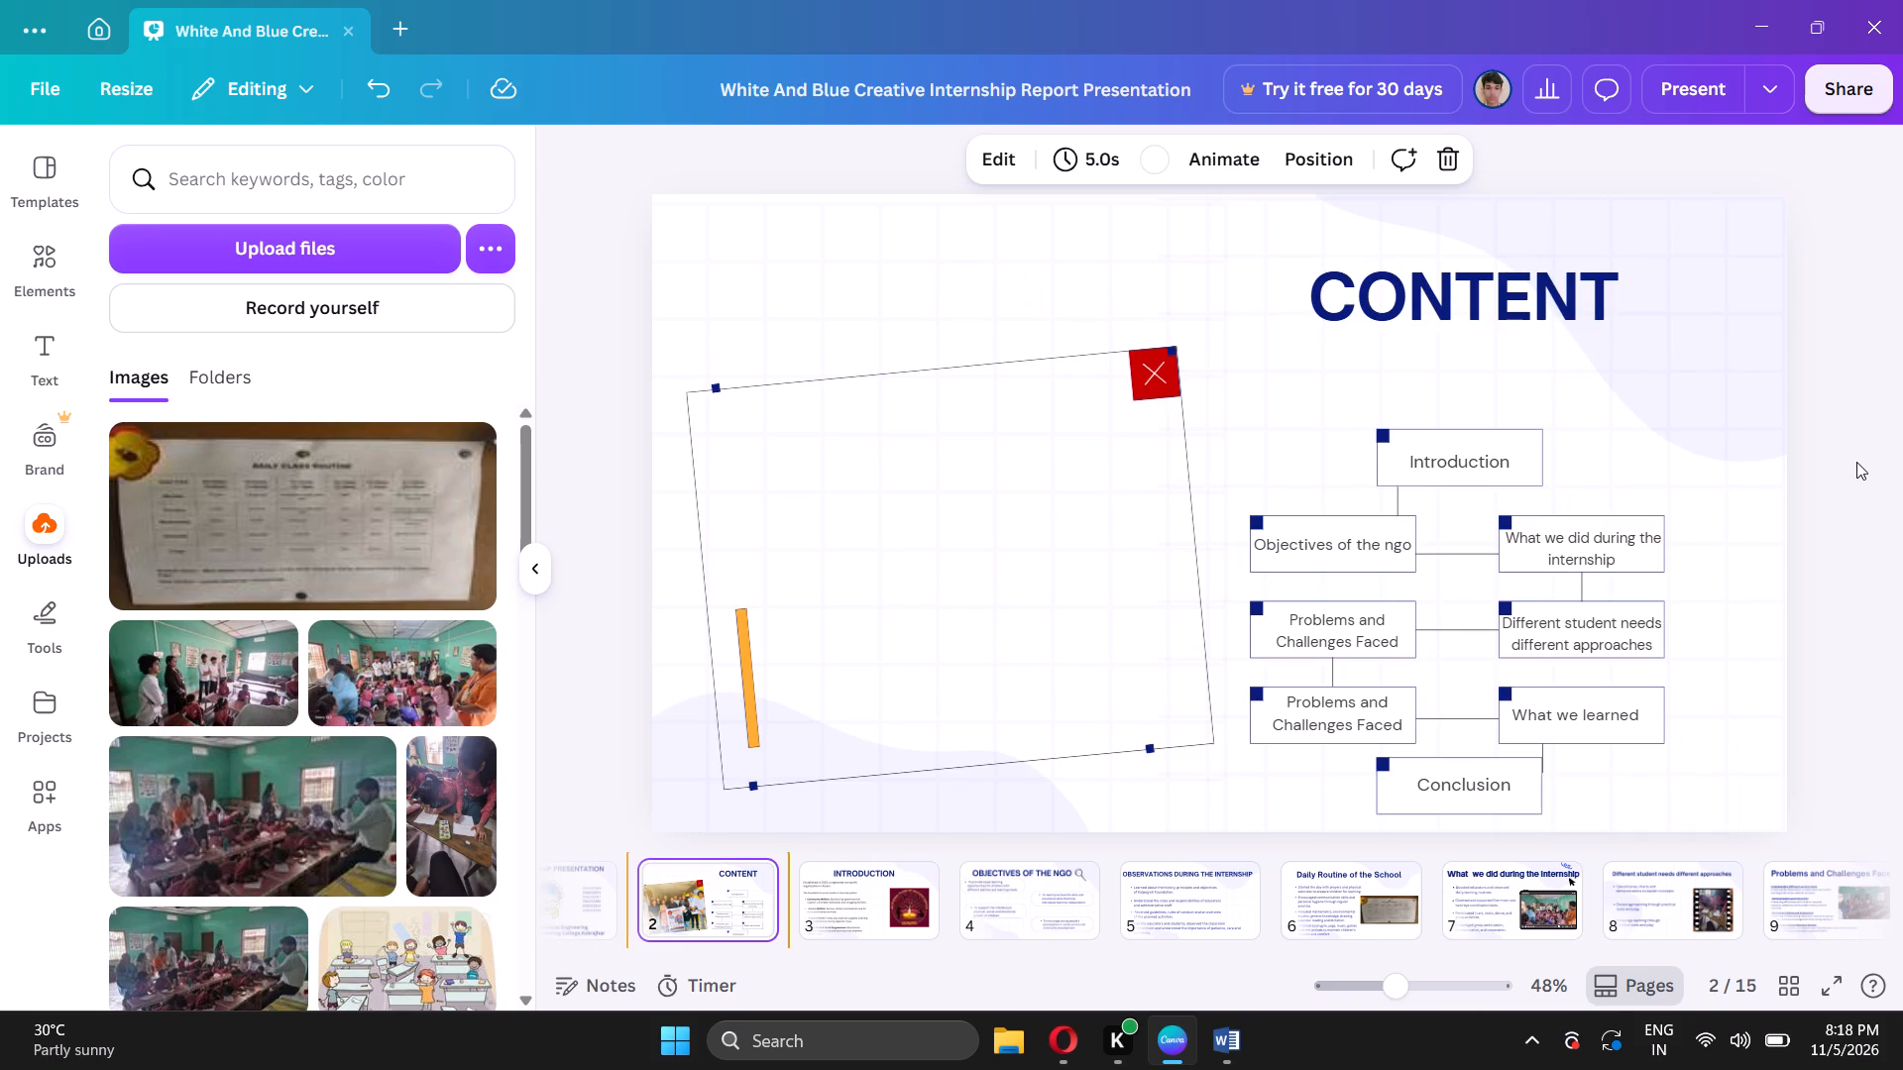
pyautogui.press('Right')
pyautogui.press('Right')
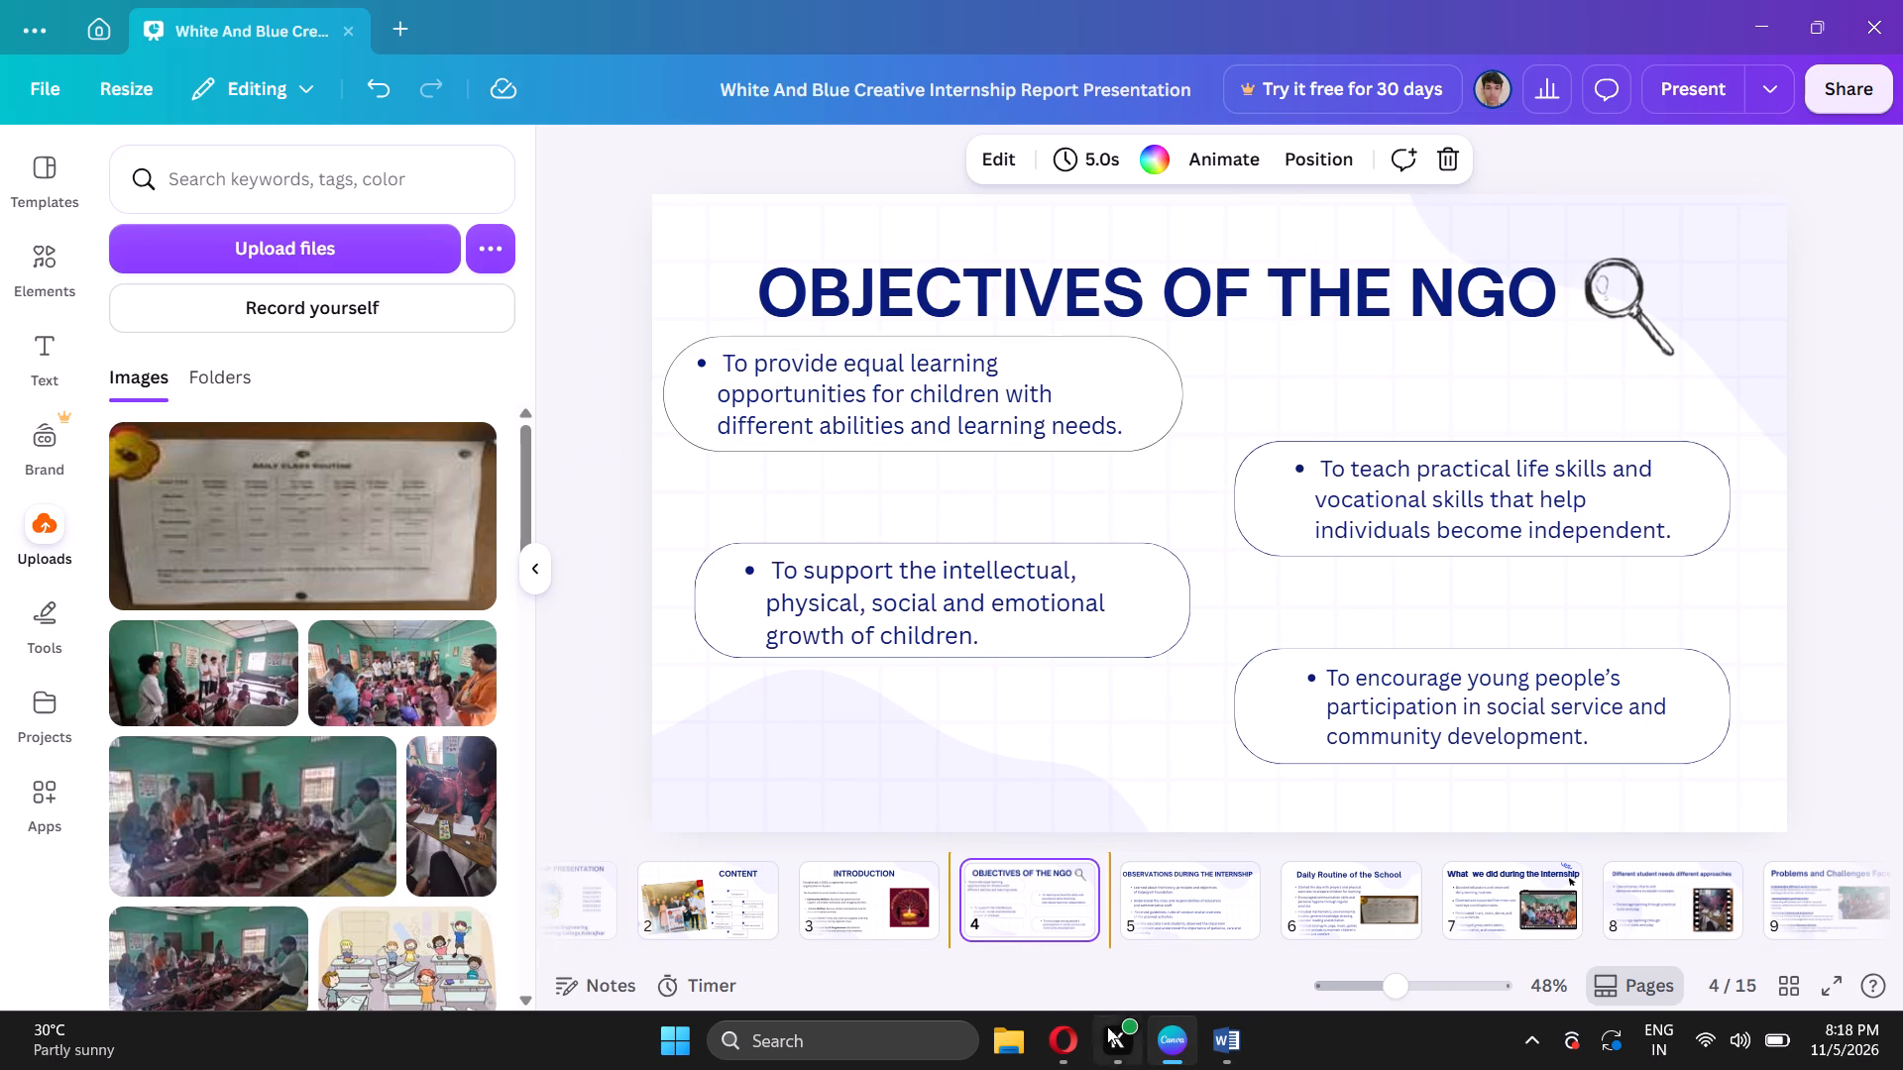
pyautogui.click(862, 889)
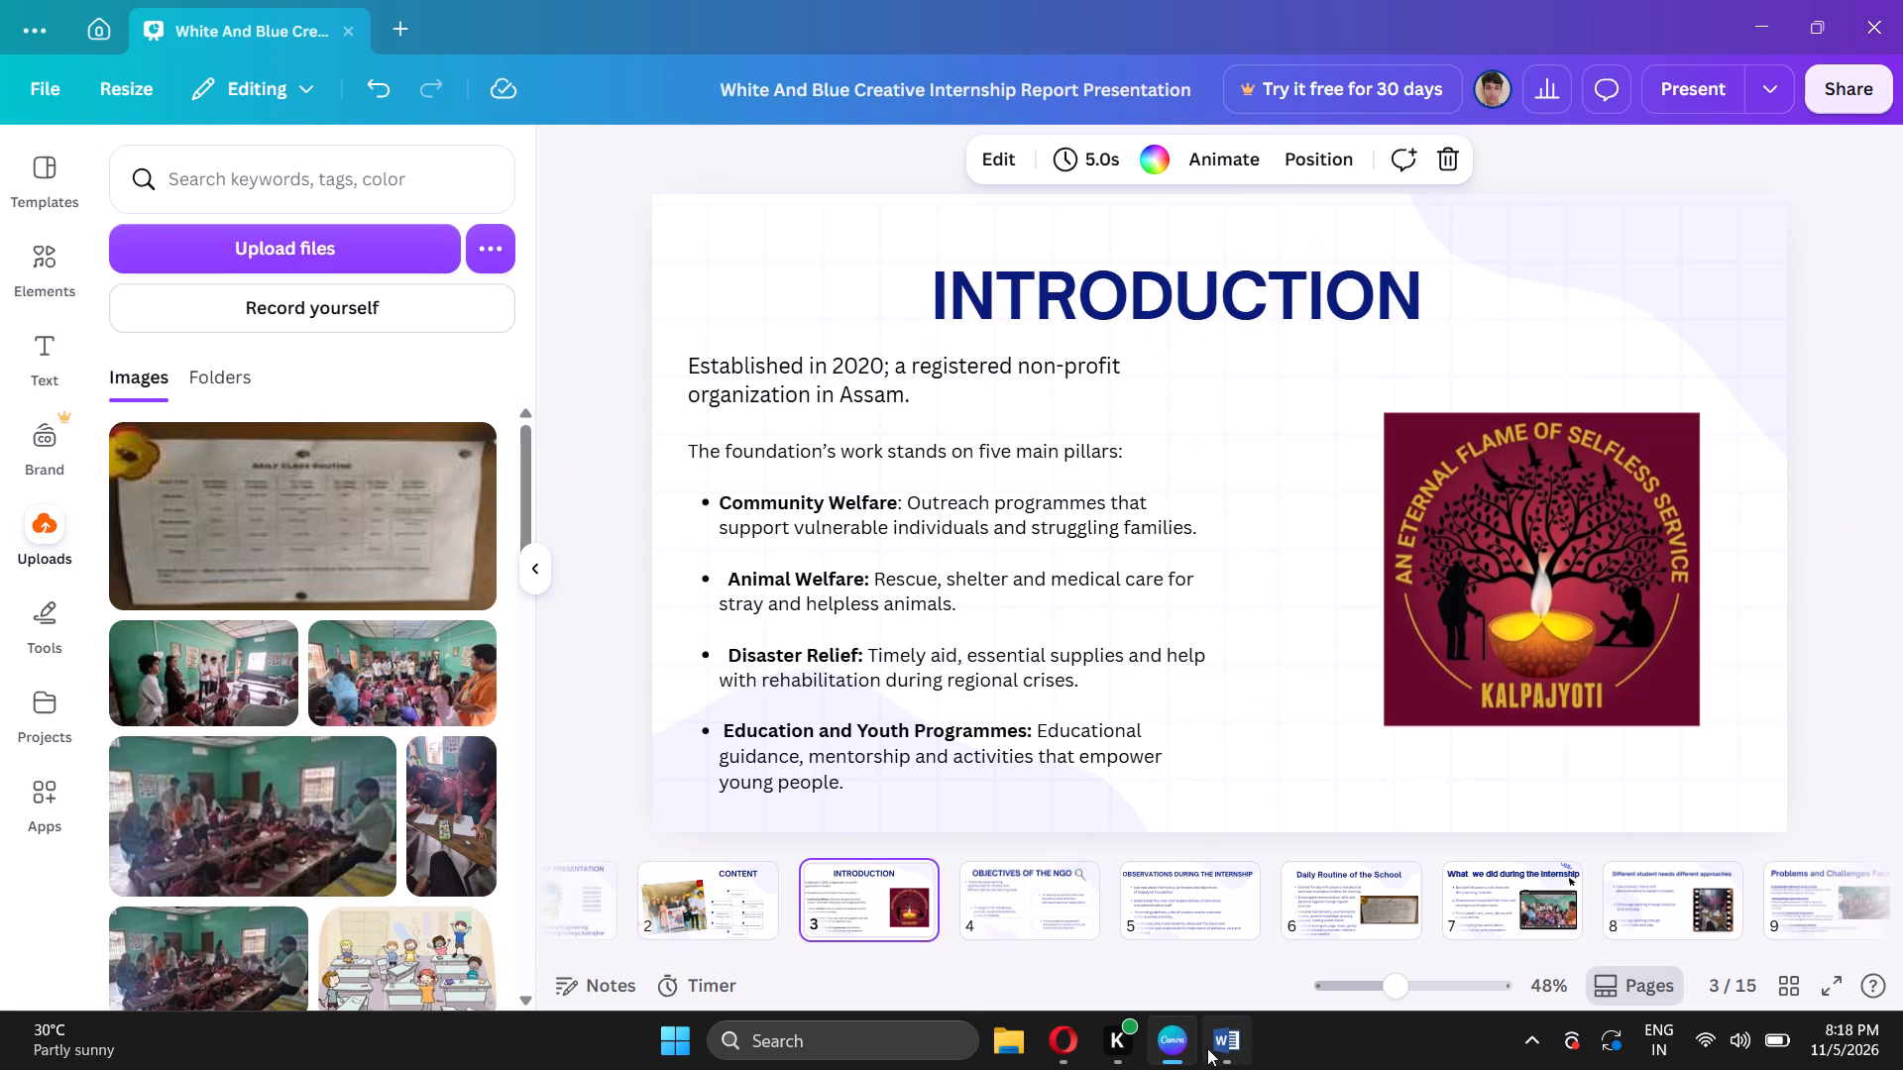
# Switch to the Word report and read from Chapter 1's introduction and pillars through Chapter 2's orientation and daily routine sections.
pyautogui.click(1251, 1041)
pyautogui.click(865, 867)
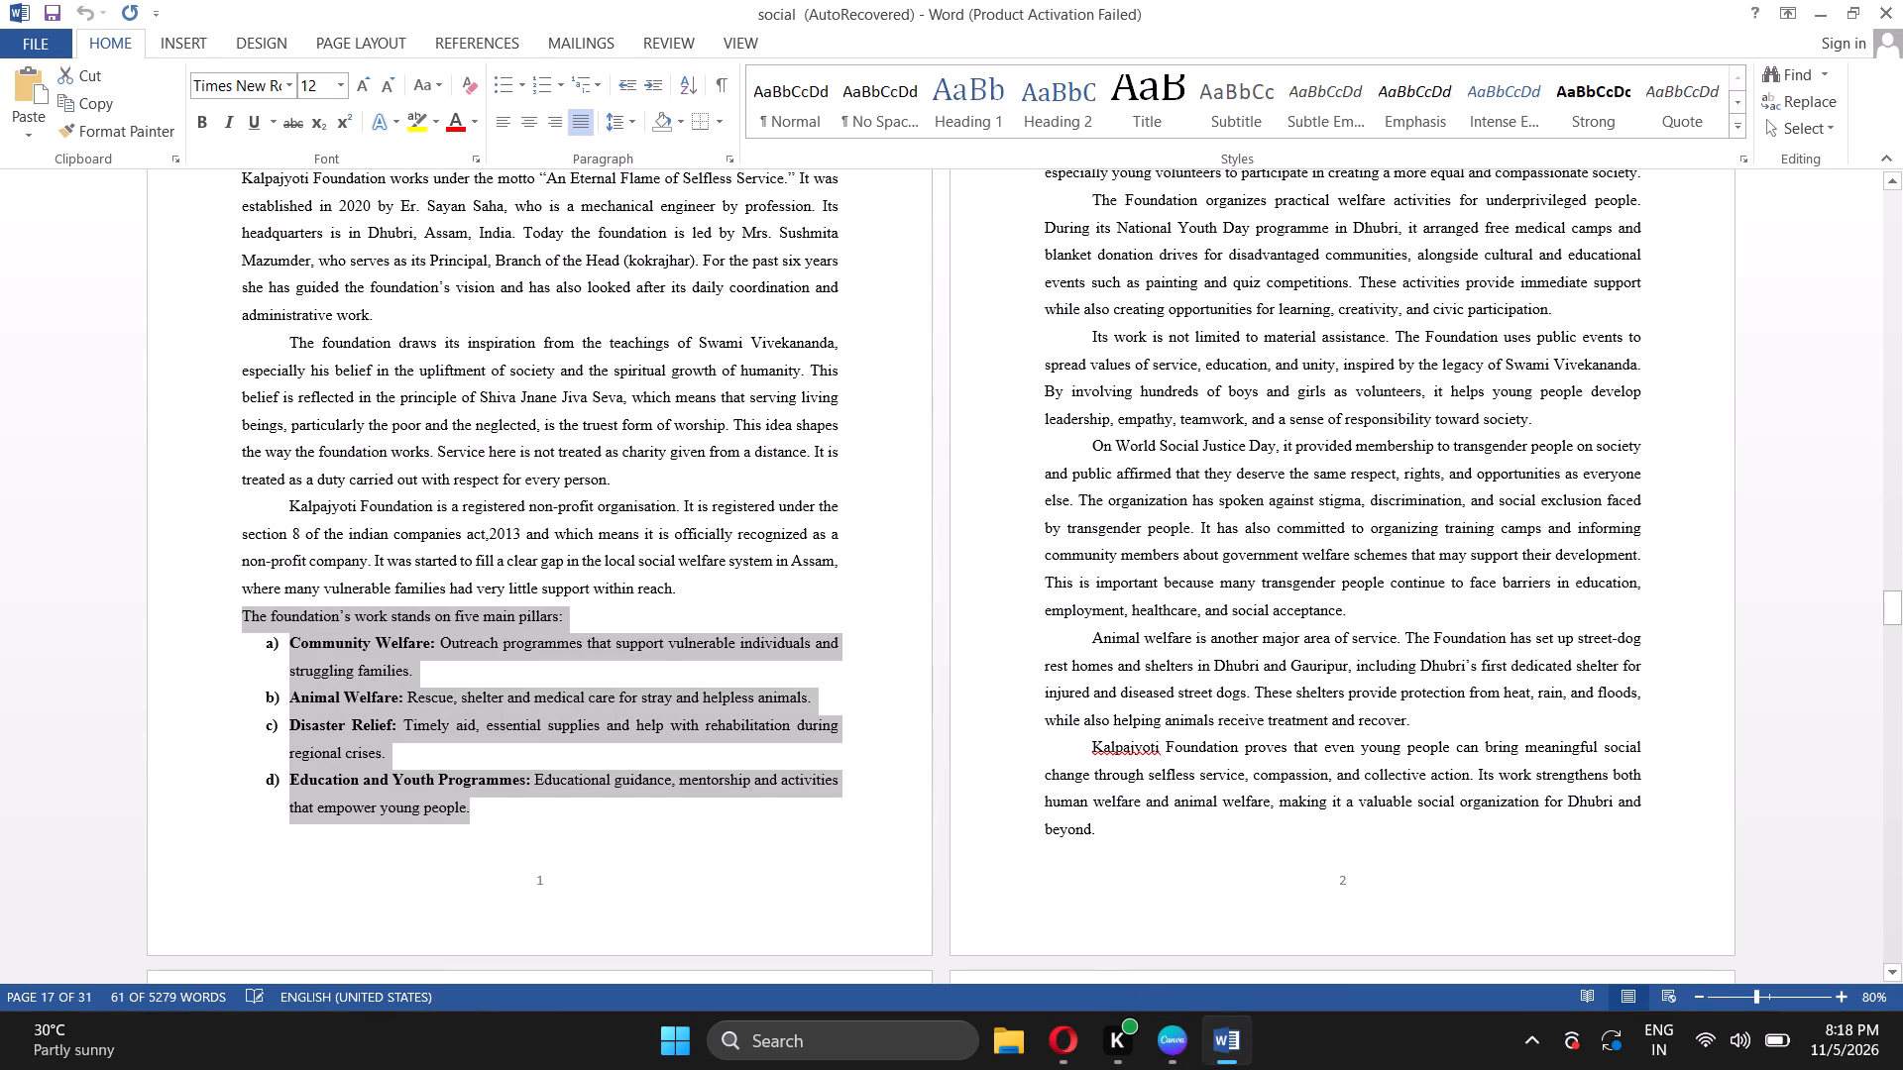
pyautogui.scroll(8, 1327, 347)
pyautogui.scroll(-2, 1314, 381)
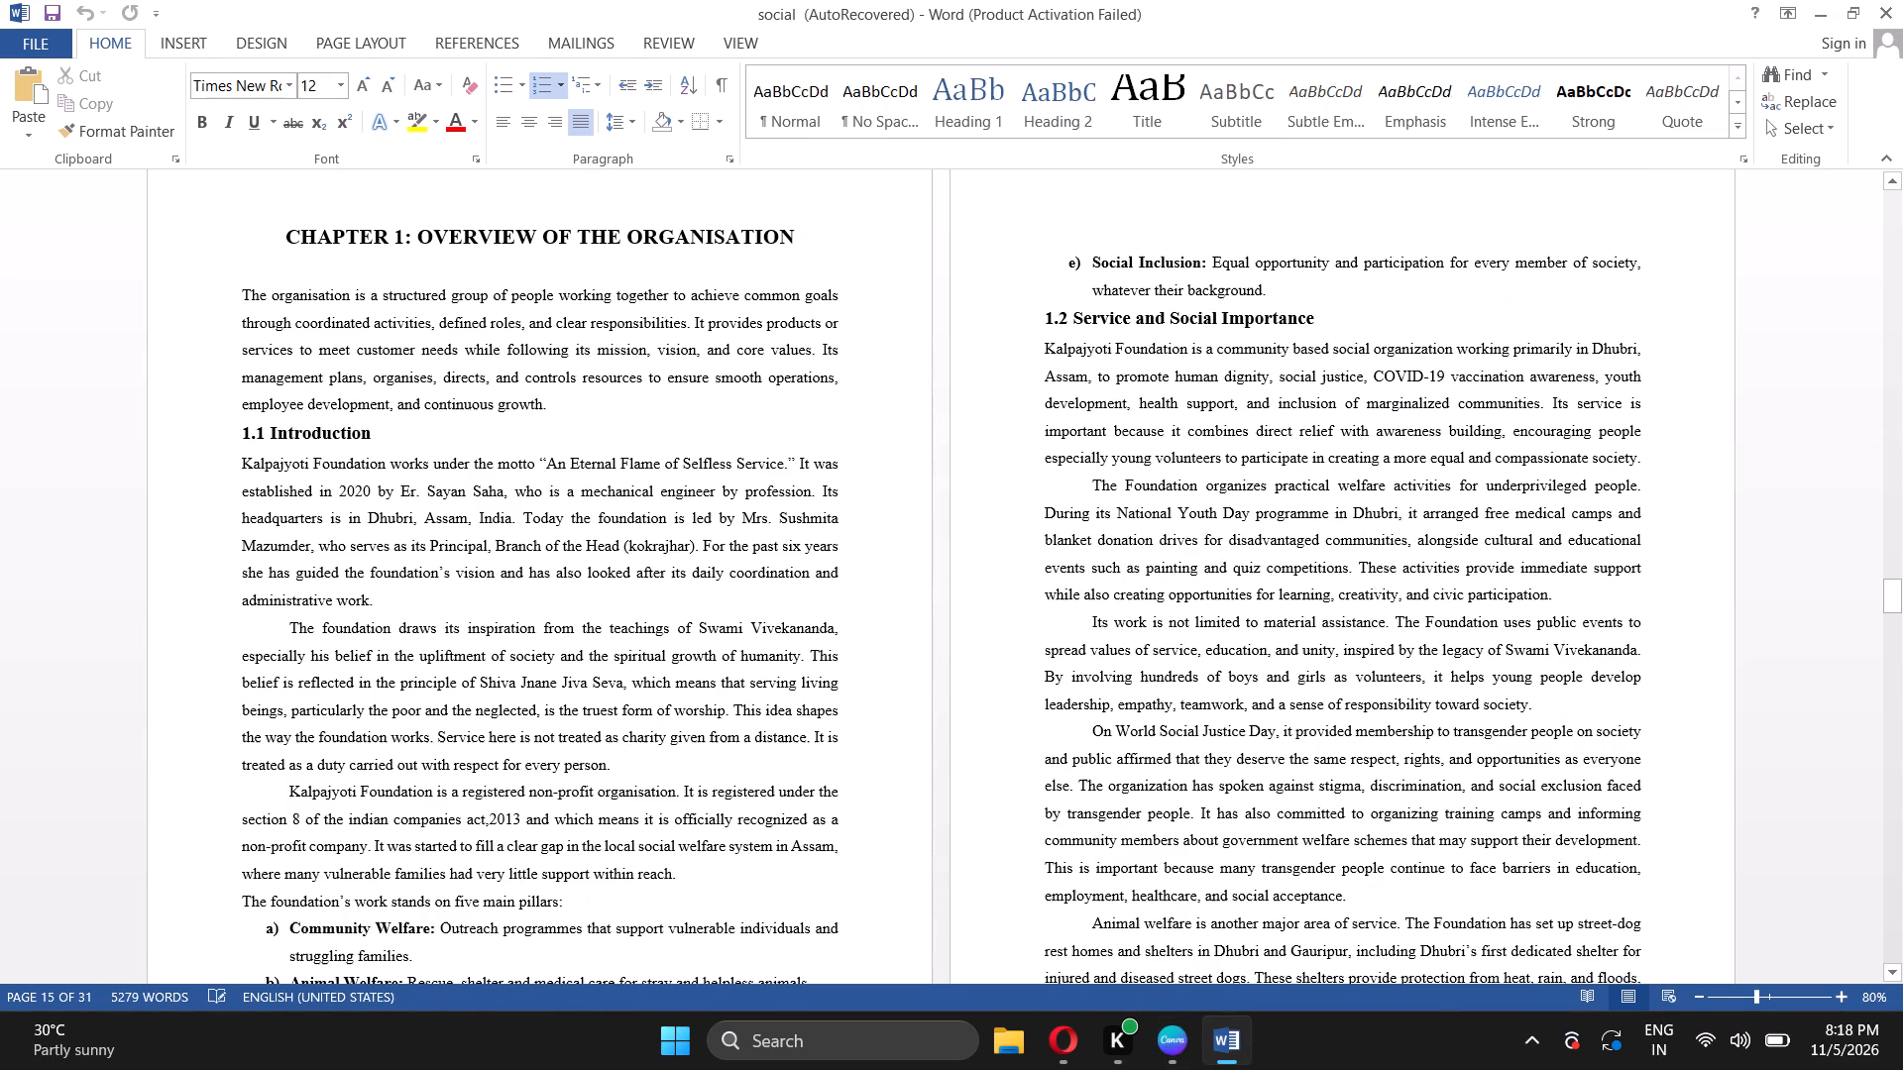
pyautogui.scroll(-3, 1282, 368)
pyautogui.scroll(-4, 1152, 365)
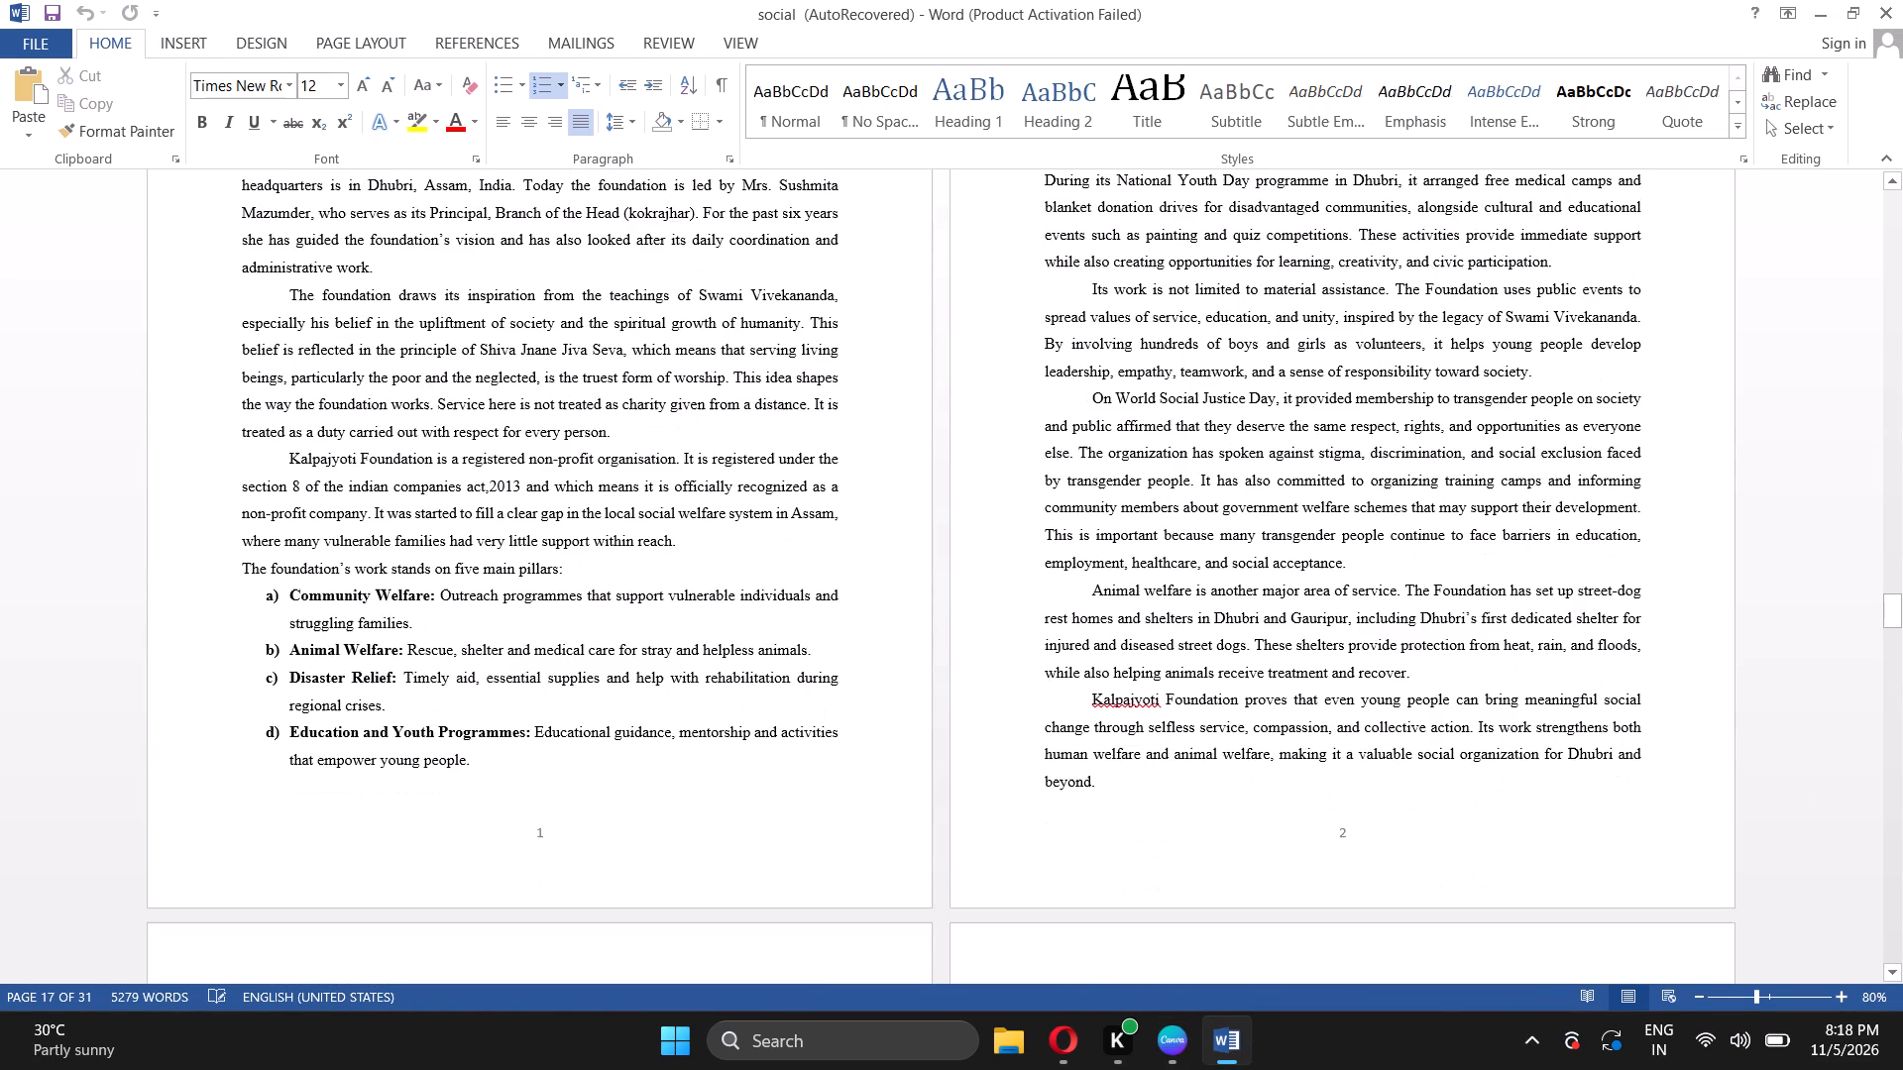
pyautogui.scroll(-14, 1177, 439)
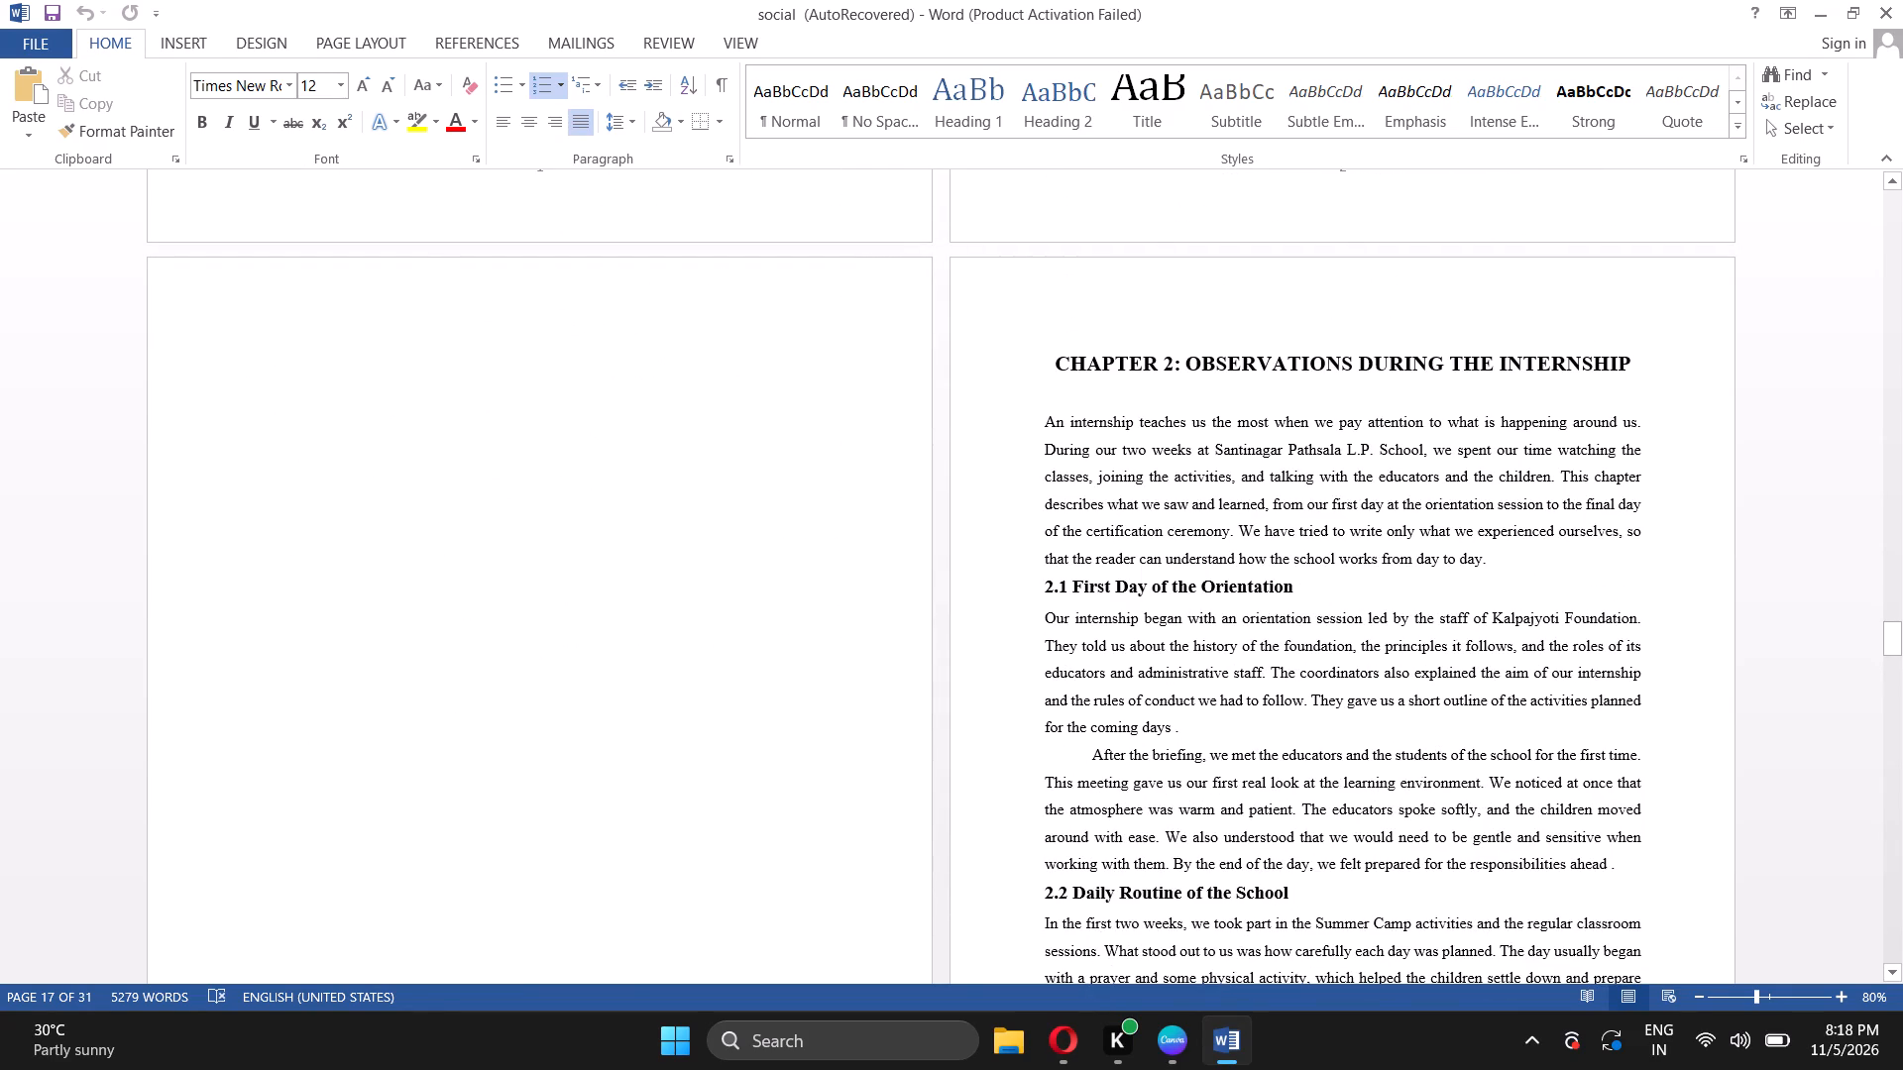
pyautogui.scroll(-4, 1334, 591)
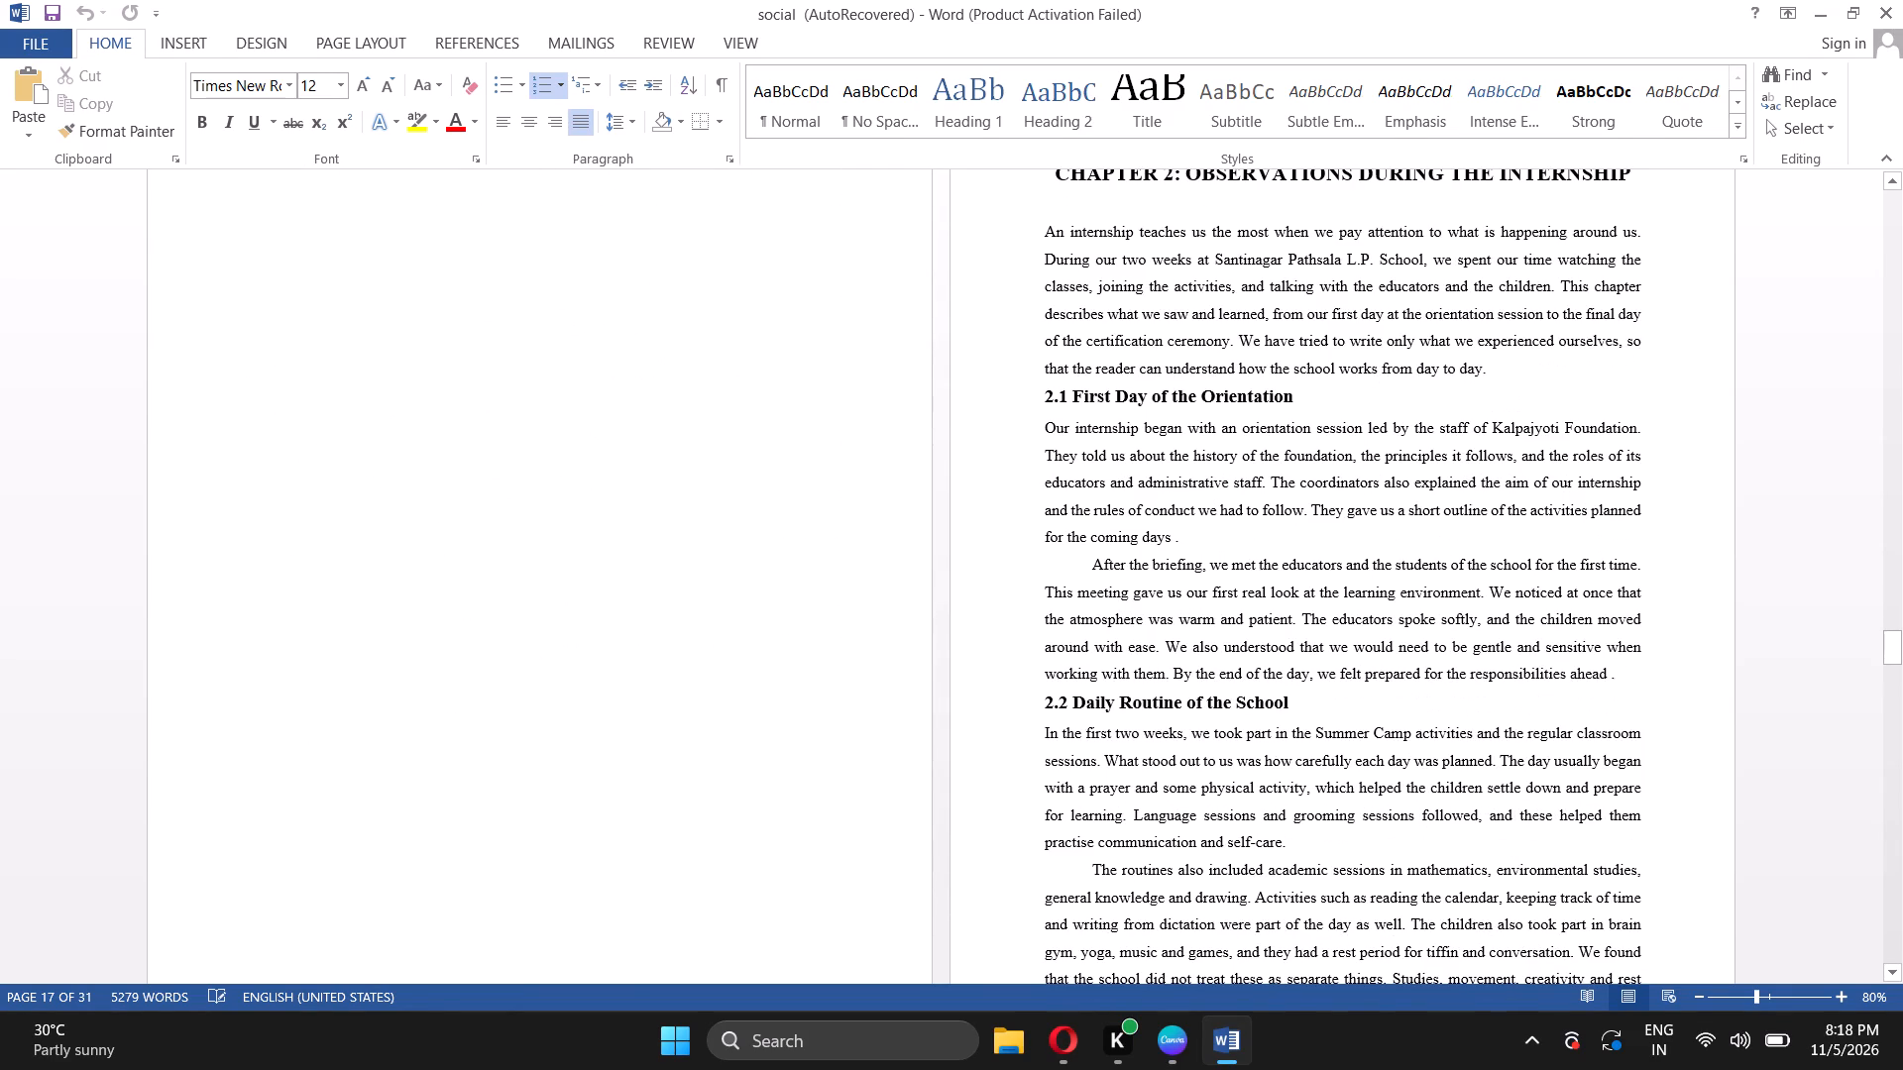
# Compare the Observations and Daily Routine of the School slides in Canva with sections 2.1 and 2.2 of the Word report.
pyautogui.click(1156, 1040)
pyautogui.click(1368, 902)
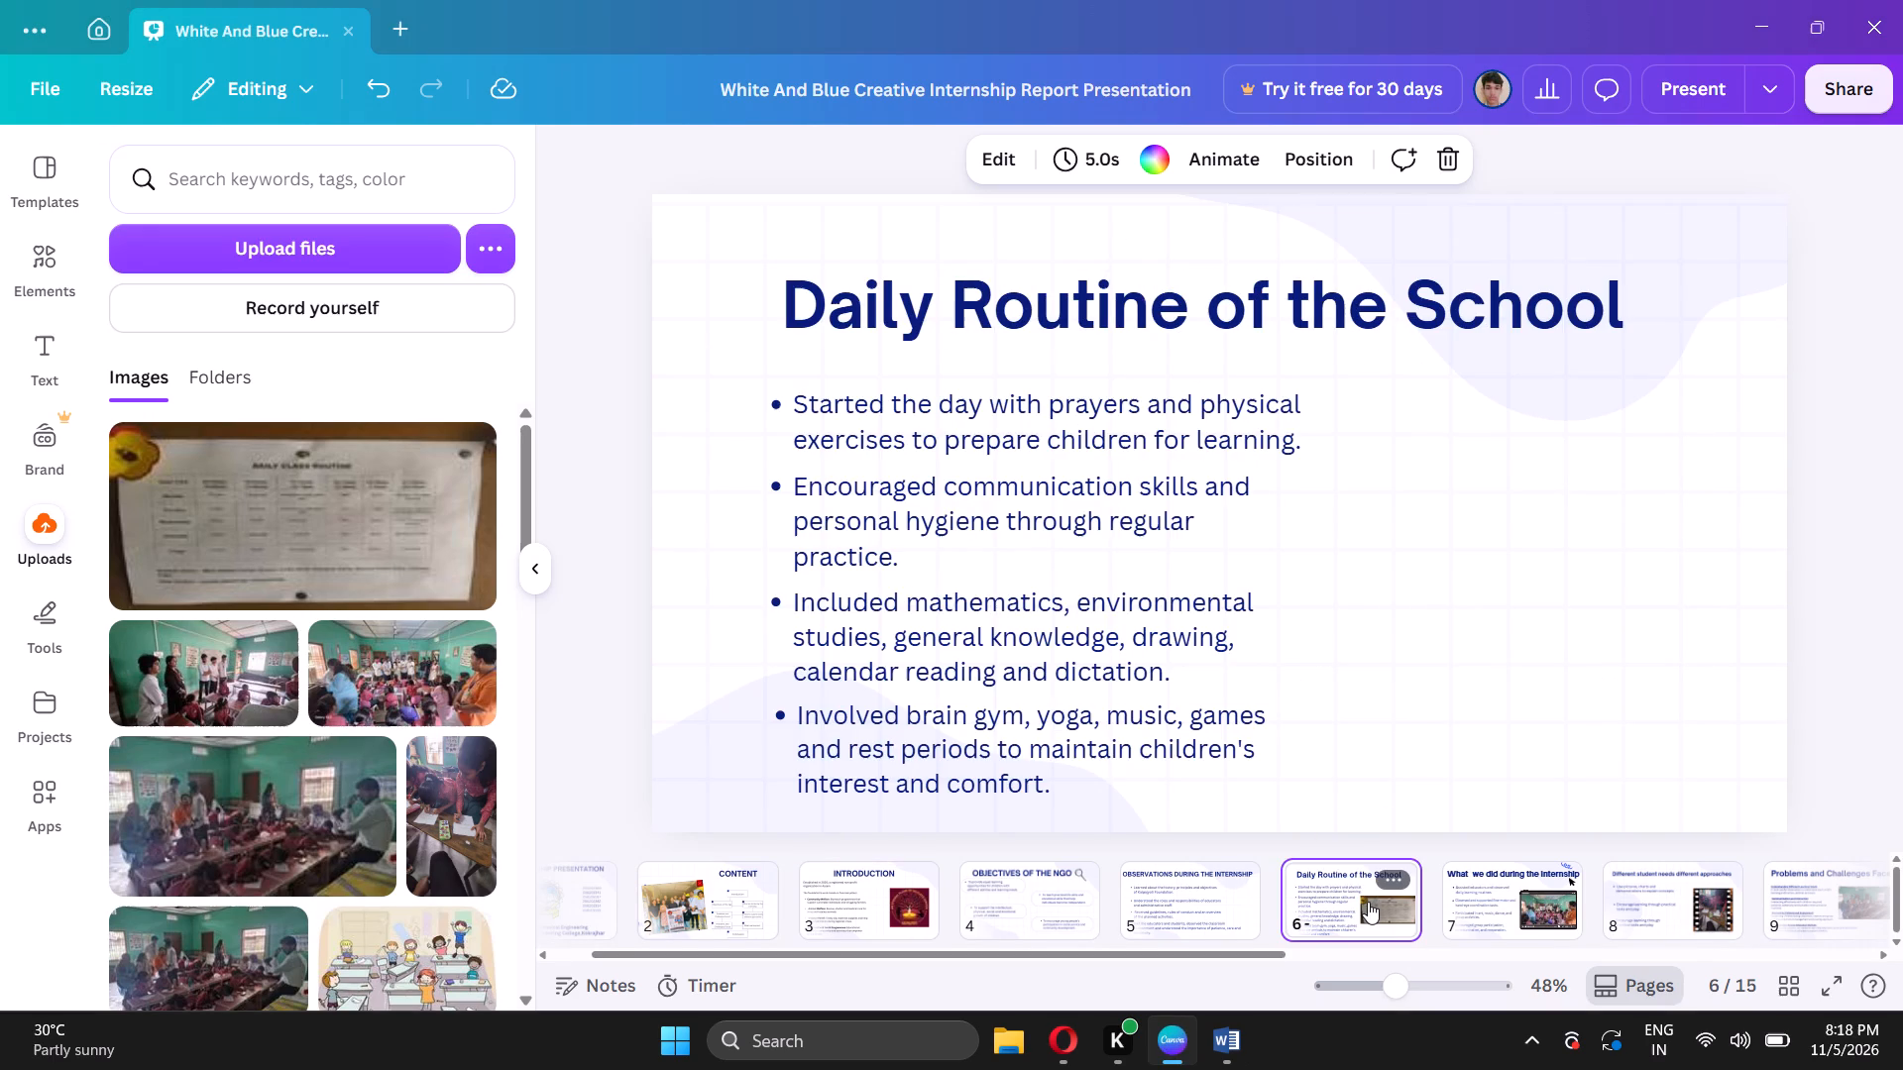
pyautogui.click(1215, 885)
pyautogui.click(1351, 882)
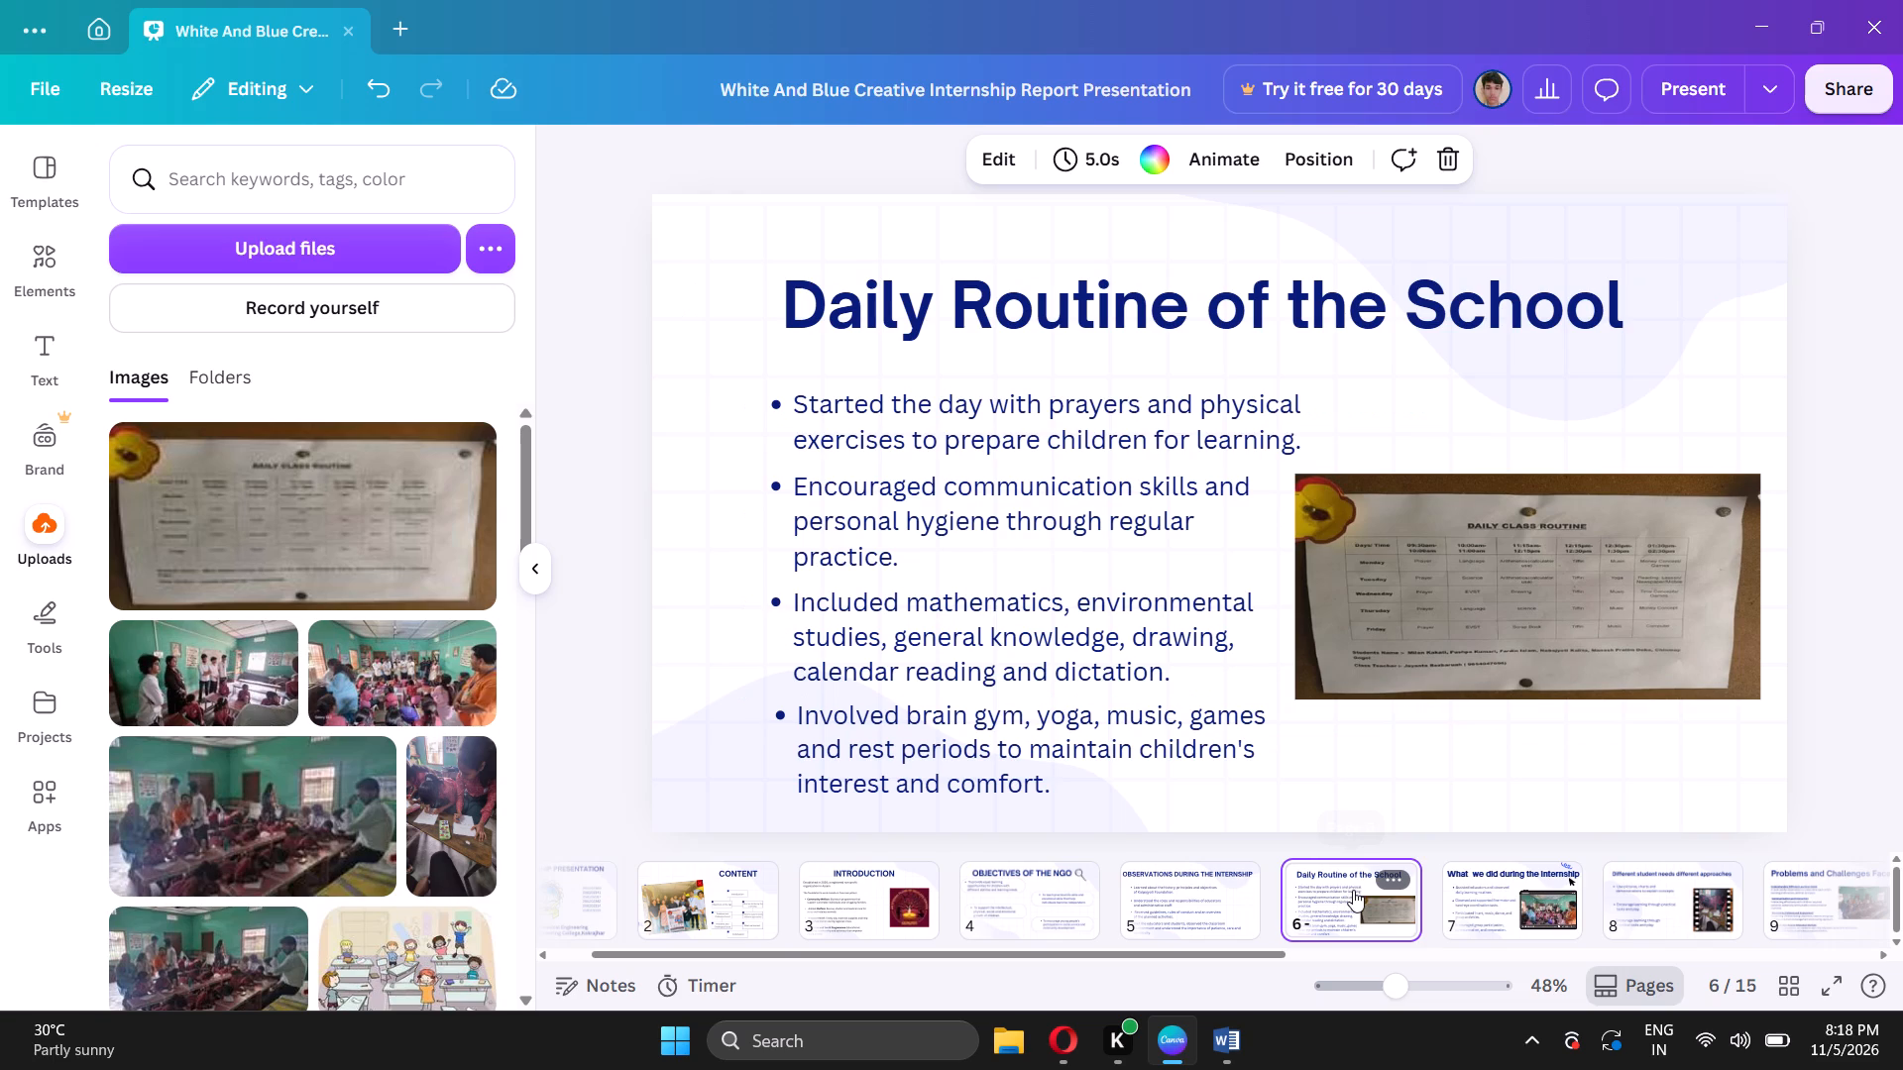
pyautogui.click(1223, 1038)
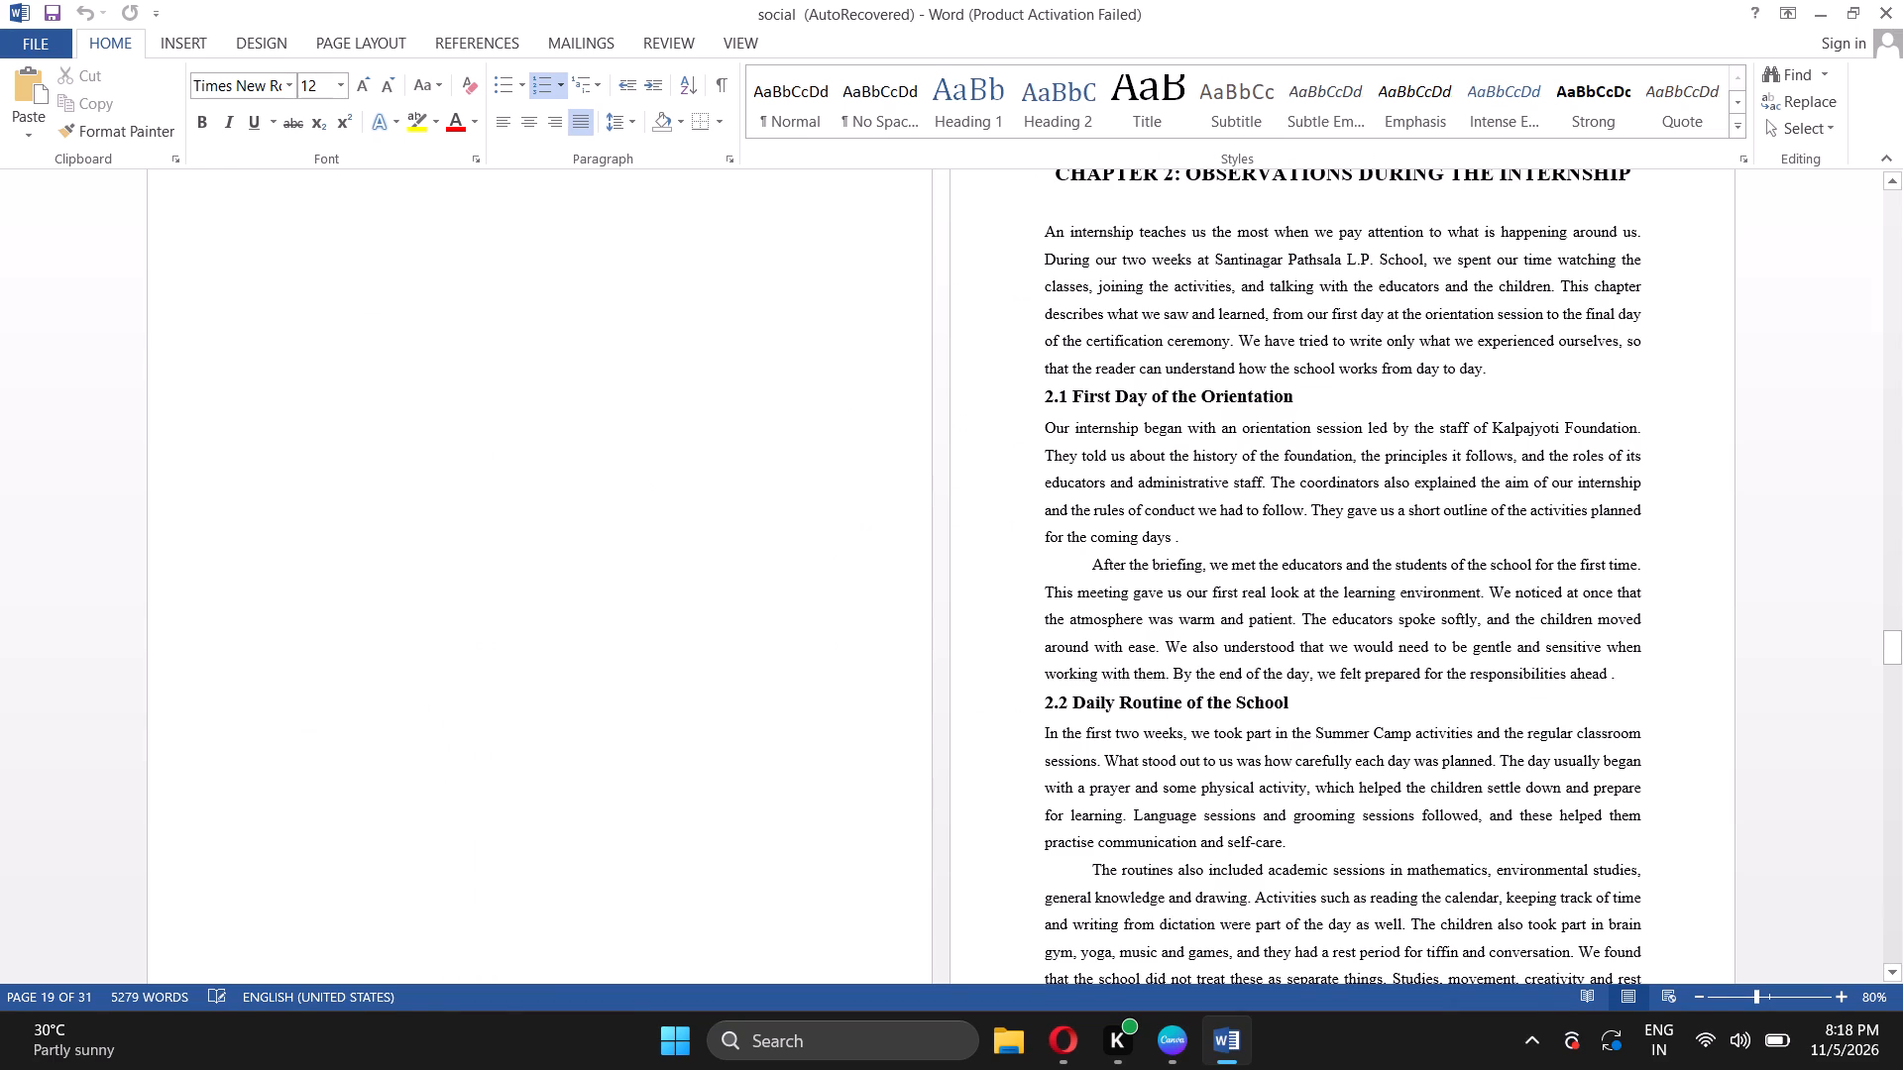
pyautogui.scroll(-3, 1279, 856)
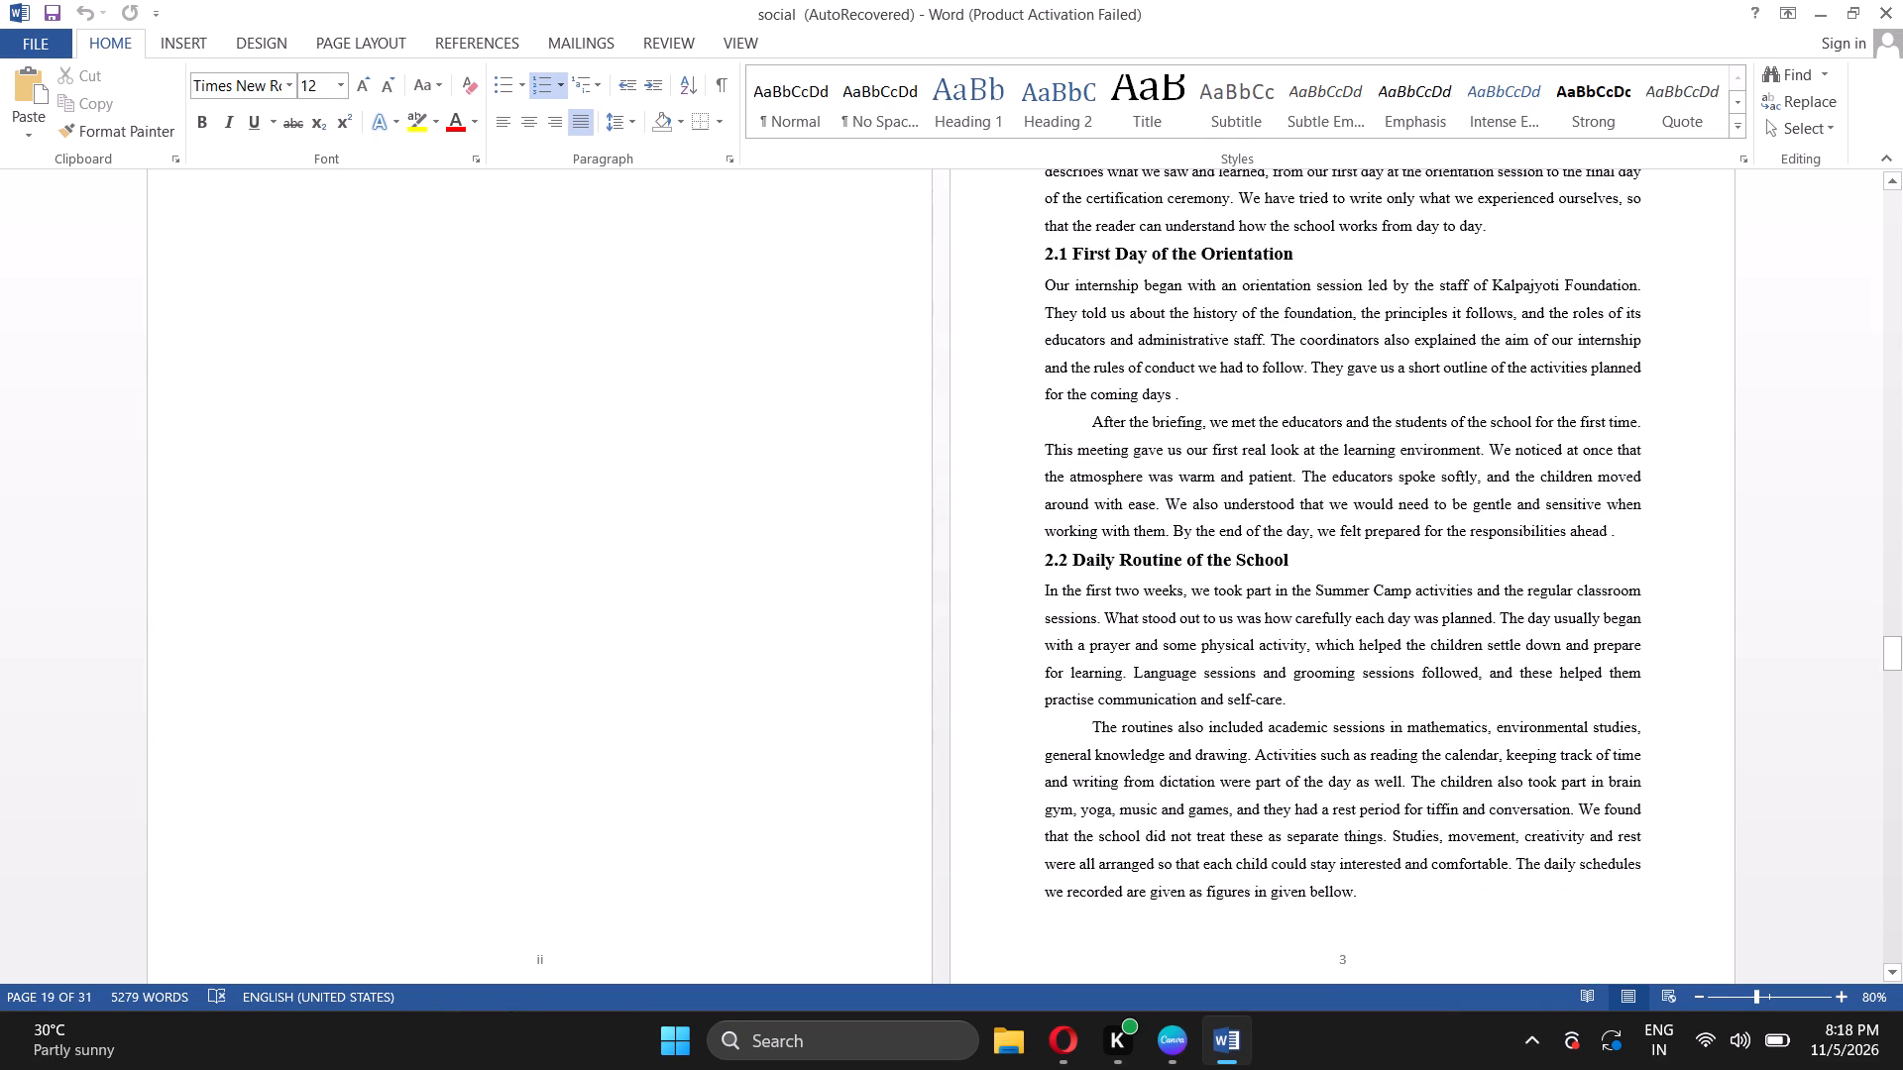
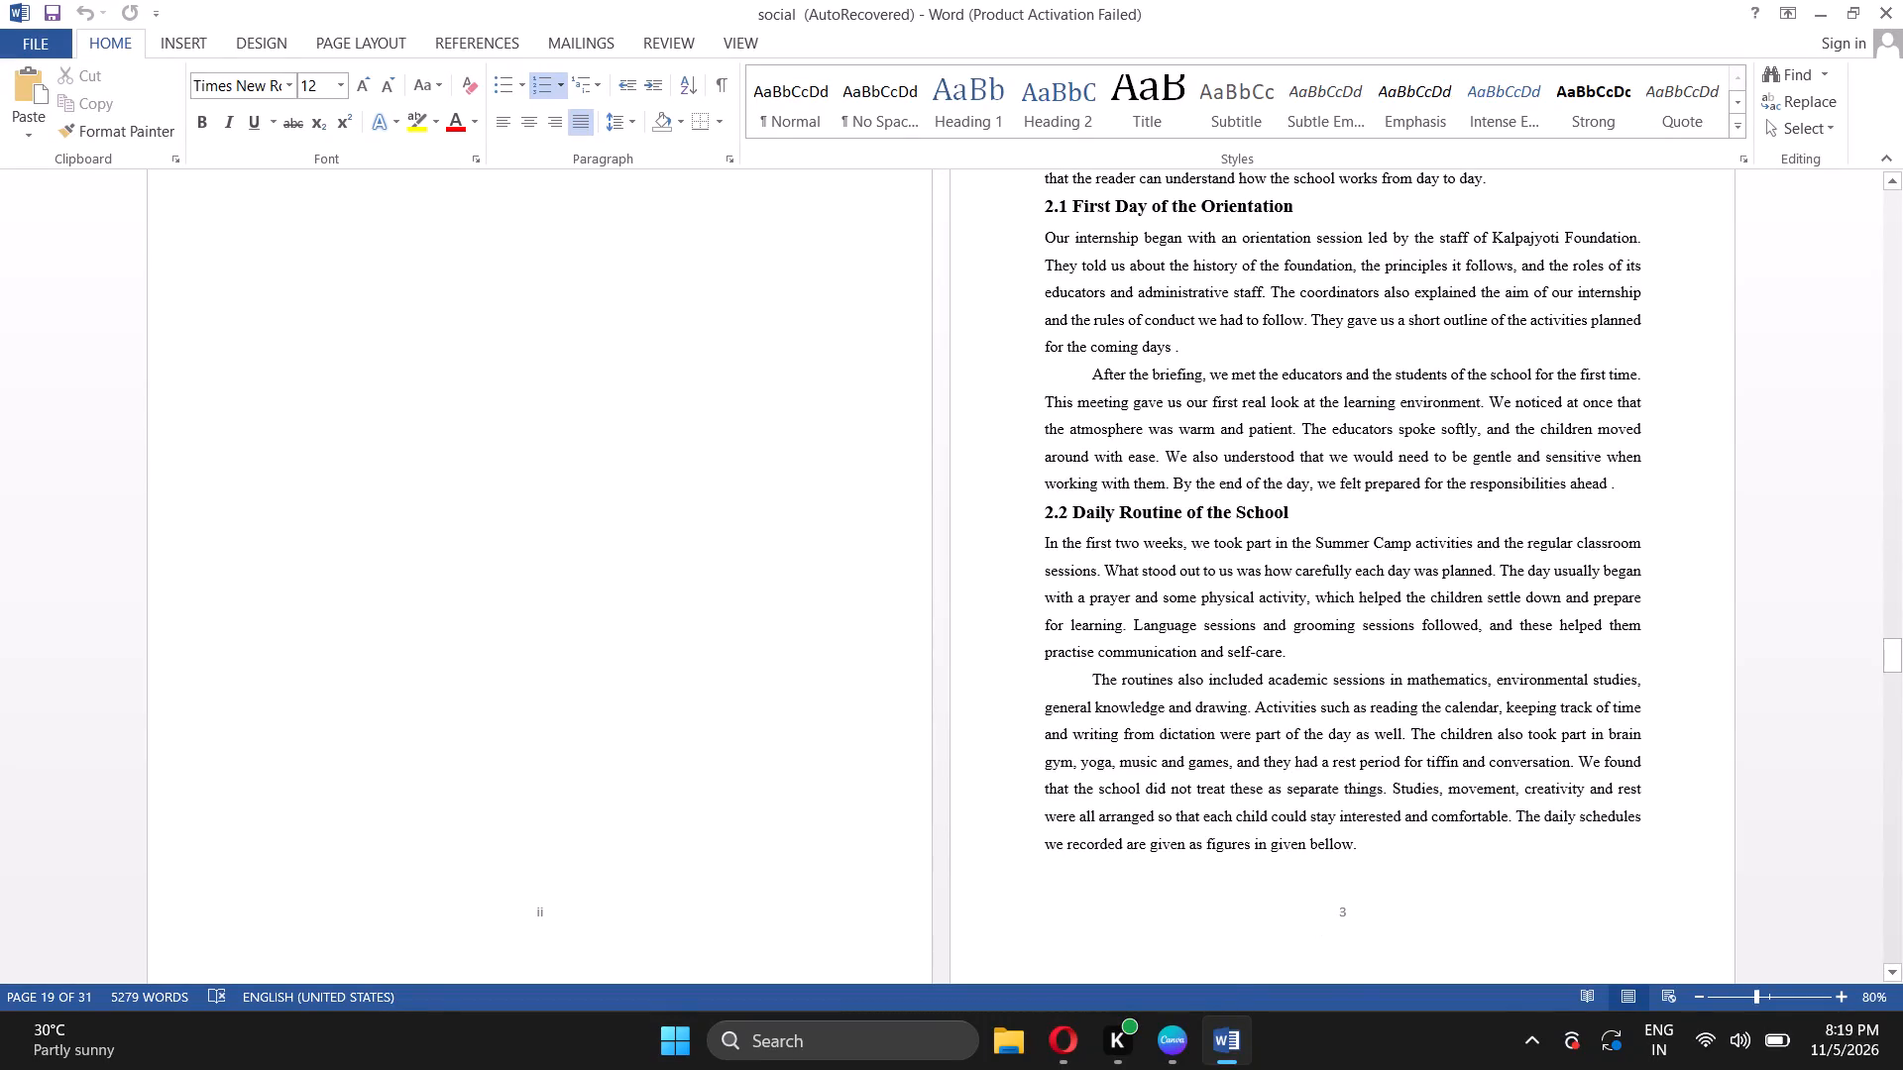
# Switch to Canva and review the slides from Observations During the Internship through the first Problems and Challenges Faced slide.
pyautogui.moveTo(1171, 1040); pyautogui.dragTo(1162, 1050)
pyautogui.click(1161, 1049)
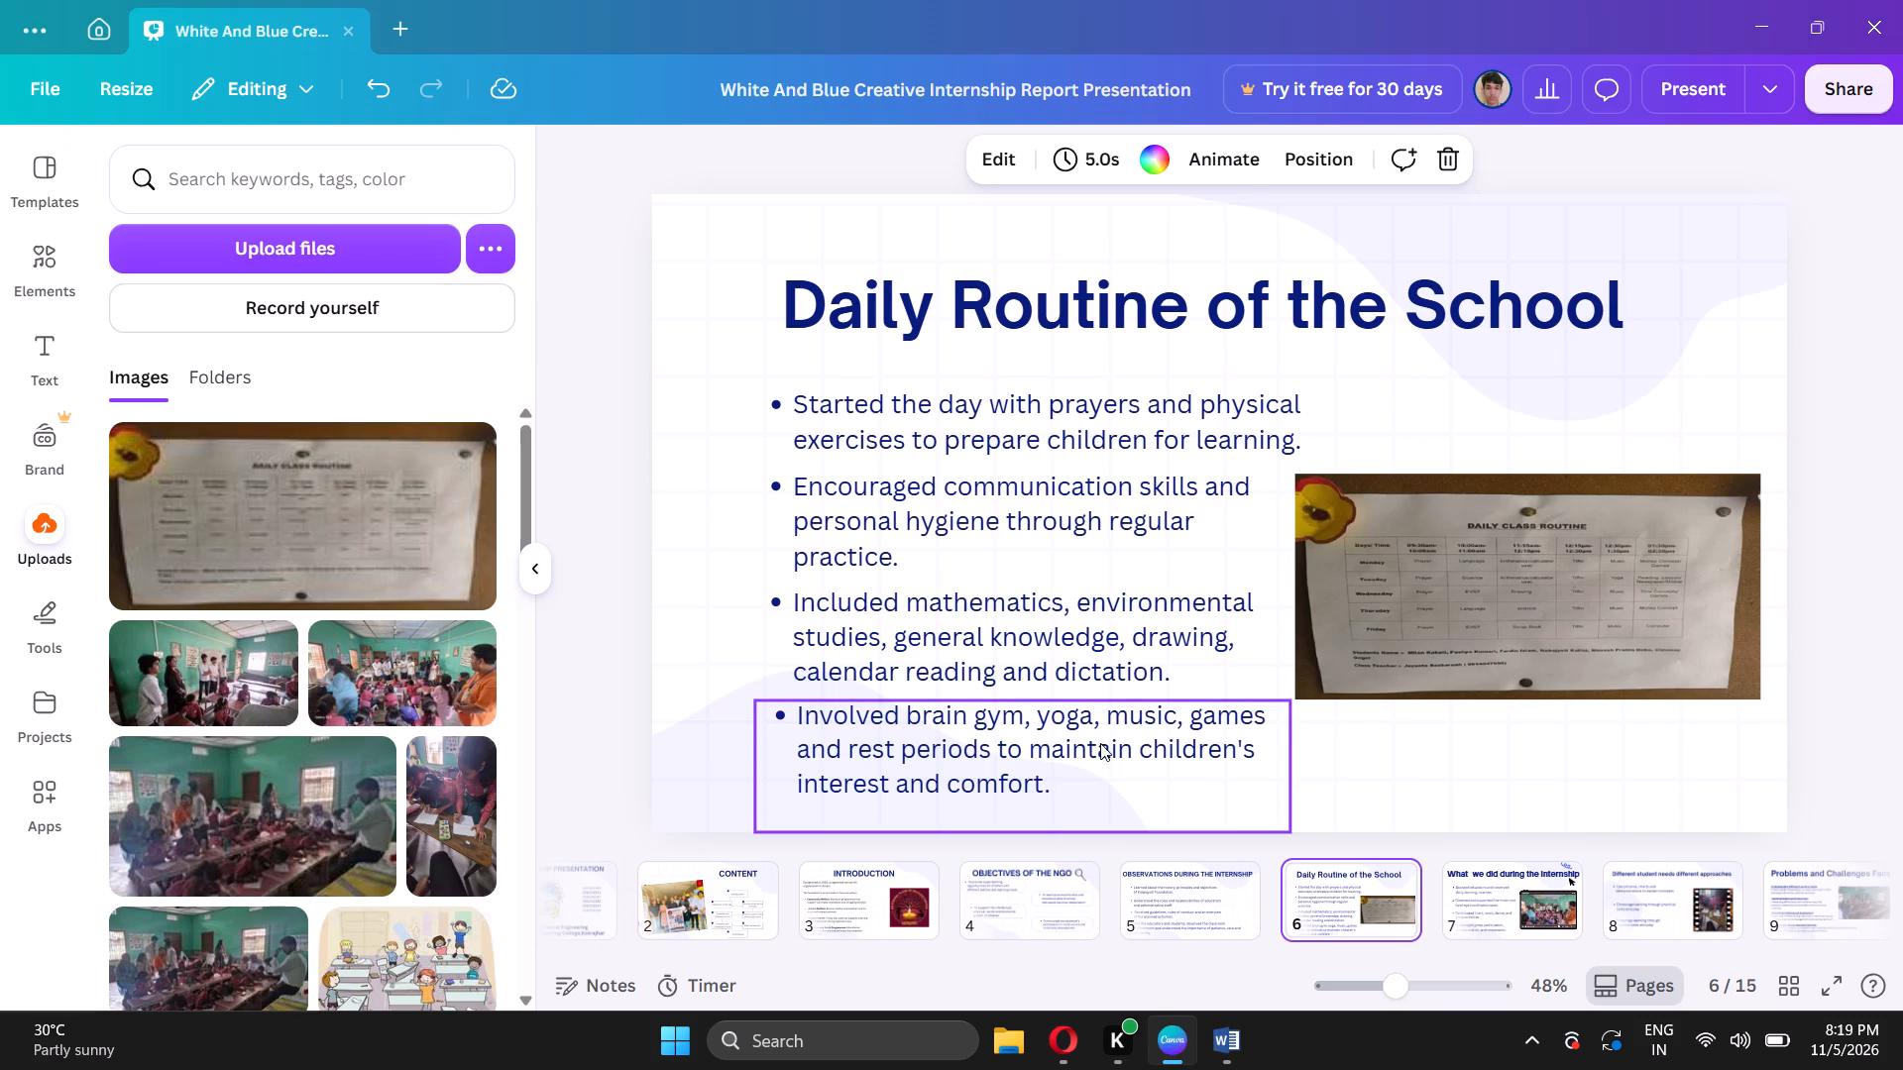
pyautogui.click(1032, 923)
pyautogui.click(1155, 893)
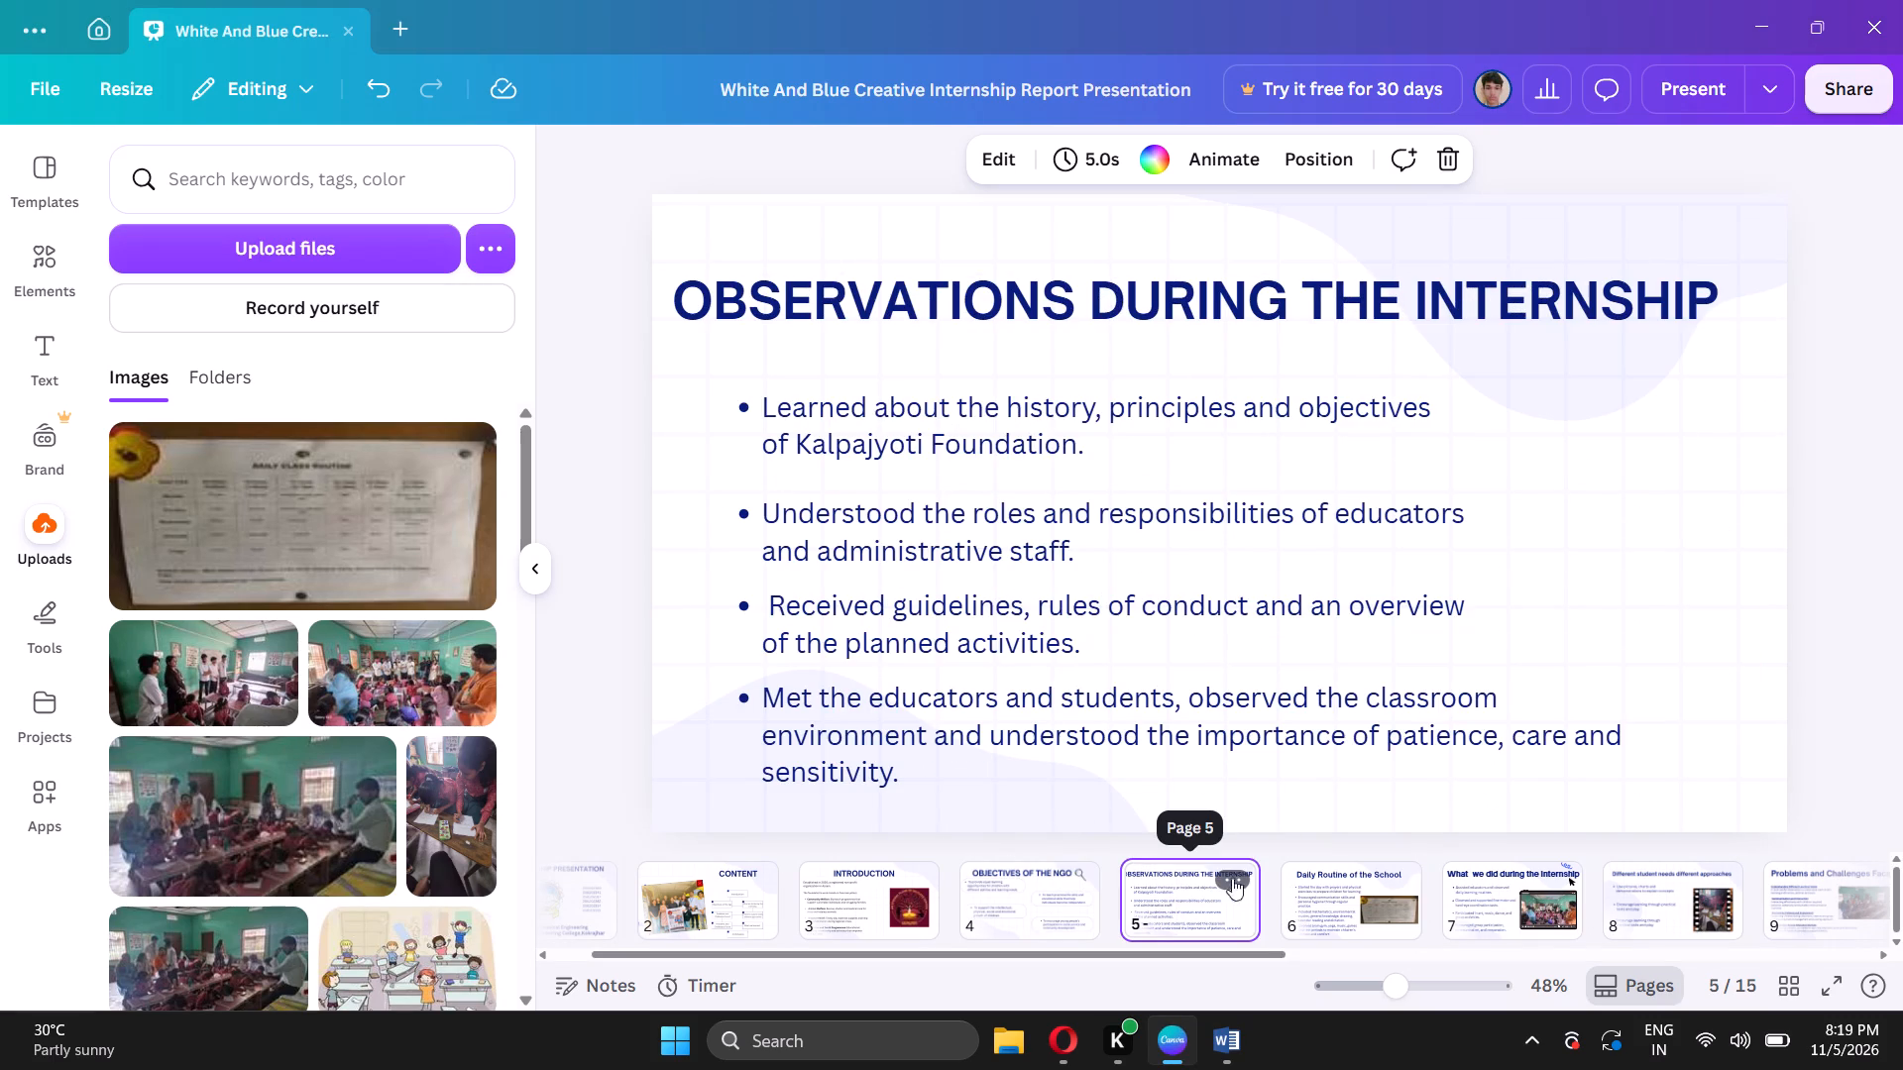
pyautogui.click(1341, 892)
pyautogui.click(1559, 892)
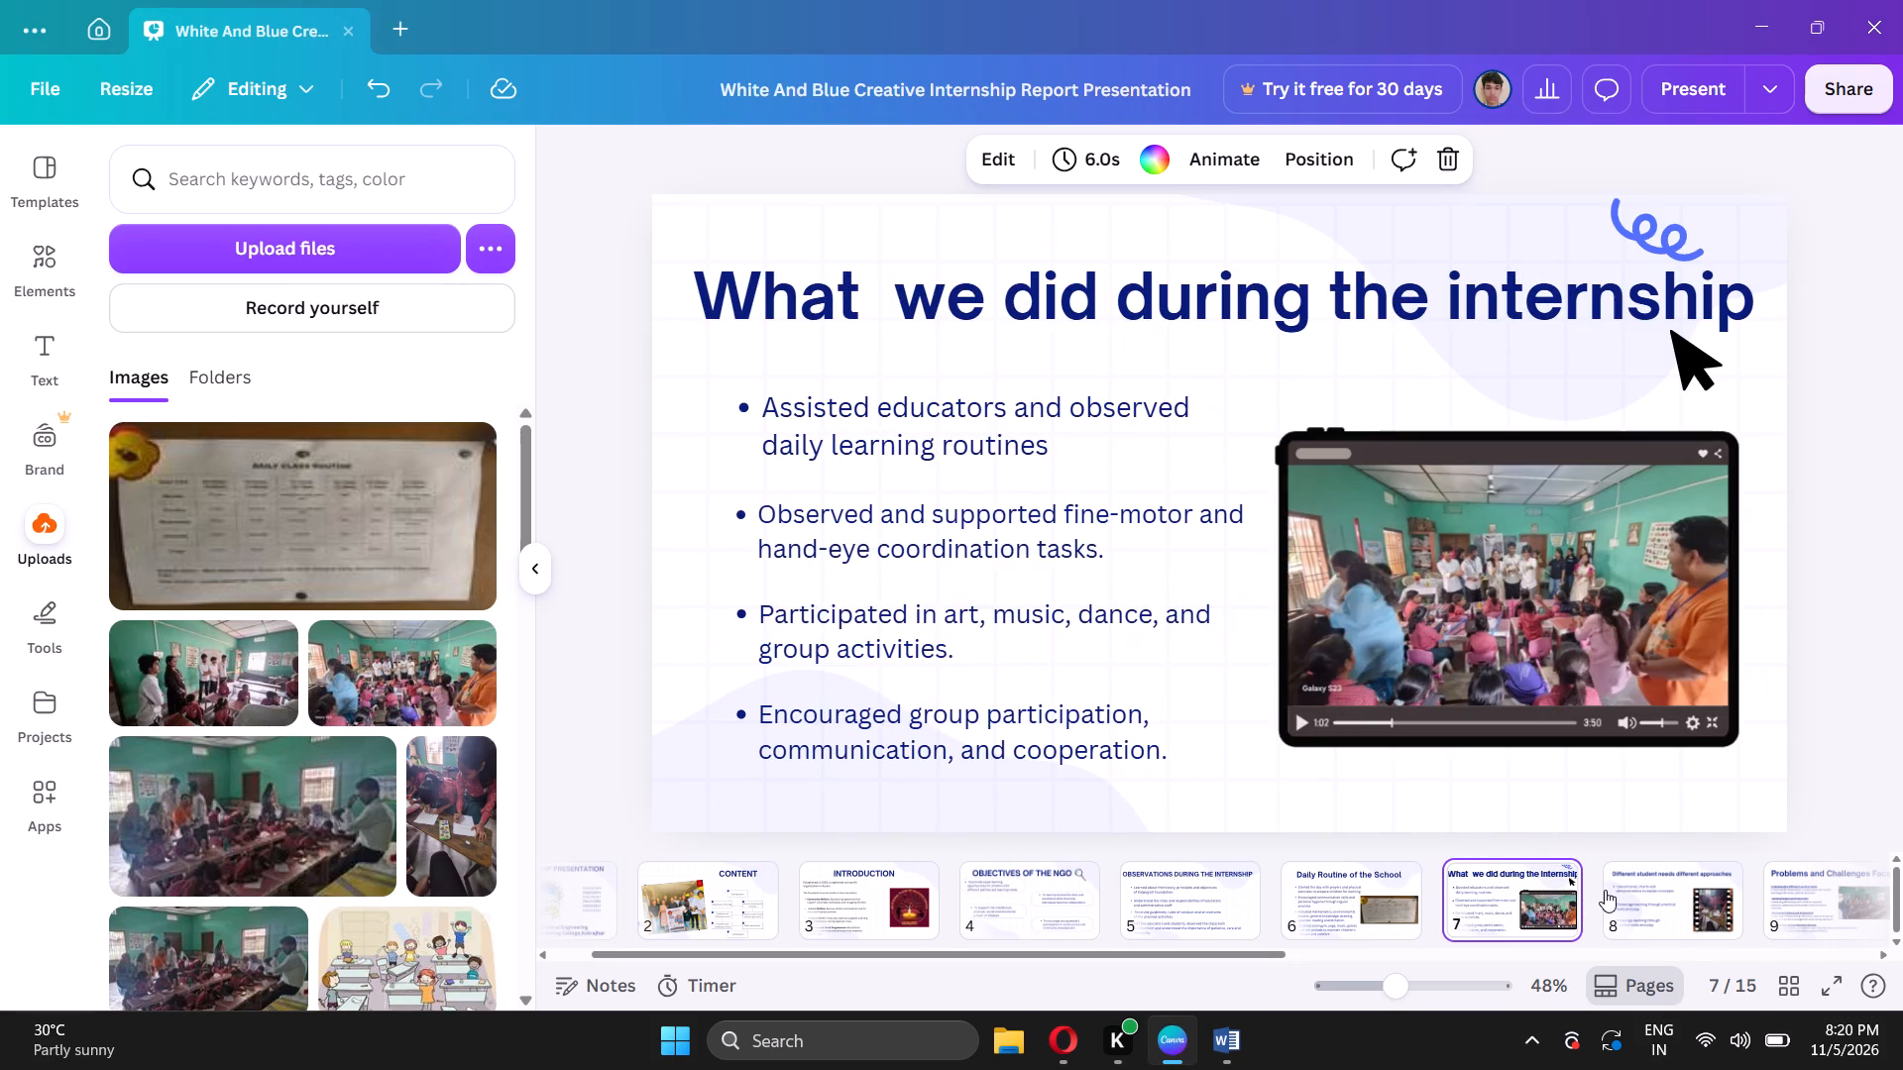
pyautogui.click(1605, 890)
pyautogui.click(1802, 880)
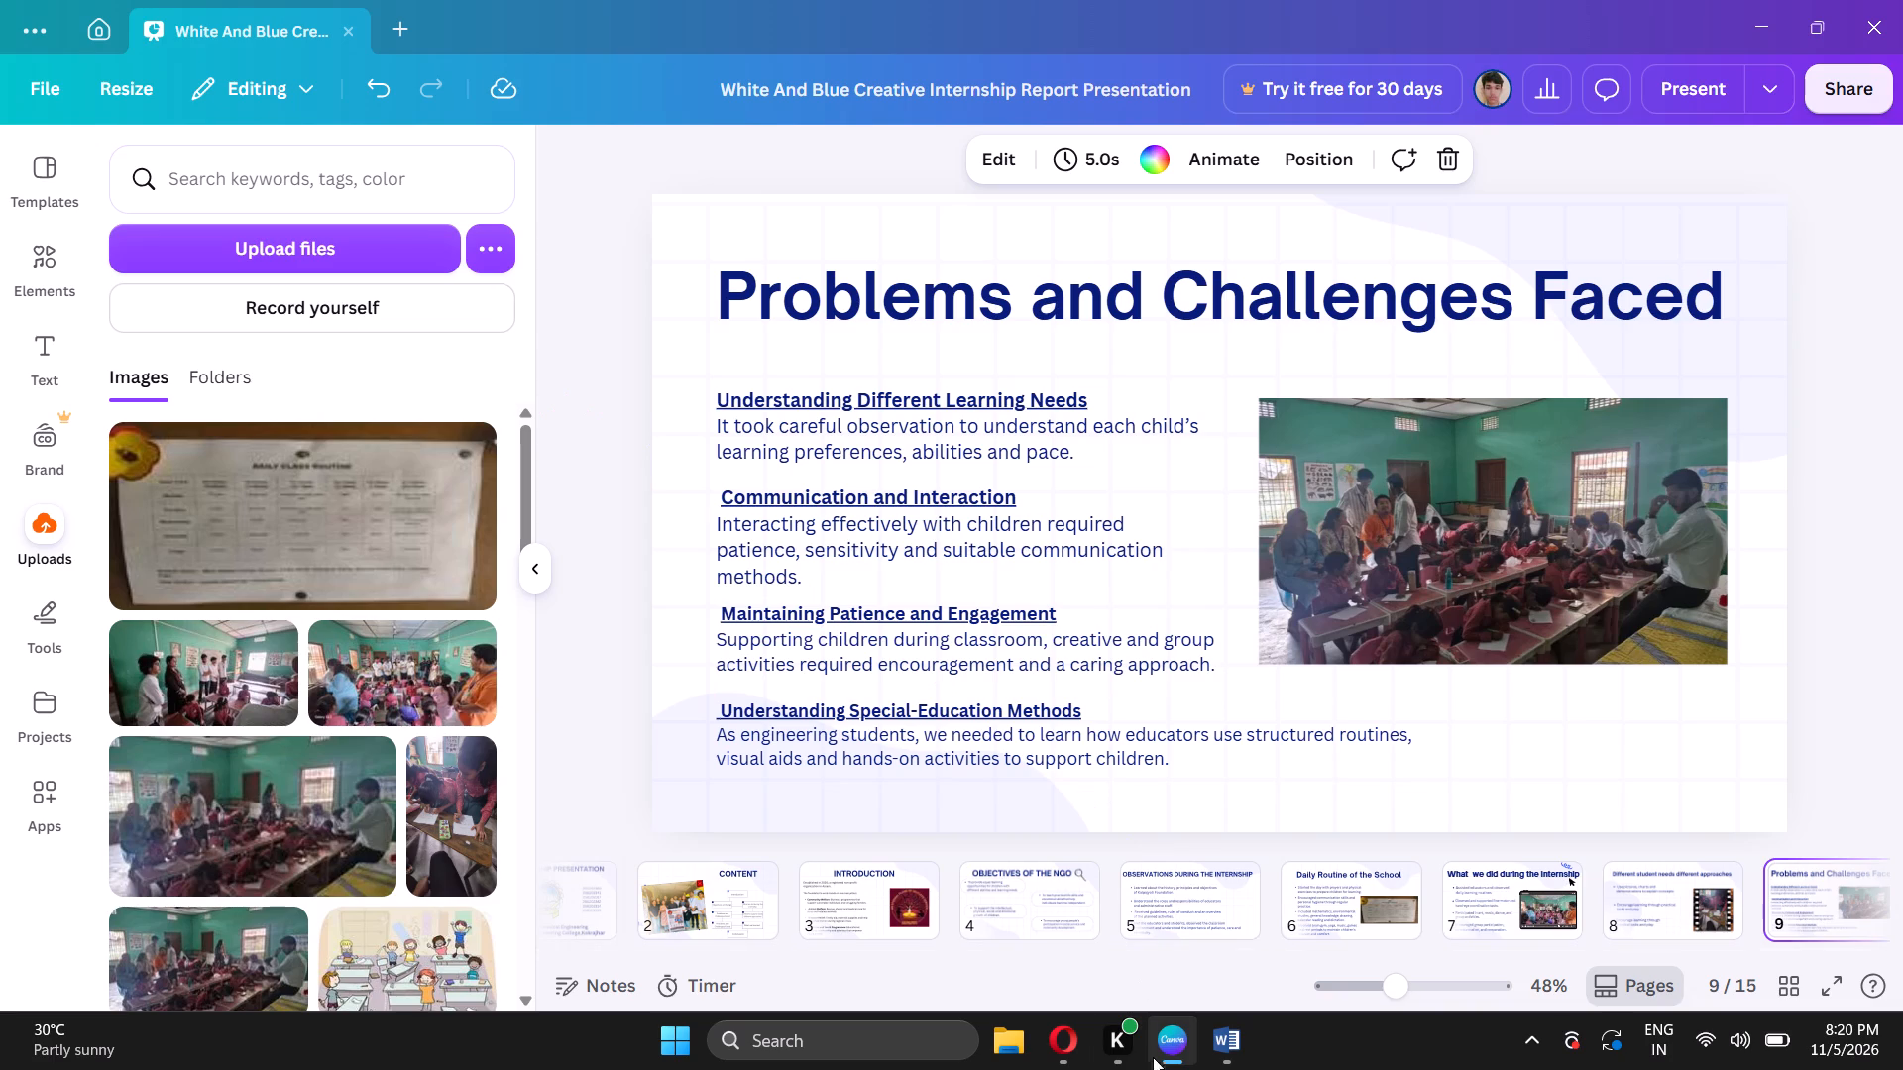
# Switch to the Word report and read from section 2.3 on learning styles through Chapter 3's identification of the social problems.
pyautogui.click(1222, 1047)
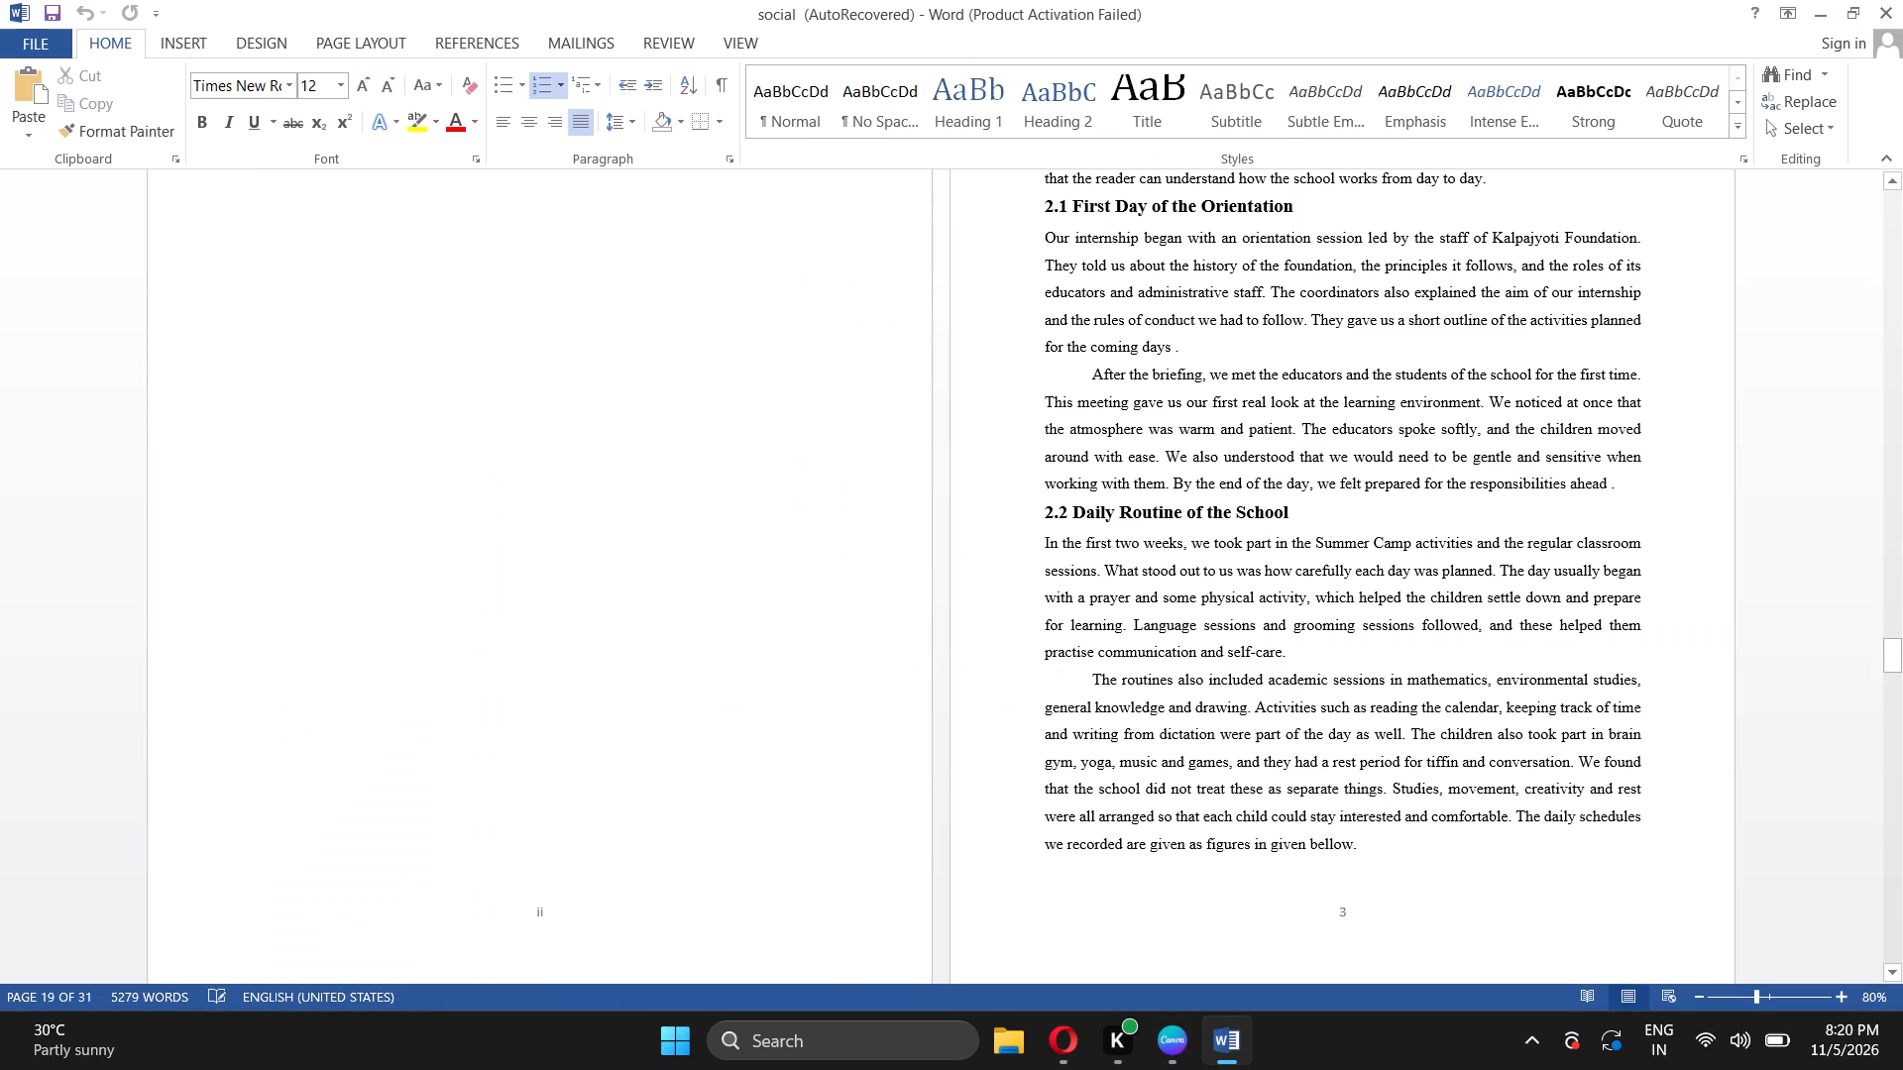
pyautogui.scroll(-20, 1171, 652)
pyautogui.scroll(-9, 1171, 652)
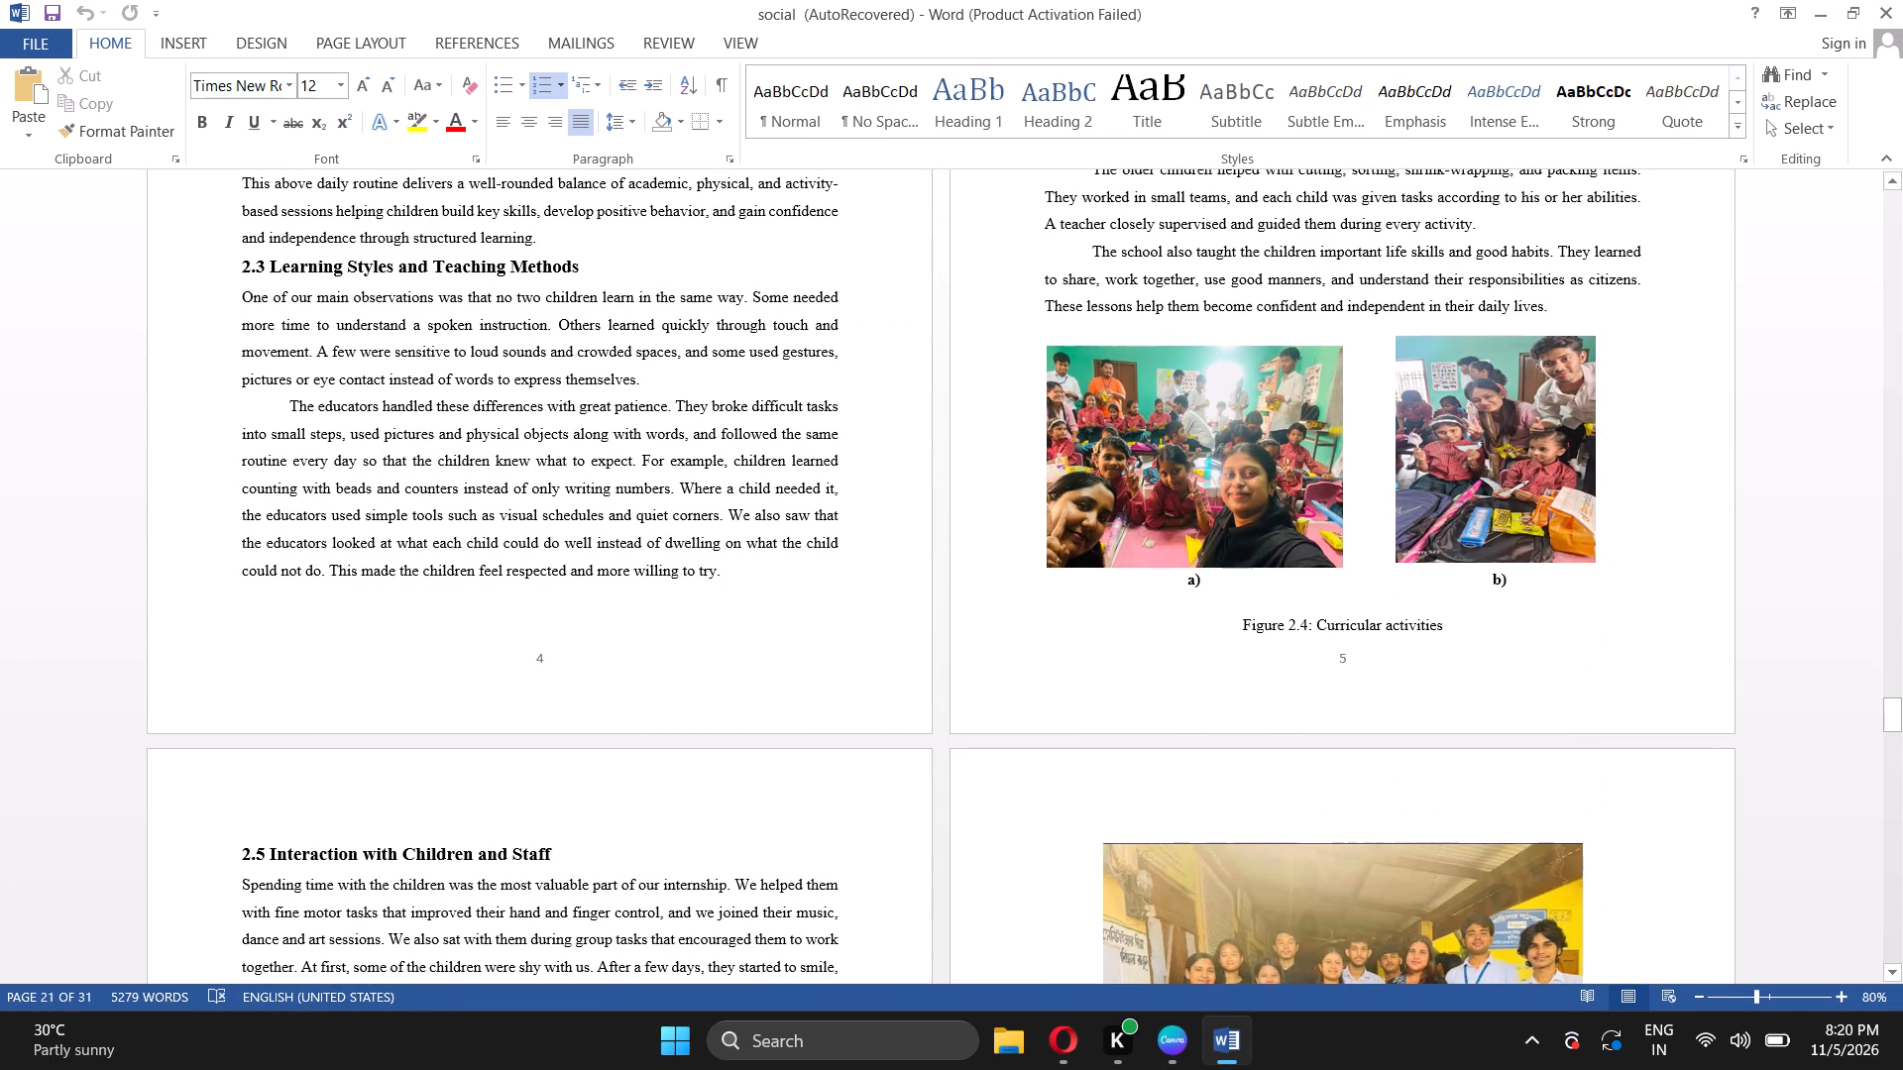
pyautogui.scroll(-5, 658, 642)
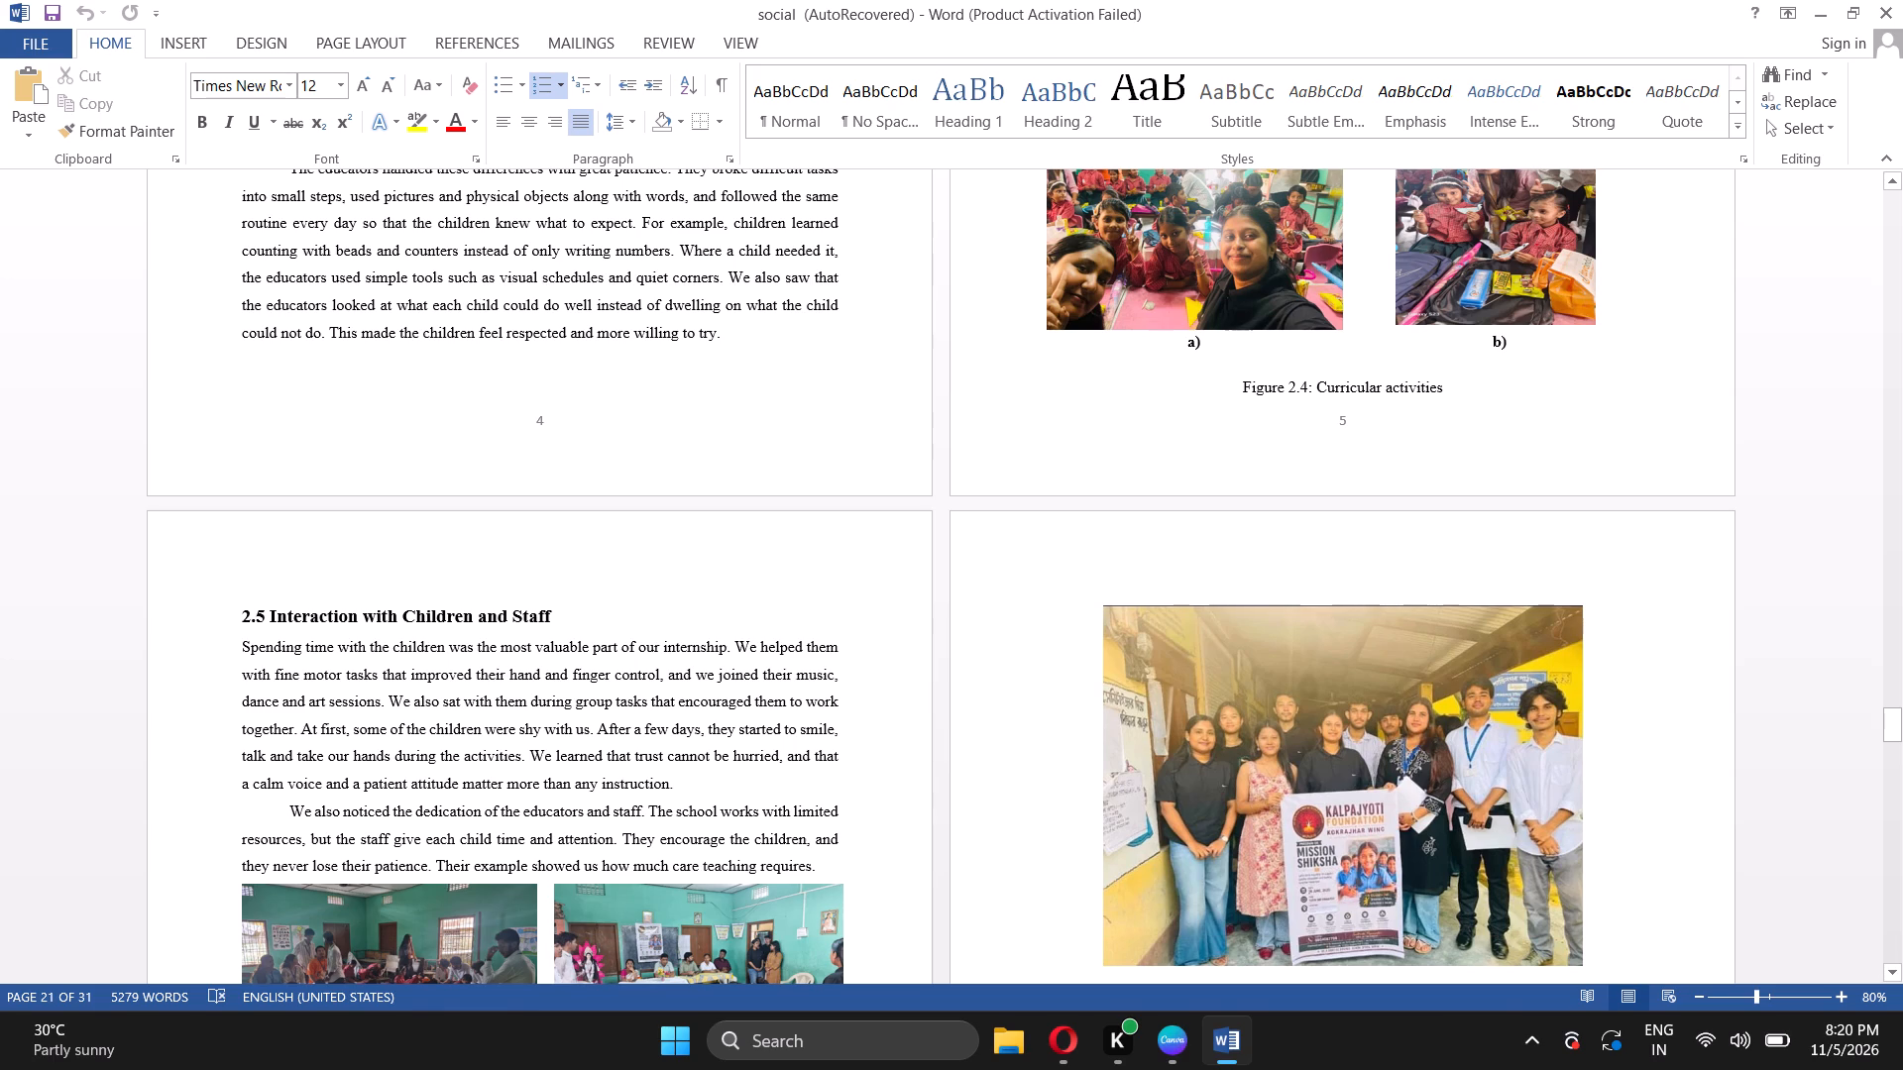
pyautogui.scroll(-14, 710, 755)
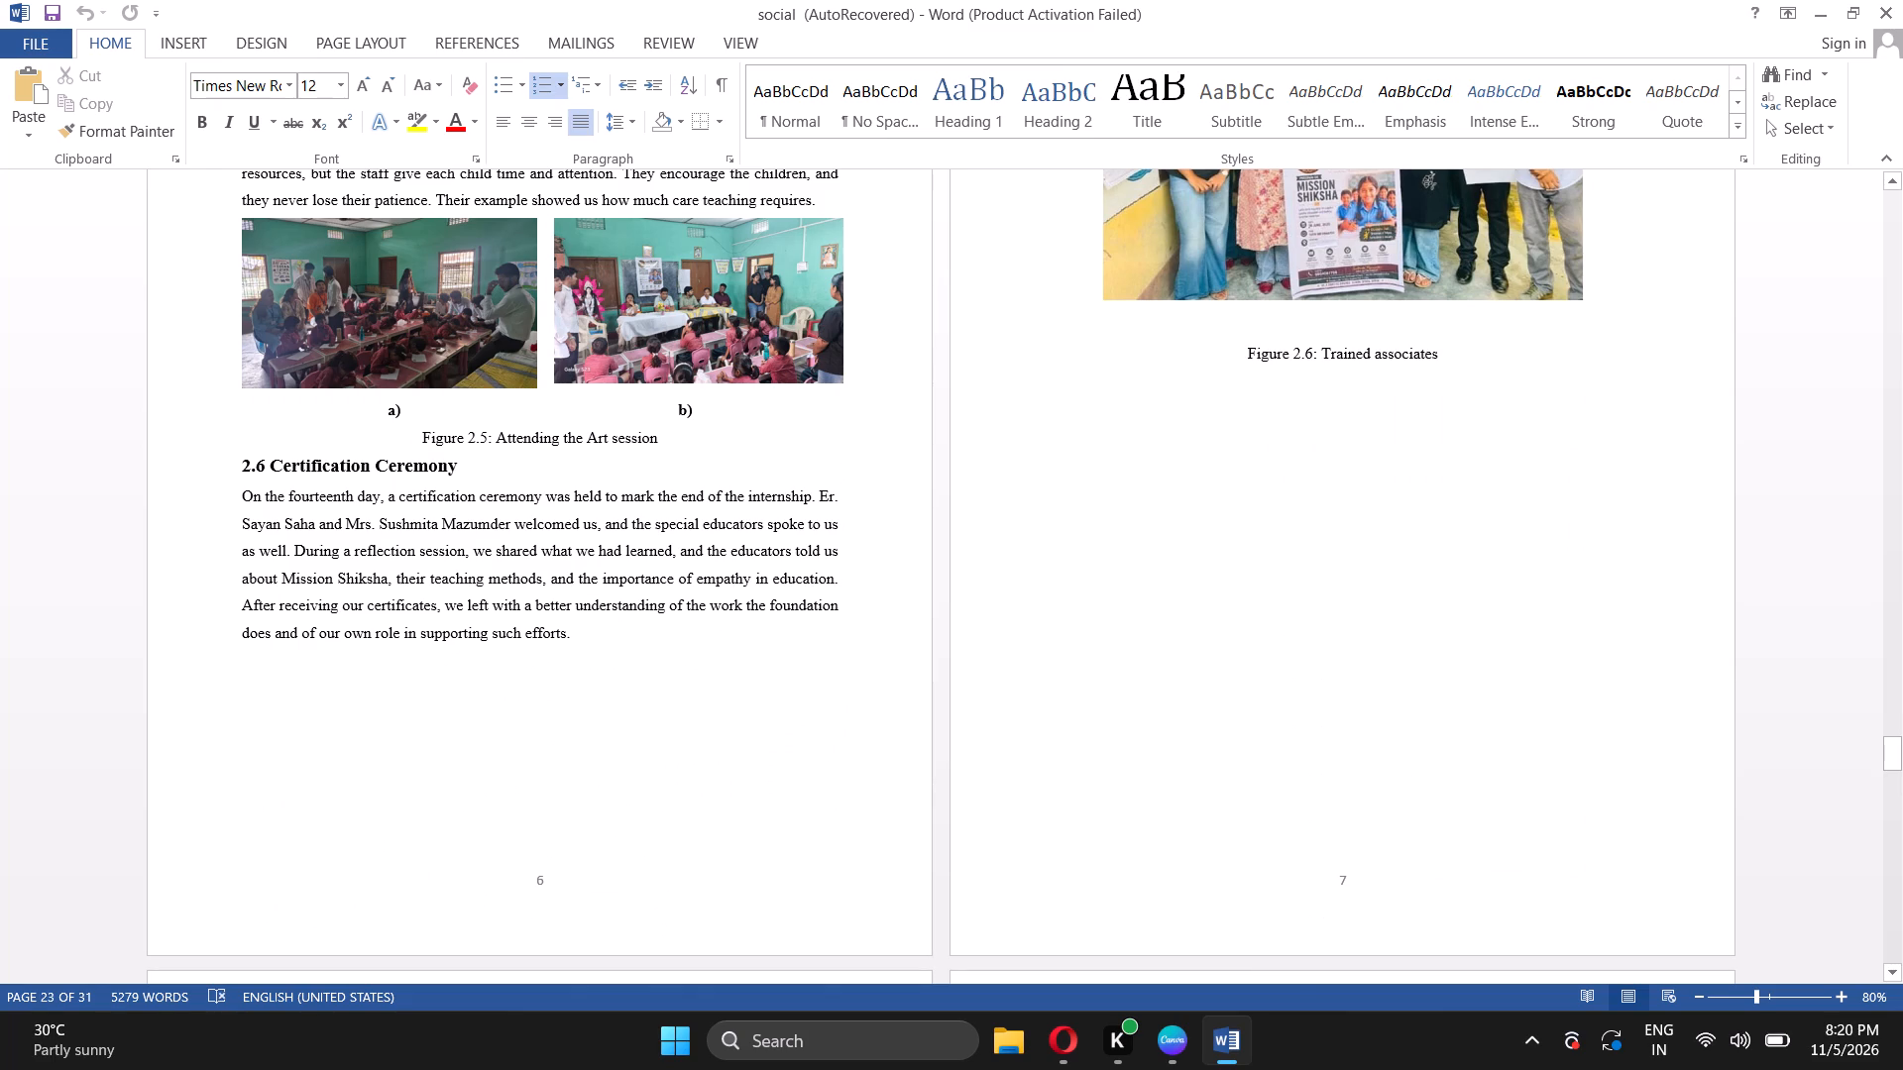
pyautogui.scroll(-11, 705, 749)
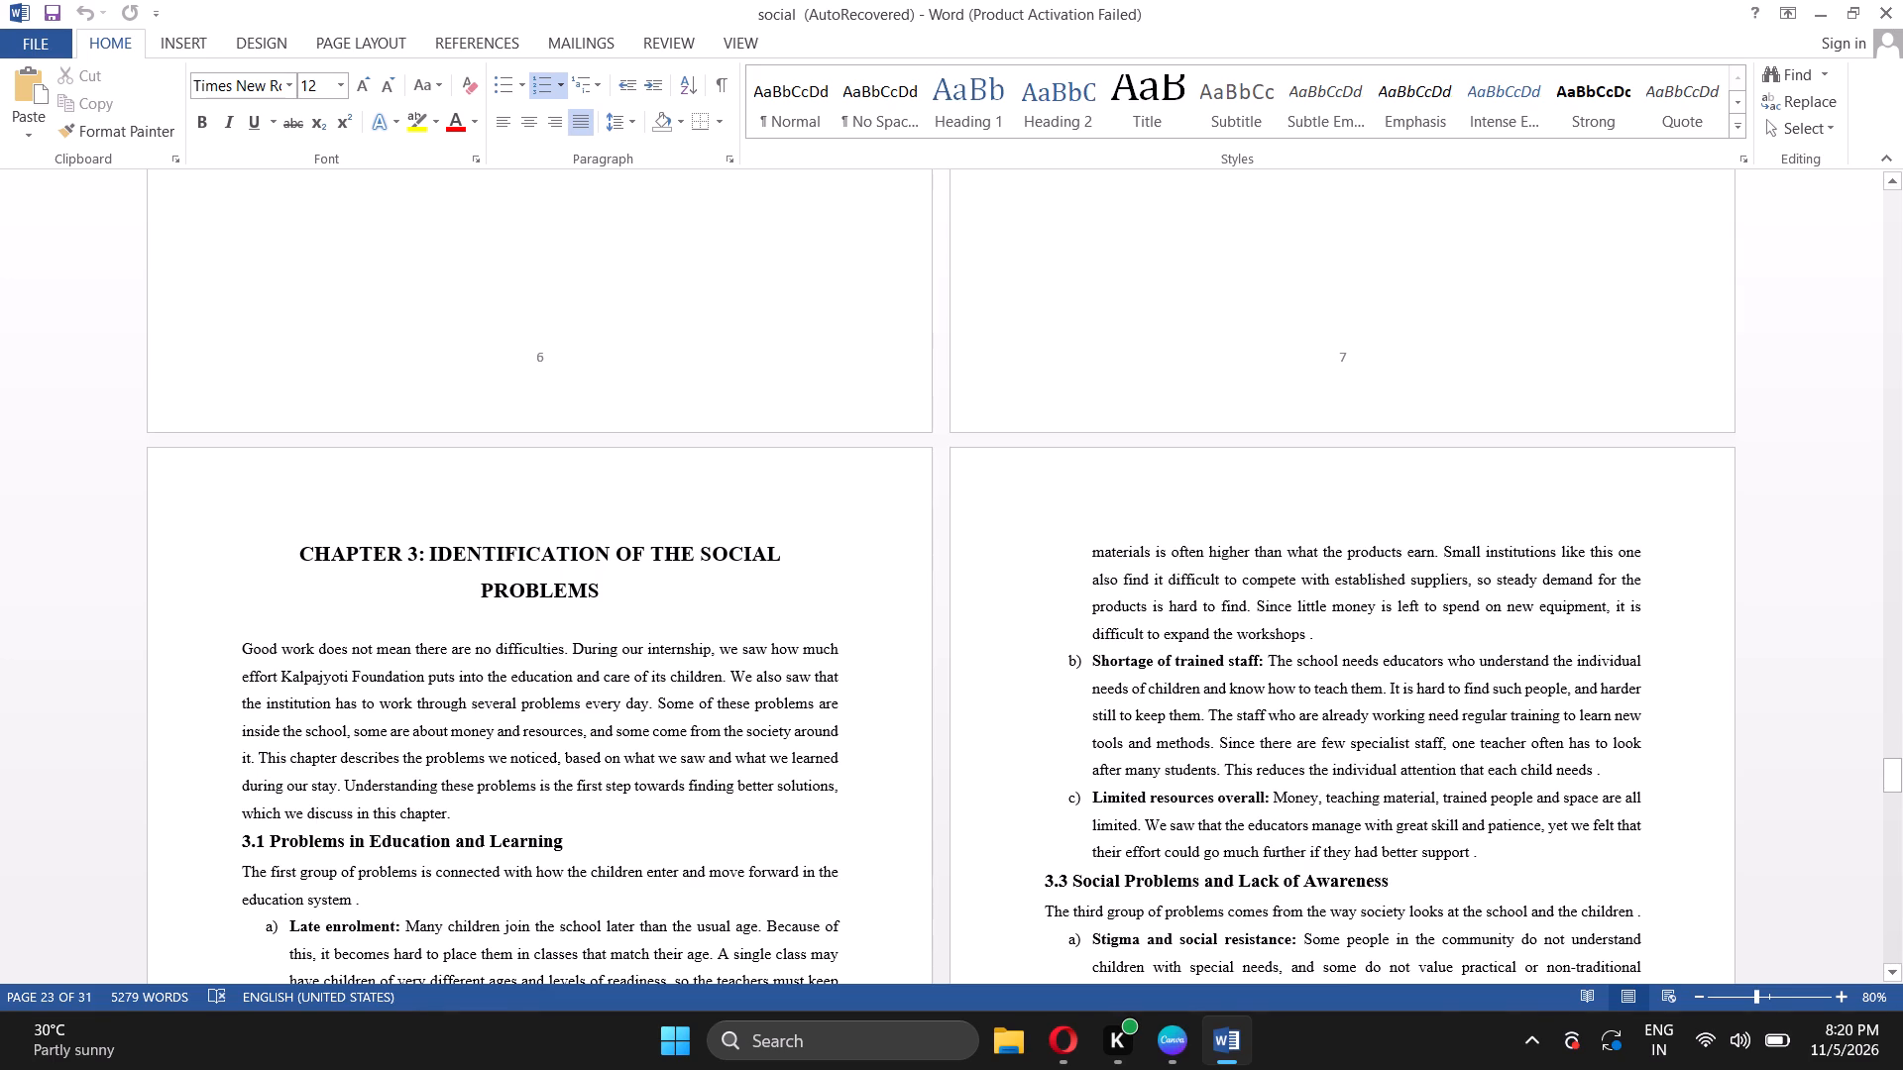
pyautogui.scroll(-4, 691, 810)
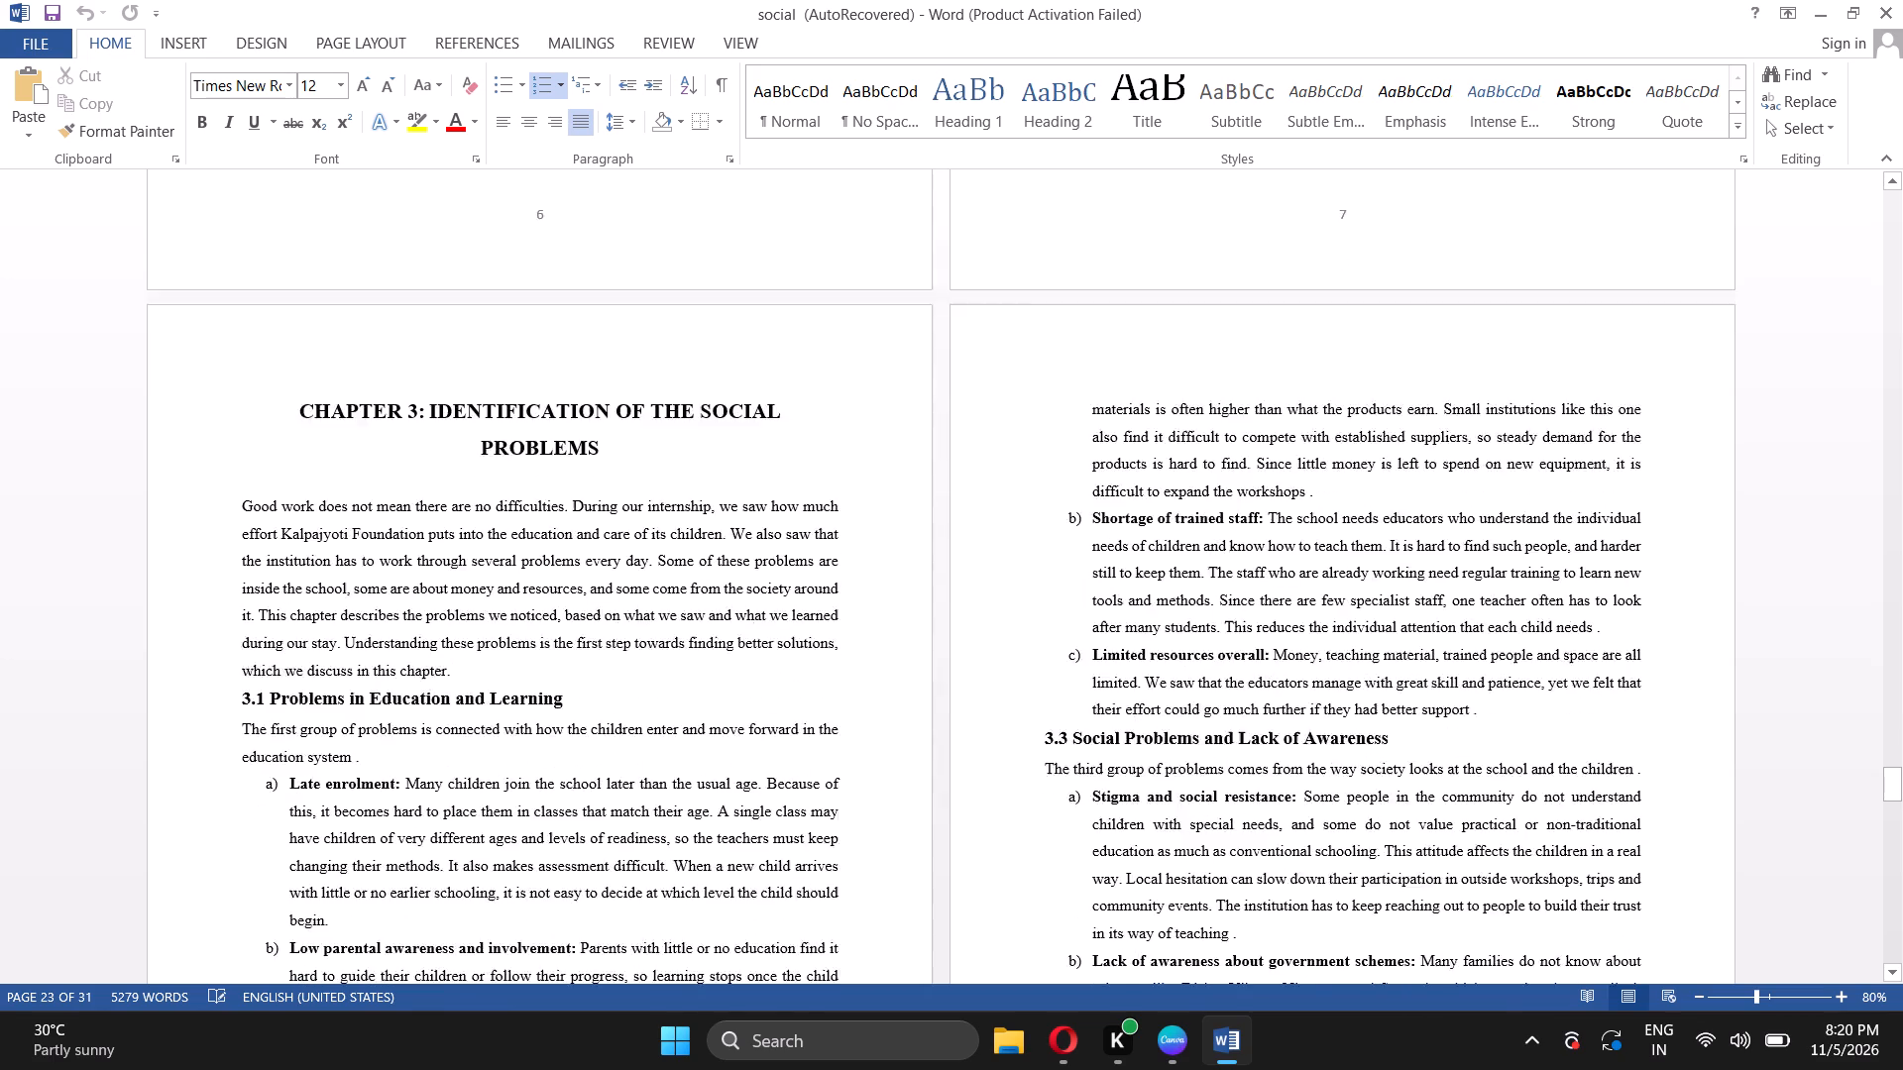
pyautogui.scroll(-5, 691, 810)
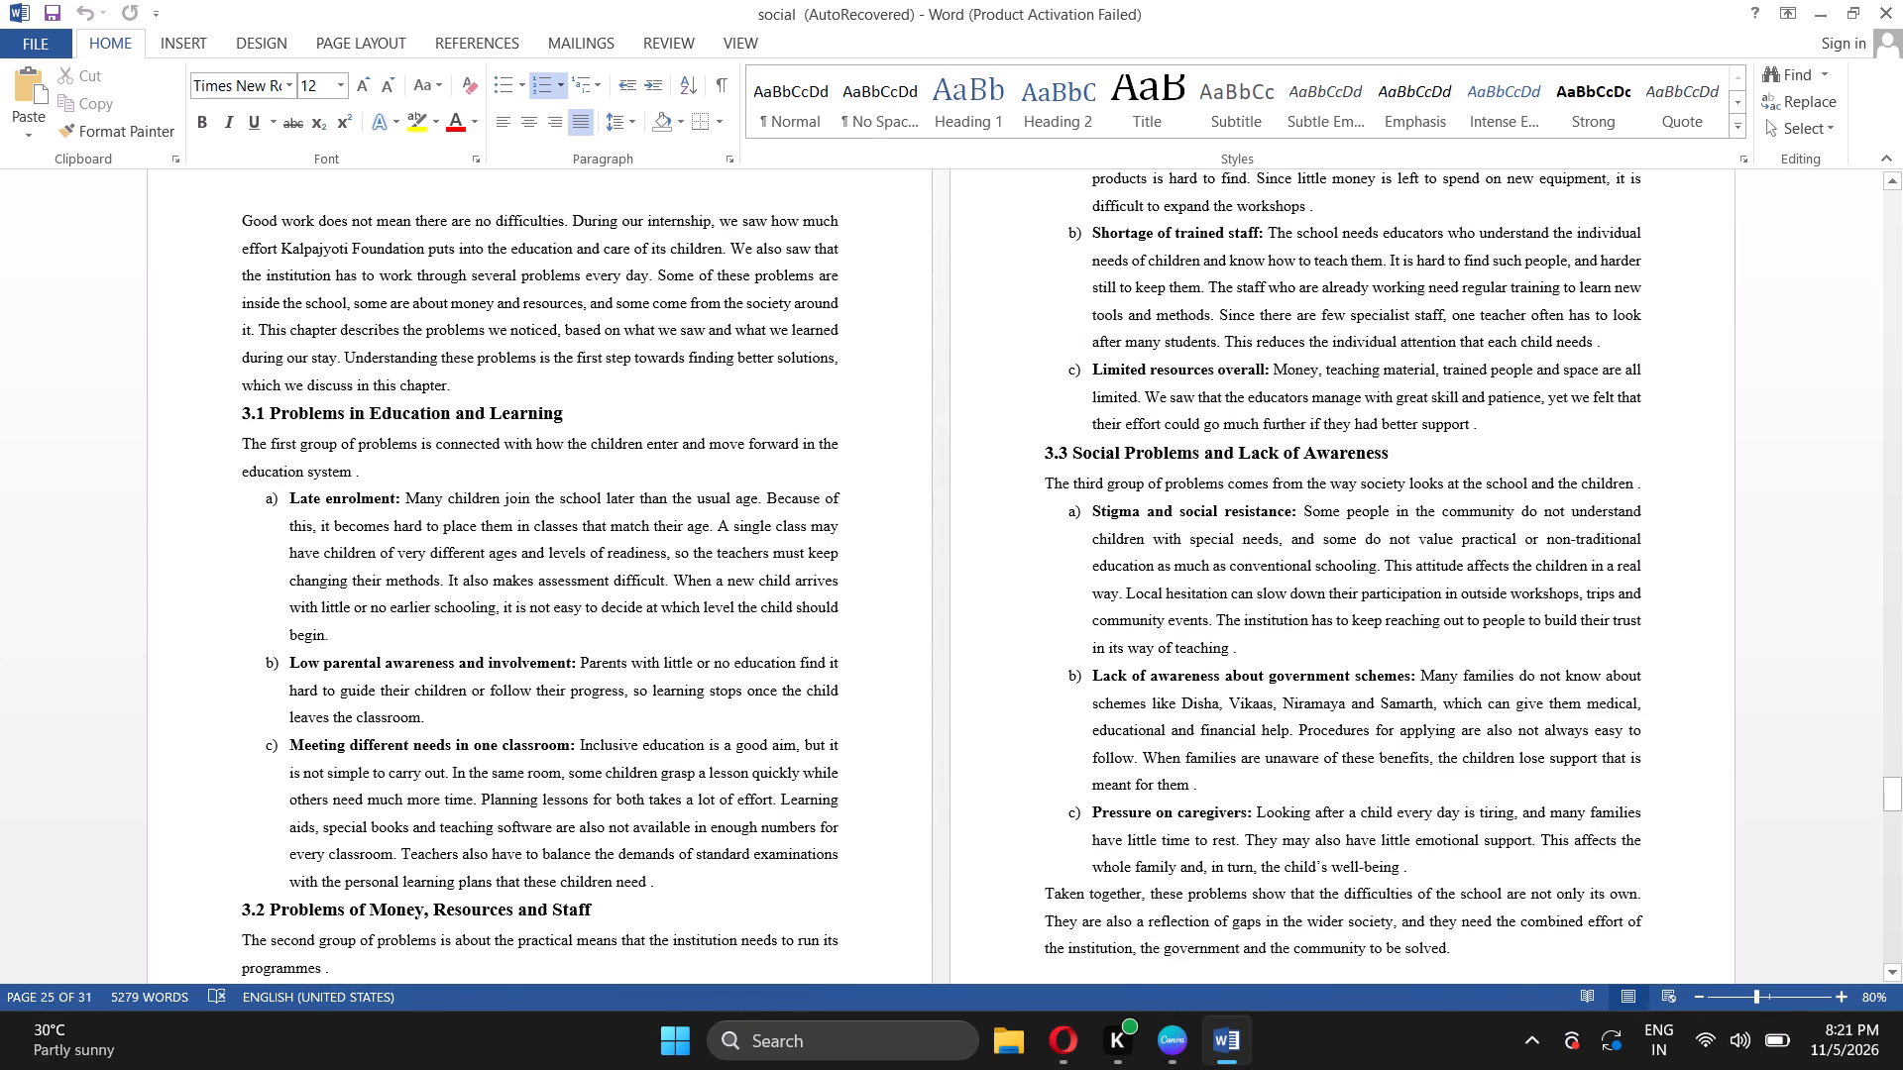
pyautogui.scroll(-1, 573, 742)
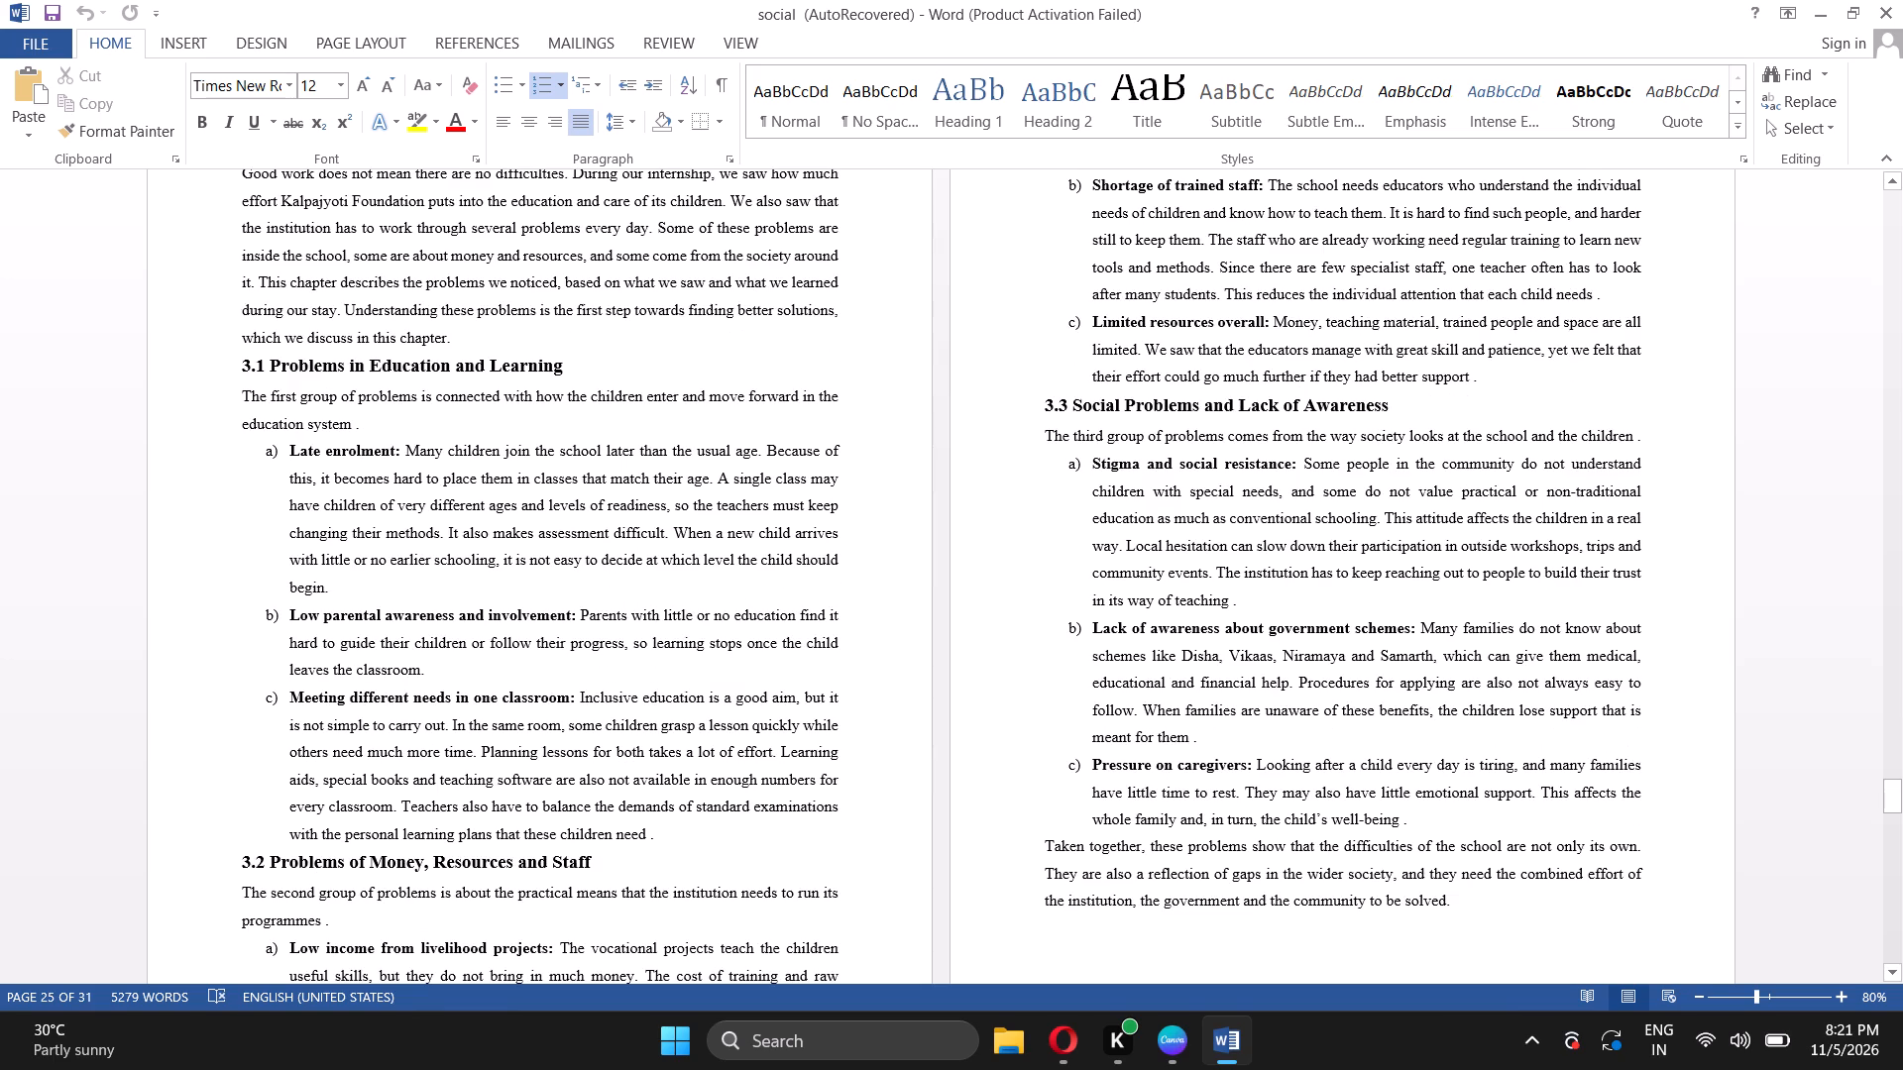
pyautogui.scroll(-2, 460, 798)
pyautogui.scroll(2, 550, 773)
# Return to Canva and check the slides from Observations through the second Problems and Challenges Faced slide against the report.
pyautogui.click(1156, 1036)
pyautogui.click(1317, 887)
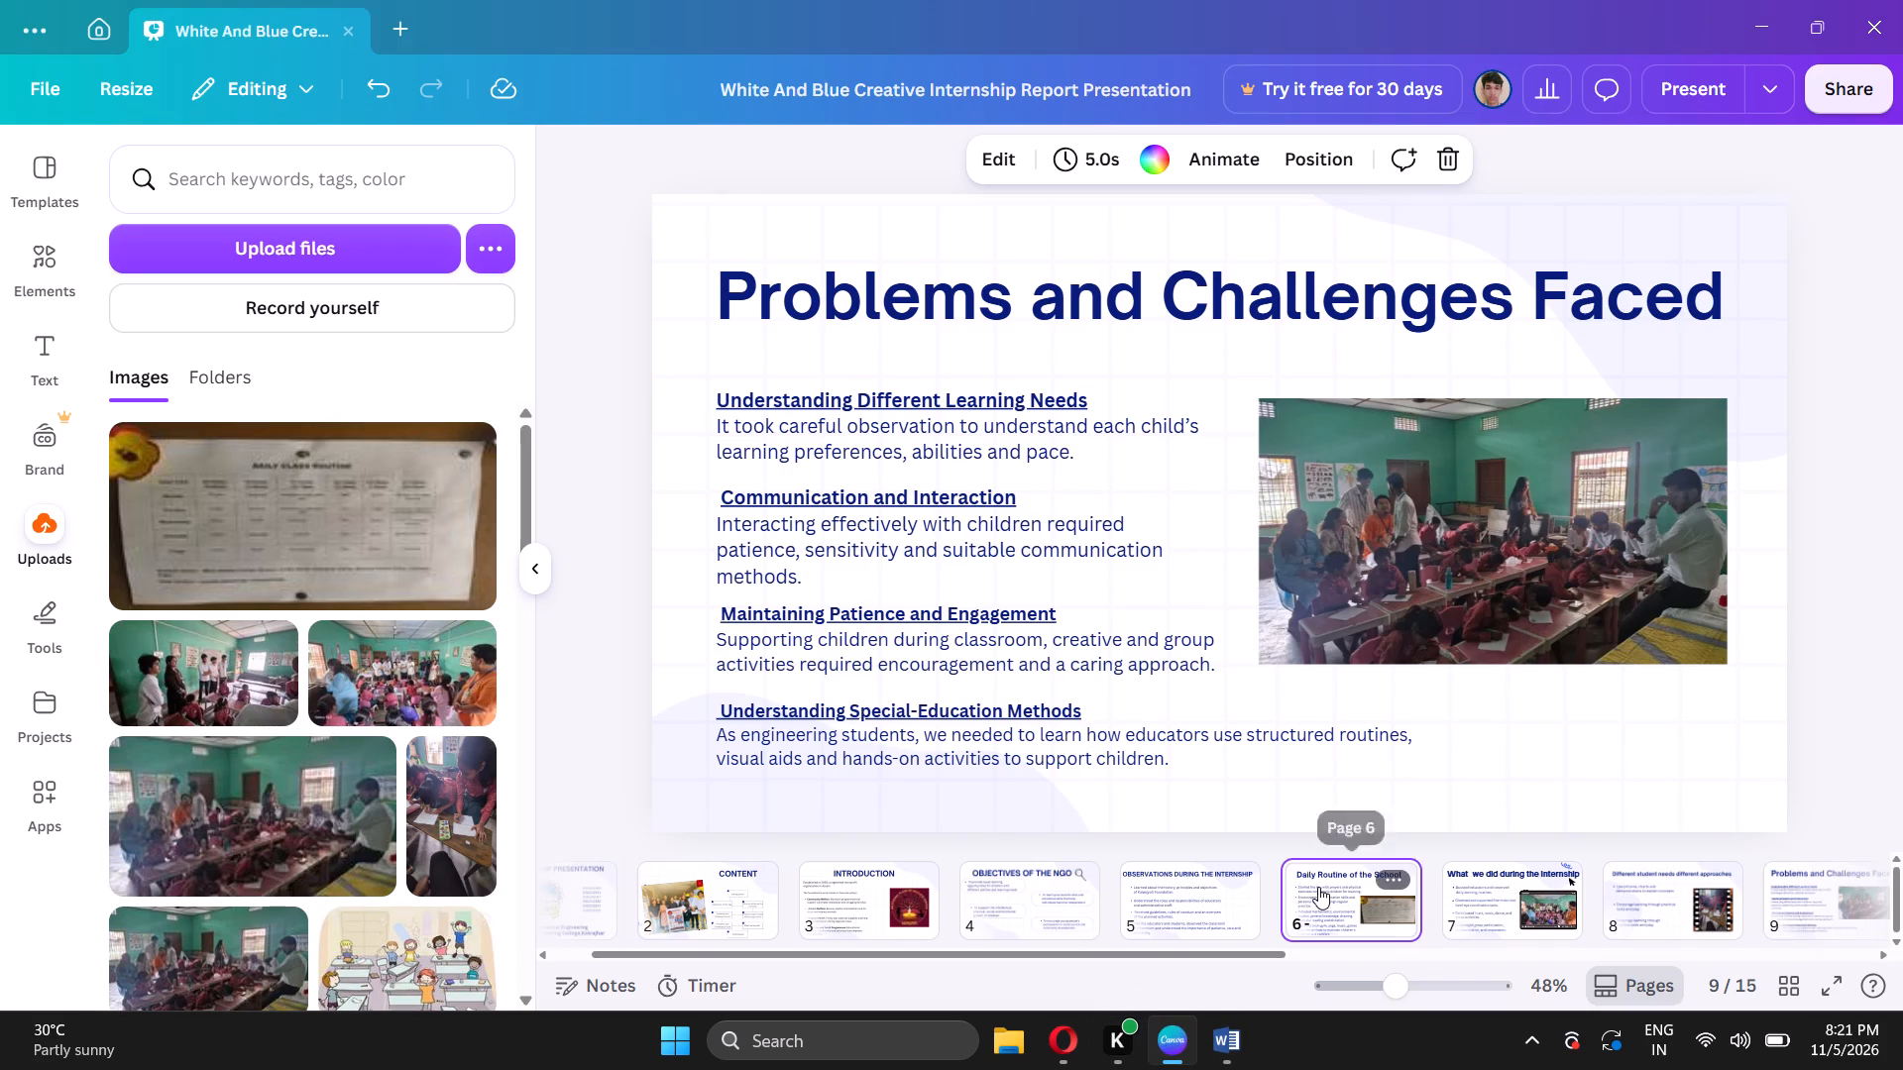
pyautogui.click(1204, 910)
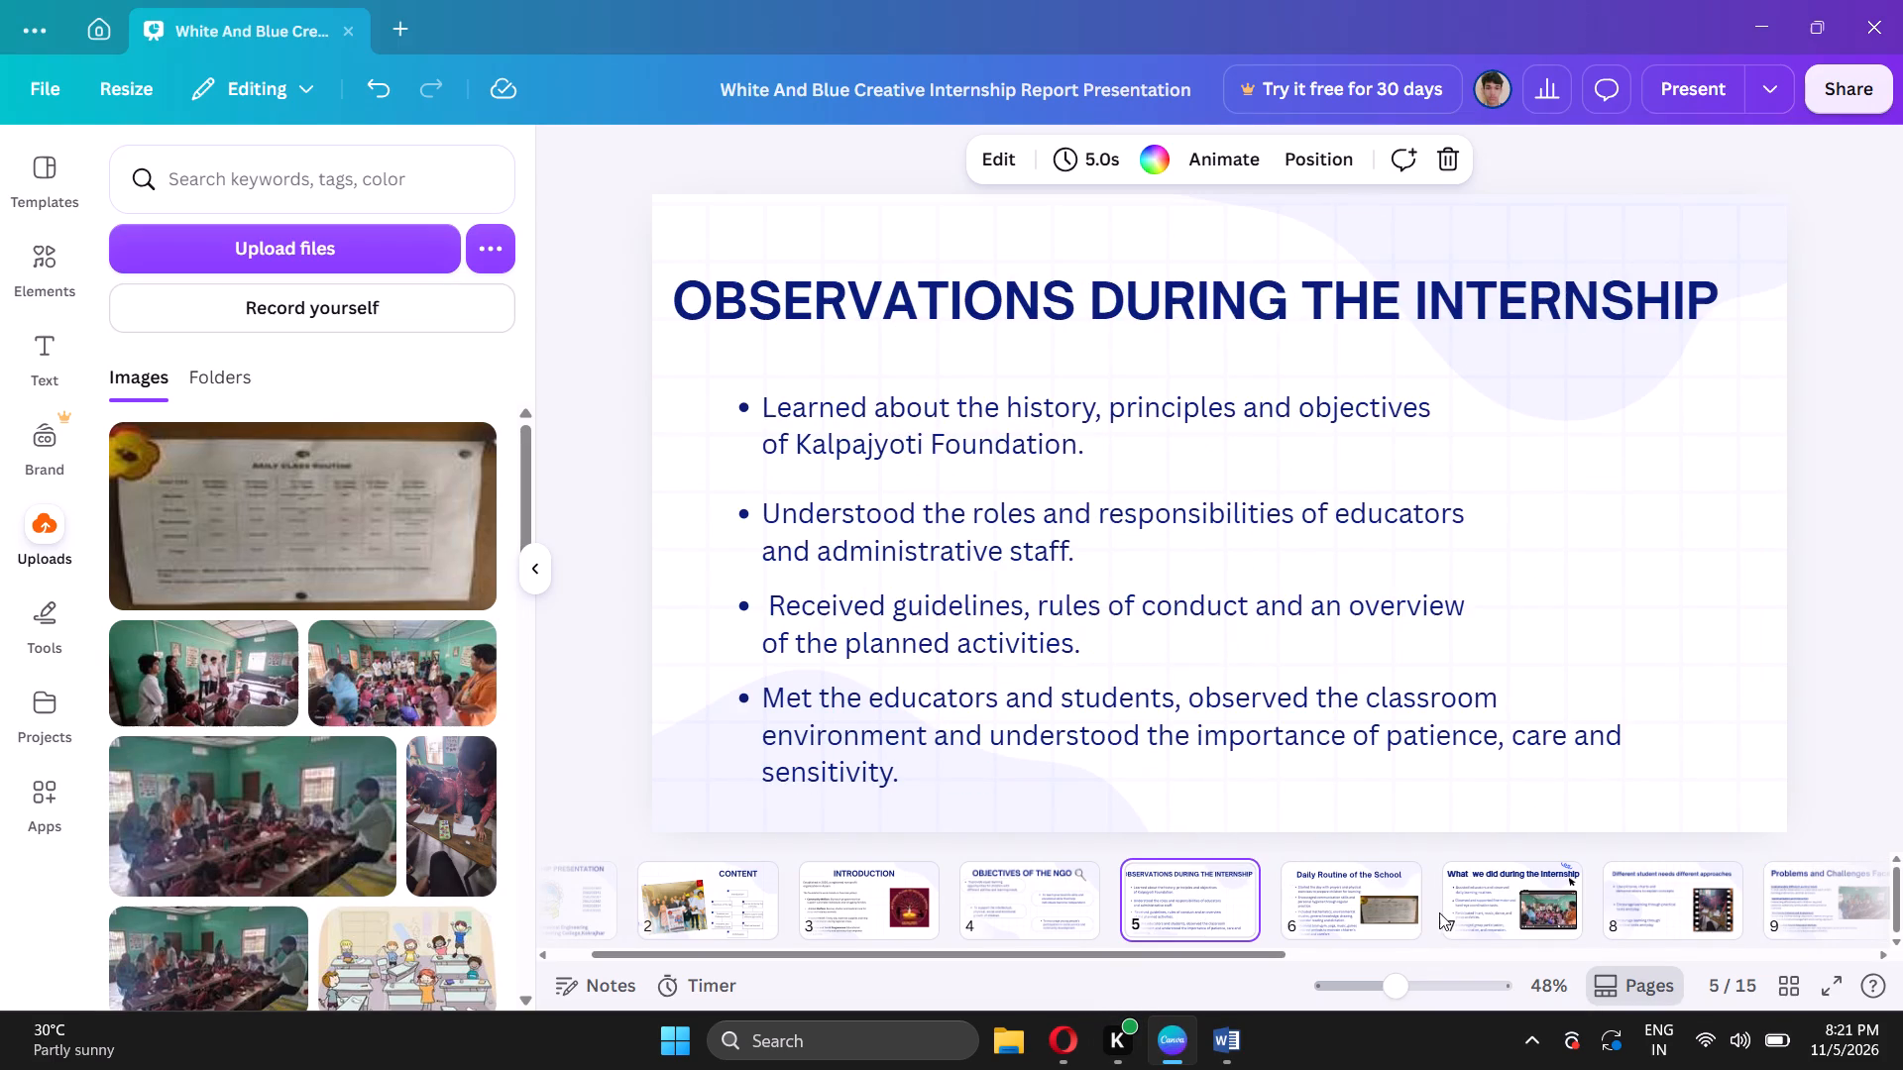
pyautogui.click(1491, 911)
pyautogui.click(1709, 903)
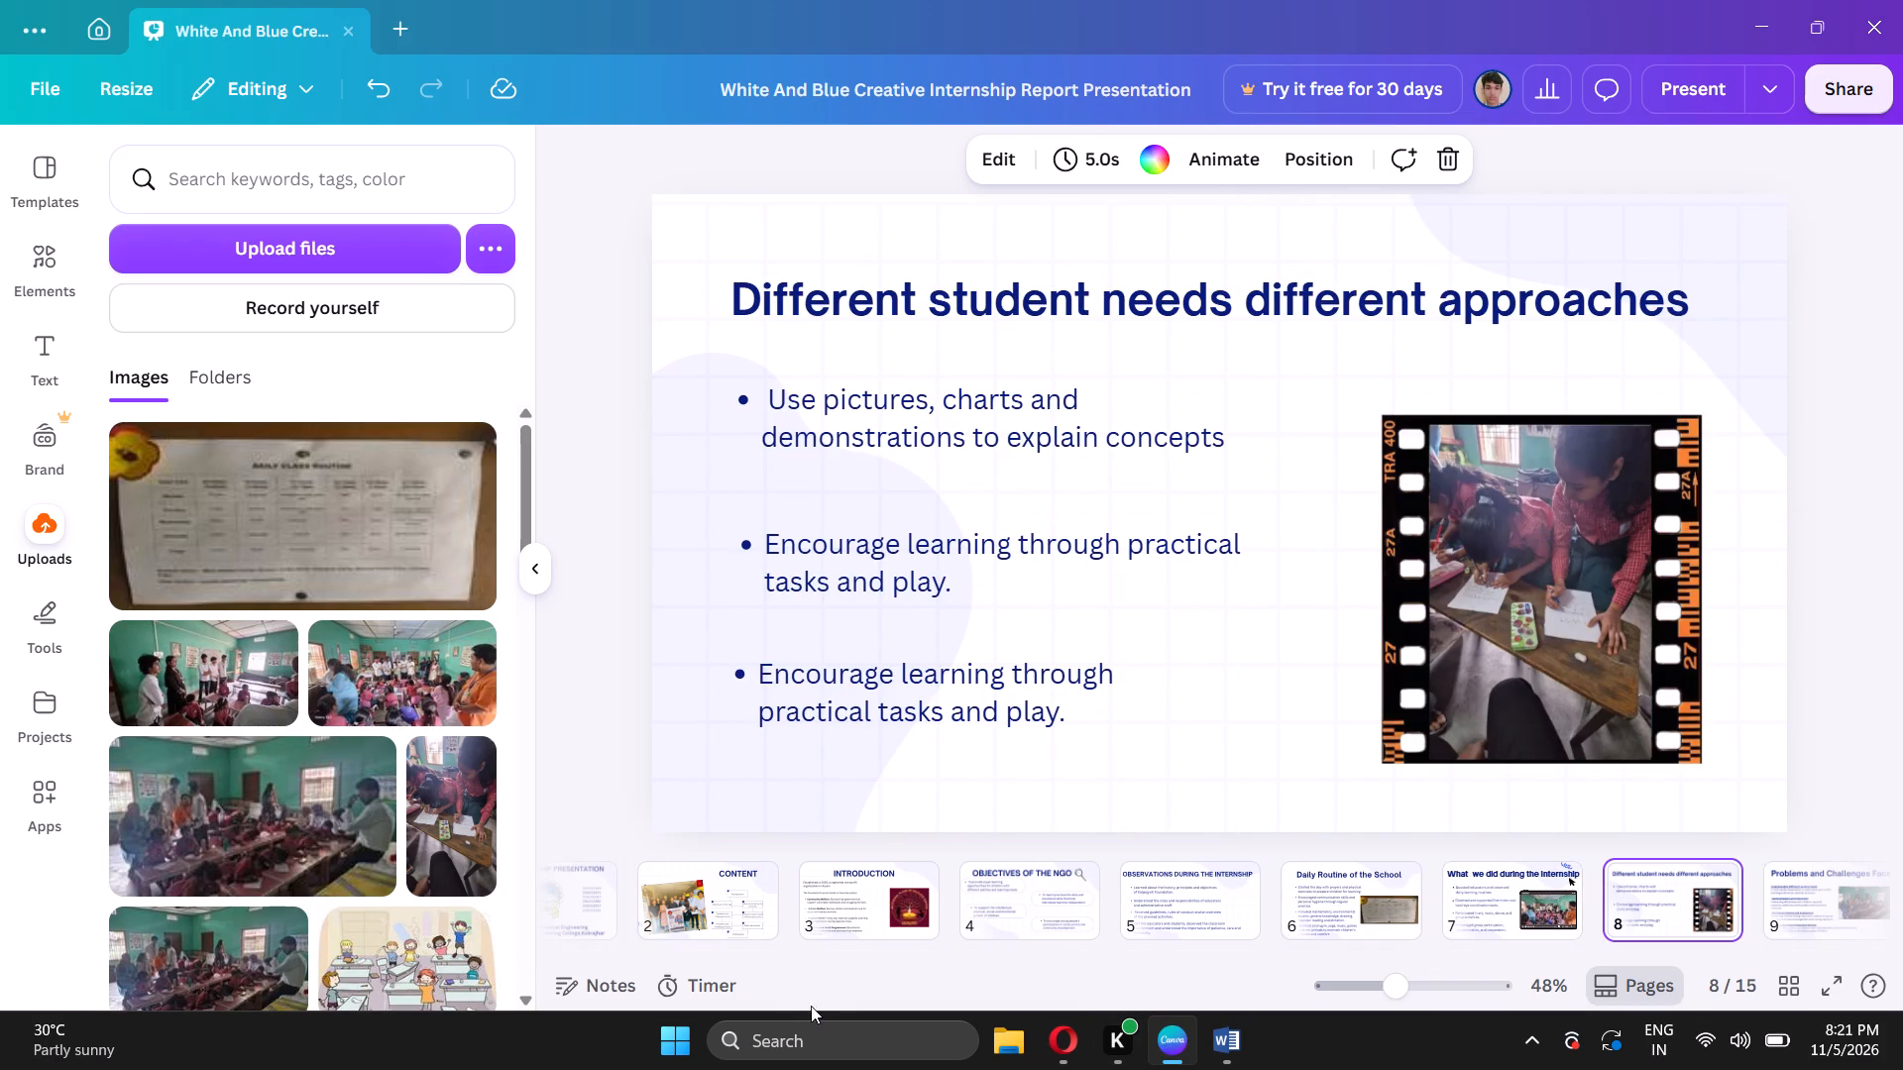
pyautogui.moveTo(865, 955); pyautogui.dragTo(1086, 939)
pyautogui.click(1354, 883)
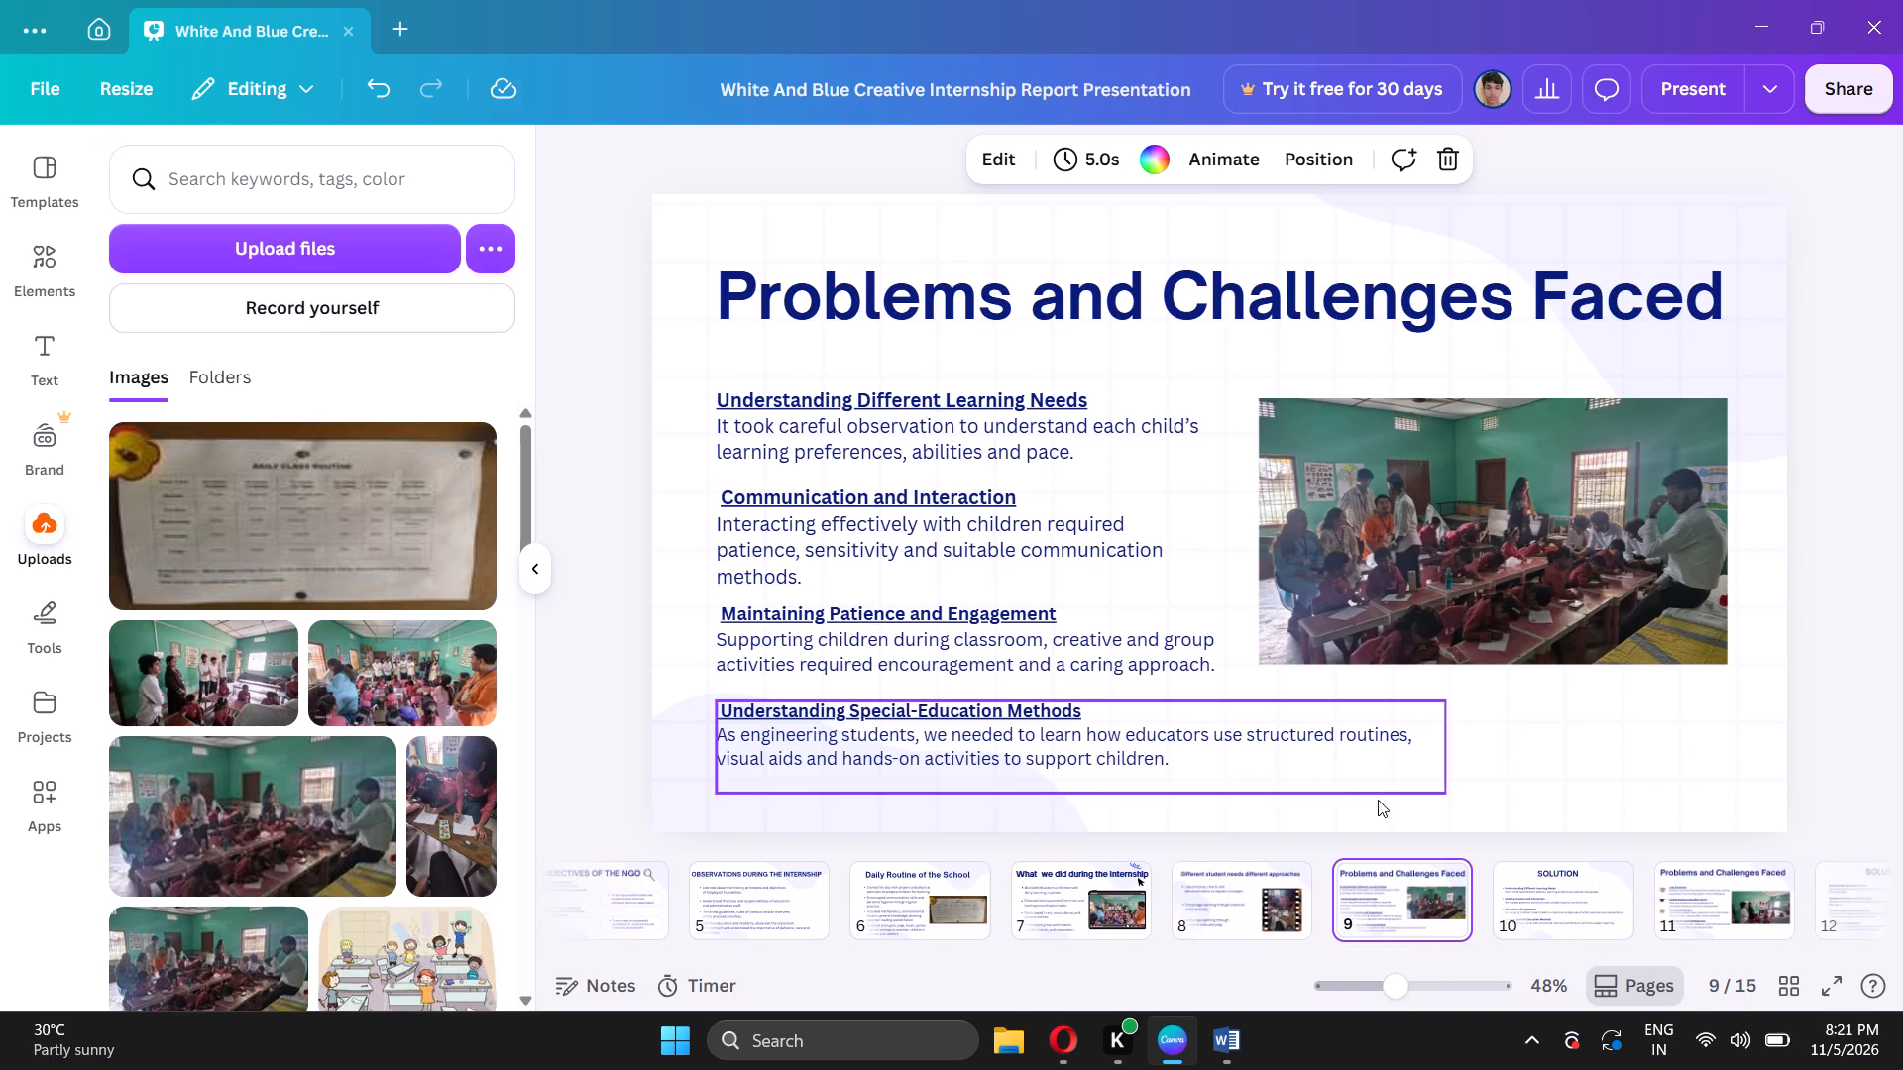
pyautogui.click(1518, 883)
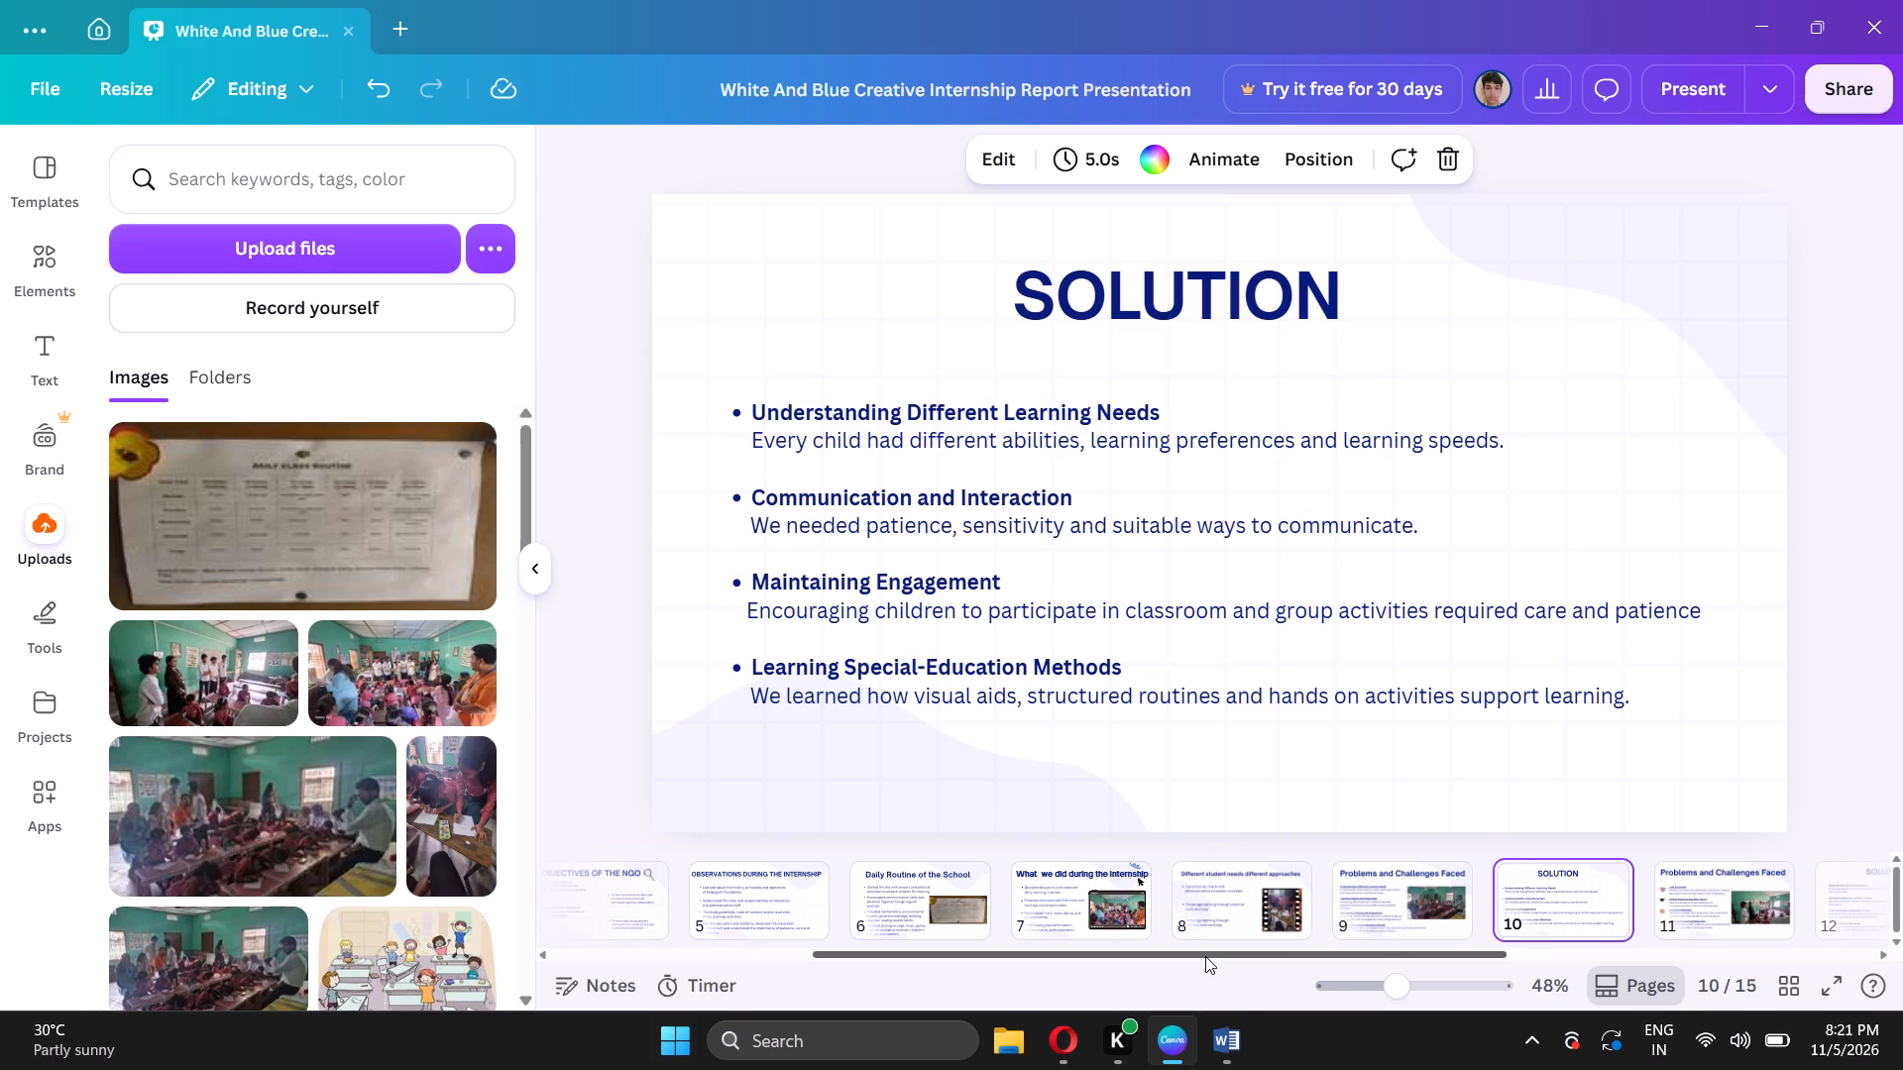
pyautogui.moveTo(1205, 956); pyautogui.dragTo(1343, 945)
pyautogui.click(1433, 909)
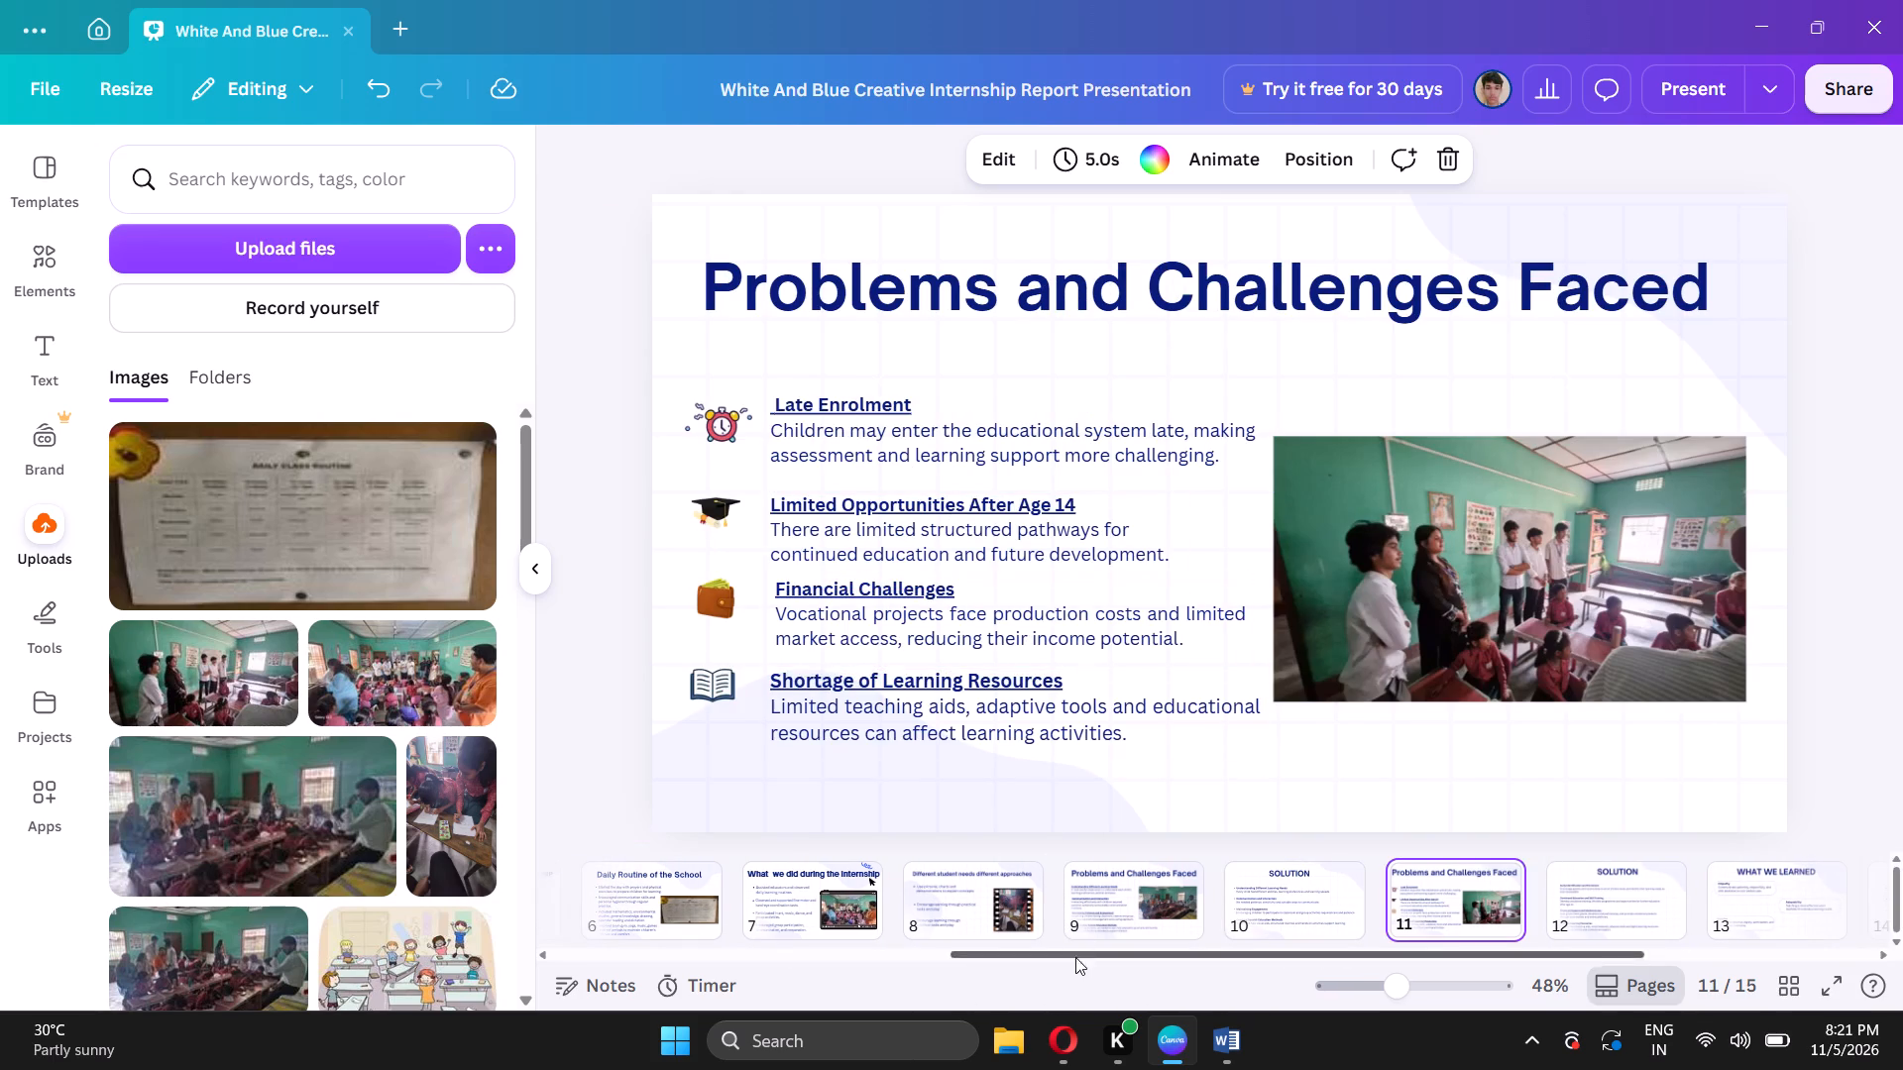
# Copy the whole "Low parental awareness and involvement" item from section 3.1 of the Word report.
pyautogui.click(1213, 1051)
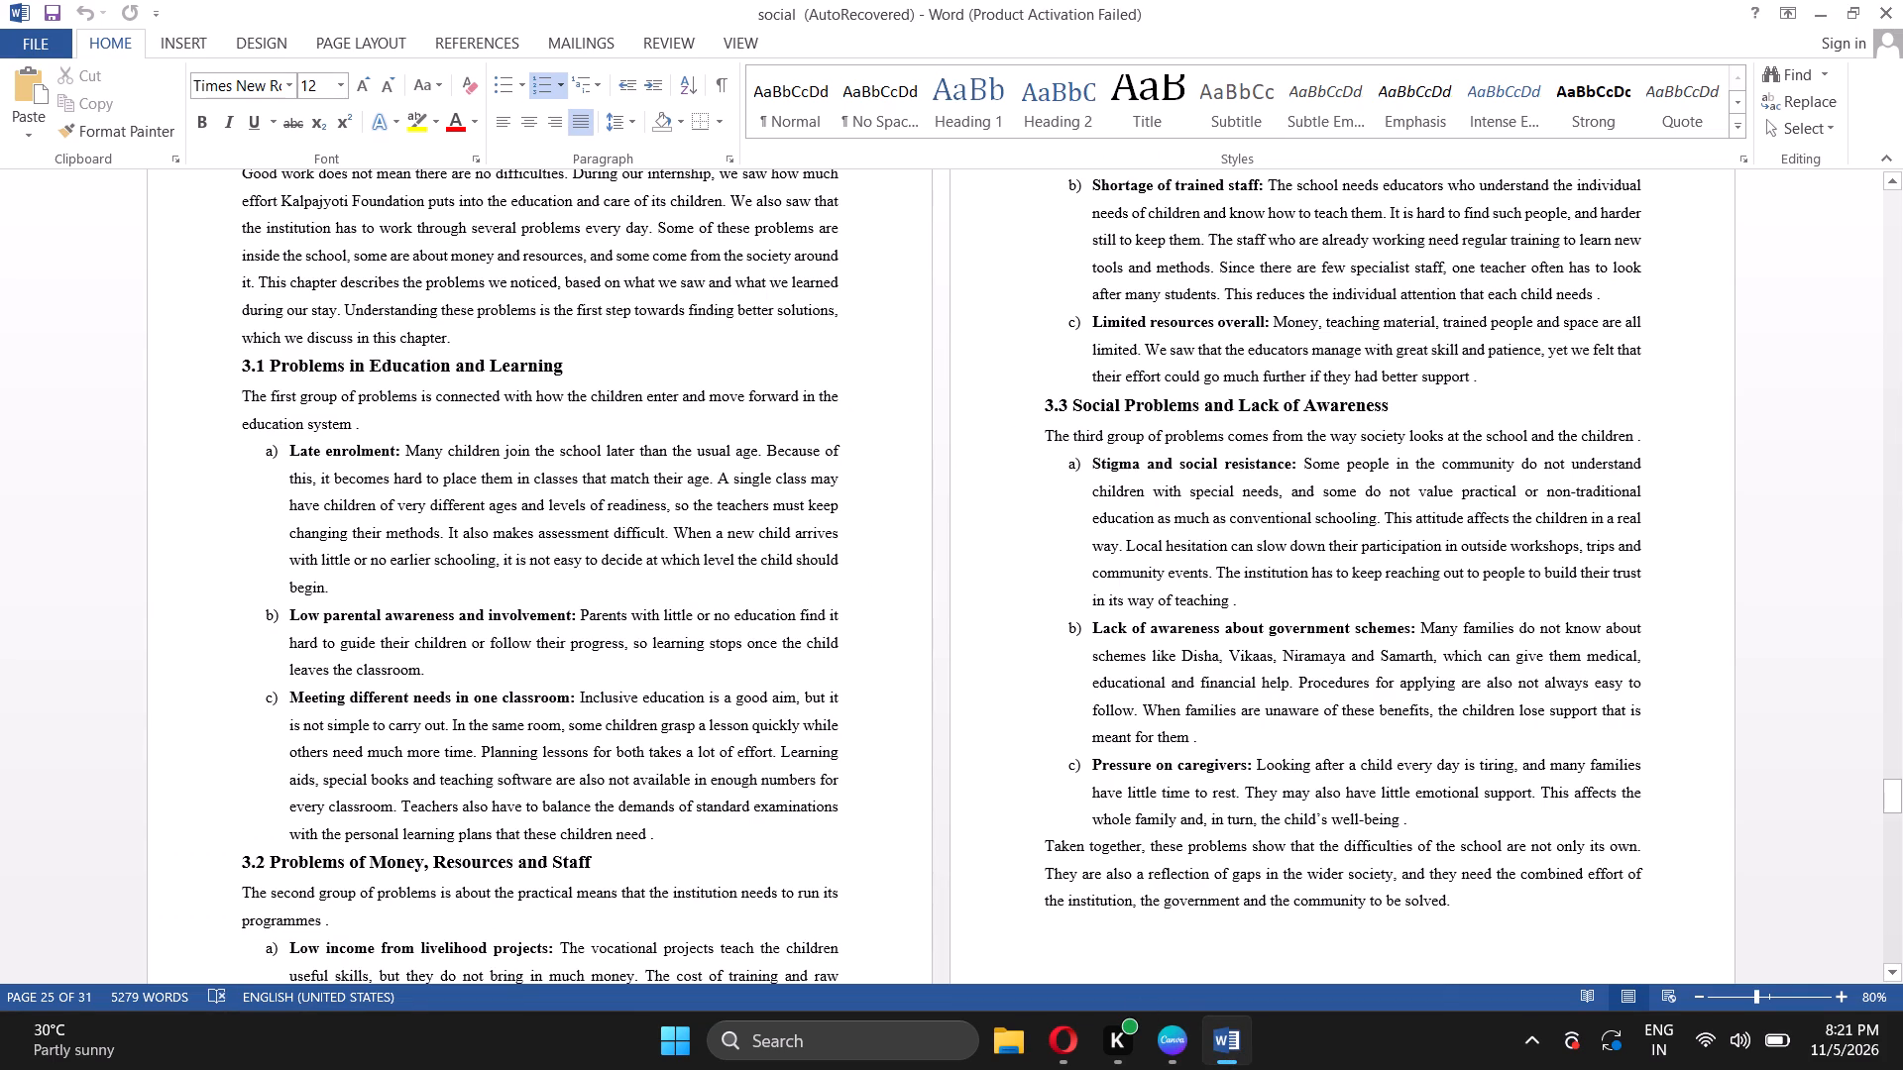
pyautogui.moveTo(576, 614); pyautogui.dragTo(522, 612)
pyautogui.moveTo(522, 612); pyautogui.dragTo(374, 612)
pyautogui.click(439, 667)
pyautogui.moveTo(429, 675); pyautogui.dragTo(299, 623)
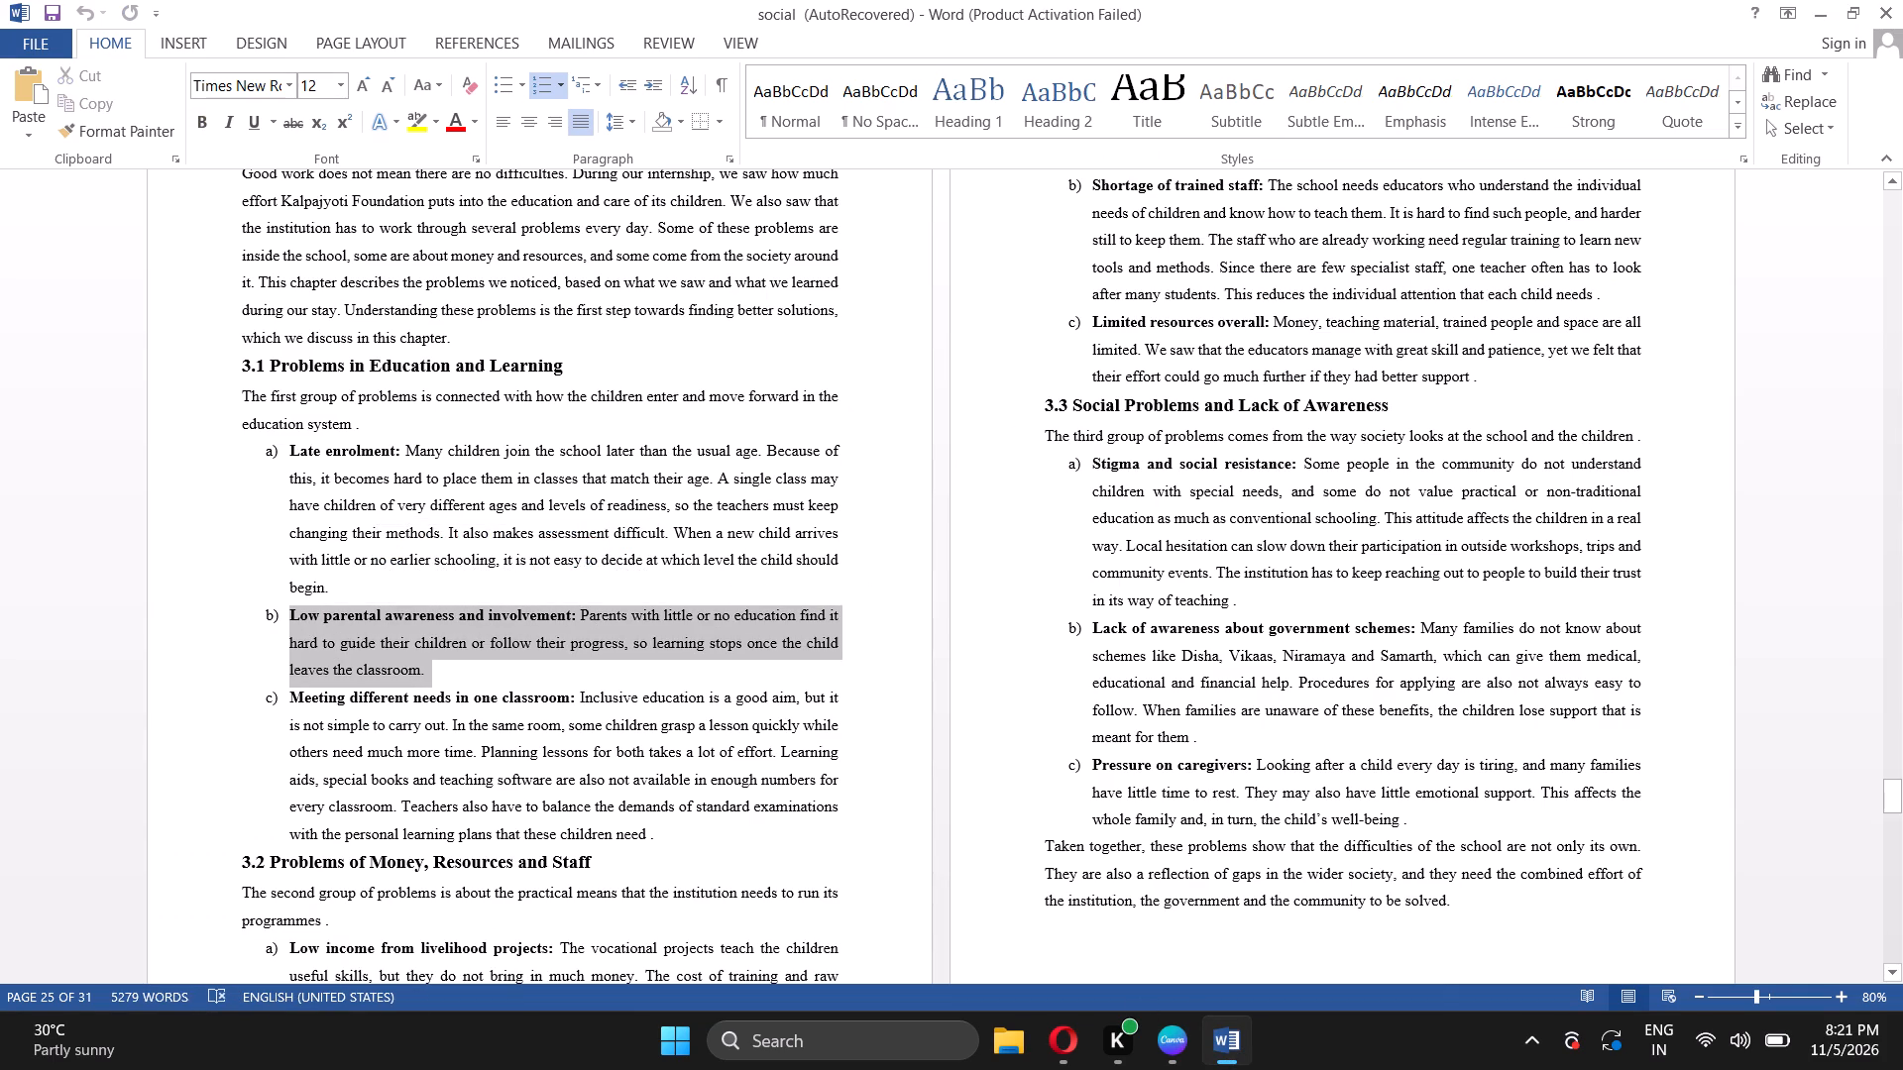
pyautogui.moveTo(299, 623); pyautogui.dragTo(296, 622)
pyautogui.rightClick(320, 626)
pyautogui.click(376, 190)
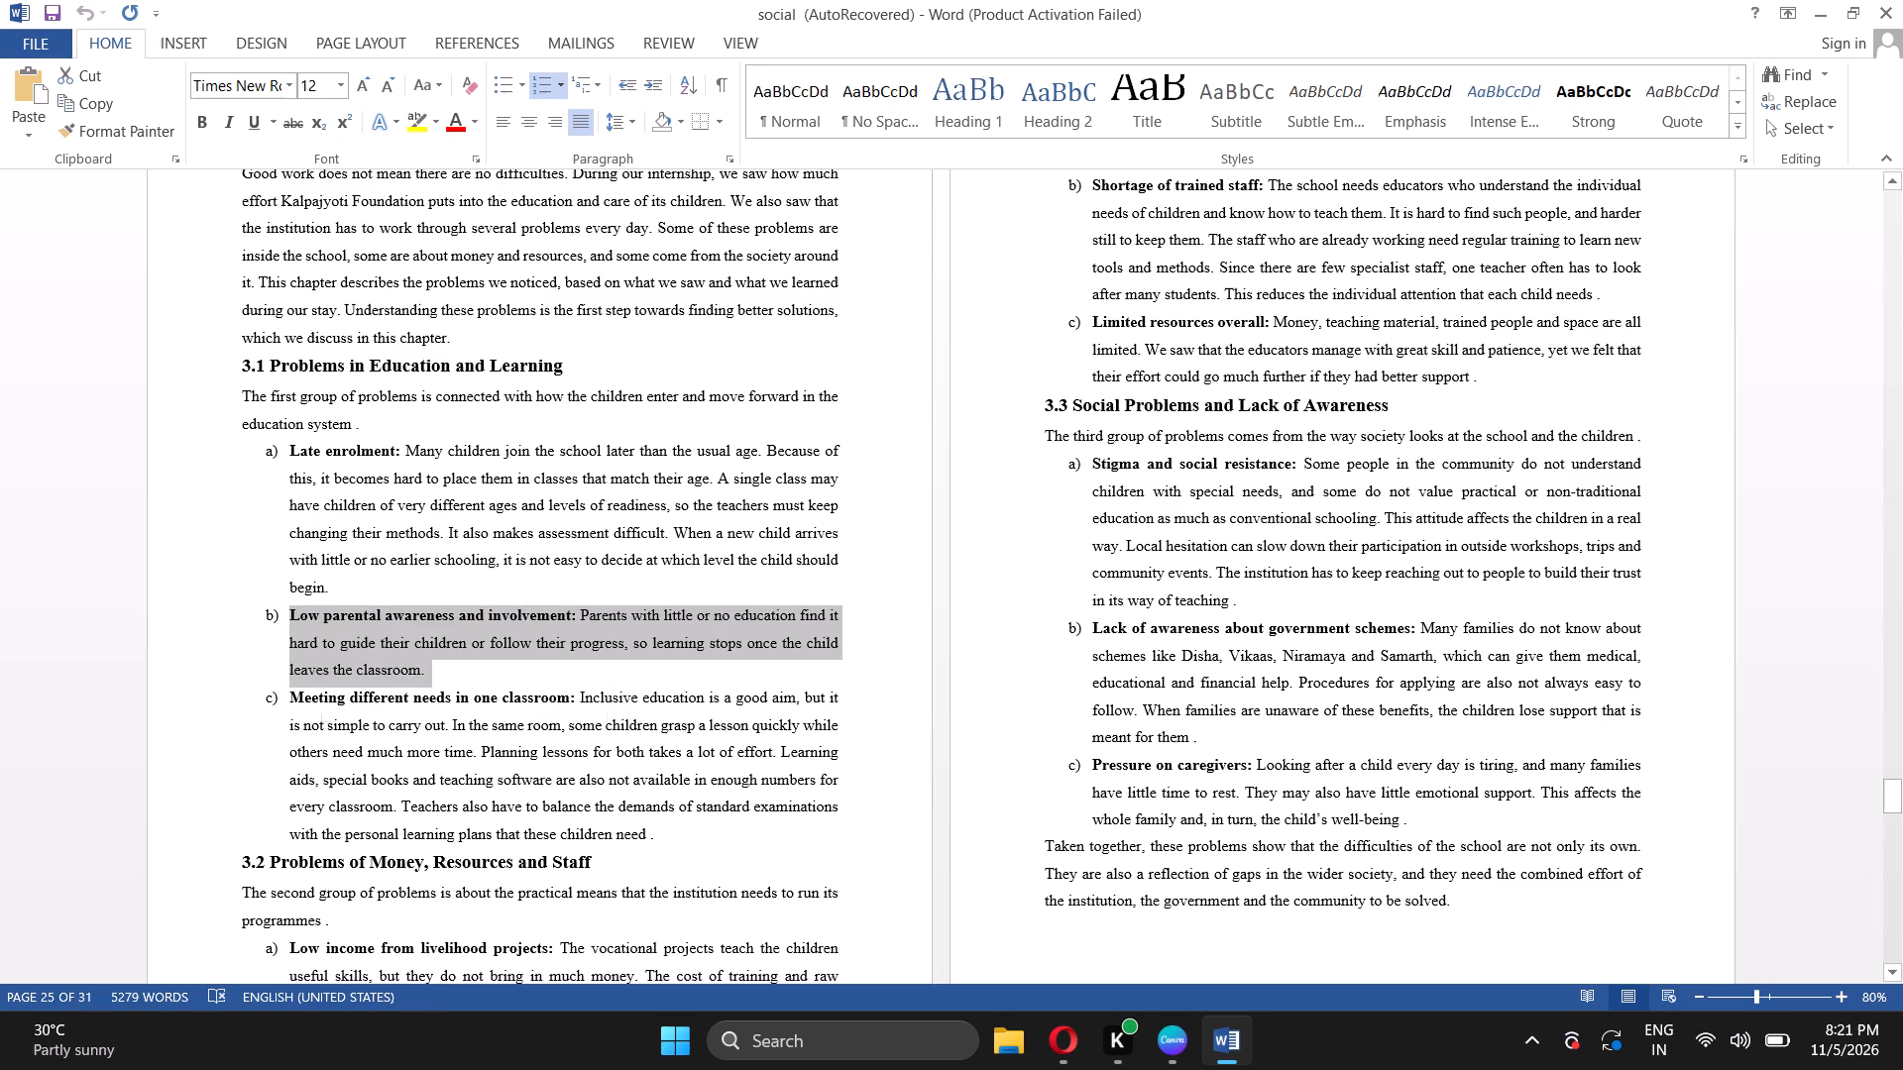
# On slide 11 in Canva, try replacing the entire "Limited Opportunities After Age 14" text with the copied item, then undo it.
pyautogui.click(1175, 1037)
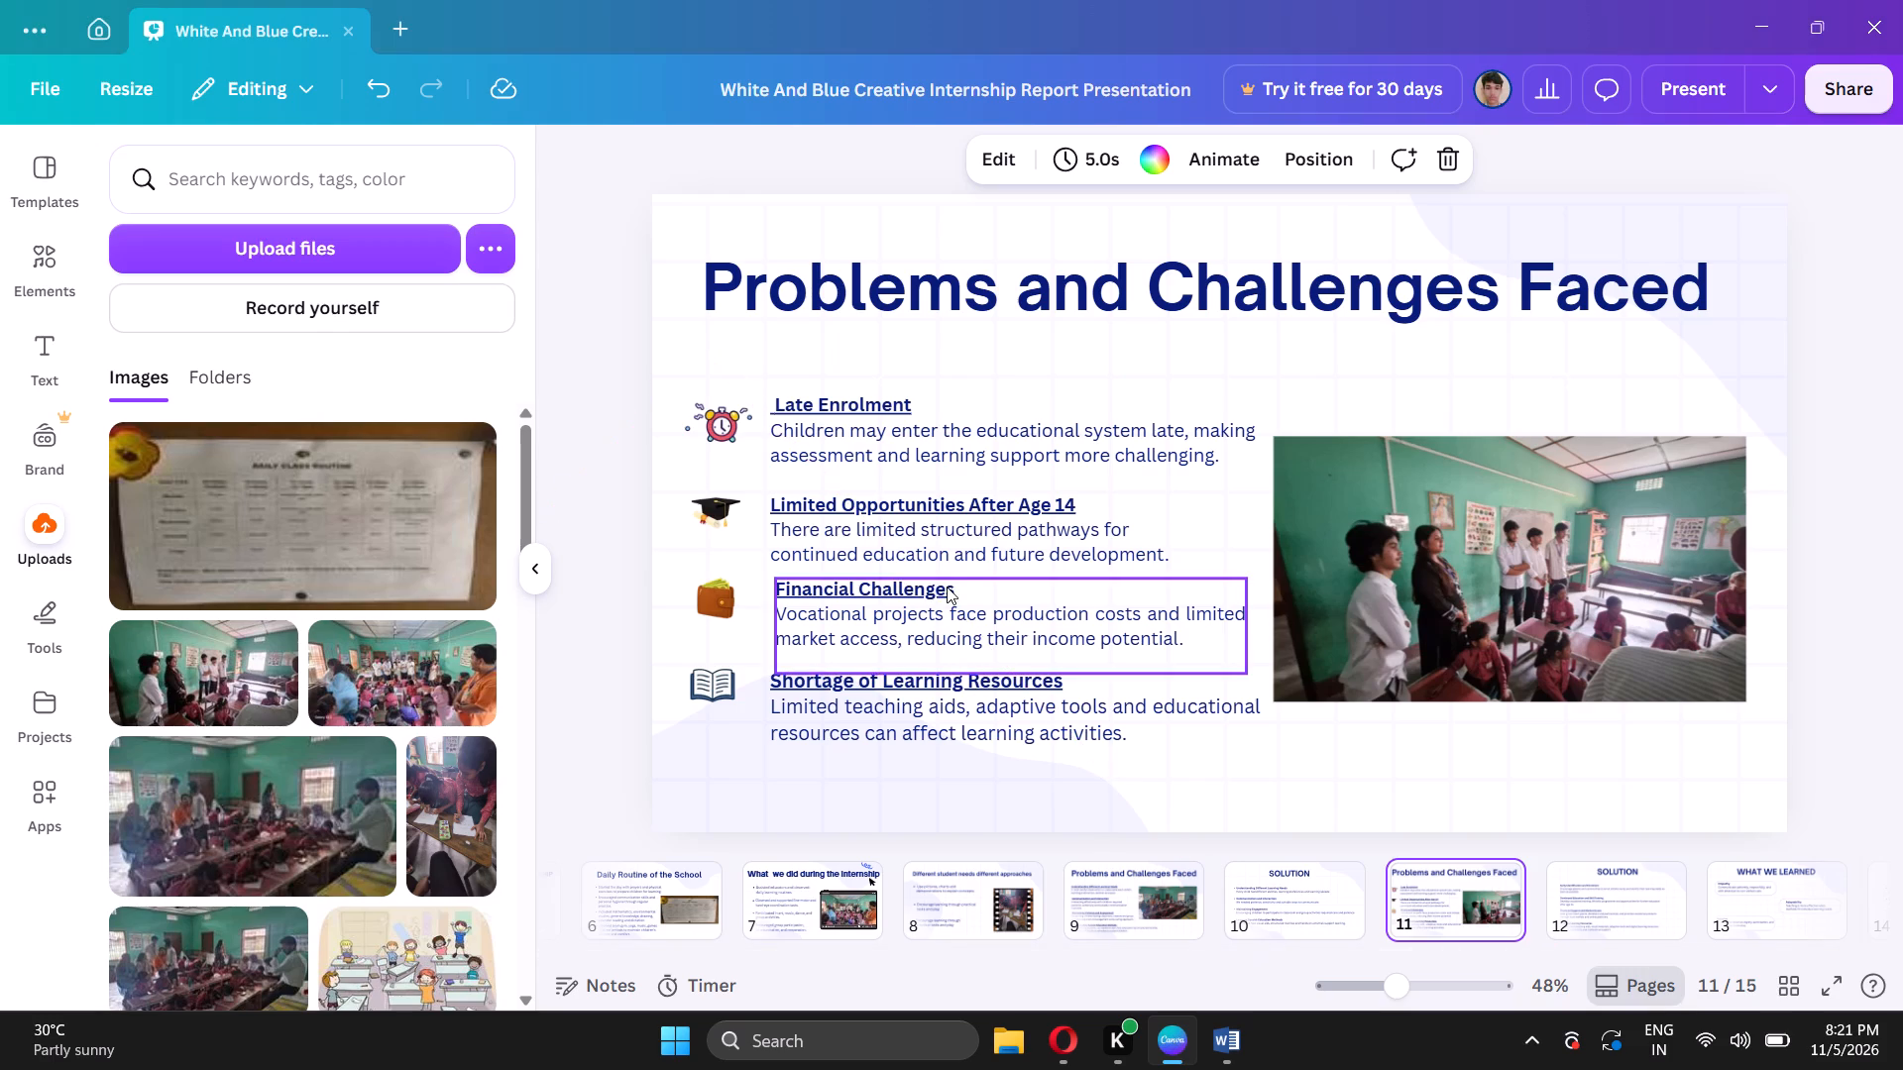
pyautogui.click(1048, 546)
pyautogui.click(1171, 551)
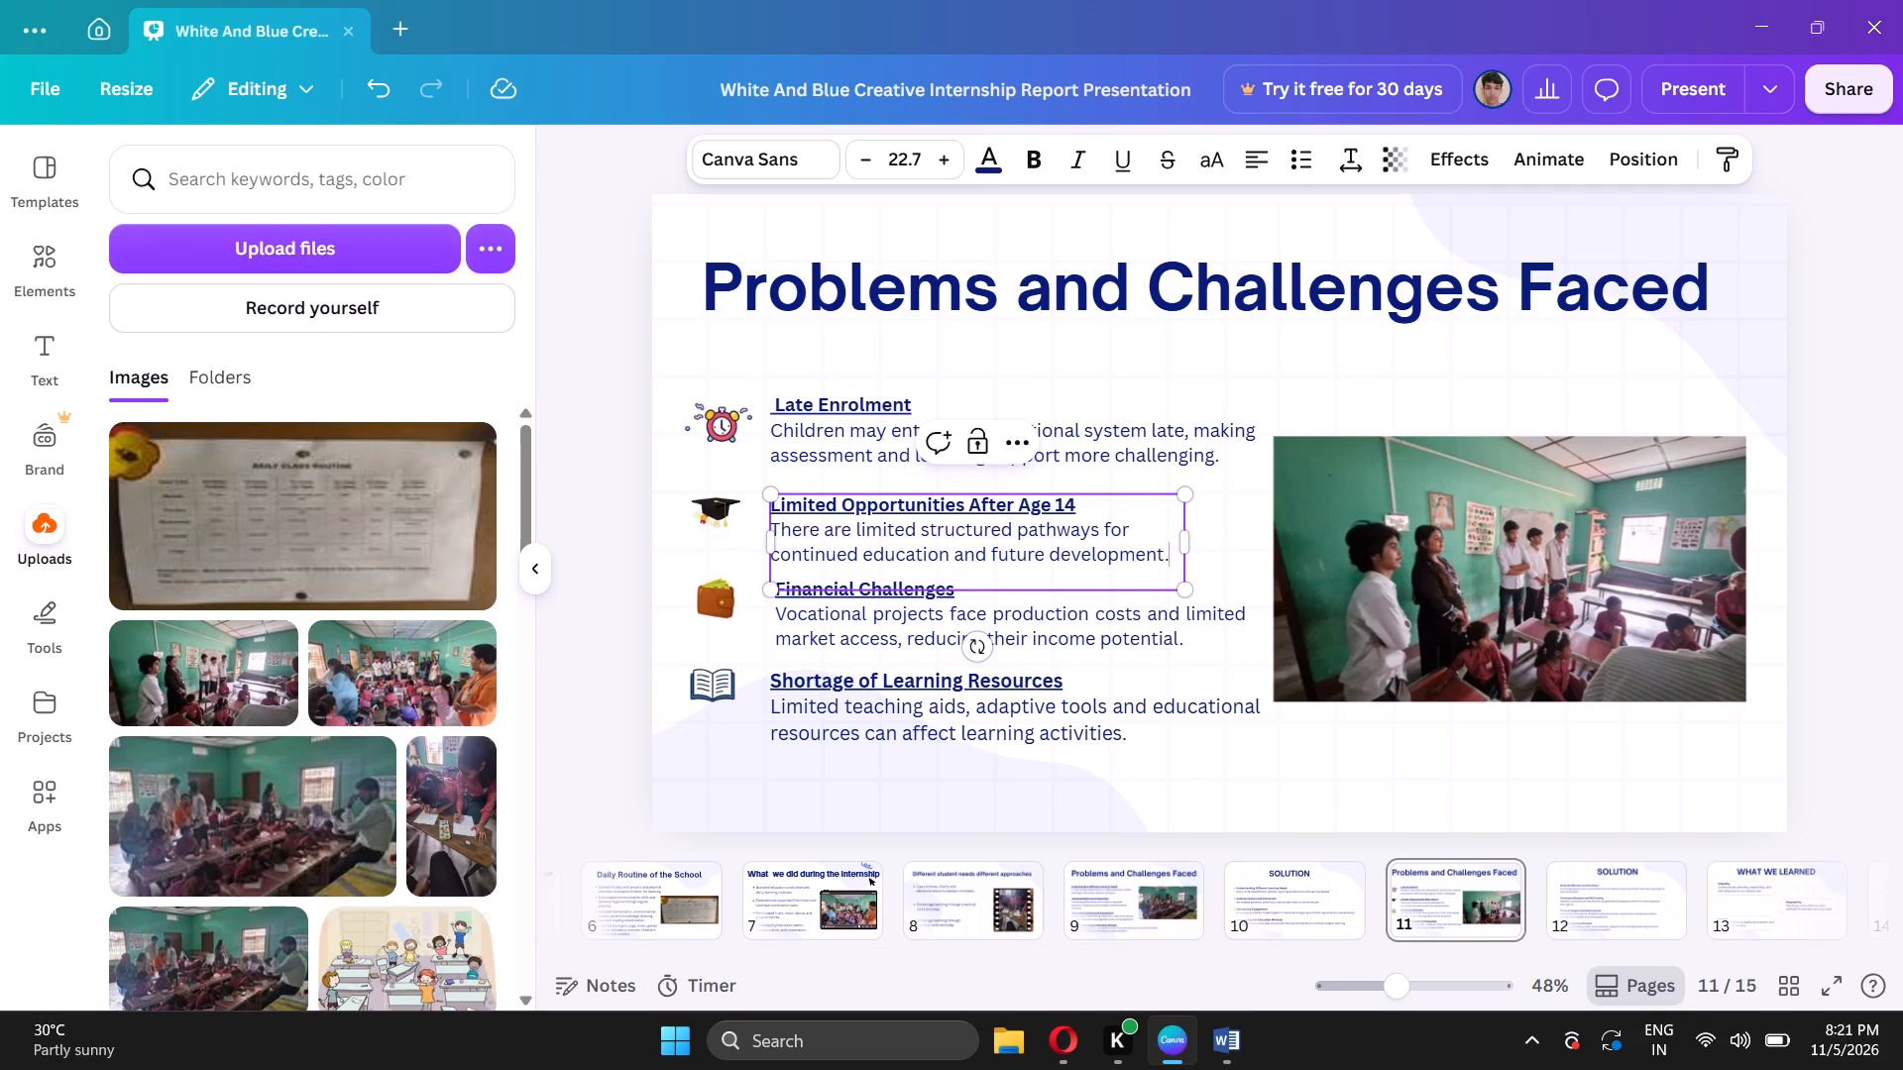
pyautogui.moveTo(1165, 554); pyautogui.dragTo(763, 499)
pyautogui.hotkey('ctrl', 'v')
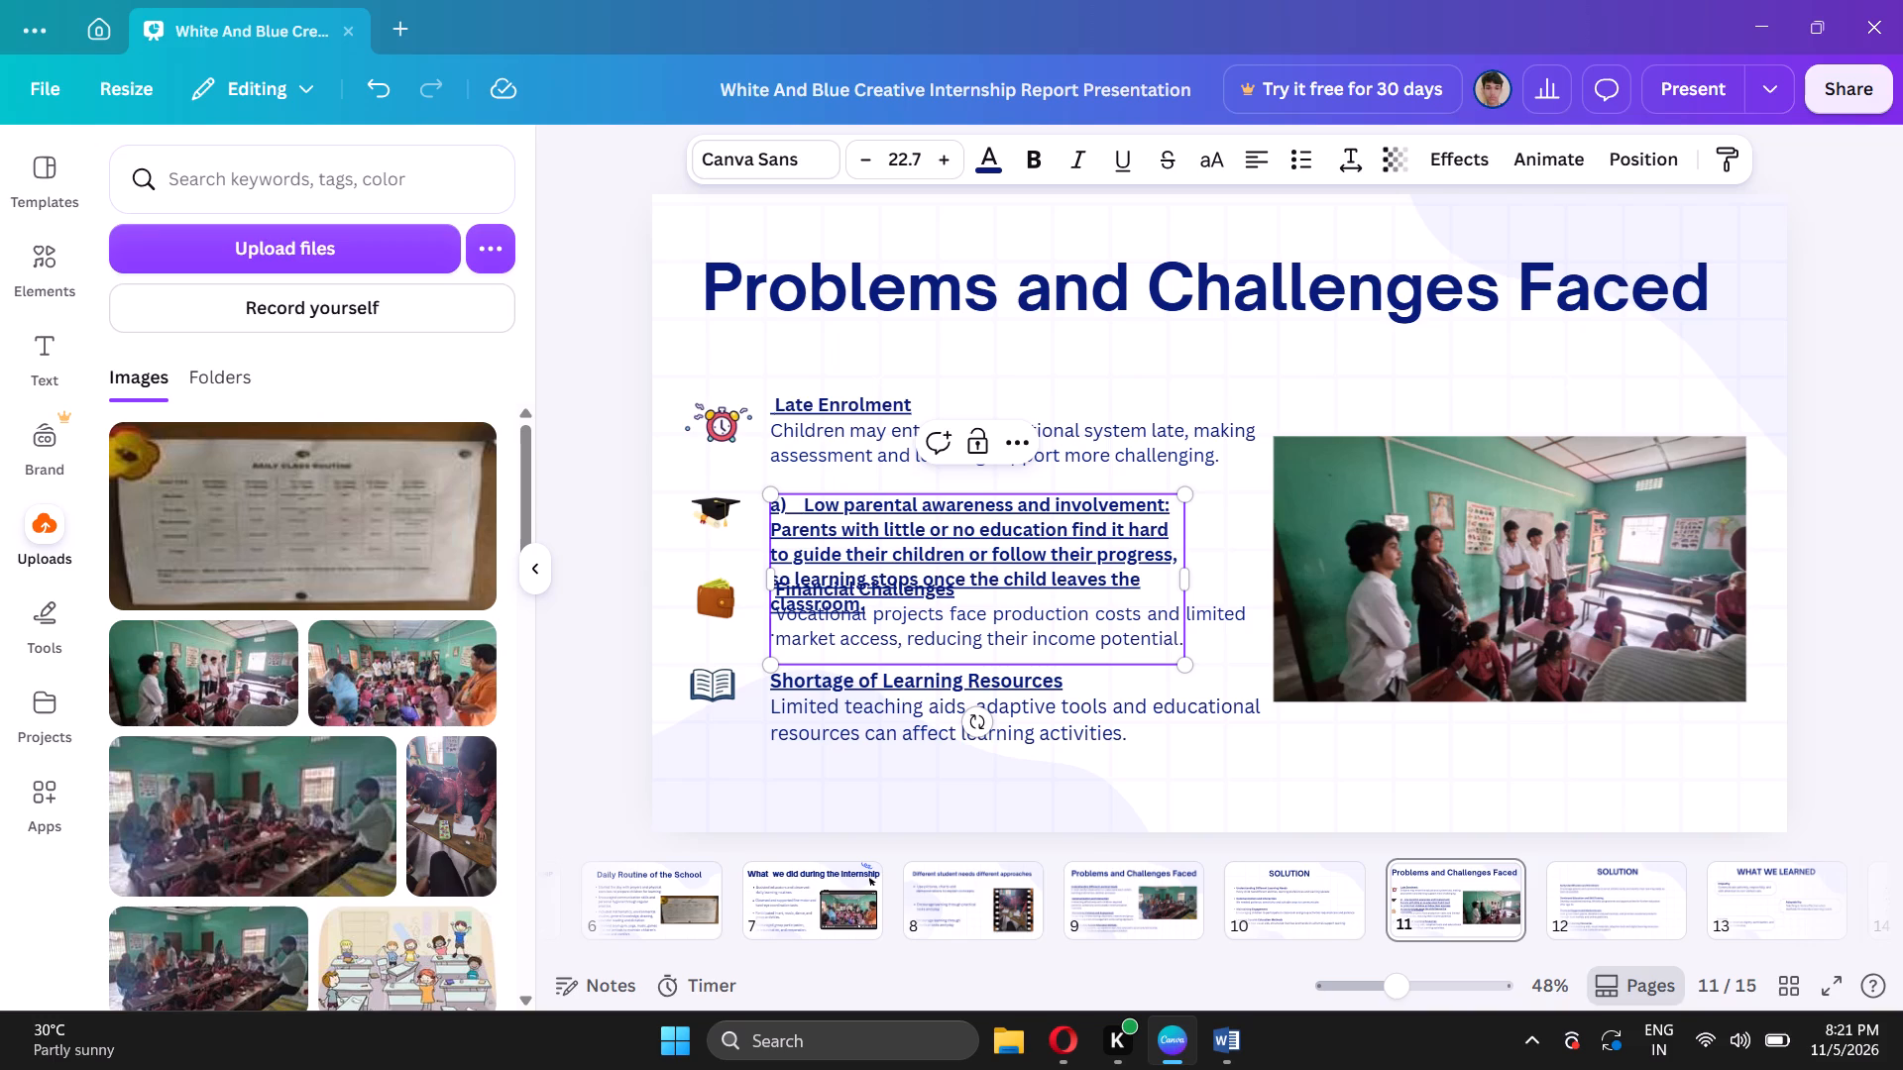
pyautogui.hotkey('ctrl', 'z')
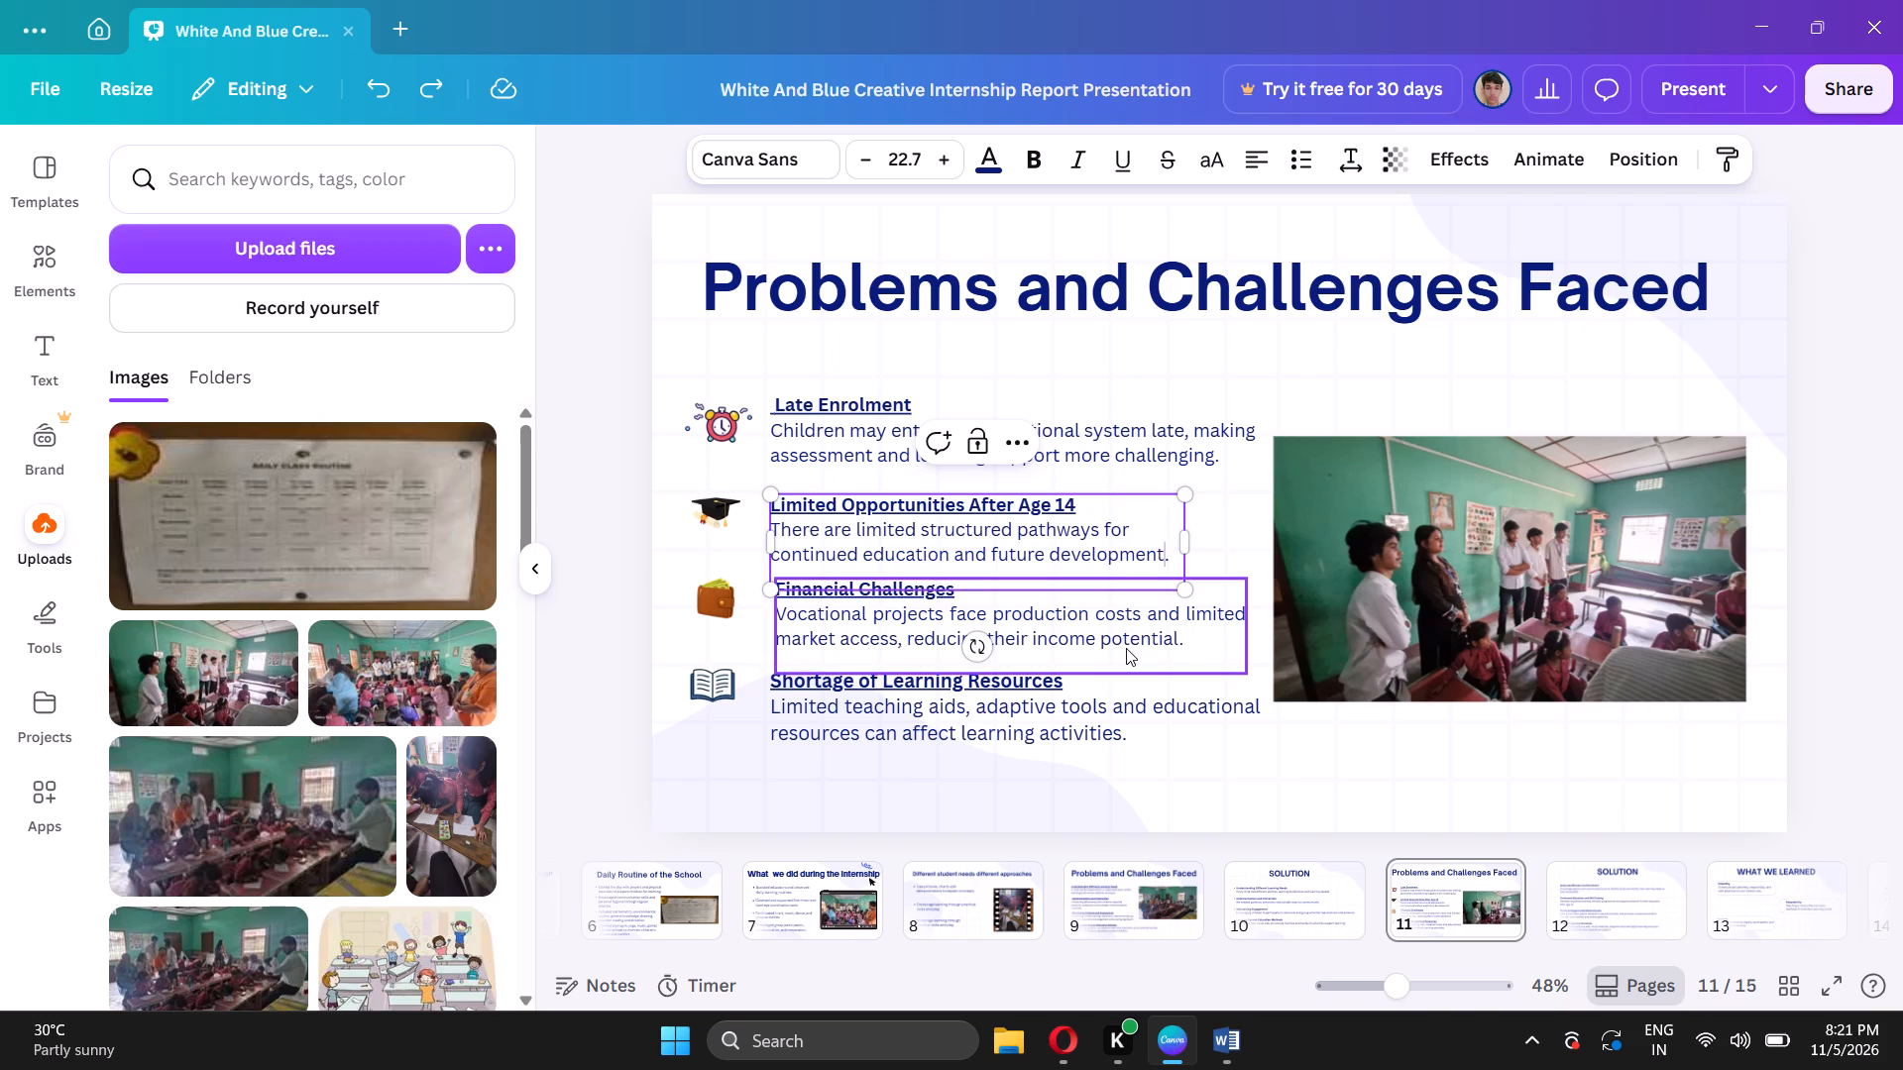
# Replace only the description under "Limited Opportunities After Age 14" with the copied parental awareness item.
pyautogui.moveTo(1167, 565); pyautogui.dragTo(811, 533)
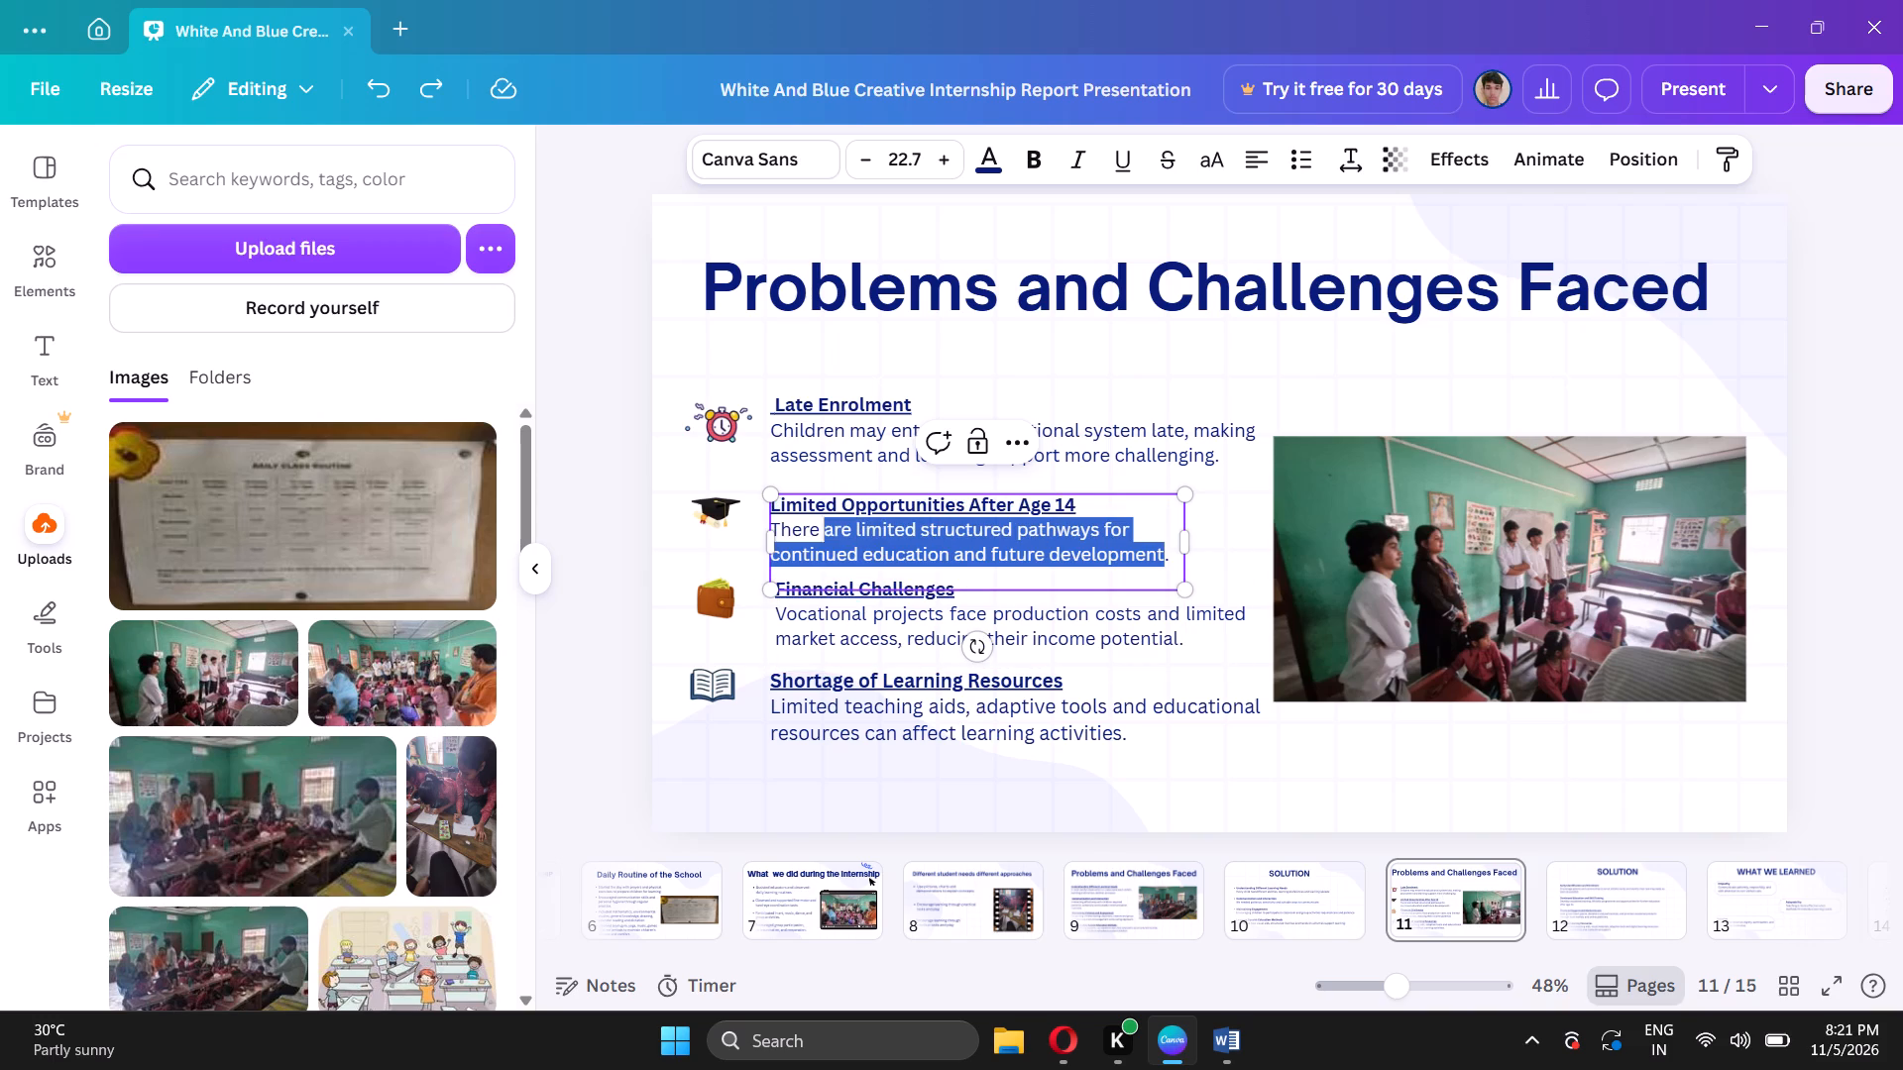
pyautogui.moveTo(811, 533); pyautogui.dragTo(770, 533)
pyautogui.click(1125, 580)
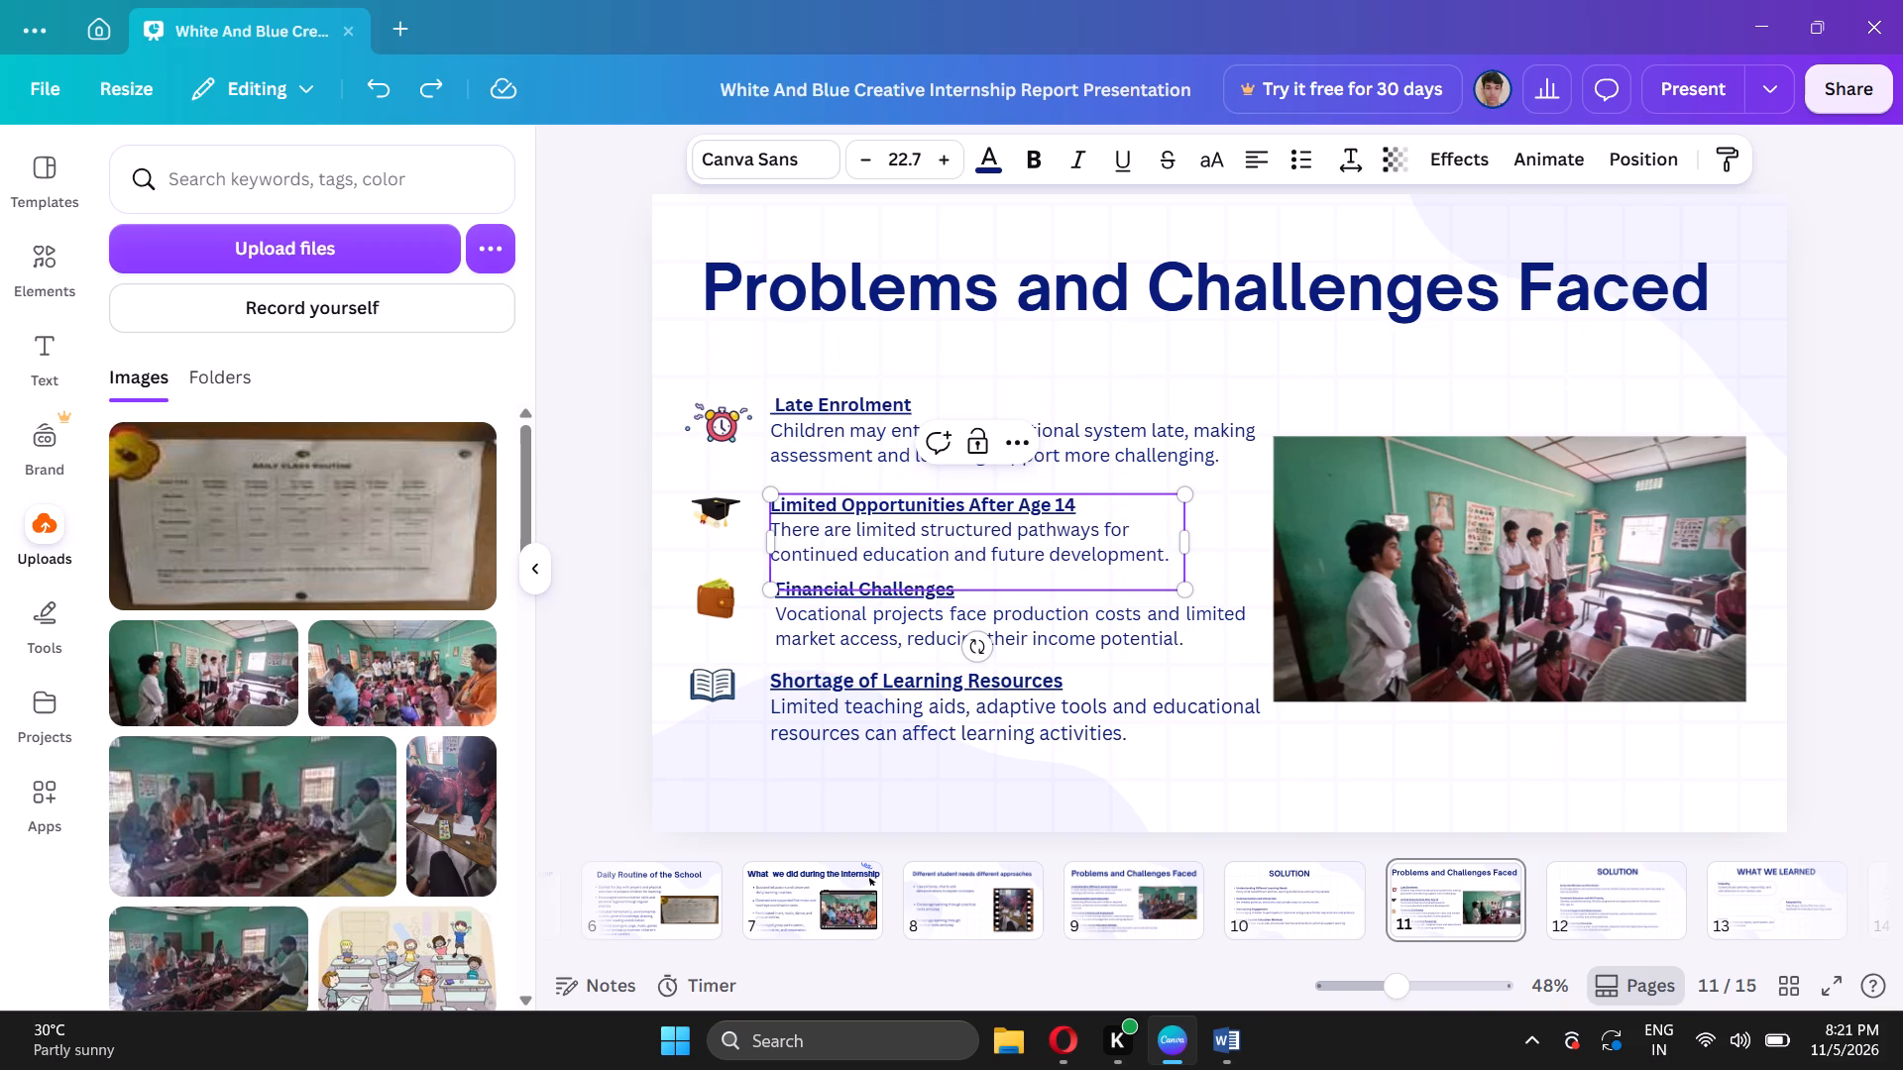
pyautogui.moveTo(1173, 558); pyautogui.dragTo(773, 533)
pyautogui.hotkey('ctrl', 'v')
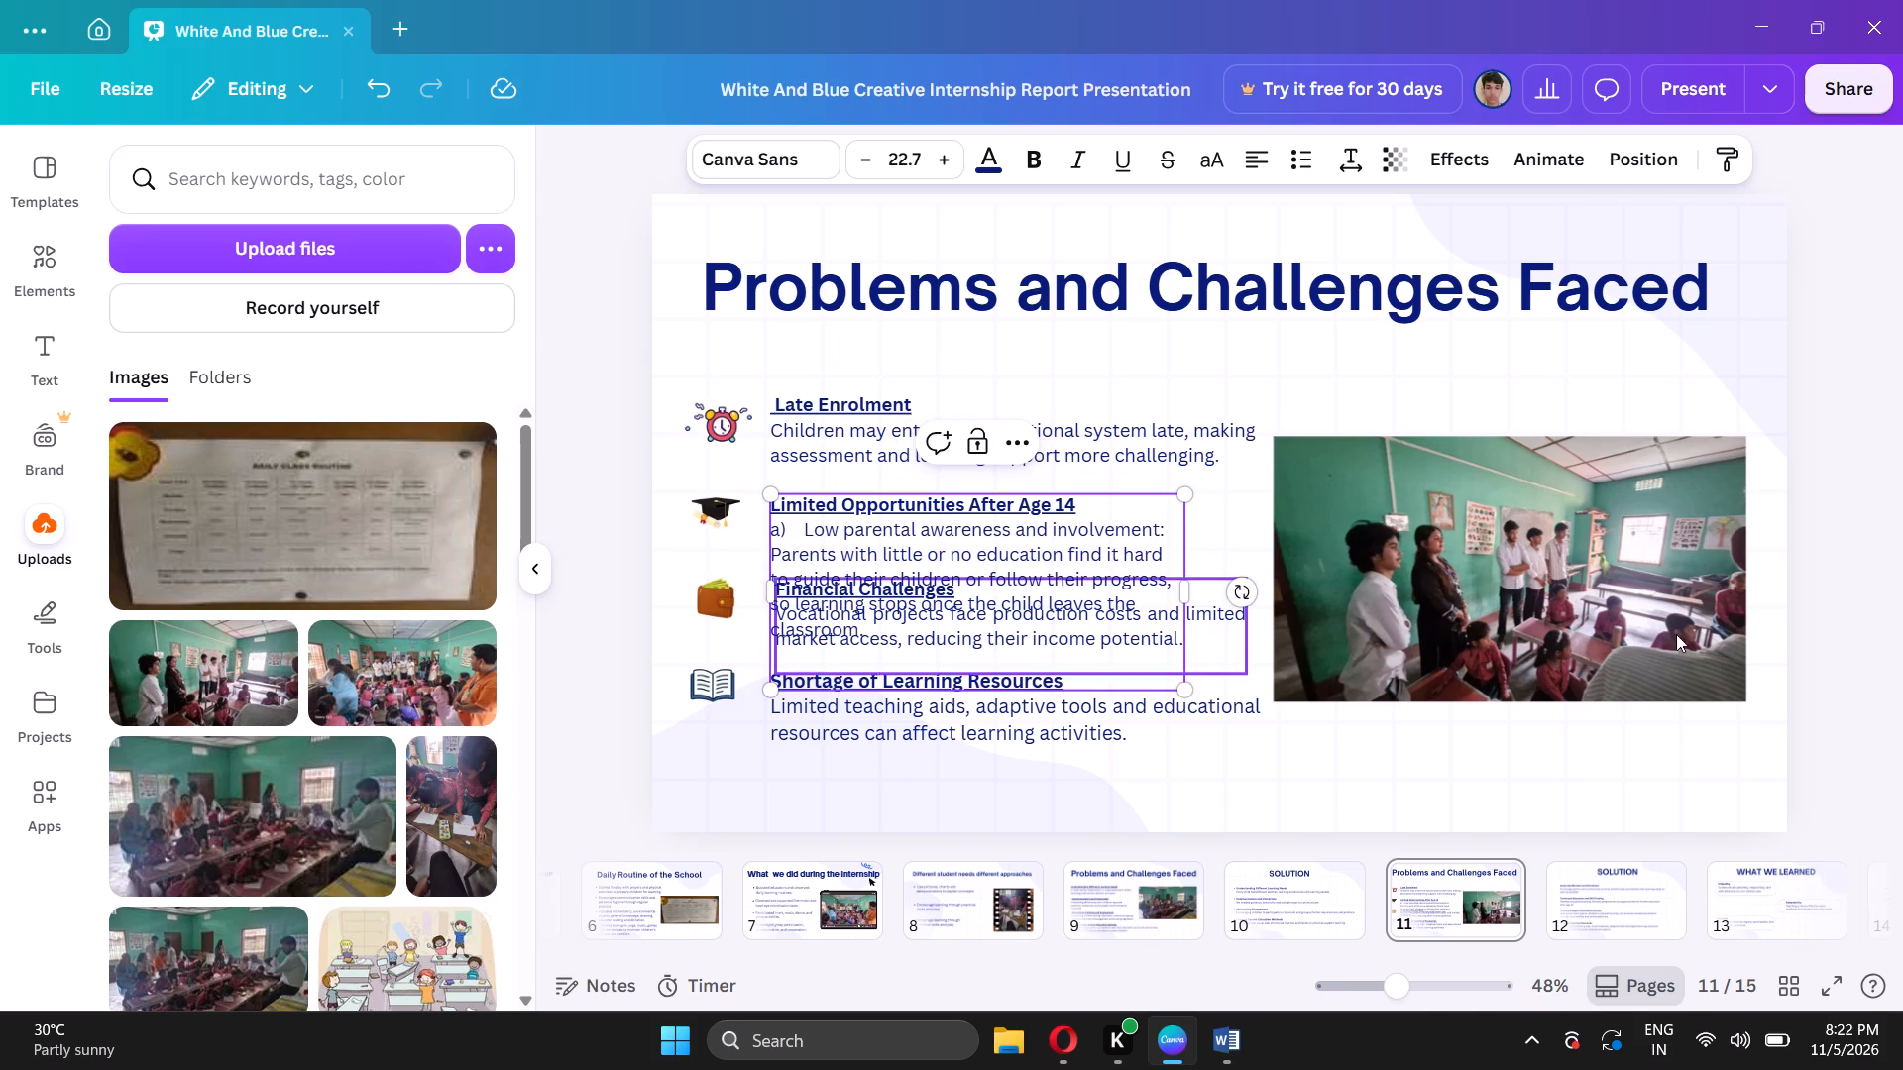
# Move the parental awareness text block clear of Financial Challenges and make "Low parental awareness and involvement:" bold and underlined.
pyautogui.click(1873, 569)
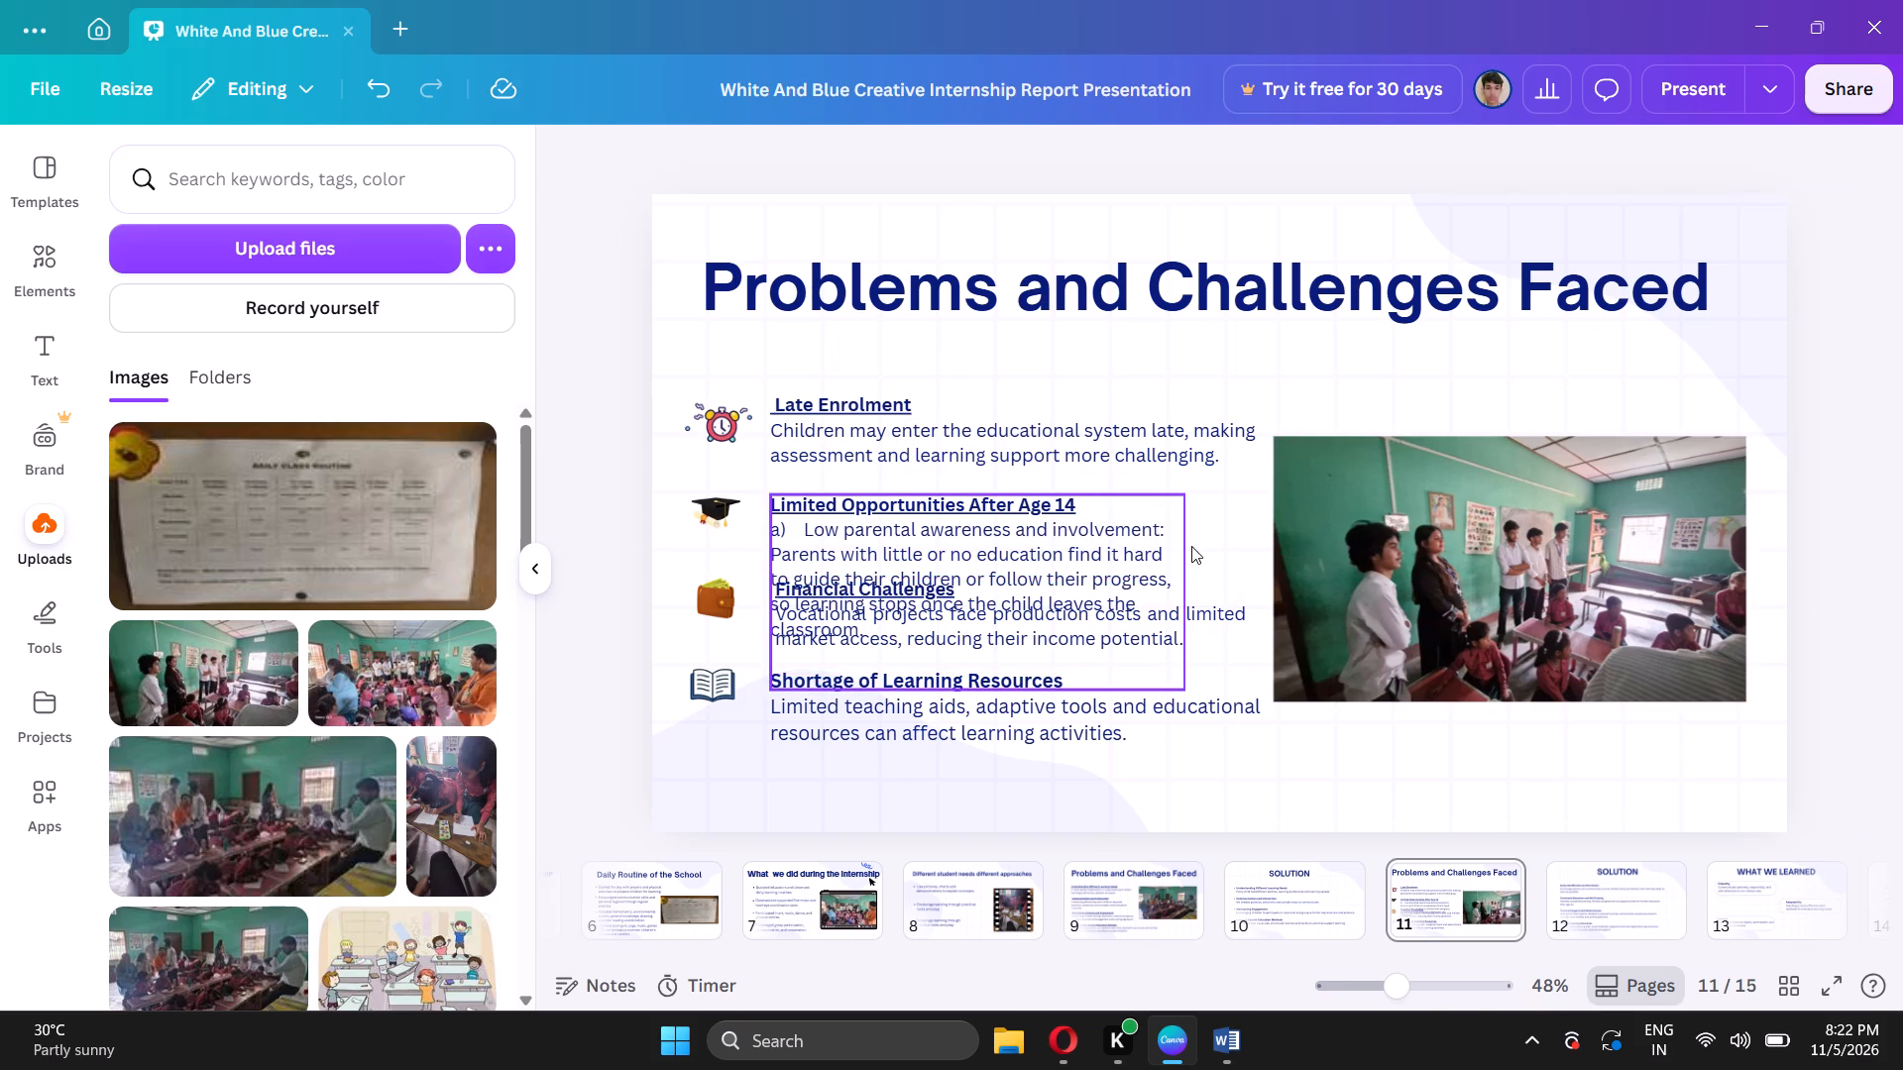
pyautogui.moveTo(1166, 567); pyautogui.dragTo(1275, 363)
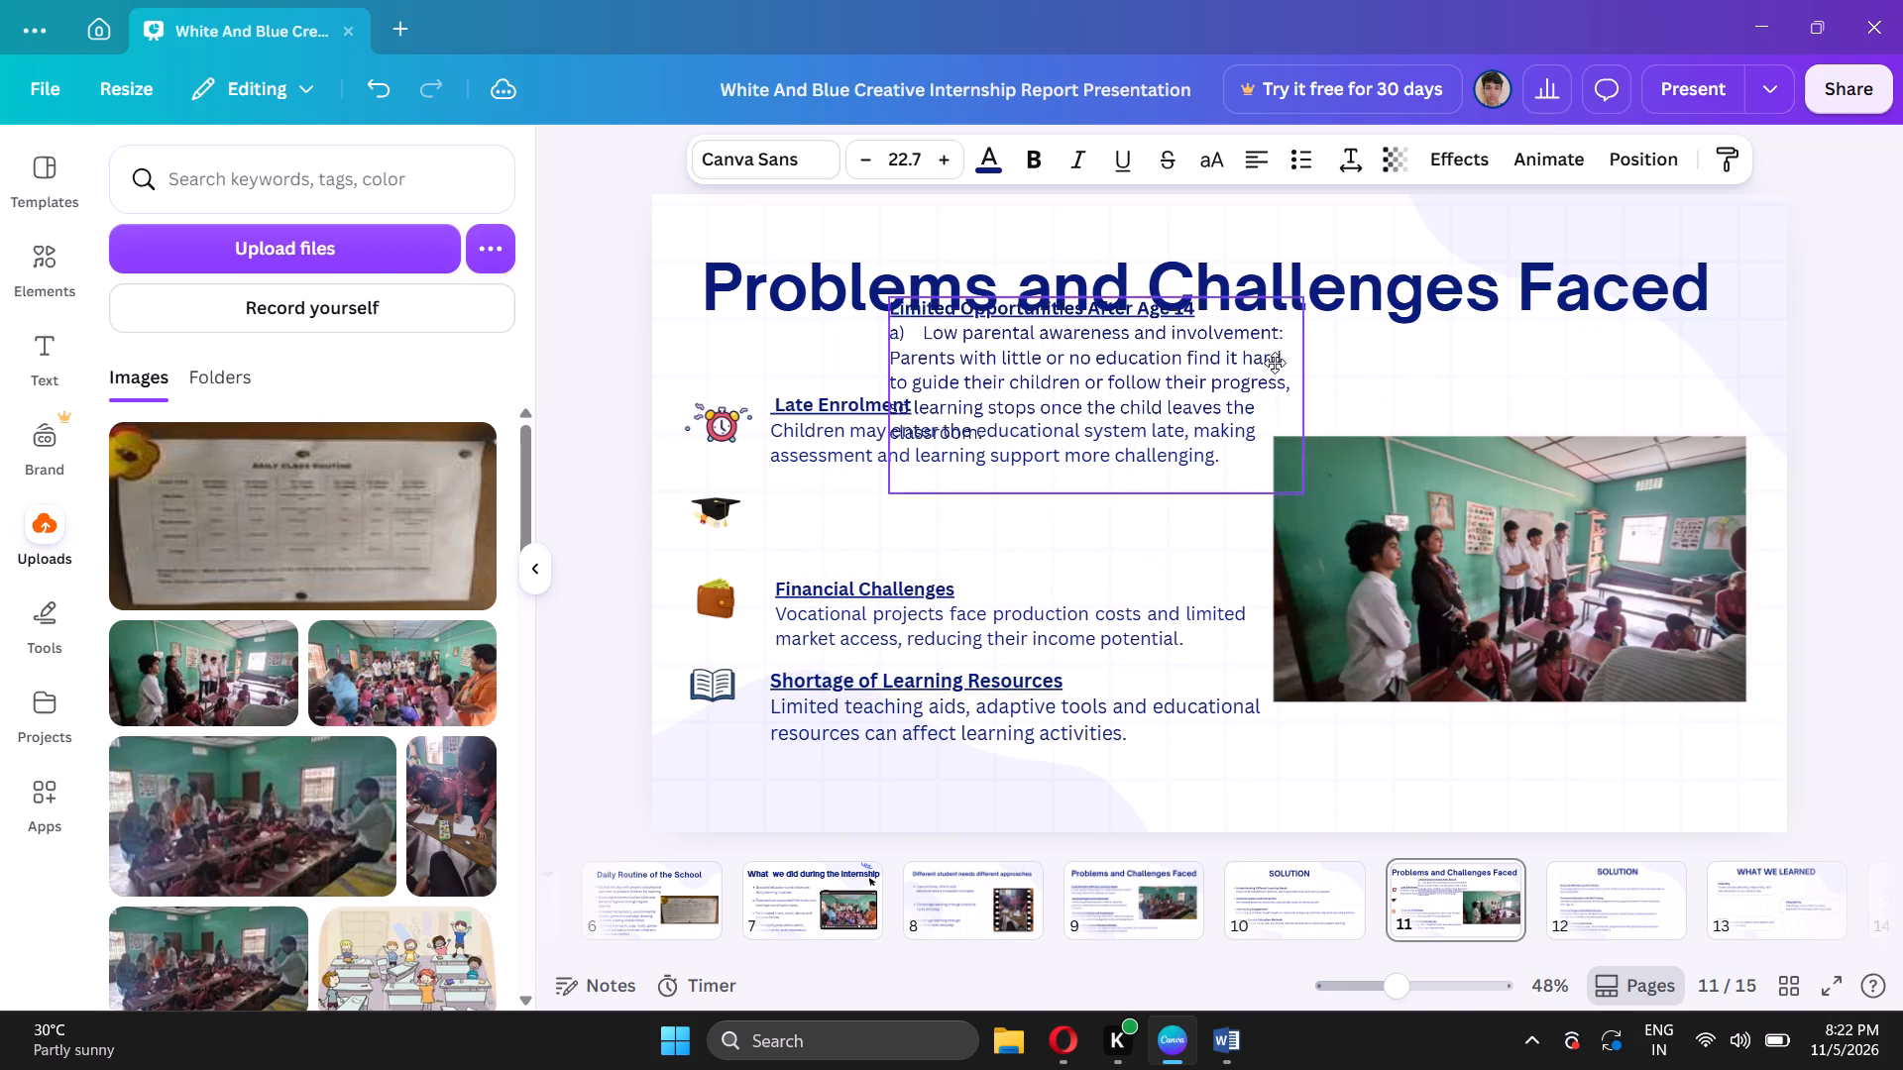
pyautogui.moveTo(1275, 363); pyautogui.dragTo(1266, 379)
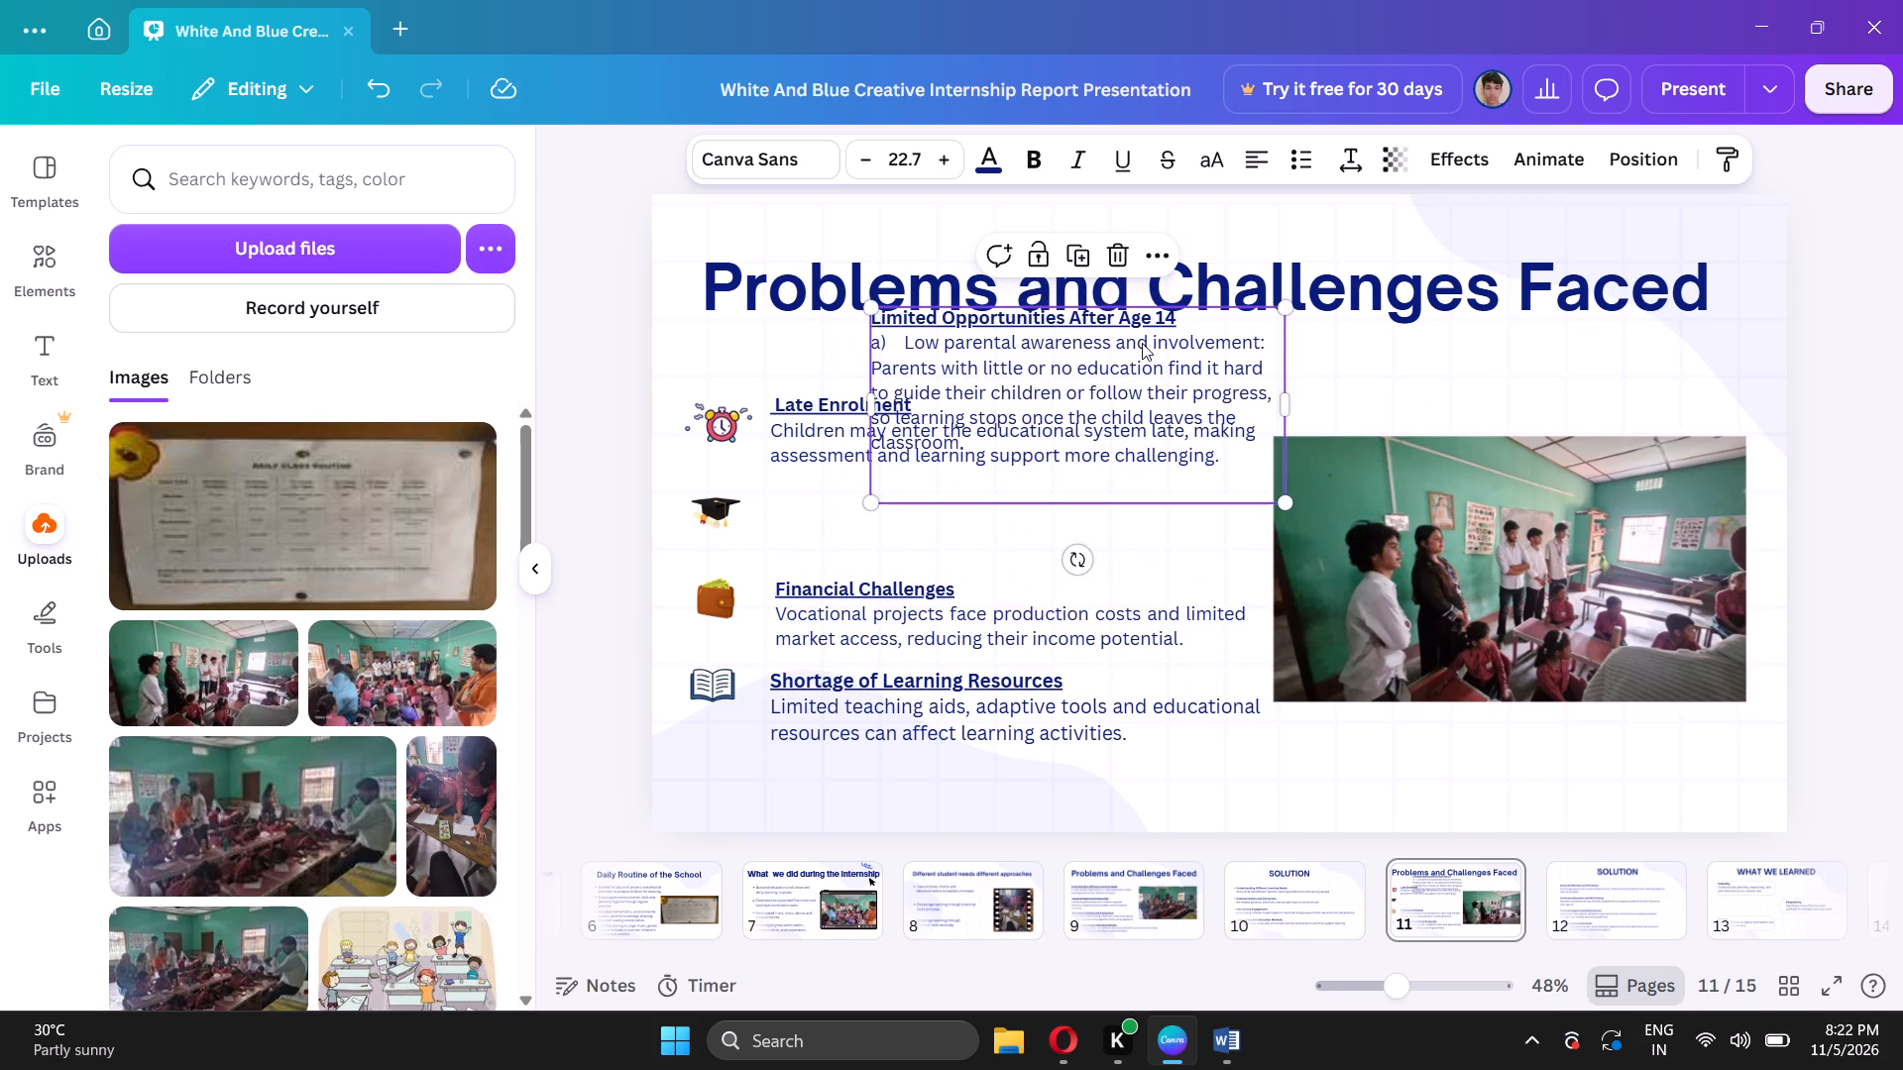
pyautogui.click(1264, 342)
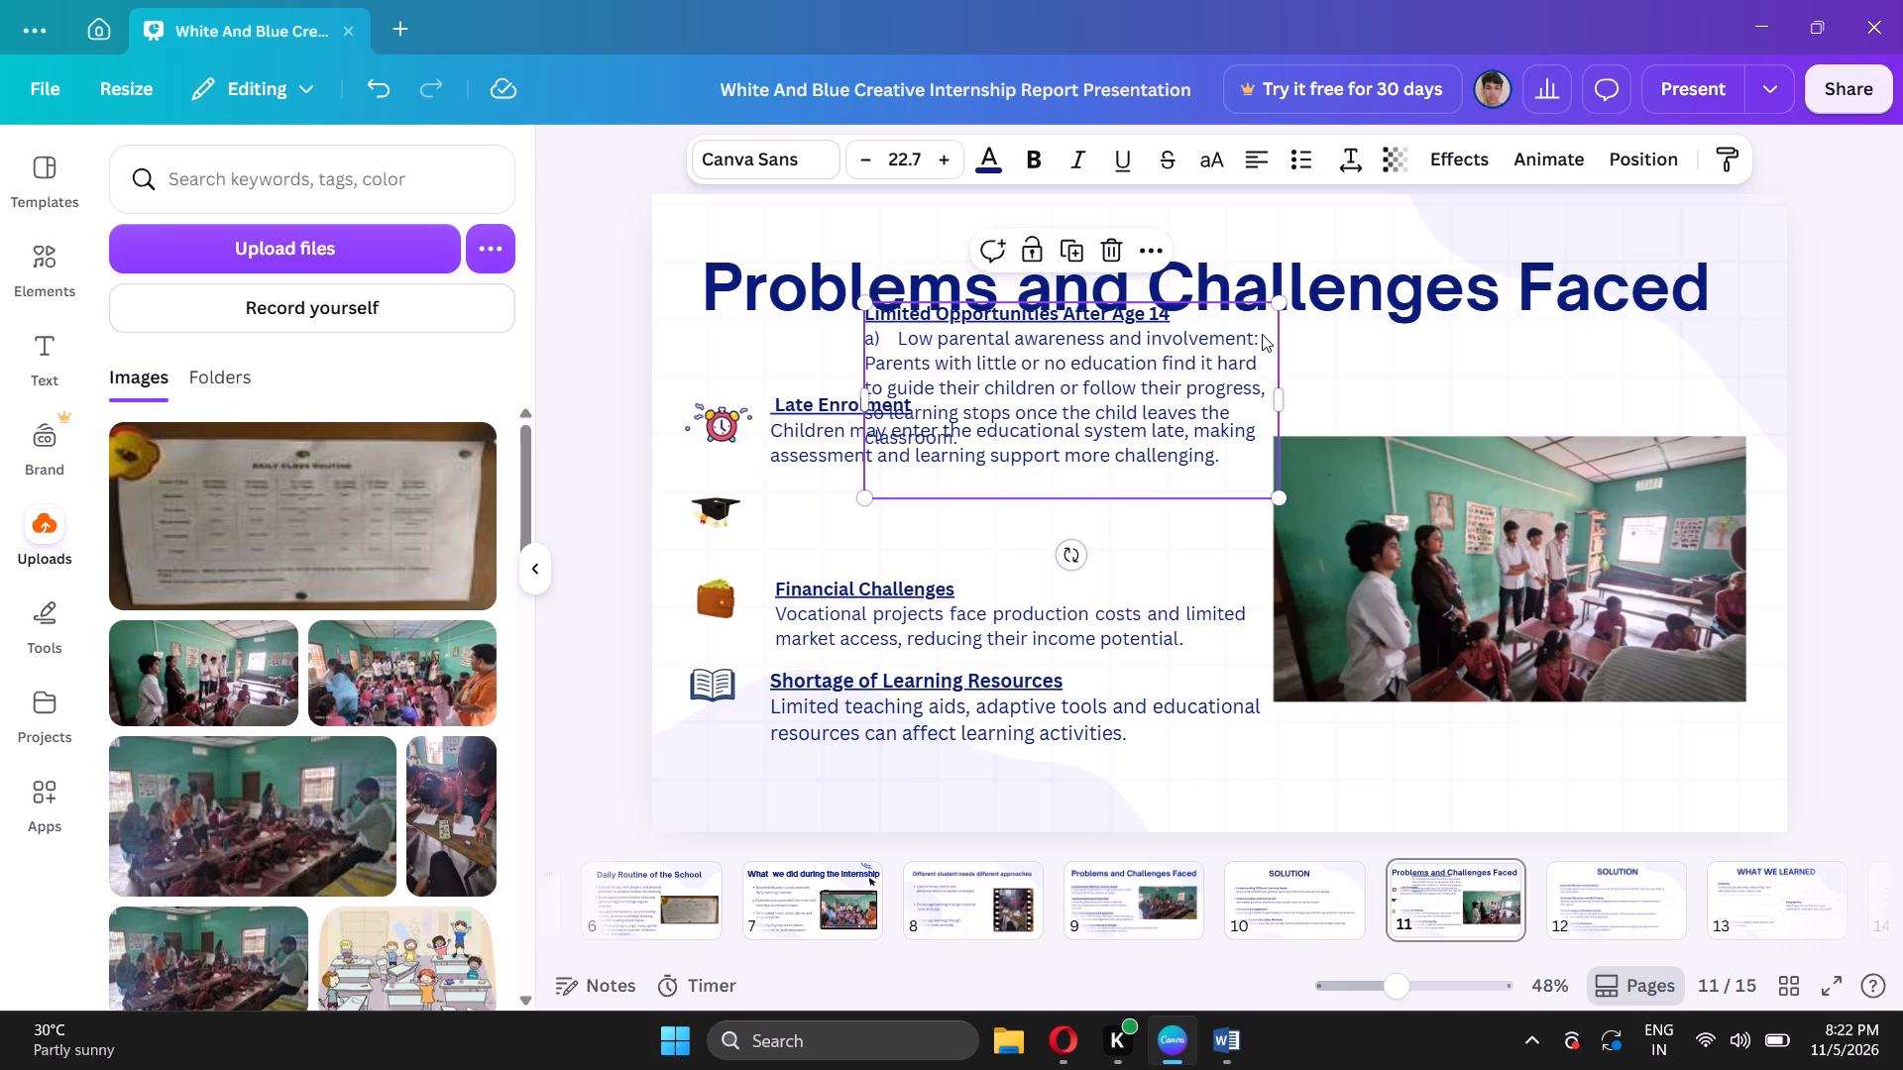
pyautogui.click(1262, 334)
pyautogui.moveTo(1259, 336); pyautogui.dragTo(909, 332)
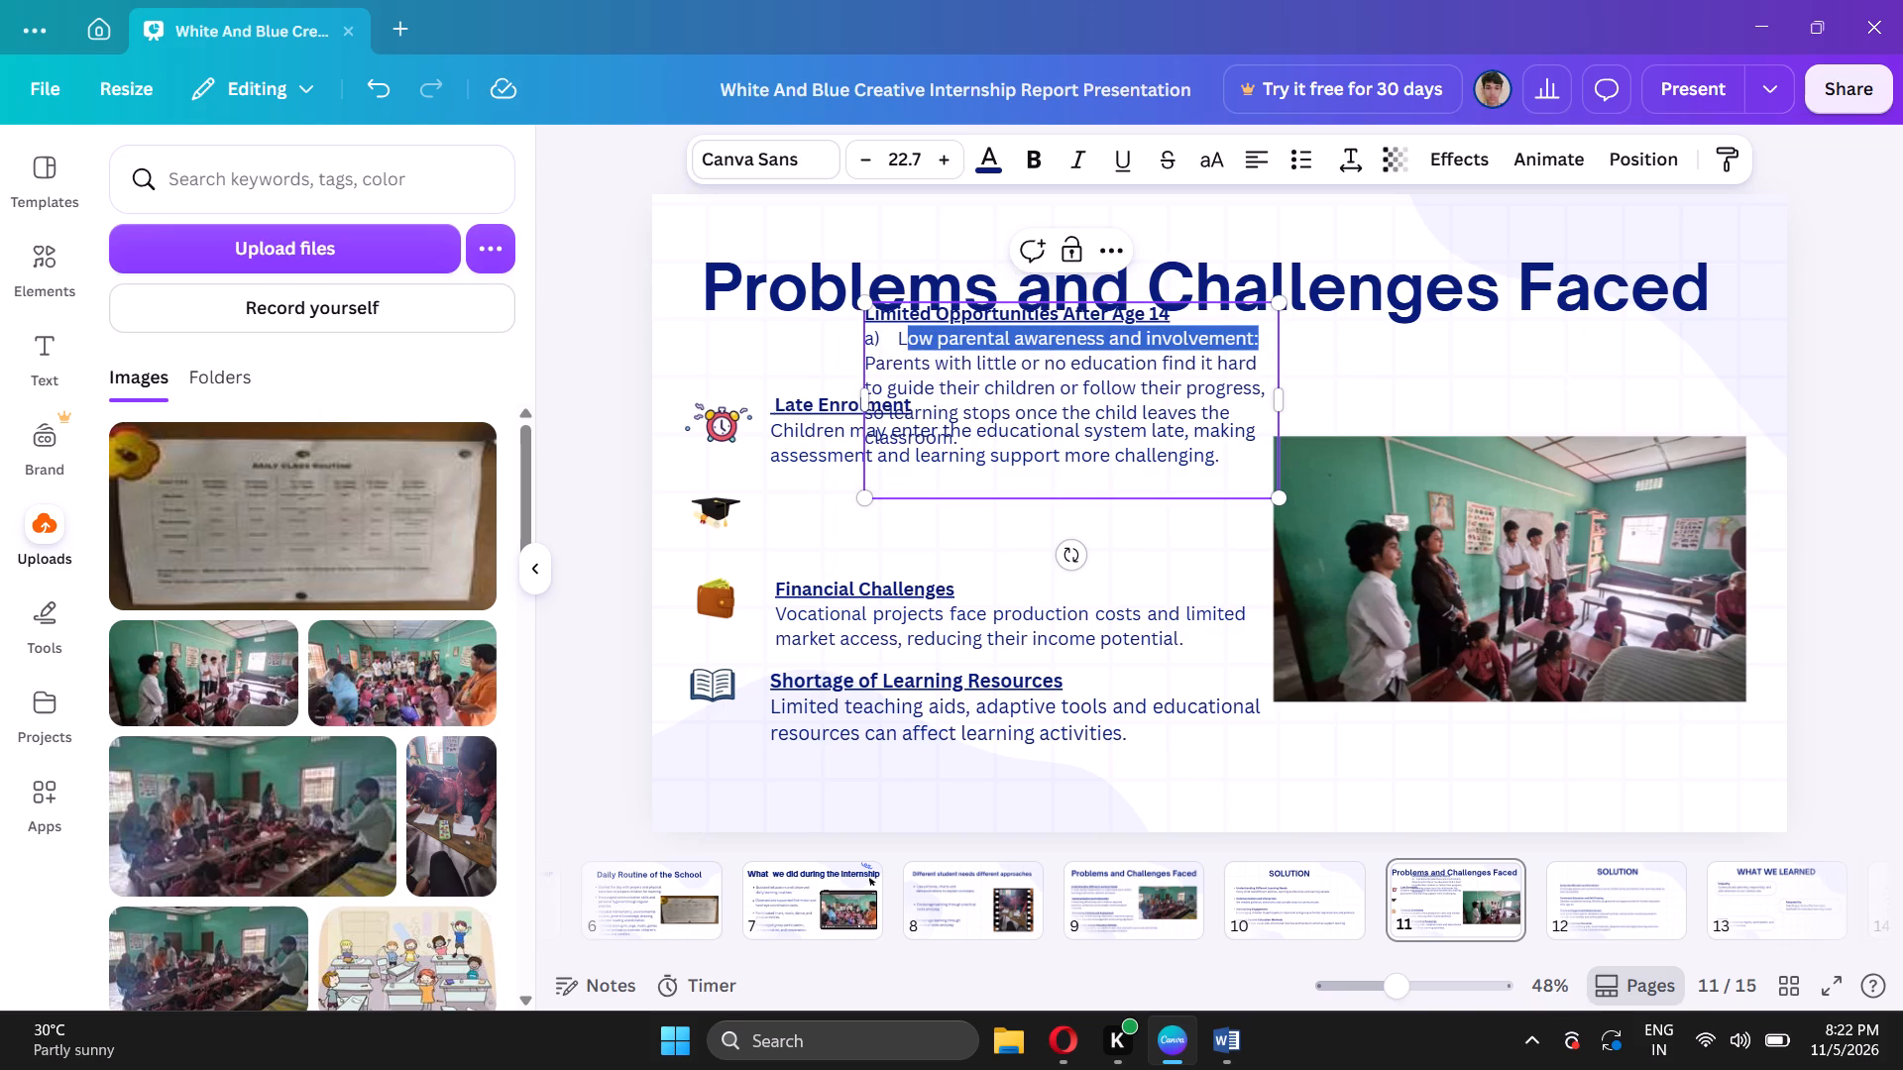
pyautogui.moveTo(909, 332); pyautogui.dragTo(899, 332)
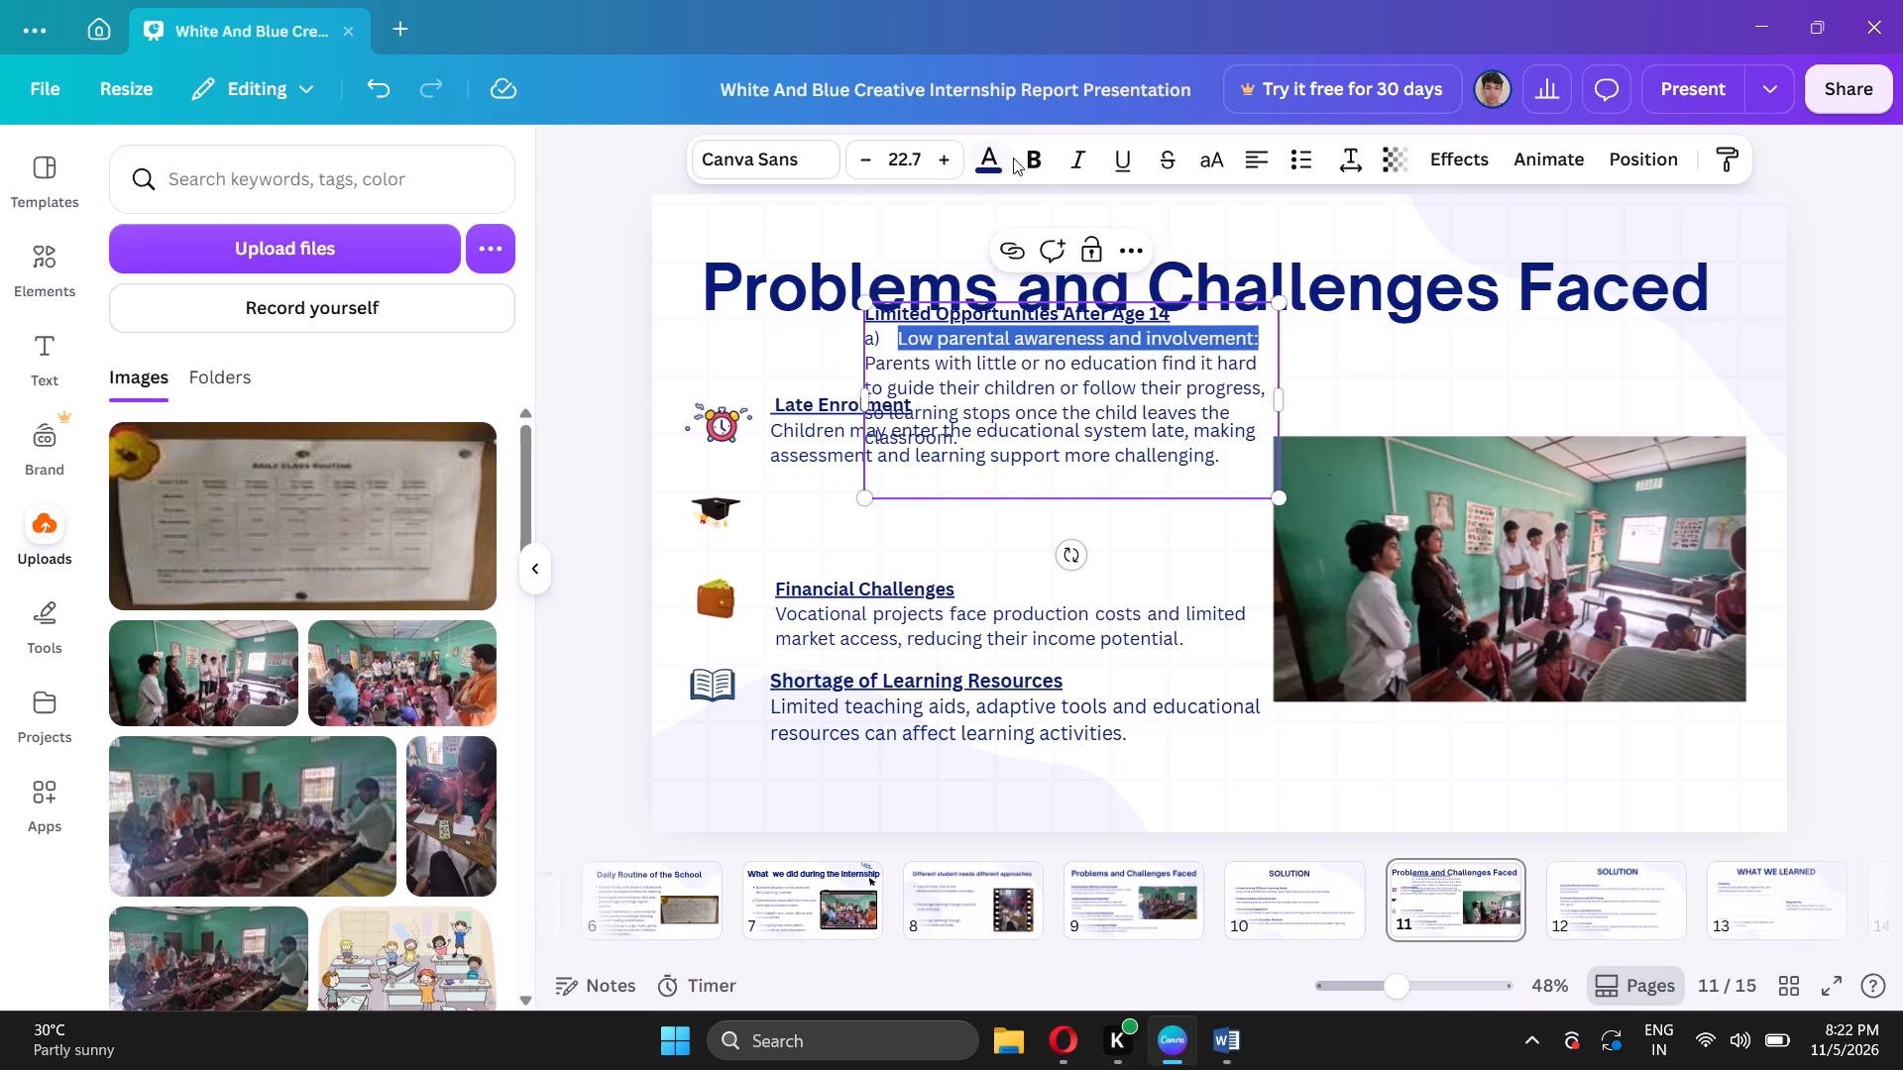
pyautogui.click(1033, 160)
pyautogui.click(1112, 169)
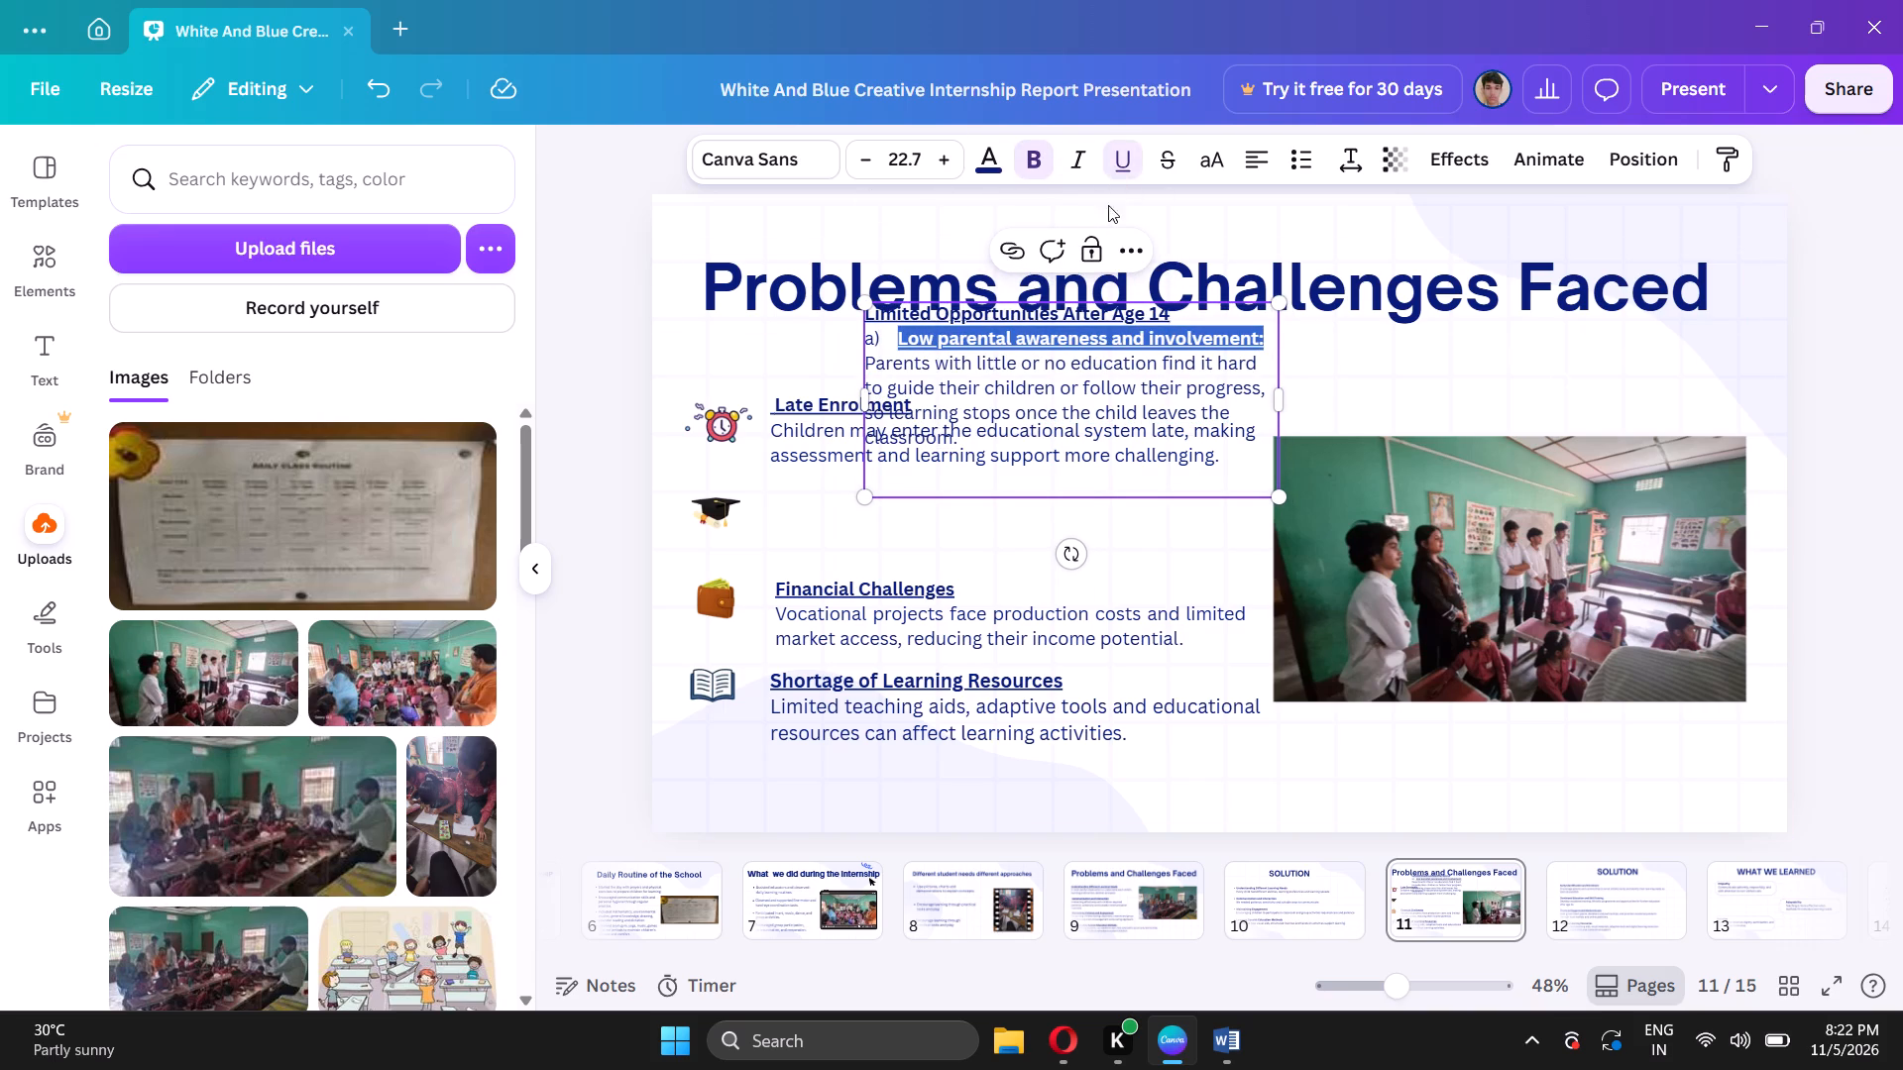
# Delete the "Limited Opportunities After Age 14" heading, the "a)" marker and extra spacing before "Low parental awareness and involvement:".
pyautogui.click(886, 337)
pyautogui.press('BackSpace')
pyautogui.press('BackSpace')
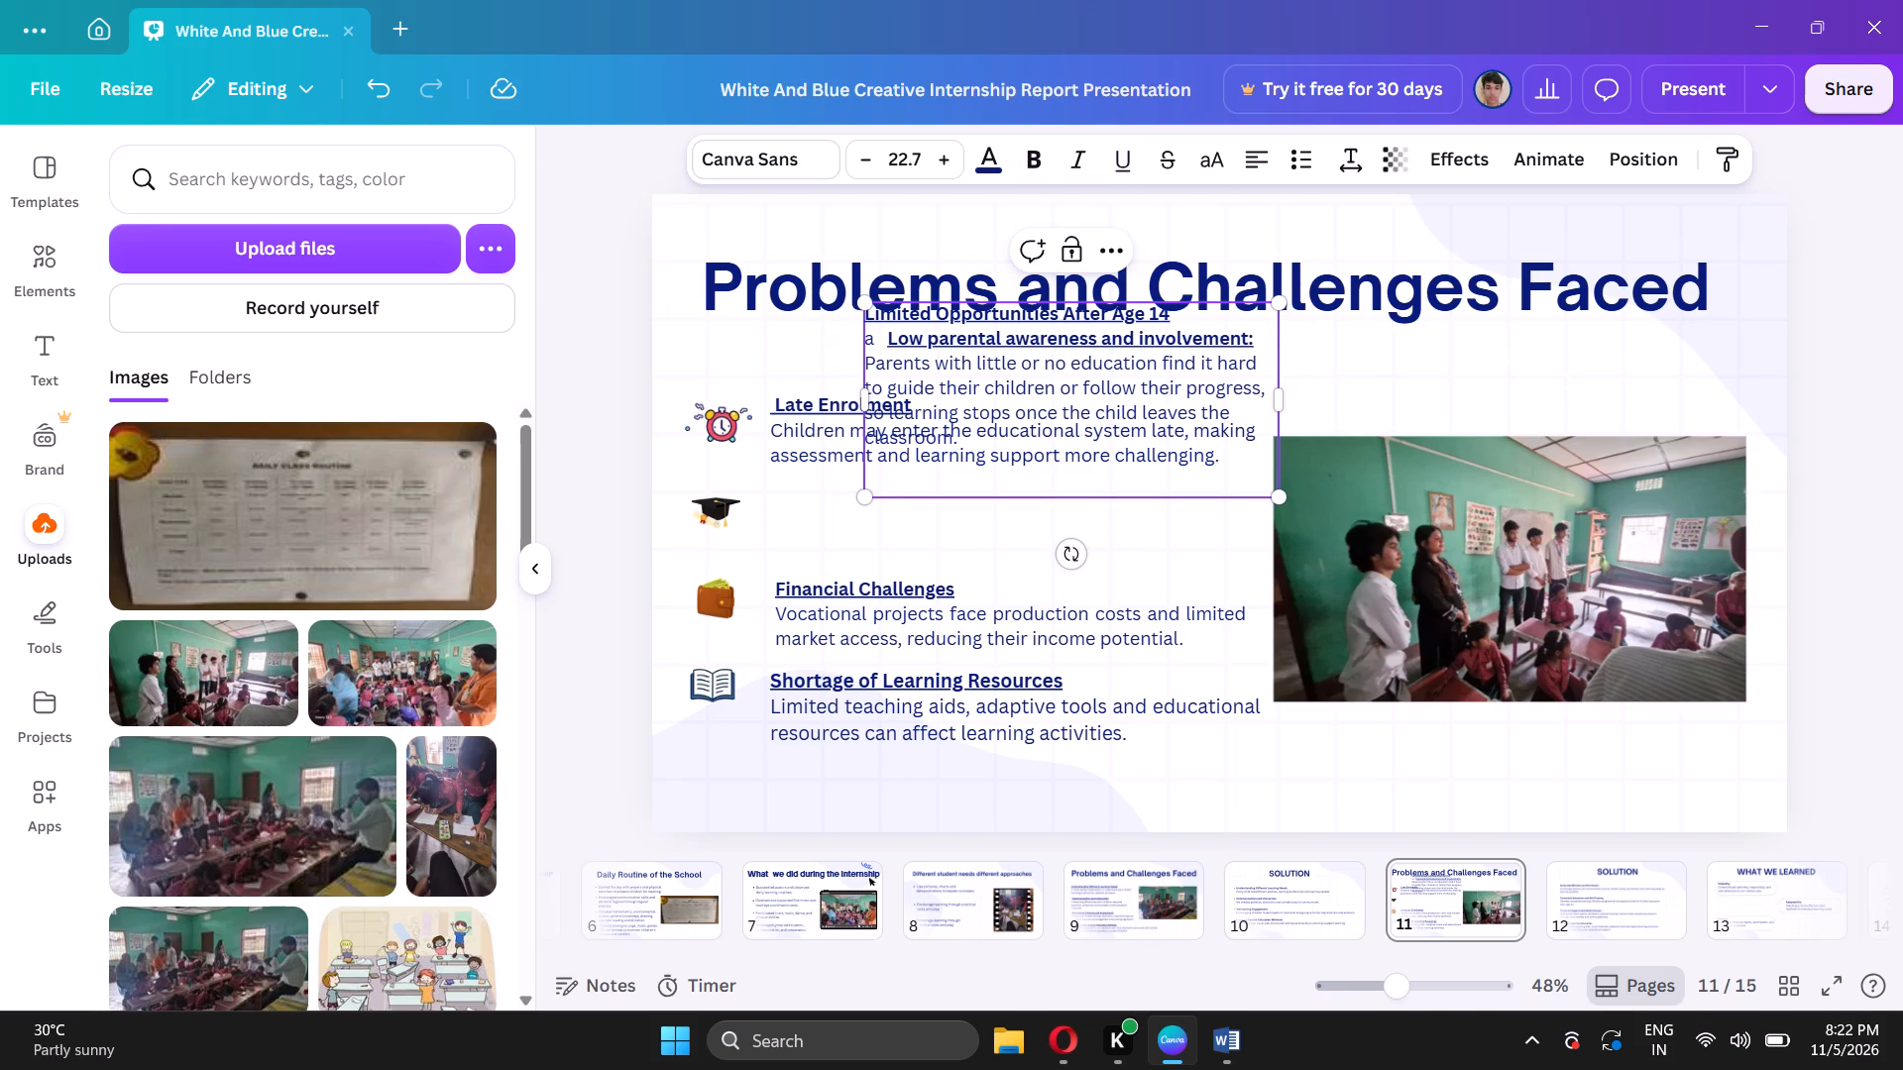
pyautogui.press('BackSpace')
pyautogui.press('BackSpace')
pyautogui.press('BackSpace')
pyautogui.press('BackSpace')
pyautogui.press('BackSpace')
pyautogui.press('BackSpace')
pyautogui.press('BackSpace')
pyautogui.press('BackSpace')
pyautogui.press('BackSpace')
pyautogui.press('BackSpace')
pyautogui.press('BackSpace')
pyautogui.press('BackSpace')
pyautogui.press('BackSpace')
pyautogui.press('BackSpace')
pyautogui.press('BackSpace')
pyautogui.press('BackSpace')
pyautogui.press('BackSpace')
pyautogui.press('BackSpace')
pyautogui.press('BackSpace')
pyautogui.press('BackSpace')
pyautogui.press('BackSpace')
pyautogui.press('BackSpace')
pyautogui.press('BackSpace')
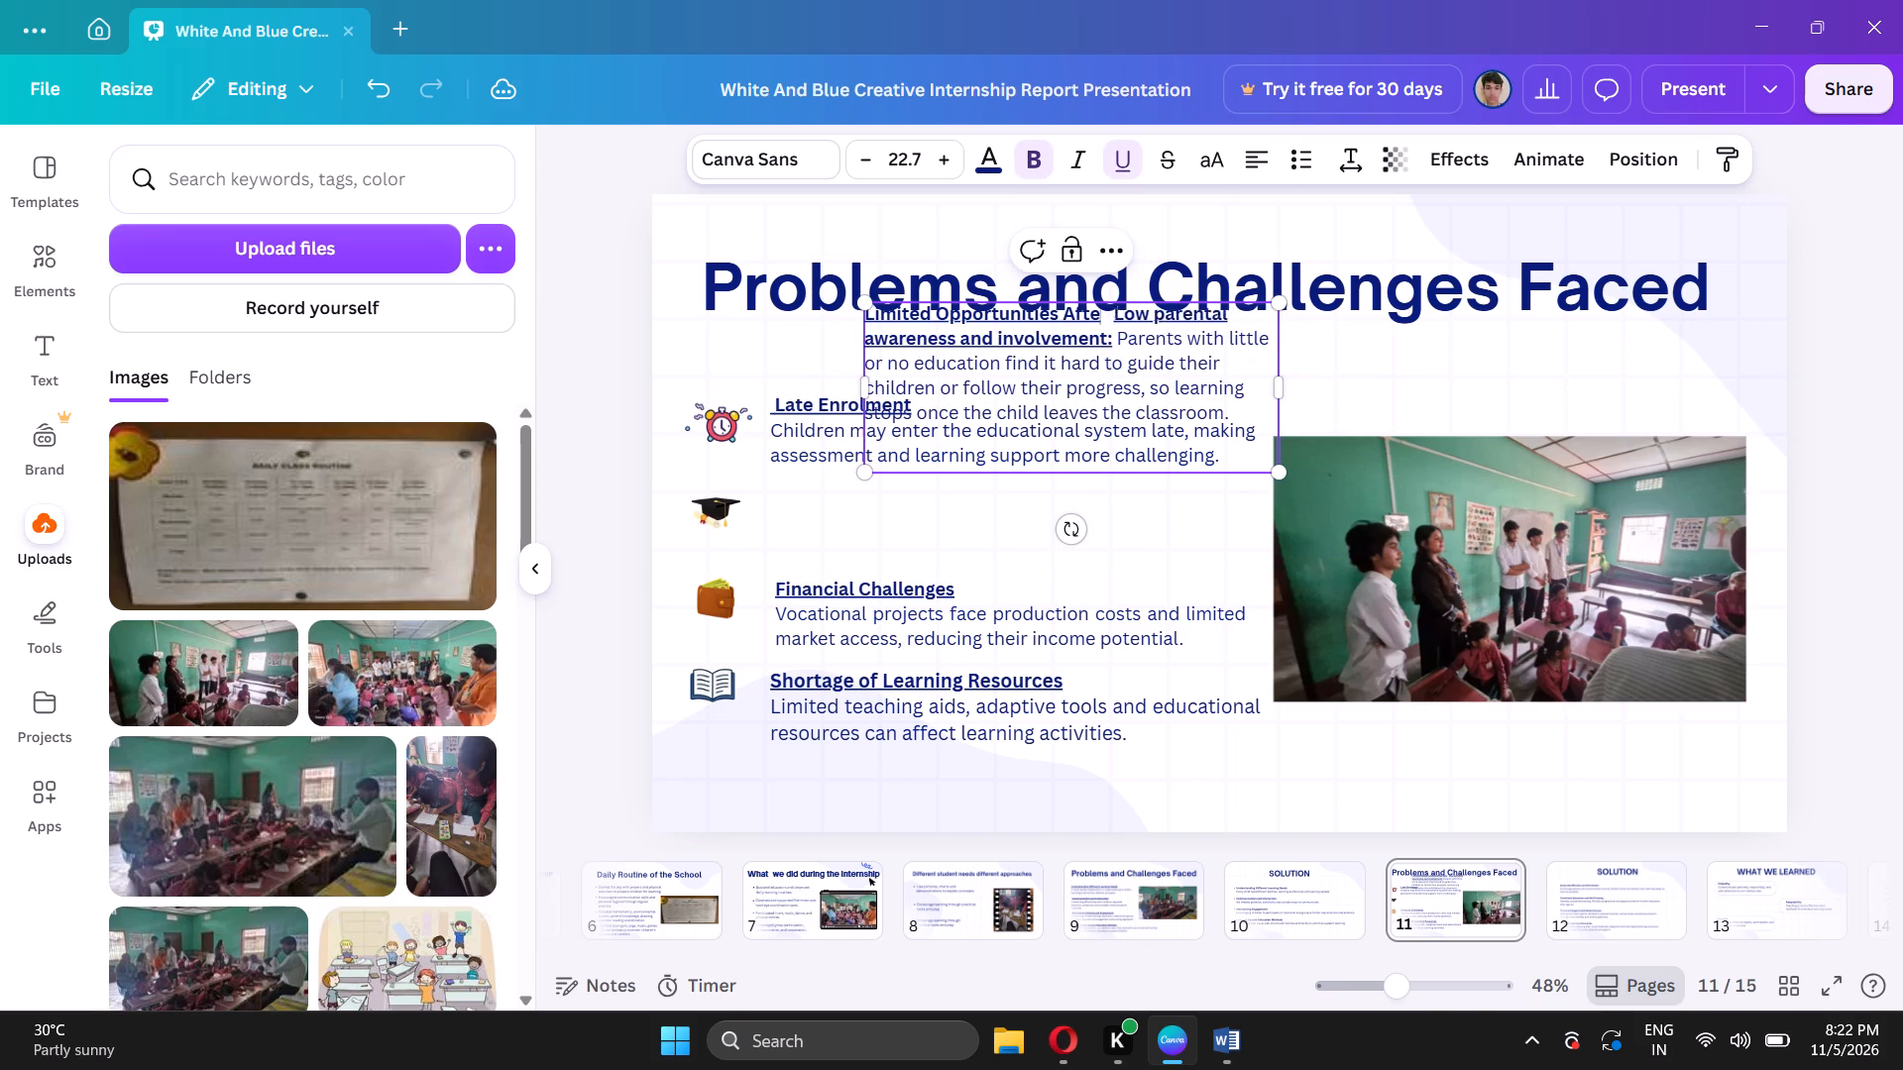
pyautogui.press('BackSpace')
pyautogui.press('BackSpace')
pyautogui.press('BackSpace')
pyautogui.press('BackSpace')
pyautogui.press('BackSpace')
pyautogui.press('BackSpace')
pyautogui.press('BackSpace')
pyautogui.press('BackSpace')
pyautogui.press('BackSpace')
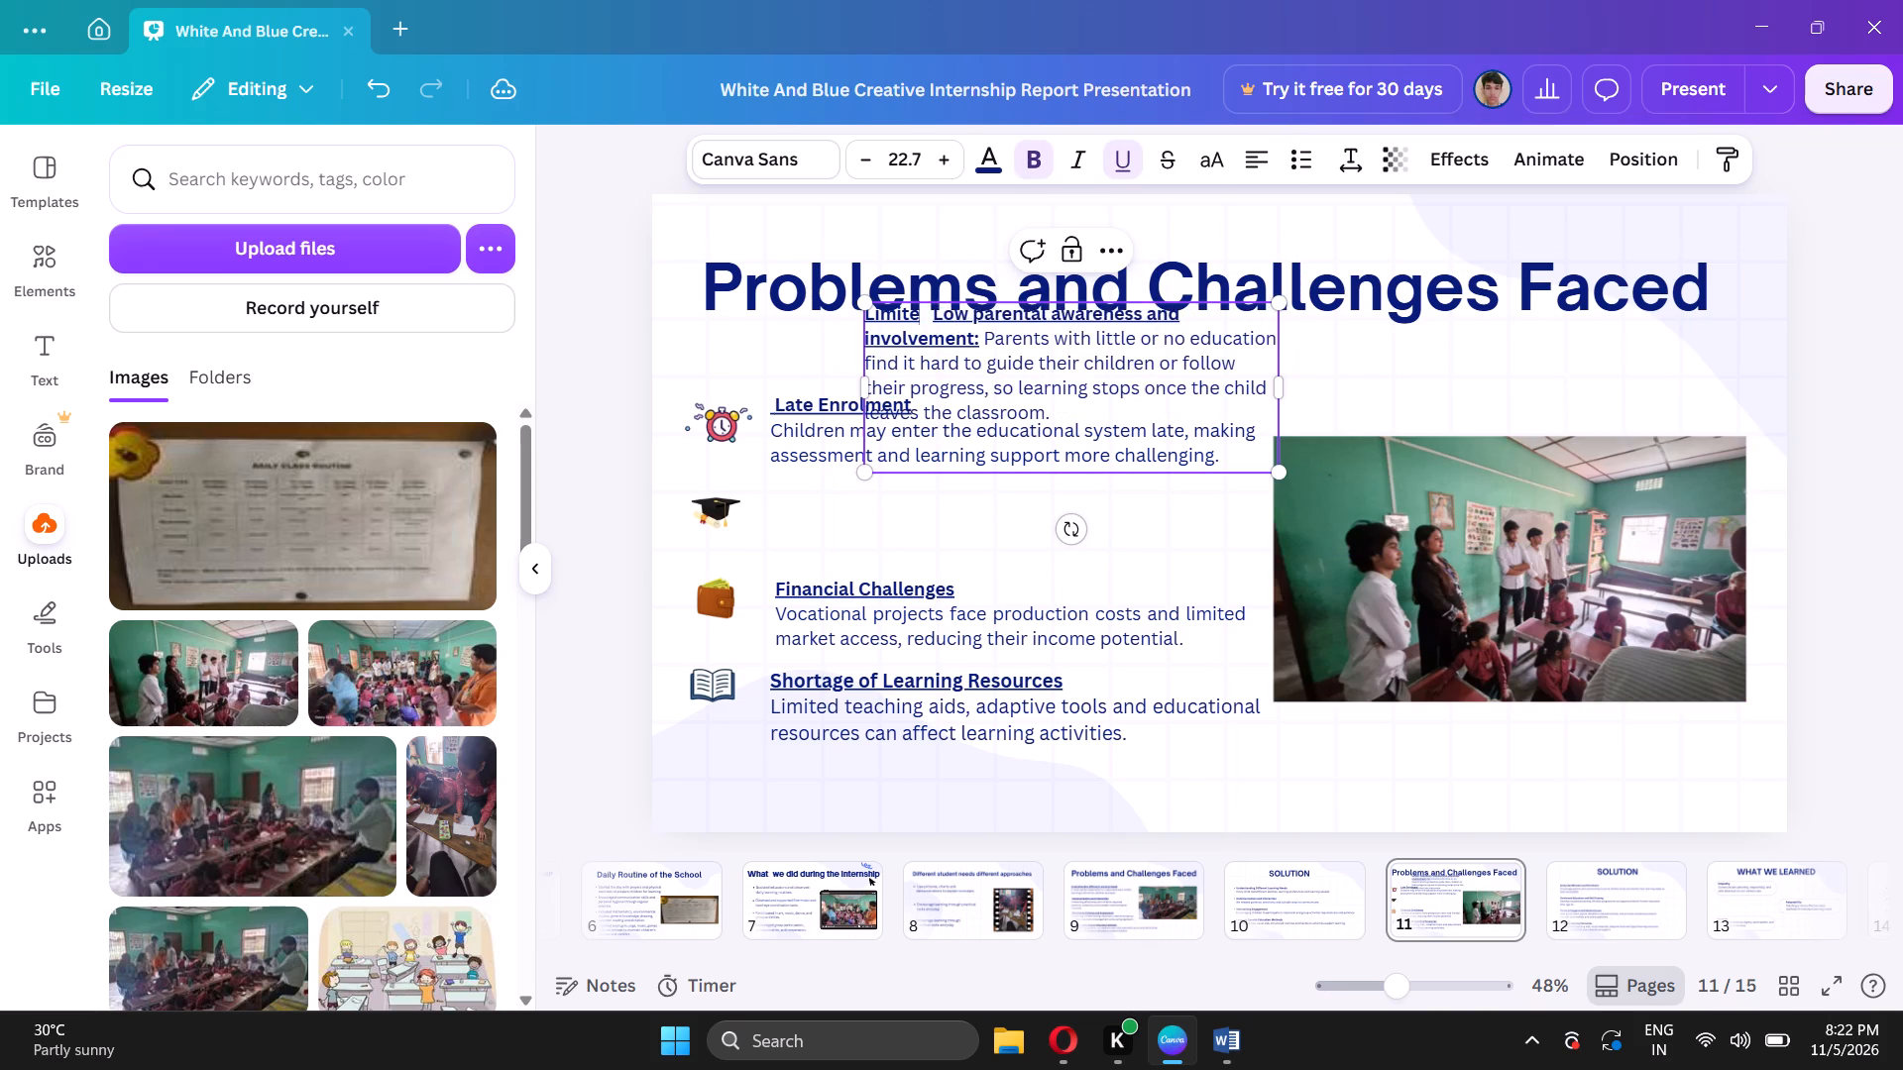
pyautogui.press('BackSpace')
pyautogui.press('BackSpace')
pyautogui.press('BackSpace')
pyautogui.press('BackSpace')
pyautogui.press('BackSpace')
pyautogui.press('BackSpace')
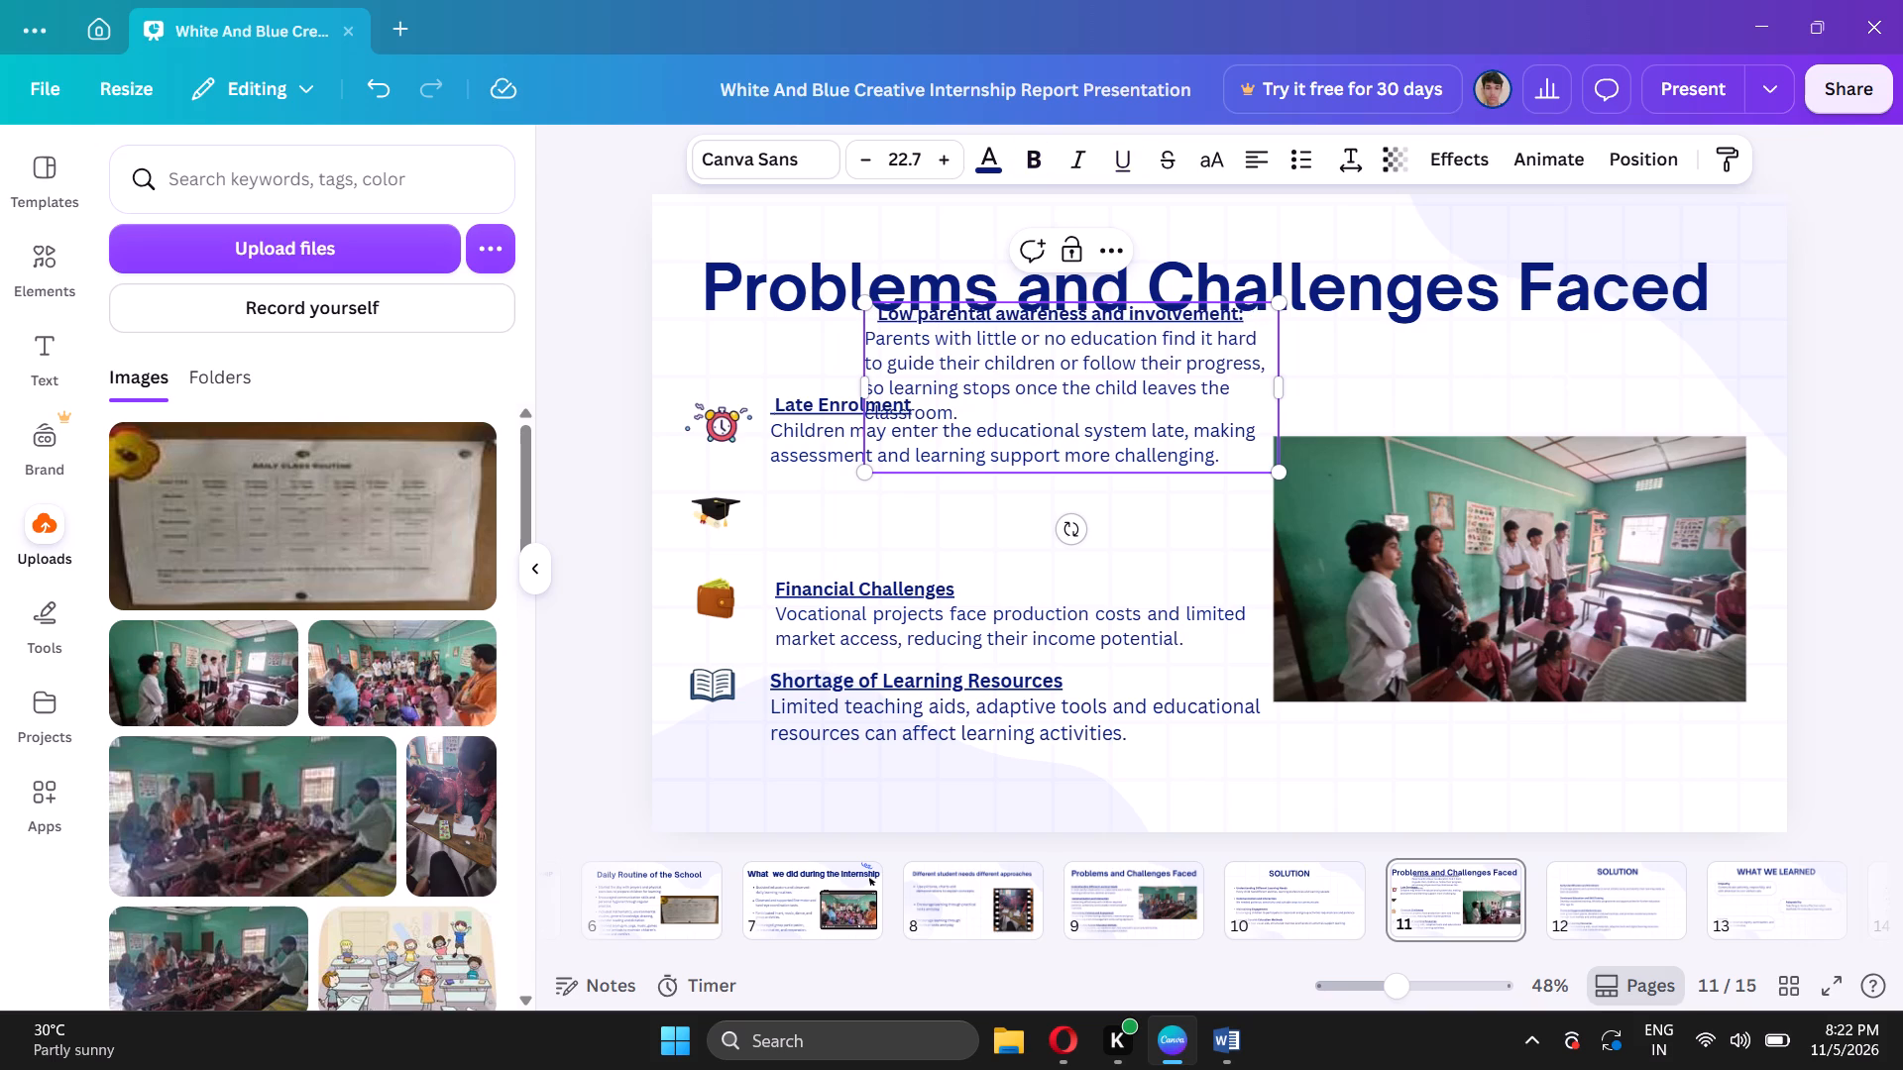
pyautogui.press('Right')
pyautogui.press('Right')
pyautogui.press('BackSpace')
pyautogui.press('BackSpace')
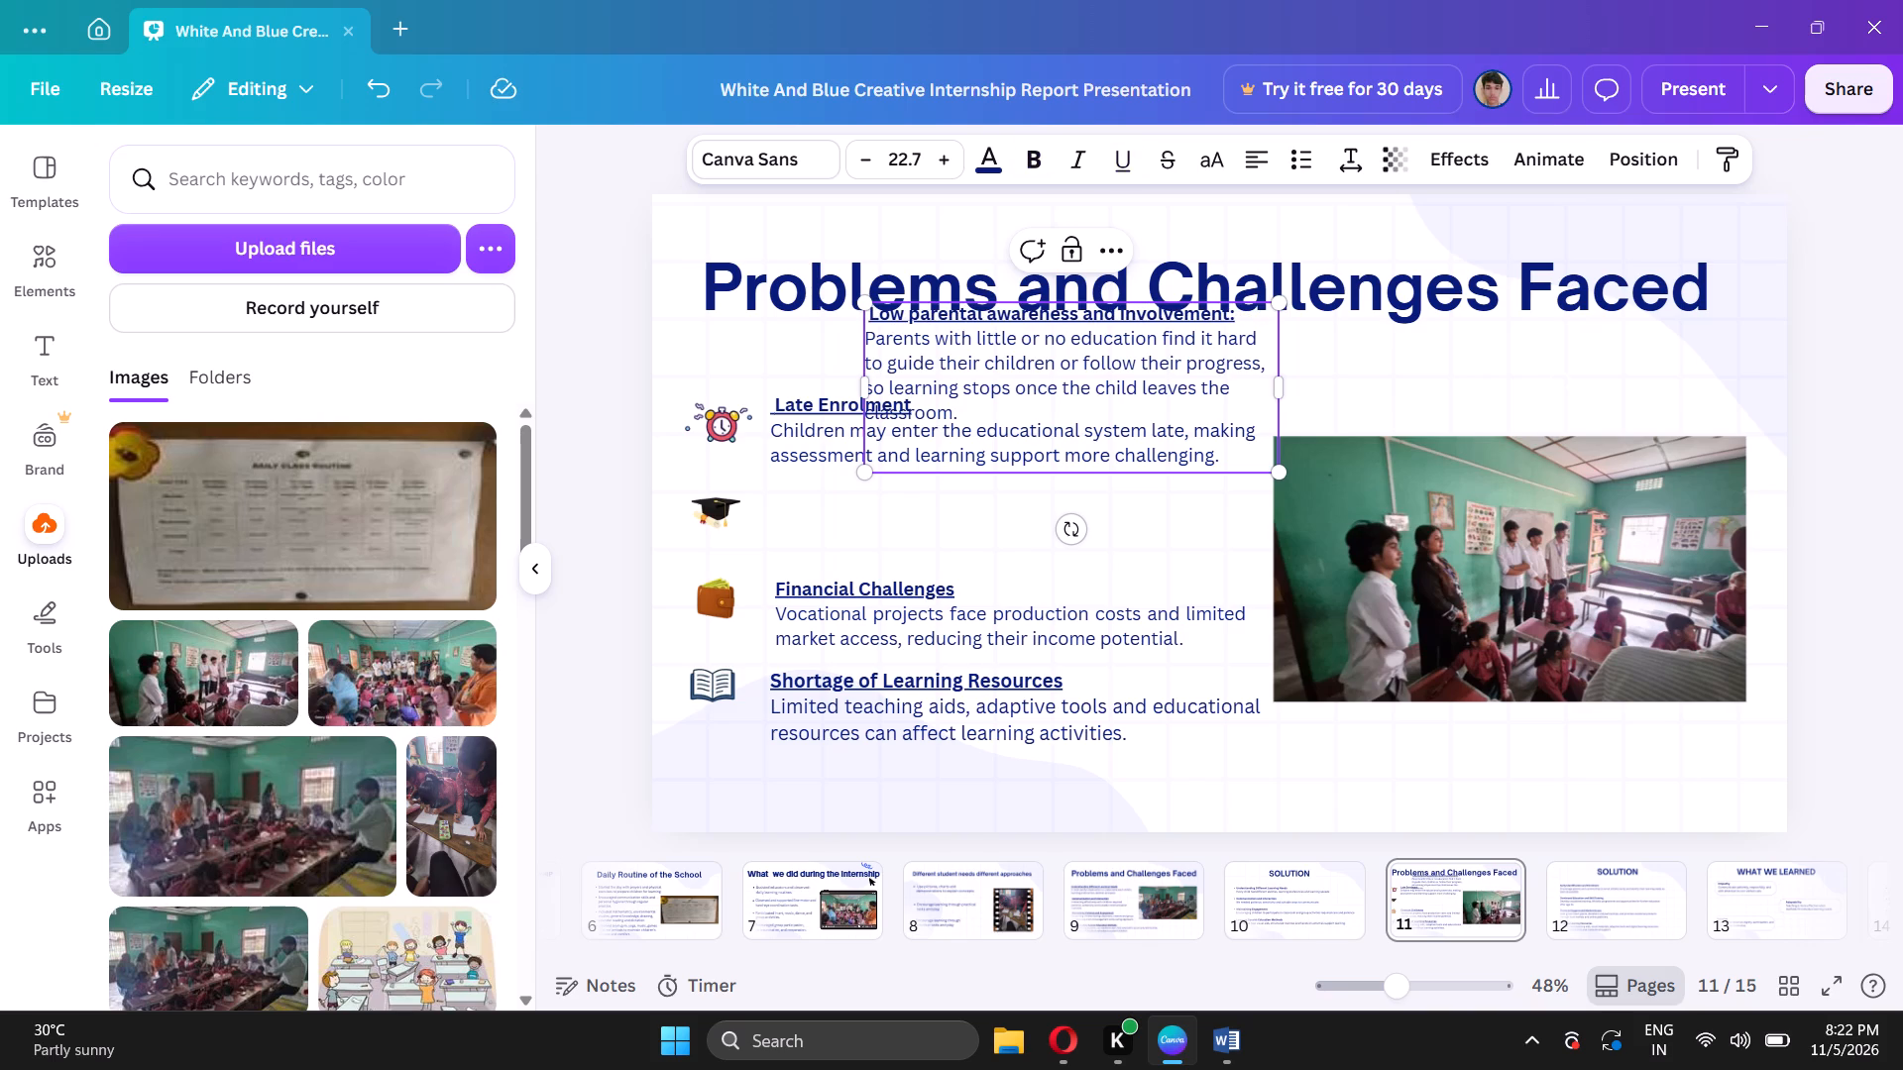
# Scale the parental awareness text down to size 19.5 and place it beside the graduation cap icon, under Late Enrolment.
pyautogui.moveTo(1281, 469); pyautogui.dragTo(1274, 455)
pyautogui.moveTo(1274, 455); pyautogui.dragTo(1231, 415)
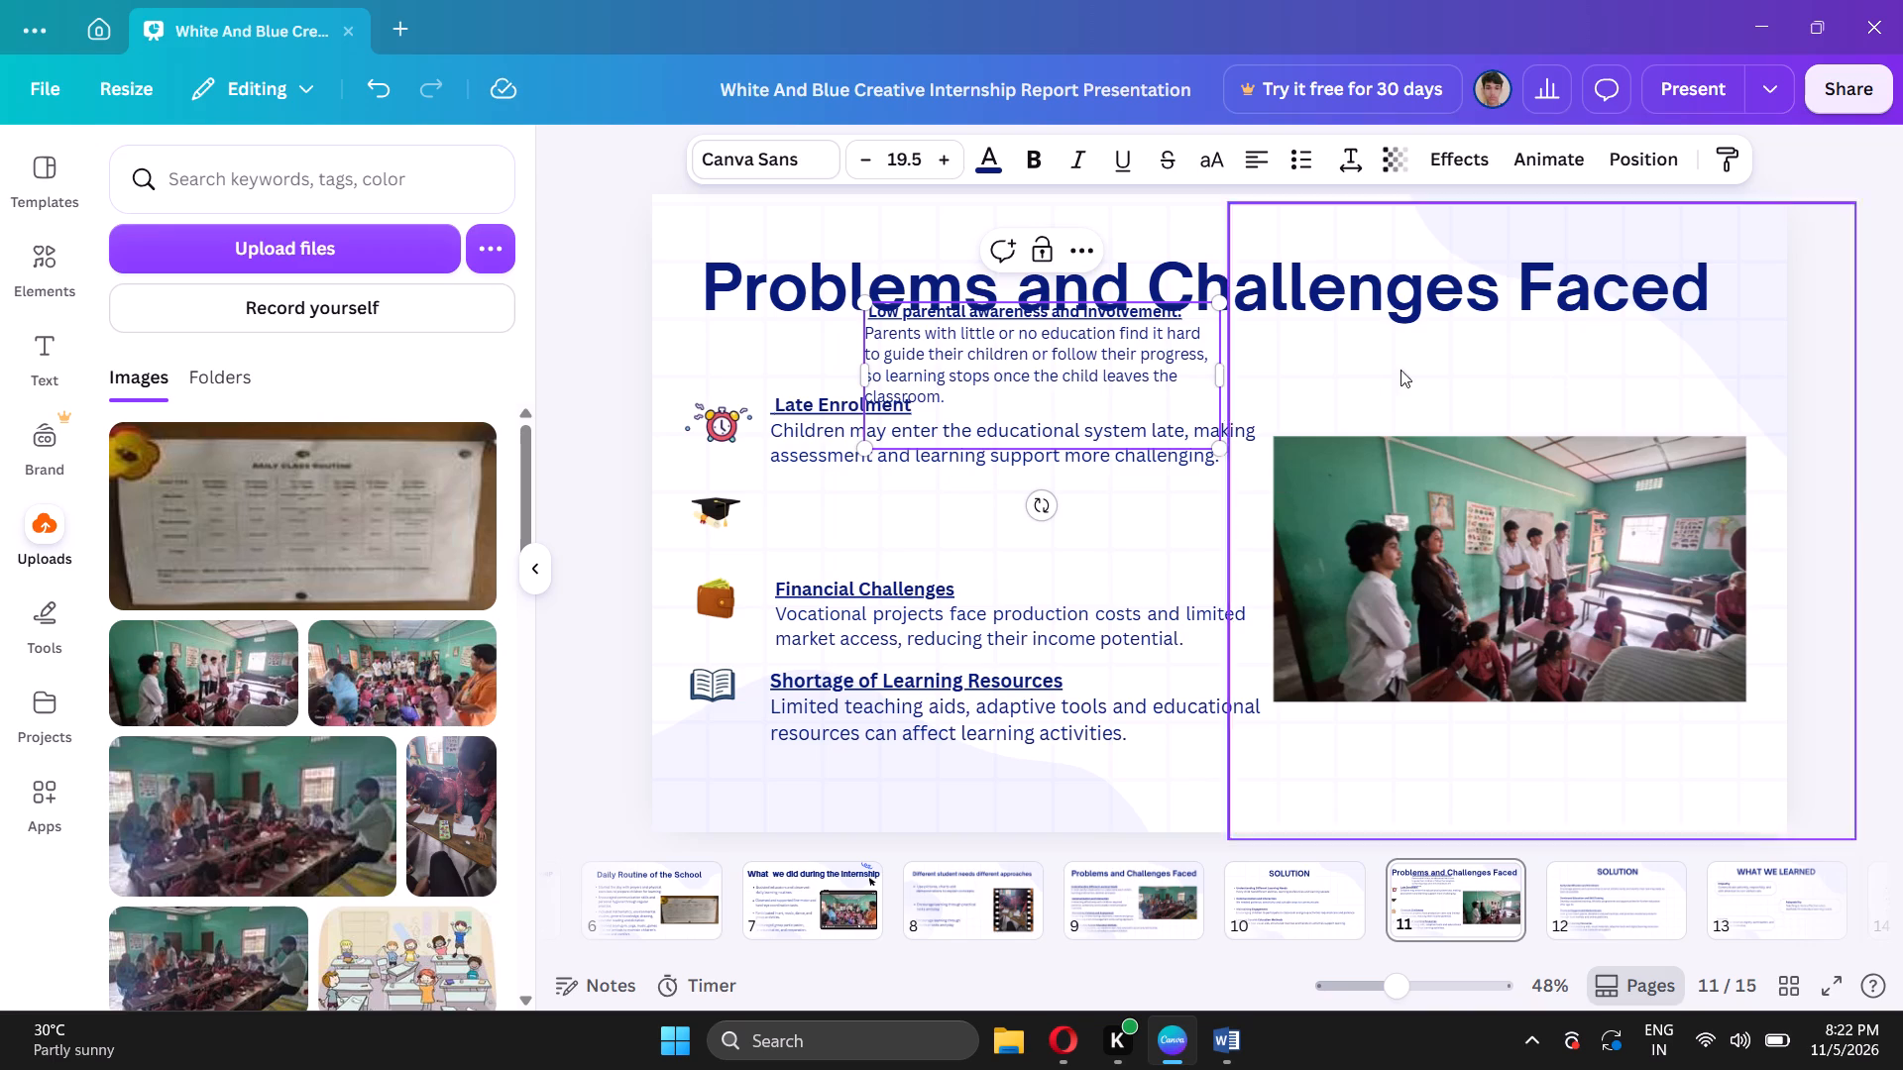
pyautogui.click(1827, 333)
pyautogui.moveTo(1152, 380); pyautogui.dragTo(1134, 486)
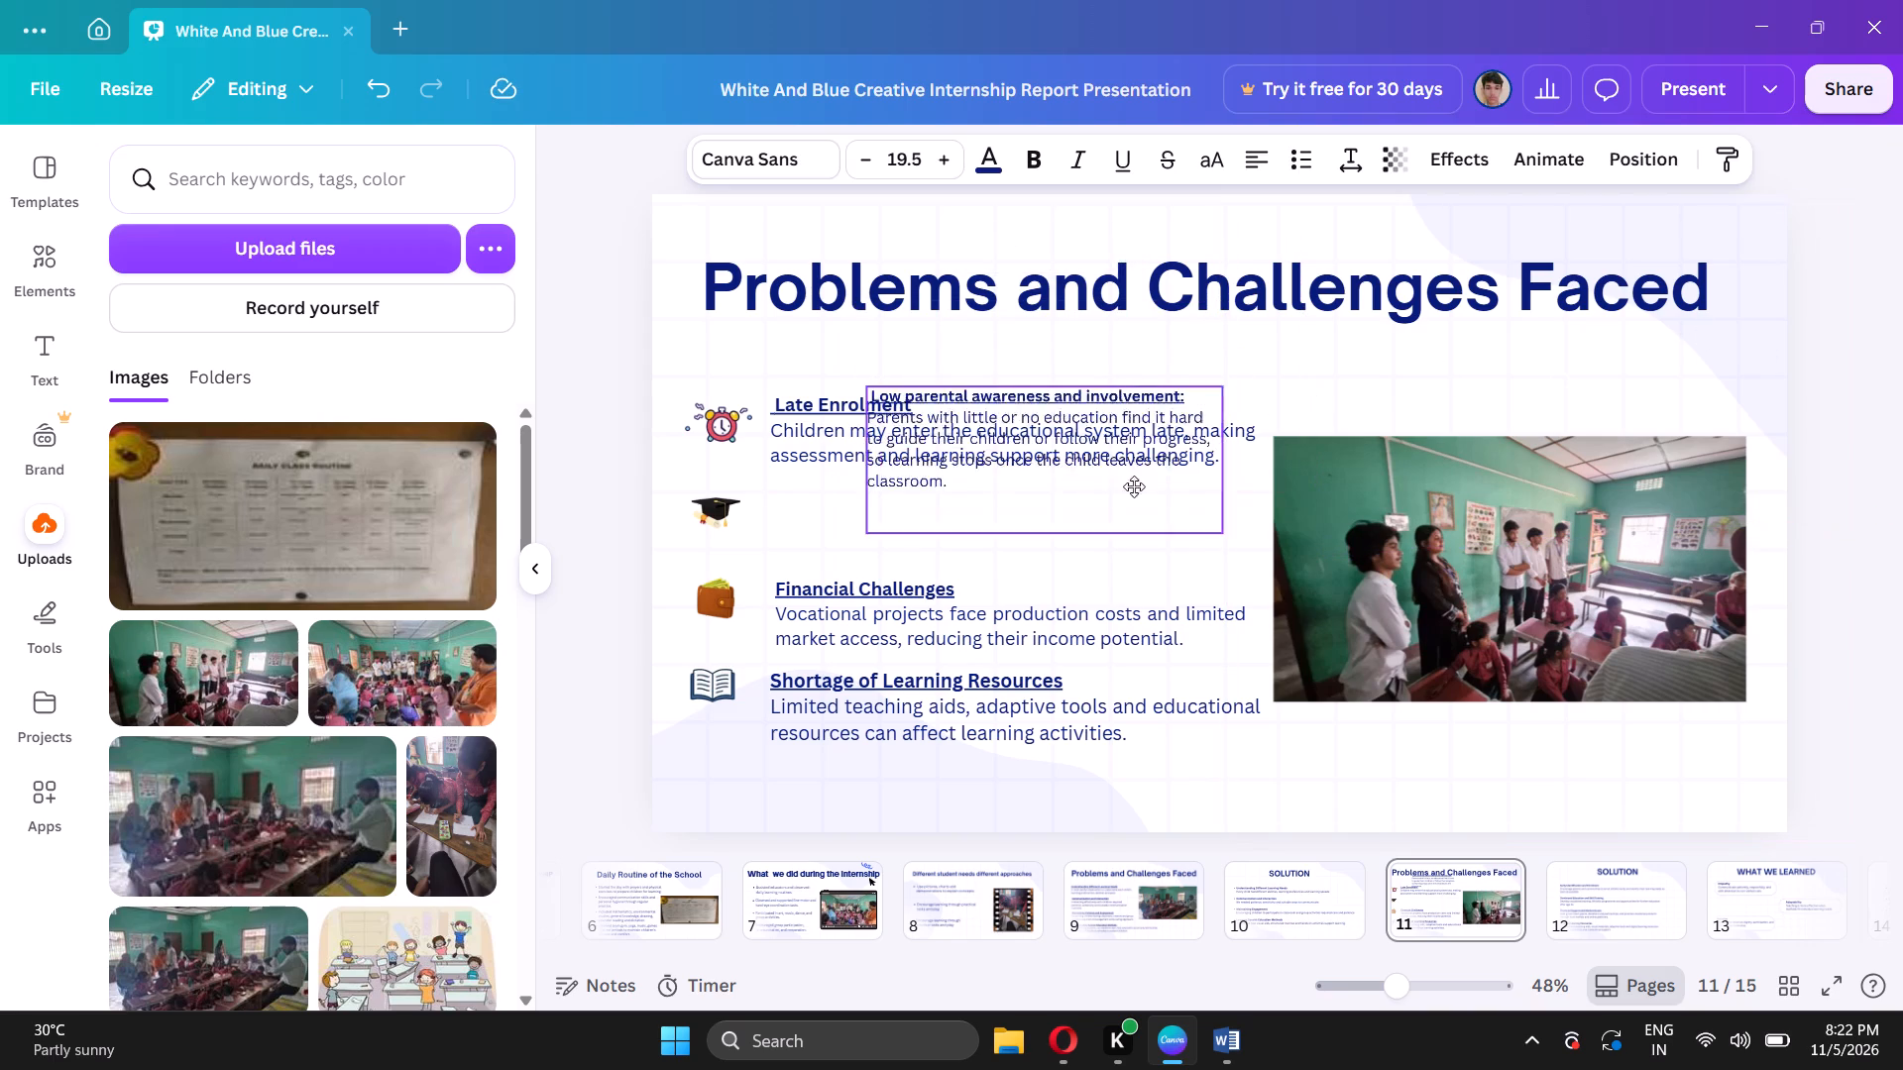
pyautogui.moveTo(1134, 486); pyautogui.dragTo(1062, 544)
pyautogui.click(1824, 430)
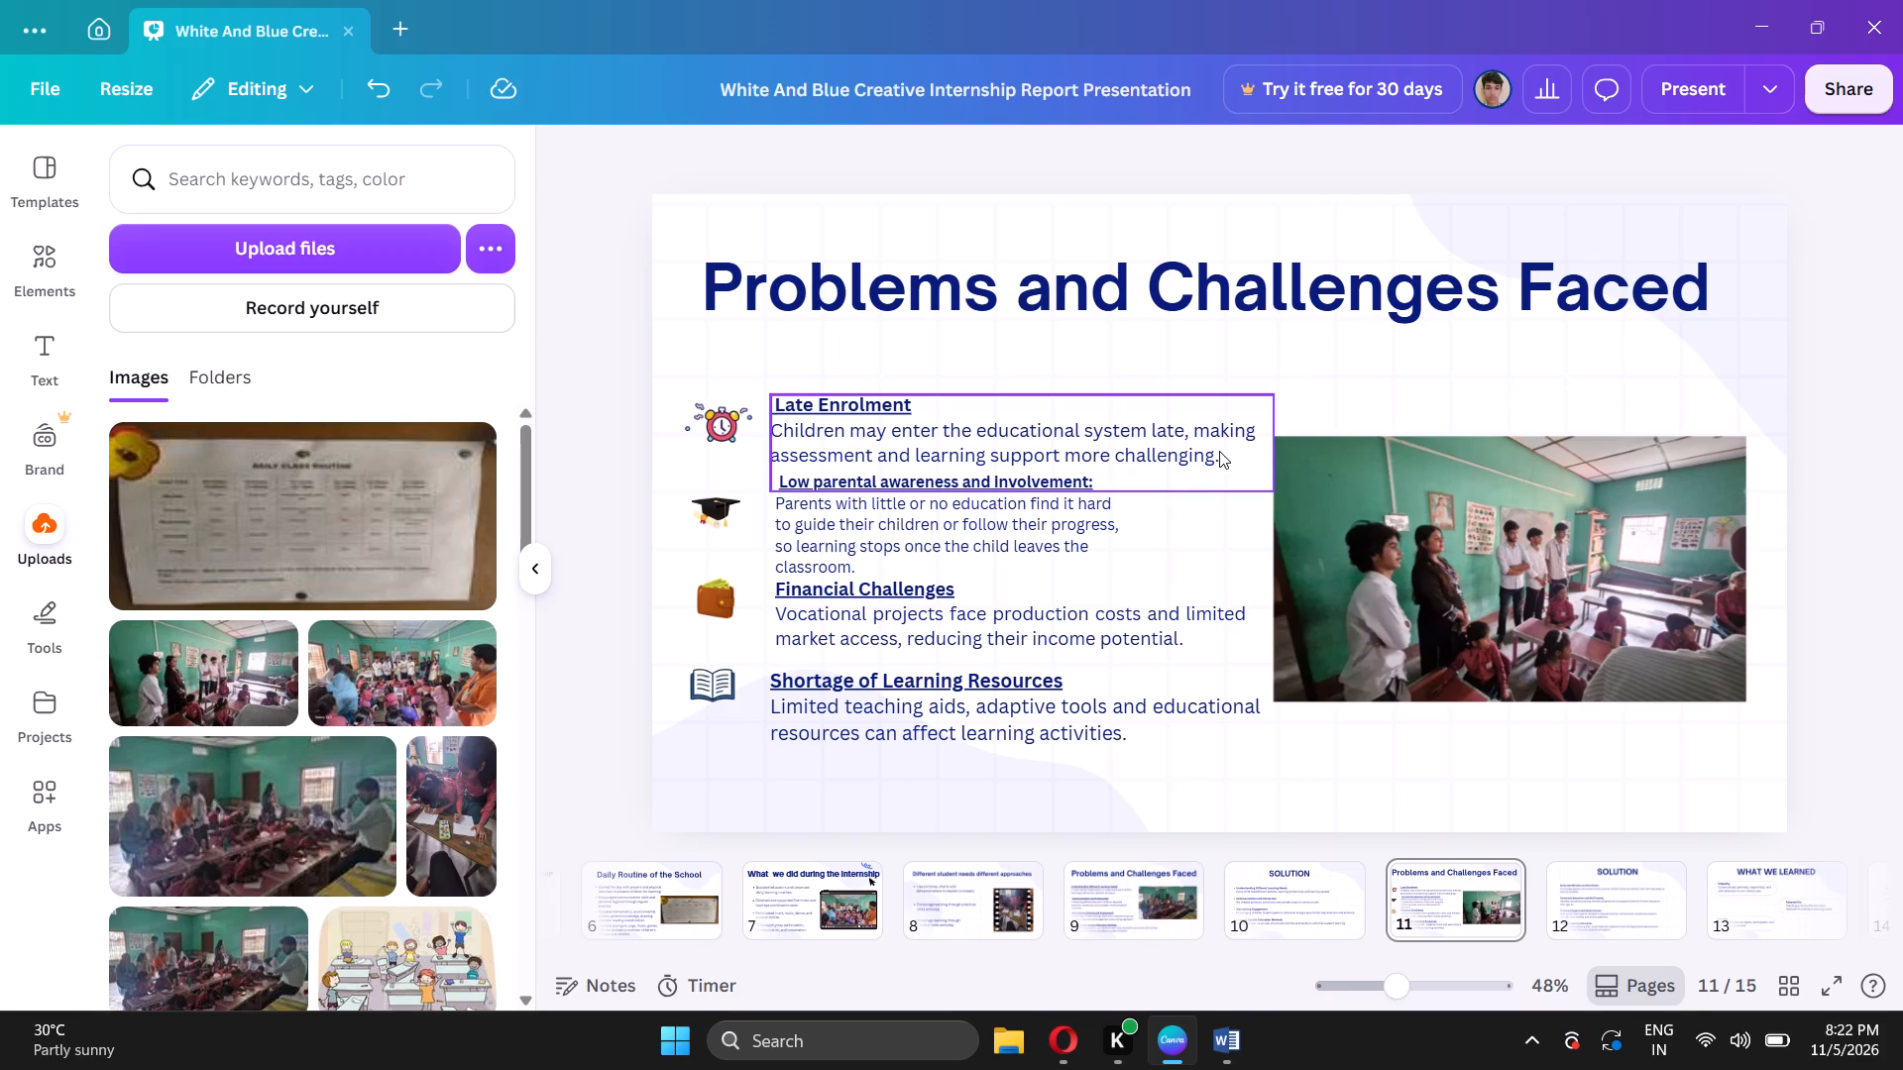
# Move the Shortage of Learning Resources and Financial Challenges text blocks lower to make room for the parental awareness text.
pyautogui.moveTo(862, 705); pyautogui.dragTo(868, 725)
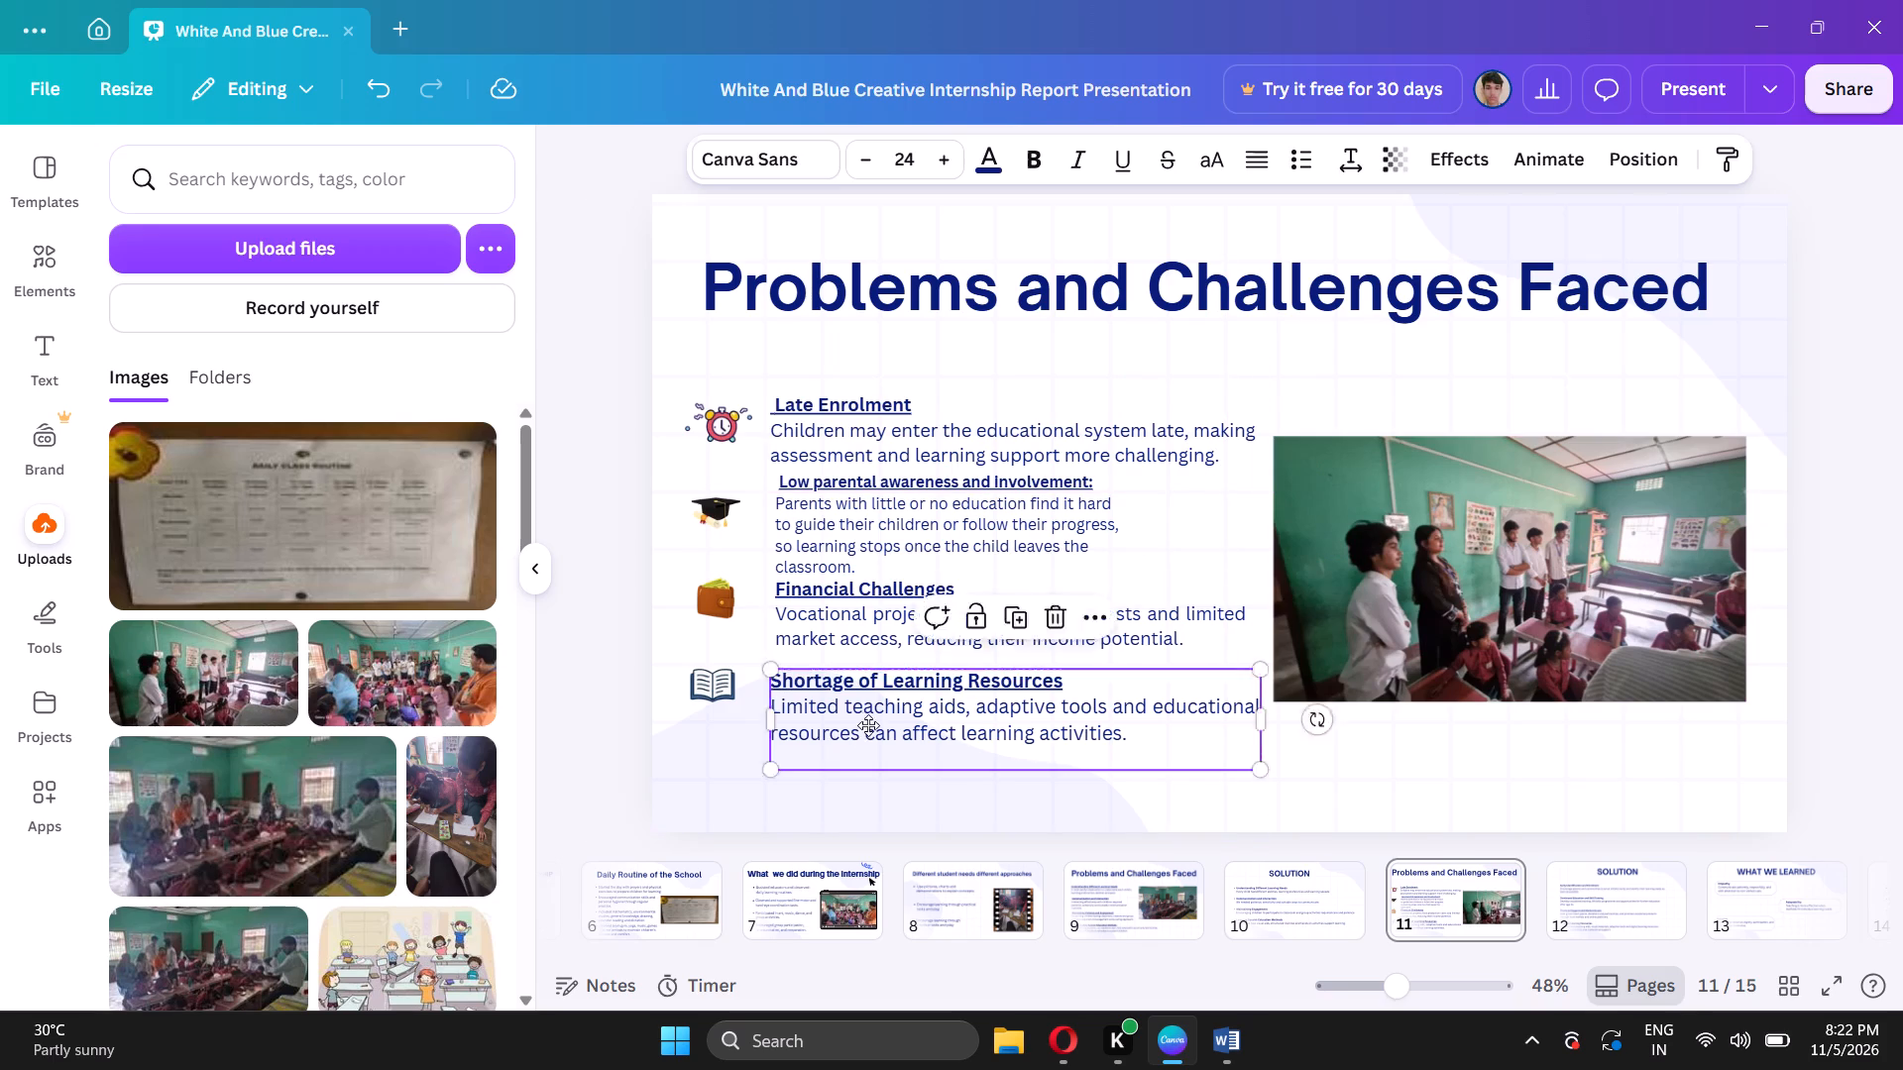
pyautogui.moveTo(868, 725); pyautogui.dragTo(868, 761)
pyautogui.moveTo(876, 658); pyautogui.dragTo(876, 702)
# Widen the parental awareness text block, enlarge its text to size 23.2, and leave a gap below Late Enrolment.
pyautogui.click(838, 526)
pyautogui.moveTo(1133, 544); pyautogui.dragTo(1135, 544)
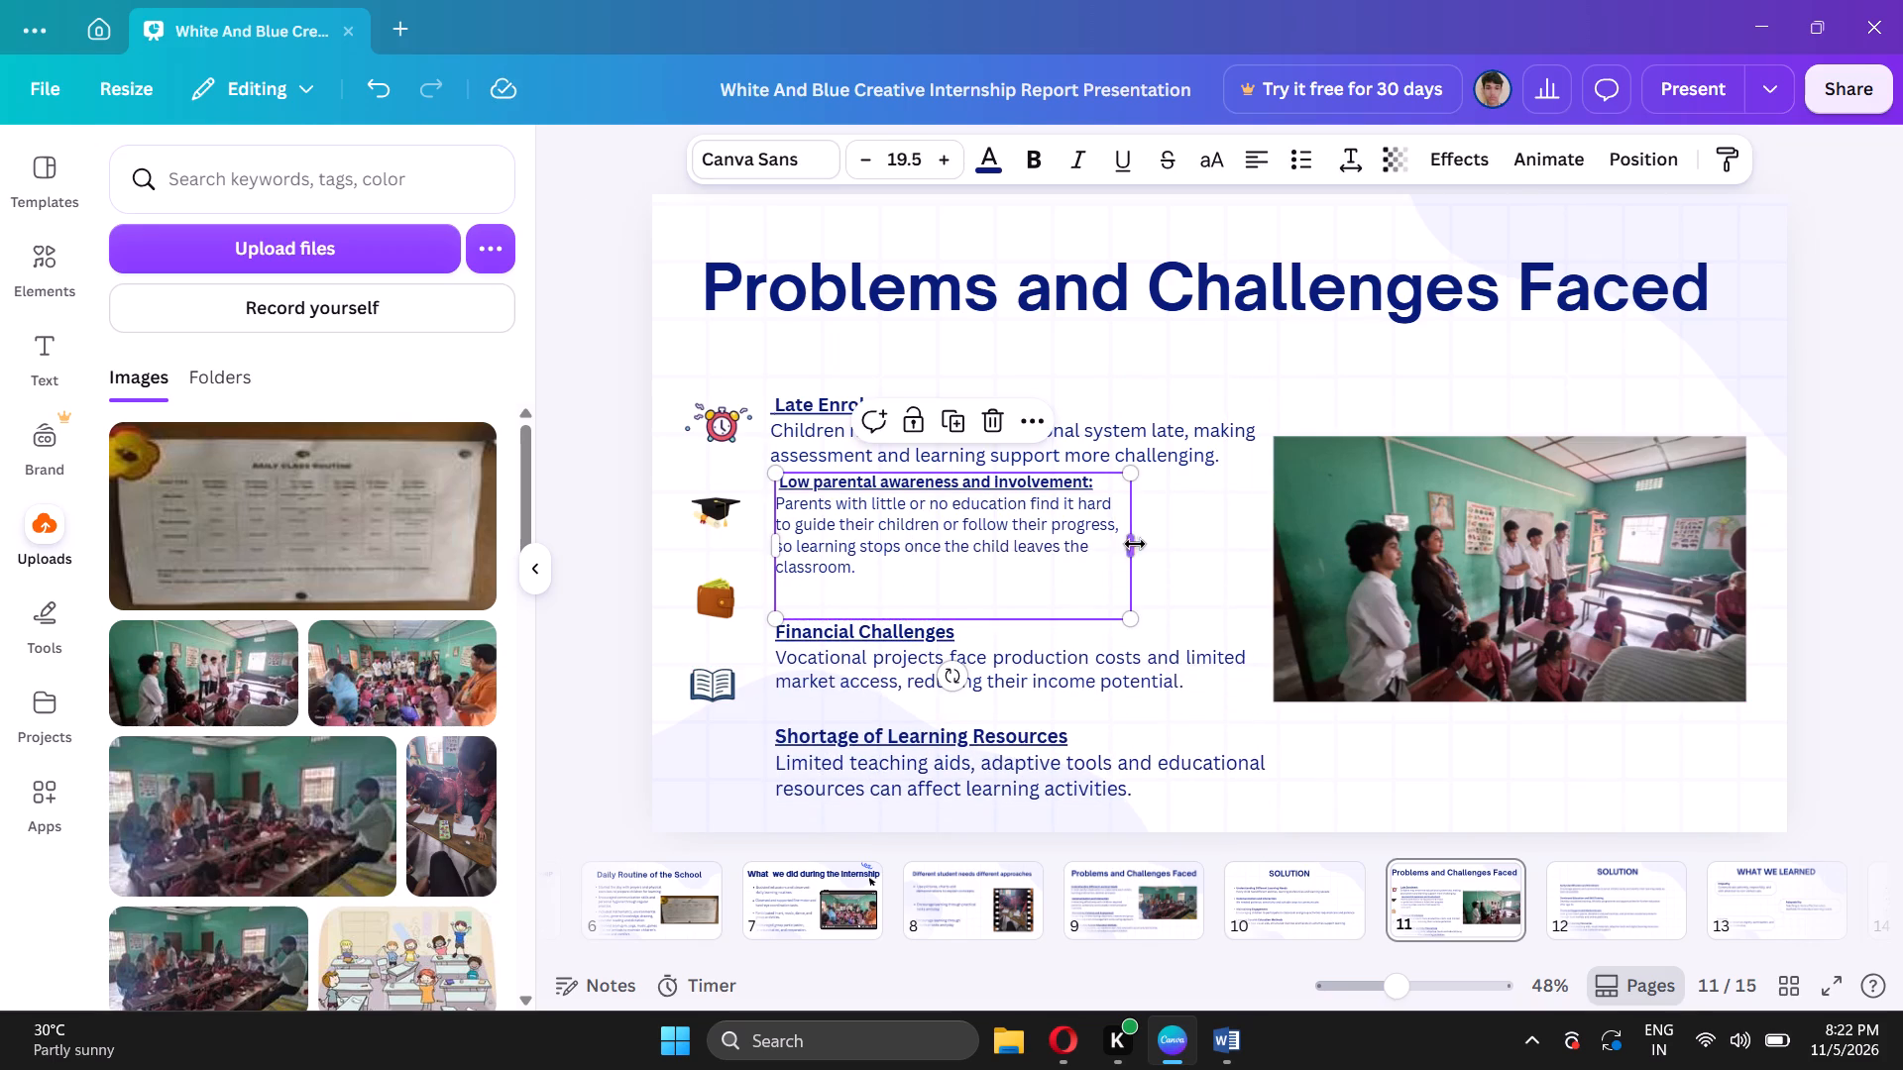
pyautogui.moveTo(1135, 544); pyautogui.dragTo(1196, 544)
pyautogui.moveTo(1191, 592); pyautogui.dragTo(1213, 624)
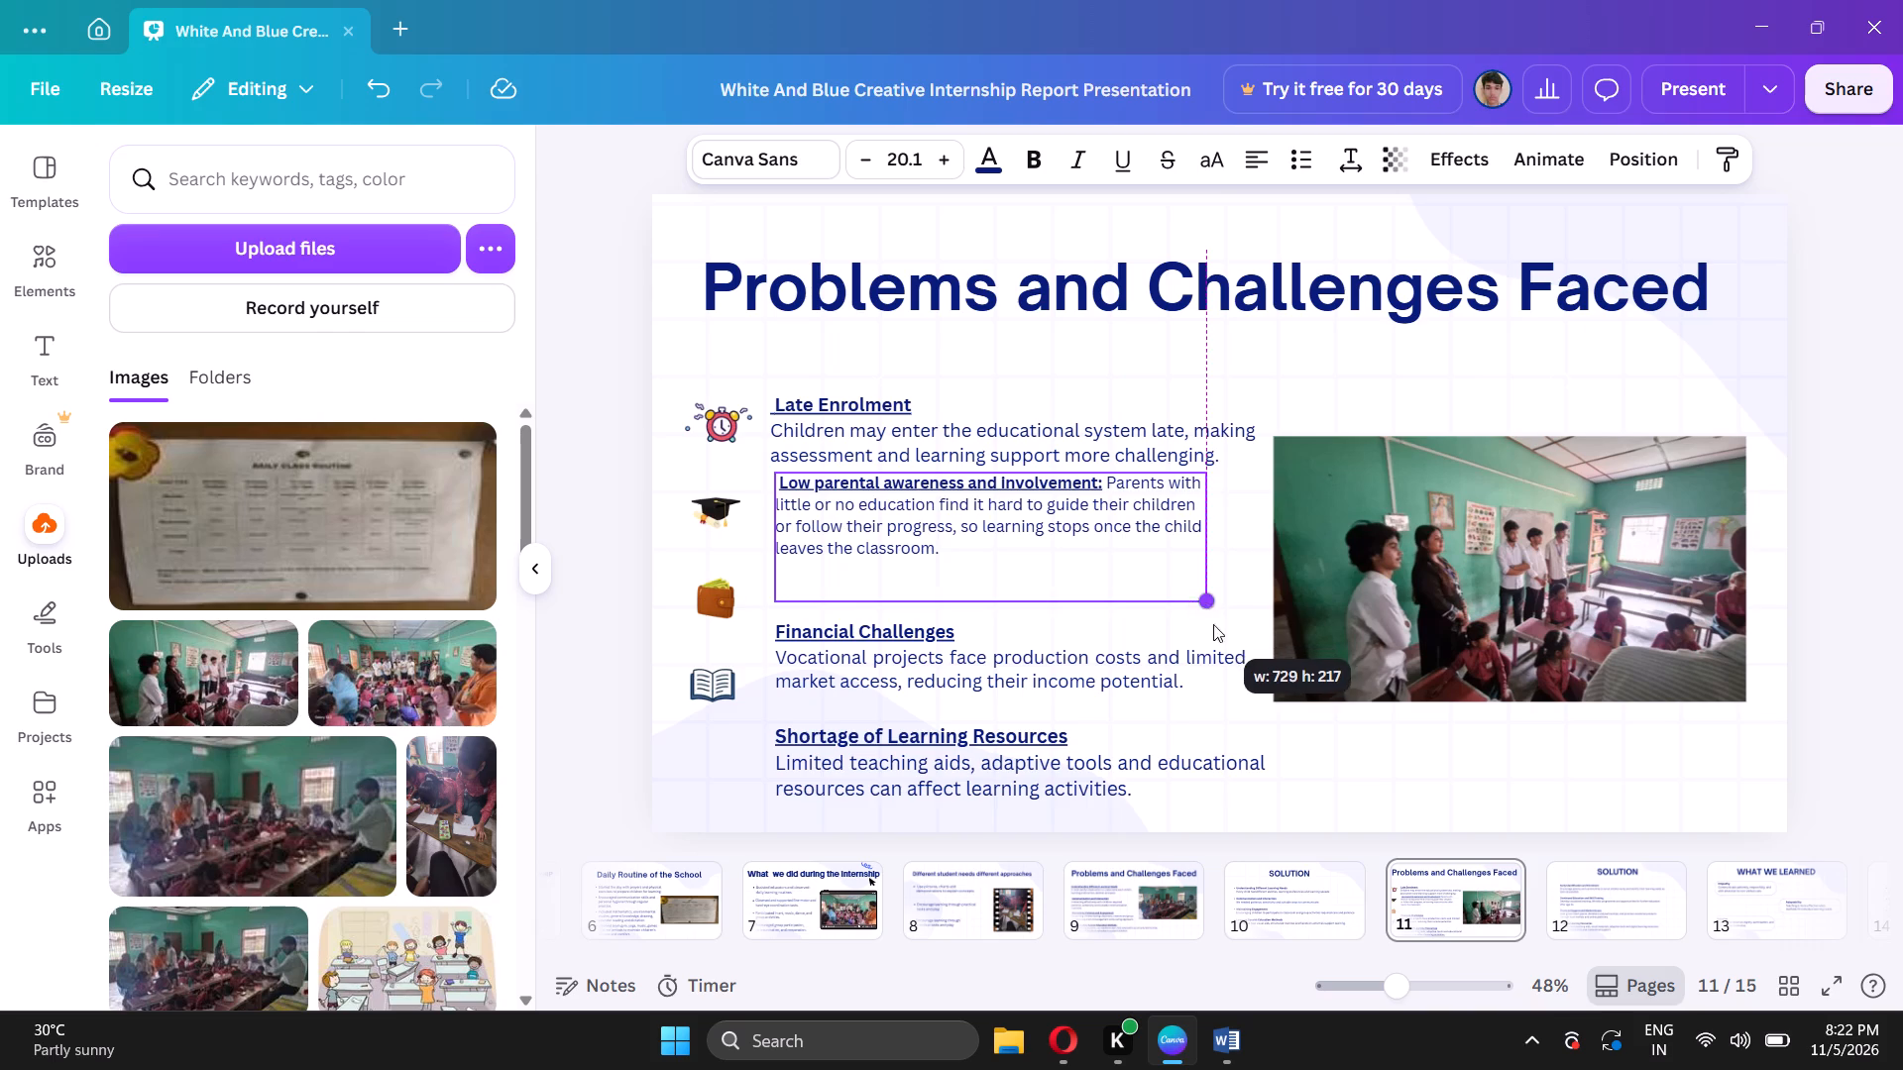
pyautogui.moveTo(1213, 624); pyautogui.dragTo(1261, 651)
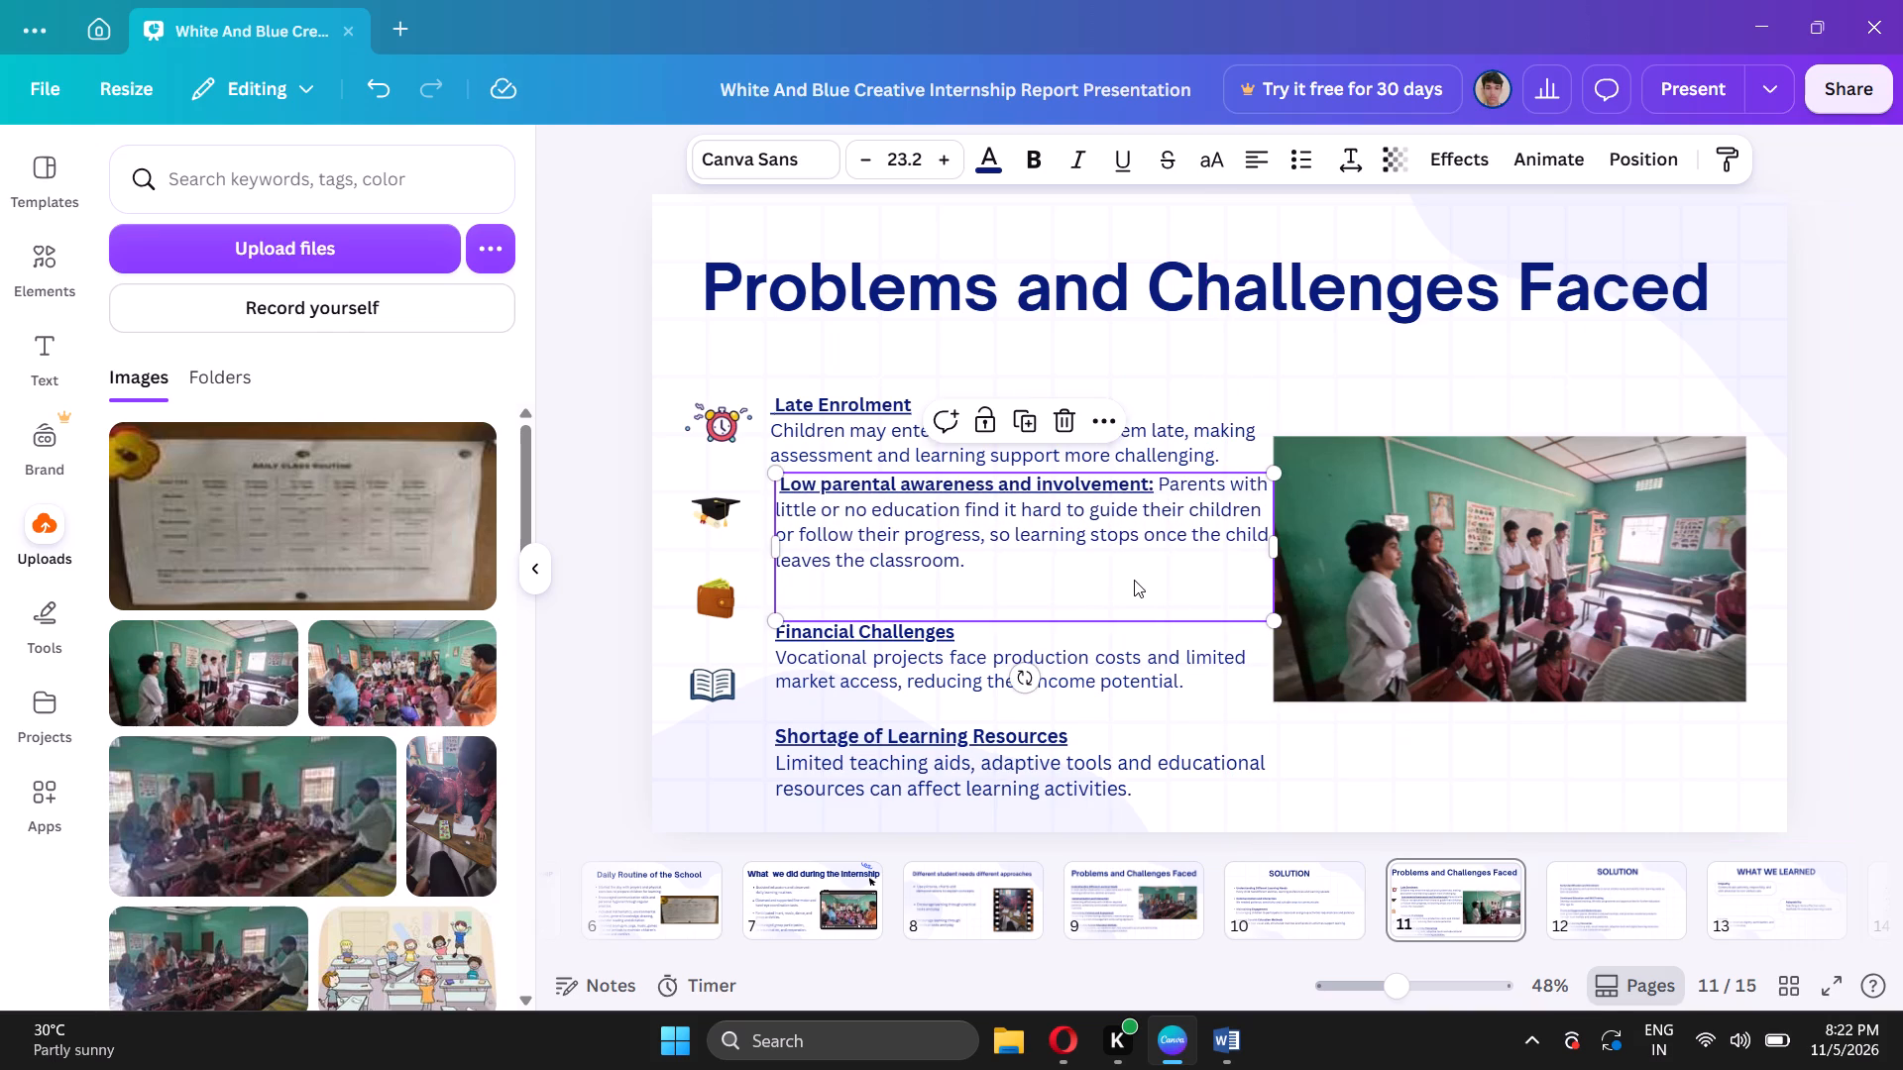
pyautogui.click(1823, 553)
pyautogui.click(1167, 542)
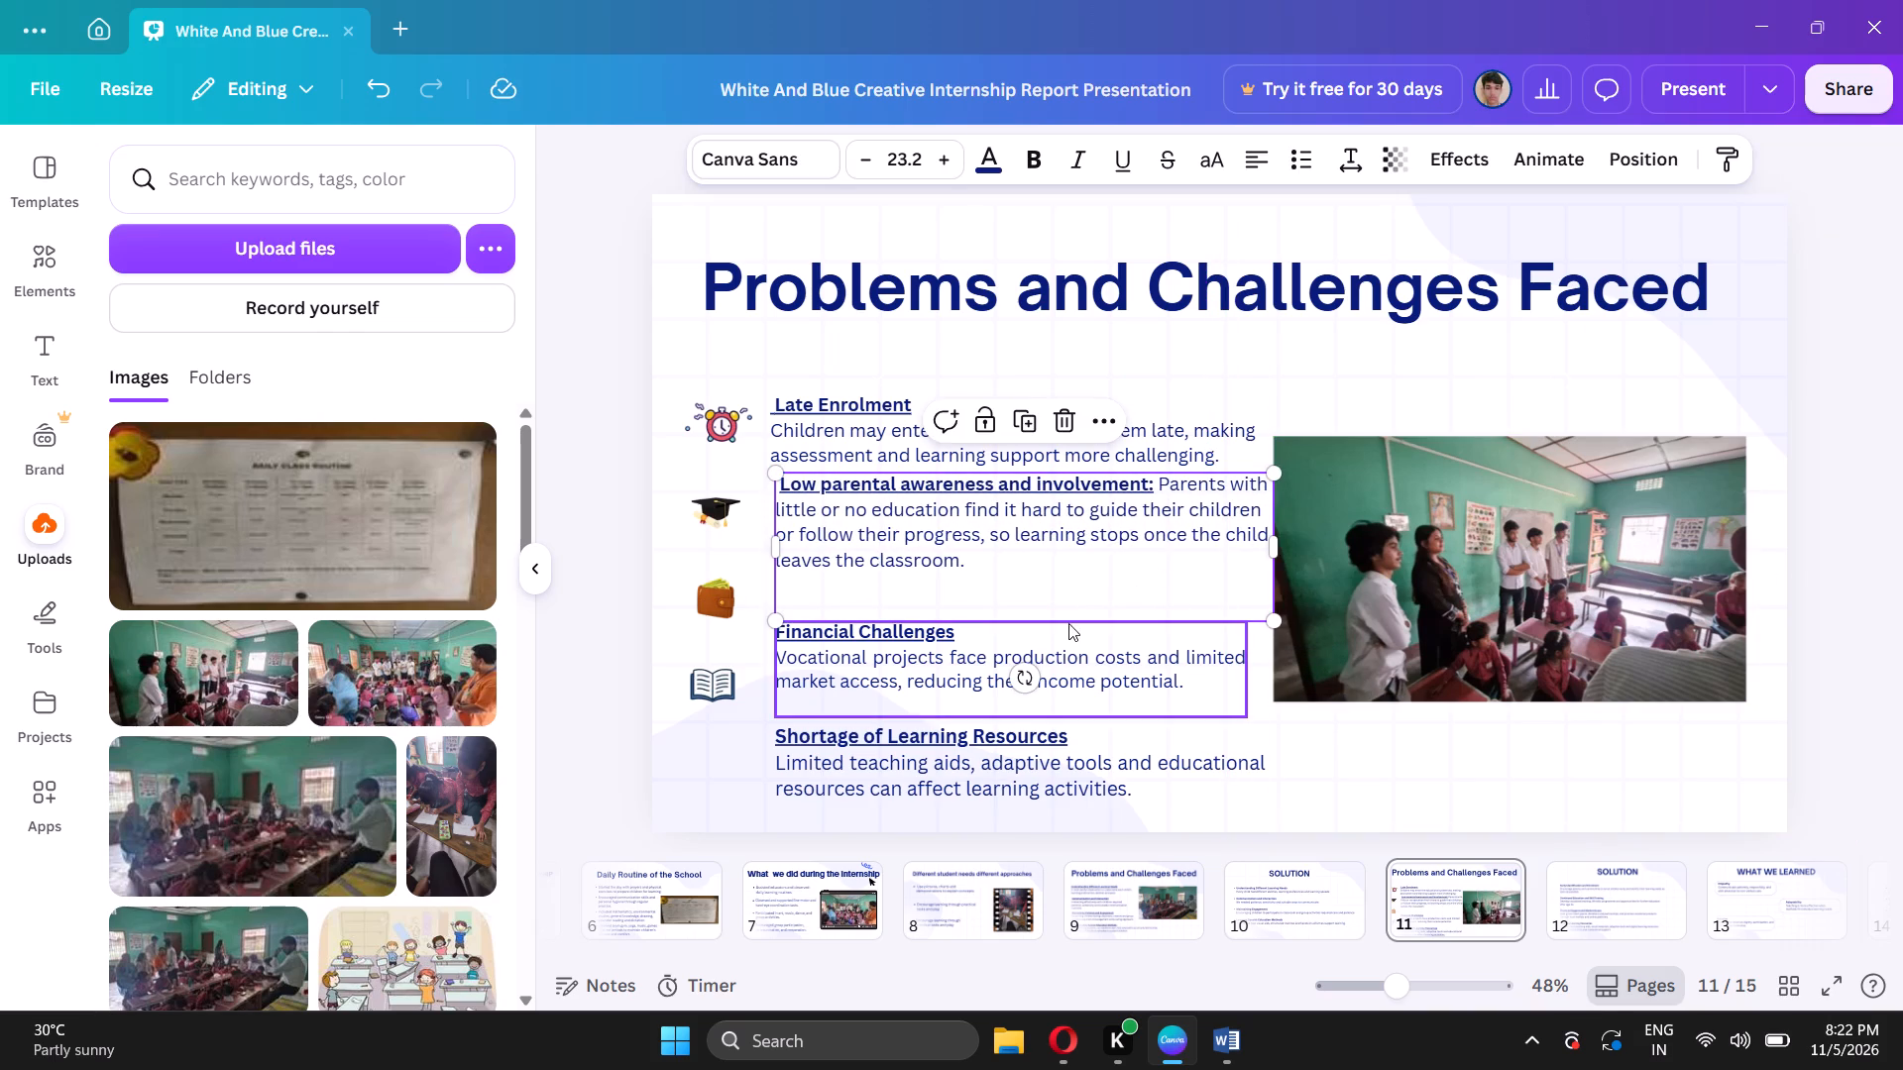
pyautogui.moveTo(1279, 557); pyautogui.dragTo(1253, 554)
pyautogui.click(1856, 508)
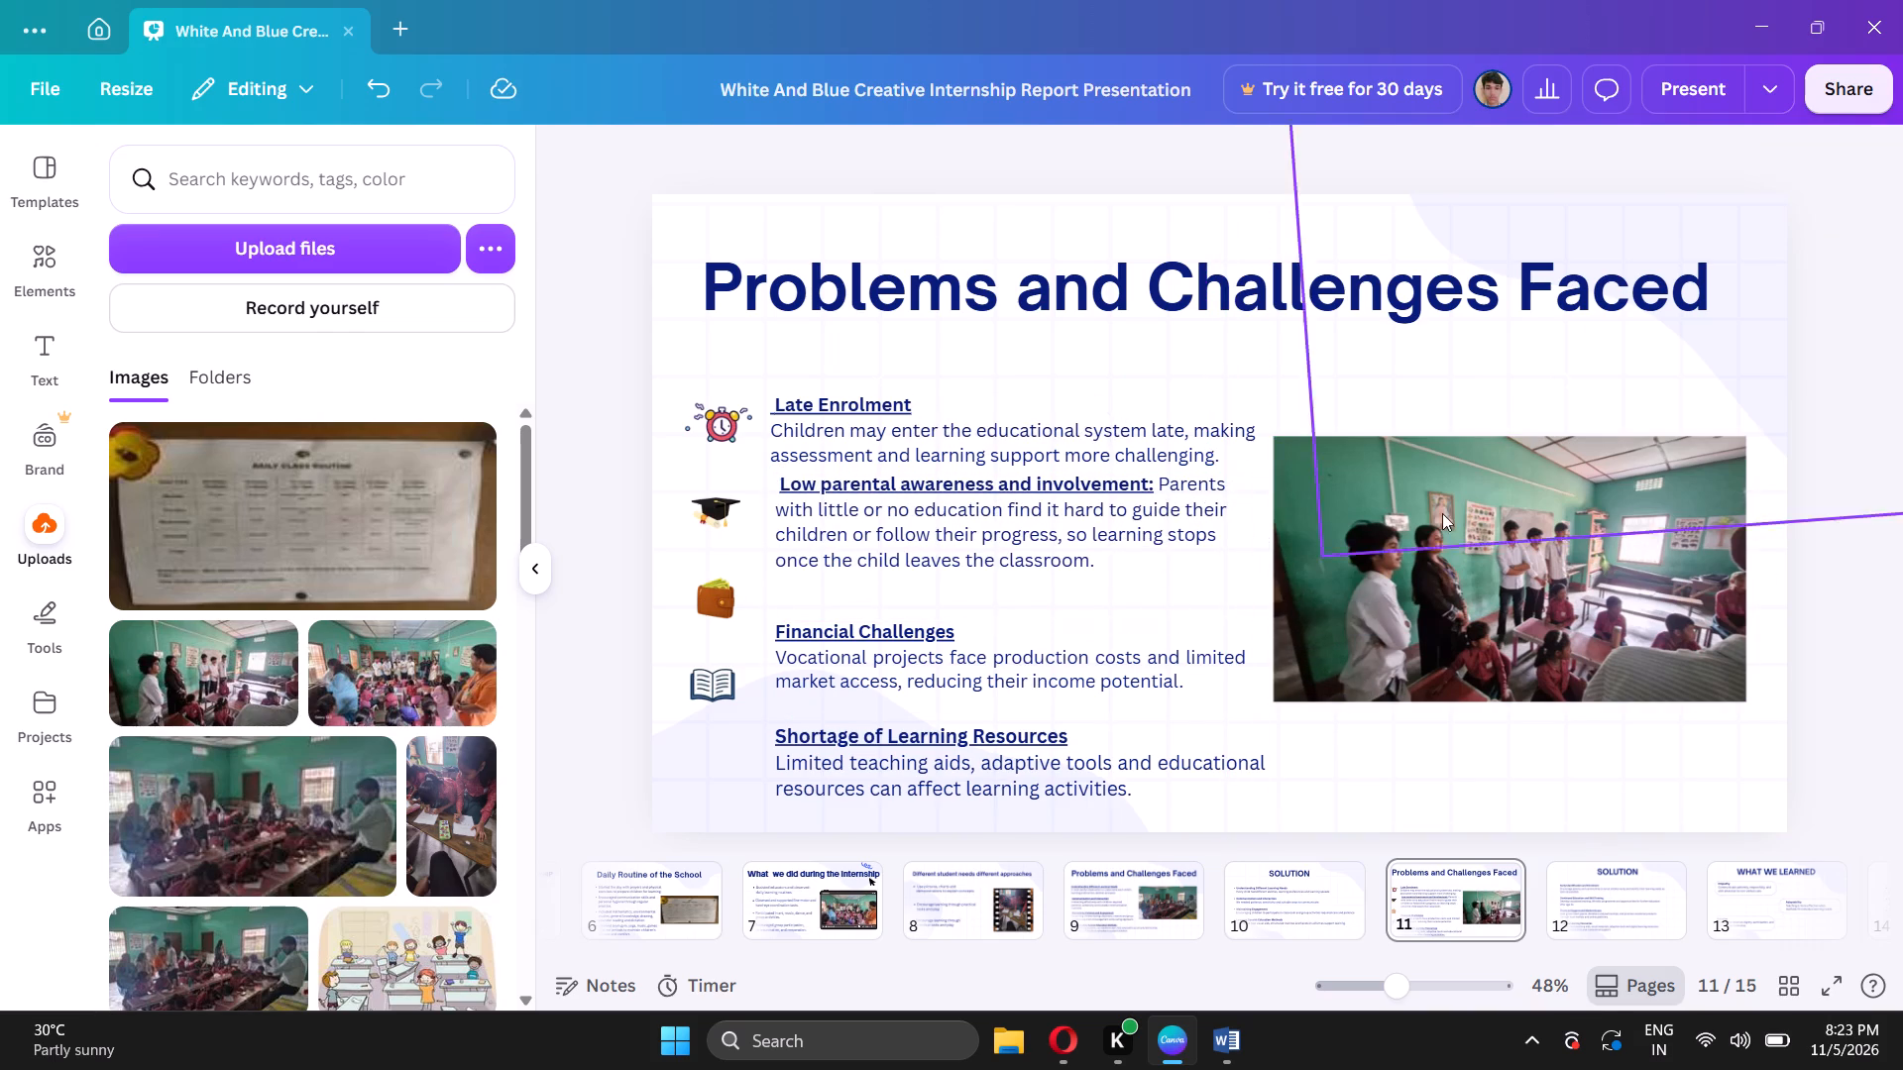
pyautogui.moveTo(842, 519); pyautogui.dragTo(841, 530)
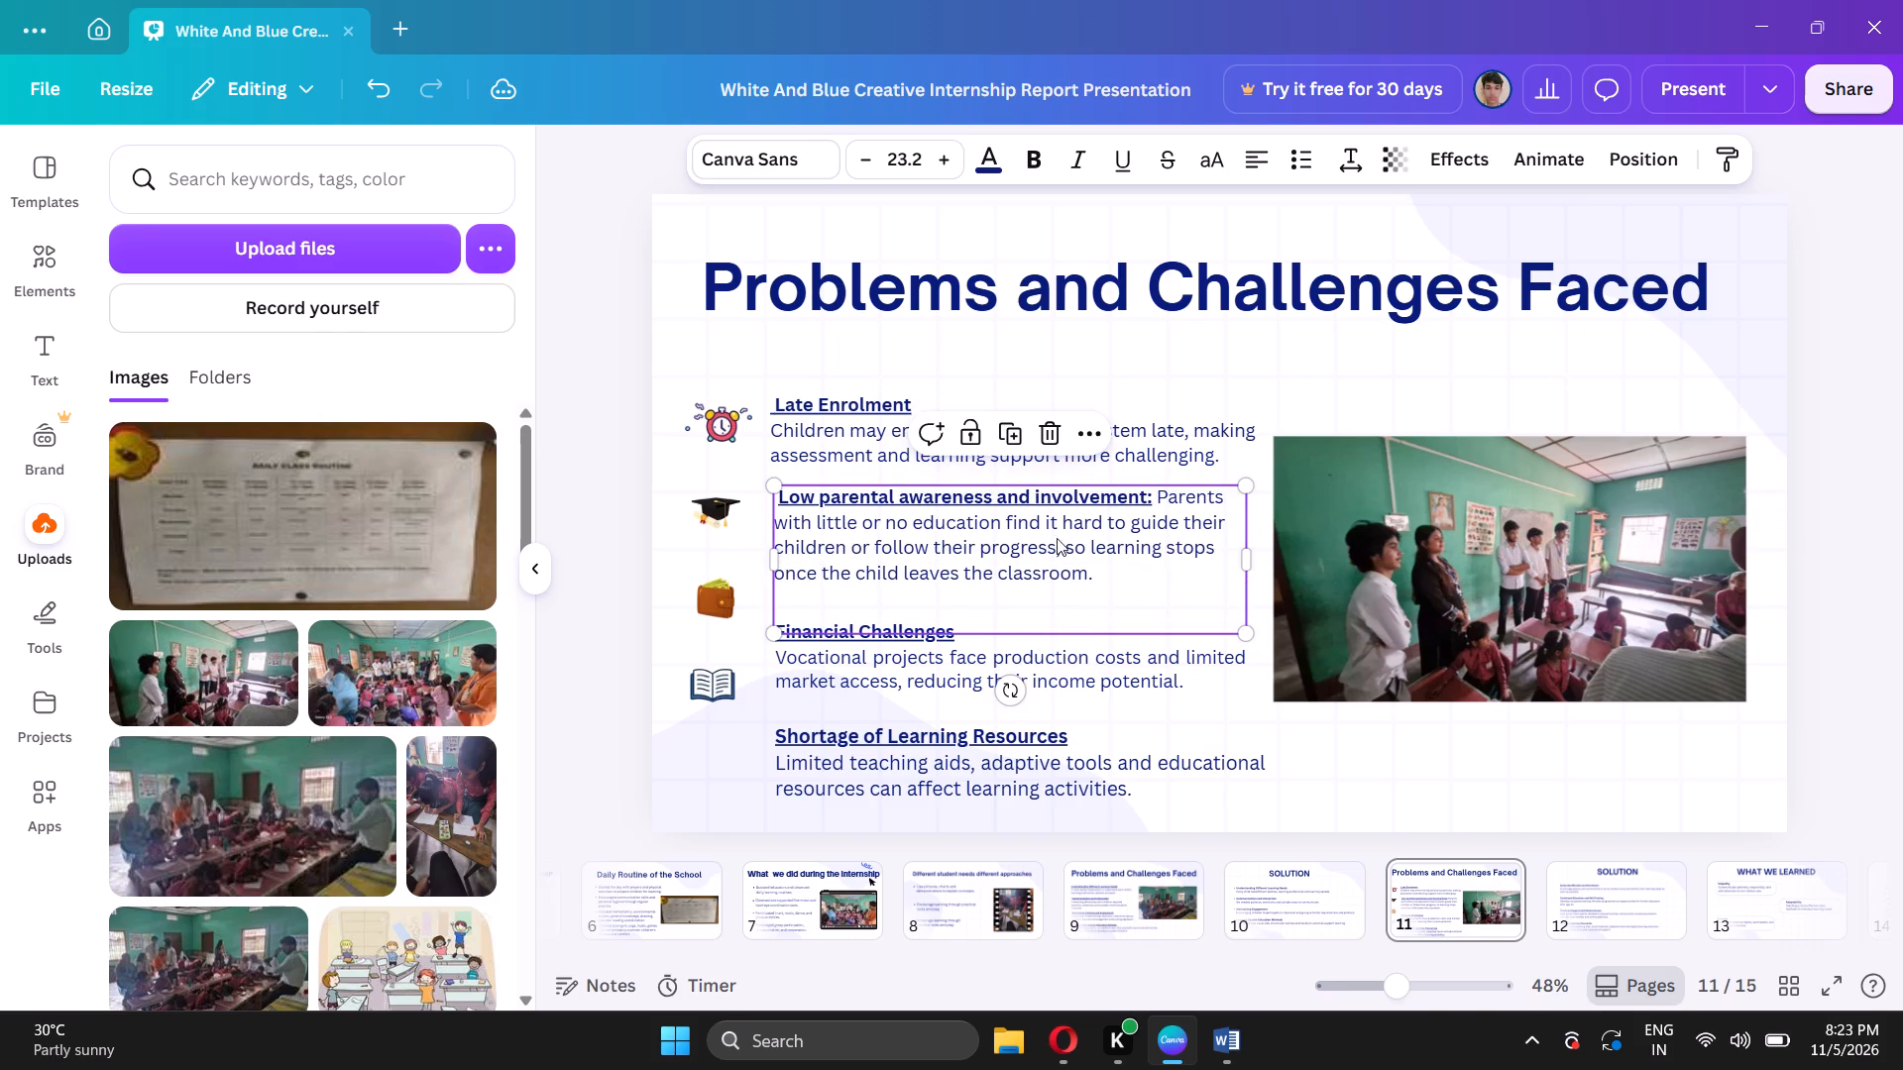
pyautogui.click(1847, 459)
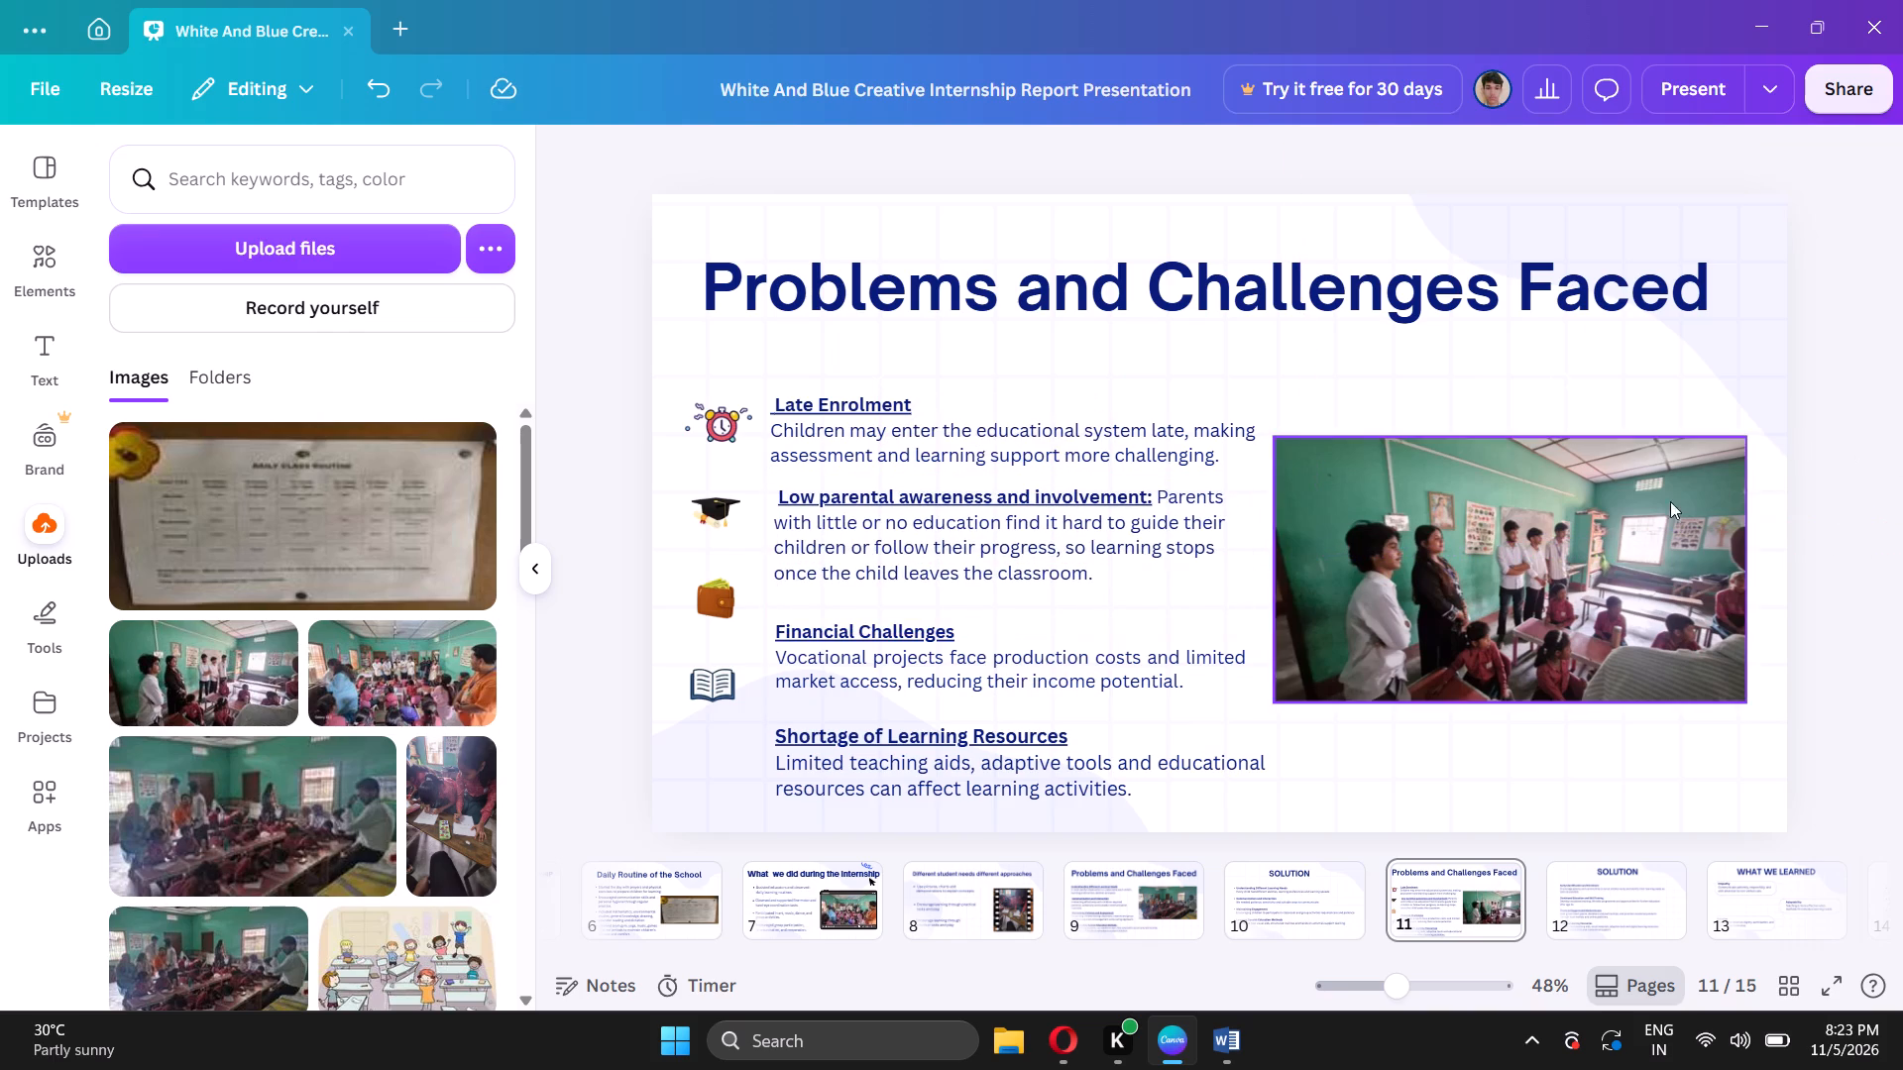
# Start the description on a new line after the "Low parental awareness and involvement:" heading.
pyautogui.click(1162, 494)
pyautogui.click(1159, 491)
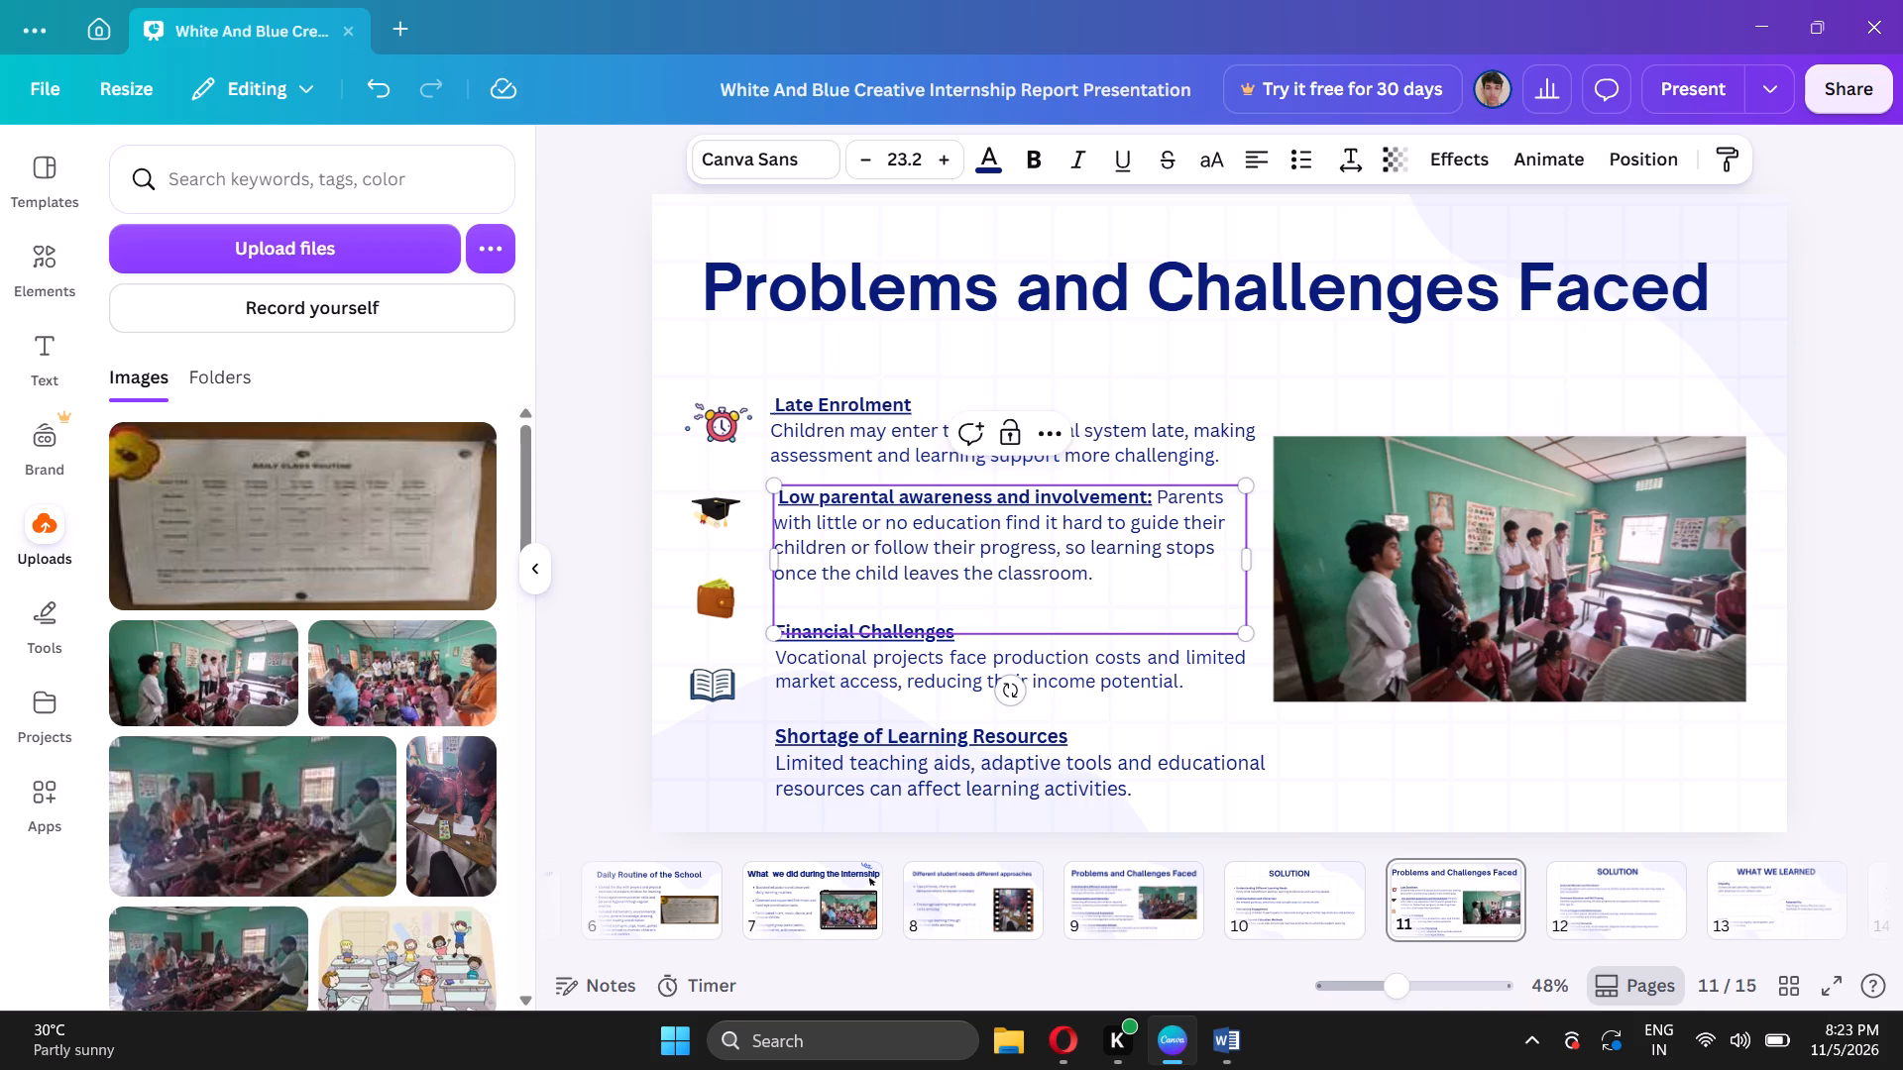
pyautogui.press('Return')
pyautogui.click(1856, 485)
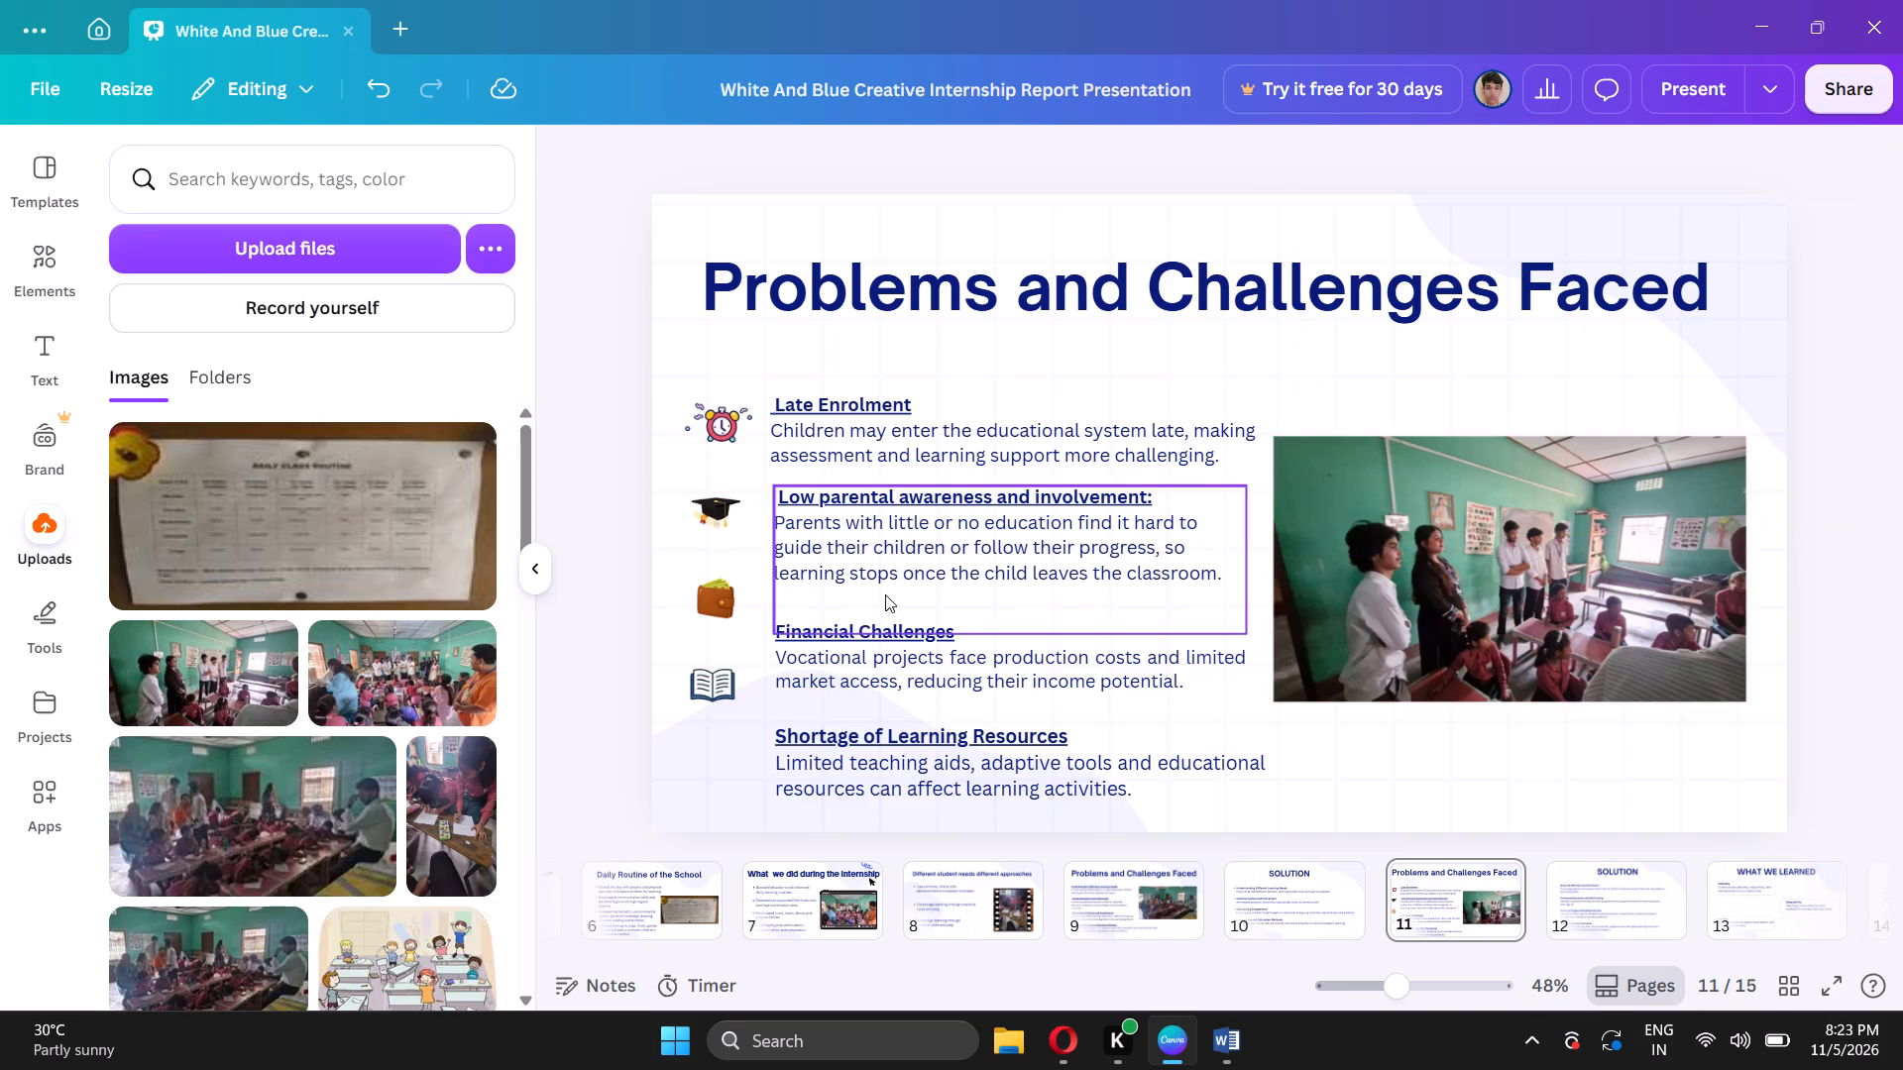
# Move the Financial Challenges text slightly higher and place the wallet icon level with it.
pyautogui.moveTo(889, 662); pyautogui.dragTo(886, 651)
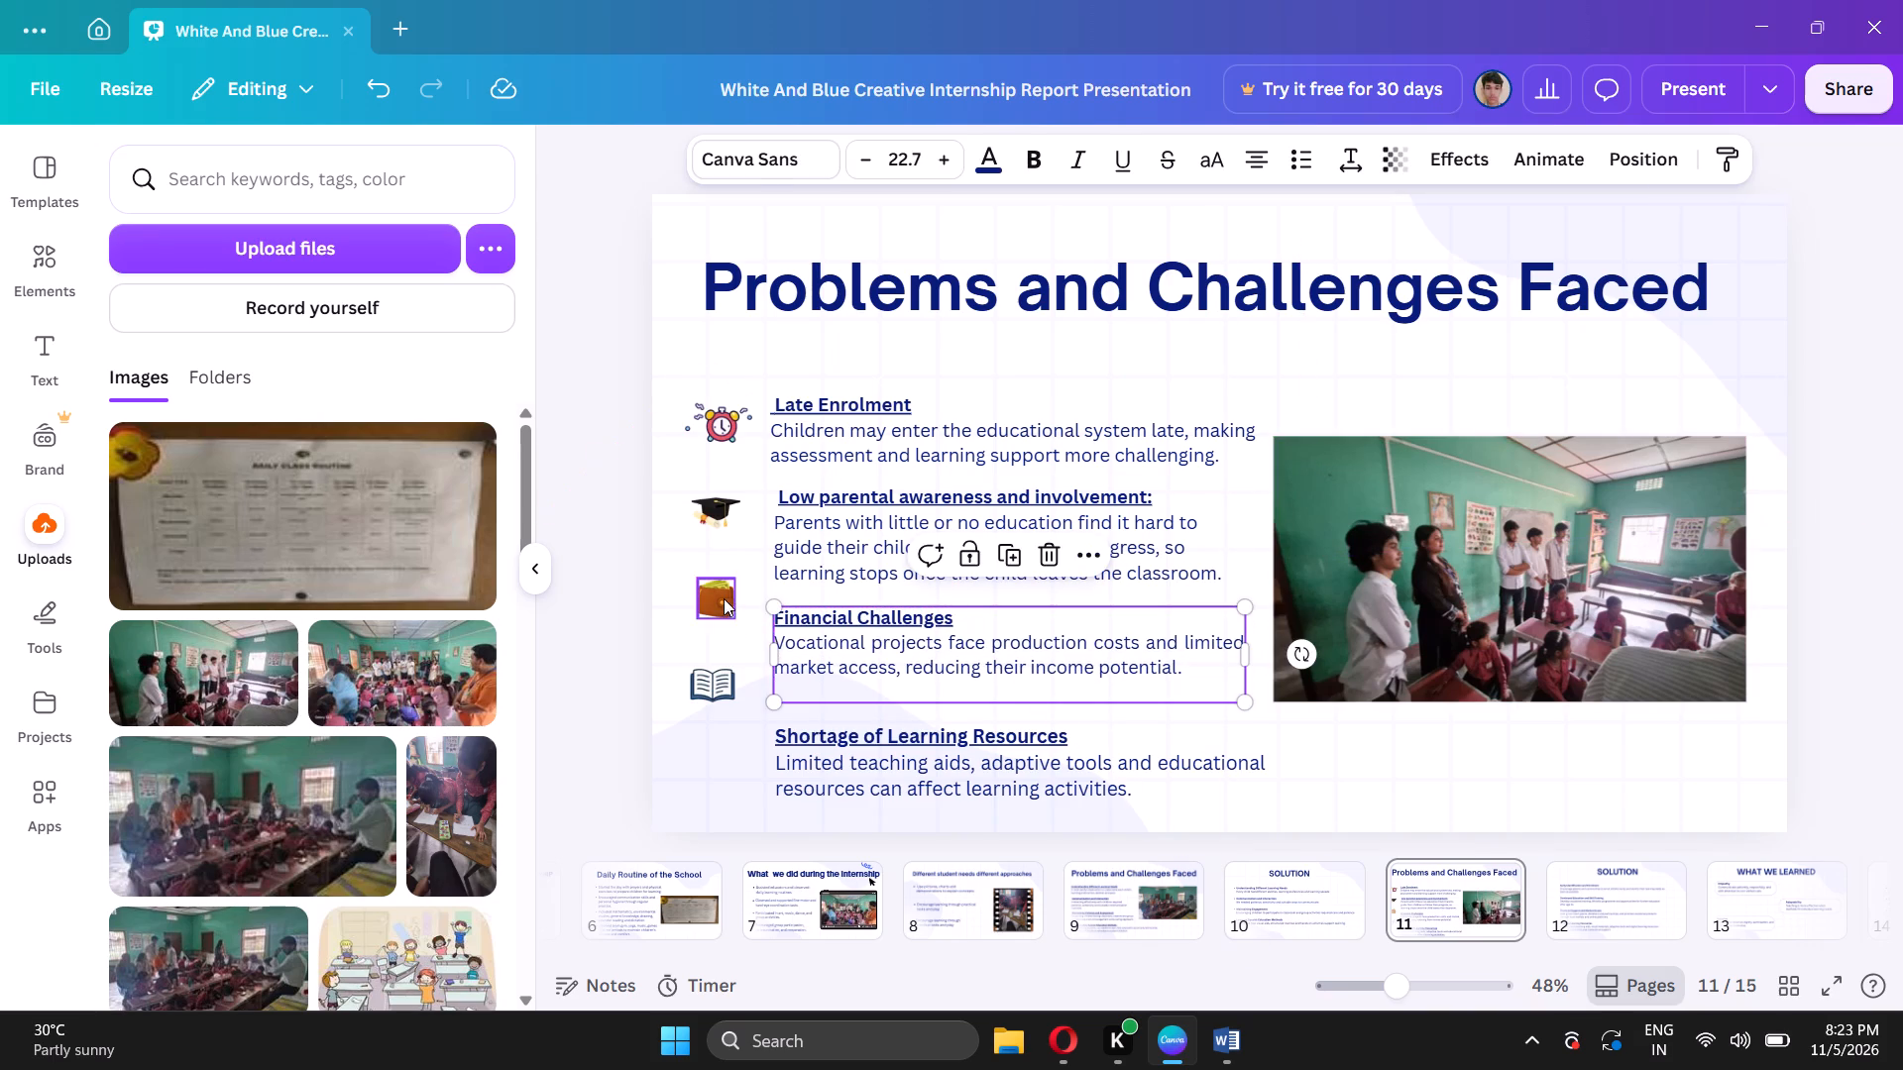
pyautogui.moveTo(724, 598); pyautogui.dragTo(728, 636)
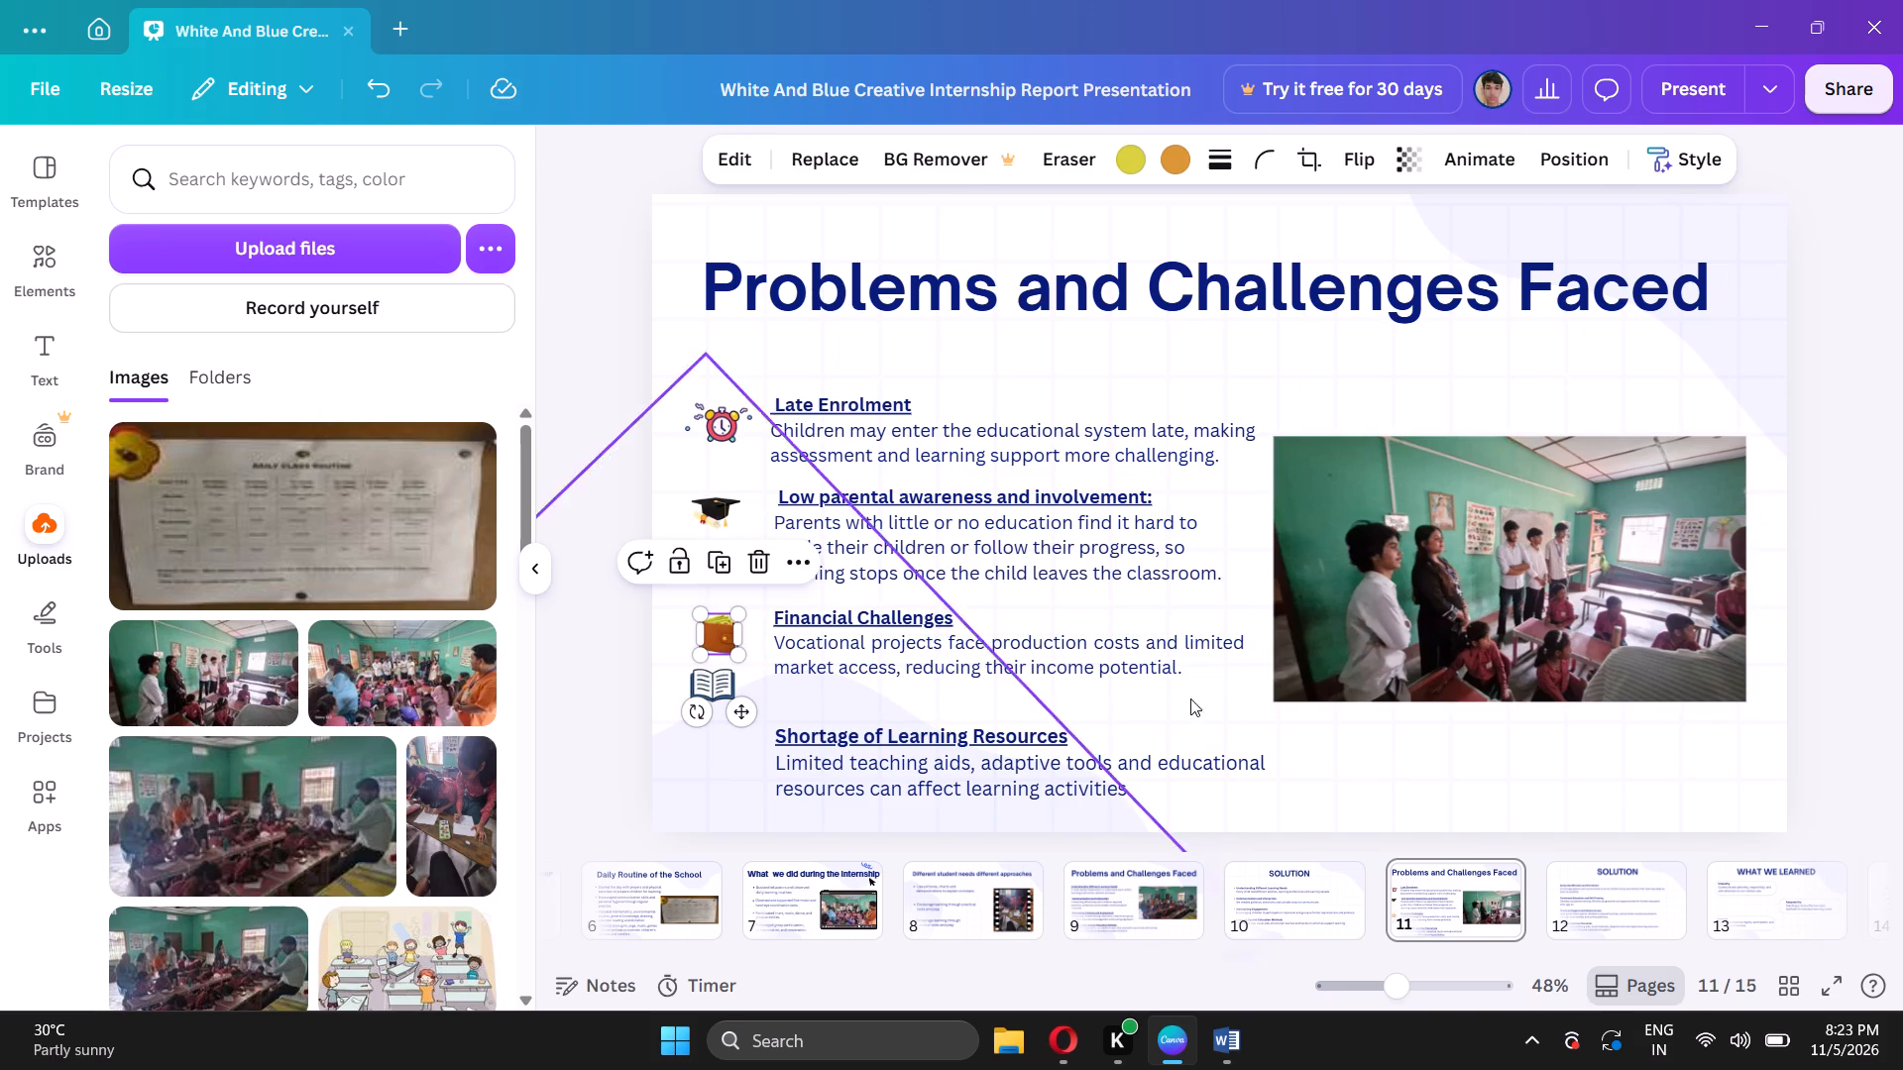
pyautogui.click(1861, 527)
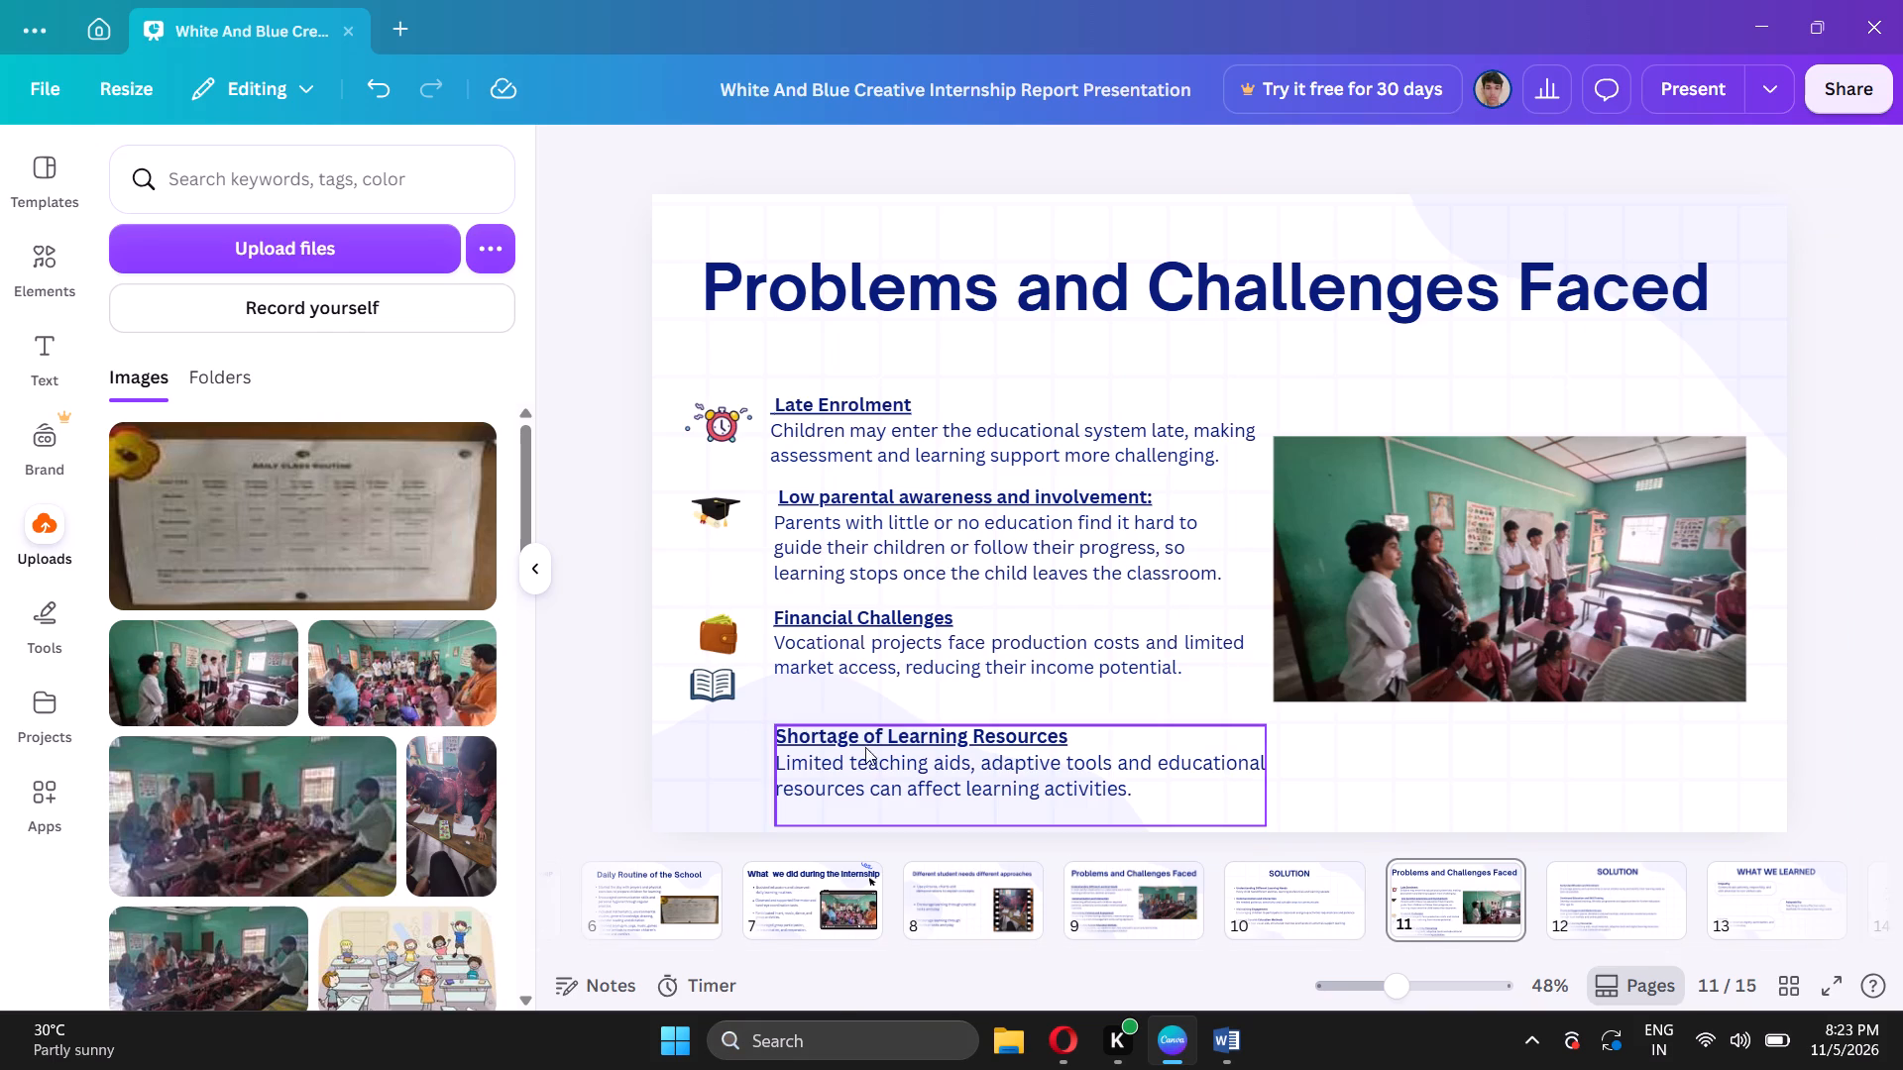
# Copy the heading "Lack of awareness about government schemes" from section 3.3 of the Word report and return to Canva.
pyautogui.click(1205, 1037)
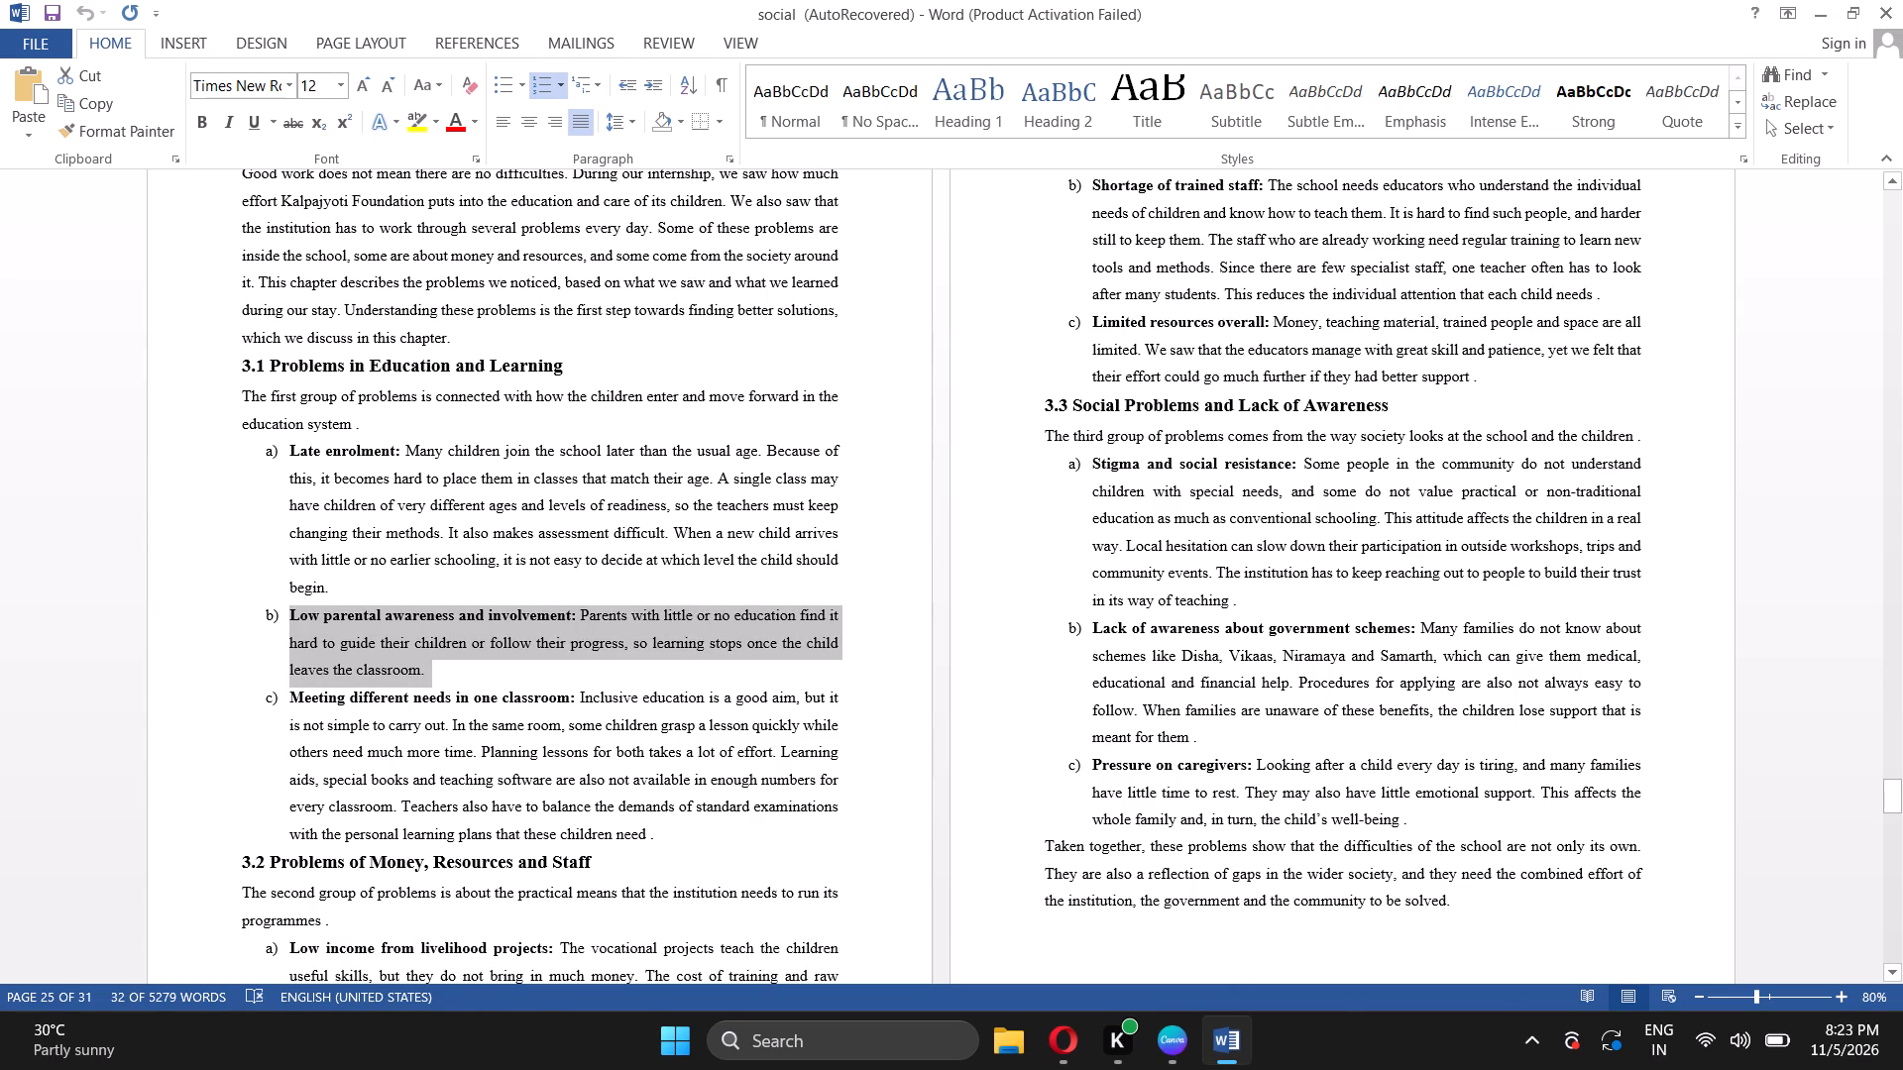
pyautogui.click(1802, 567)
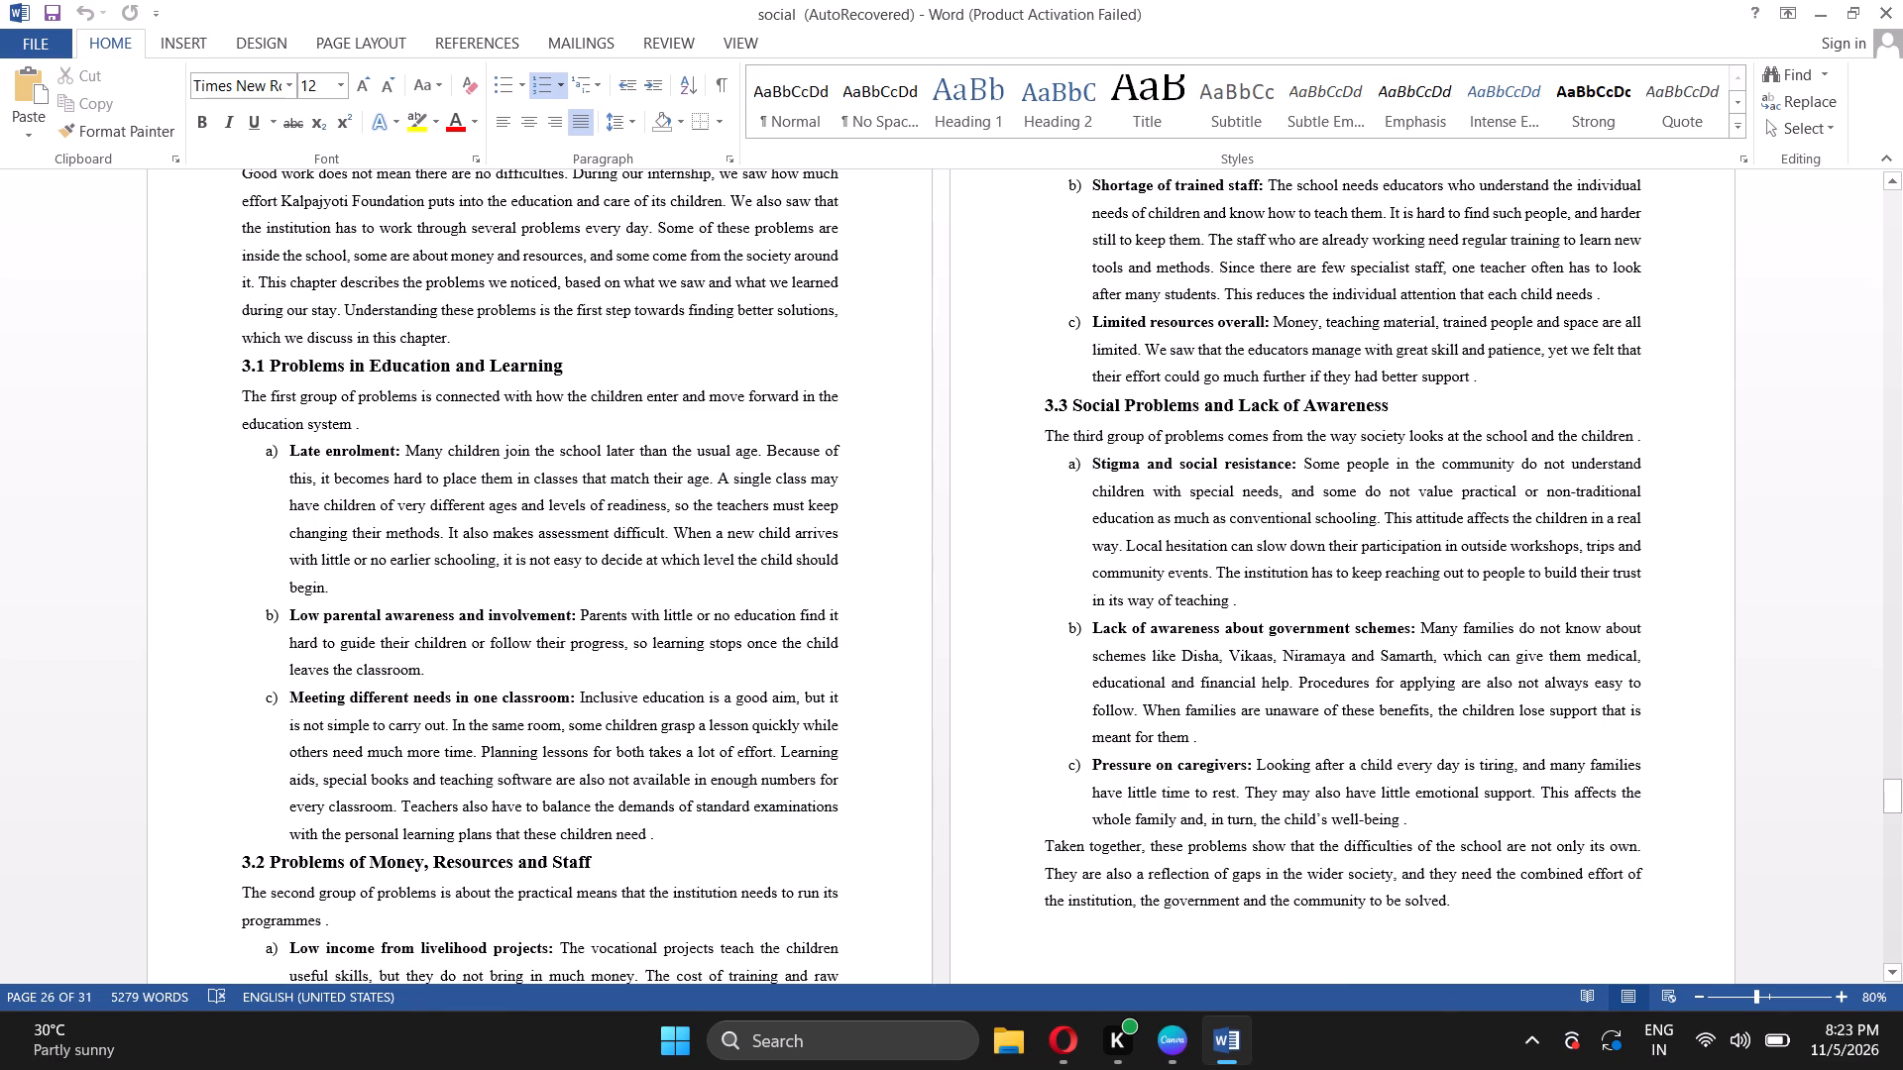
pyautogui.moveTo(1086, 626); pyautogui.dragTo(1311, 643)
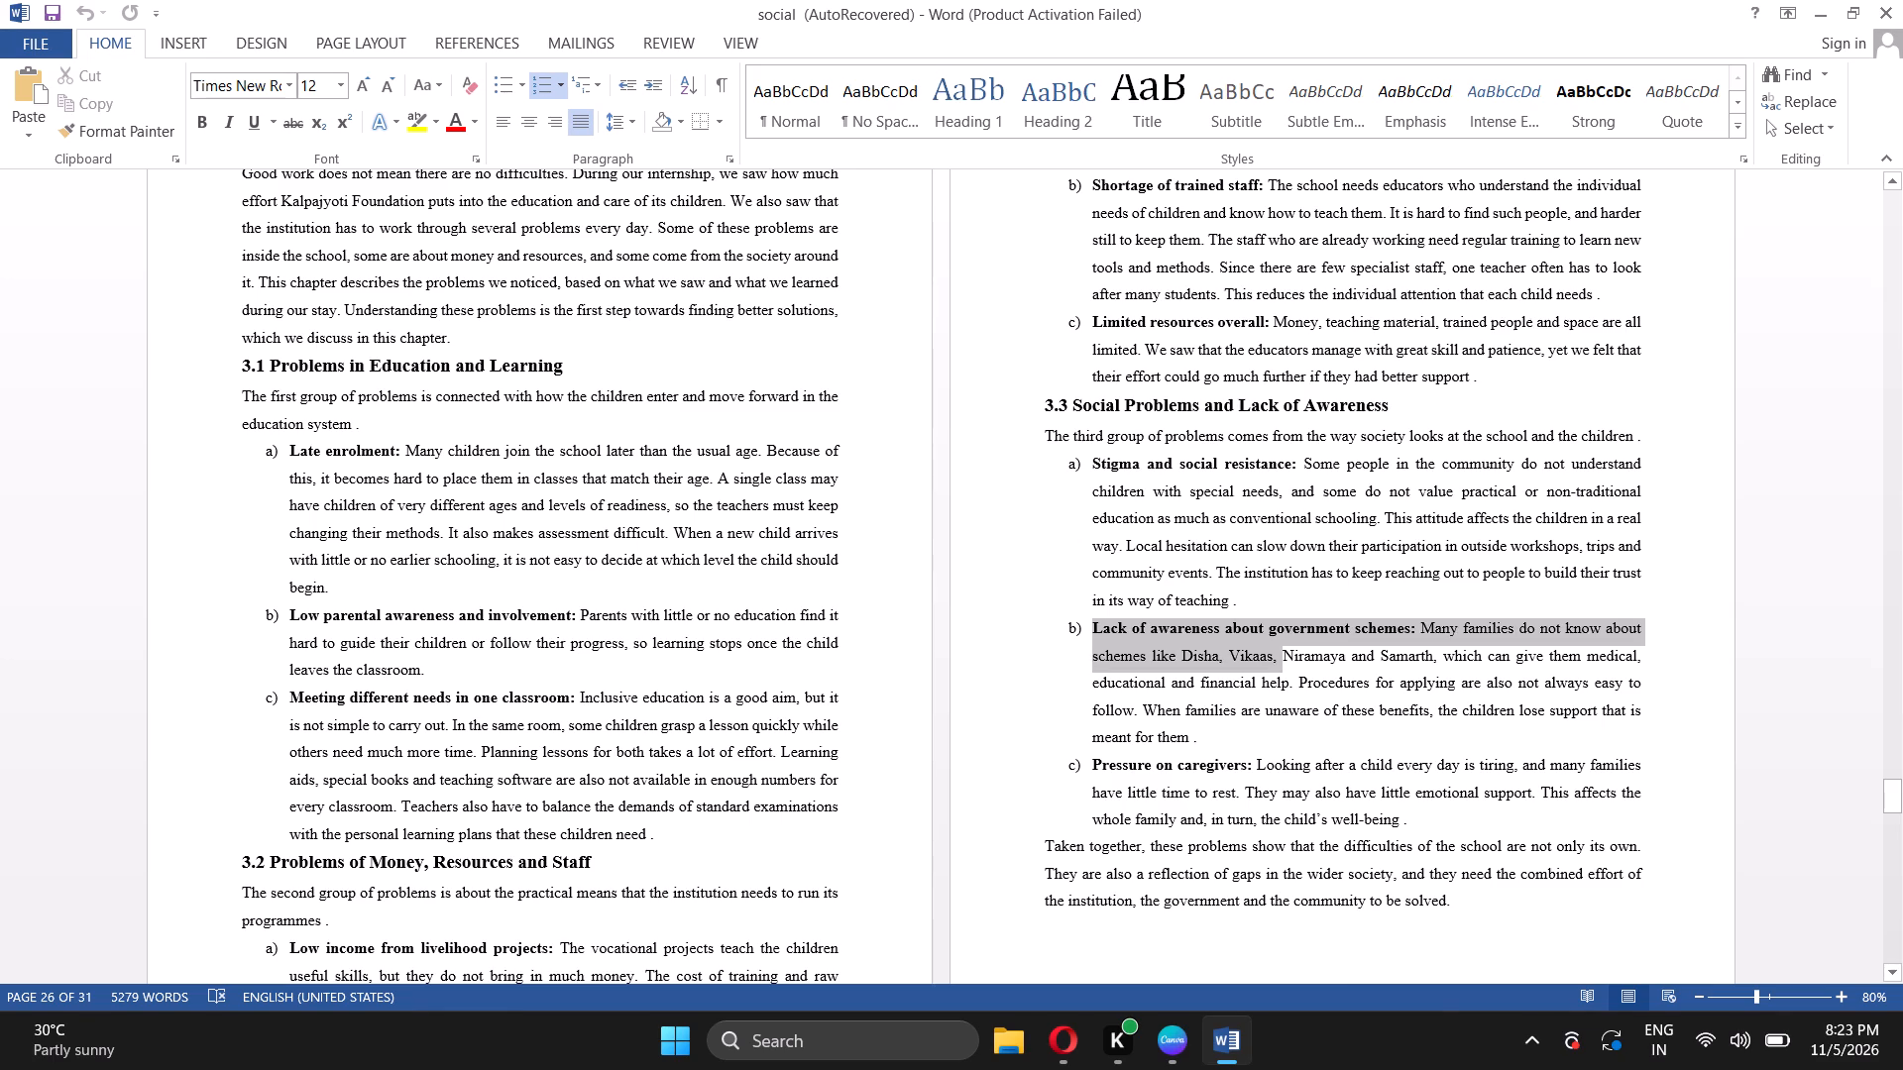
pyautogui.moveTo(1311, 643); pyautogui.dragTo(1410, 632)
pyautogui.rightClick(1347, 628)
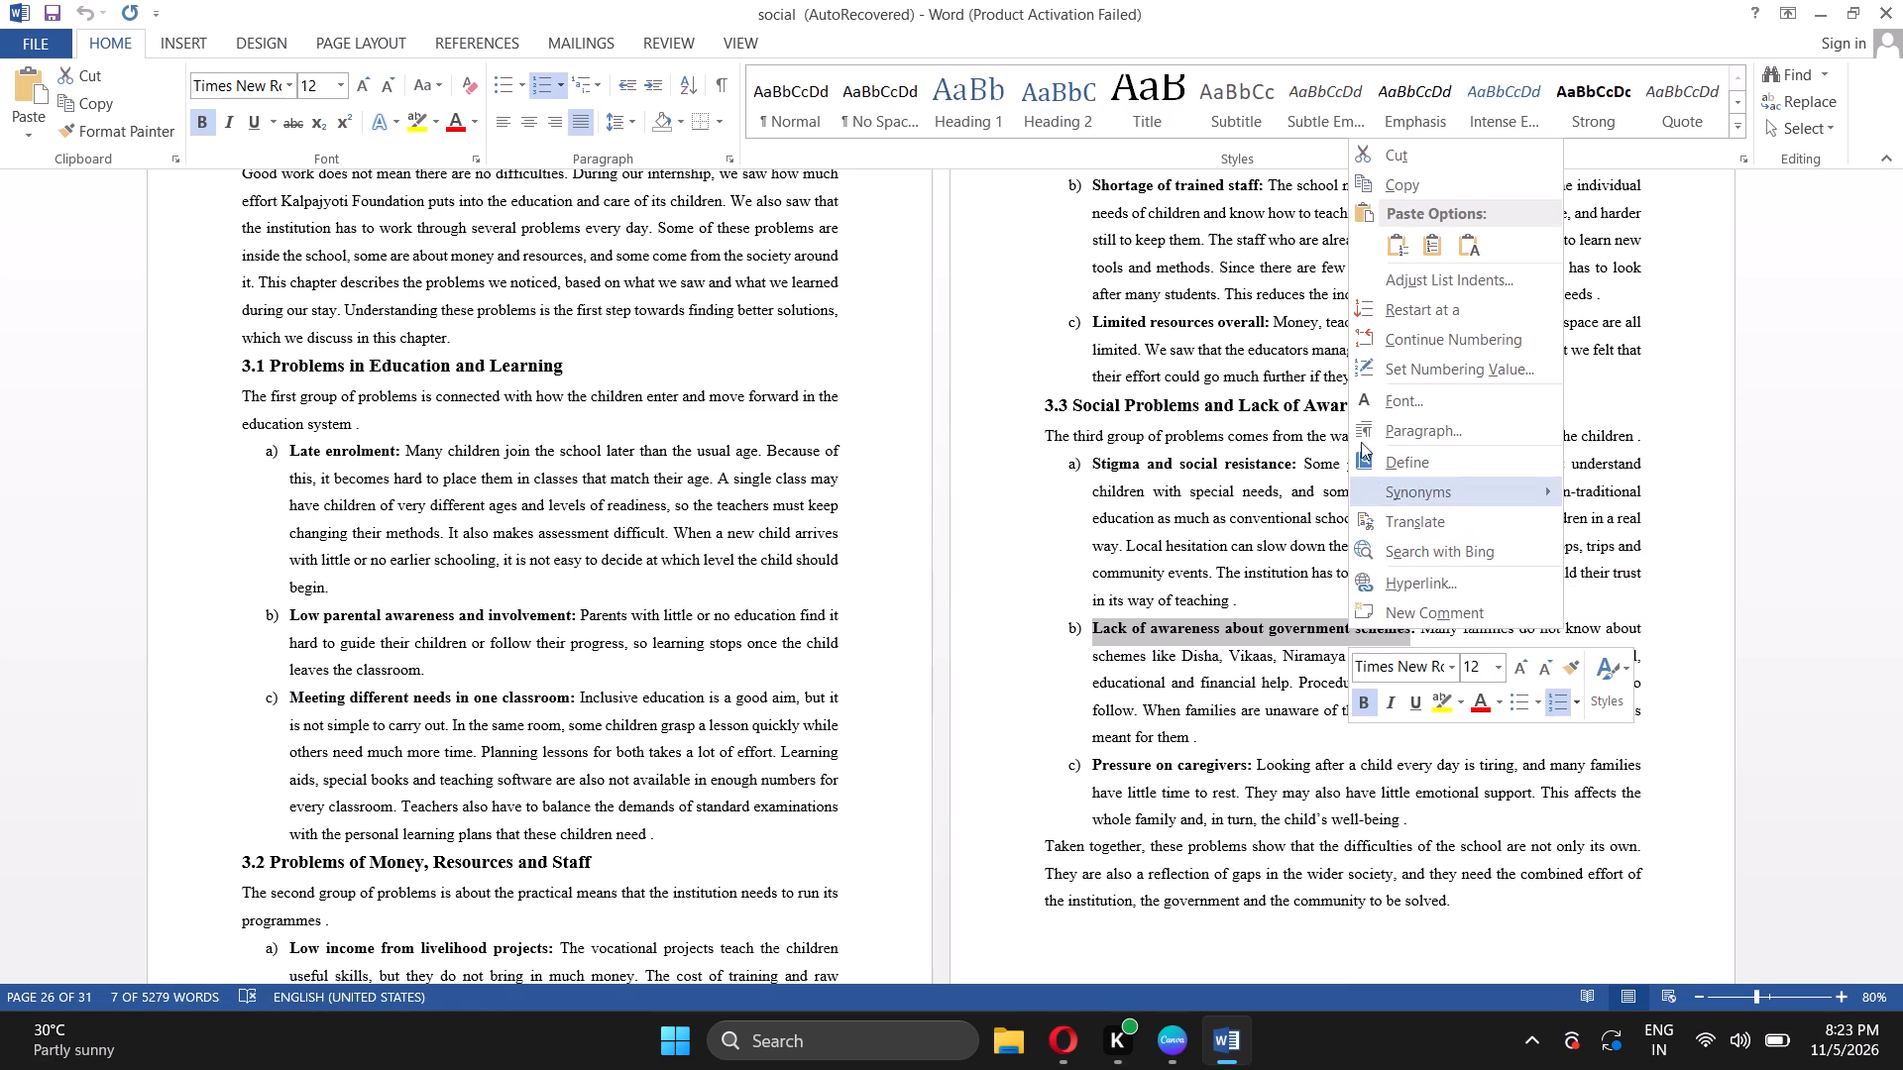
pyautogui.click(1400, 177)
pyautogui.click(1230, 1048)
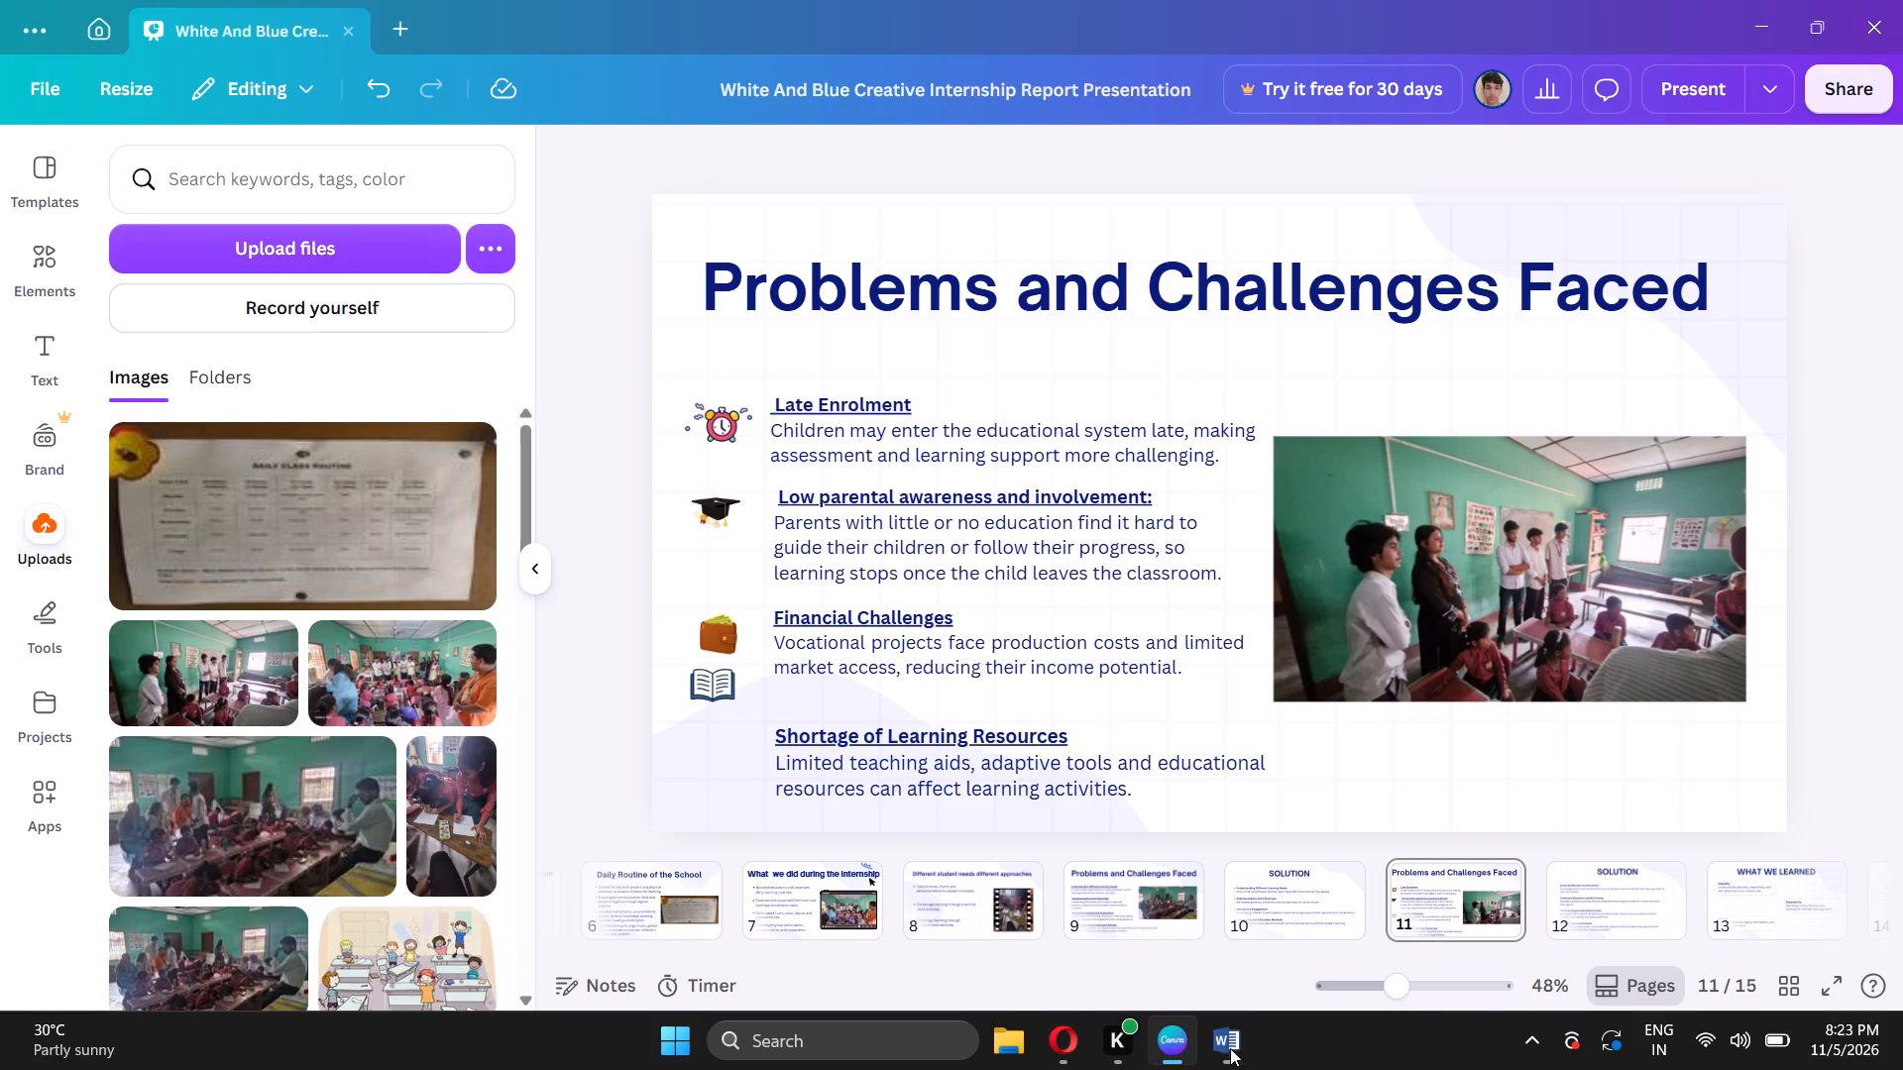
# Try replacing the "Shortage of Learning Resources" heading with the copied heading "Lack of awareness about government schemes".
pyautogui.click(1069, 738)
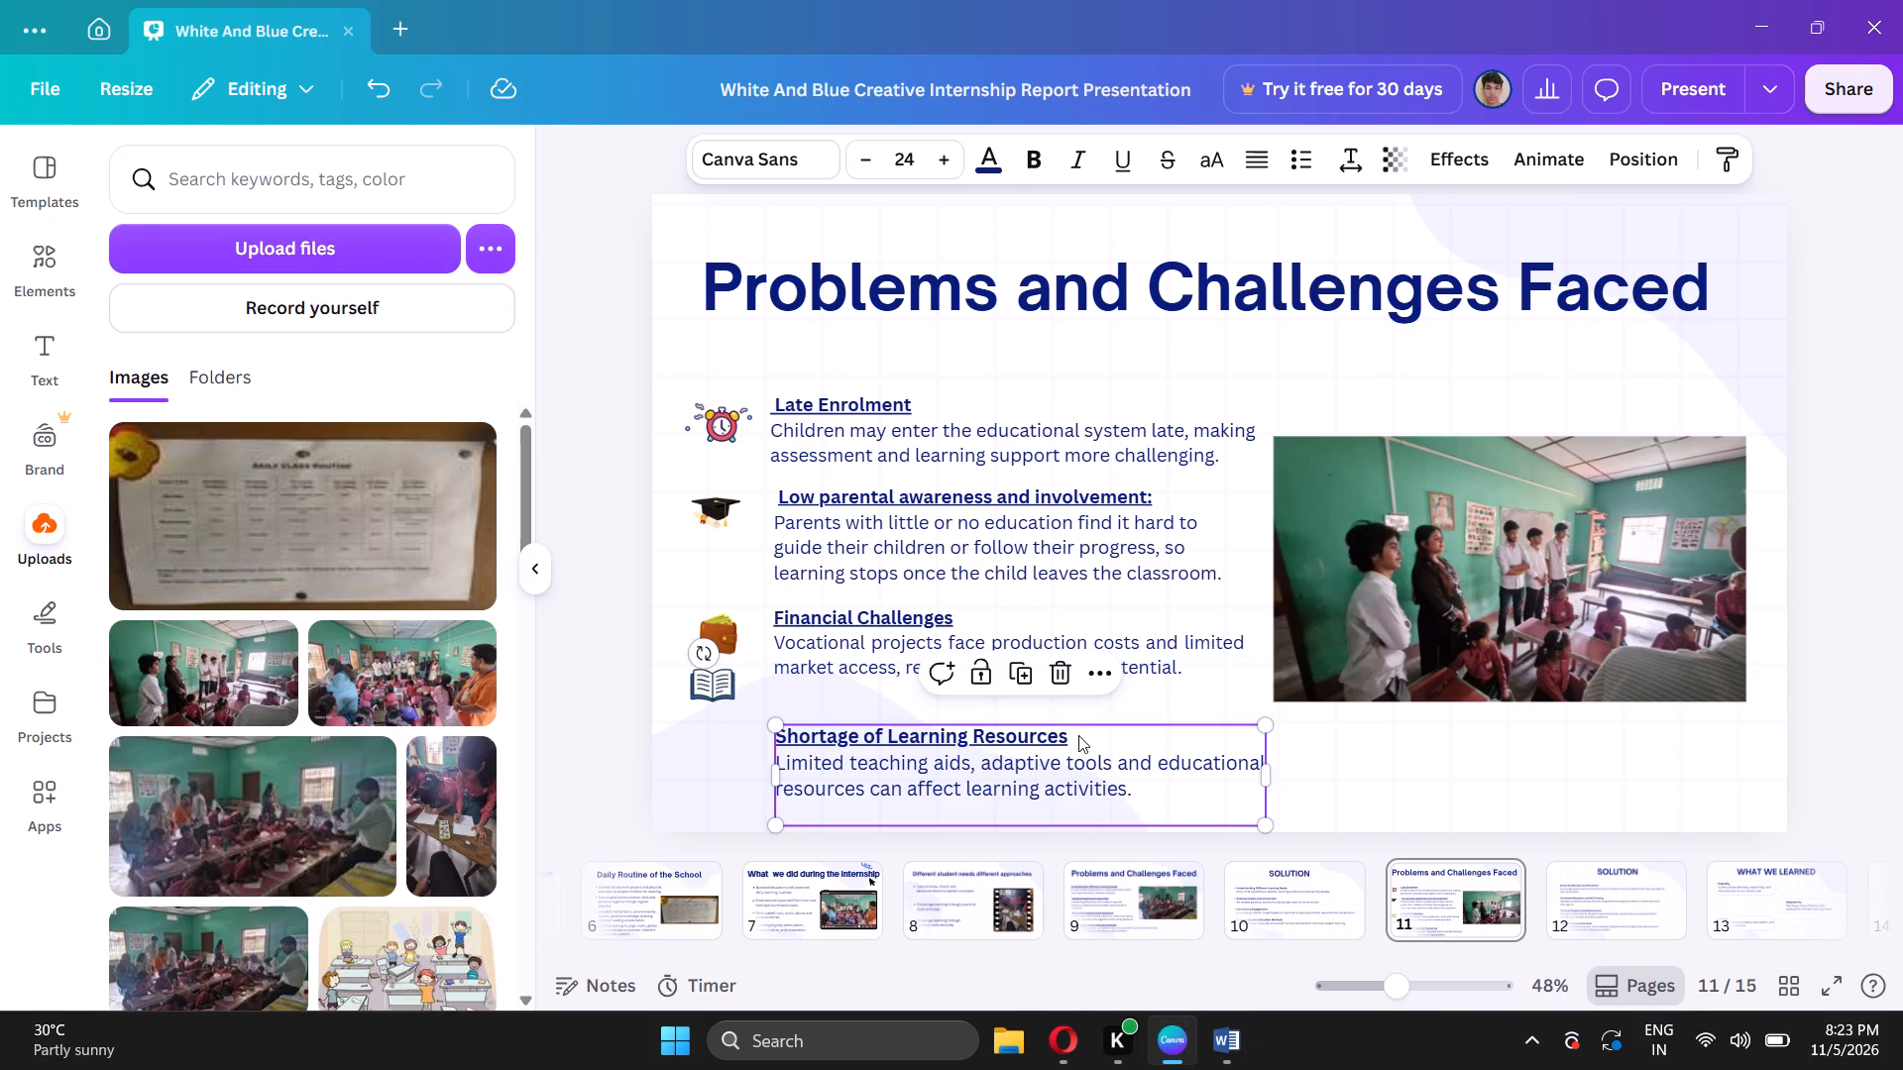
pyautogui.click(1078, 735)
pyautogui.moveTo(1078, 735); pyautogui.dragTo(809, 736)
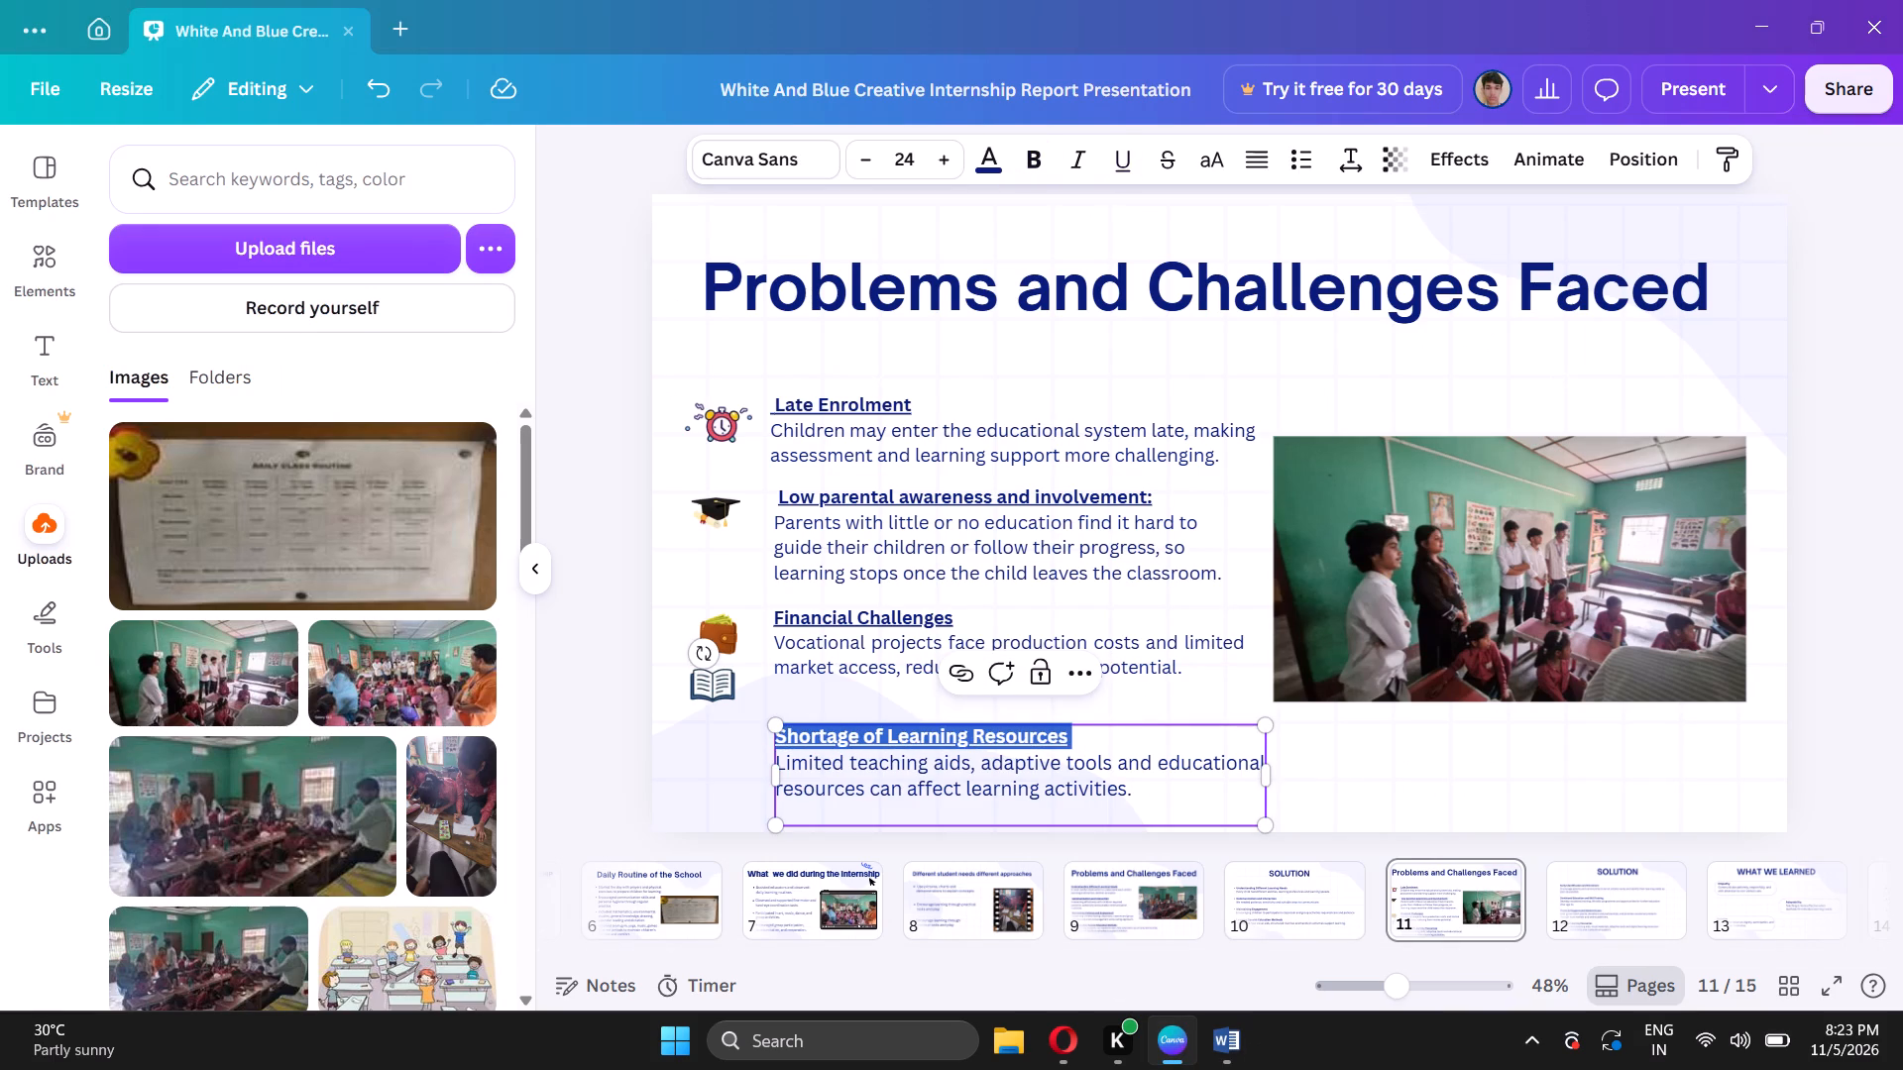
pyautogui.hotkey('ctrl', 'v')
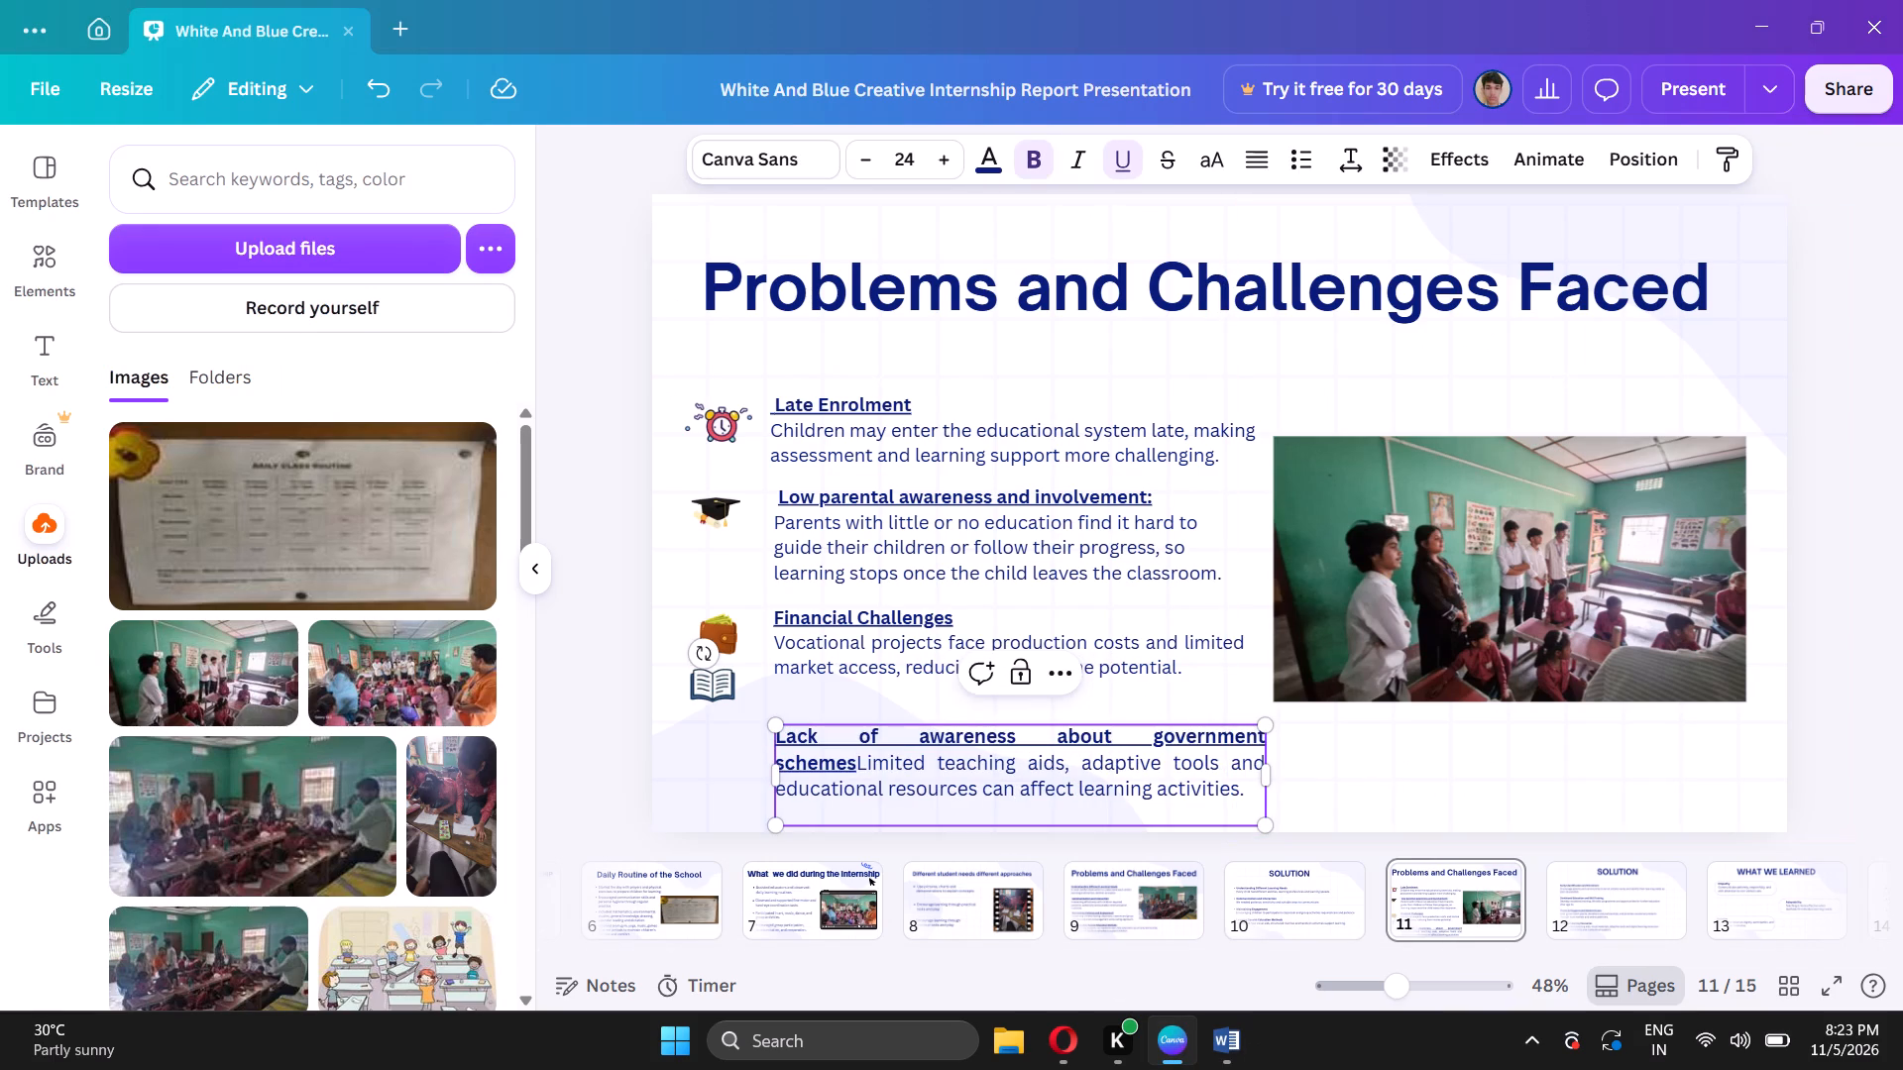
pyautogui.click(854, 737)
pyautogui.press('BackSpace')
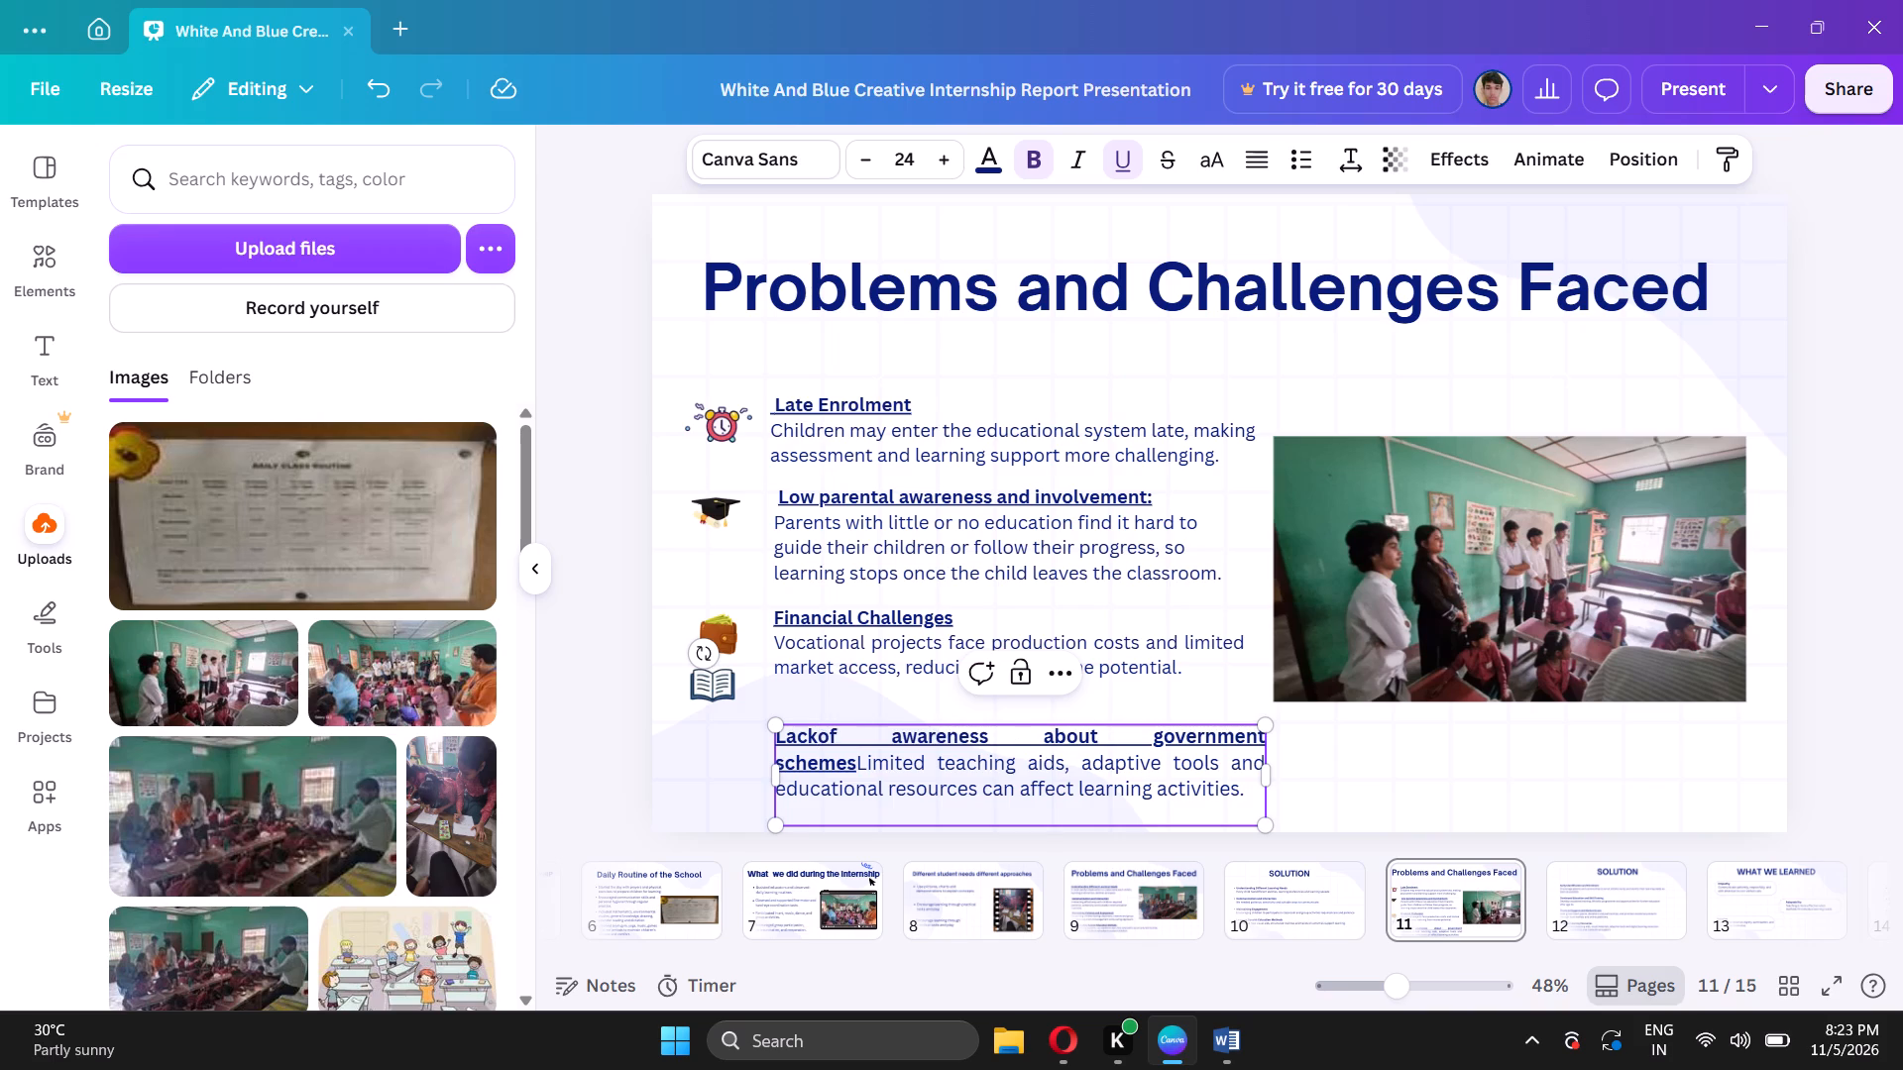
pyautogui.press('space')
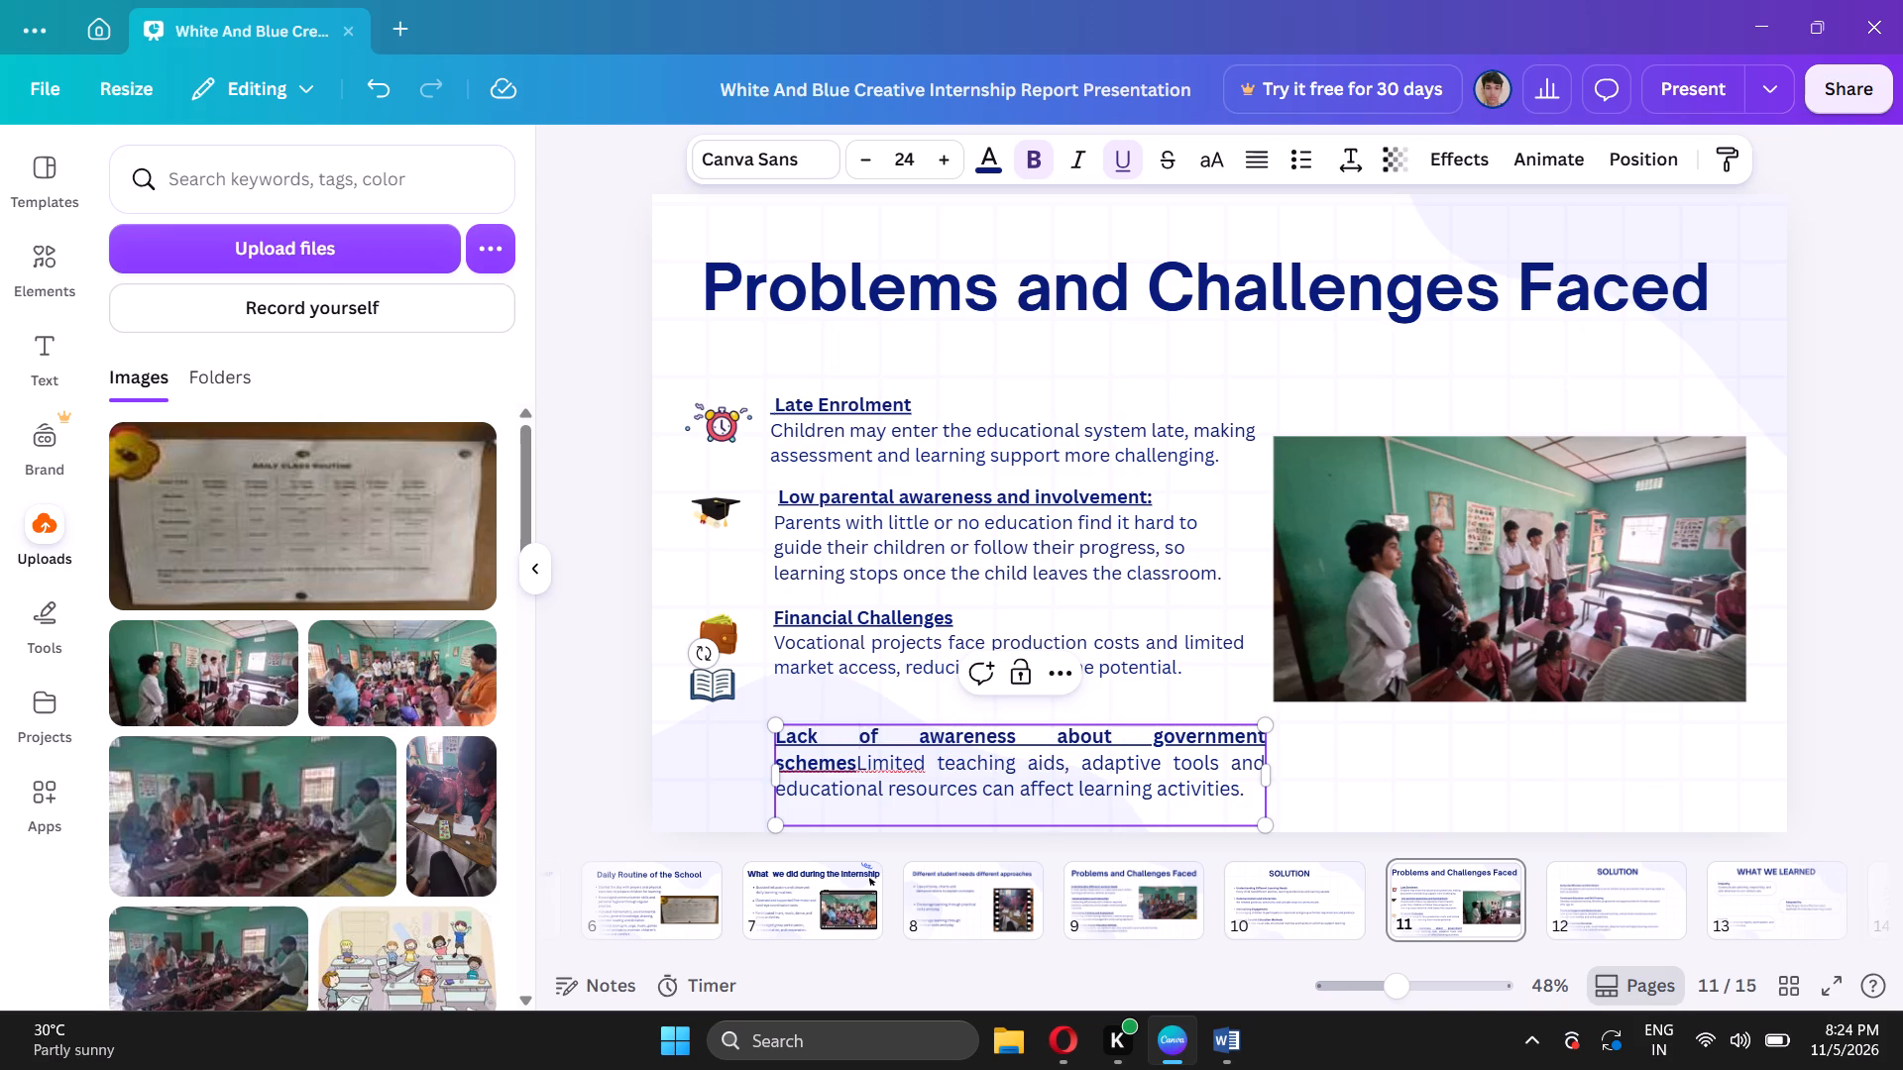
# Delete the pasted heading in front of the "Limited teaching aids" description.
pyautogui.moveTo(860, 760); pyautogui.dragTo(775, 736)
pyautogui.press('BackSpace')
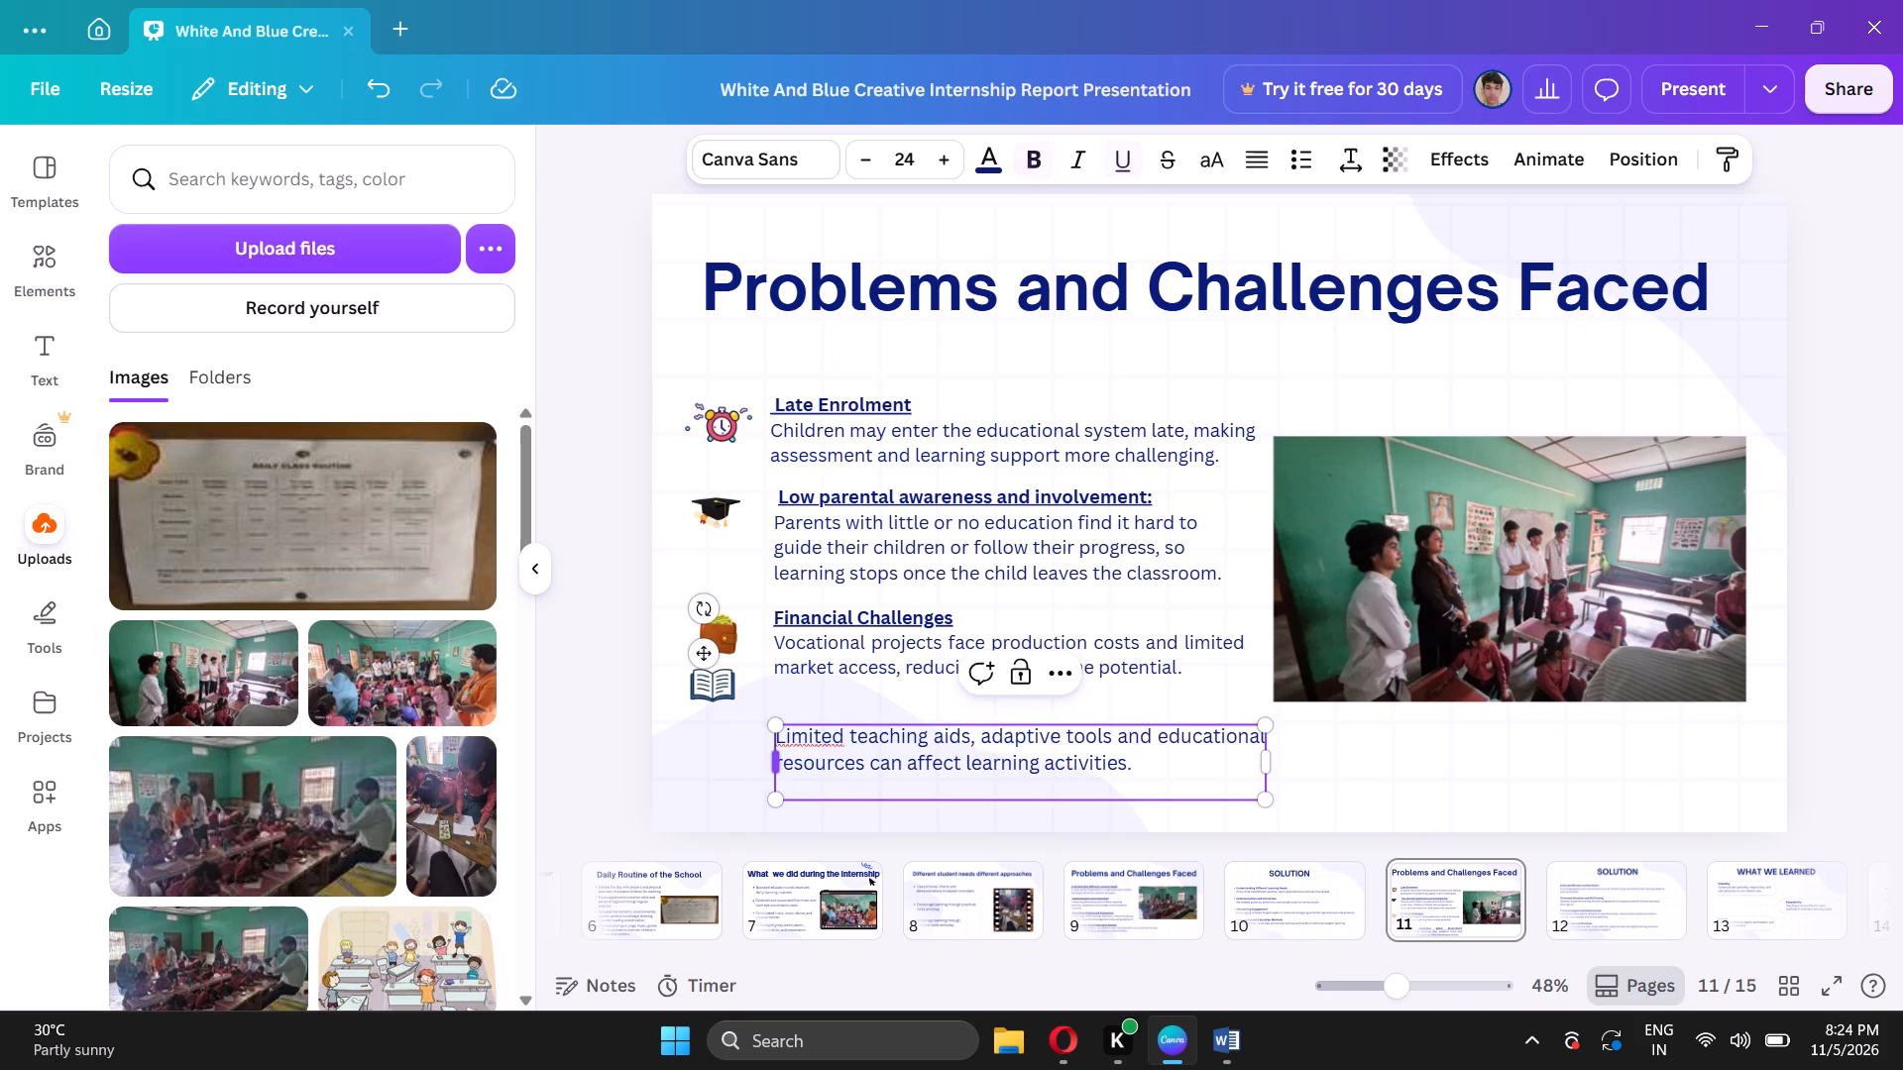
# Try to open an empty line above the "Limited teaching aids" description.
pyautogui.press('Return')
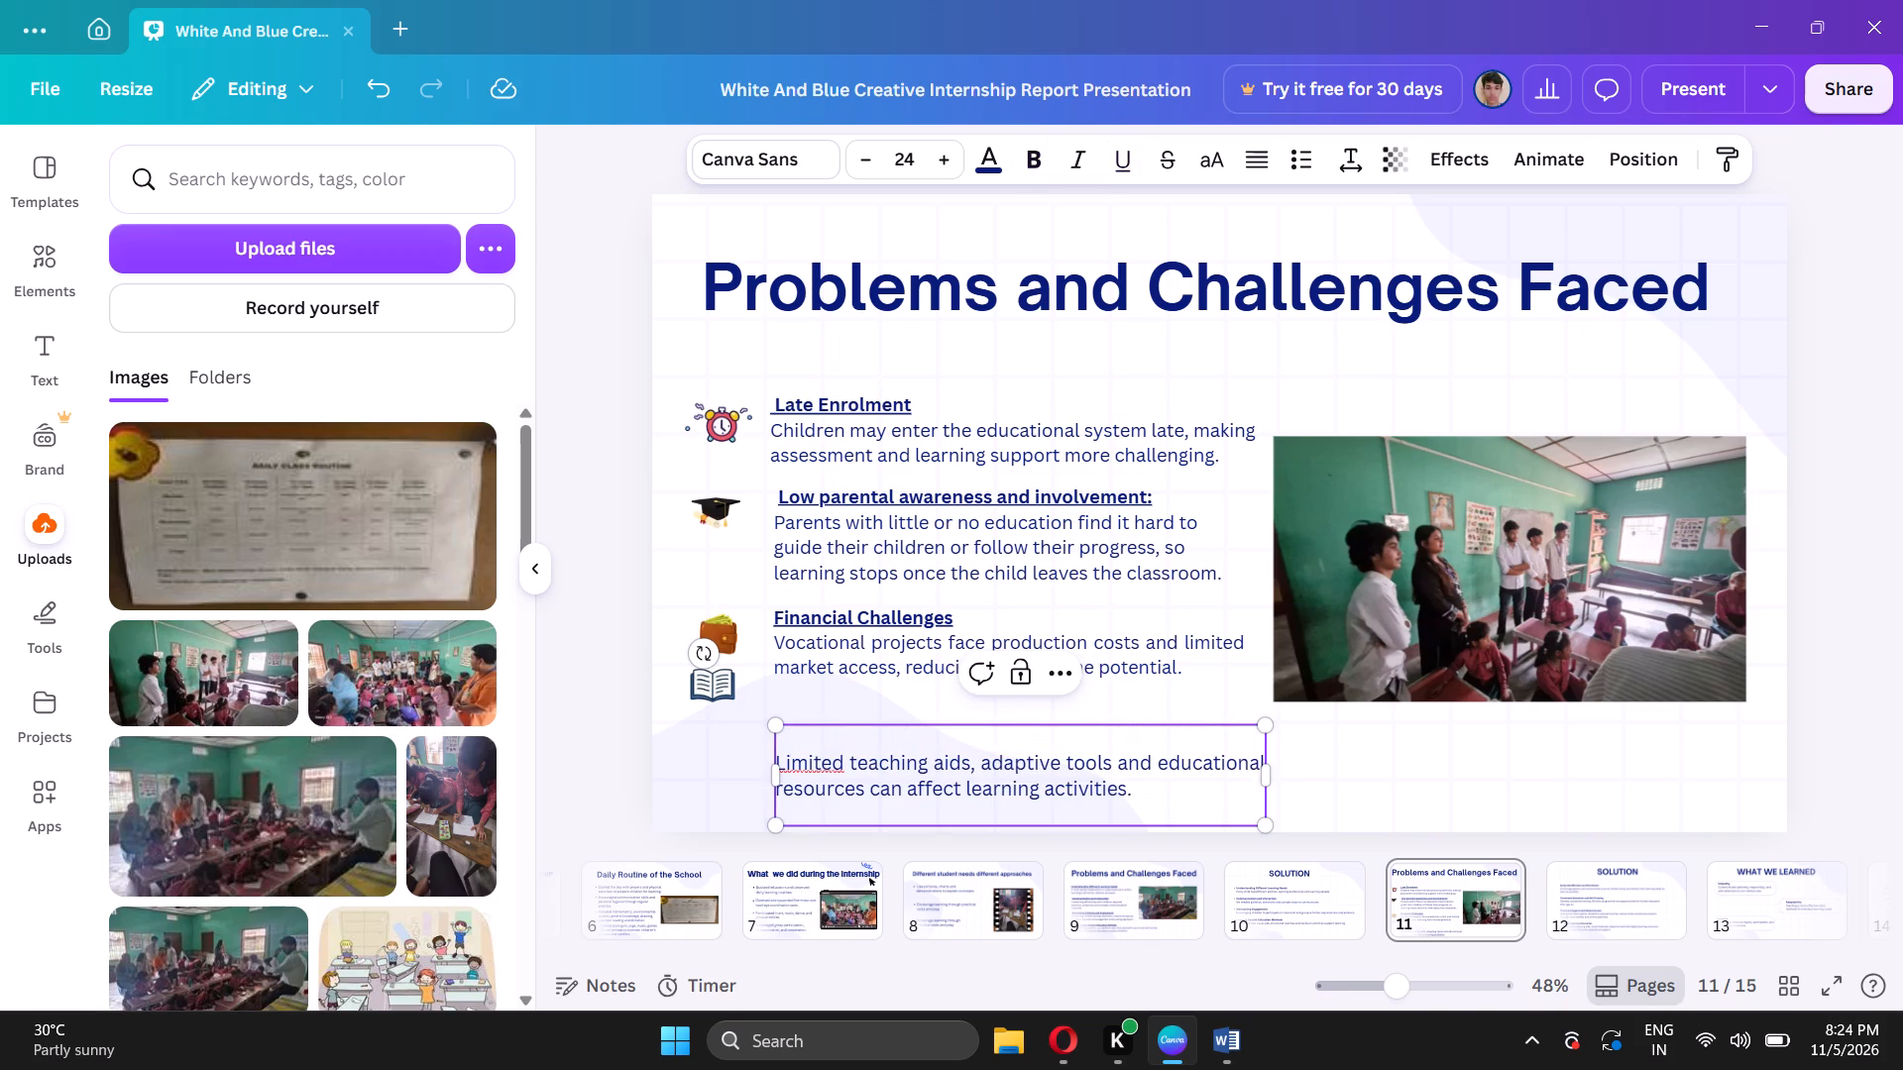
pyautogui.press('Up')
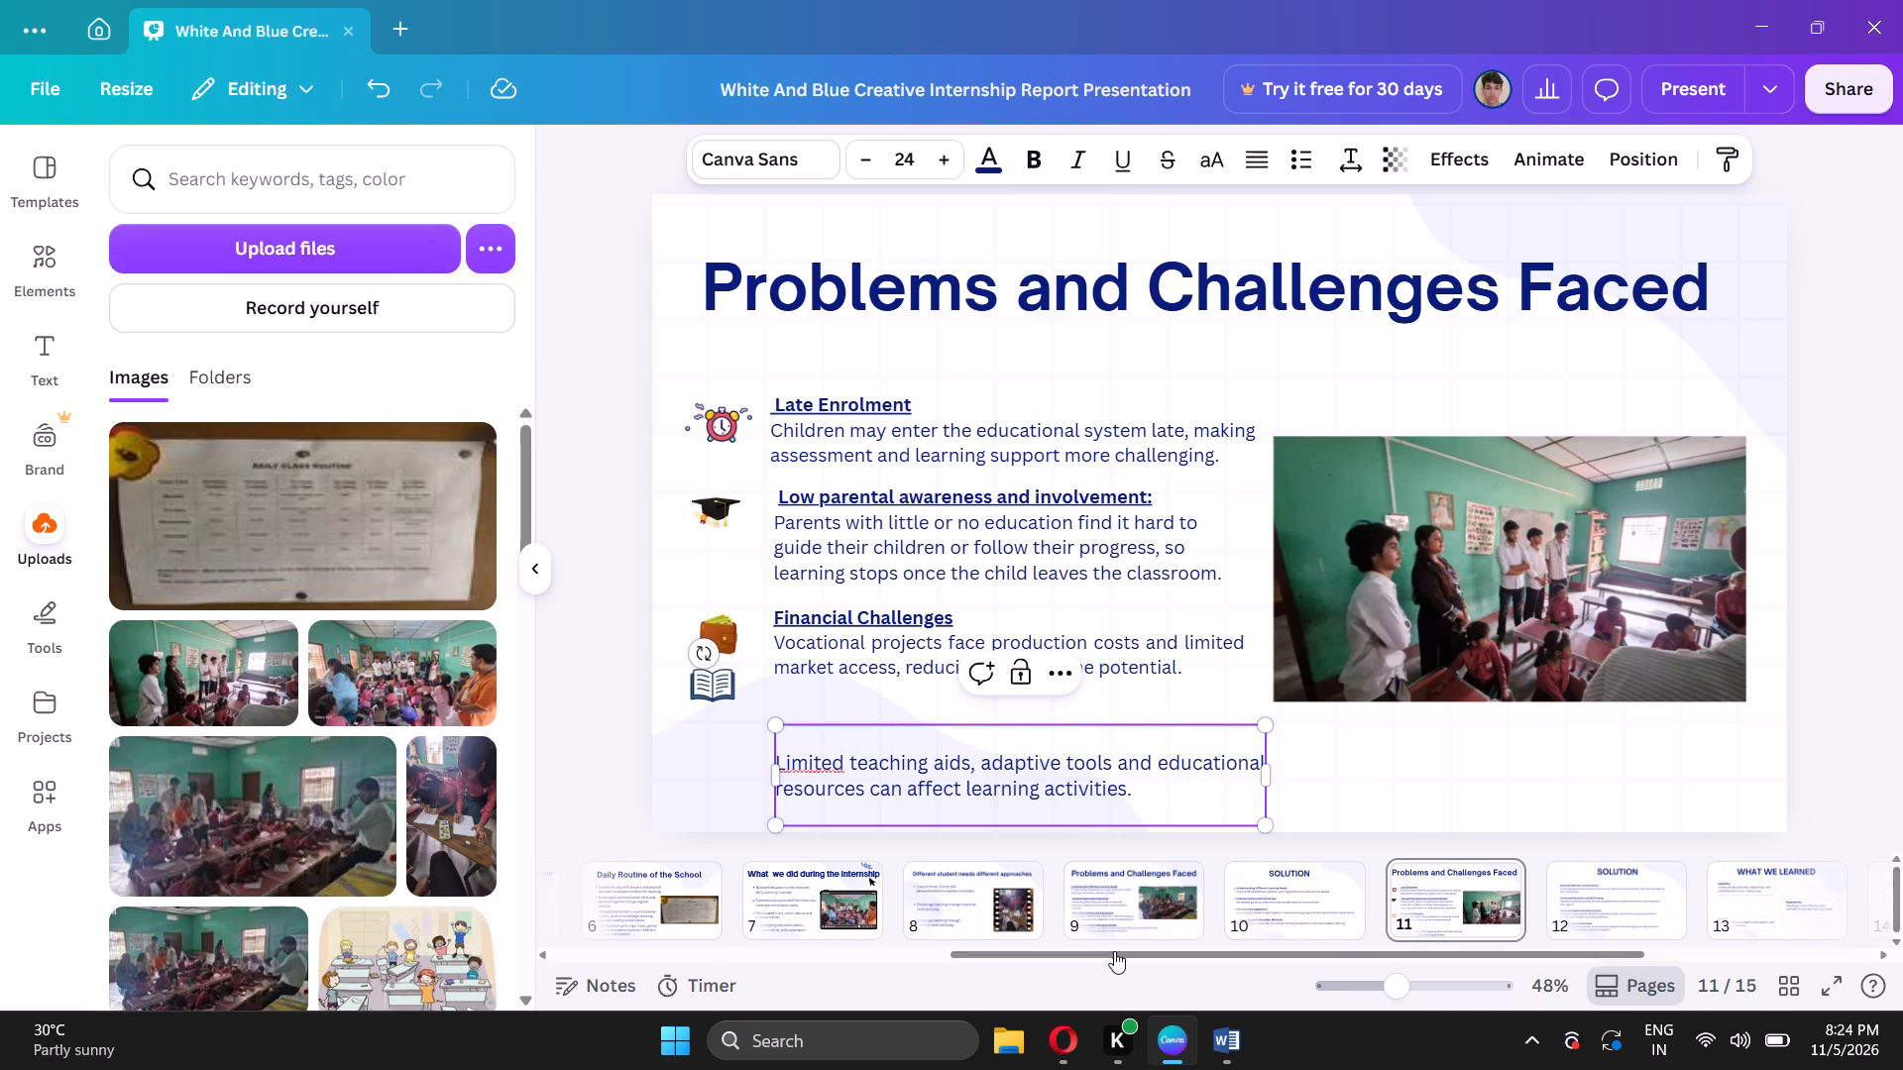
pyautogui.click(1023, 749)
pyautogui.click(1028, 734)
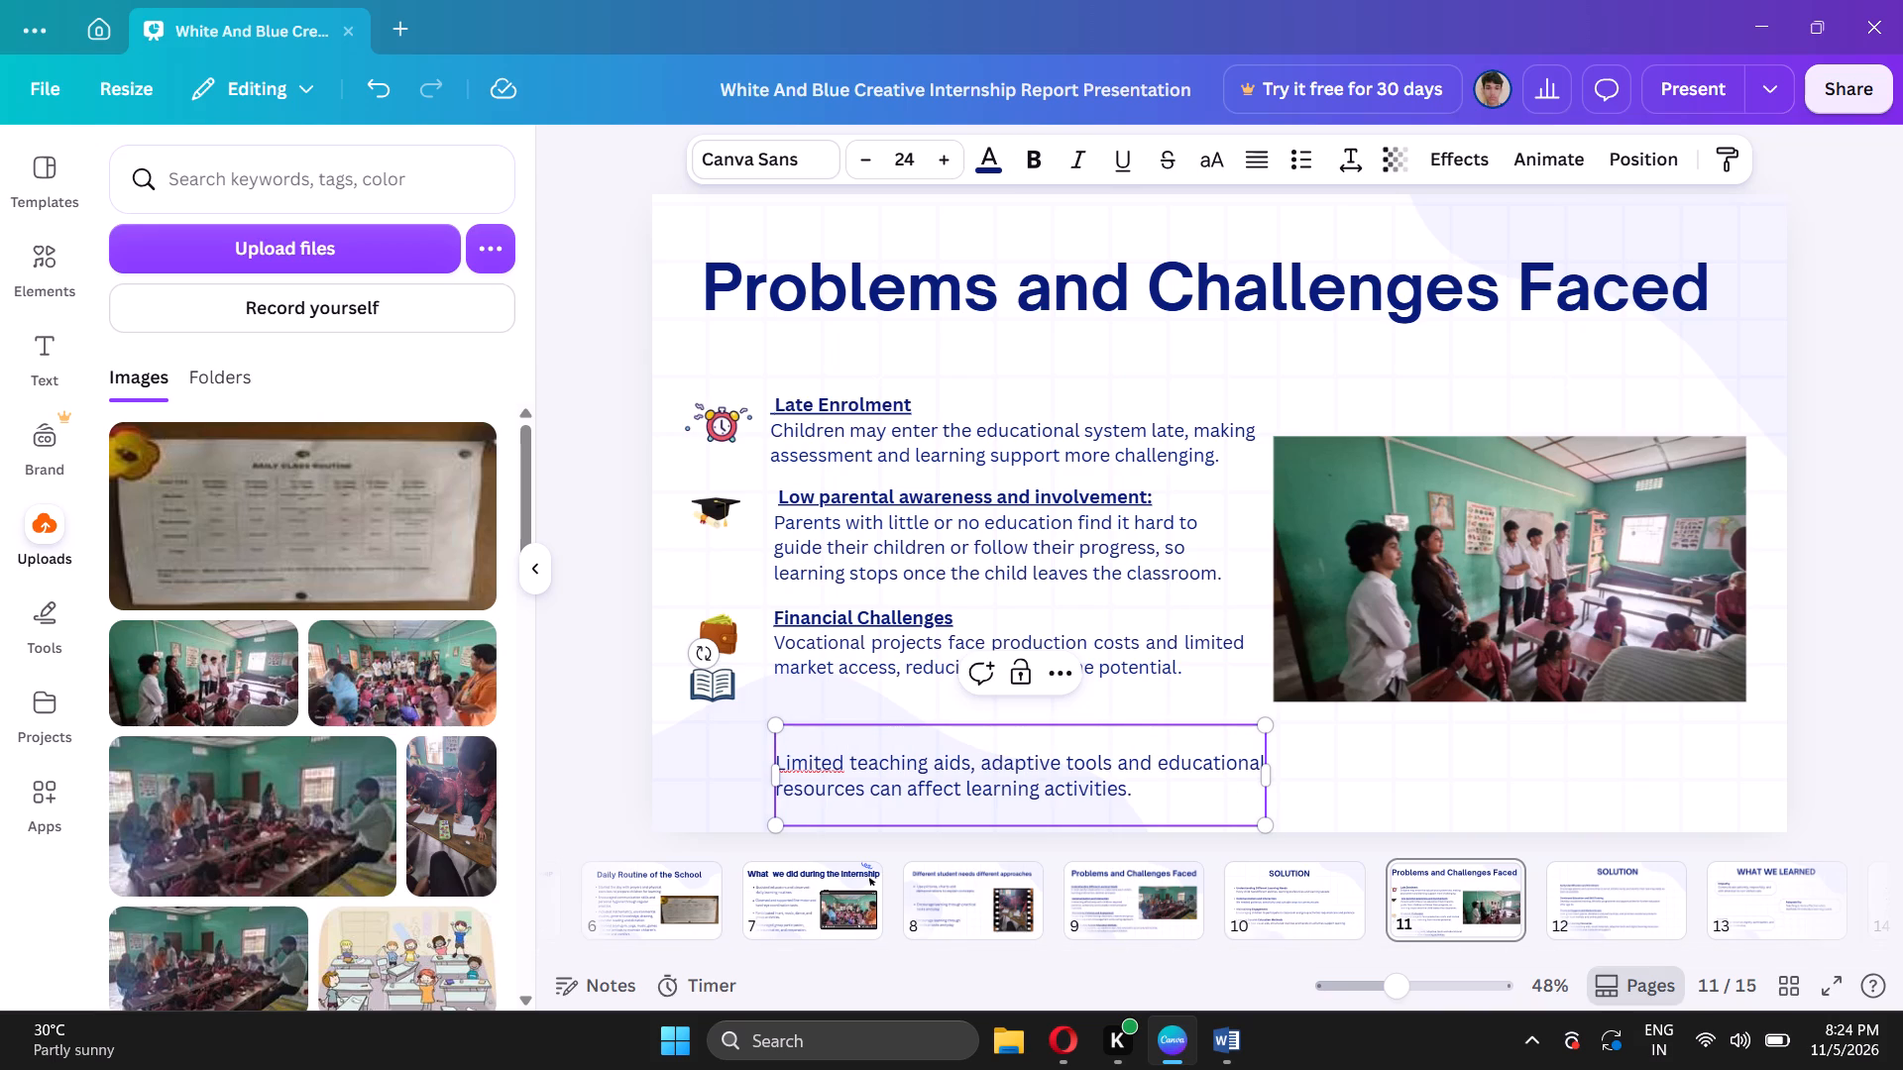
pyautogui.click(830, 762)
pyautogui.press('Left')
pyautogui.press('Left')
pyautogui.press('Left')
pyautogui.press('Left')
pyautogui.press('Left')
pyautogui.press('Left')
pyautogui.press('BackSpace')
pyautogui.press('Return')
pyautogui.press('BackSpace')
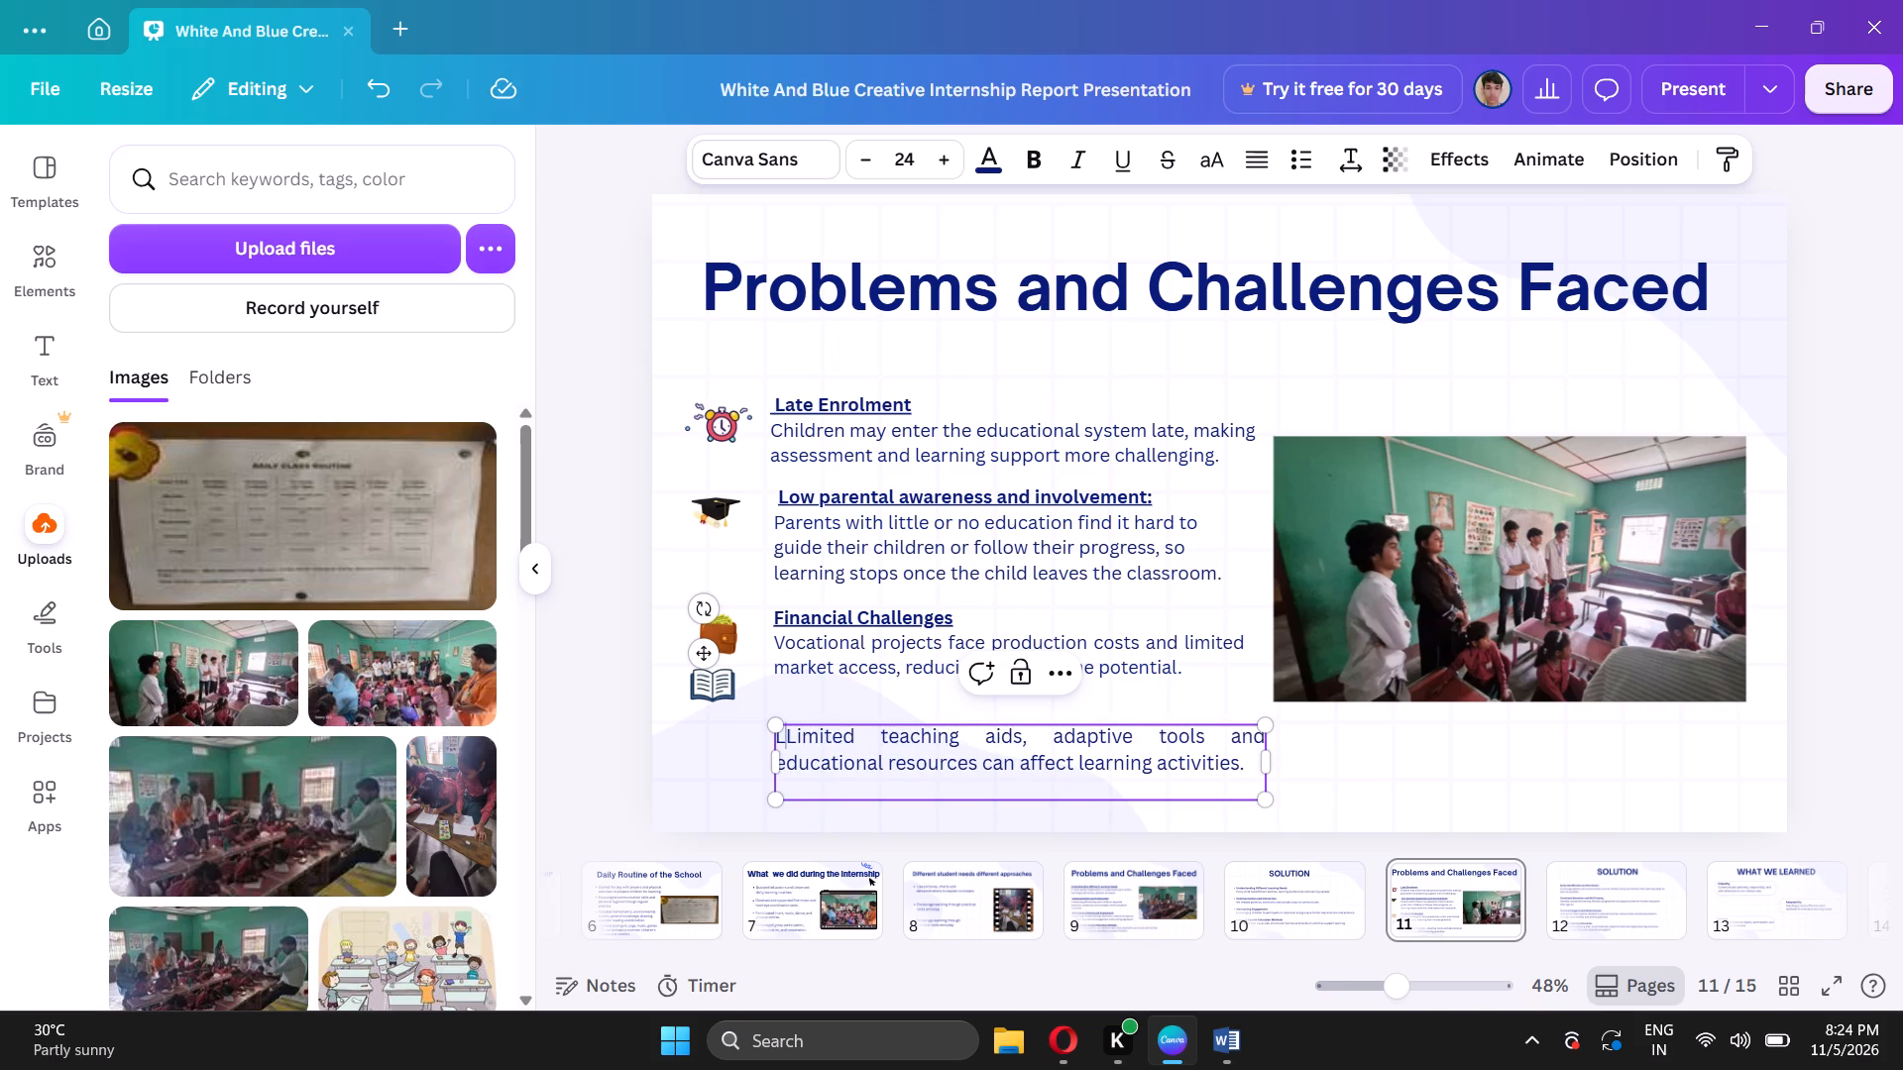
# Write the heading "Lack of awareness obout govt schemes" on its own line above the teaching aids description.
pyautogui.press('a')
pyautogui.write('ck of awareness o')
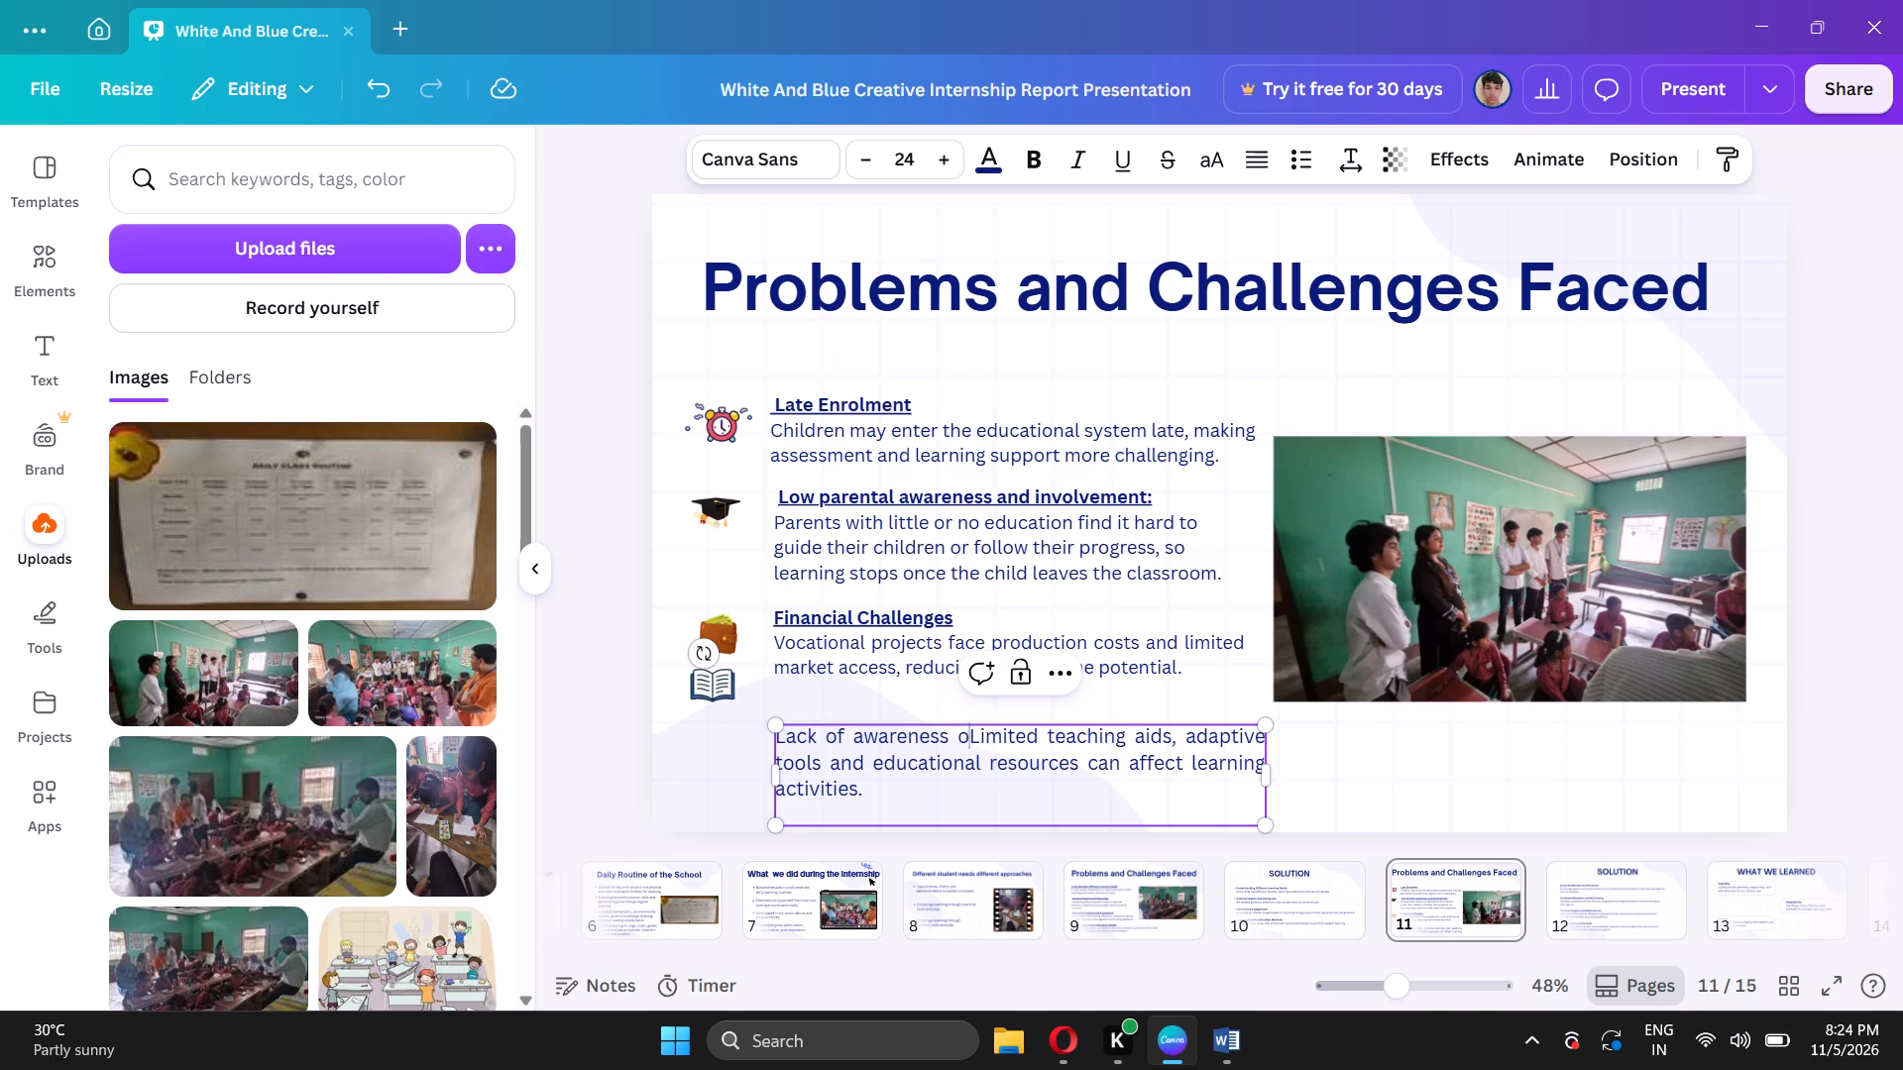
pyautogui.press('a')
pyautogui.press('BackSpace')
pyautogui.press('b')
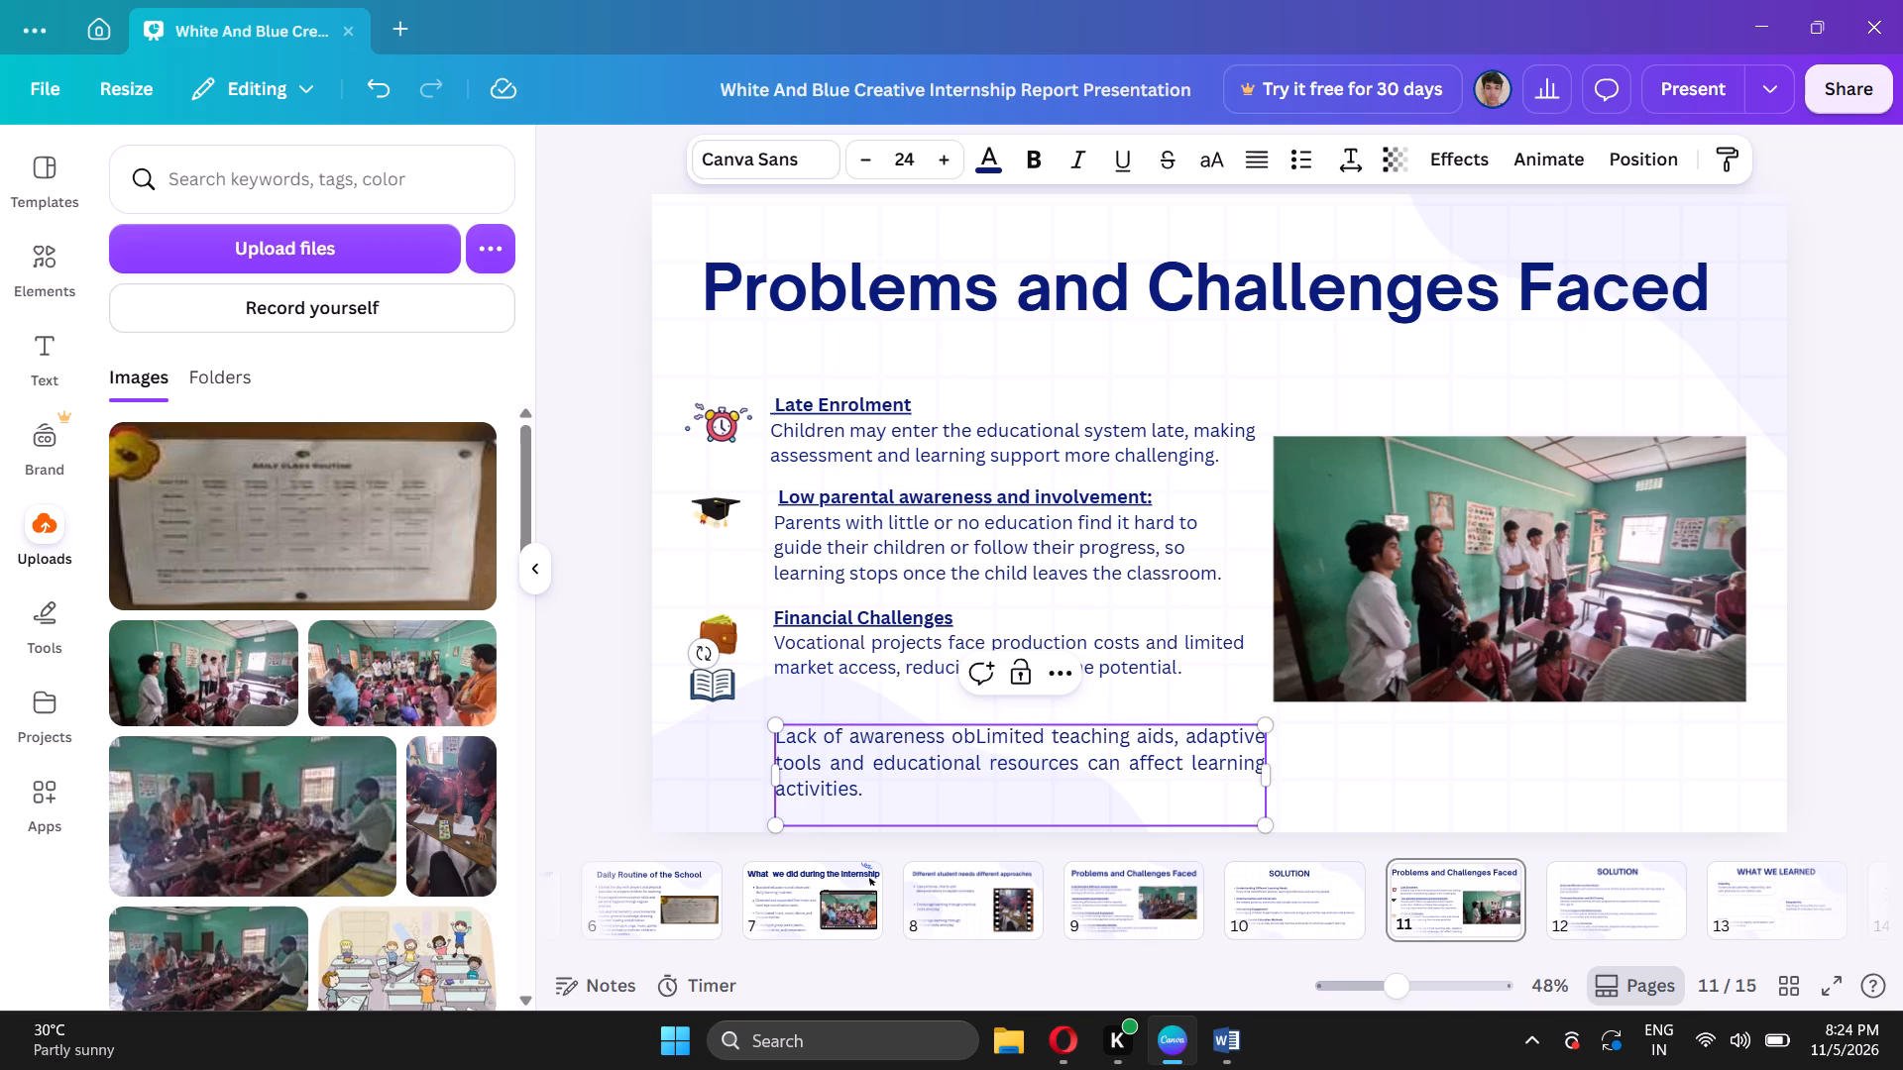
pyautogui.write('ou')
pyautogui.press('space')
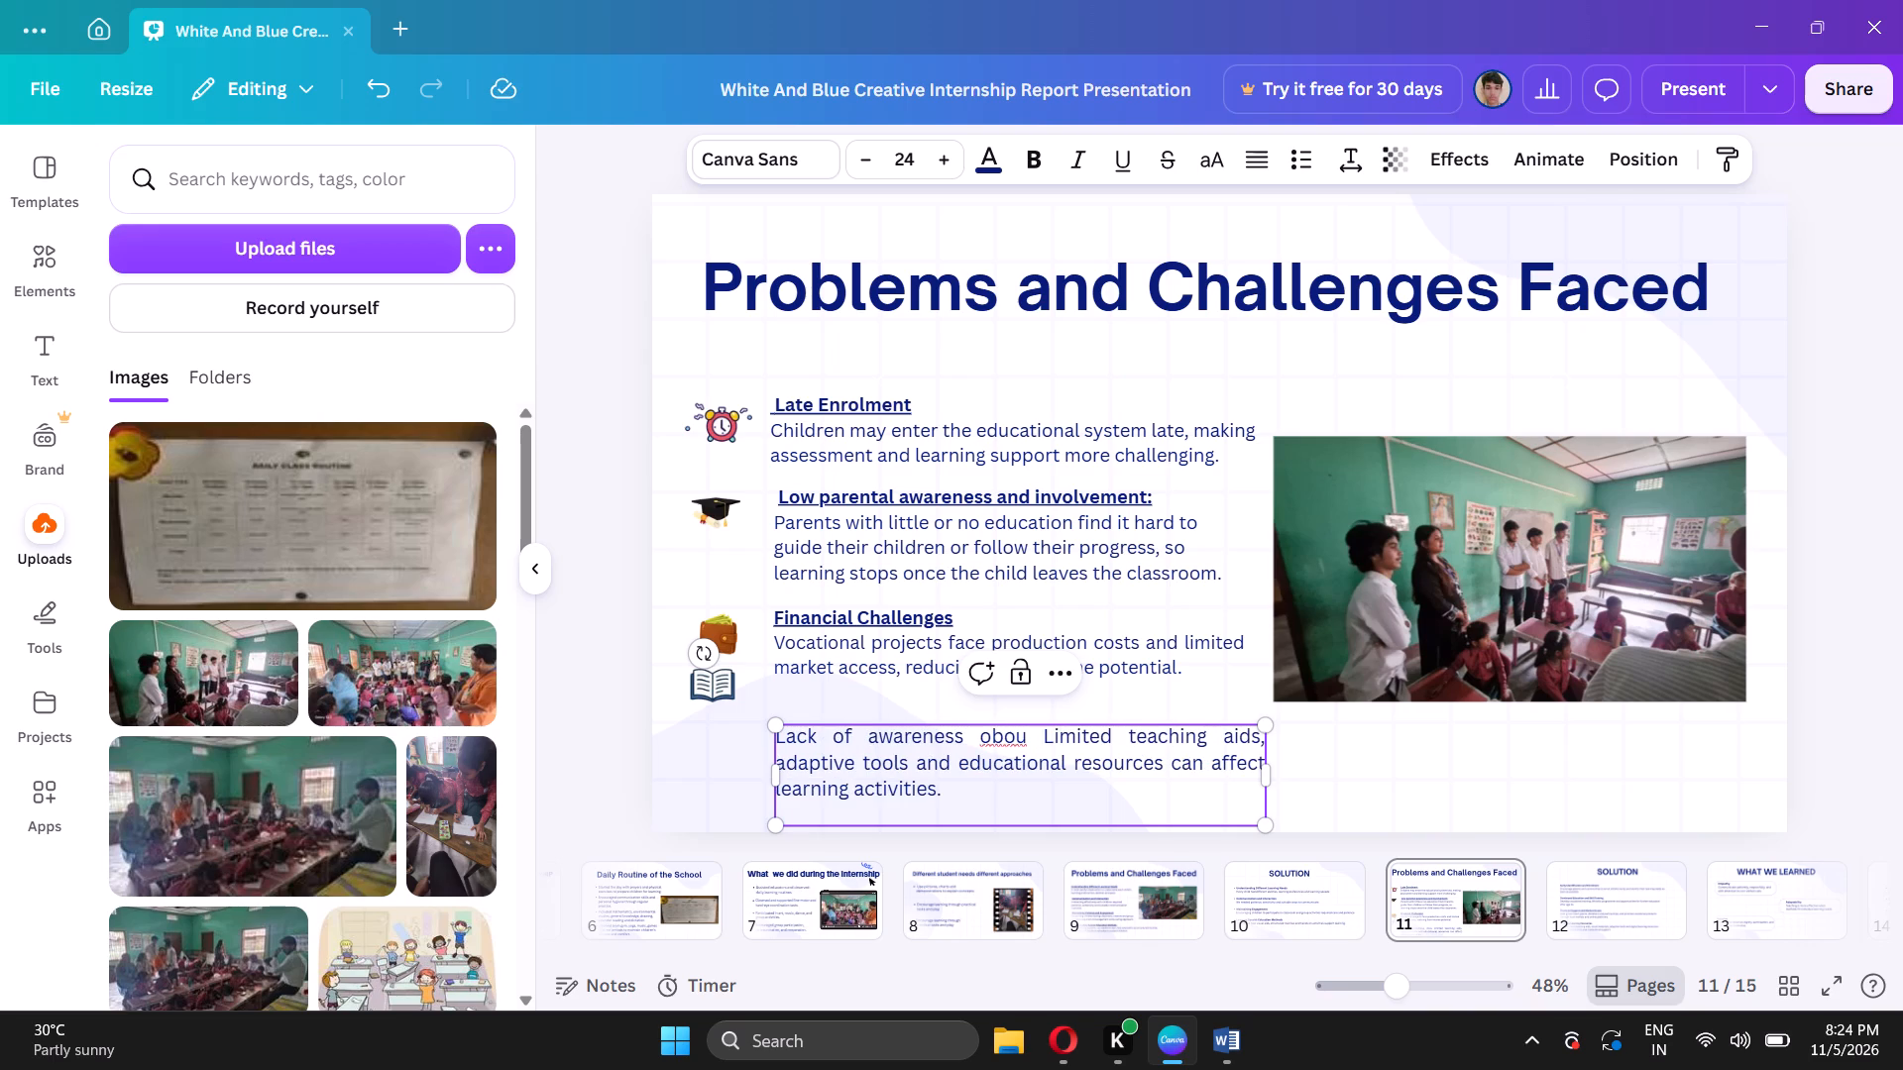
pyautogui.write('govt')
pyautogui.press('space')
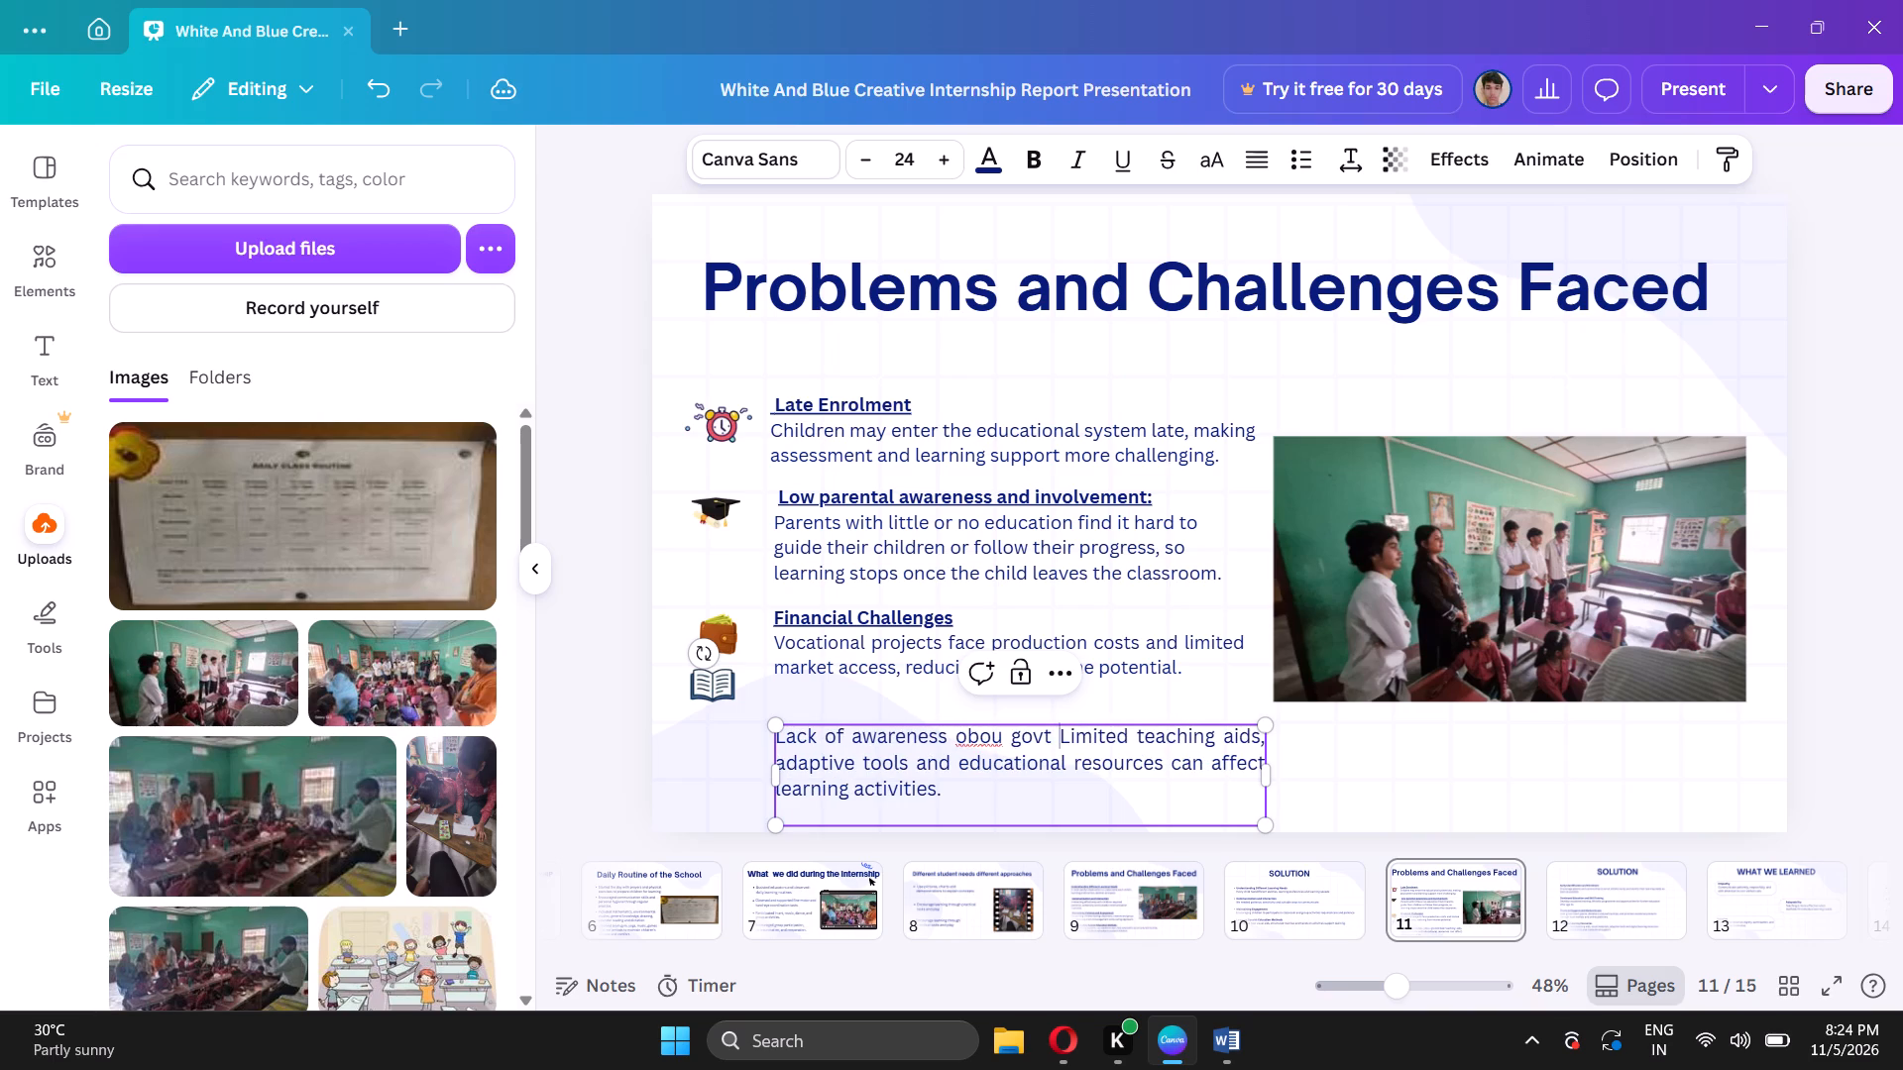
pyautogui.write('schemes')
pyautogui.press('Return')
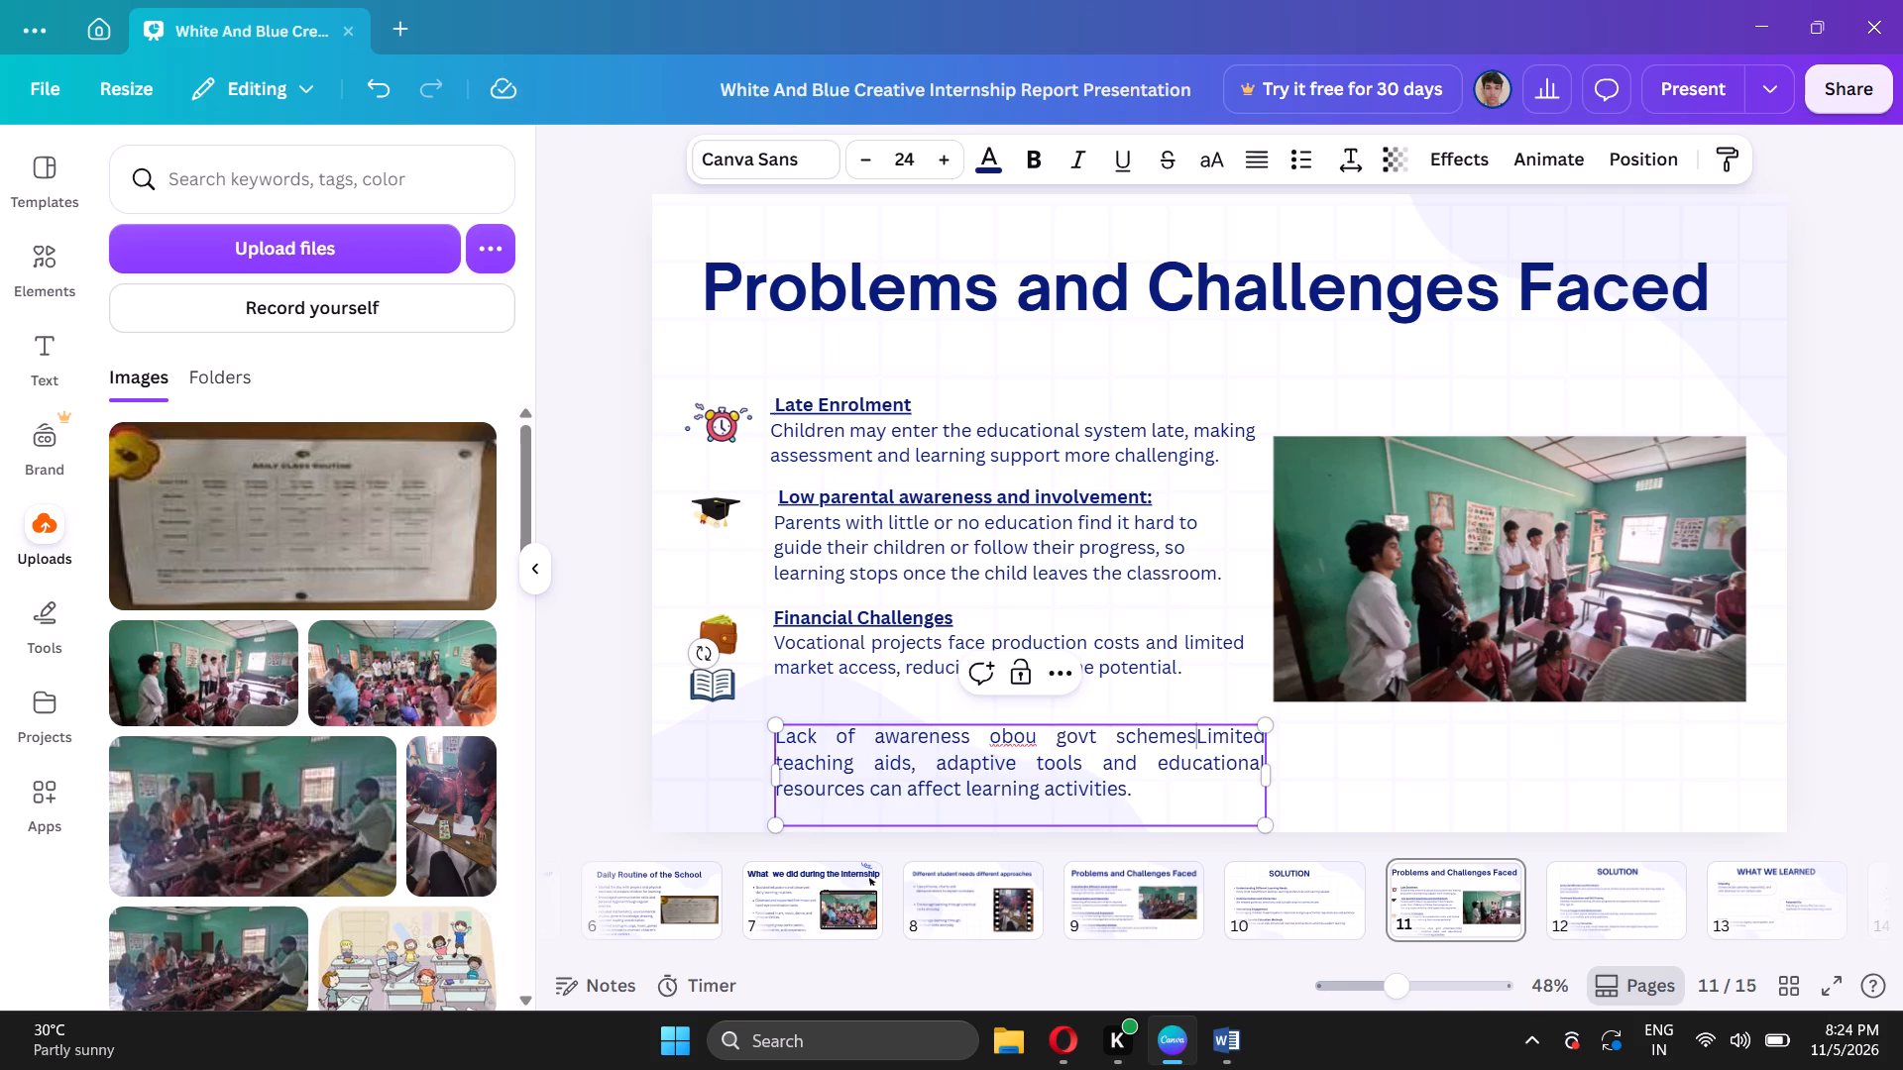
pyautogui.click(1251, 1043)
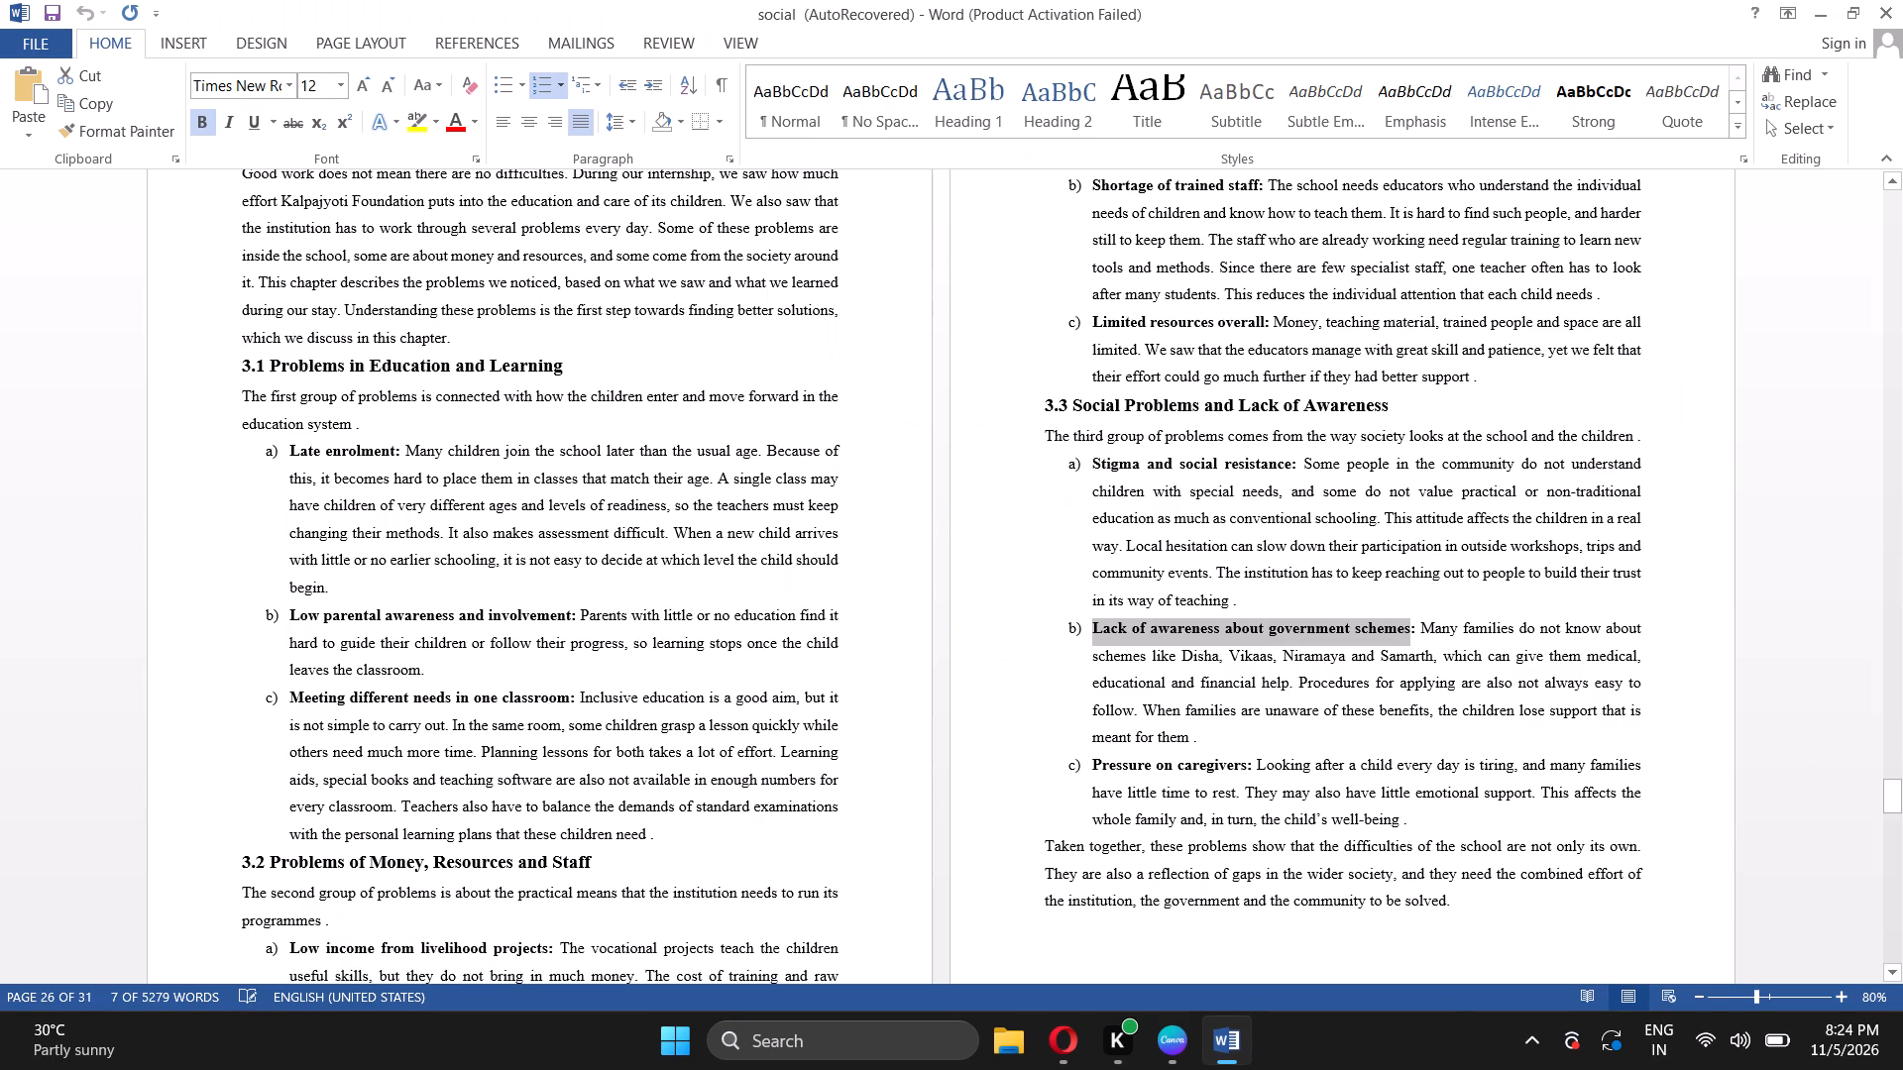
pyautogui.click(1168, 1035)
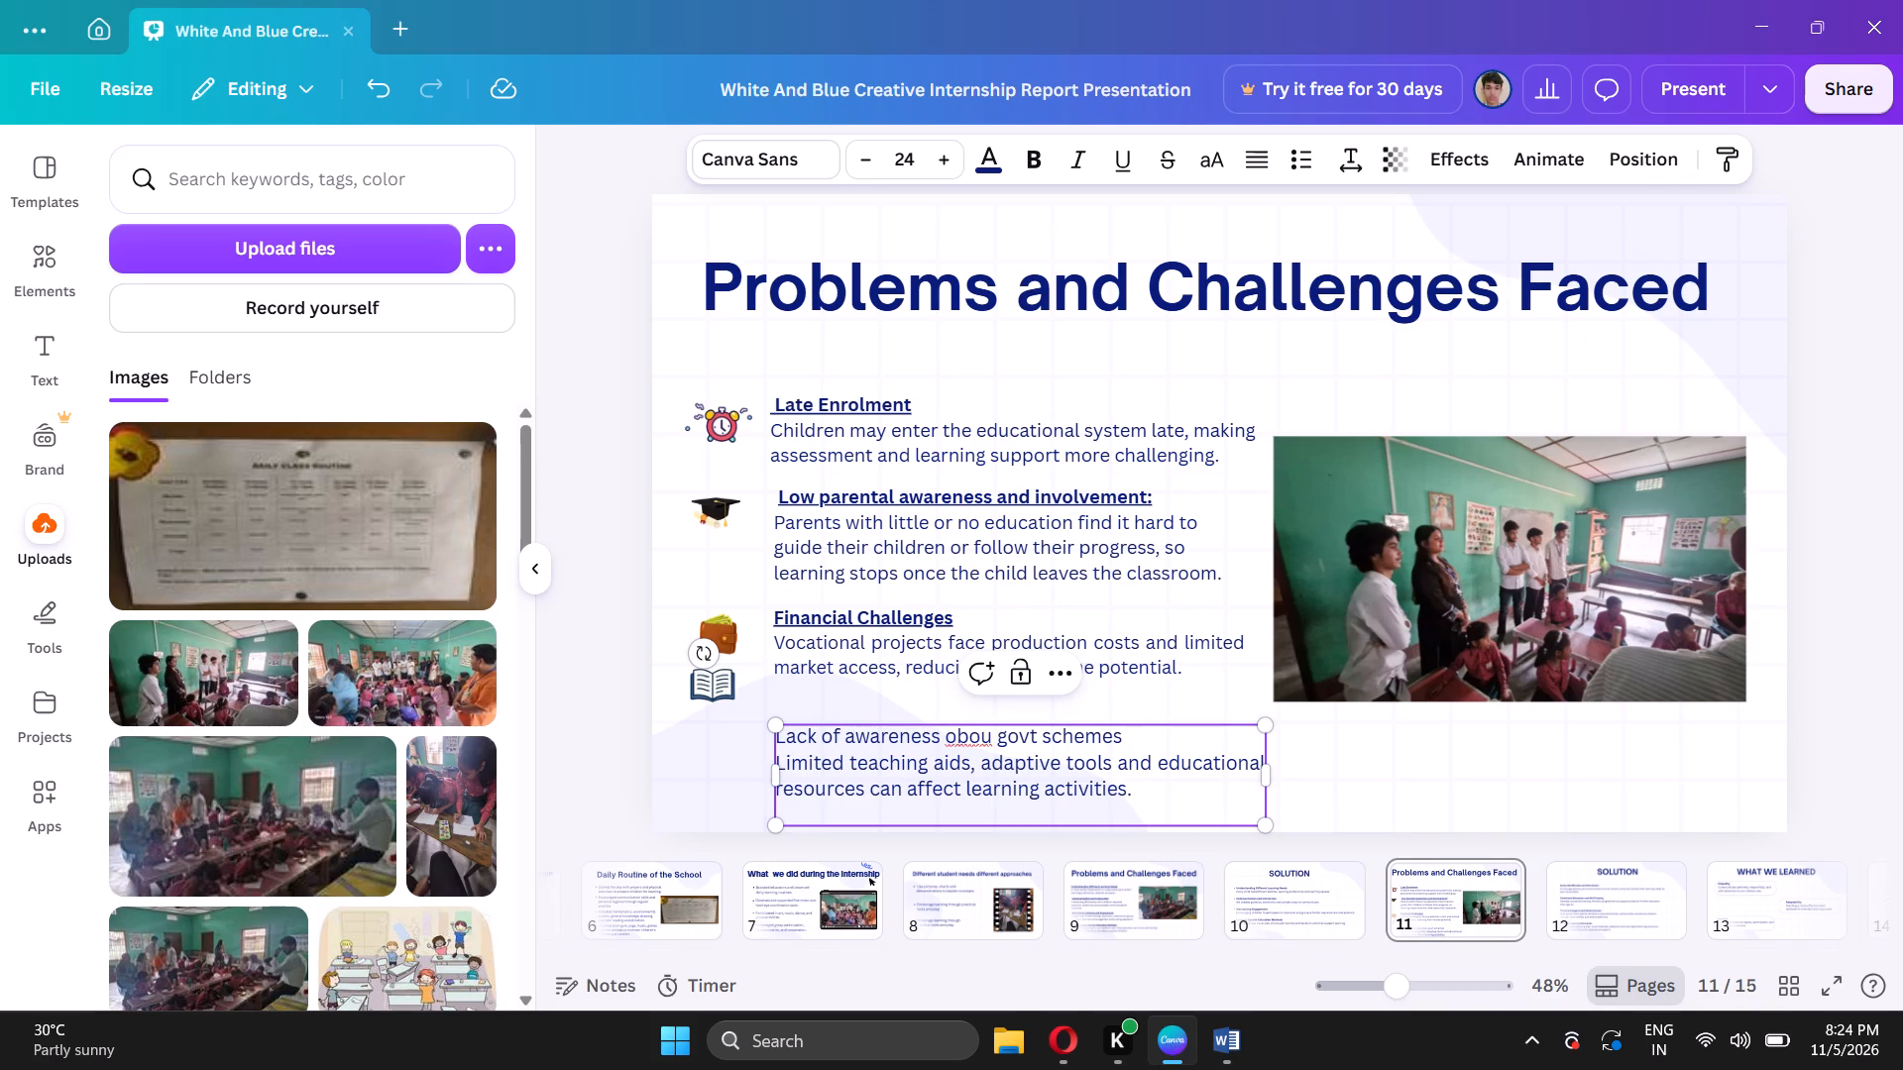
pyautogui.click(993, 734)
pyautogui.press('t')
# Make the new government schemes heading bold and underlined.
pyautogui.click(1125, 739)
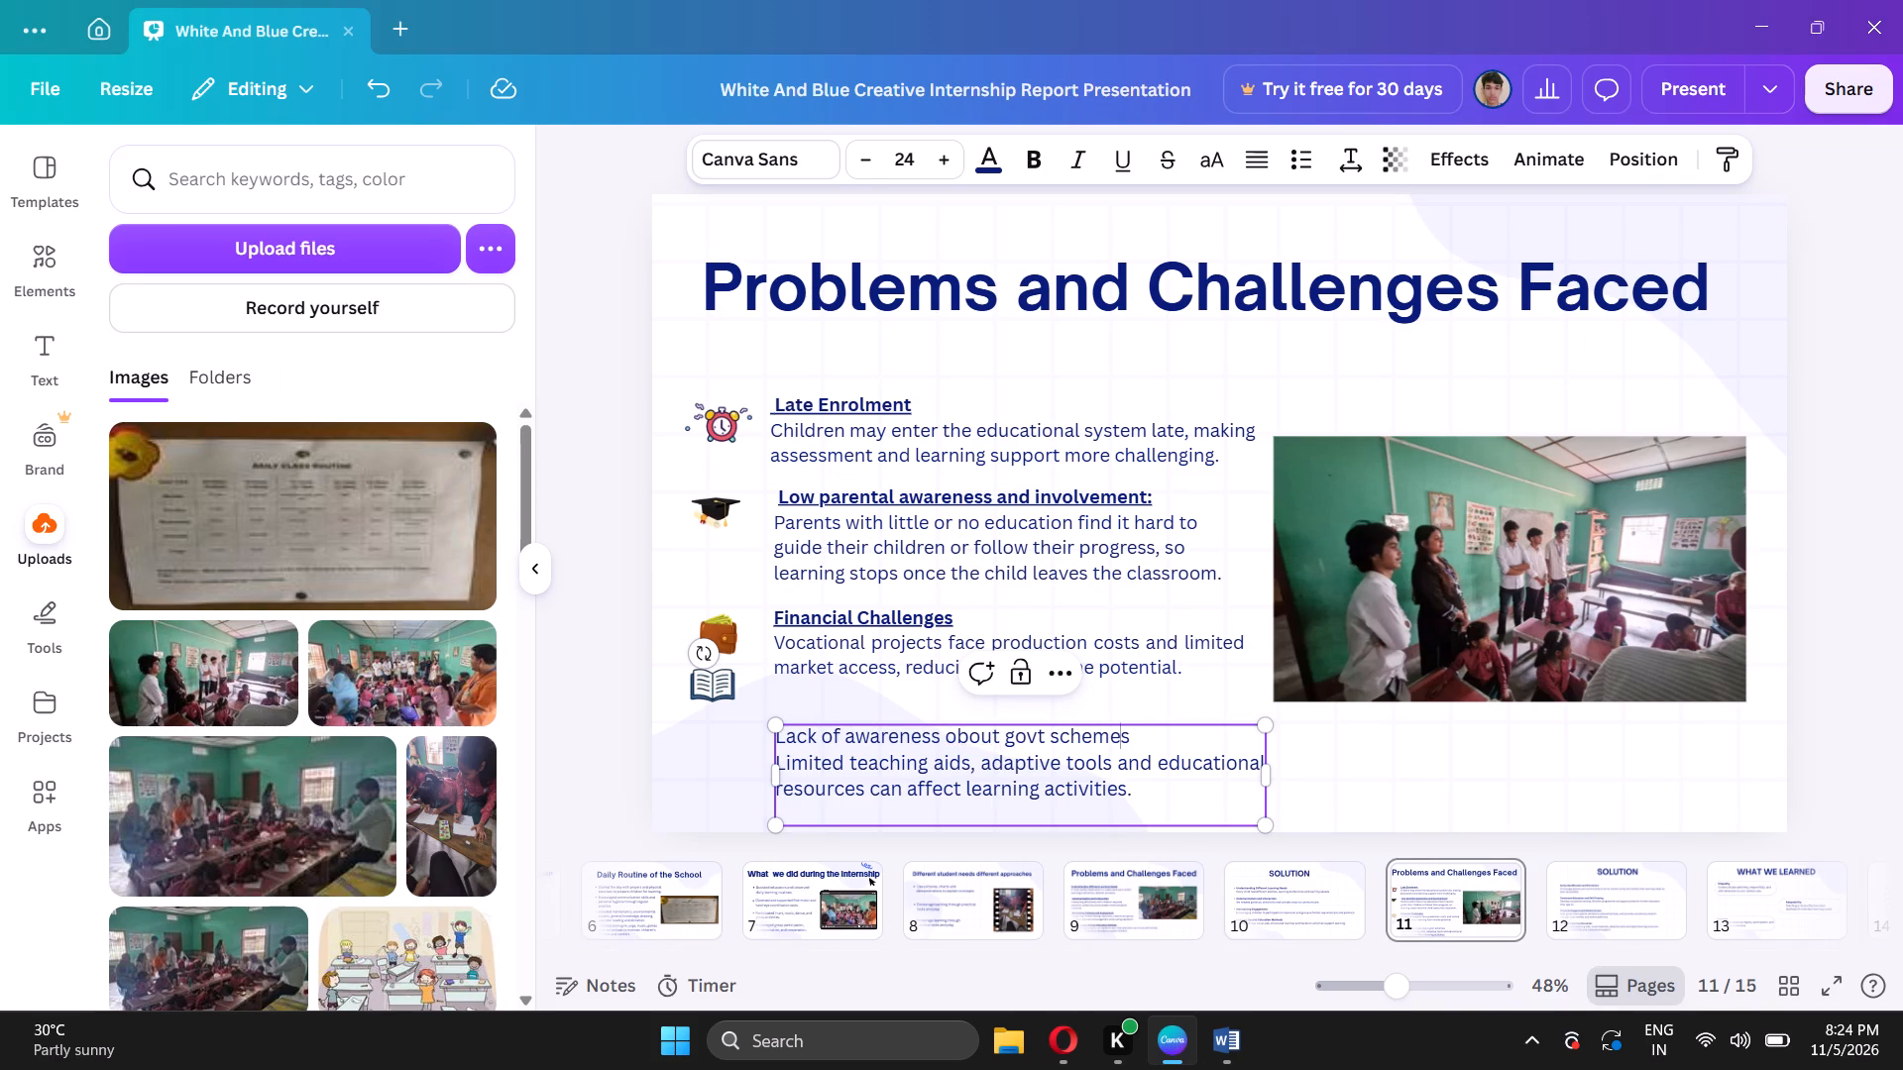
pyautogui.click(1147, 731)
pyautogui.moveTo(1147, 732); pyautogui.dragTo(781, 733)
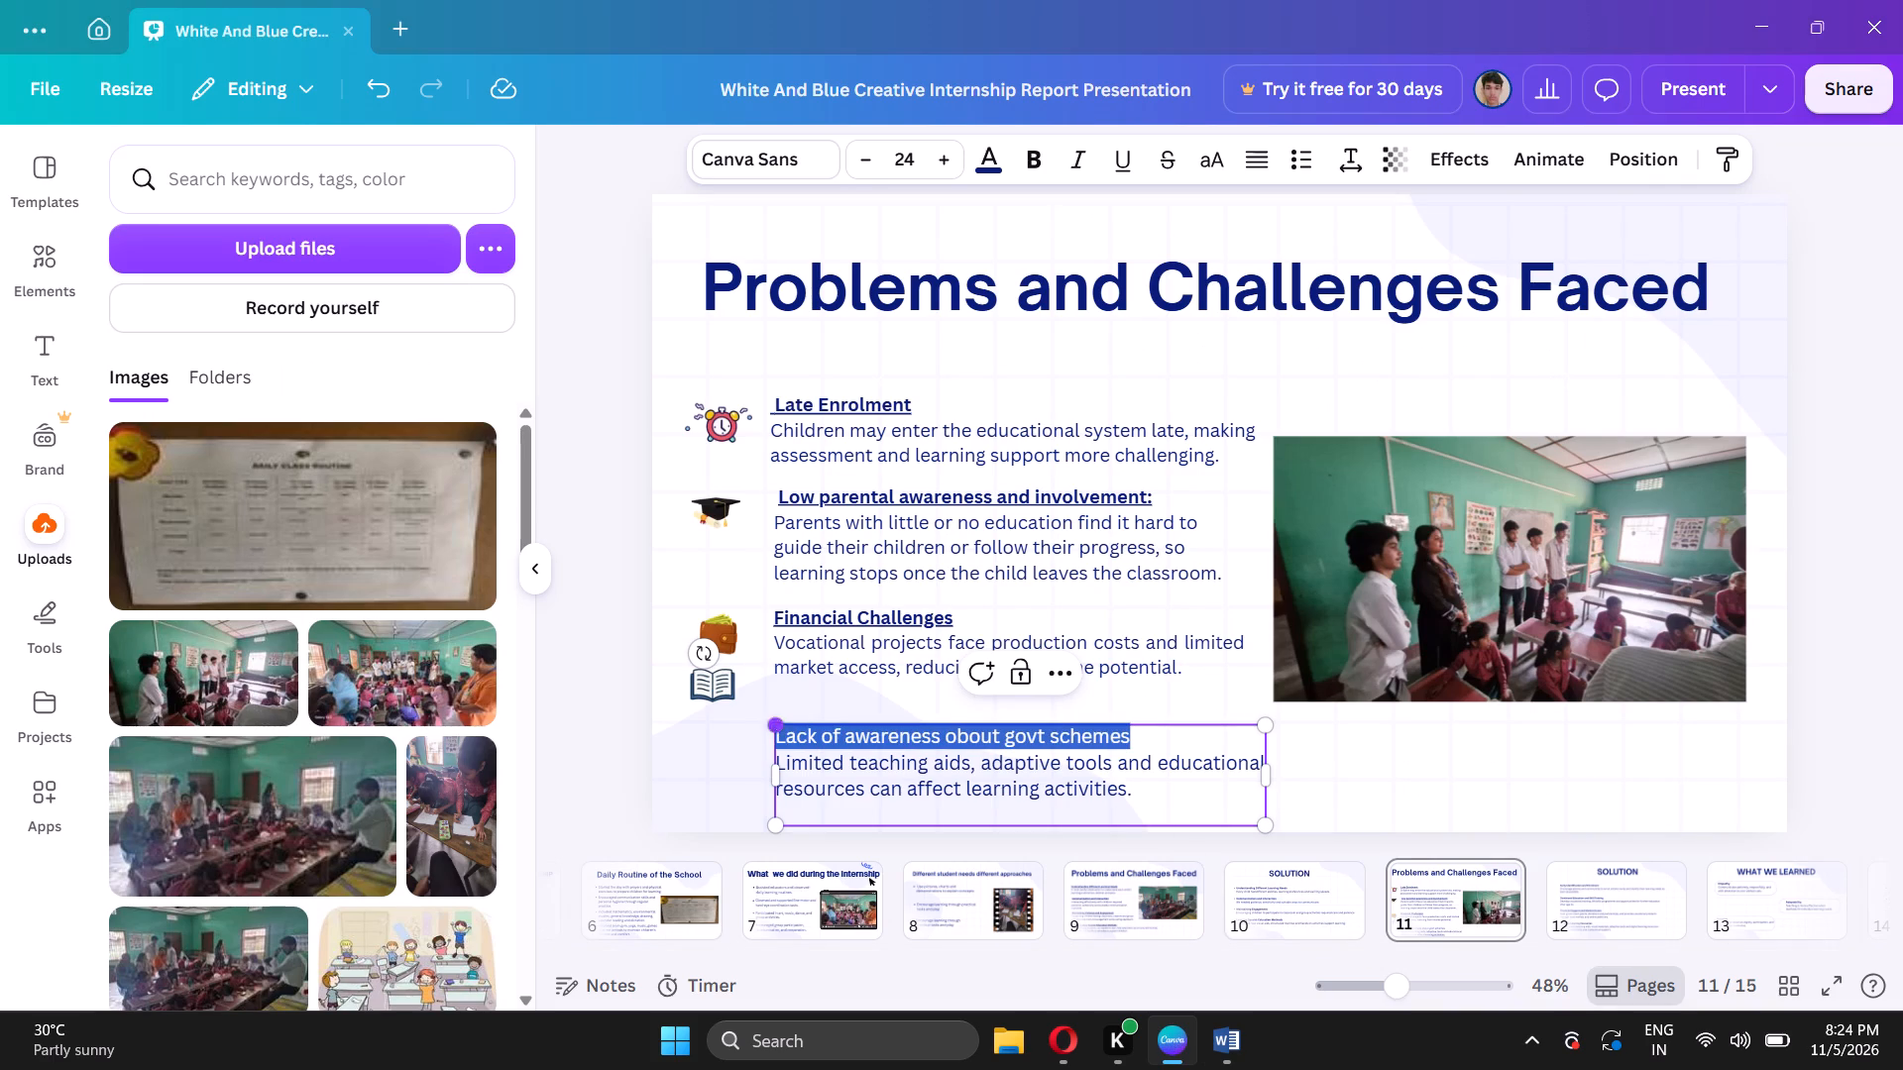
pyautogui.moveTo(781, 733); pyautogui.dragTo(782, 736)
pyautogui.click(1032, 156)
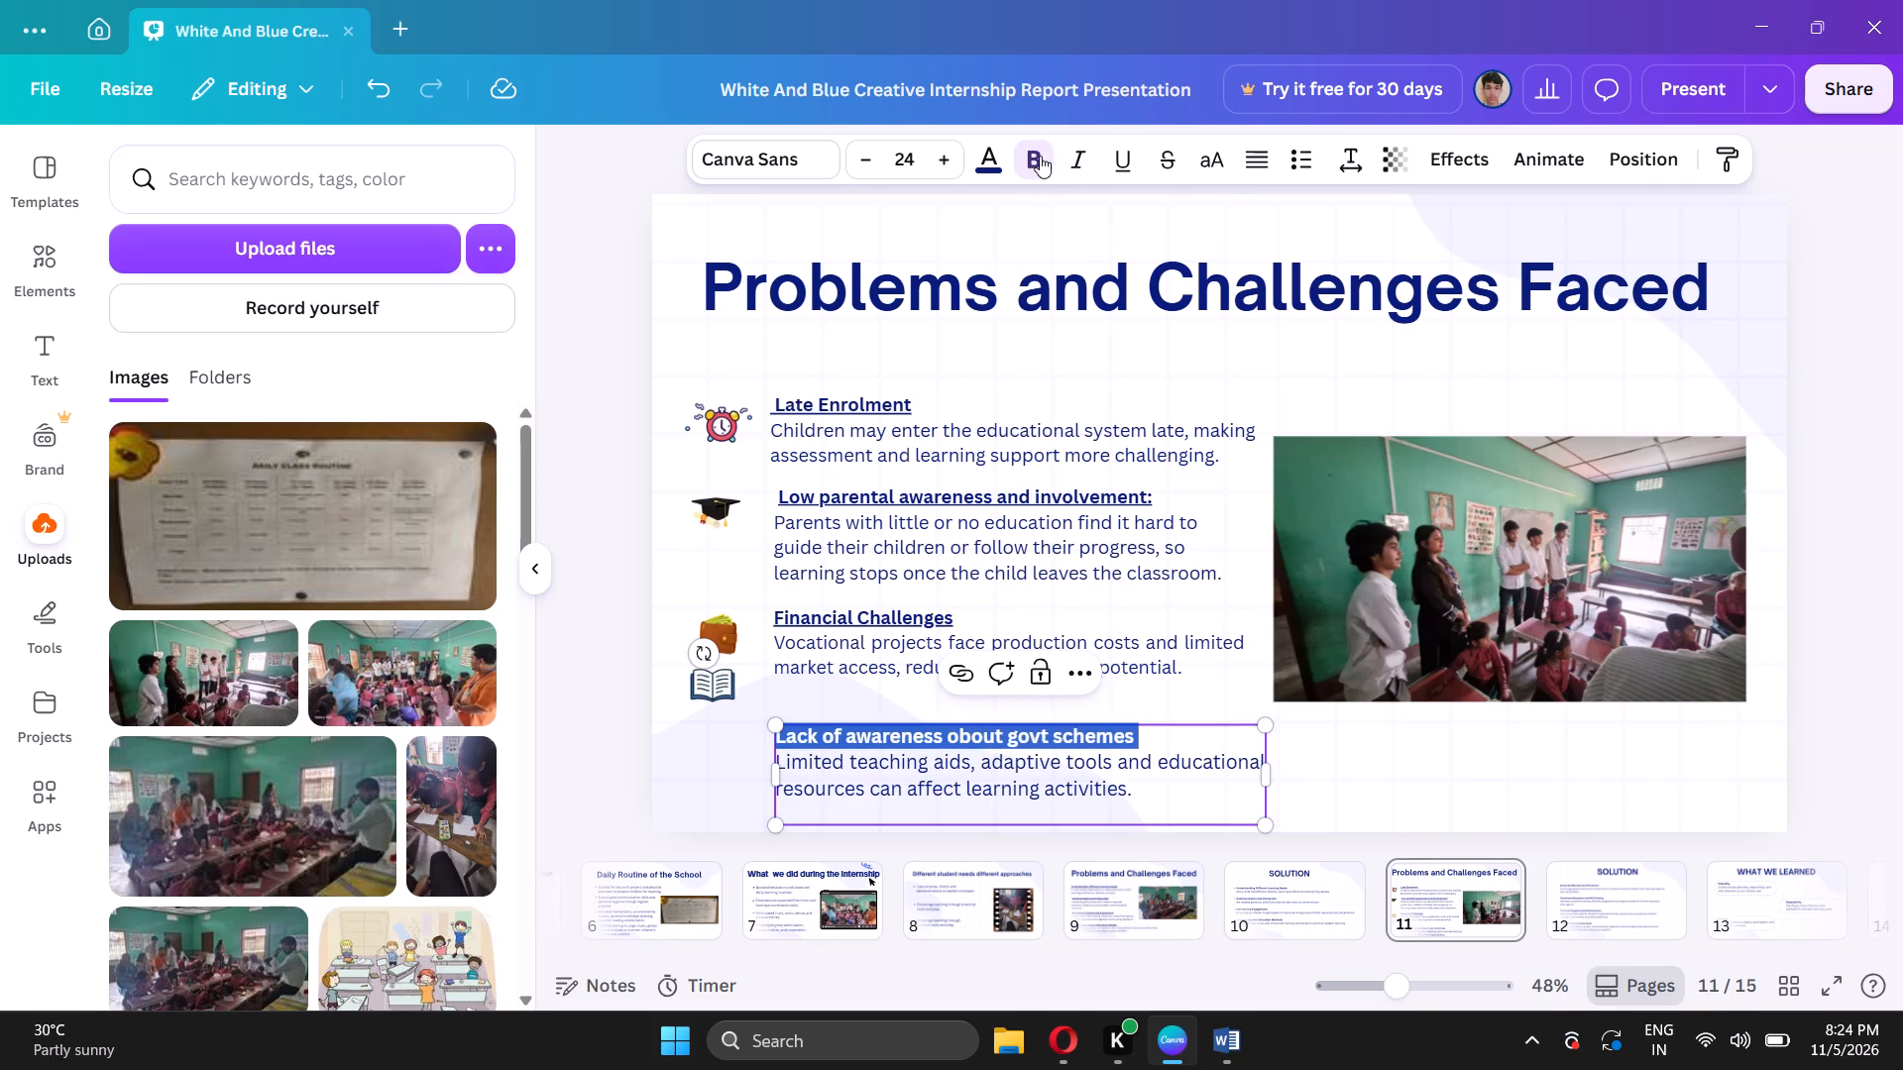
pyautogui.click(1120, 164)
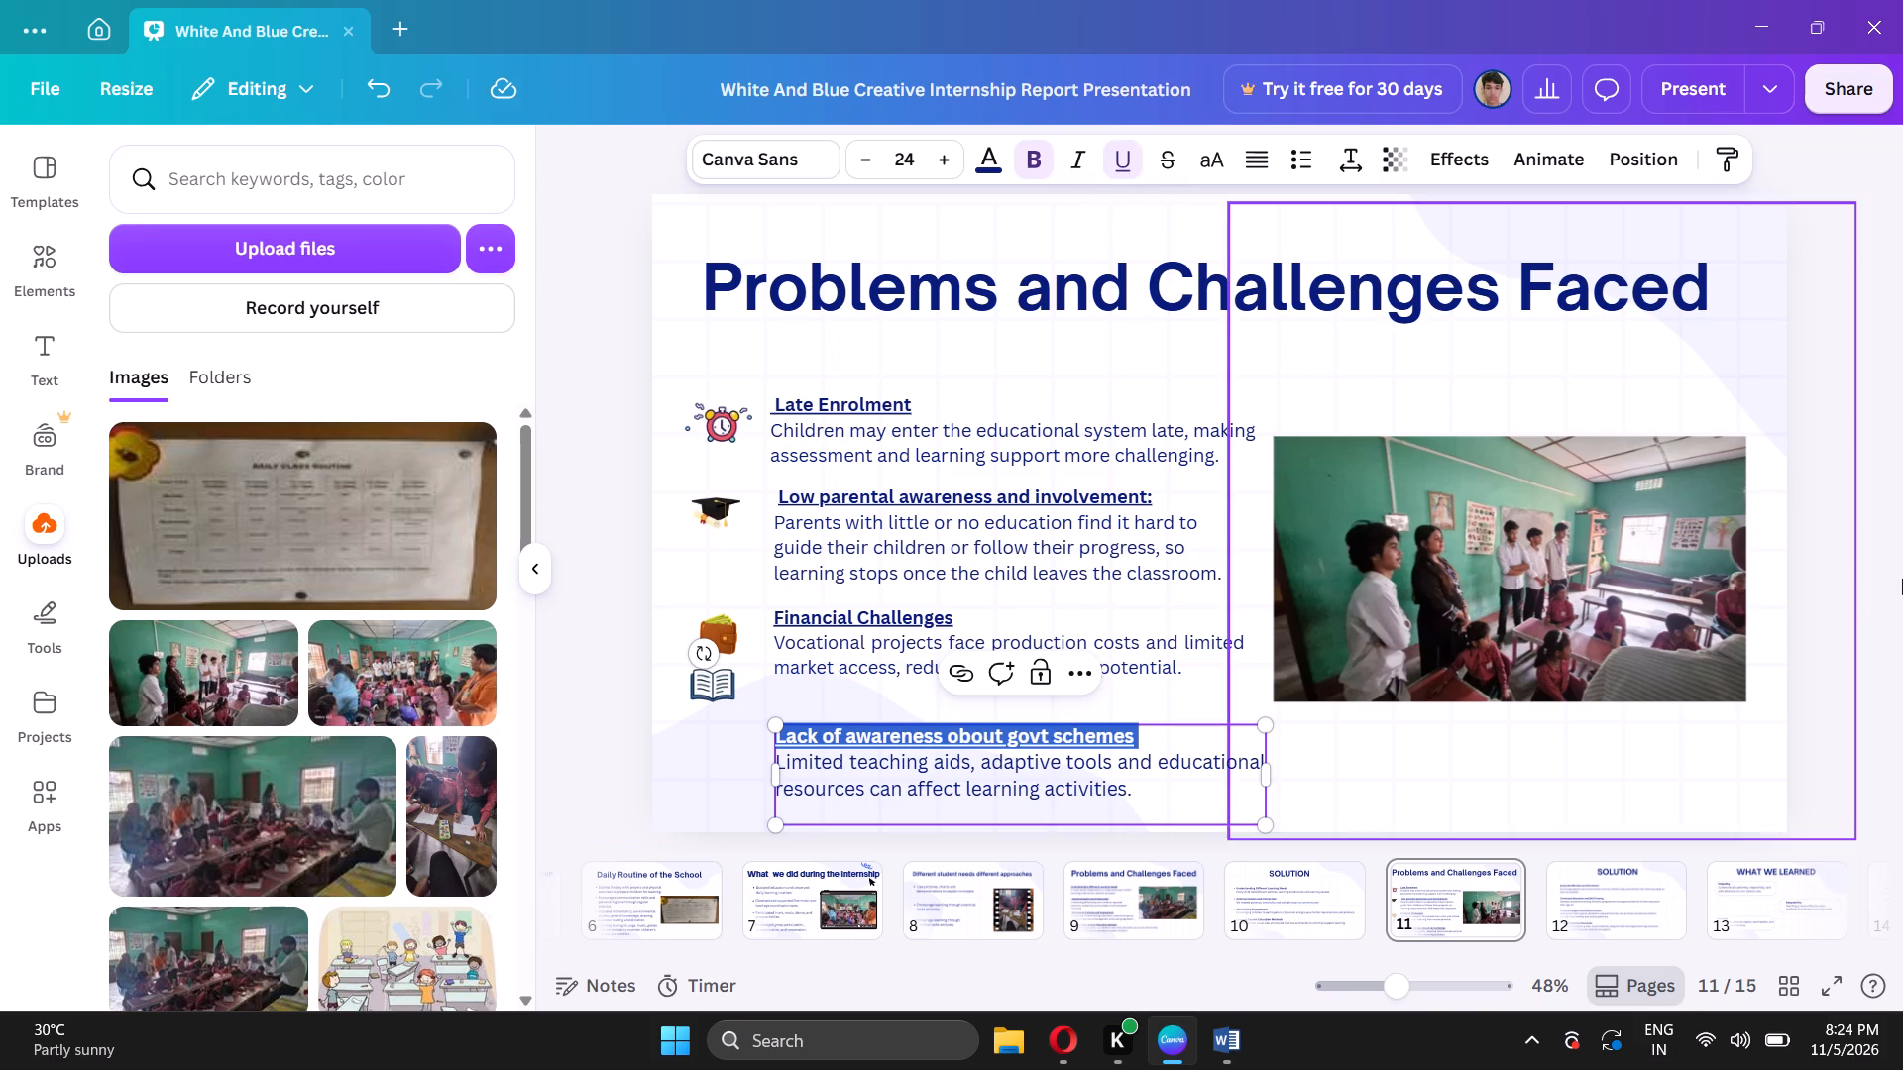
pyautogui.click(1893, 573)
# Delete the description about limited teaching aids below the government schemes heading.
pyautogui.click(1147, 789)
pyautogui.click(1139, 790)
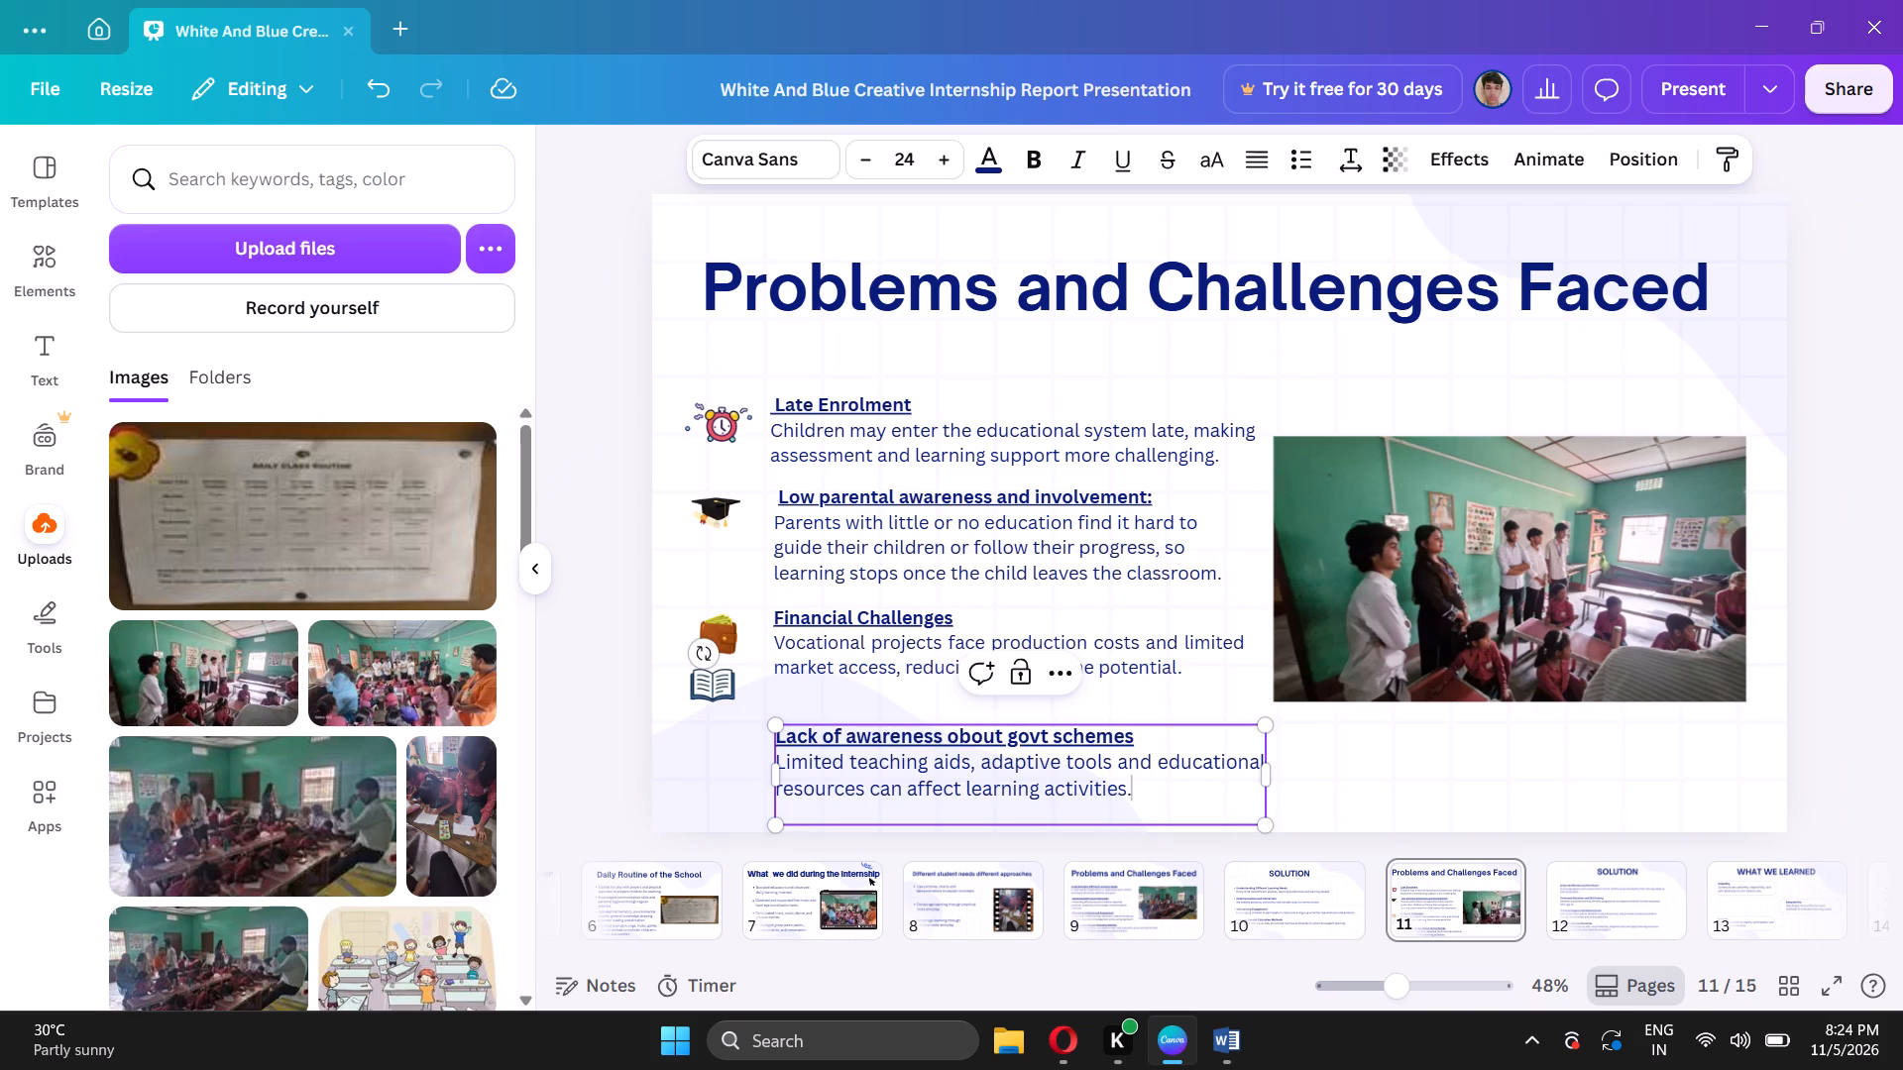
pyautogui.moveTo(1139, 790); pyautogui.dragTo(770, 769)
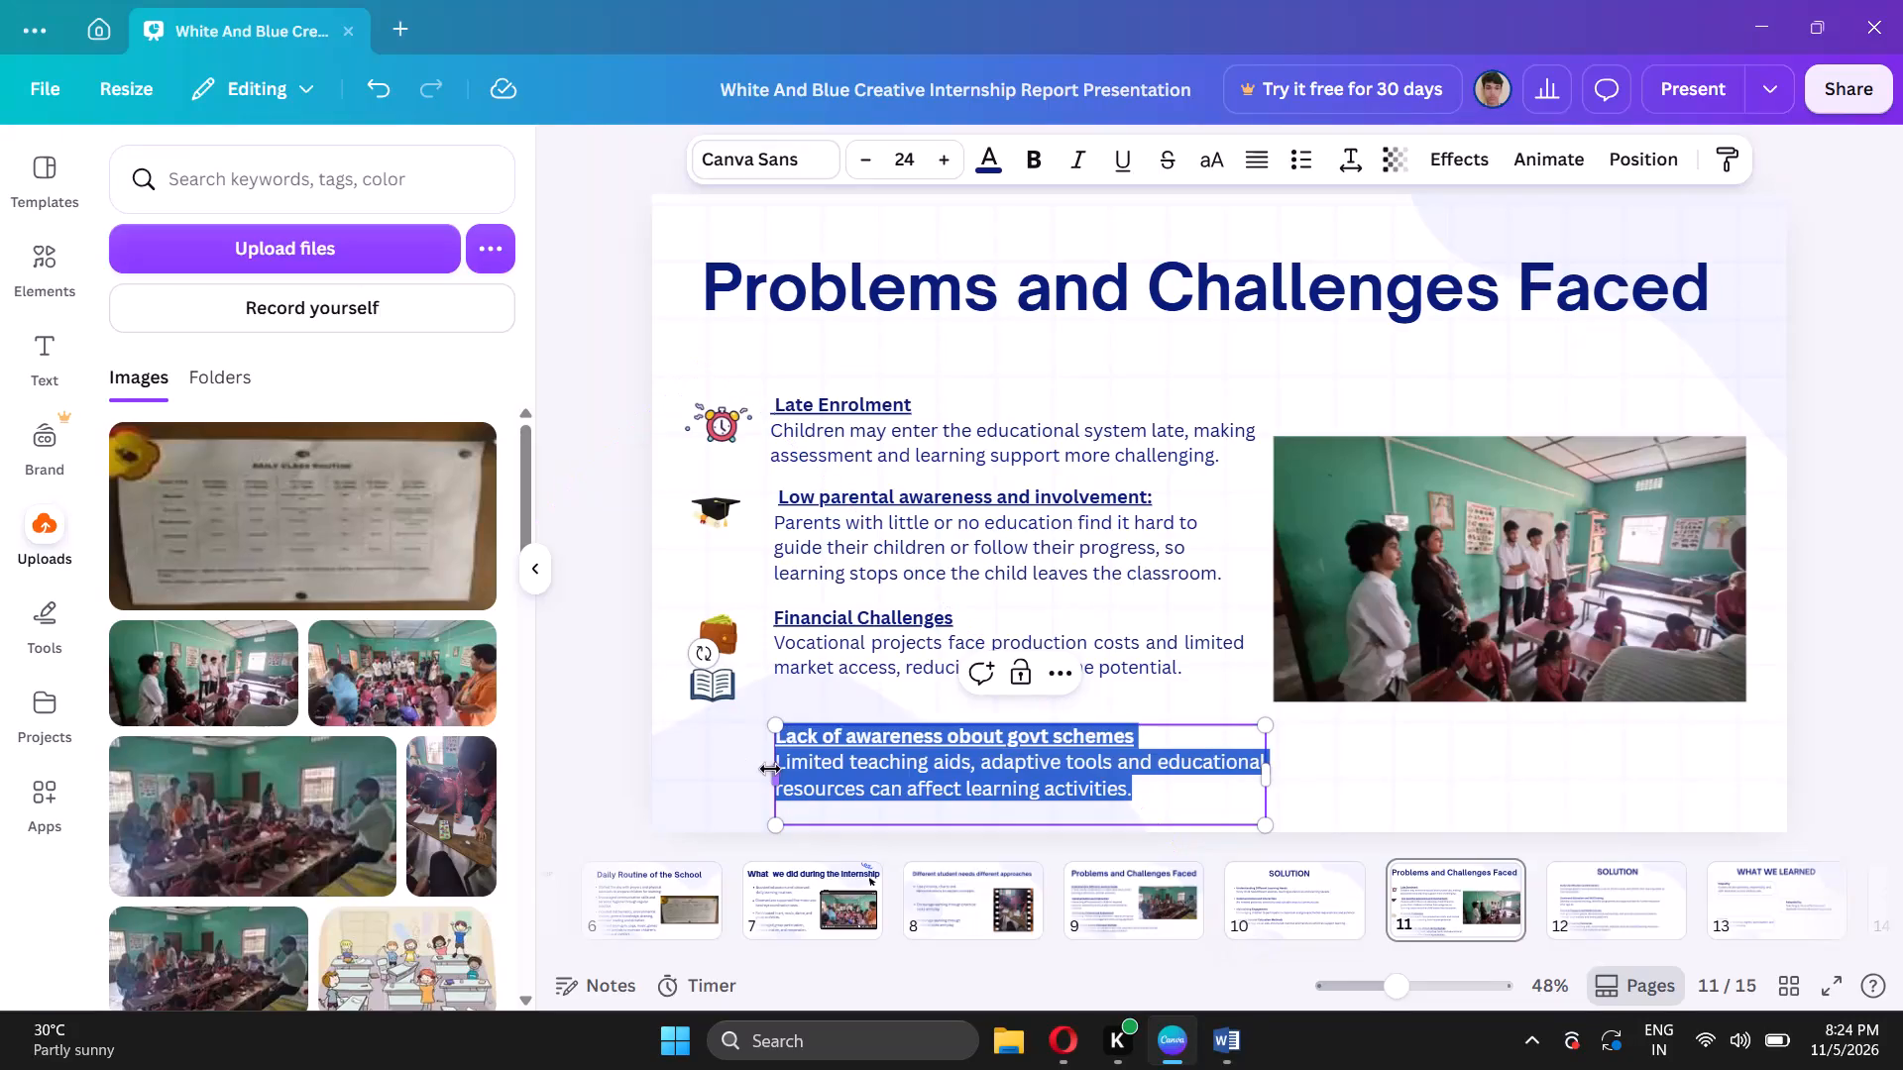
pyautogui.moveTo(770, 769); pyautogui.dragTo(780, 769)
pyautogui.press('BackSpace')
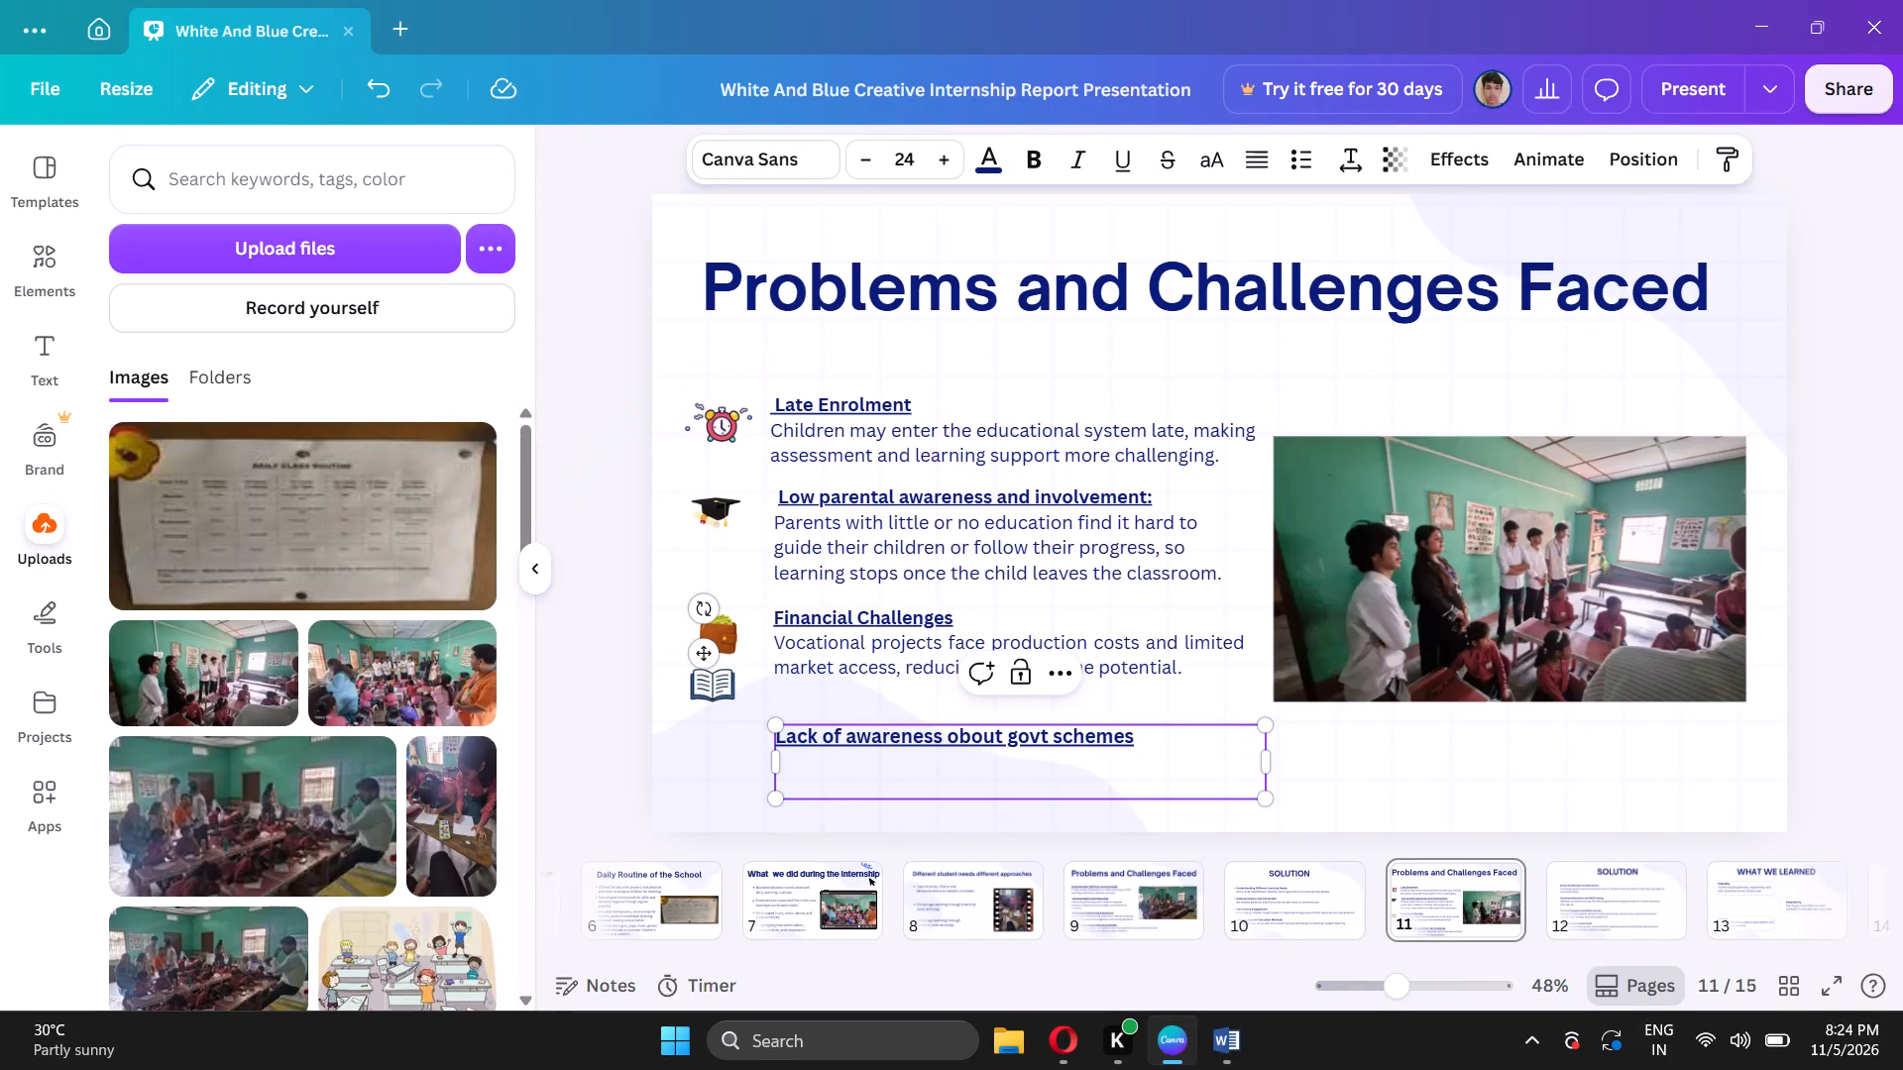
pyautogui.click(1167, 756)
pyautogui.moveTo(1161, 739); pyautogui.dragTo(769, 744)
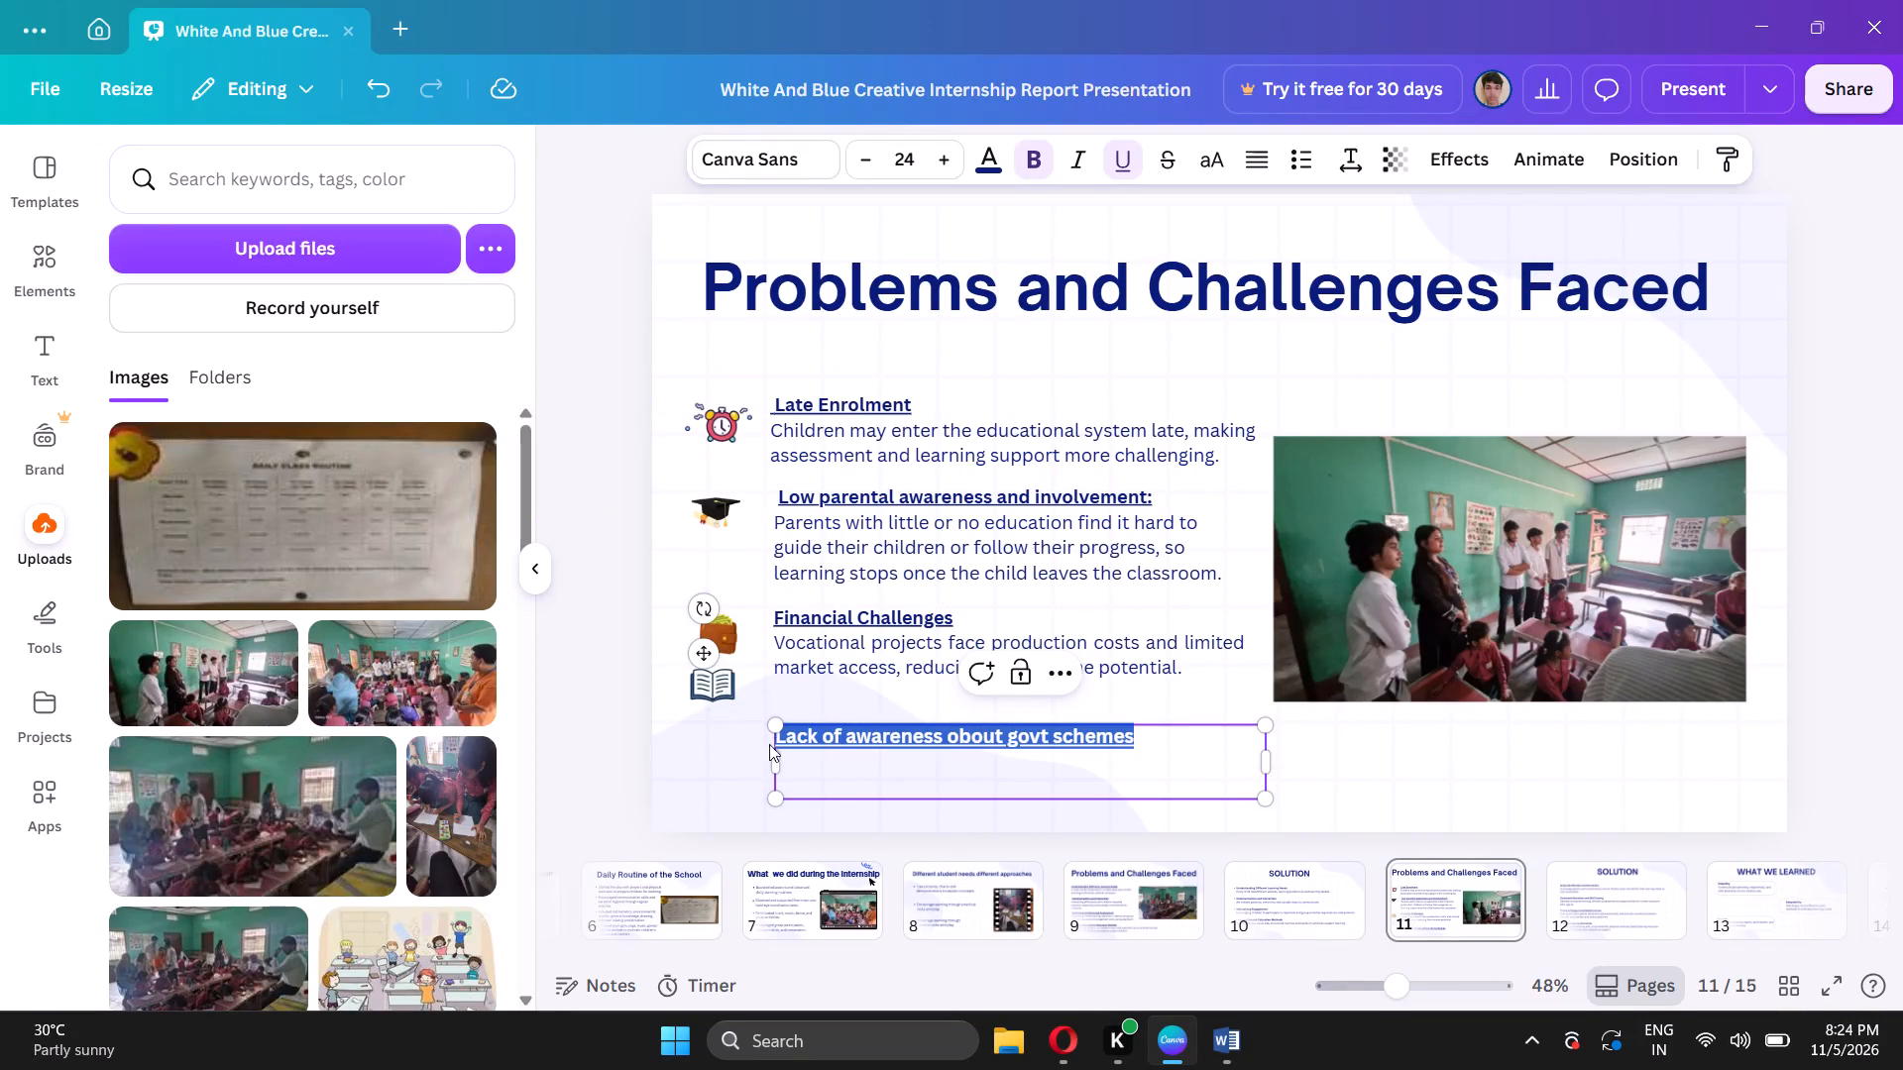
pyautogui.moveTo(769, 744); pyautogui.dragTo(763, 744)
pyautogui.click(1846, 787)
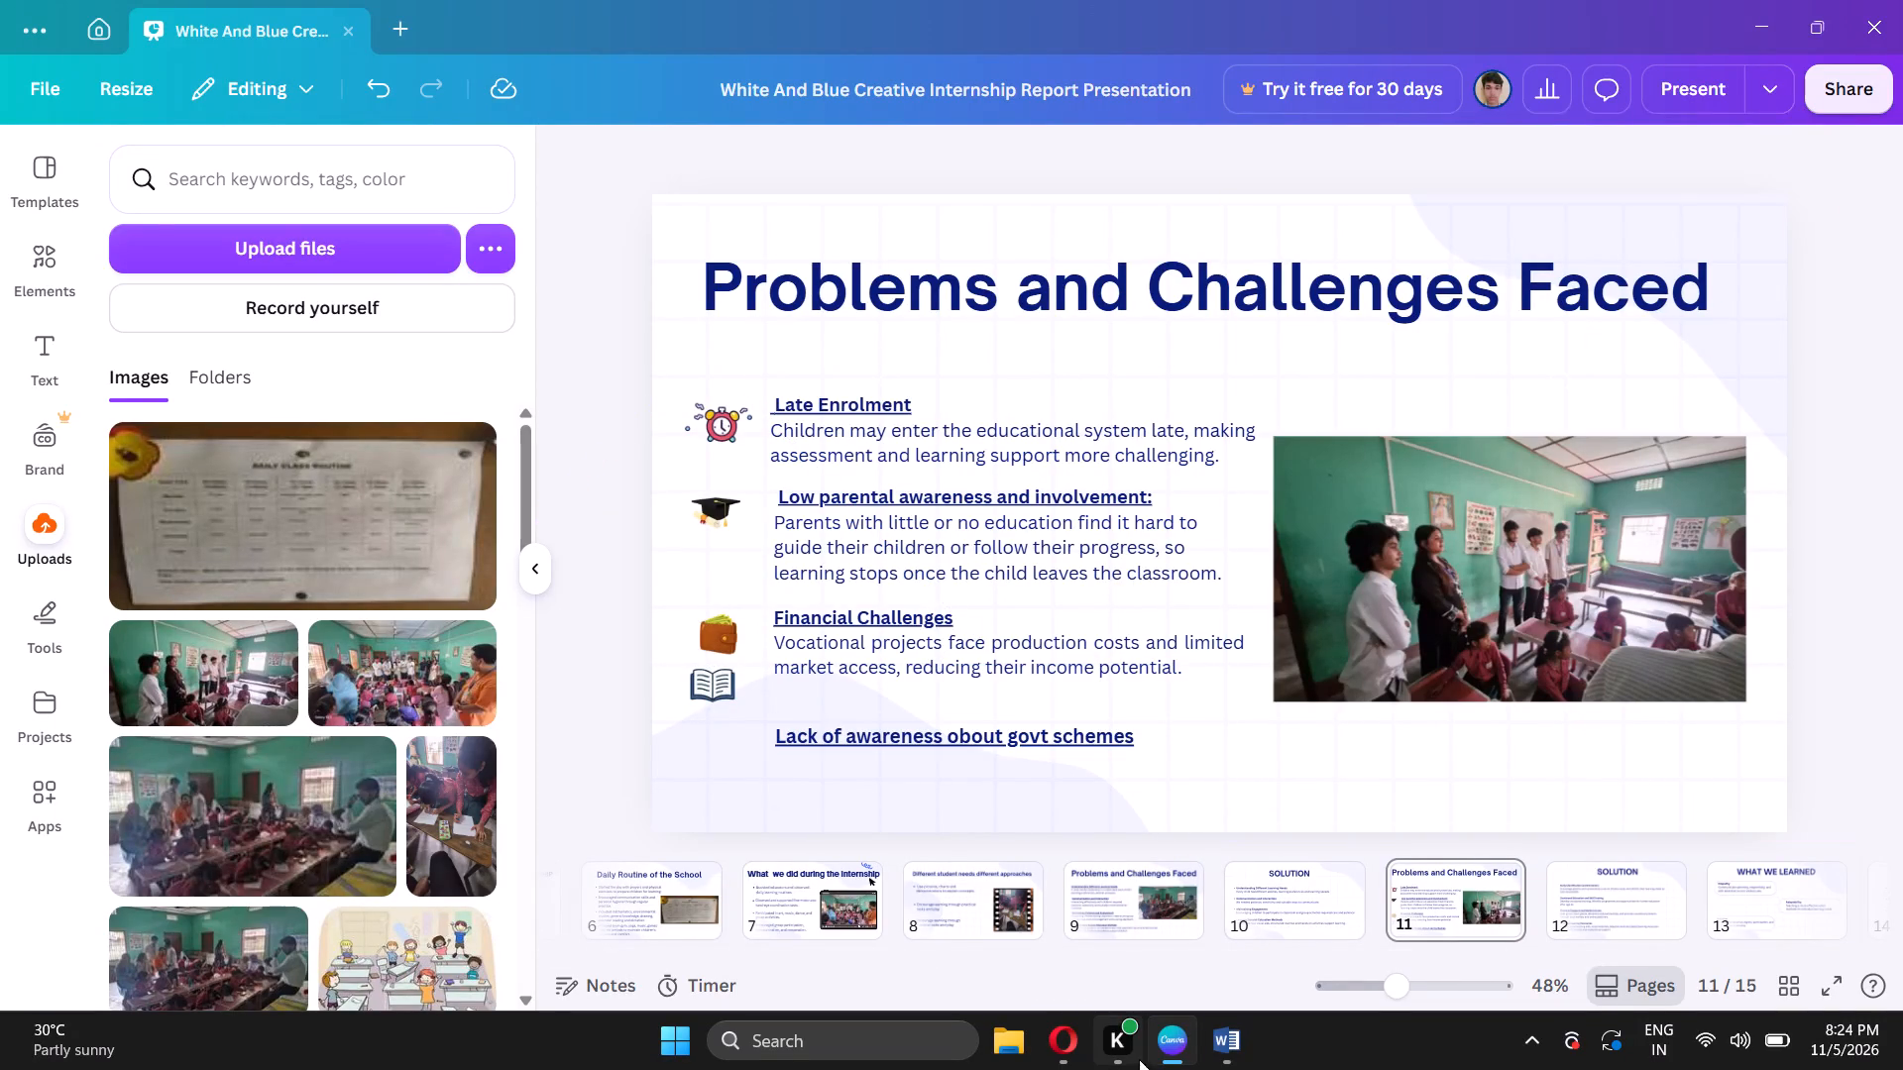
# Switch to the Word report and copy the whole "Lack of awareness about government schemes" item from section 3.3.
pyautogui.click(1225, 1054)
pyautogui.moveTo(1264, 749); pyautogui.dragTo(1192, 737)
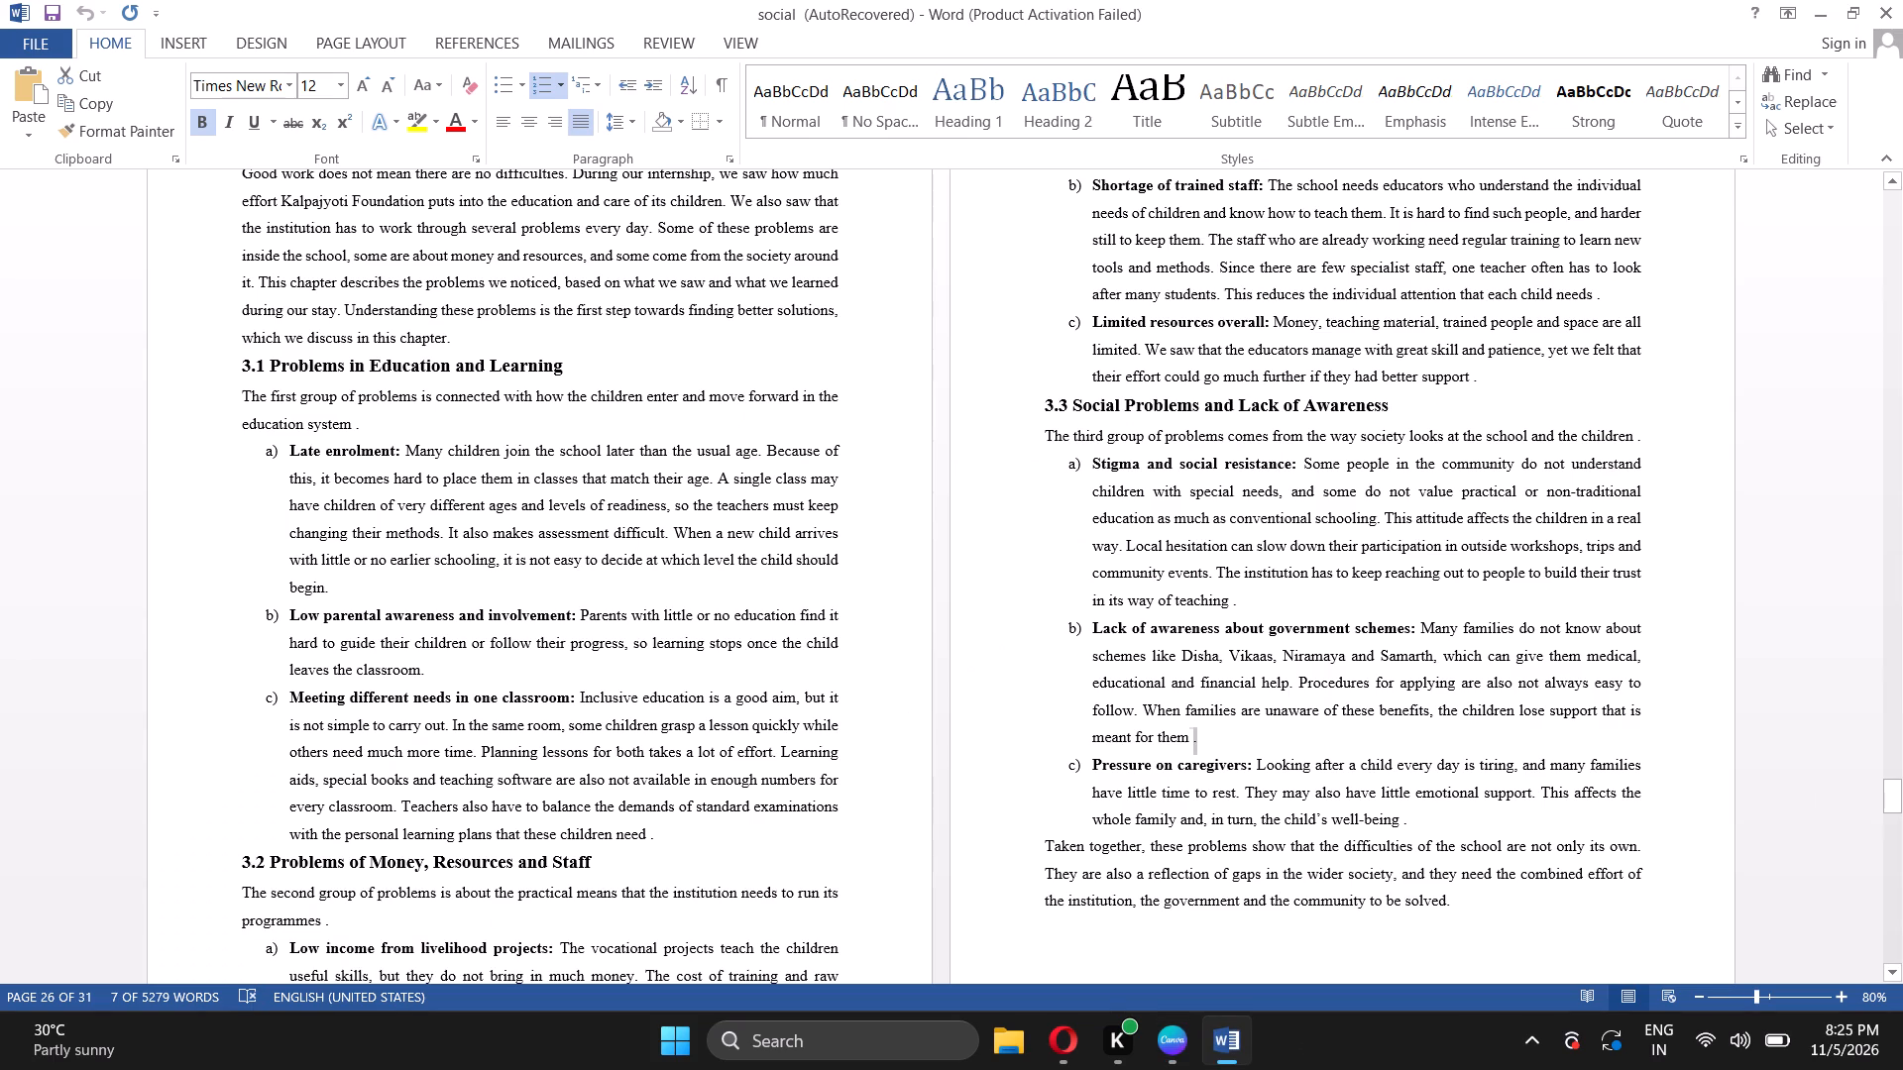
pyautogui.moveTo(1192, 737); pyautogui.dragTo(1096, 645)
pyautogui.hotkey('ctrl', 'c')
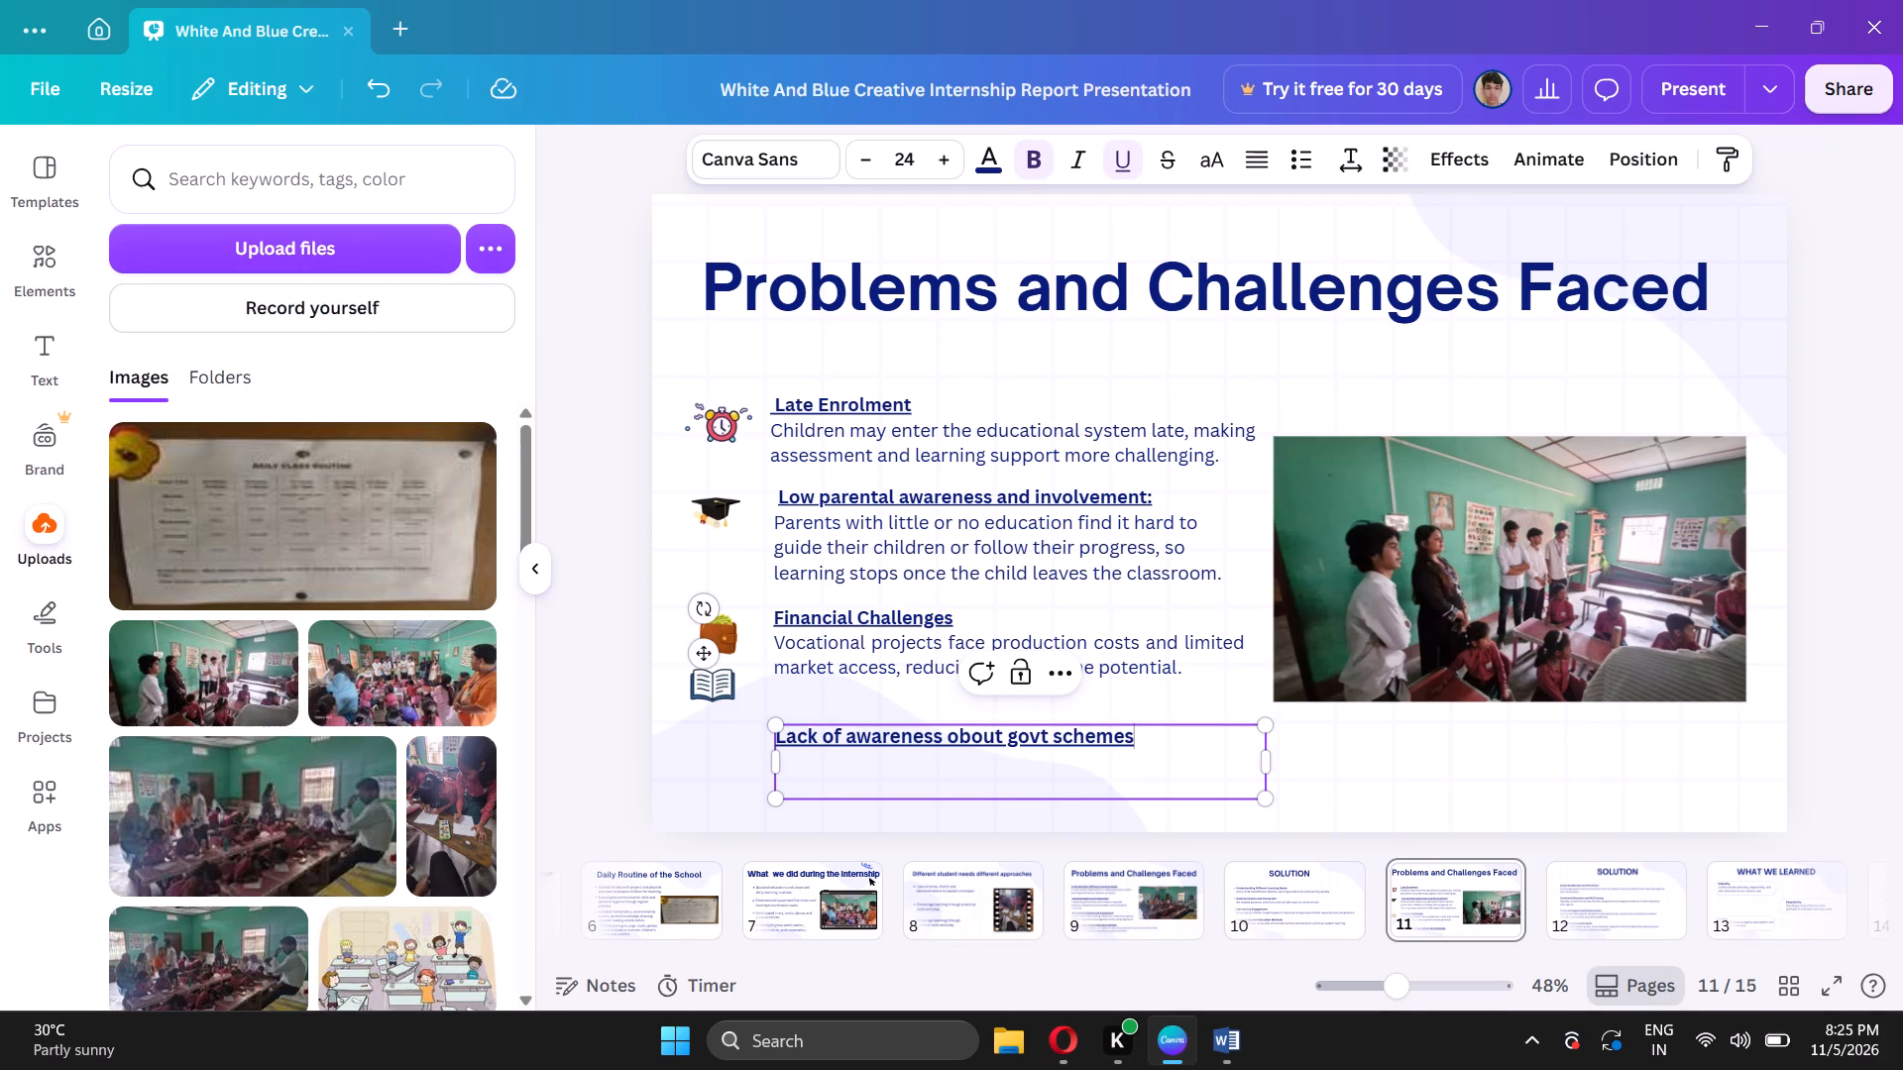
pyautogui.press('Return')
pyautogui.hotkey('ctrl', 'v')
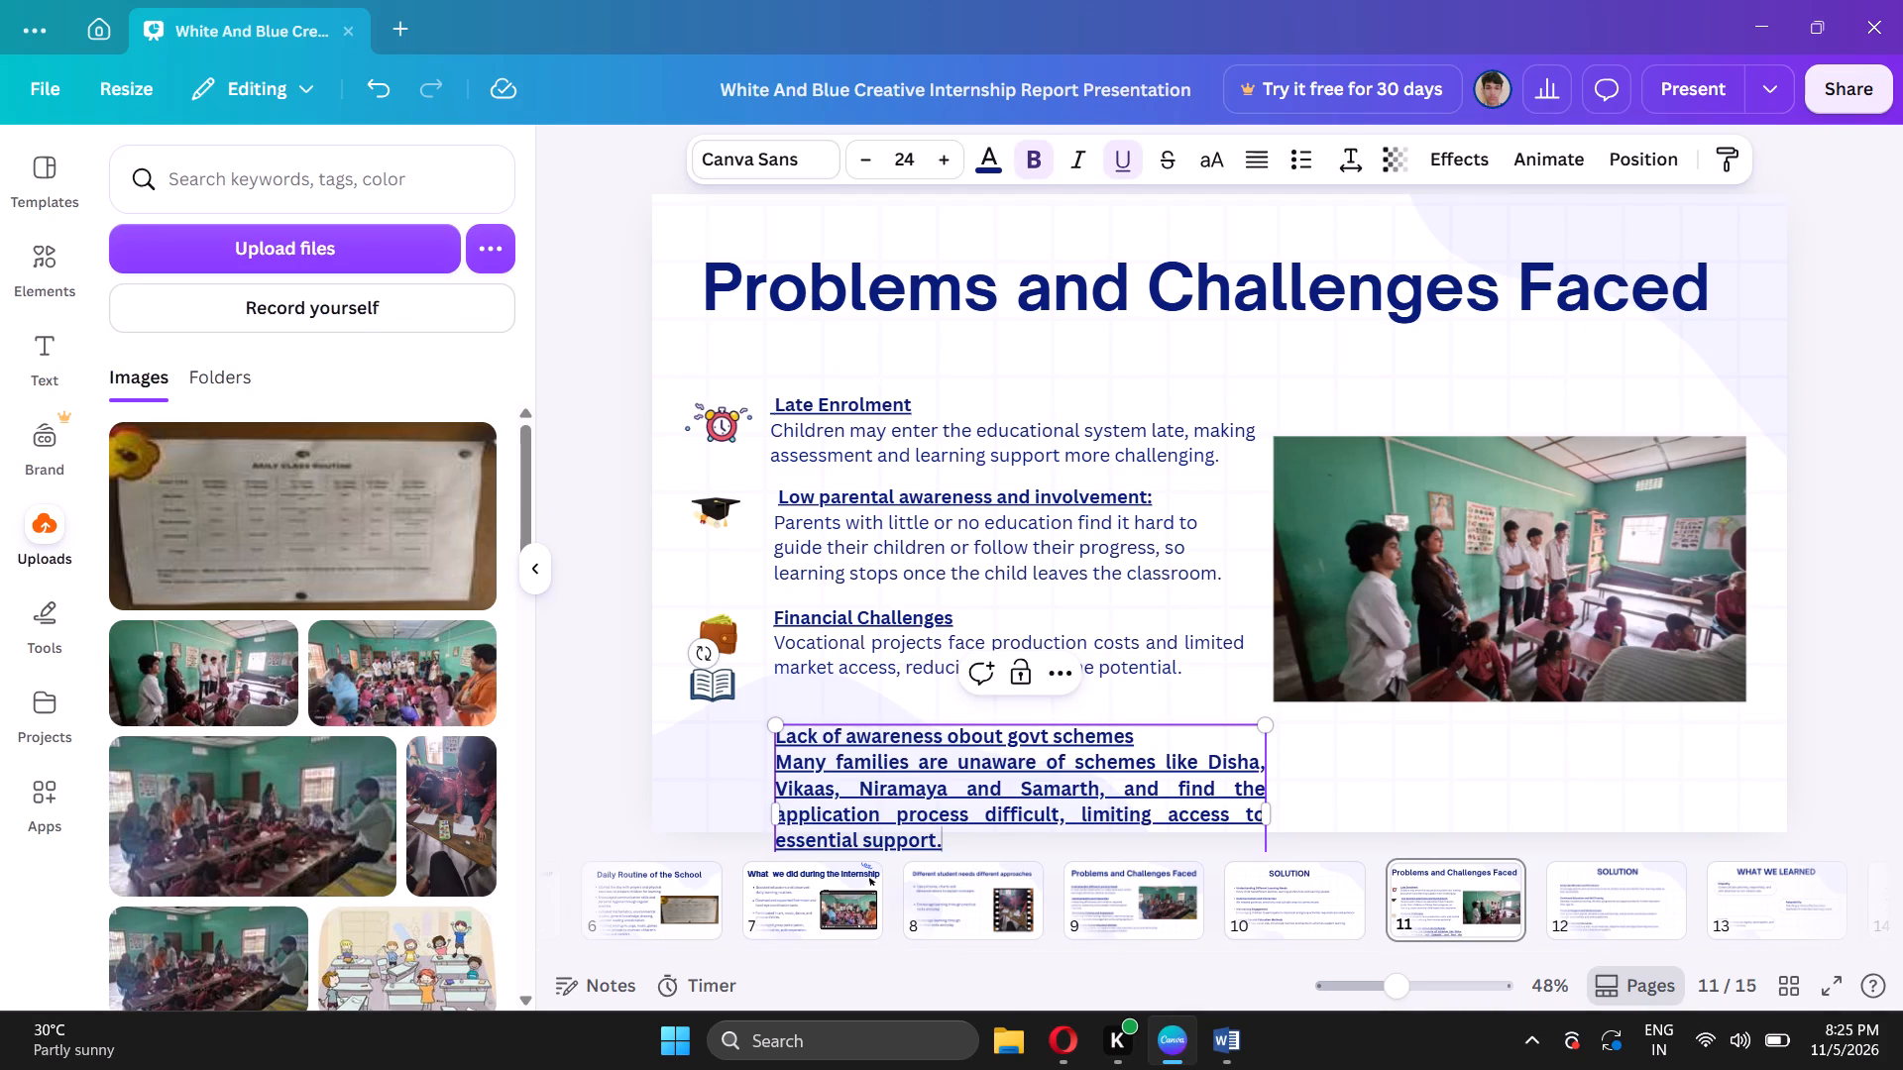
pyautogui.hotkey('ctrl', 'z')
pyautogui.click(1151, 723)
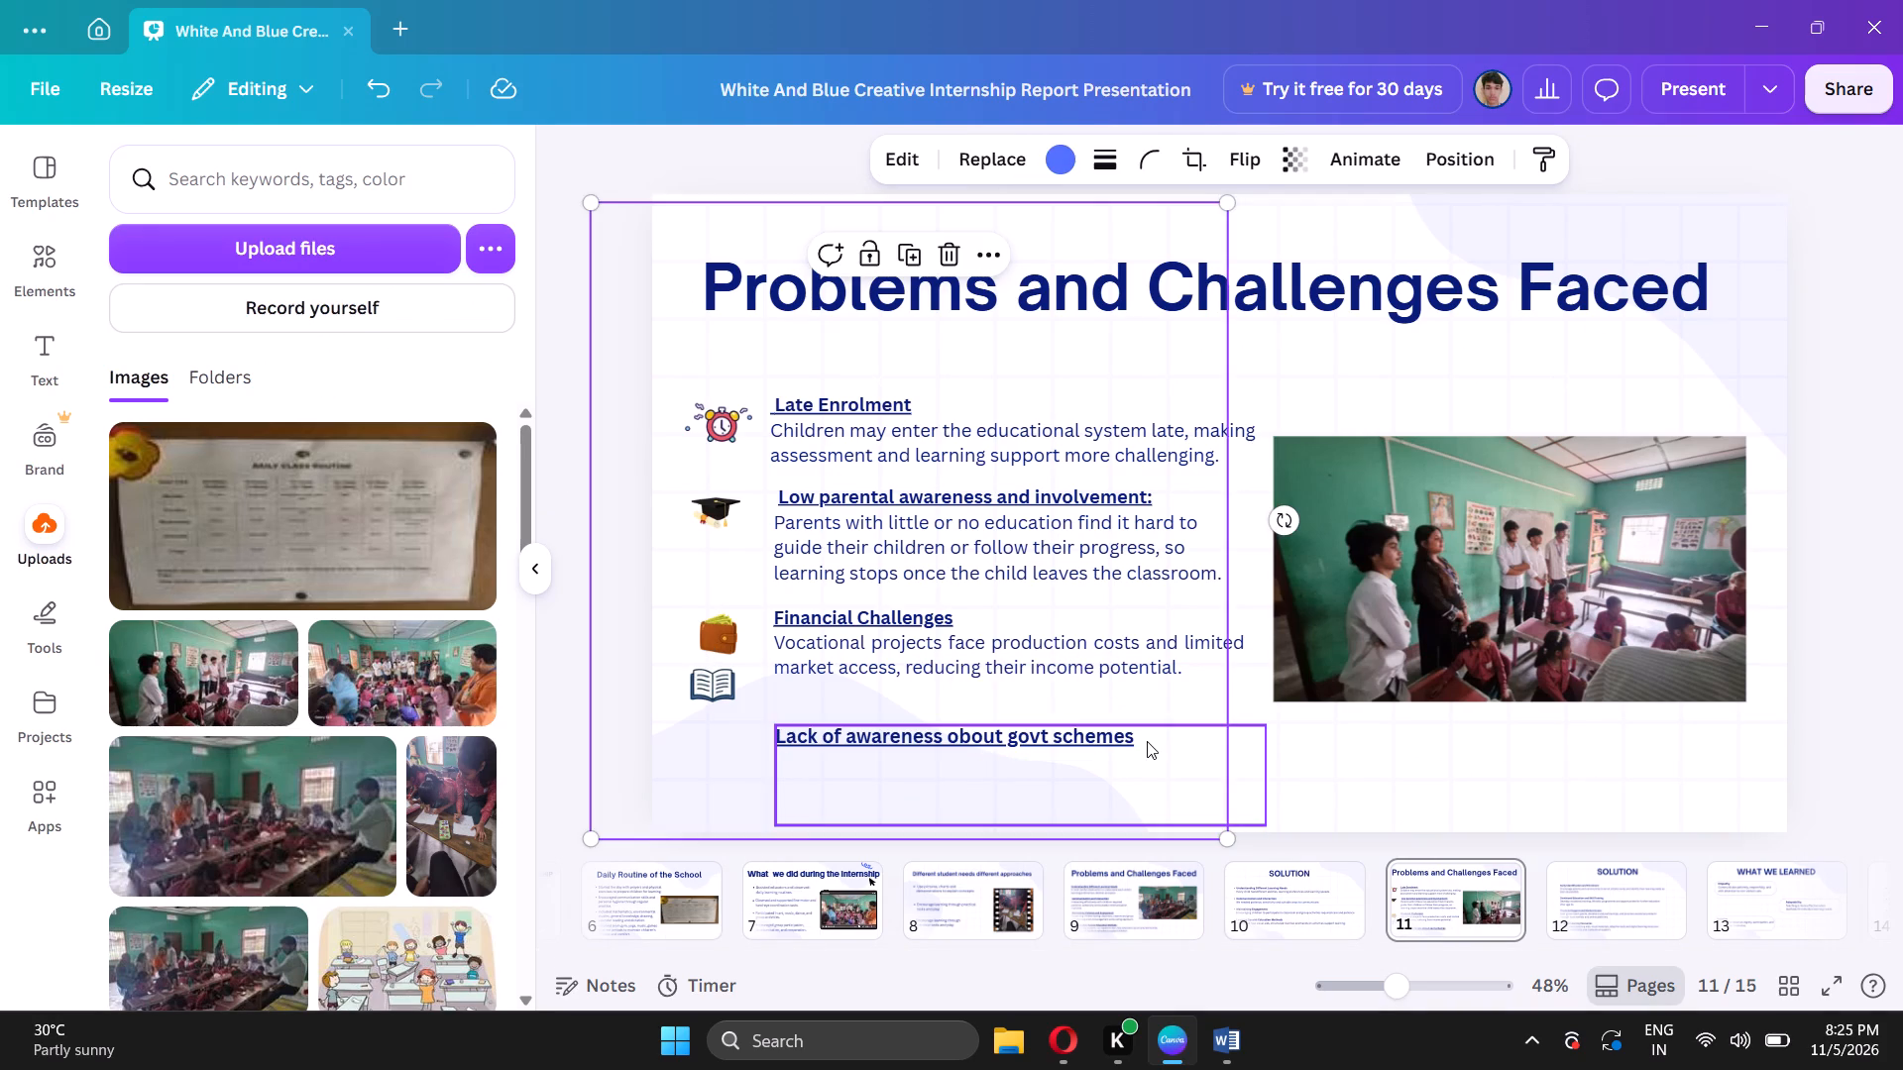
pyautogui.click(1144, 737)
pyautogui.click(1140, 731)
pyautogui.press('Return')
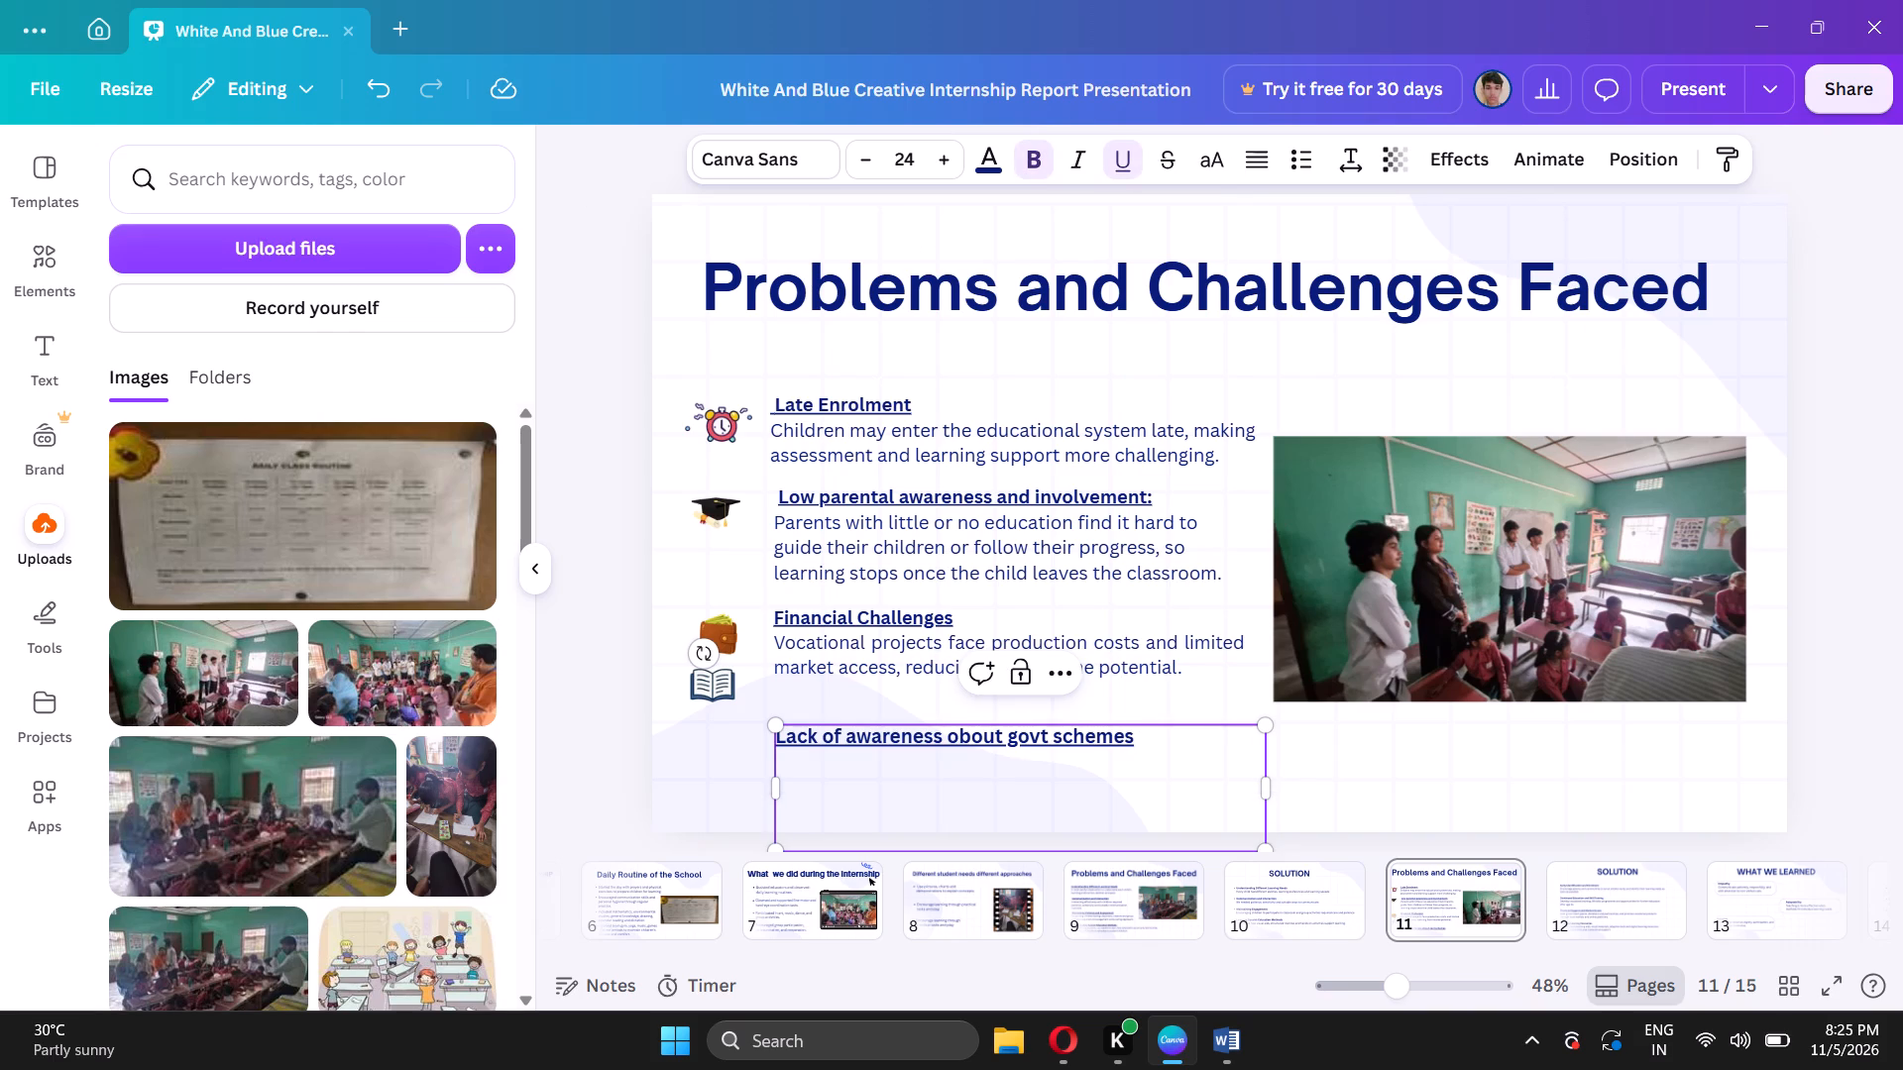
pyautogui.hotkey('ctrl', 'v')
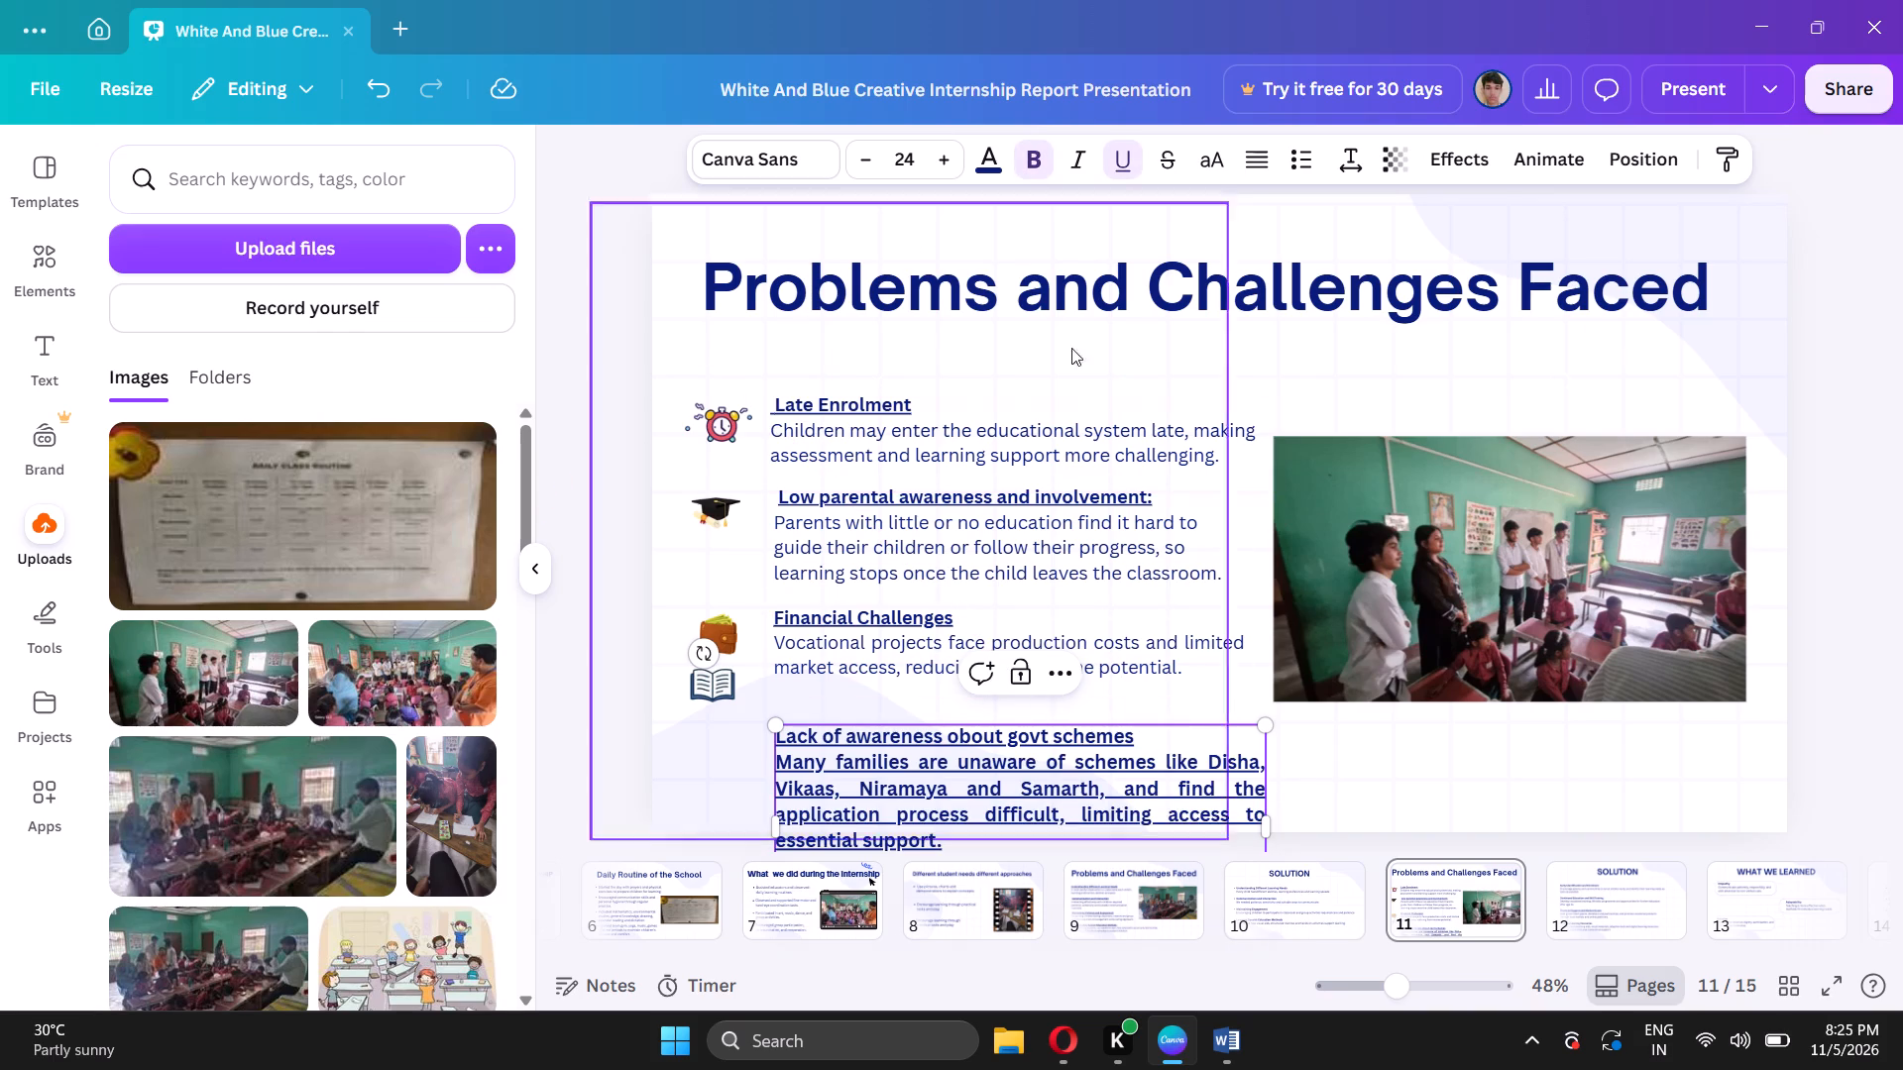
# Remove the bold and underline formatting from the pasted description, leaving its heading formatted.
pyautogui.click(1042, 154)
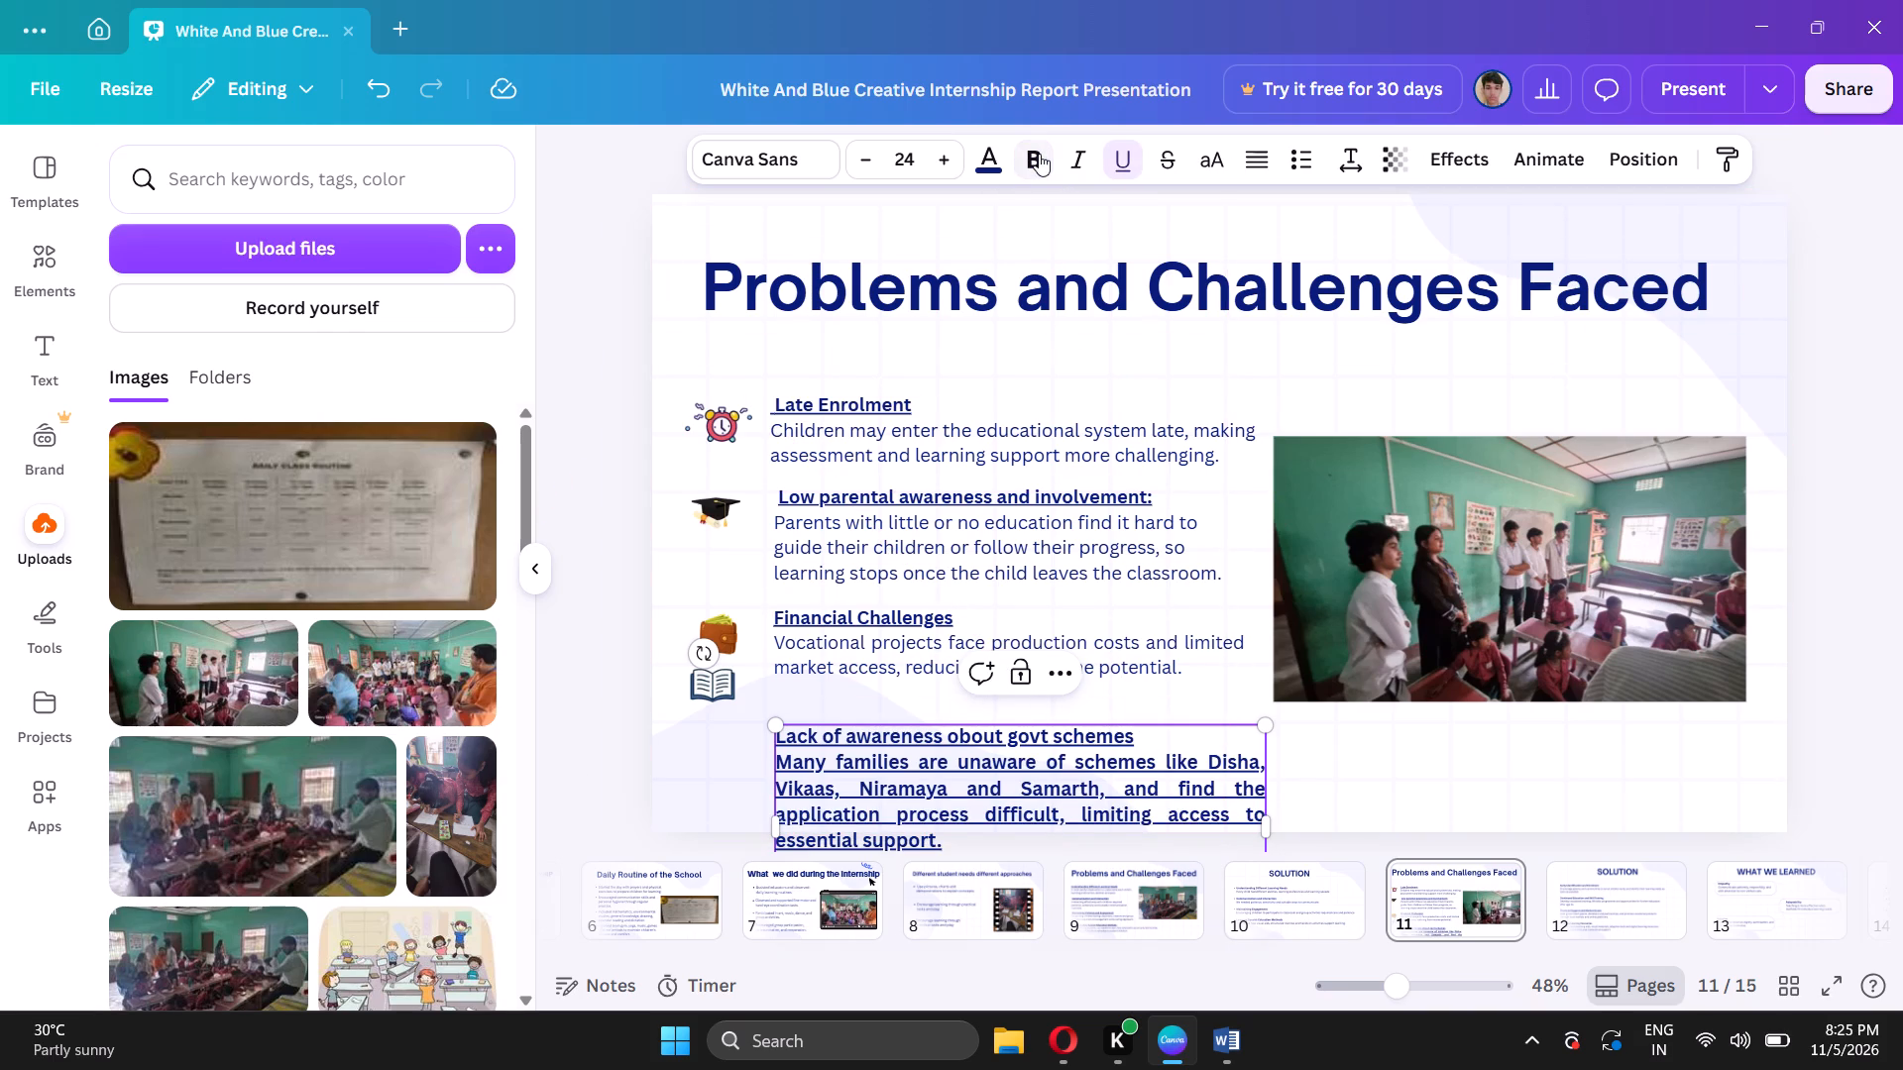
pyautogui.click(1039, 154)
pyautogui.moveTo(963, 839); pyautogui.dragTo(780, 766)
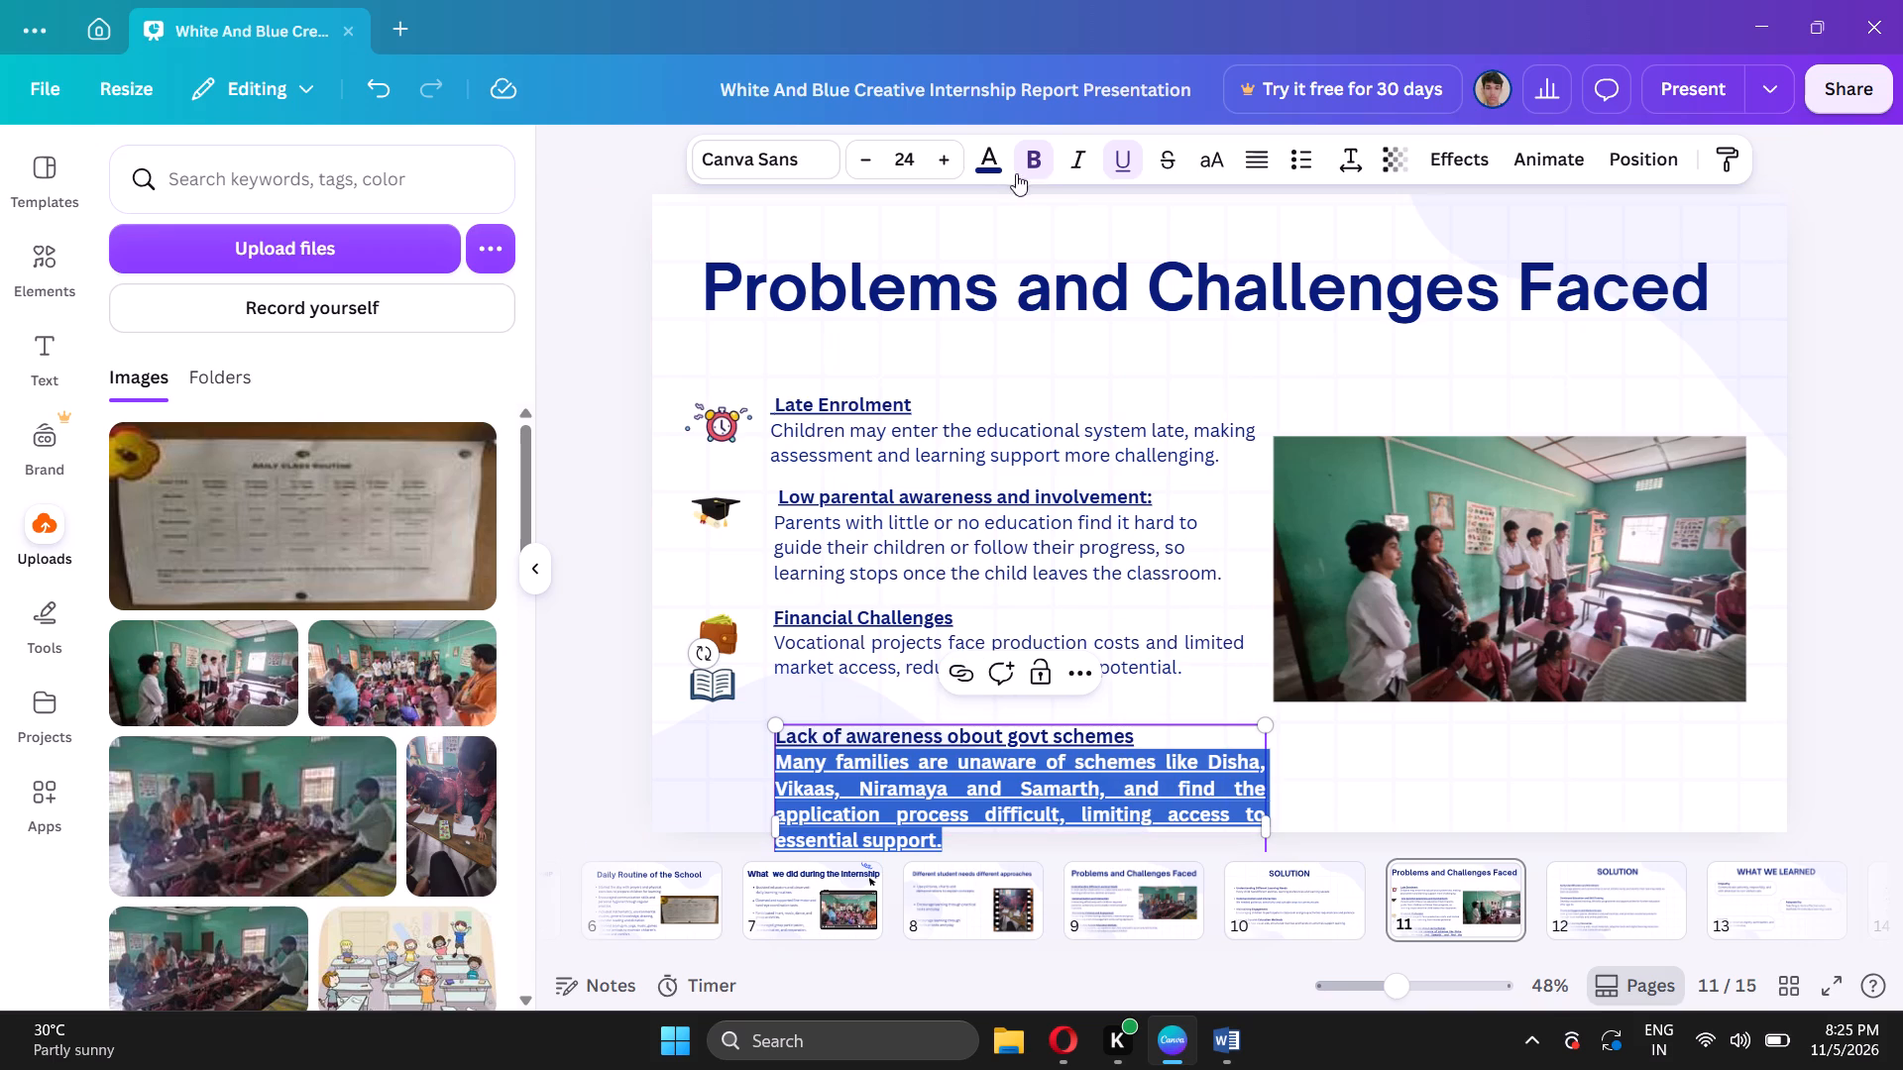
pyautogui.click(1026, 165)
pyautogui.click(1129, 169)
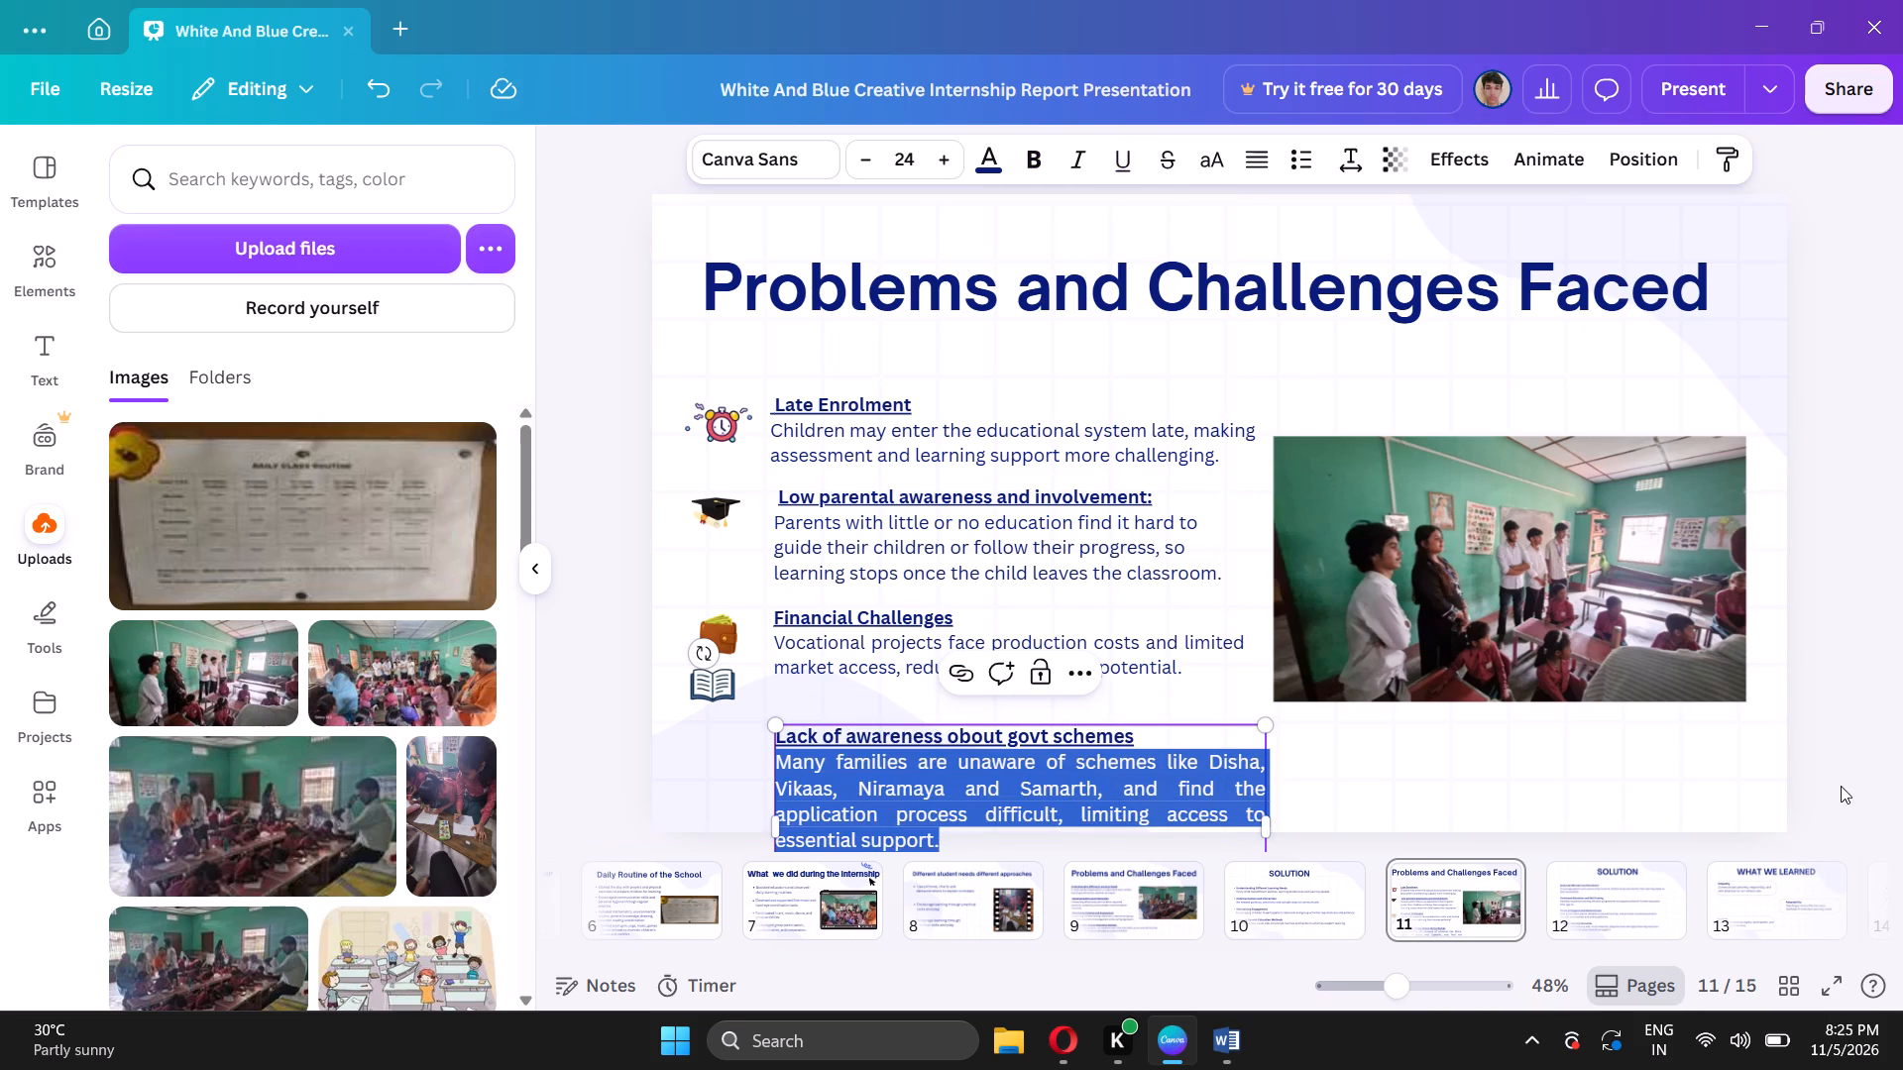
pyautogui.click(1840, 785)
# Move the government schemes text block up beneath the Financial Challenges item and place the open-book icon beside its heading.
pyautogui.moveTo(992, 782); pyautogui.dragTo(965, 754)
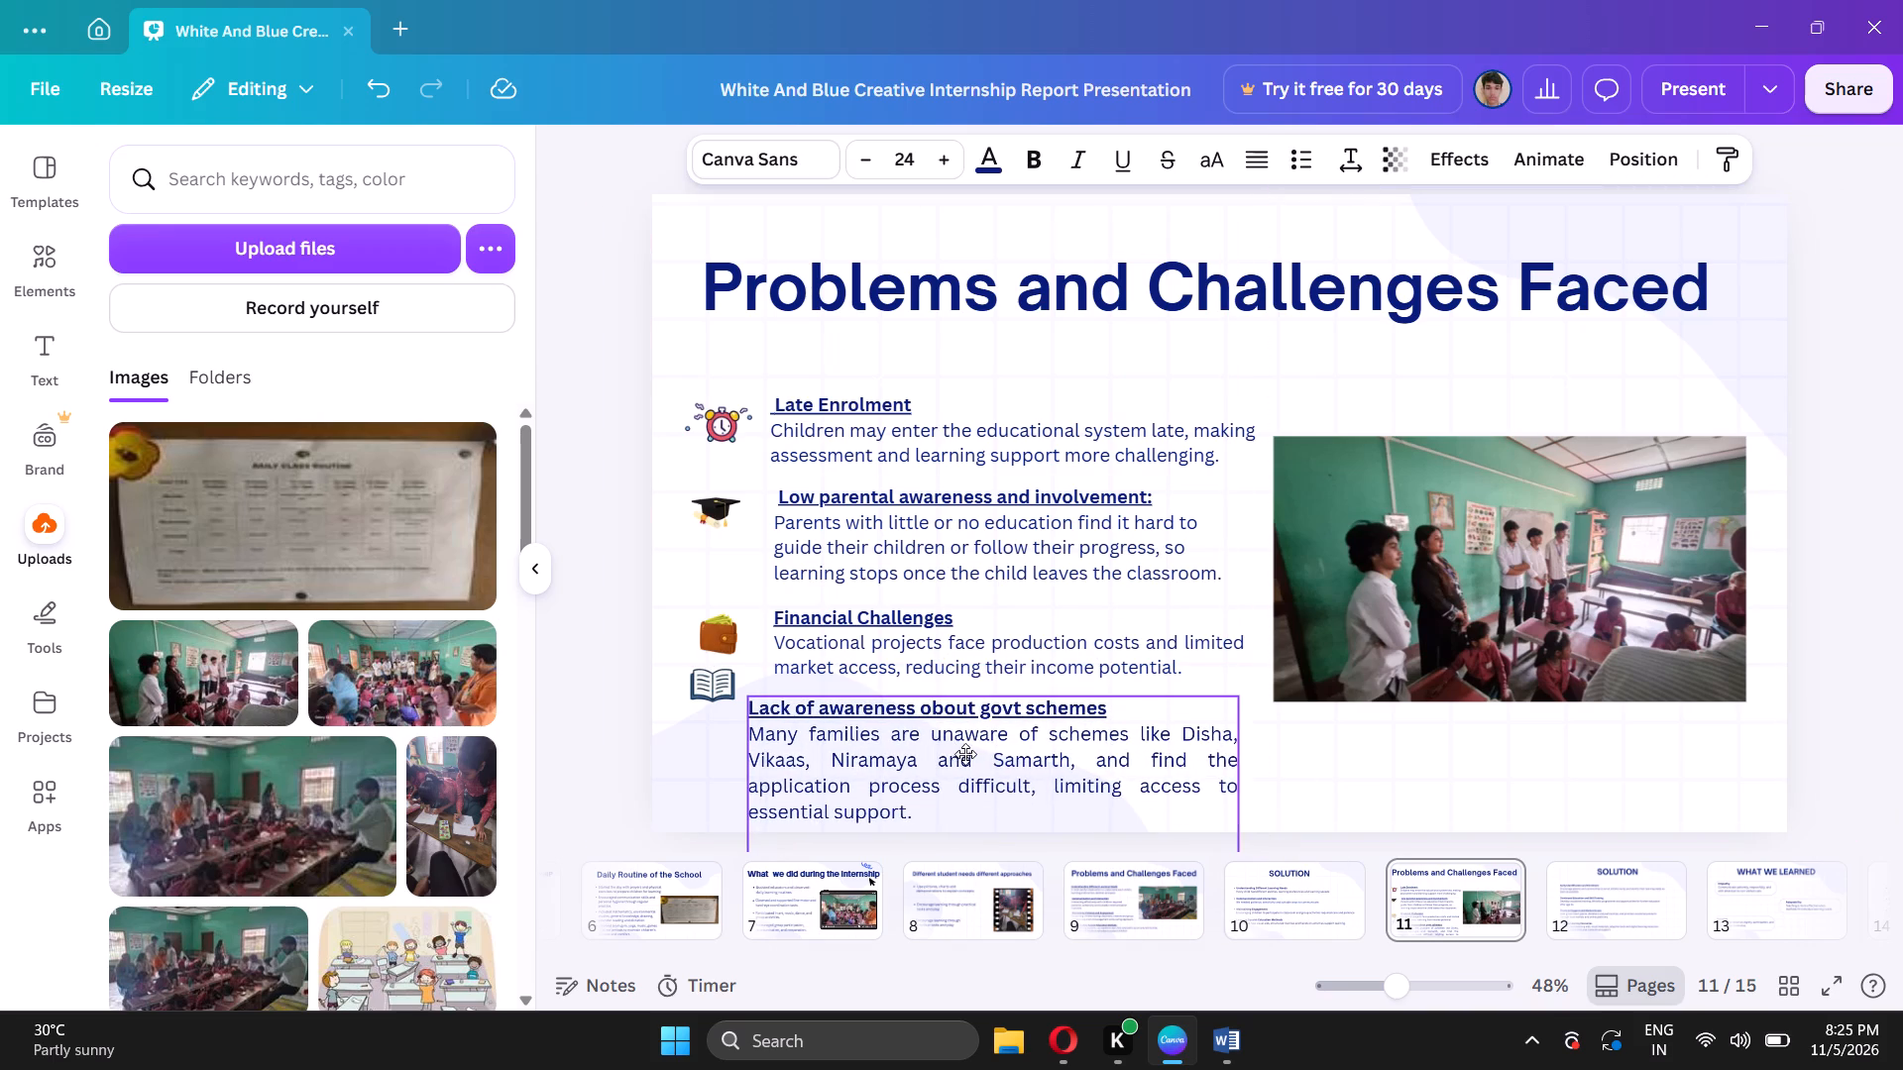
pyautogui.moveTo(965, 754); pyautogui.dragTo(978, 754)
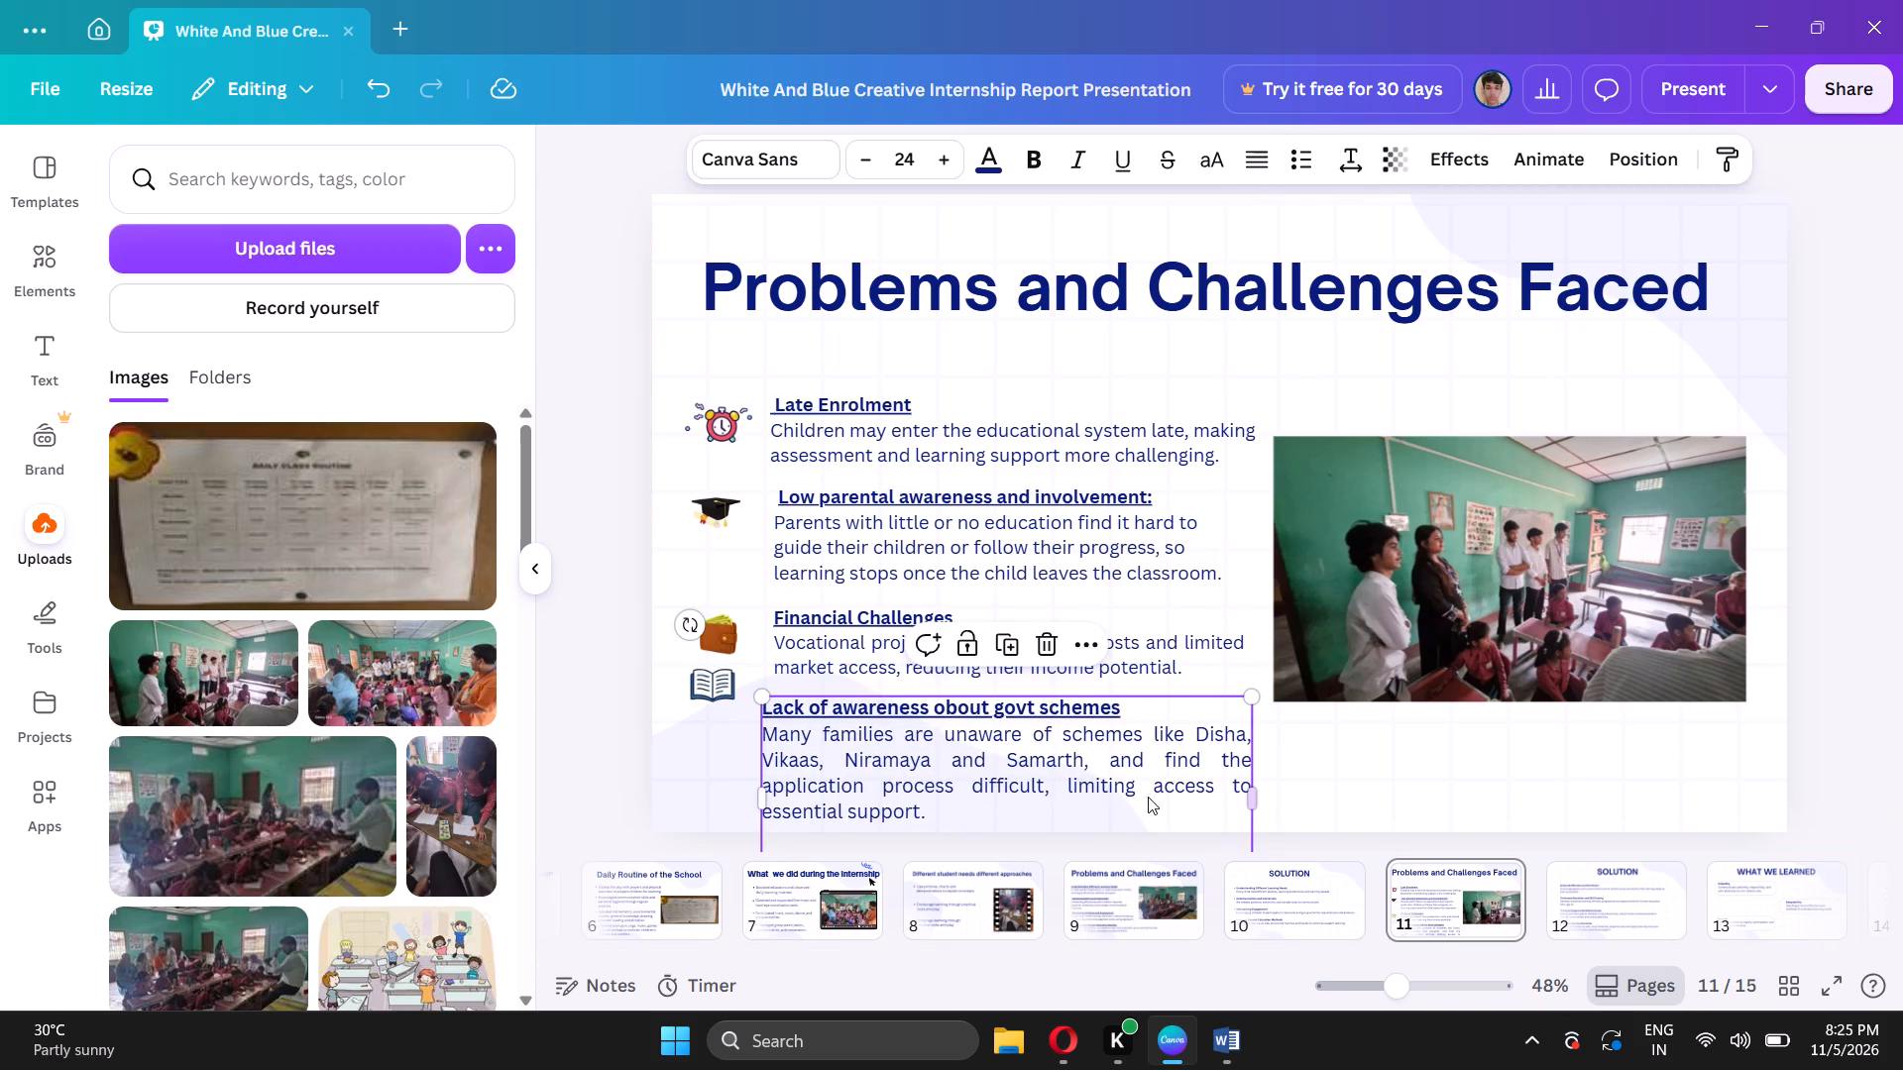
pyautogui.moveTo(1117, 786); pyautogui.dragTo(1101, 610)
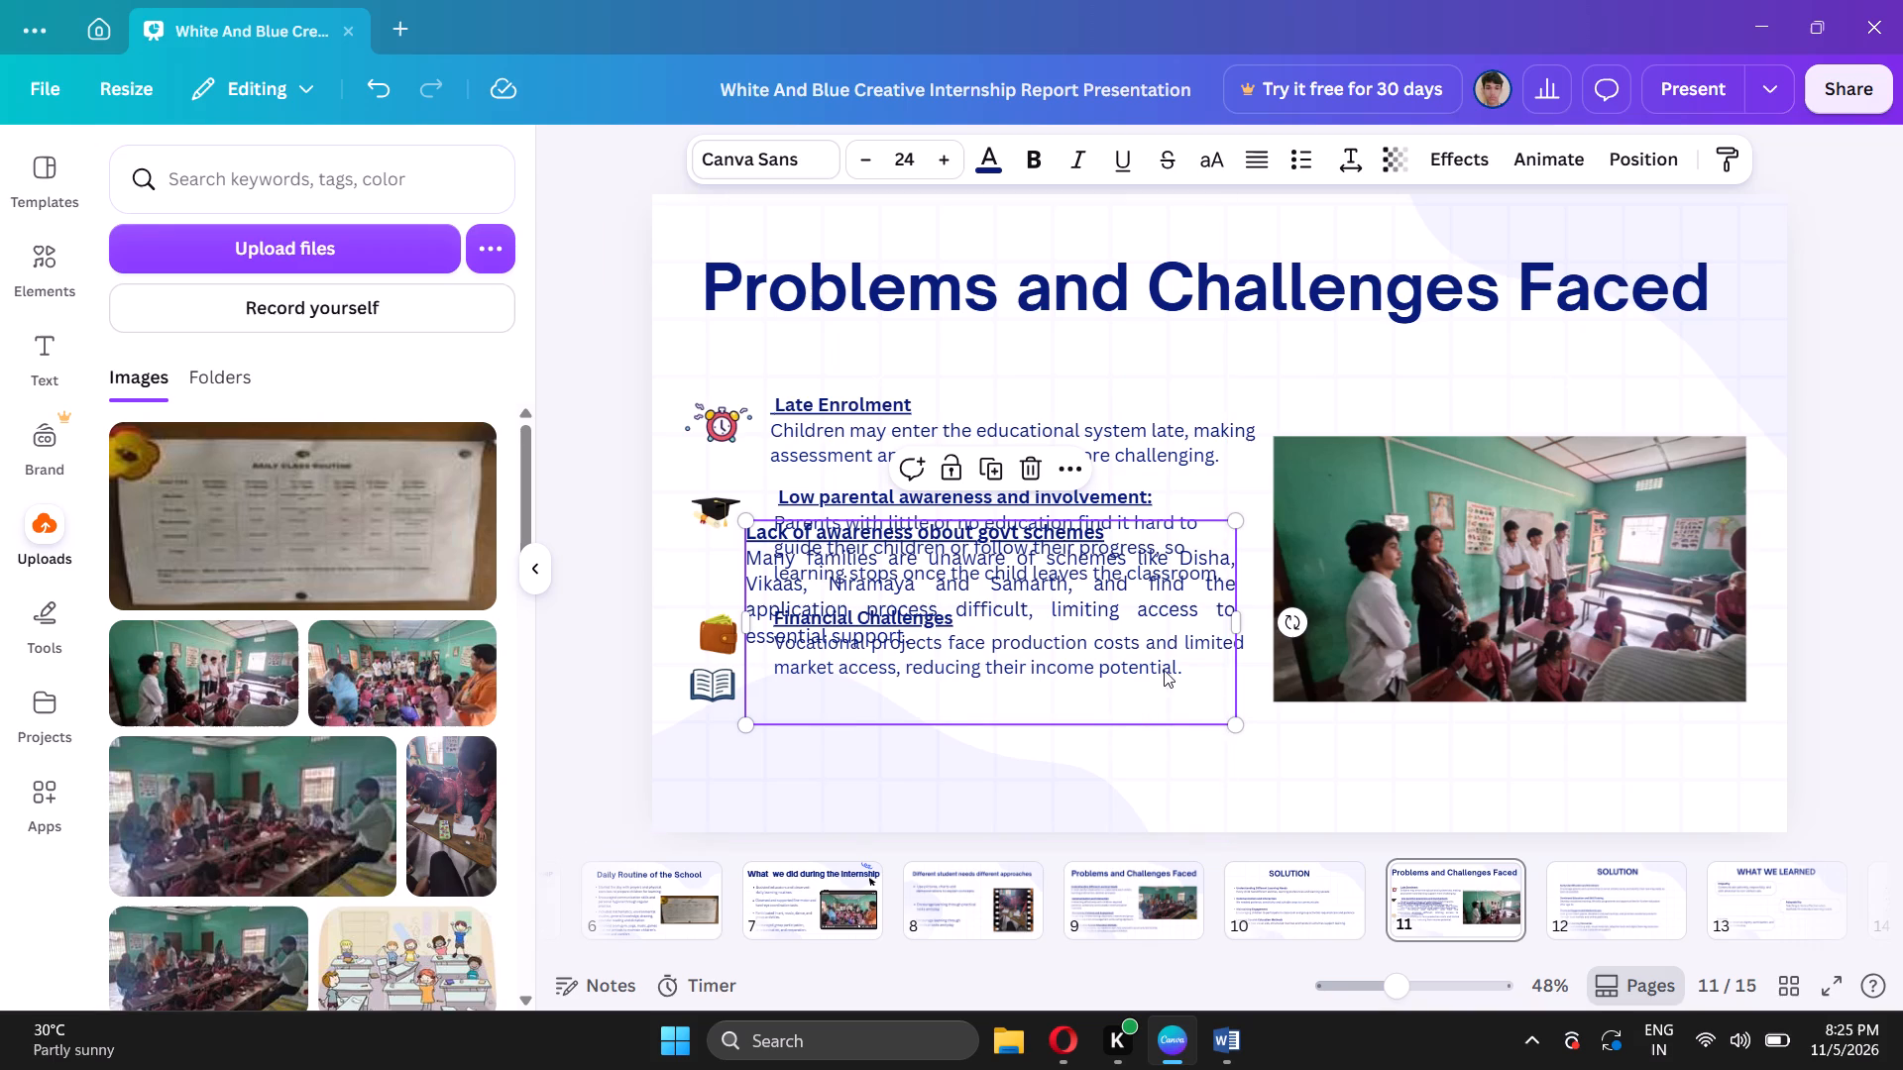
pyautogui.moveTo(1089, 617); pyautogui.dragTo(1077, 698)
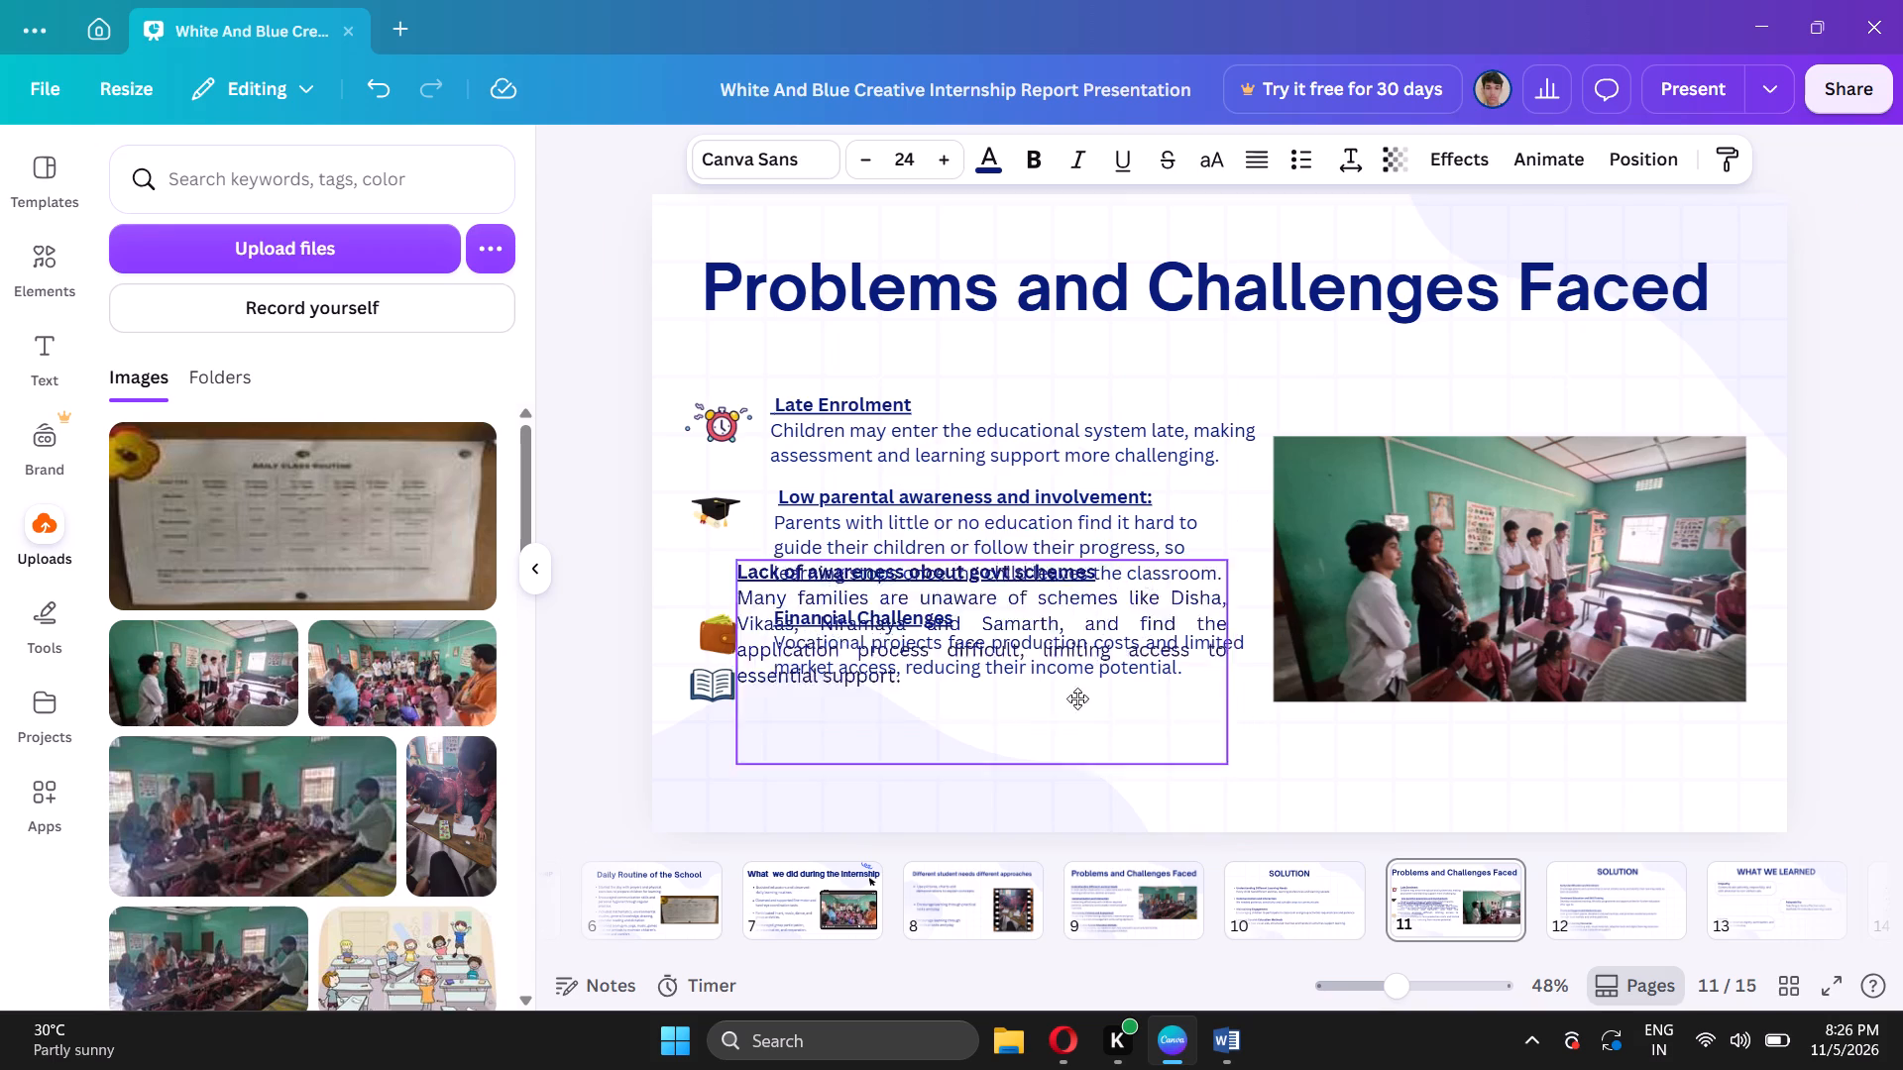
pyautogui.moveTo(1077, 698); pyautogui.dragTo(1102, 795)
pyautogui.click(1862, 749)
pyautogui.moveTo(719, 686); pyautogui.dragTo(723, 717)
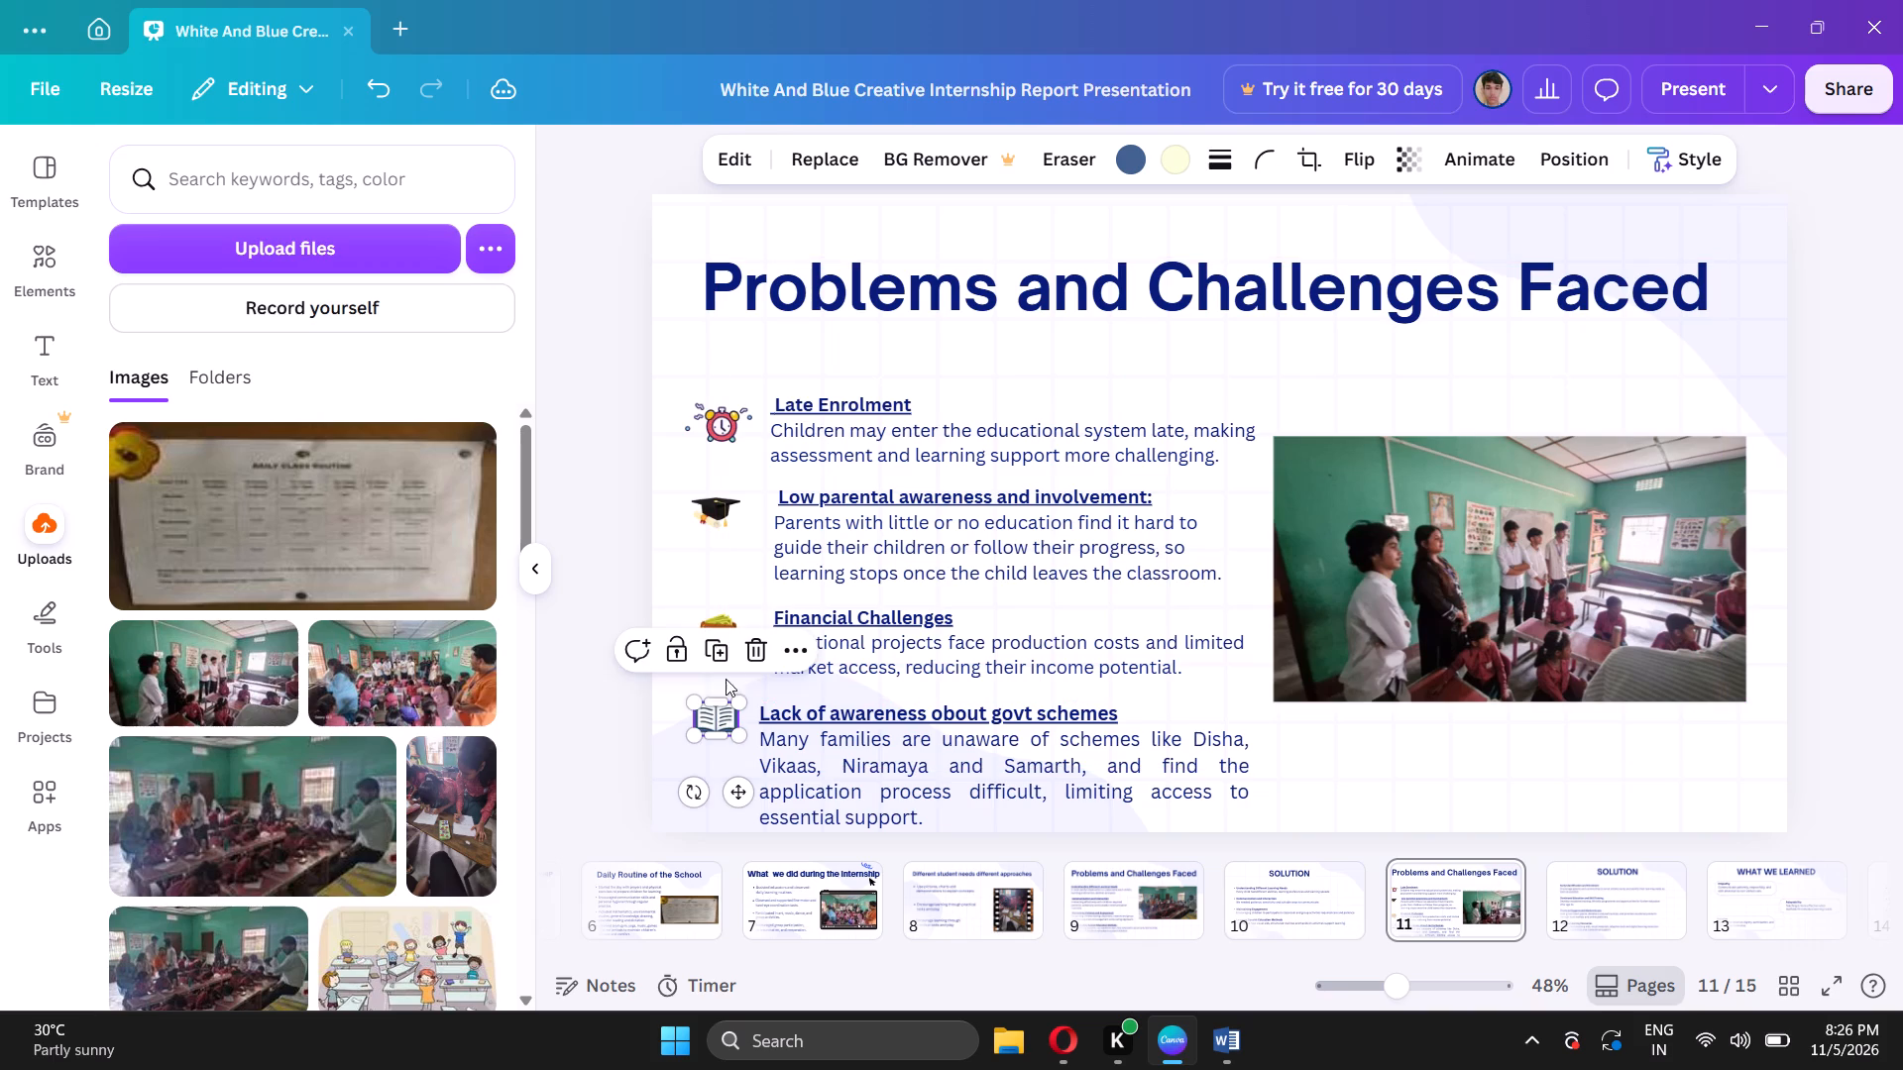
pyautogui.click(1828, 672)
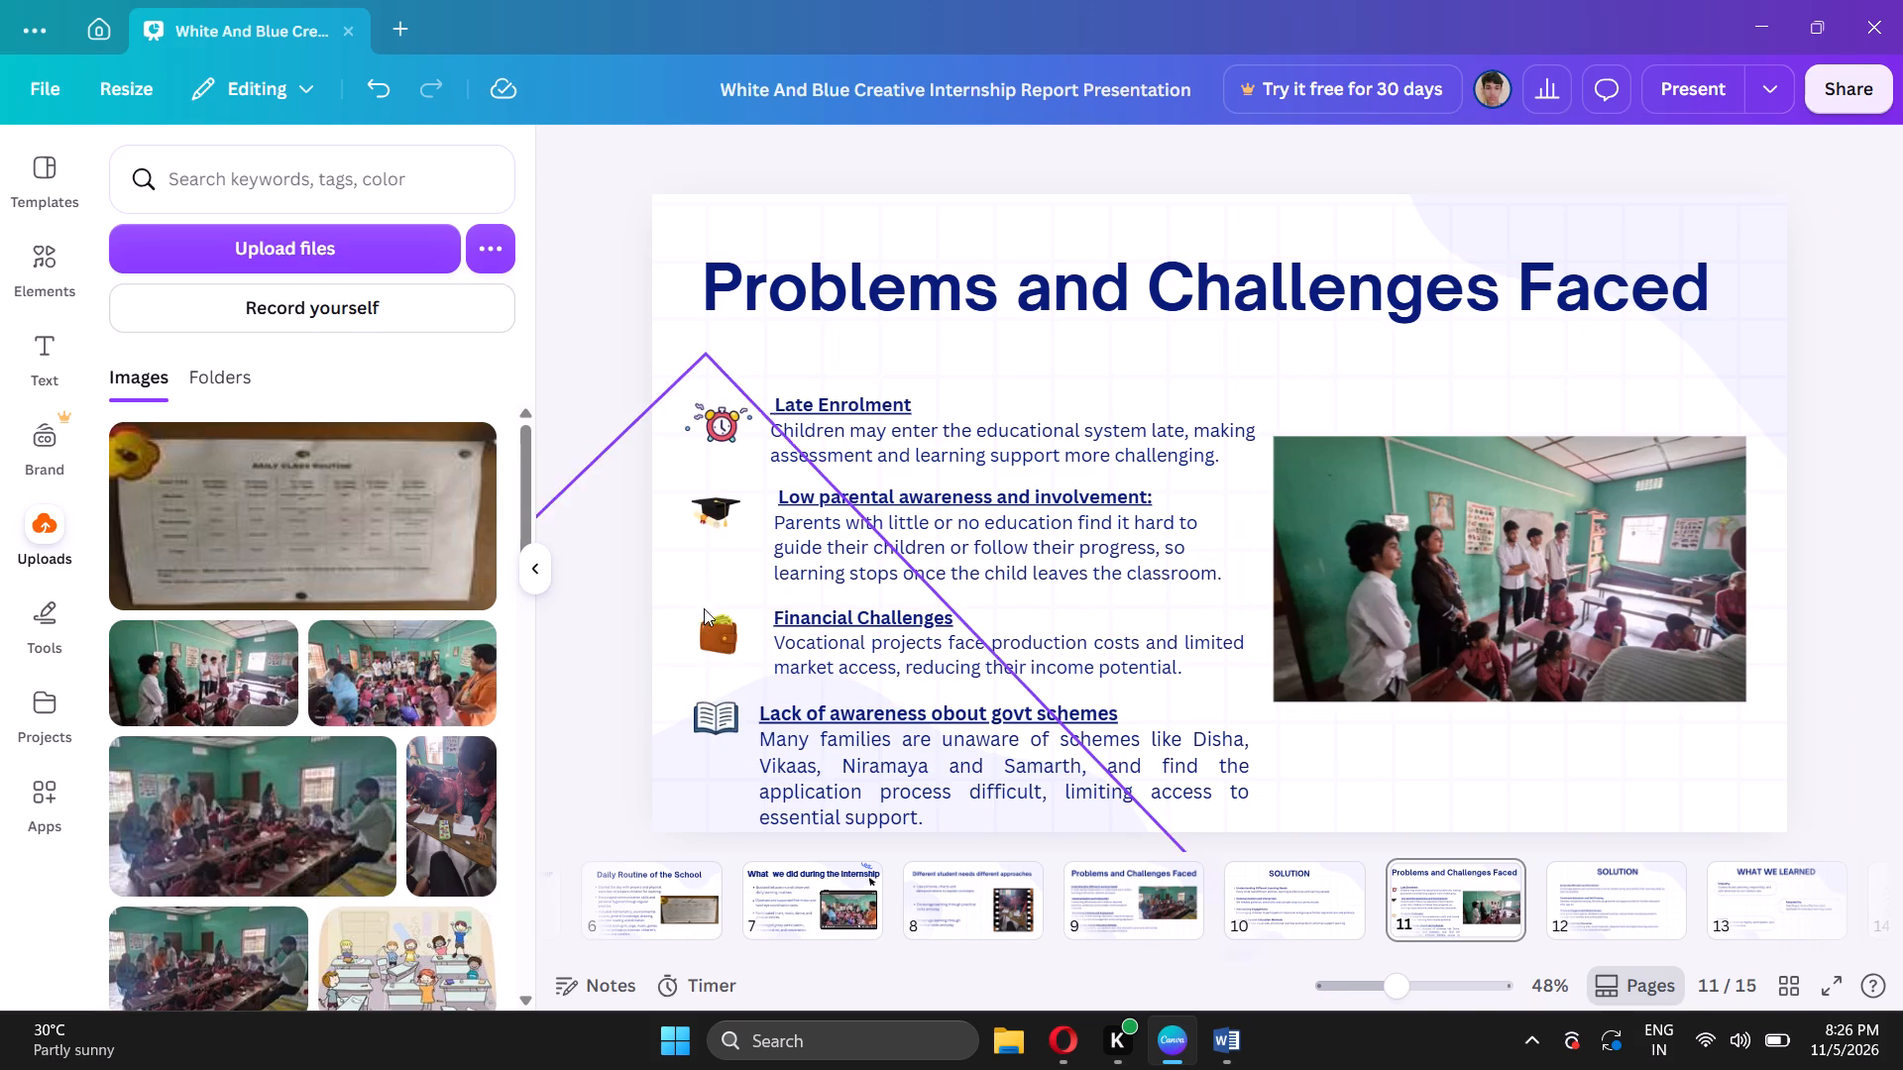
# Shift all four problem items and their icons slightly up, keeping each icon beside its heading.
pyautogui.moveTo(716, 631); pyautogui.dragTo(718, 620)
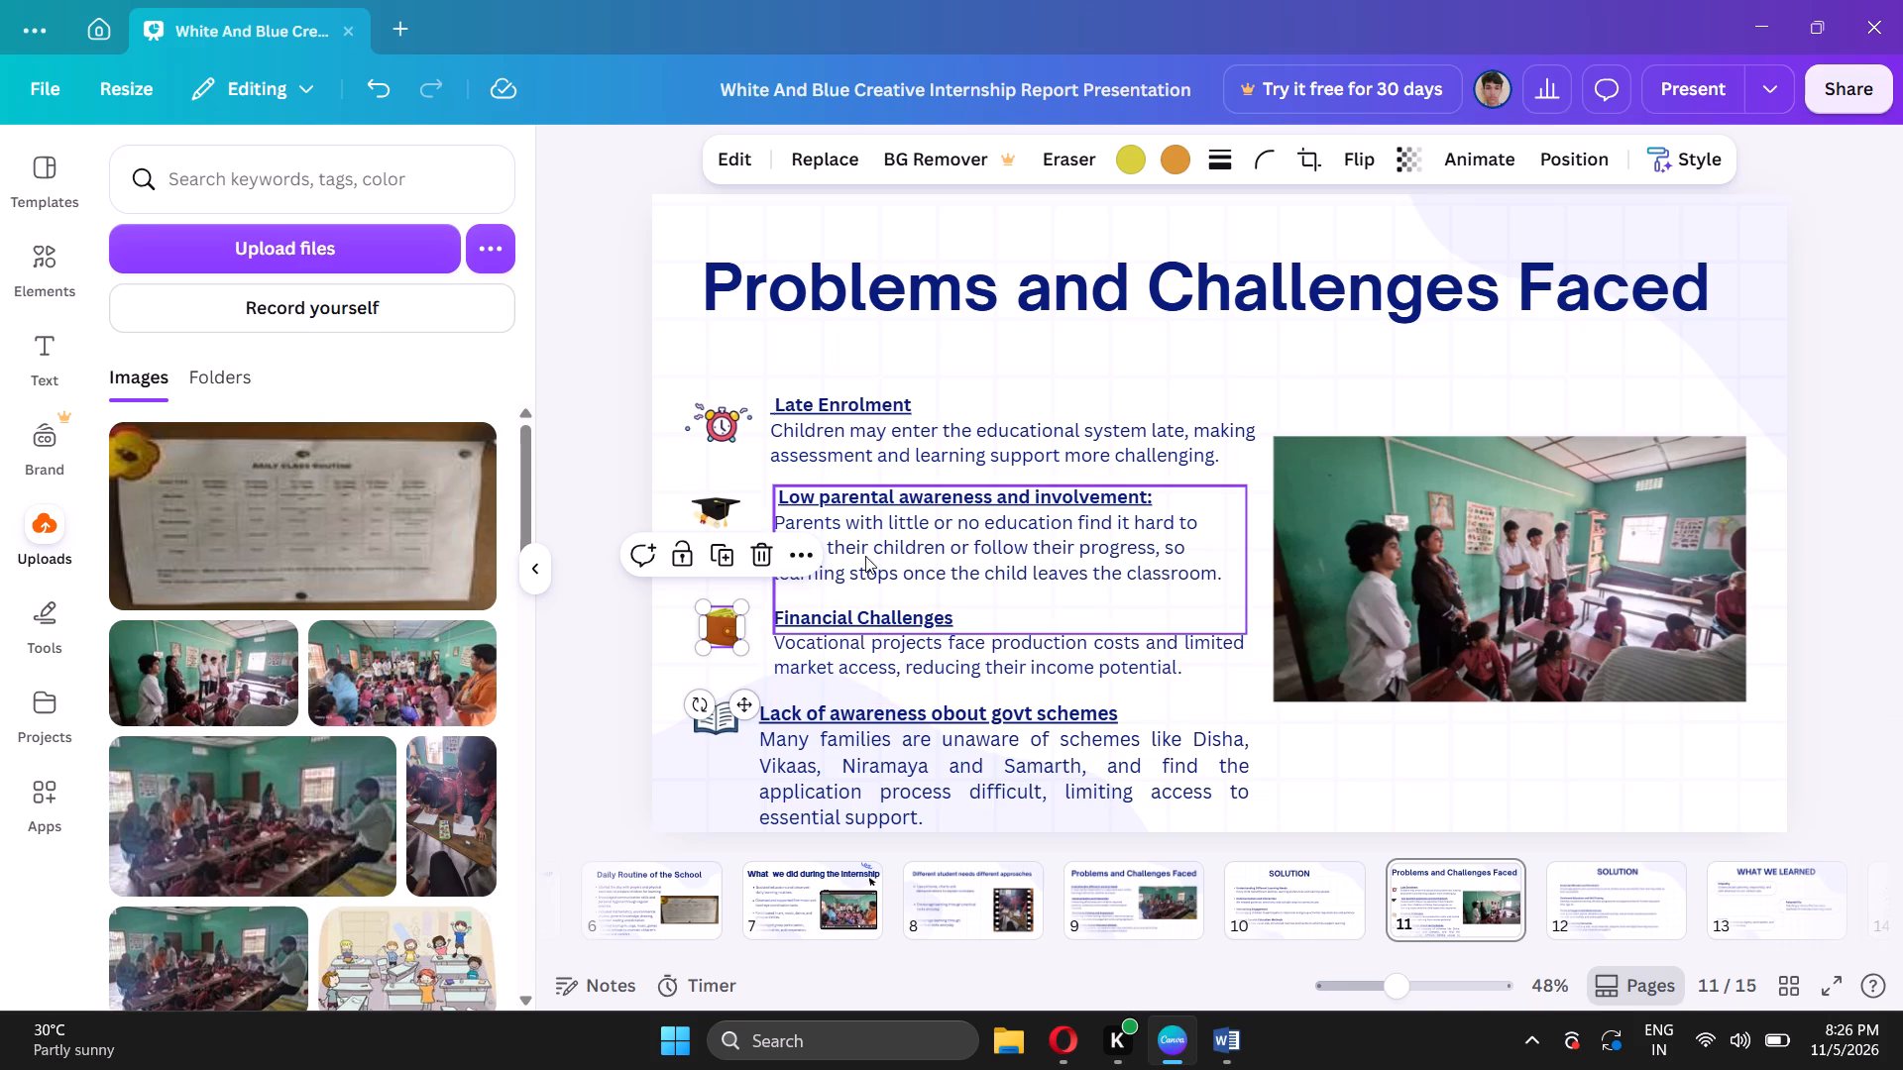
pyautogui.moveTo(885, 447); pyautogui.dragTo(886, 421)
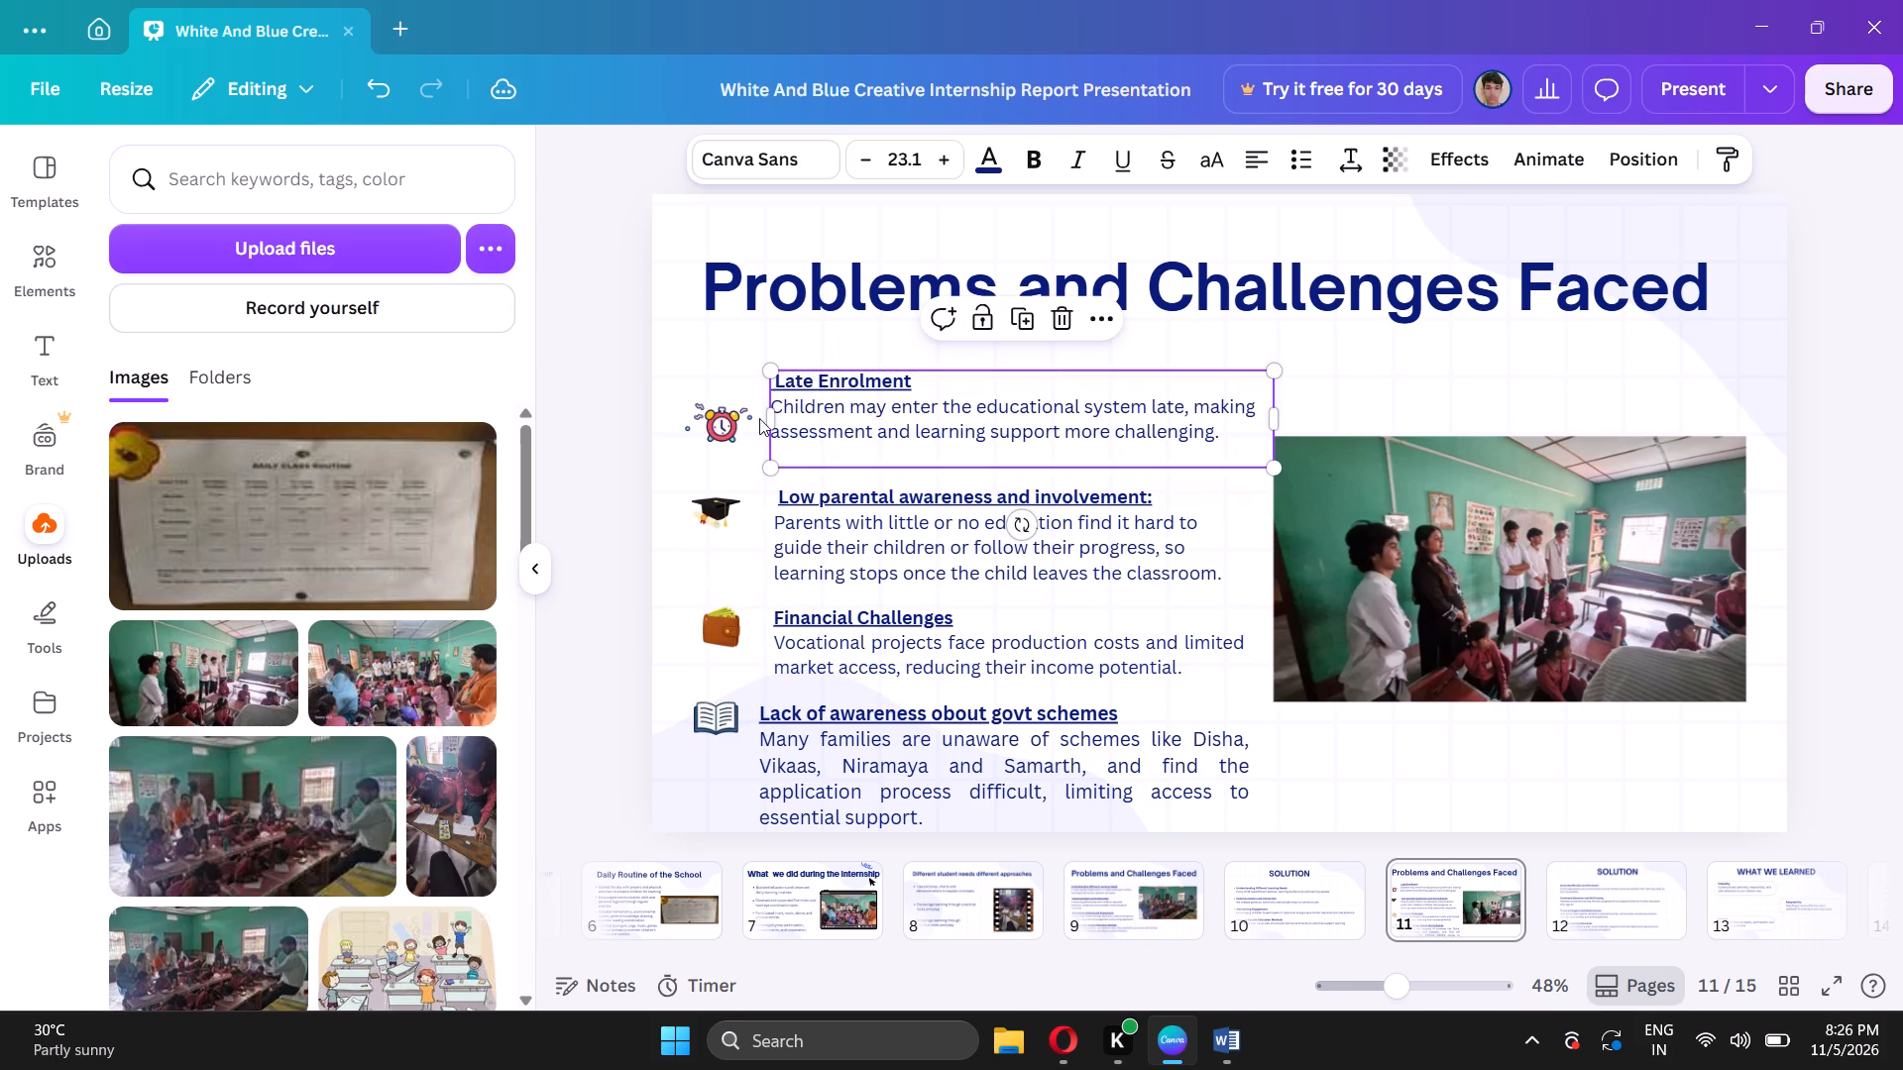
pyautogui.moveTo(712, 427); pyautogui.dragTo(717, 397)
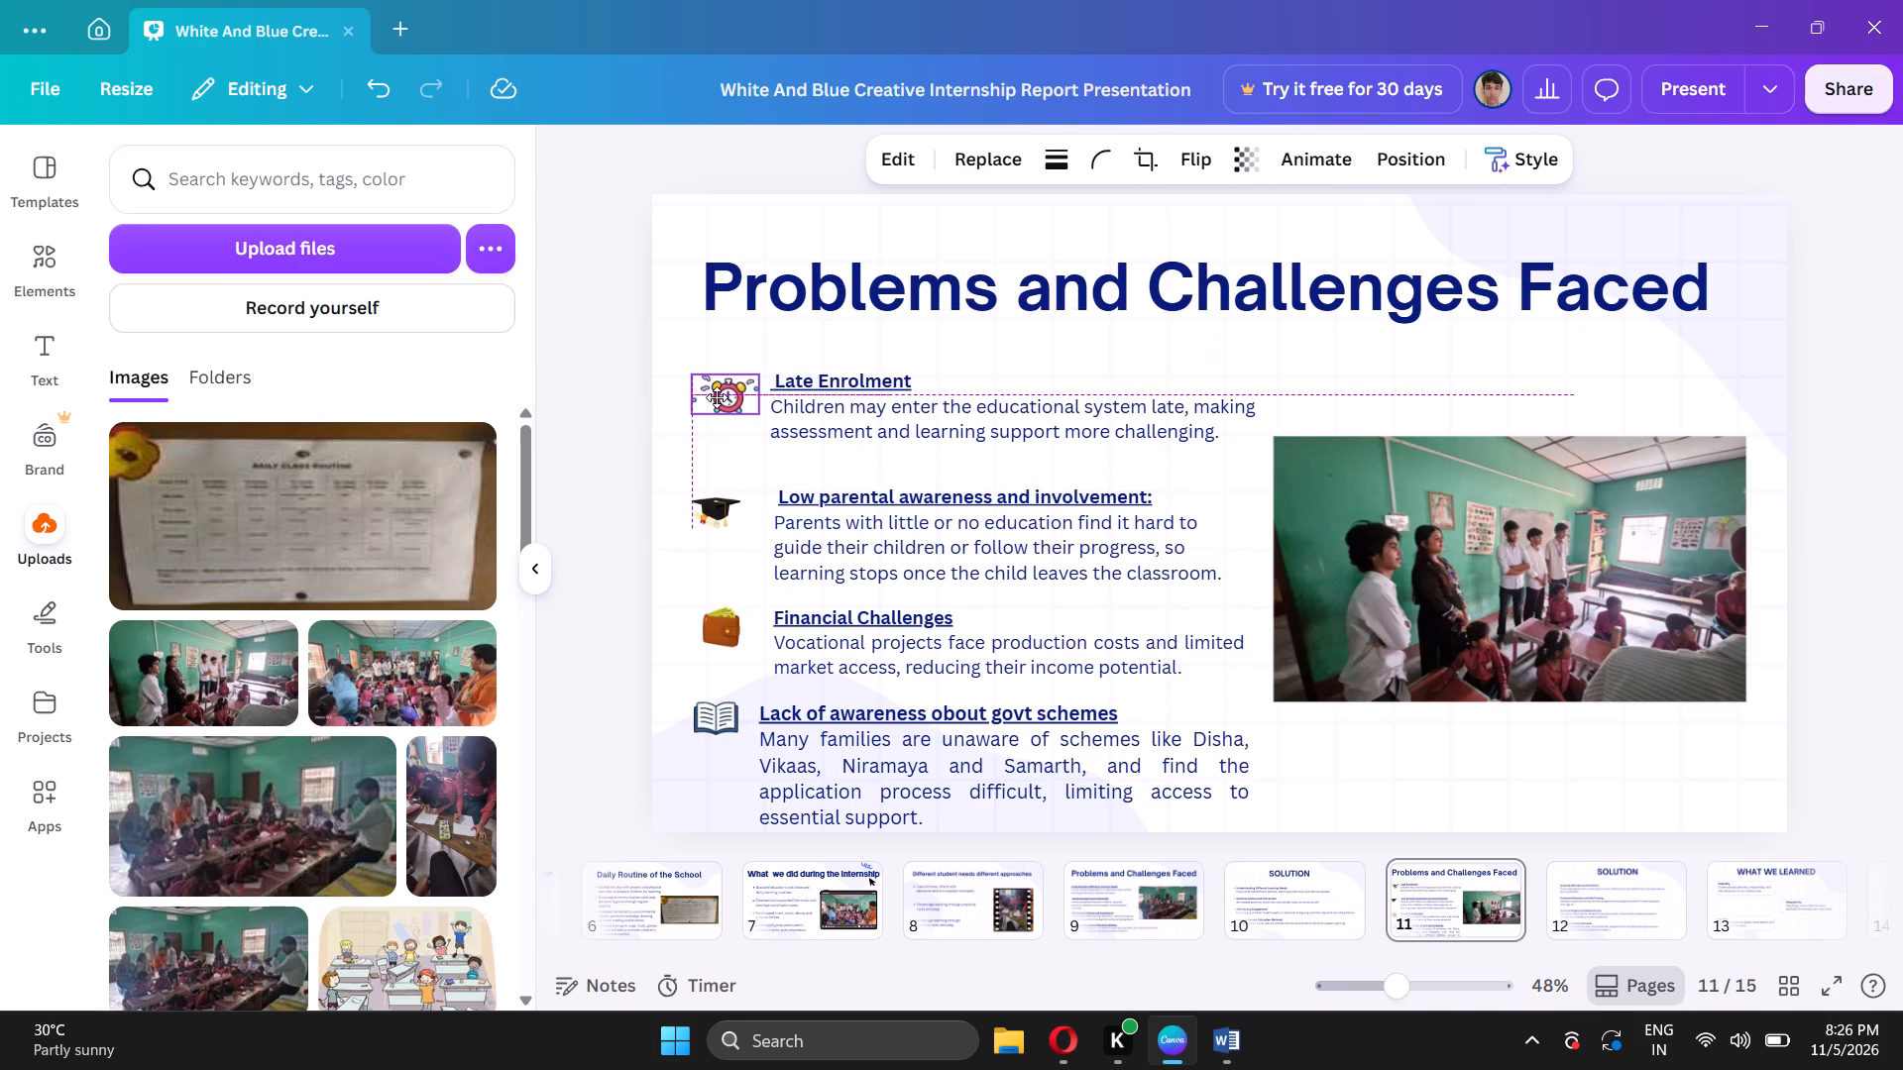
pyautogui.moveTo(717, 397); pyautogui.dragTo(717, 396)
pyautogui.moveTo(862, 518); pyautogui.dragTo(859, 501)
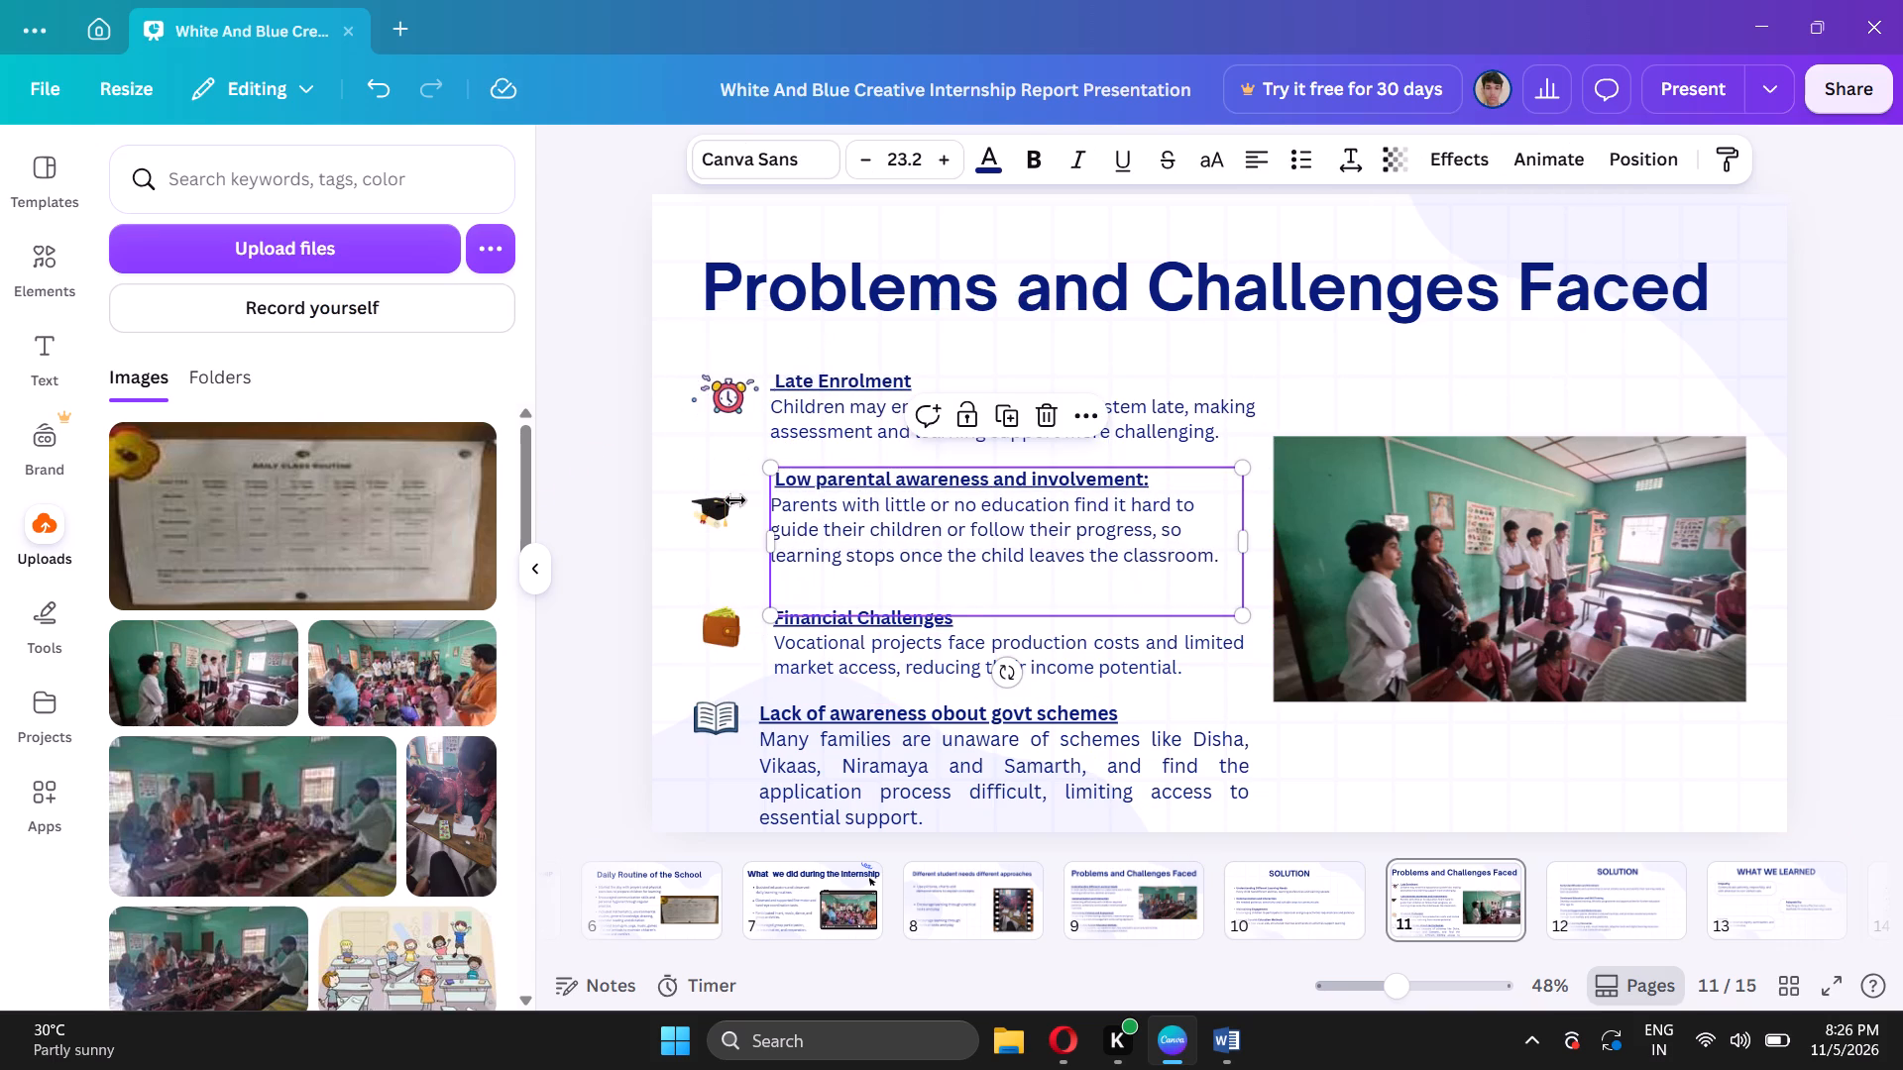
pyautogui.moveTo(703, 511); pyautogui.dragTo(709, 486)
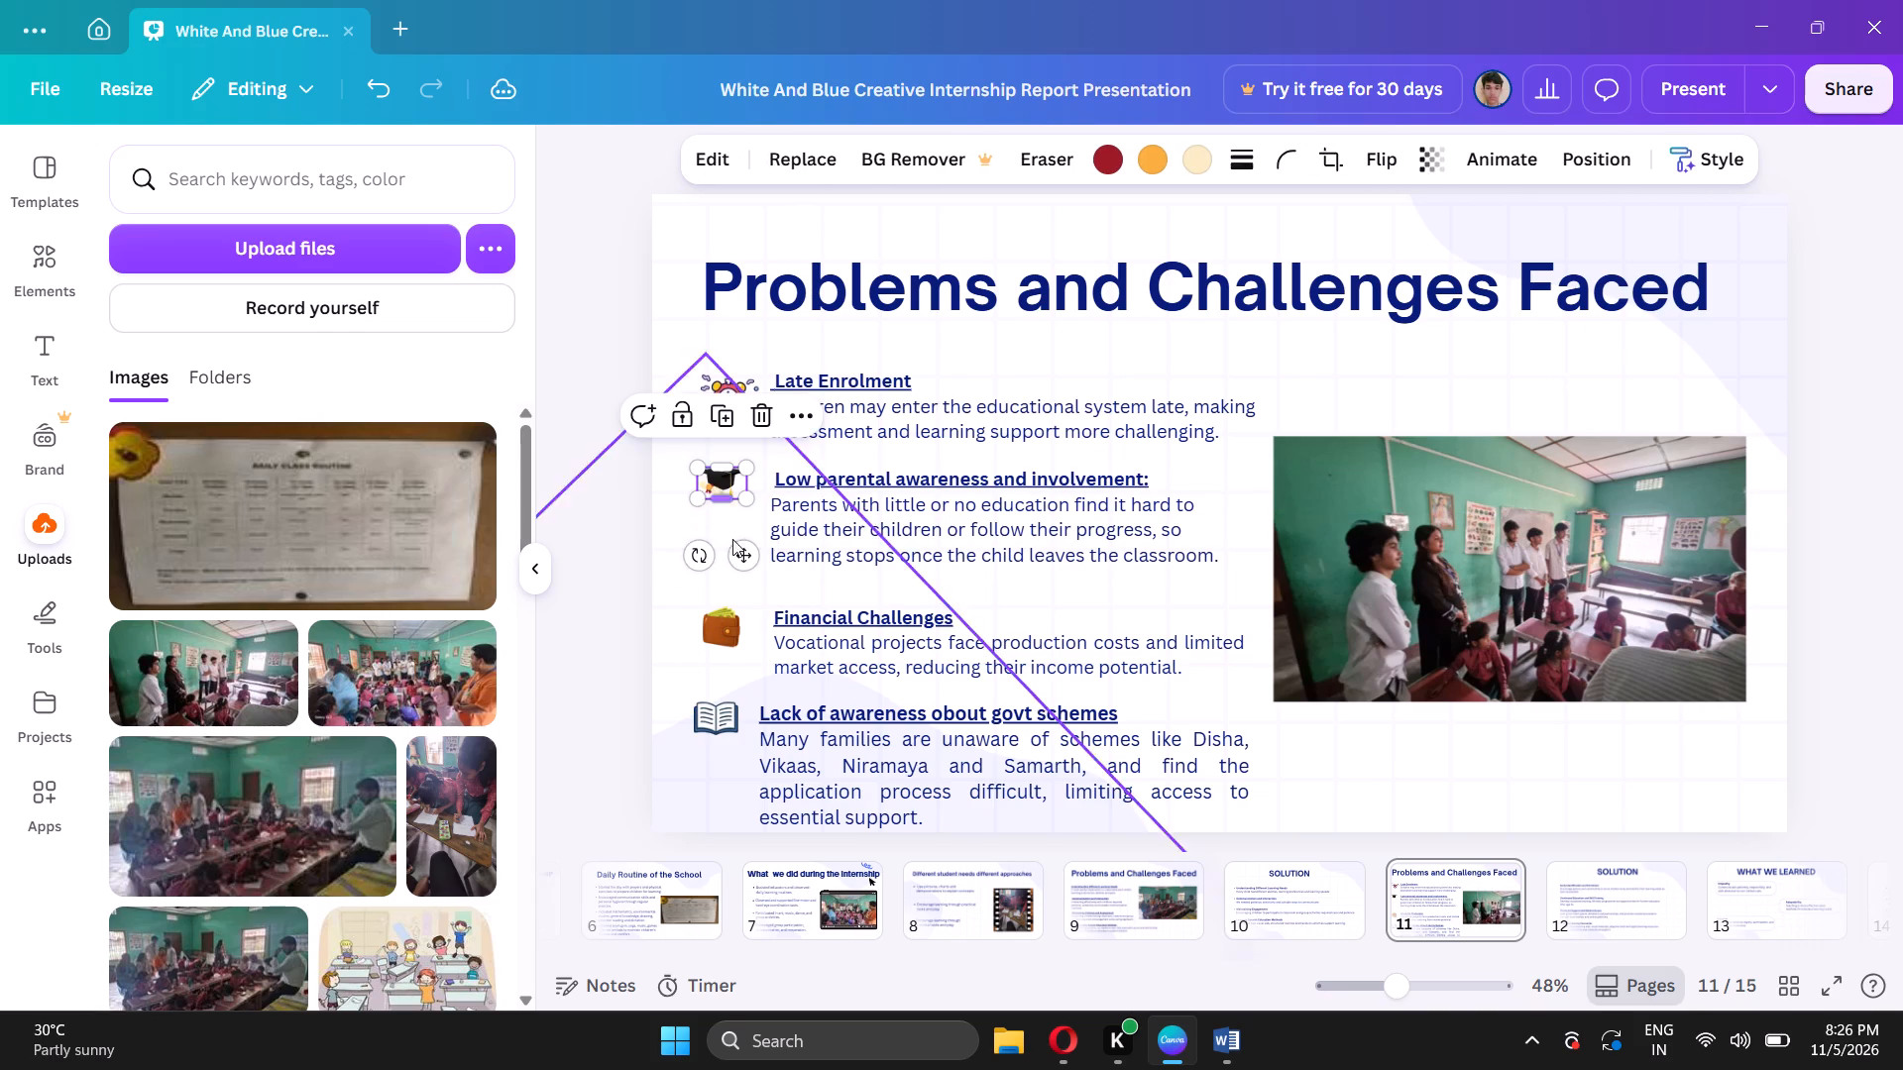
pyautogui.moveTo(818, 643); pyautogui.dragTo(814, 628)
pyautogui.moveTo(732, 626); pyautogui.dragTo(731, 626)
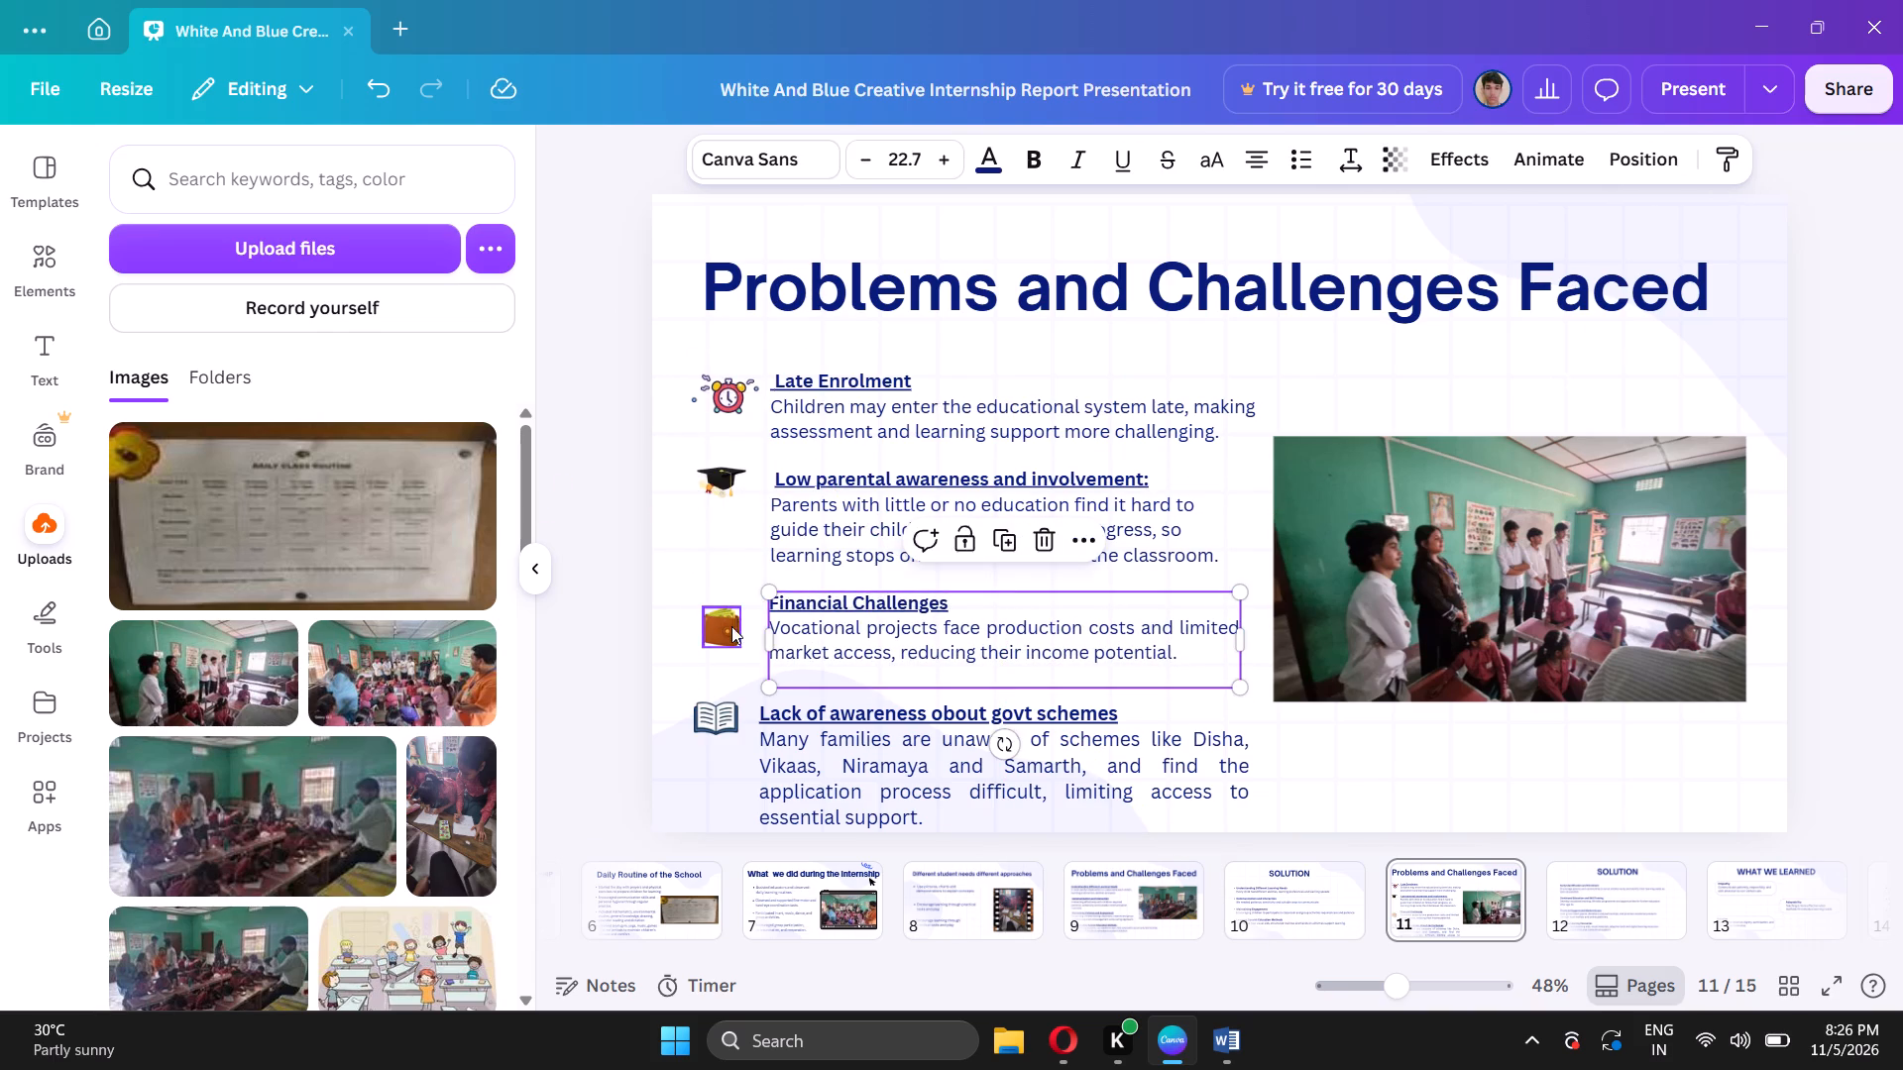
pyautogui.moveTo(731, 626); pyautogui.dragTo(732, 609)
pyautogui.moveTo(822, 760); pyautogui.dragTo(821, 745)
pyautogui.moveTo(722, 718); pyautogui.dragTo(722, 704)
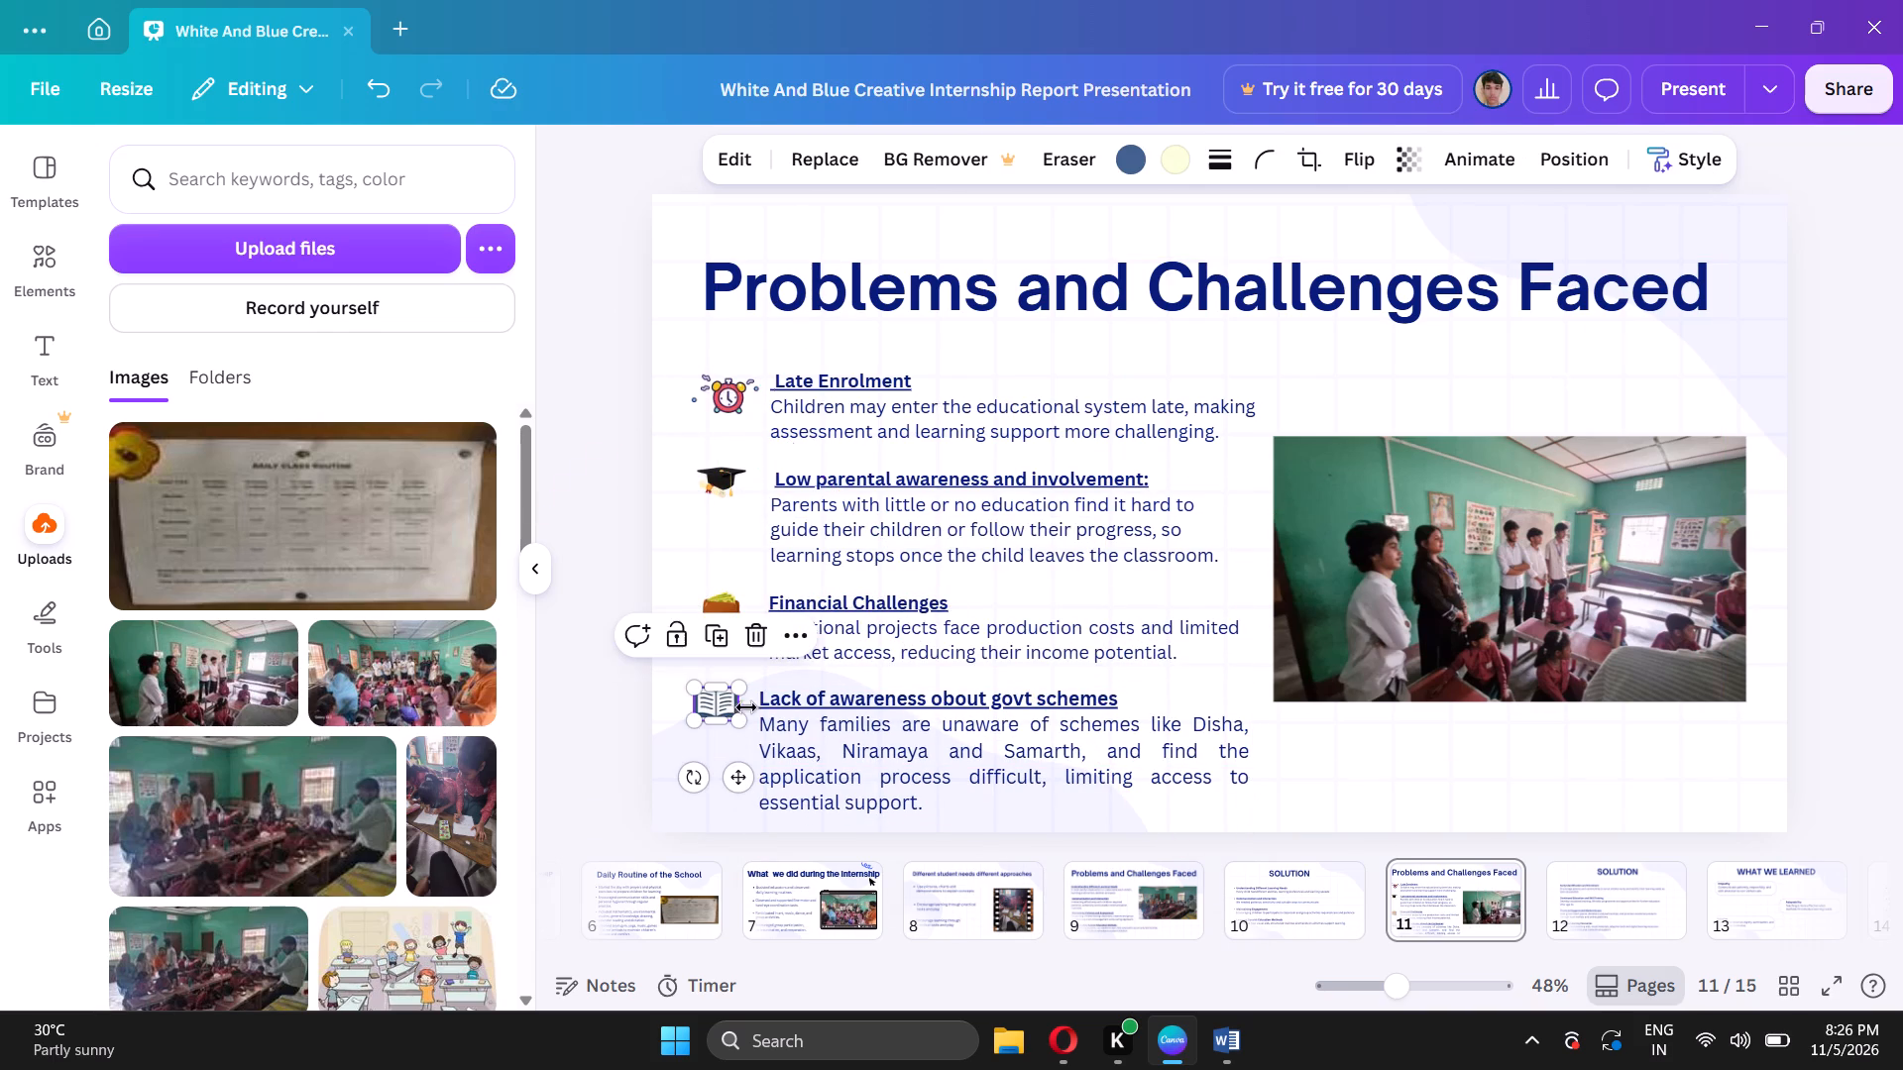
pyautogui.click(1841, 721)
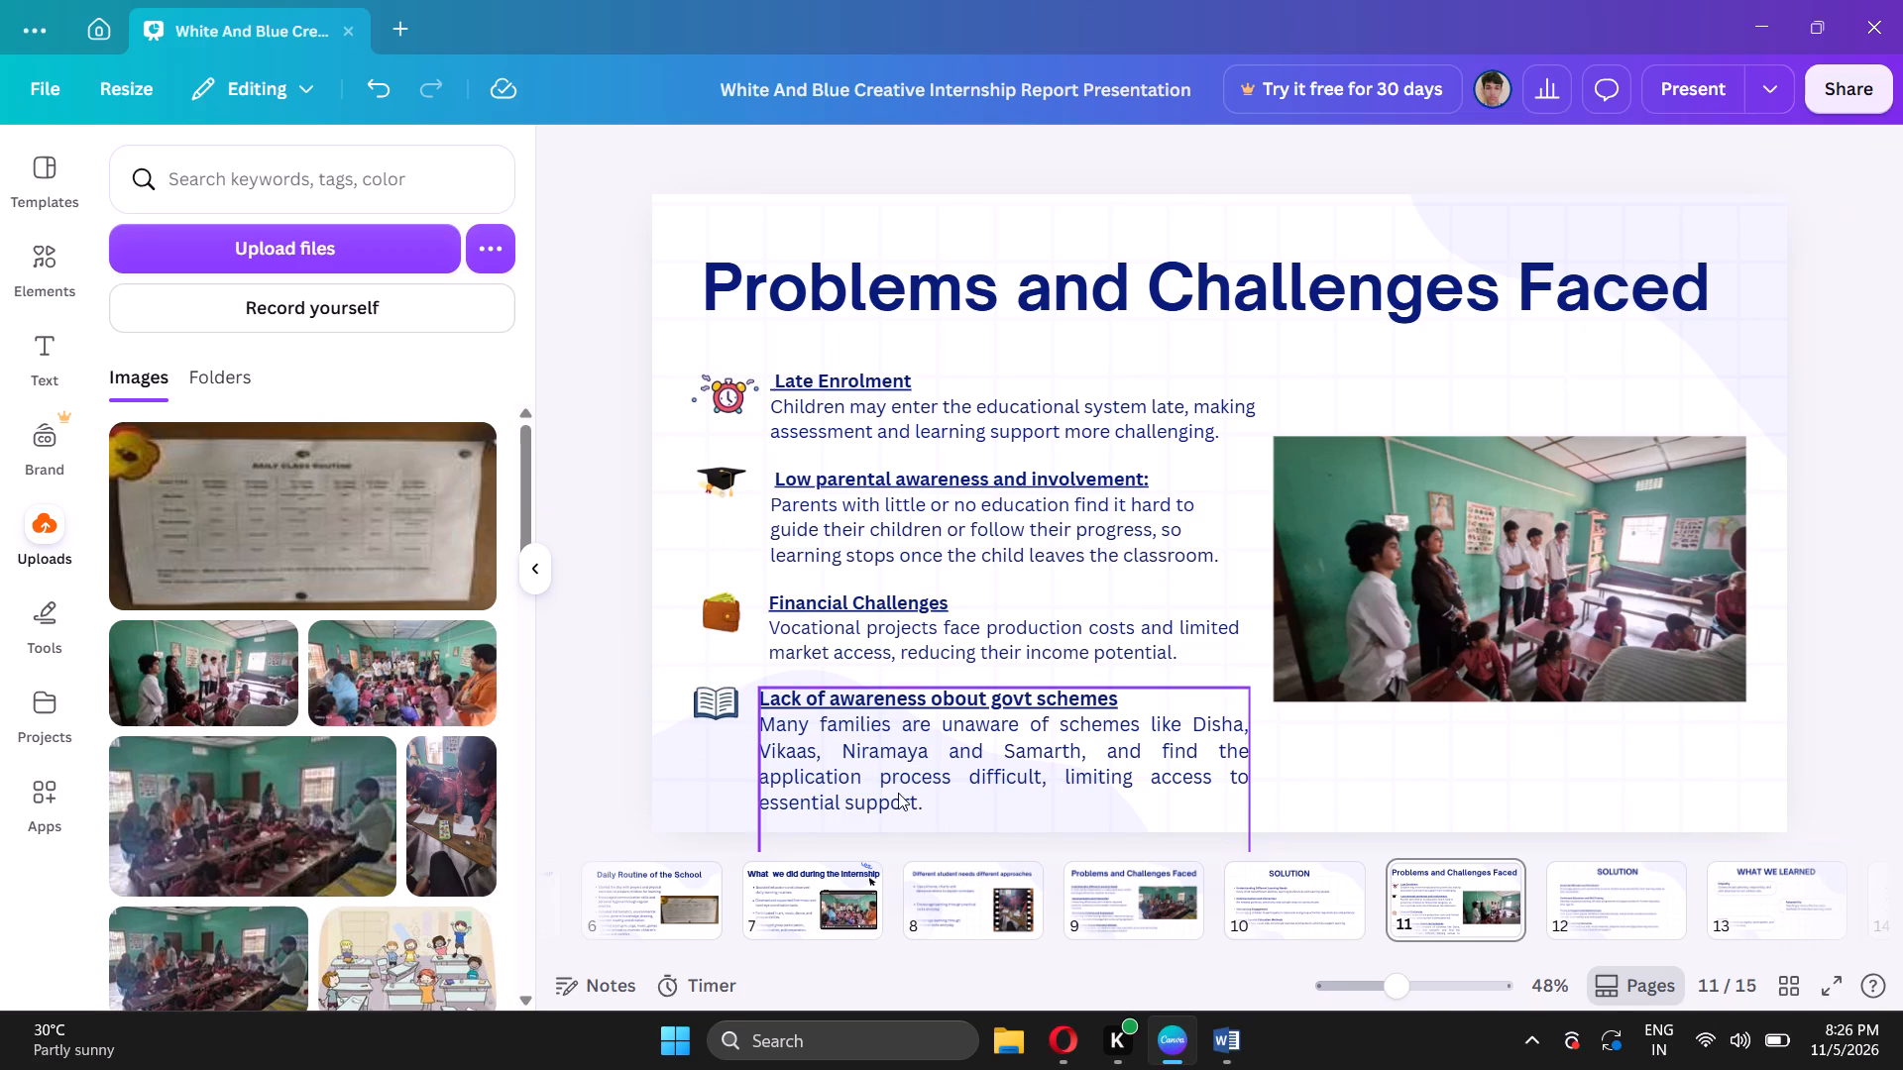
# Scale the government schemes text block down slightly to font size 23.
pyautogui.click(898, 790)
pyautogui.moveTo(1252, 691); pyautogui.dragTo(1233, 698)
pyautogui.click(891, 764)
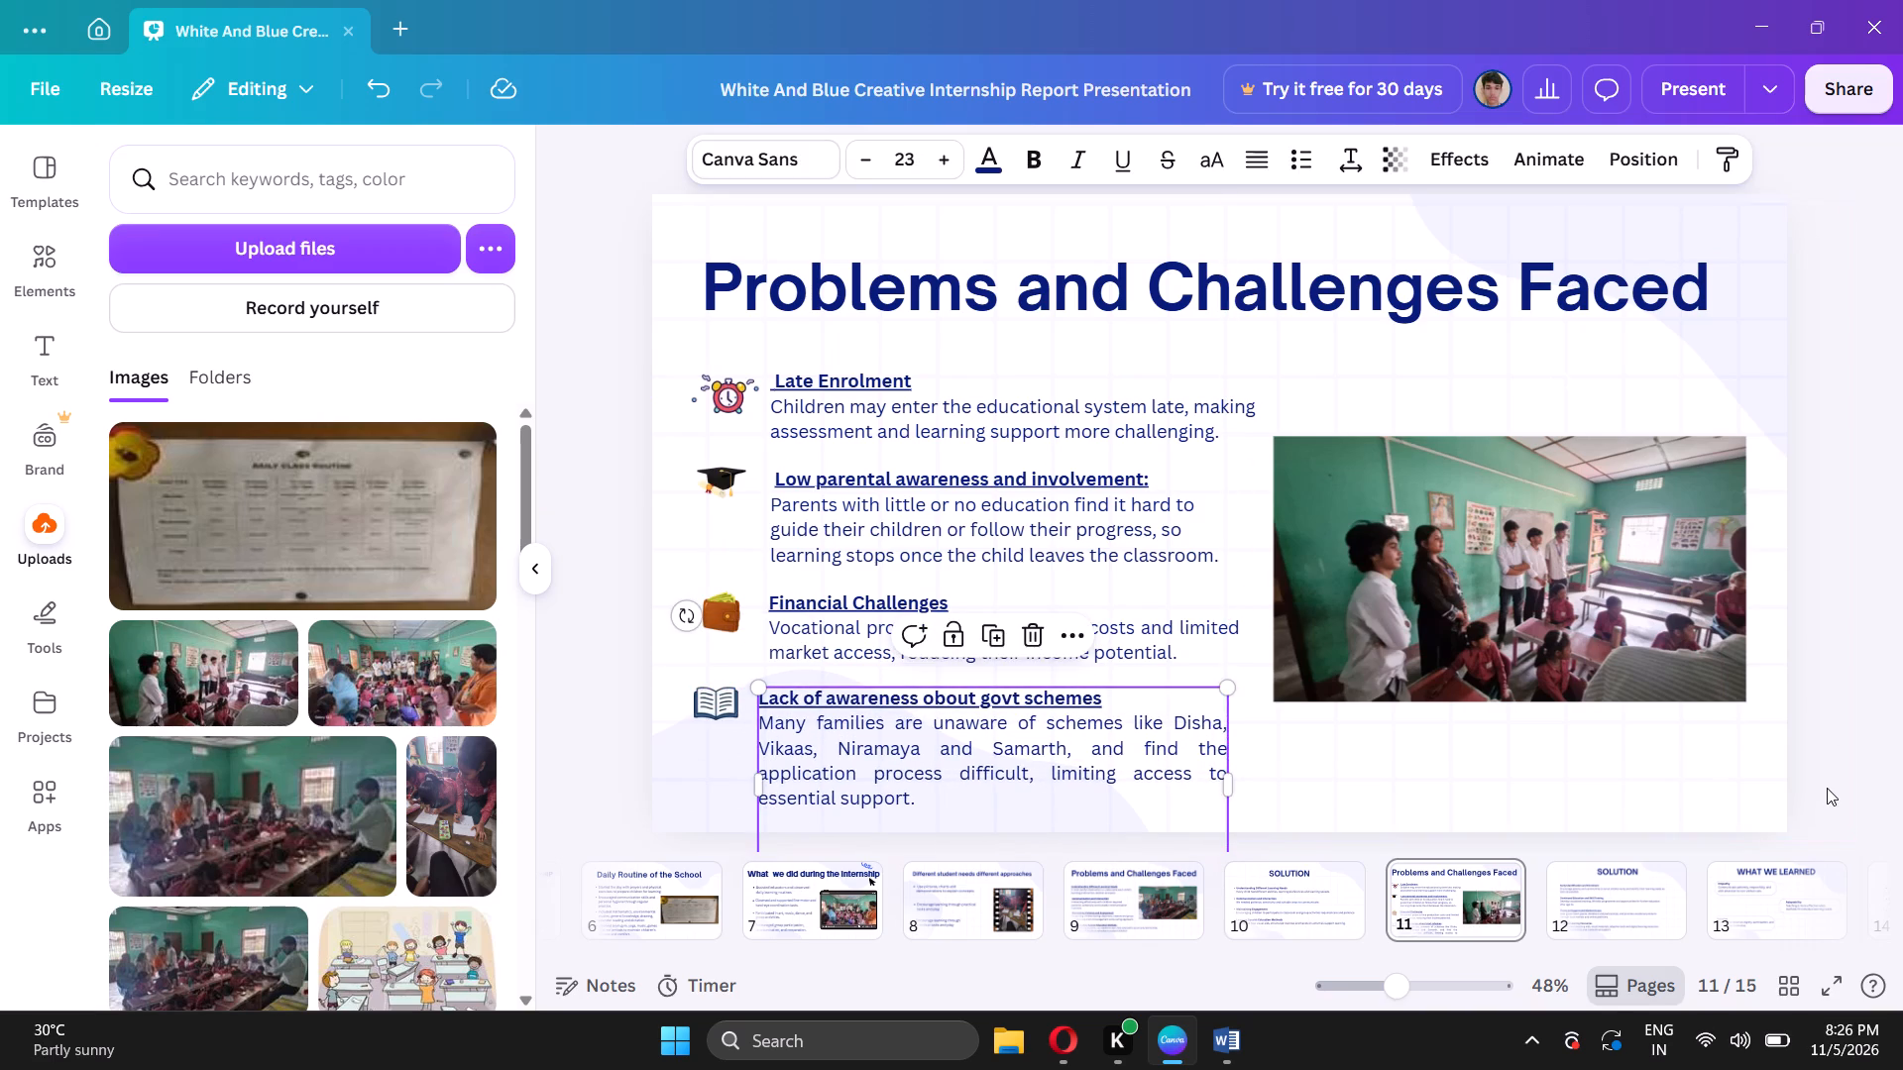
pyautogui.click(1827, 774)
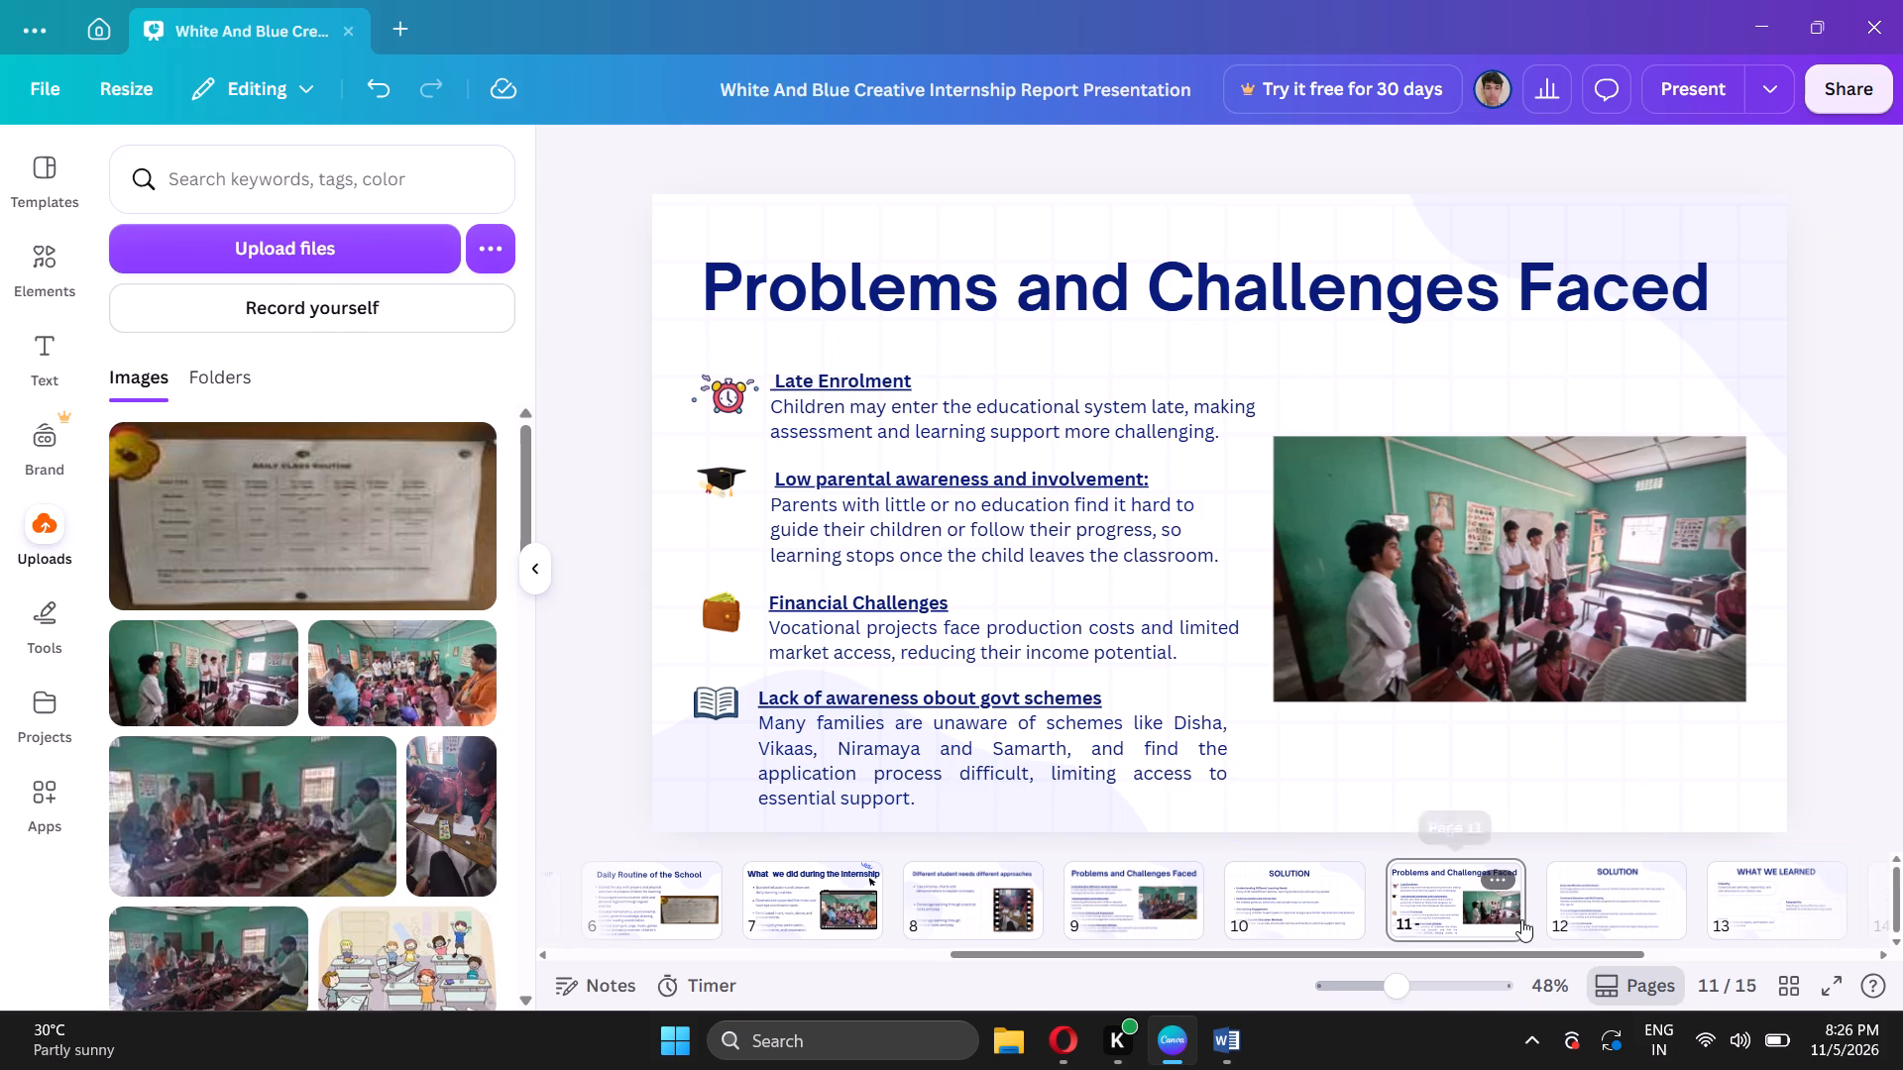
# Check the Solution page 12, then copy the whole "Low parental awareness and involvement" item, heading included, from page 11.
pyautogui.click(1584, 900)
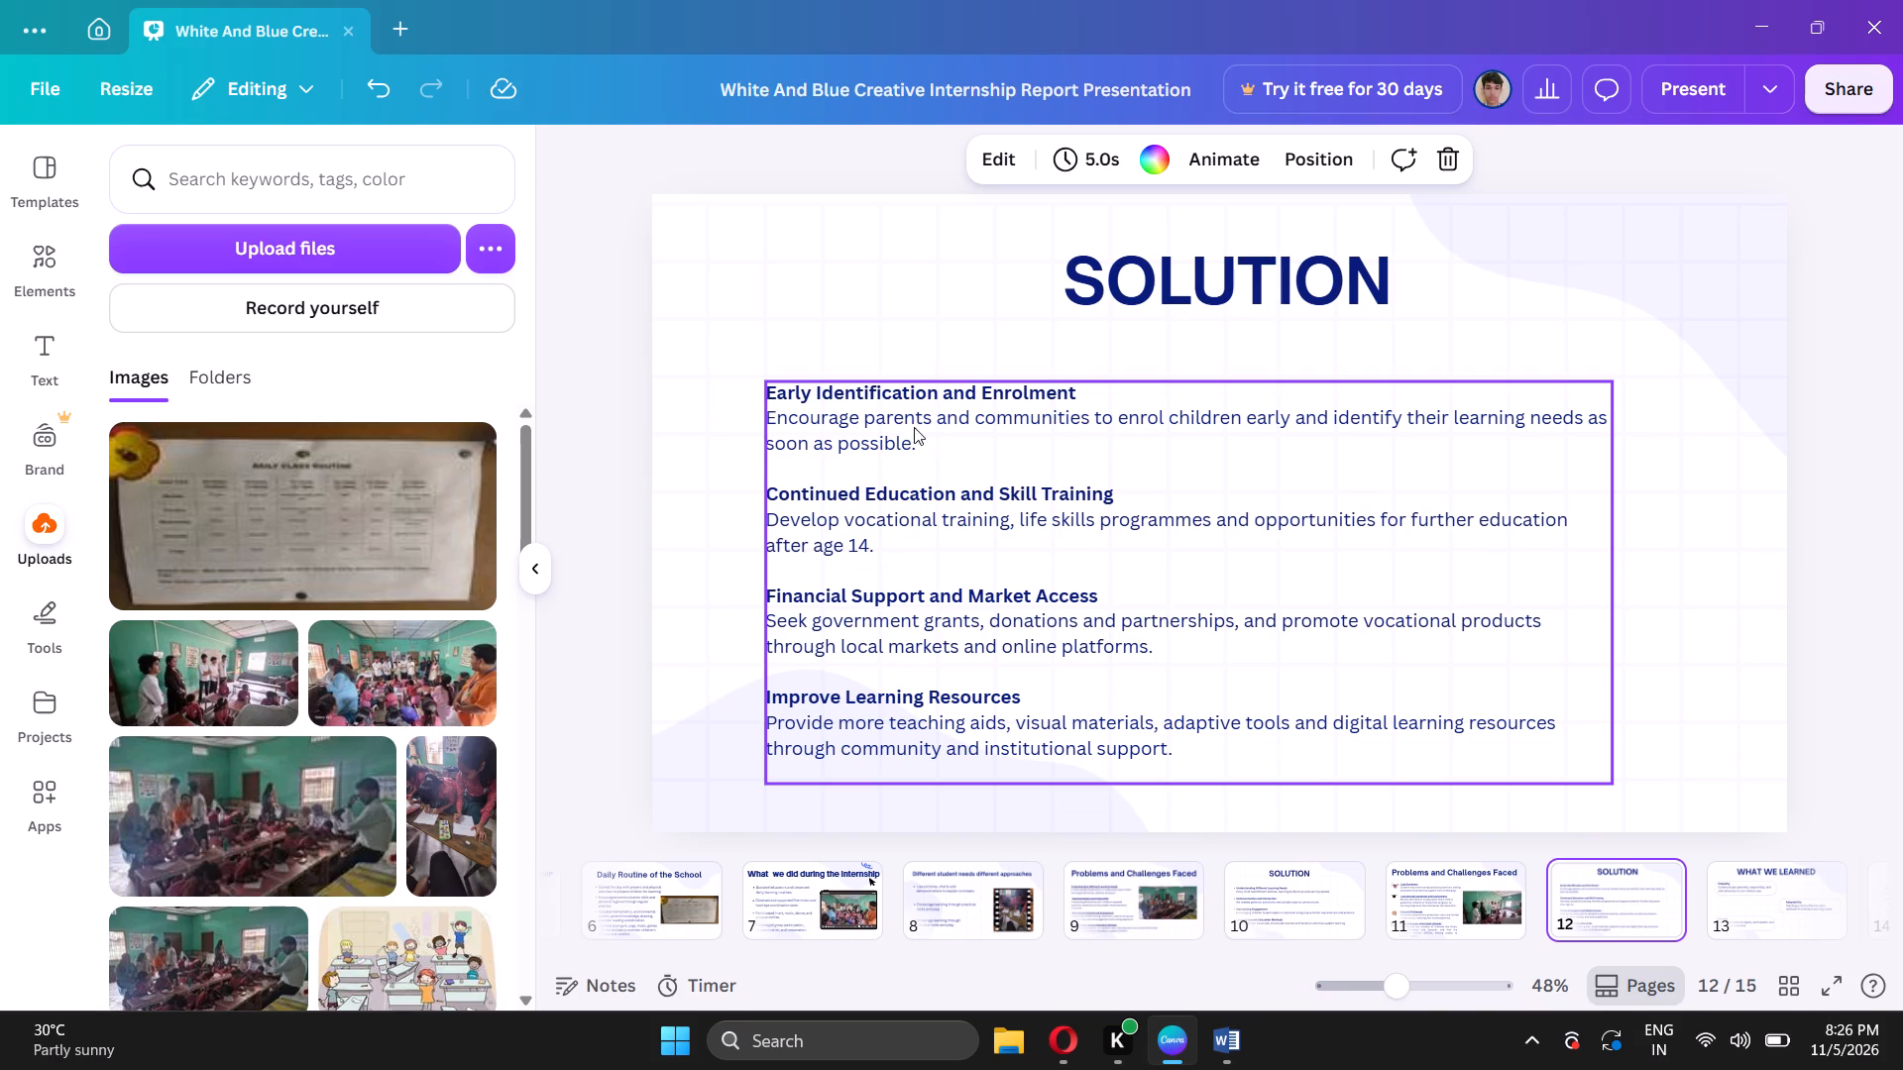
pyautogui.click(1402, 892)
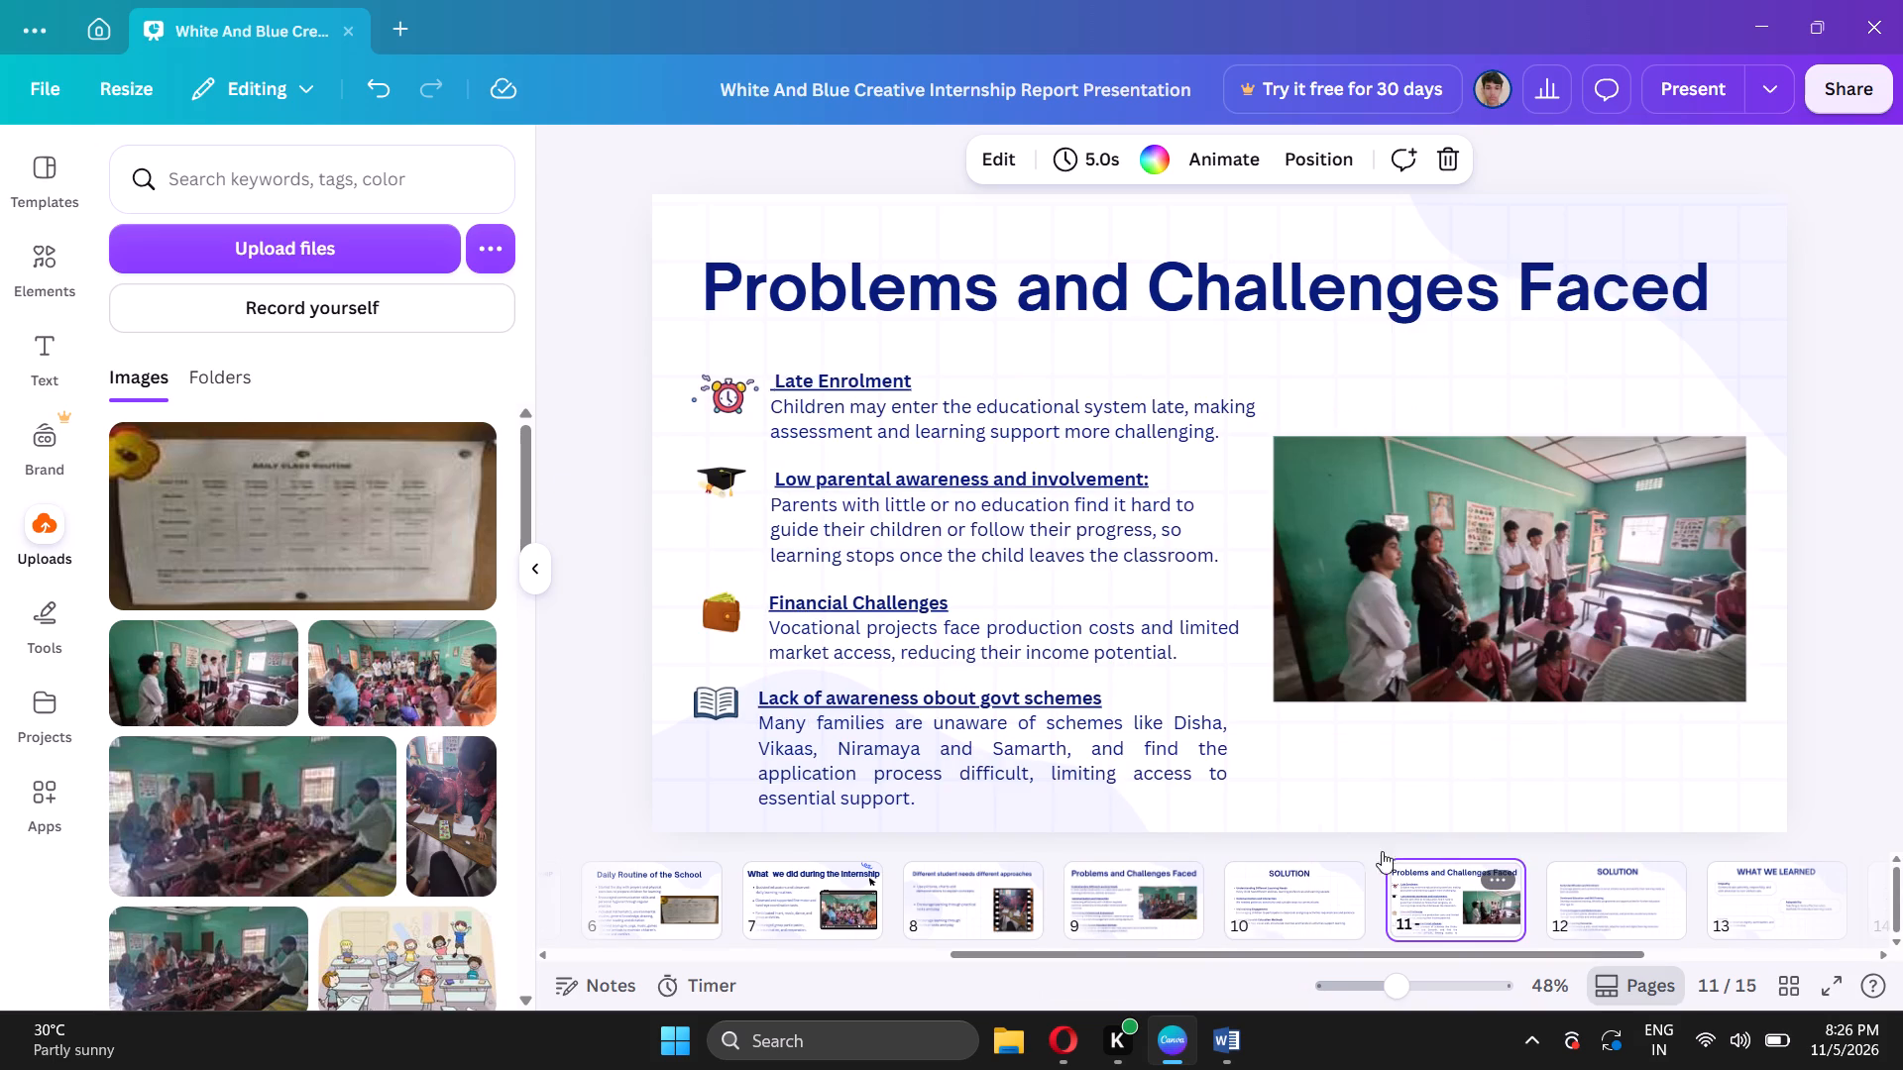
pyautogui.click(1213, 550)
pyautogui.click(1218, 561)
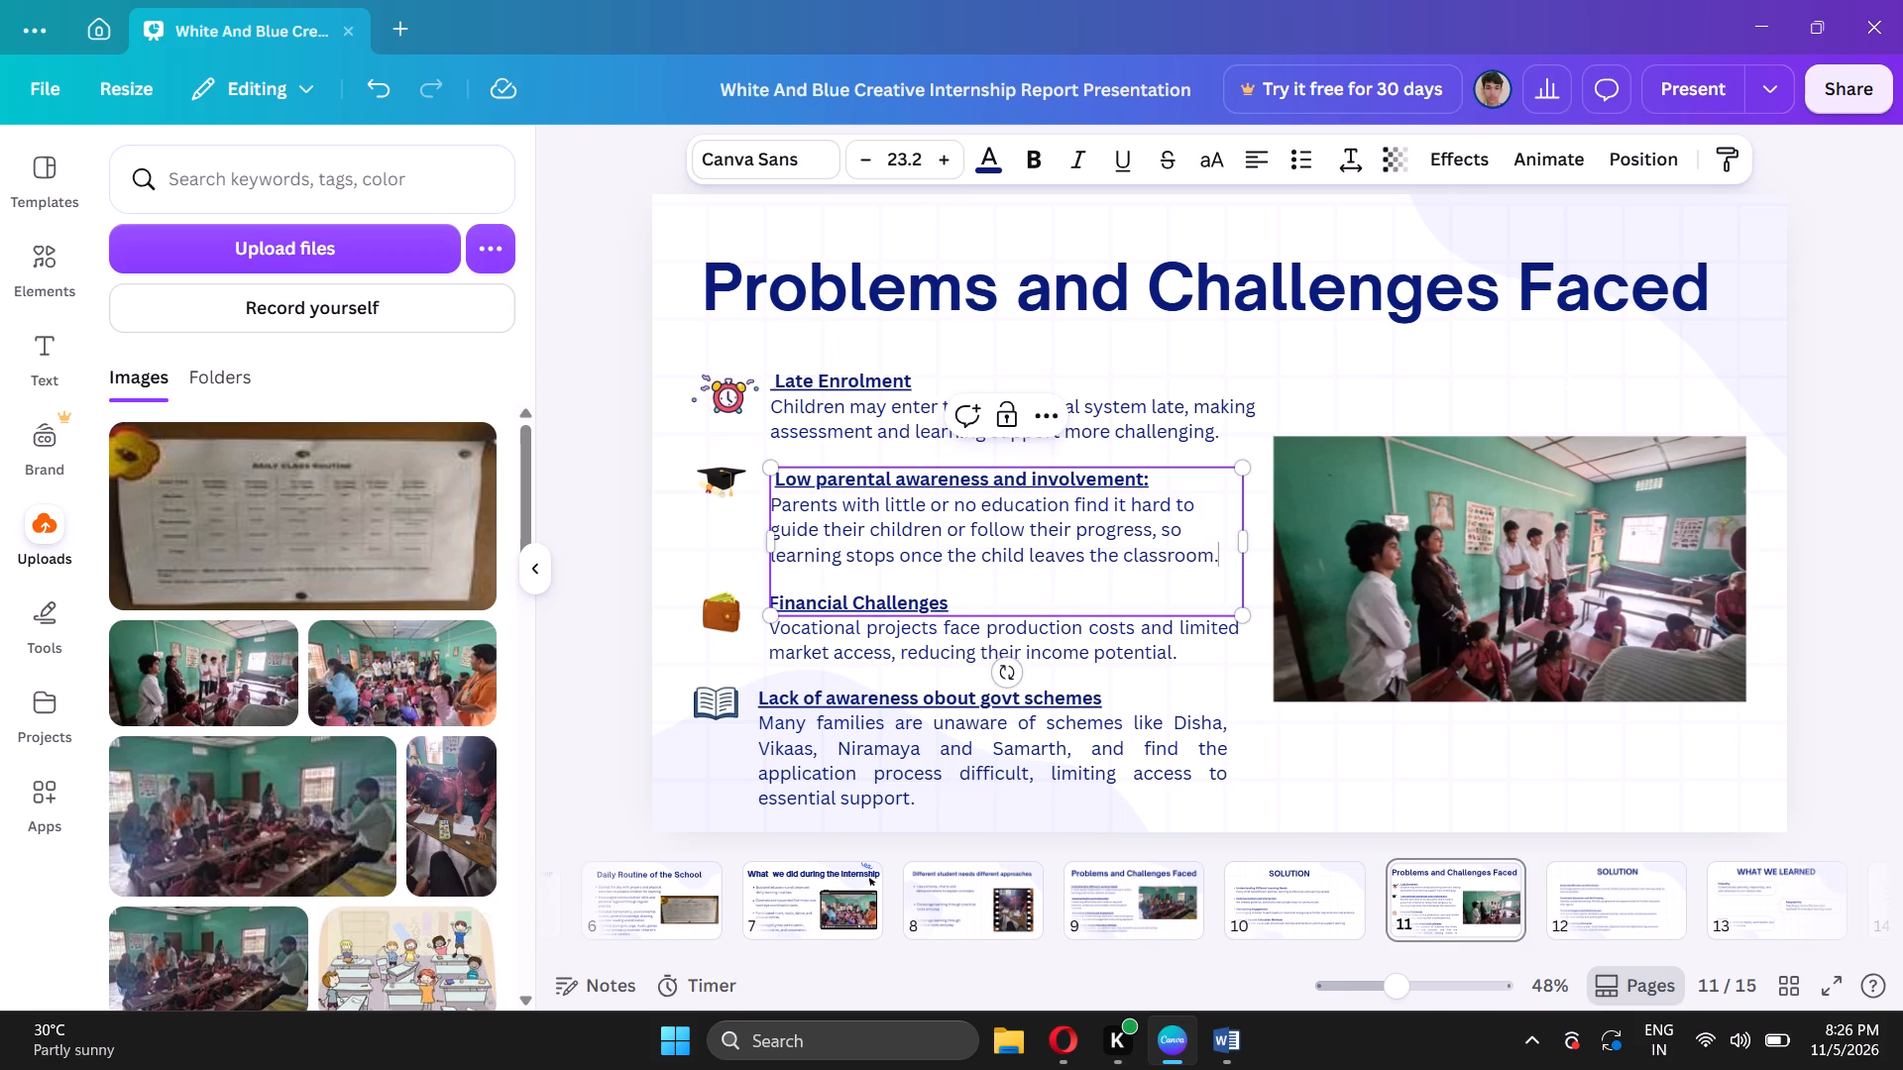
pyautogui.moveTo(1218, 561); pyautogui.dragTo(786, 481)
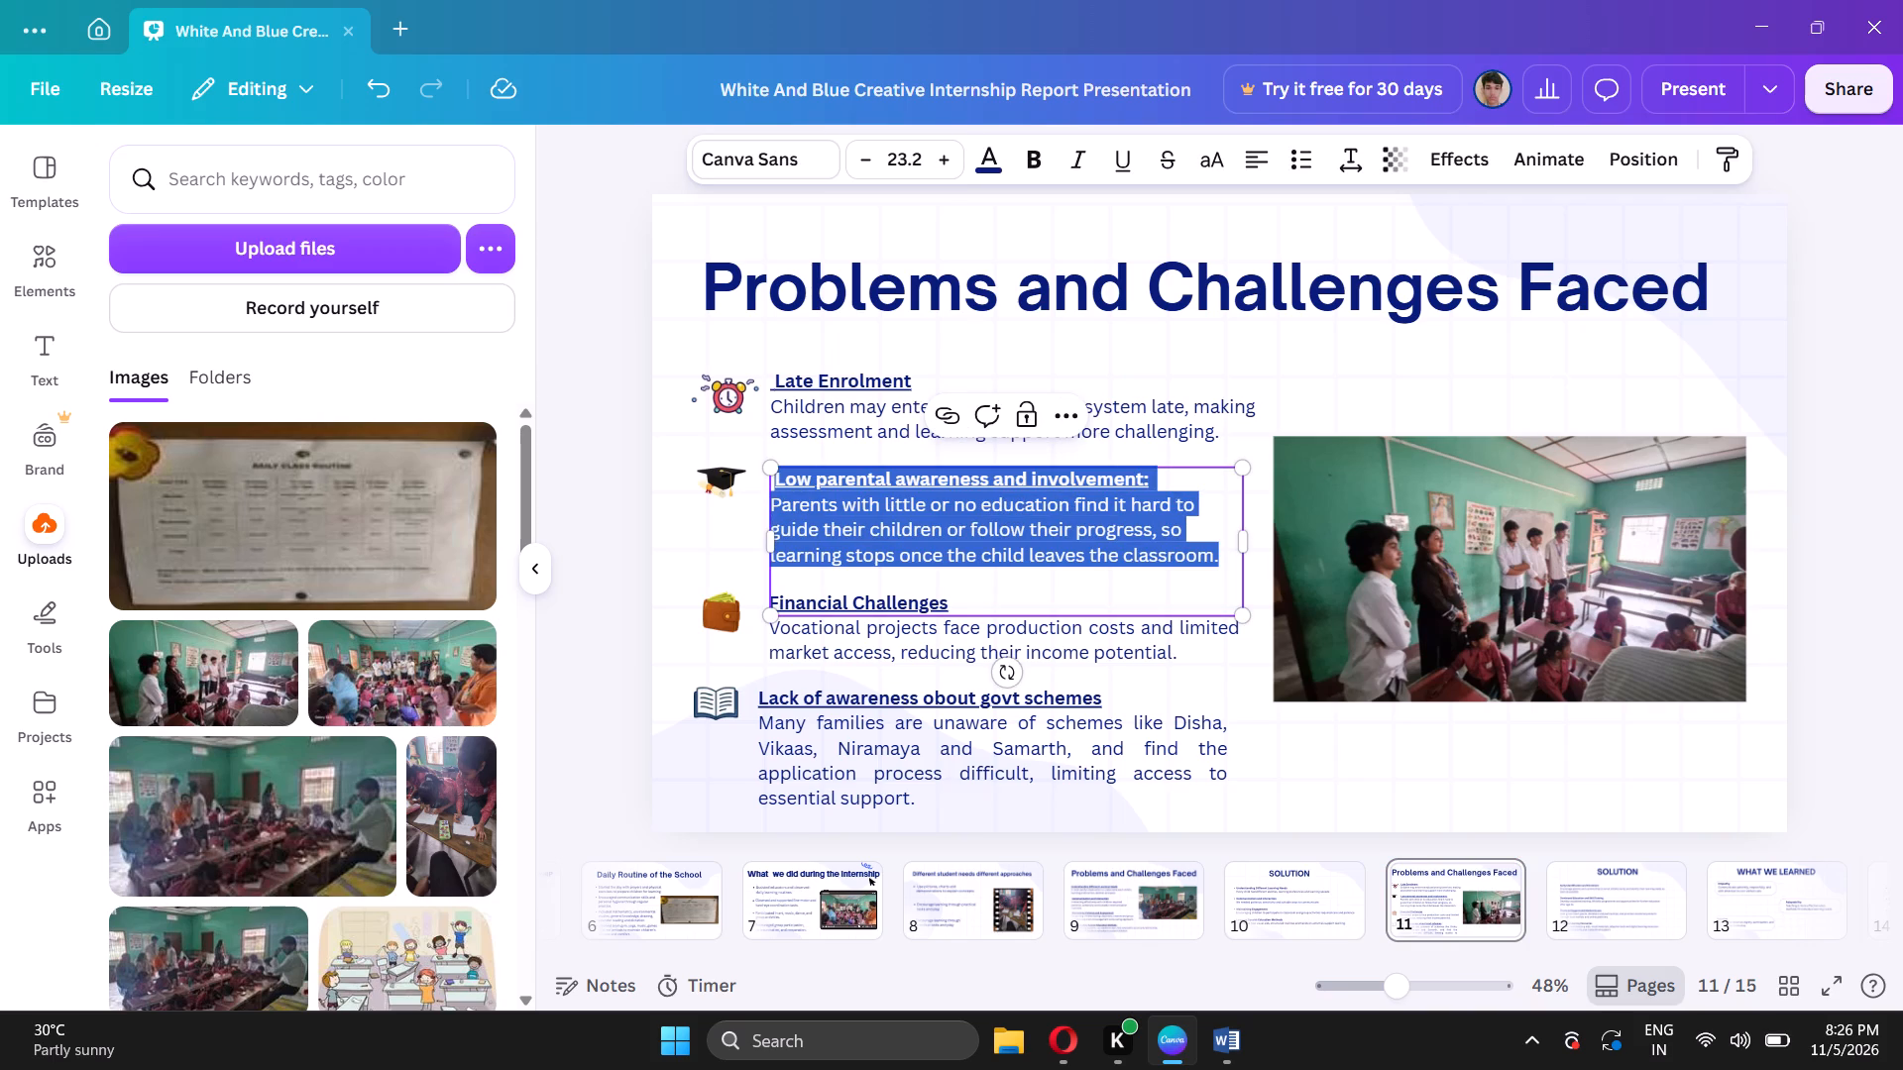
pyautogui.hotkey('ctrl', 'c')
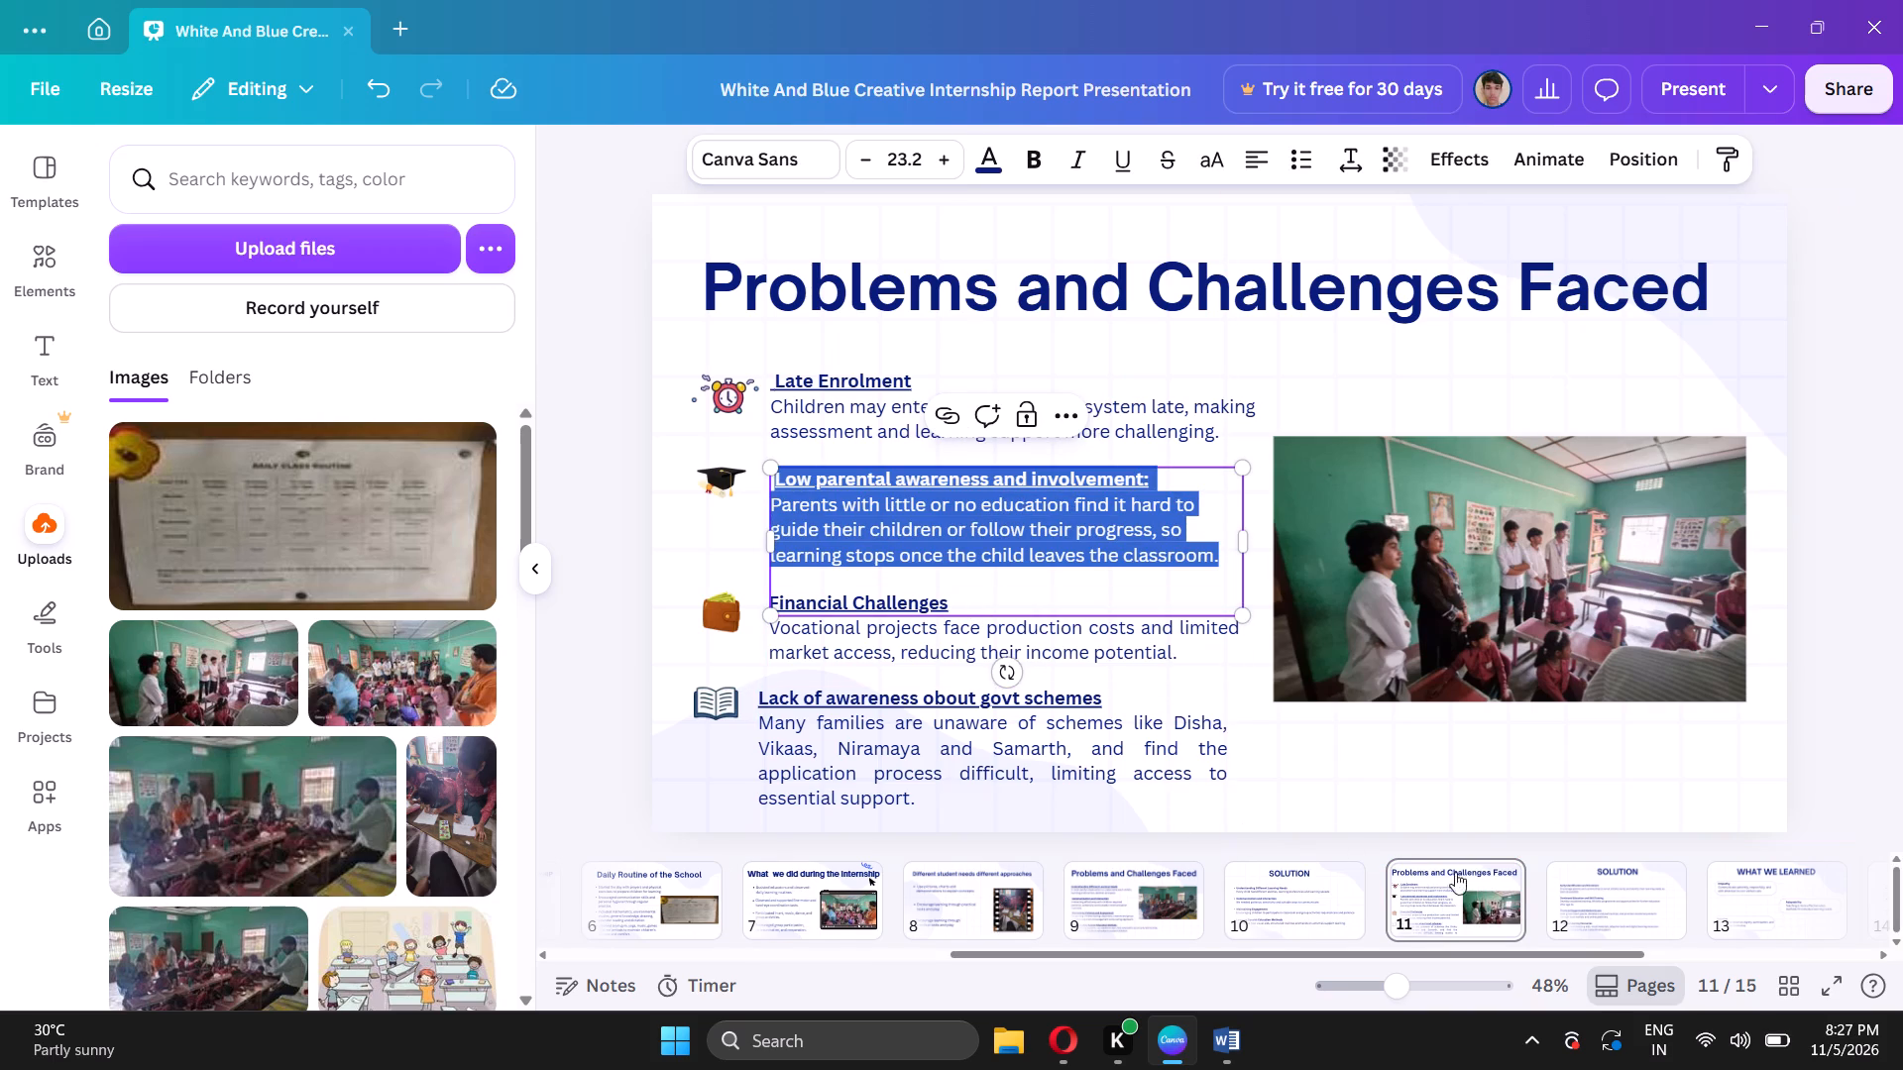
pyautogui.click(1595, 882)
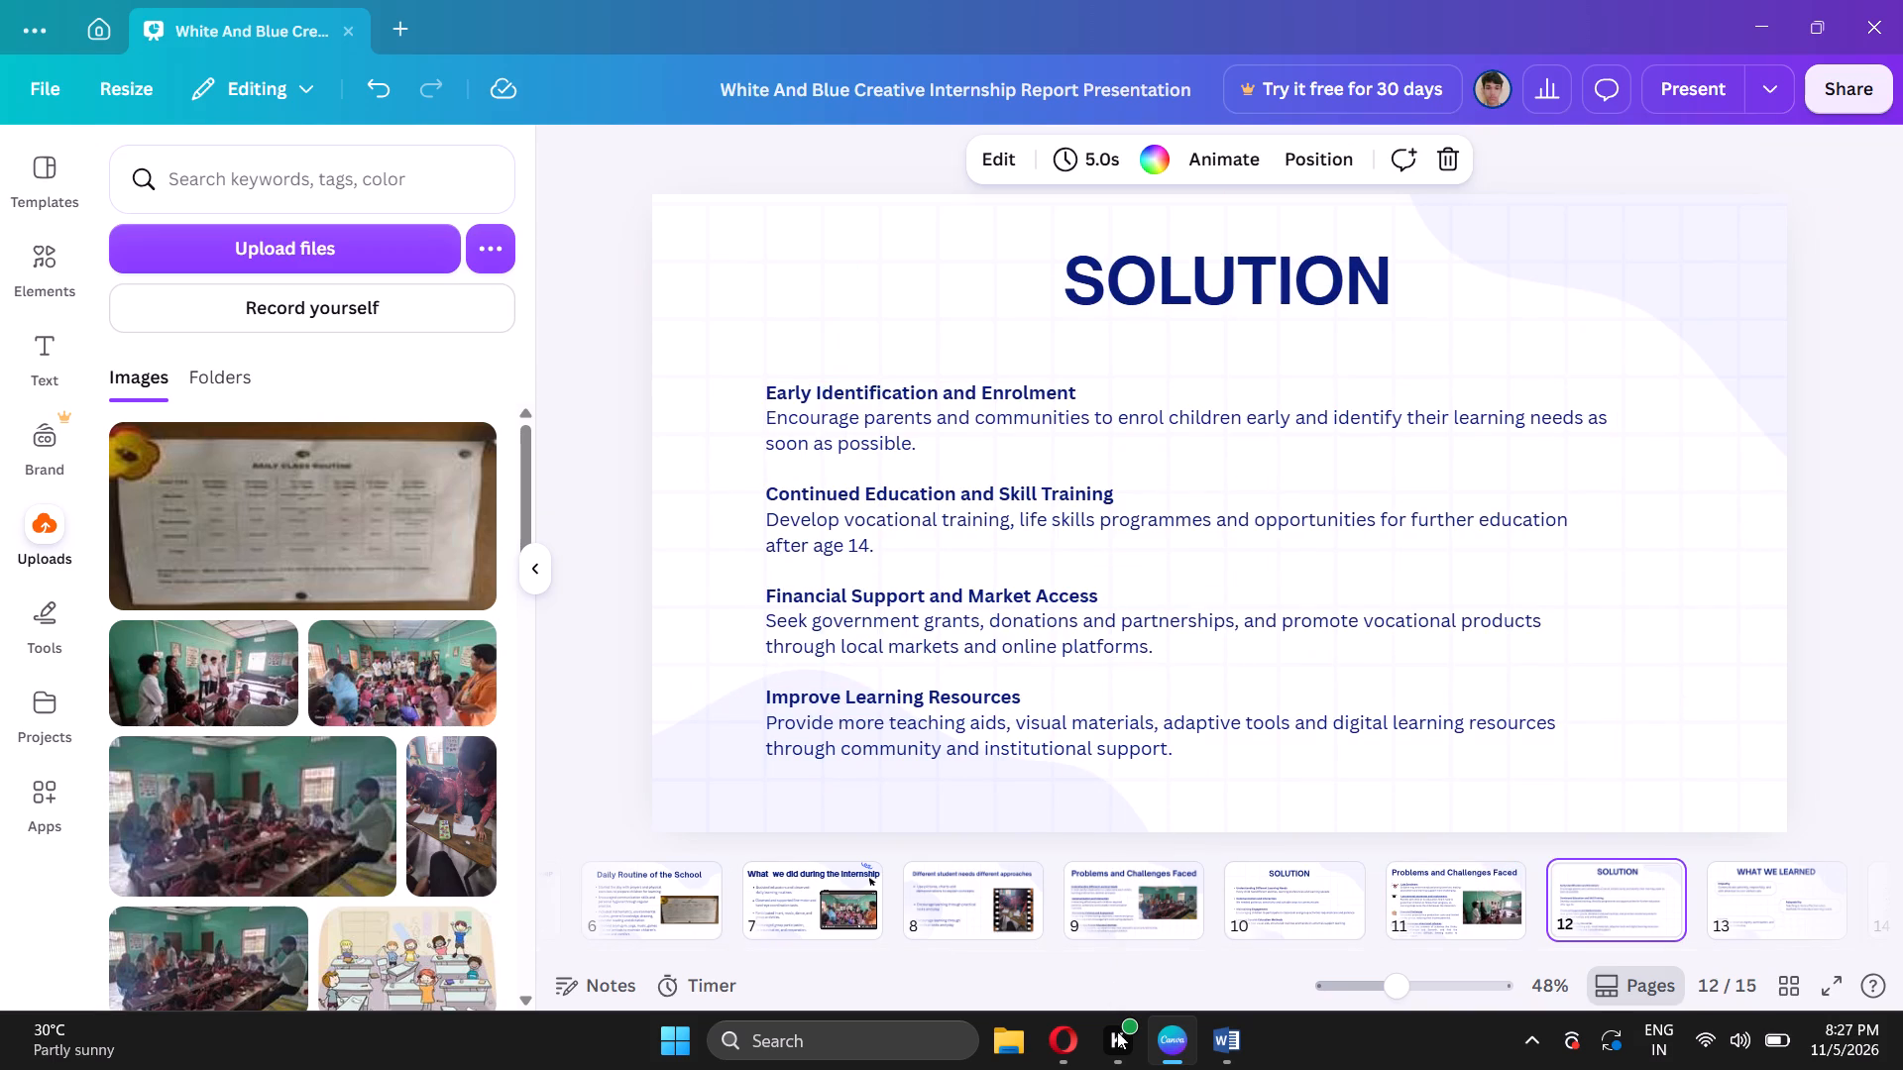
pyautogui.click(1211, 1038)
pyautogui.click(1050, 1039)
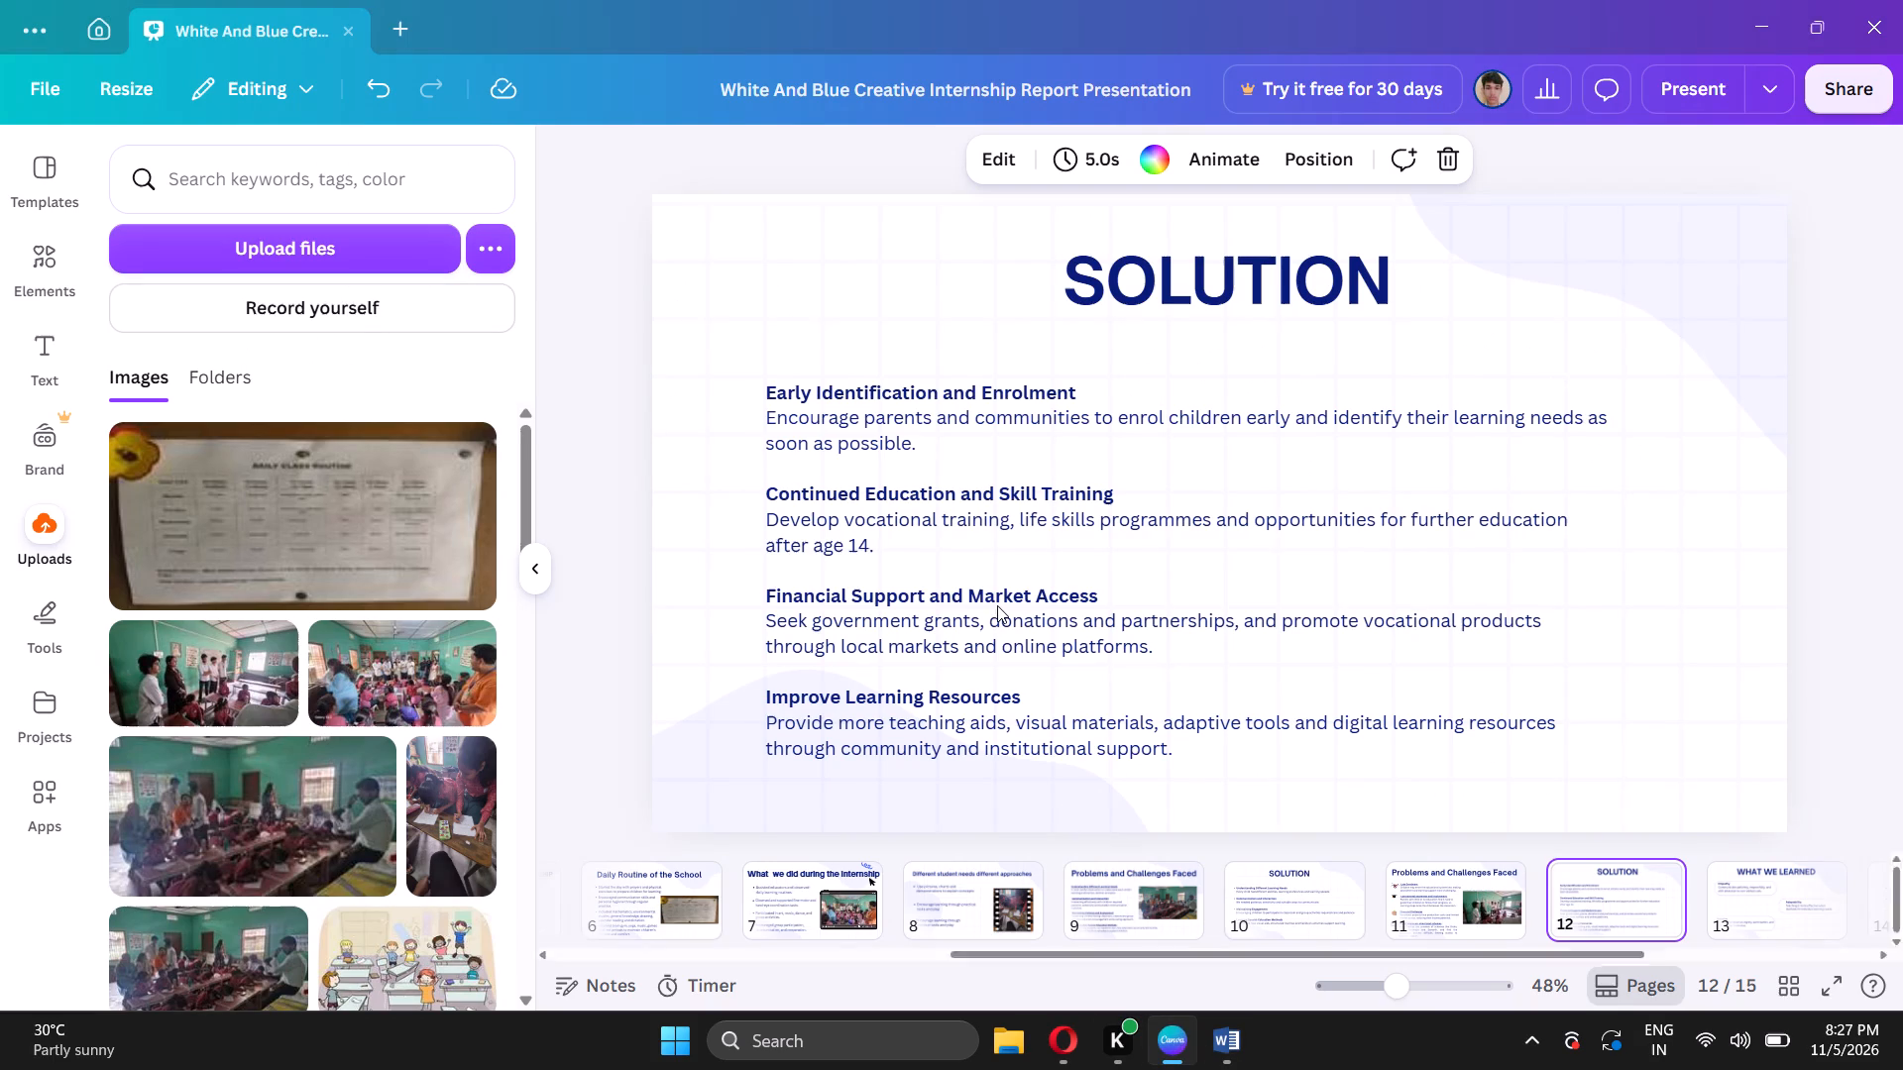
pyautogui.click(889, 553)
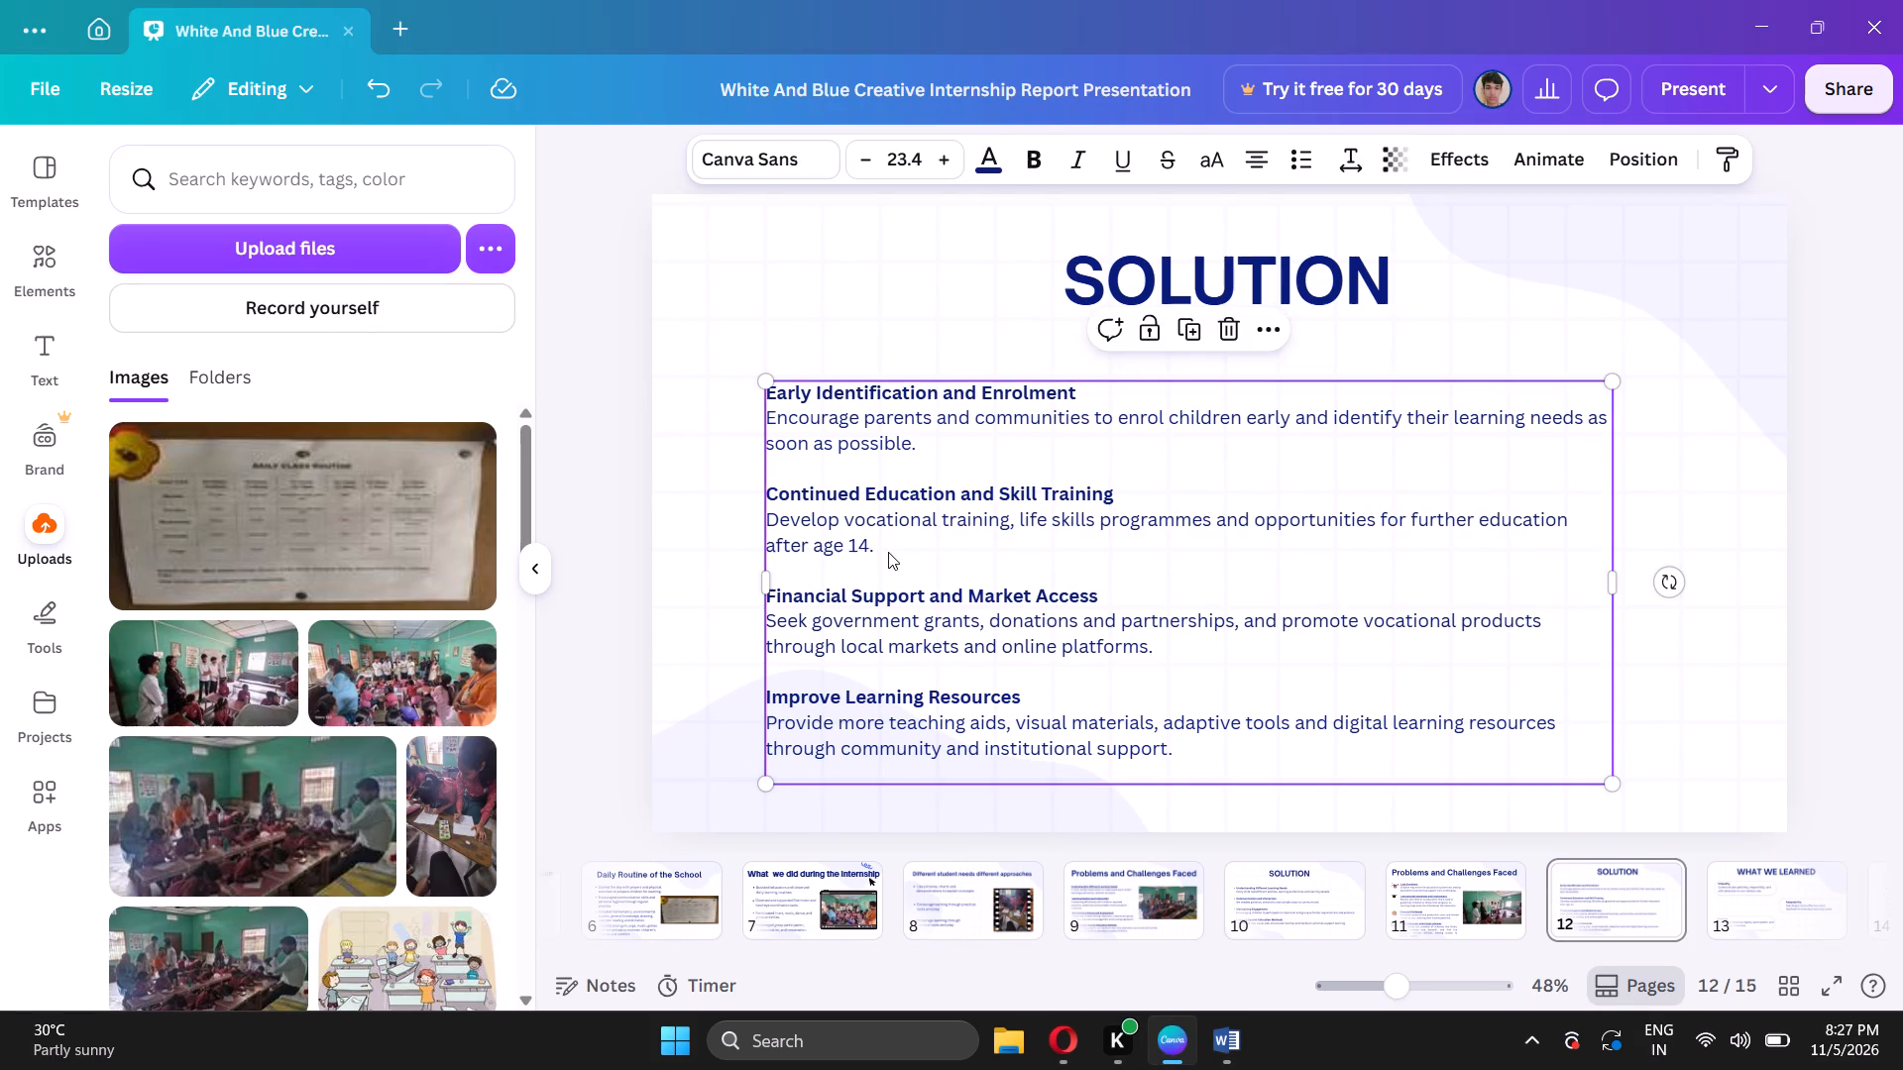
pyautogui.click(877, 552)
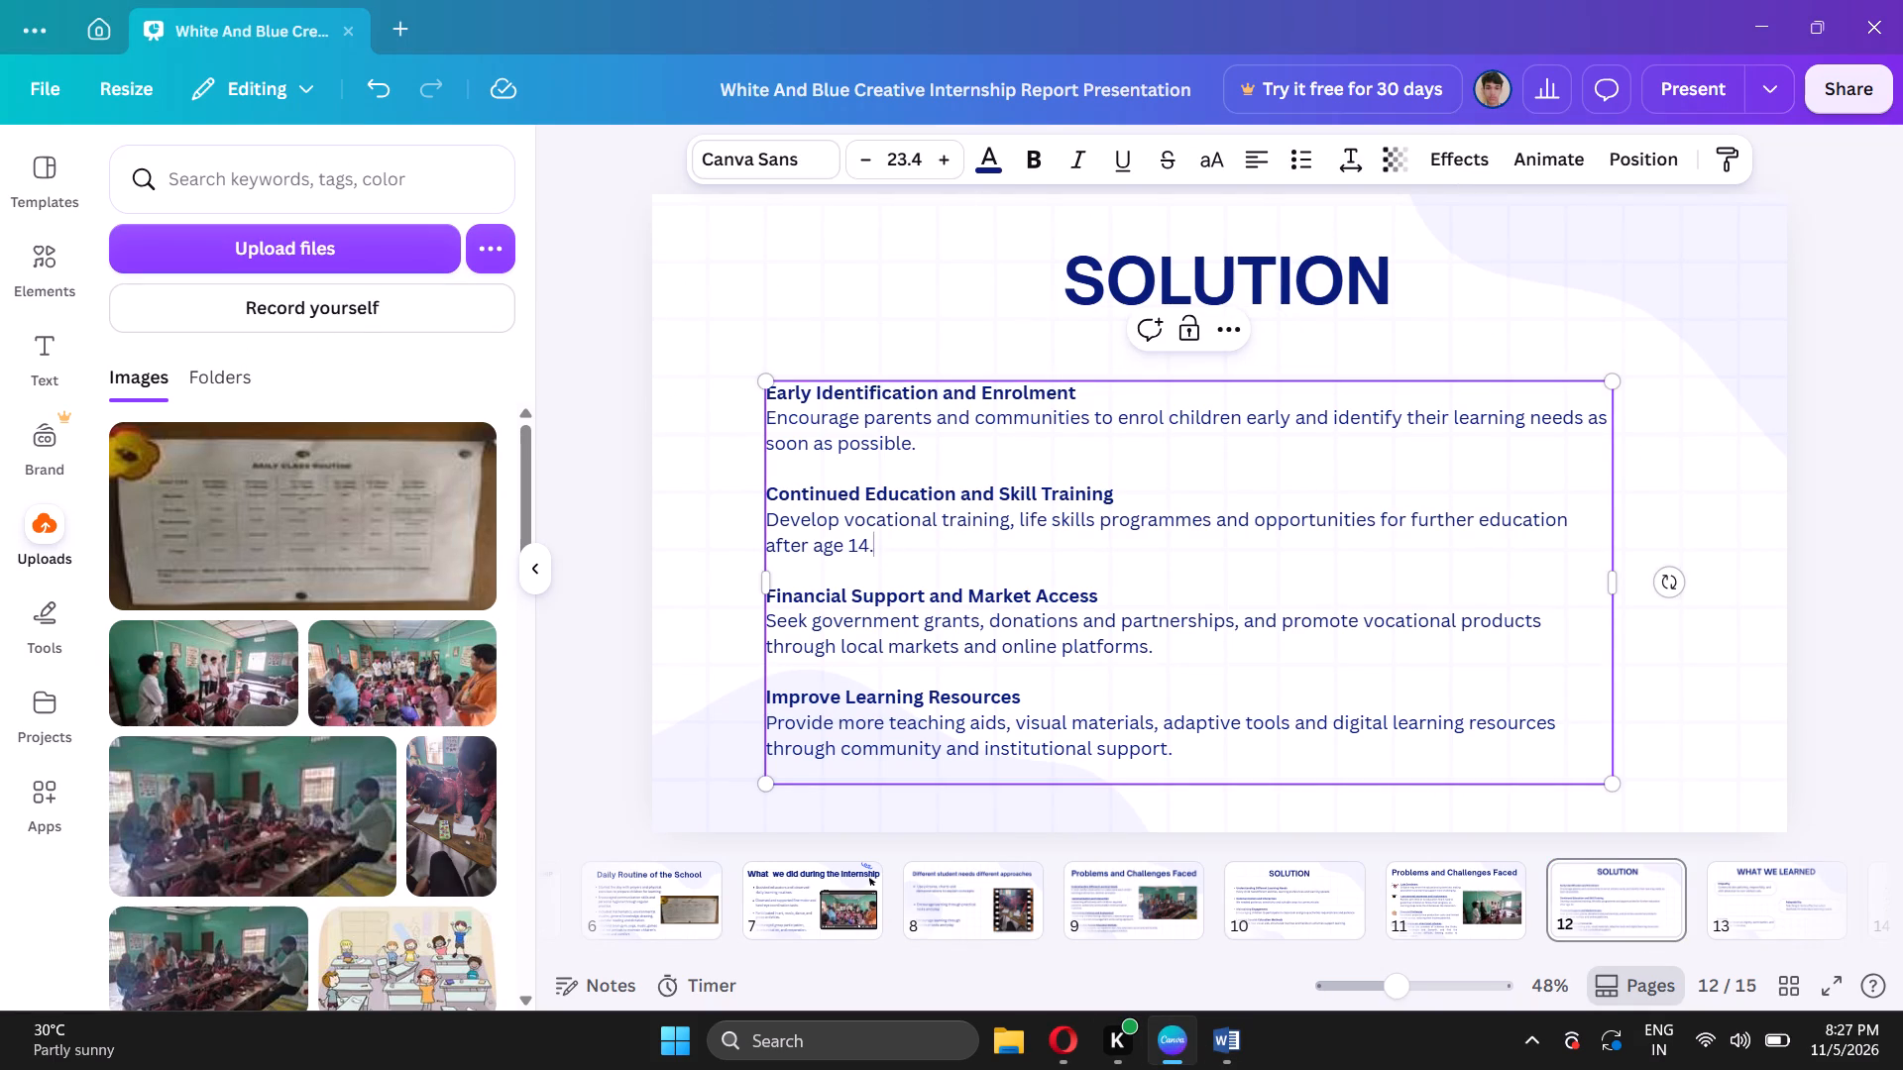
pyautogui.moveTo(880, 564); pyautogui.dragTo(779, 530)
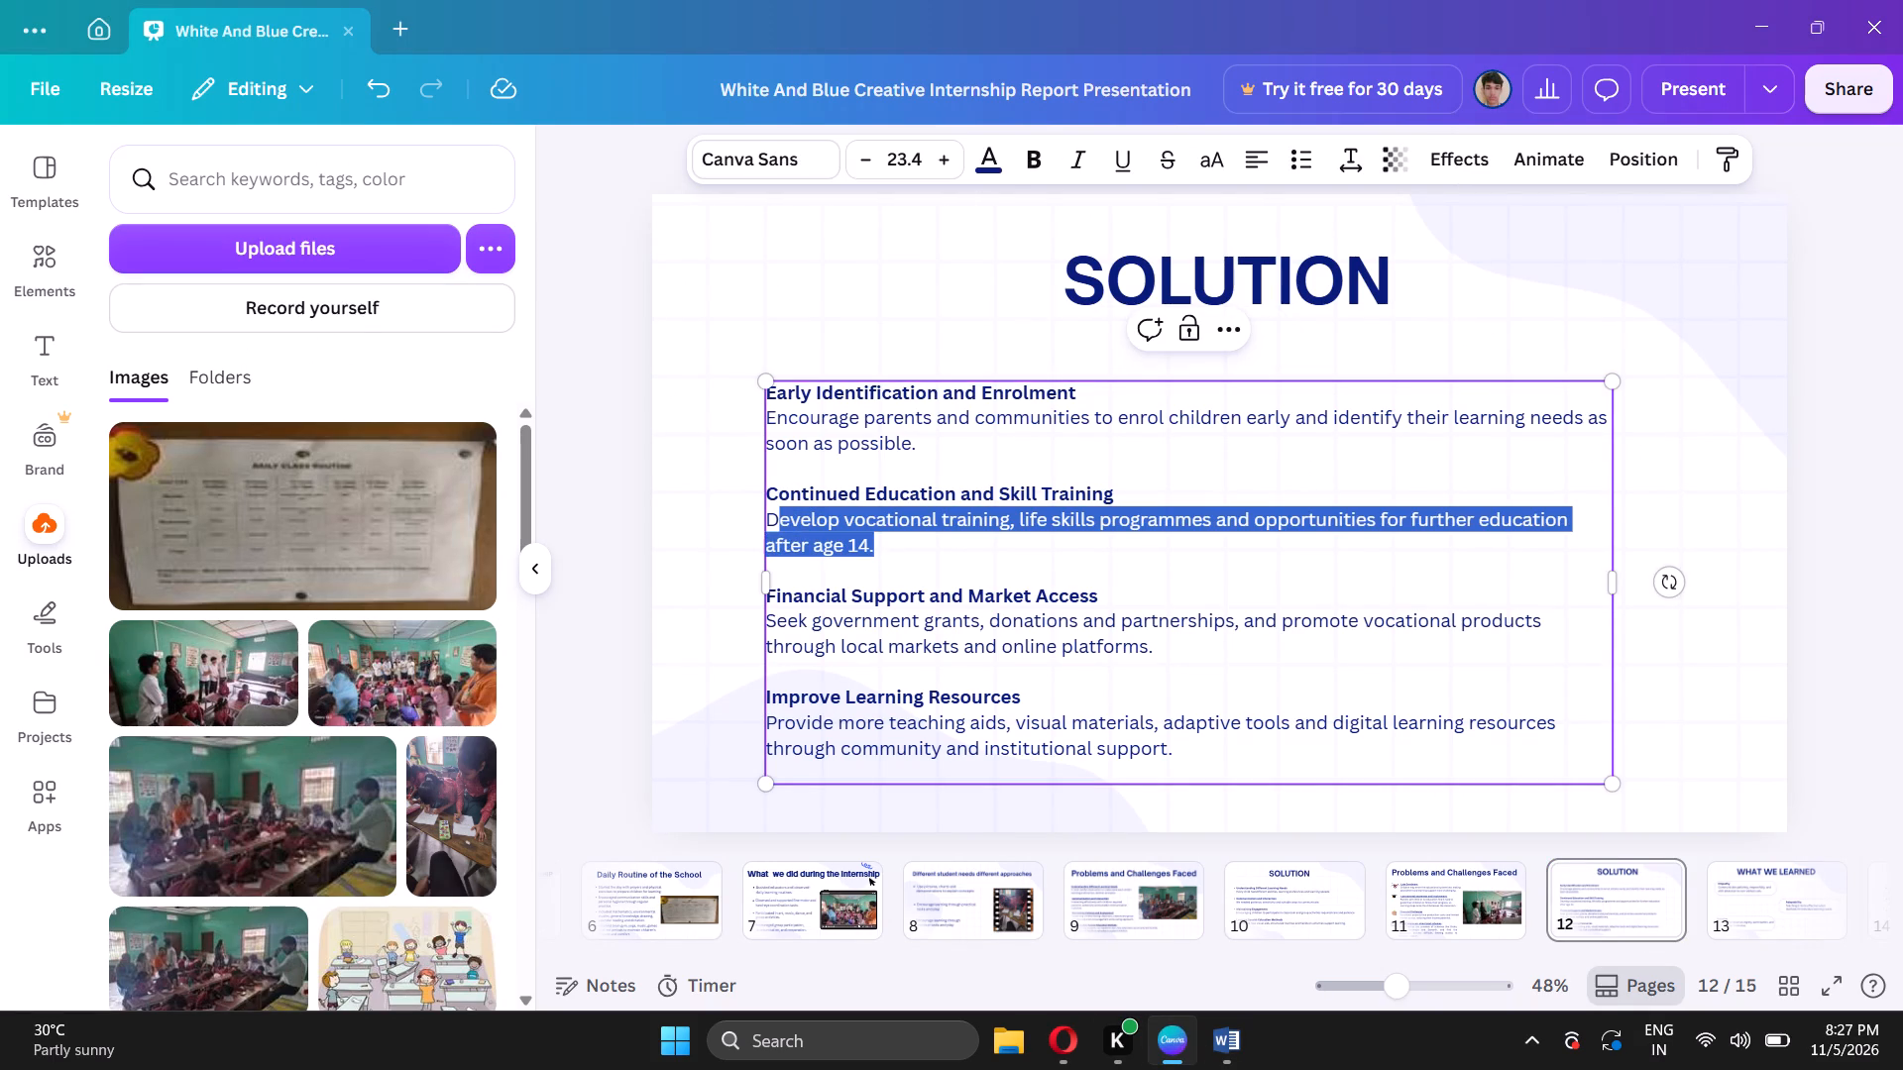
pyautogui.moveTo(779, 530); pyautogui.dragTo(771, 515)
pyautogui.hotkey('ctrl', 'v')
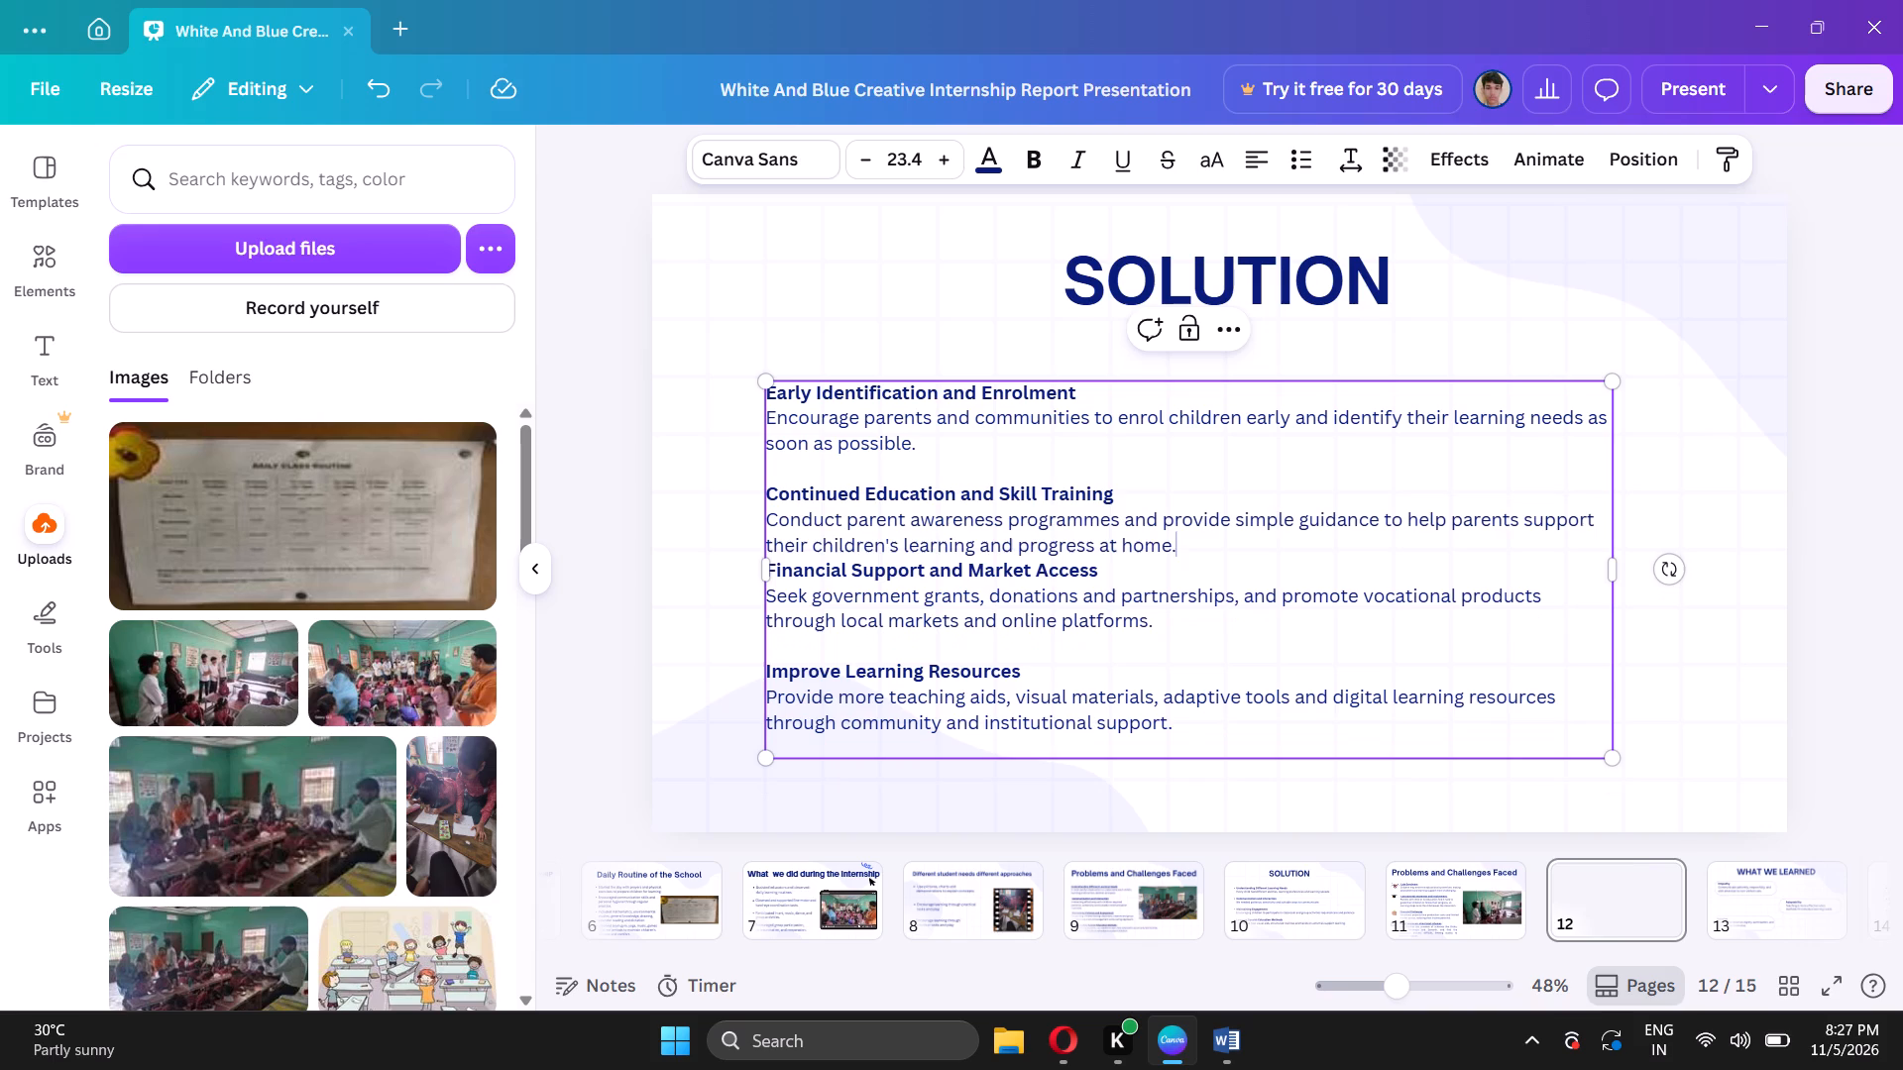
pyautogui.press('Return')
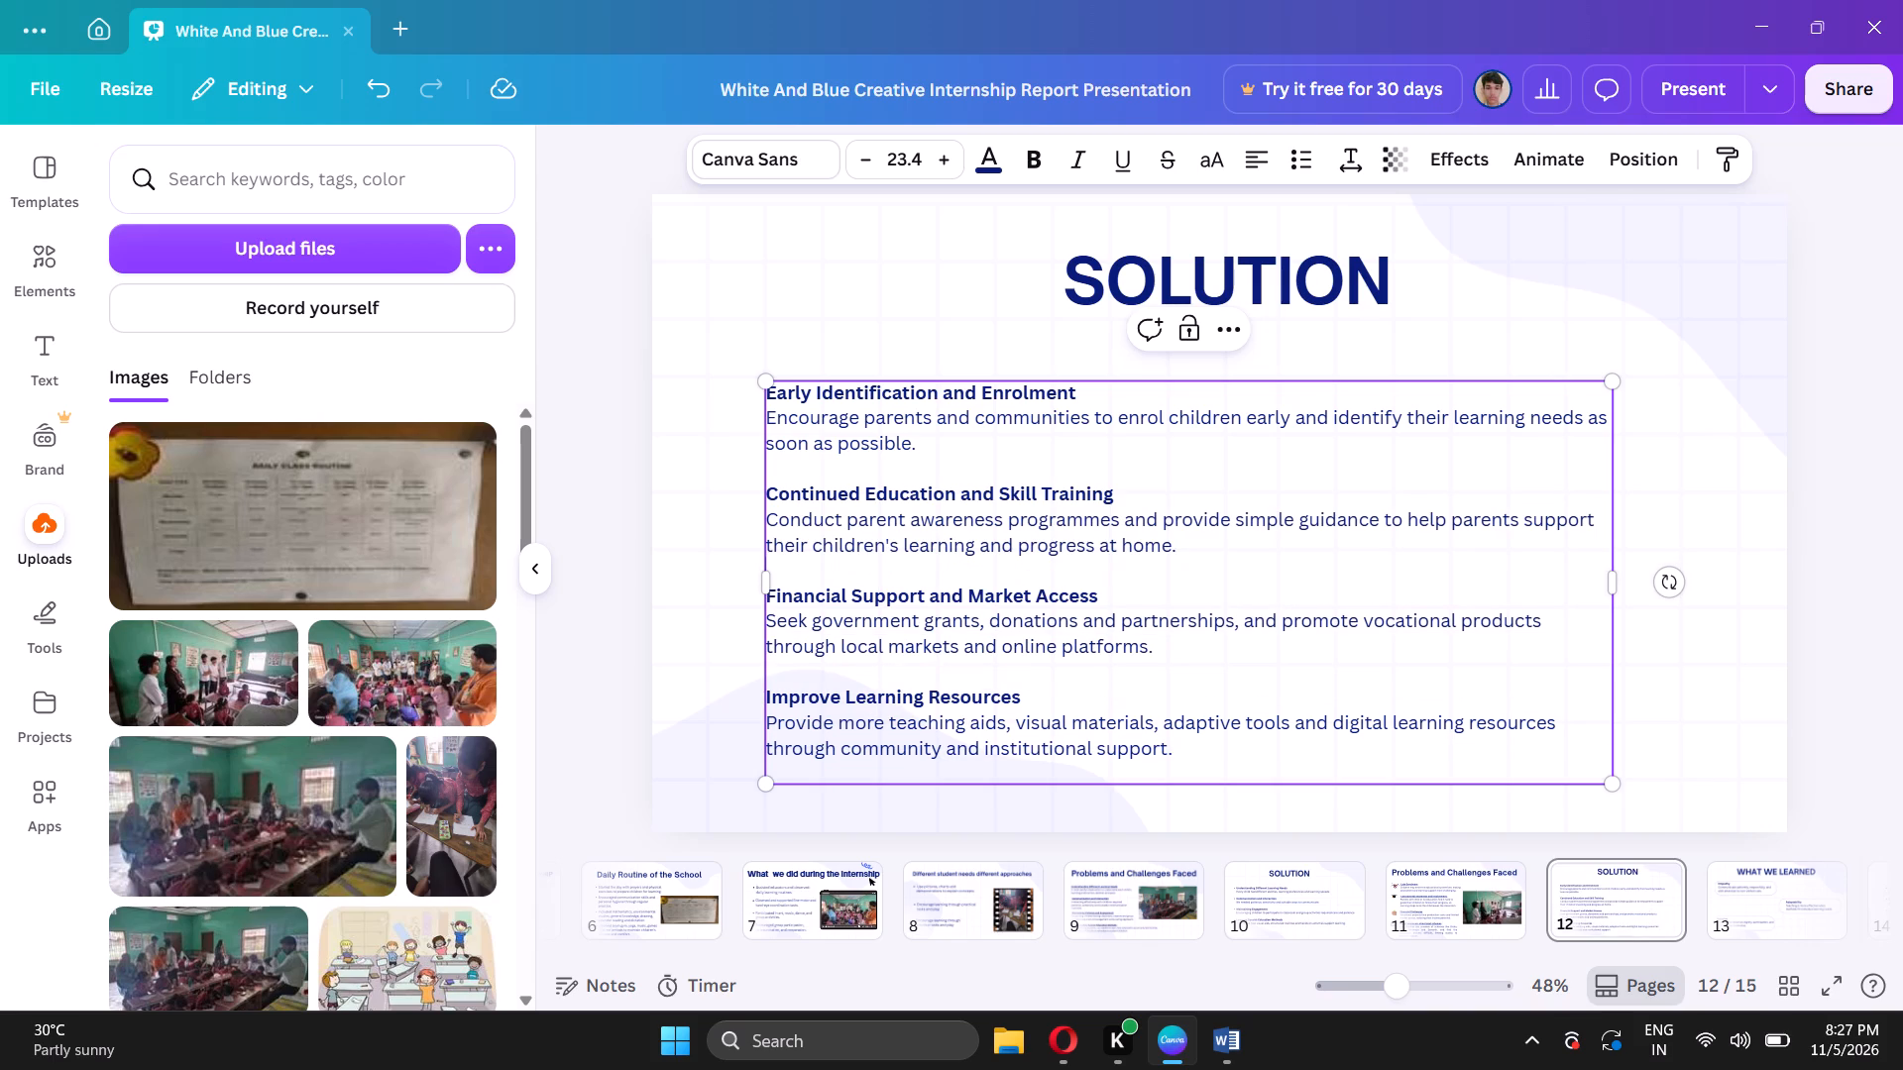
pyautogui.click(1900, 581)
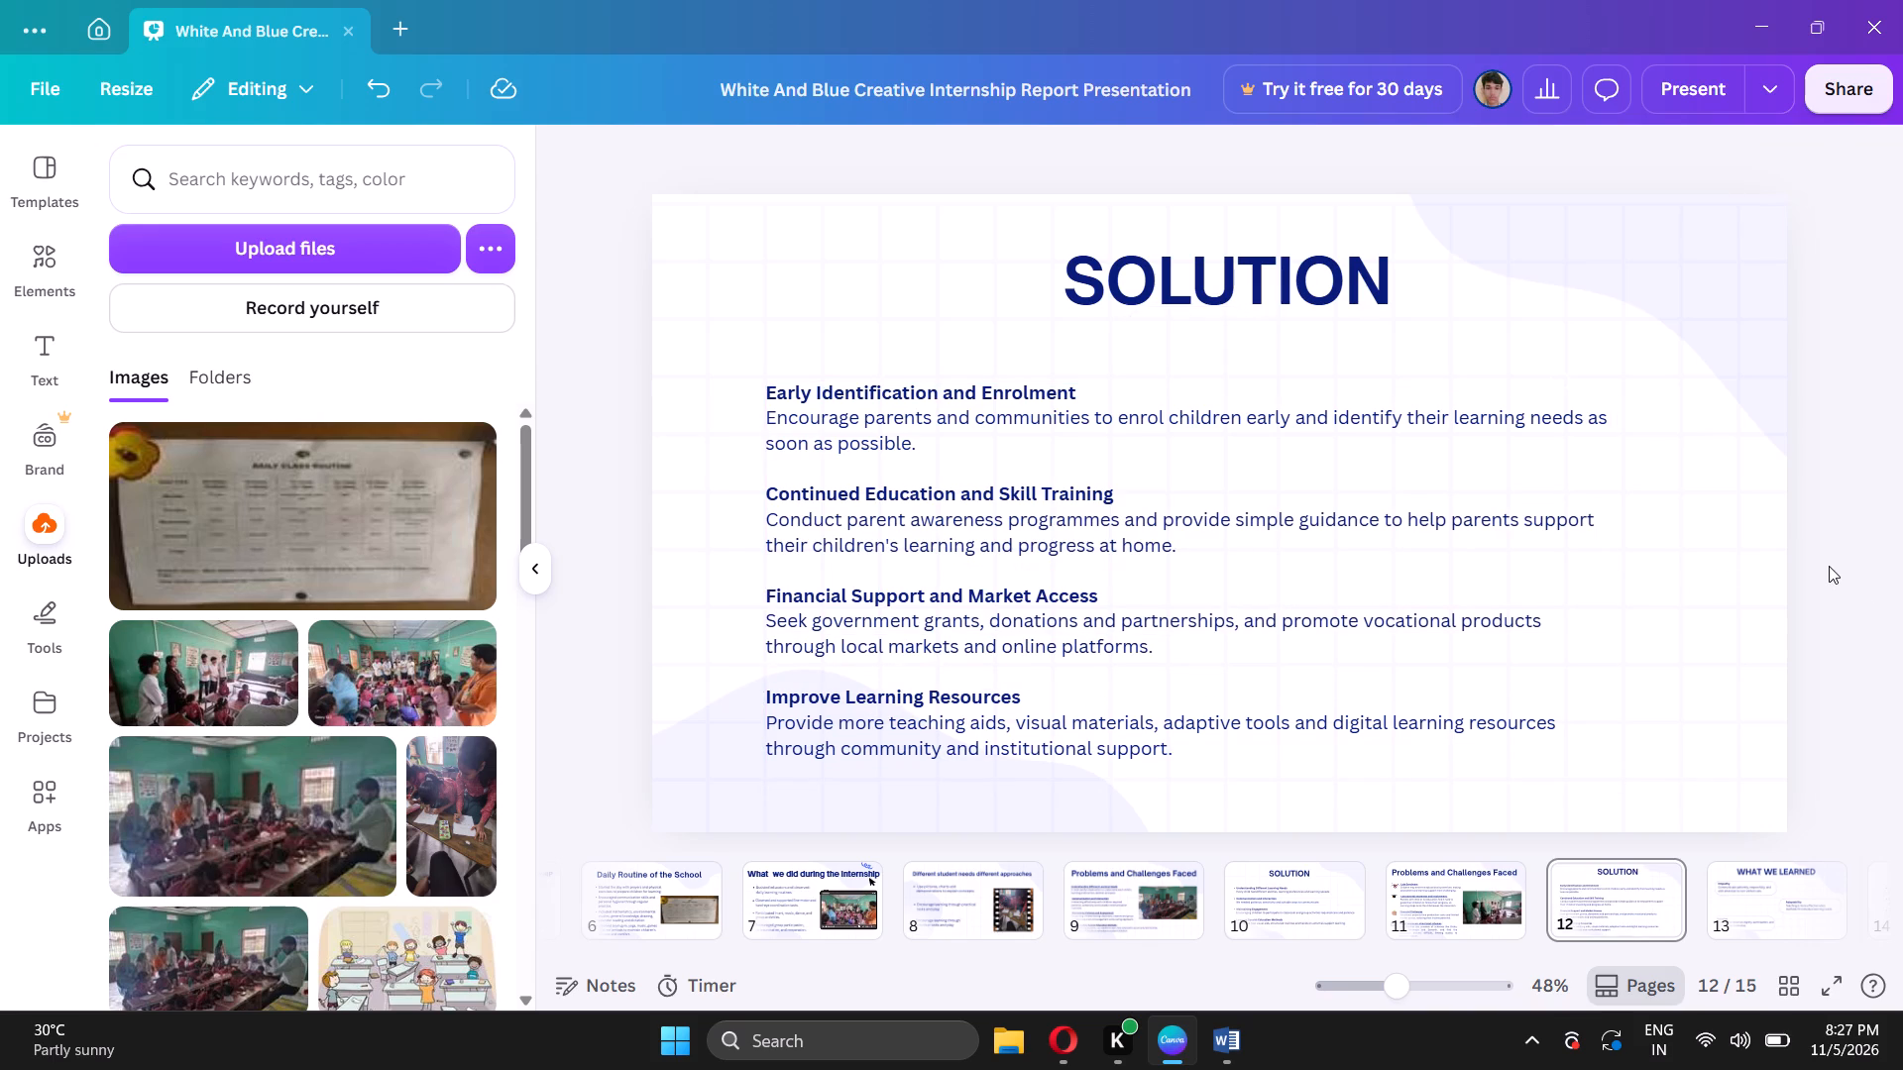
# Replace the heading "Continued Education and Skill Training" with "Awaeness towards education".
pyautogui.click(1140, 489)
pyautogui.click(1140, 488)
pyautogui.moveTo(1134, 488); pyautogui.dragTo(994, 511)
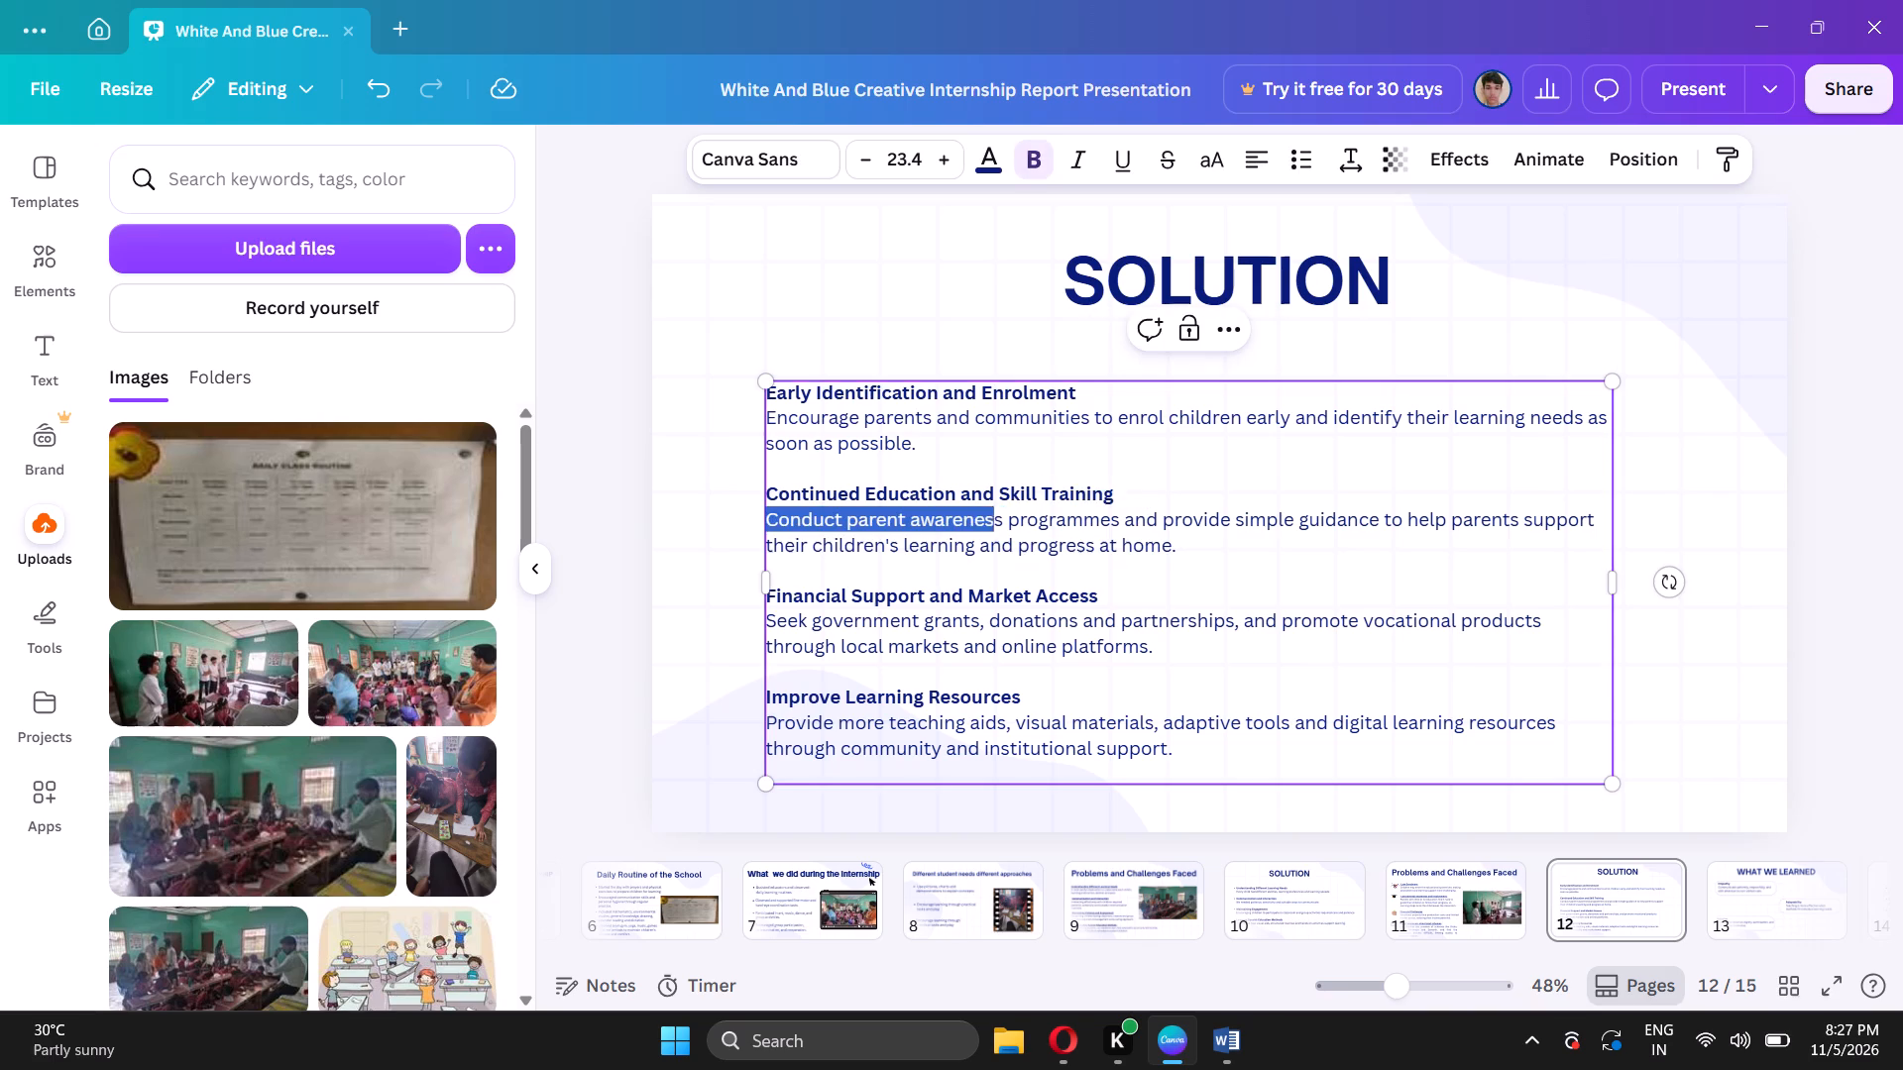
pyautogui.moveTo(994, 511); pyautogui.dragTo(965, 495)
pyautogui.press('BackSpace')
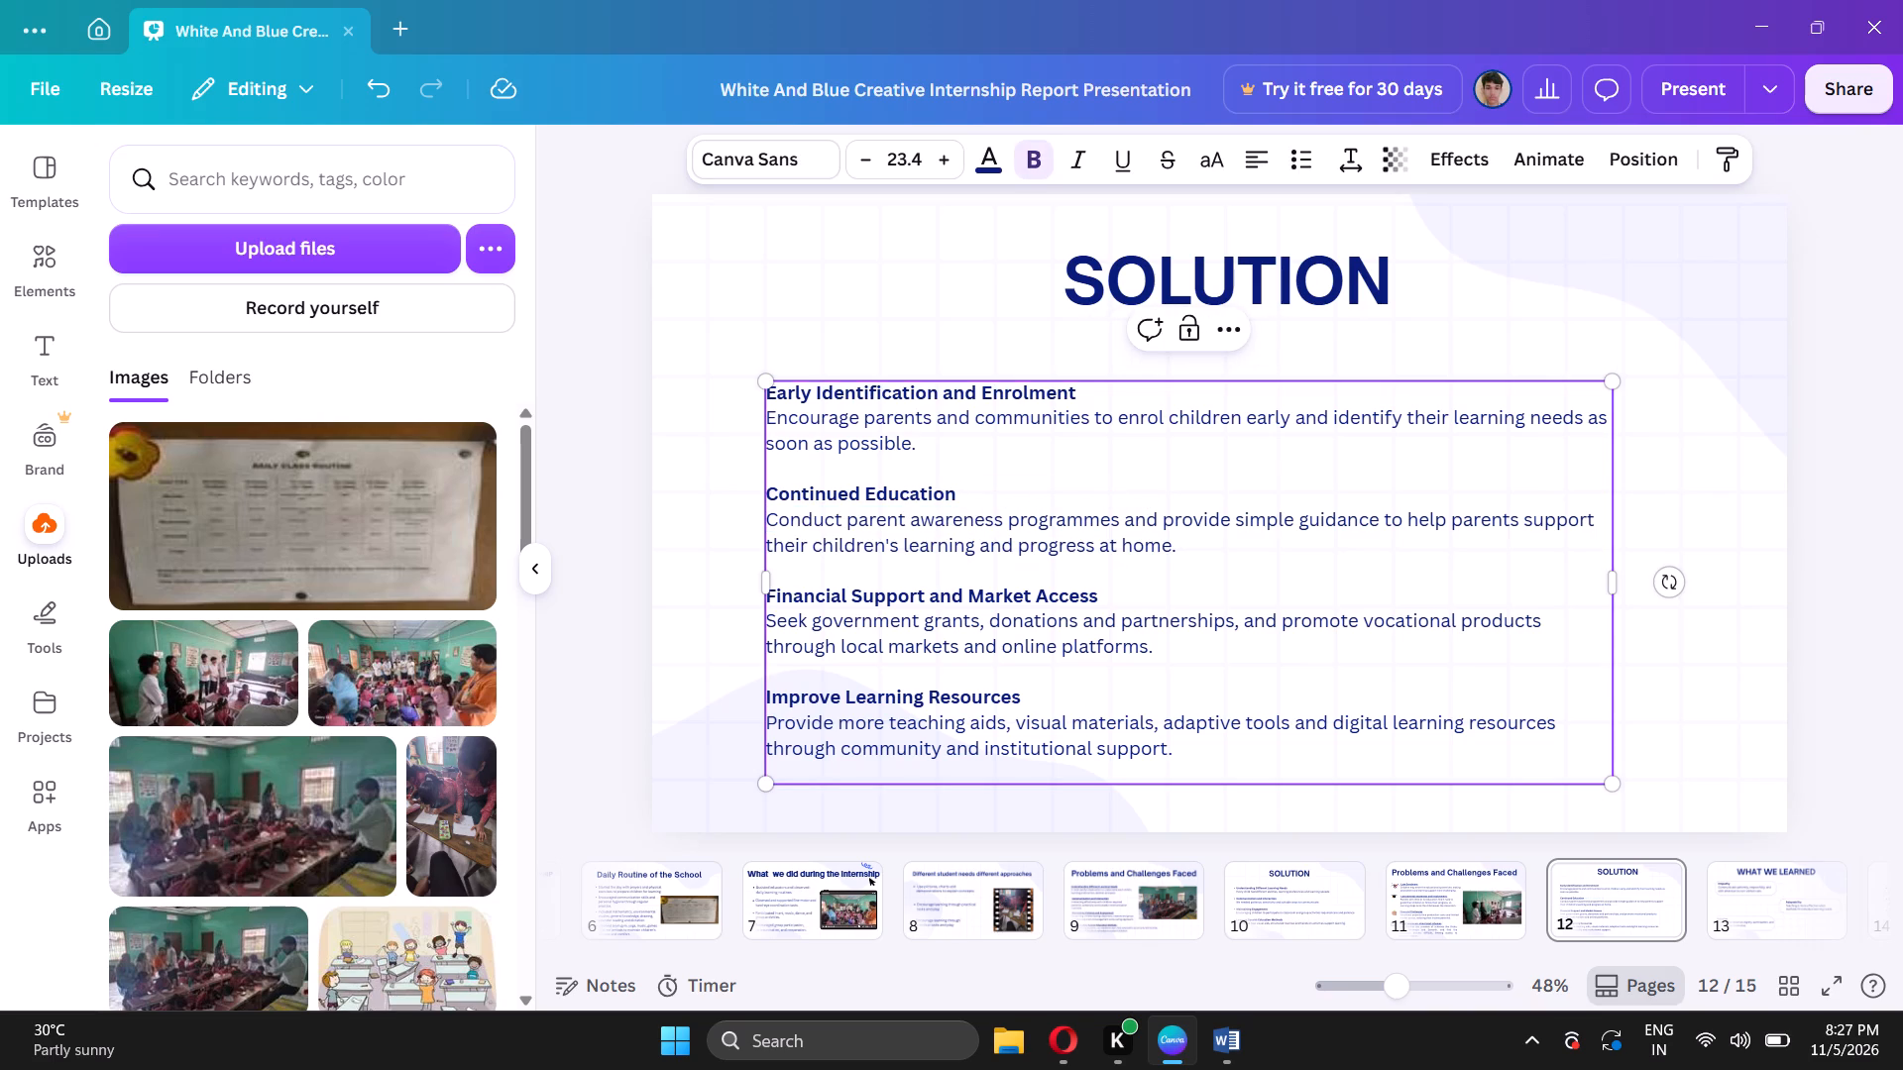
pyautogui.click(1815, 469)
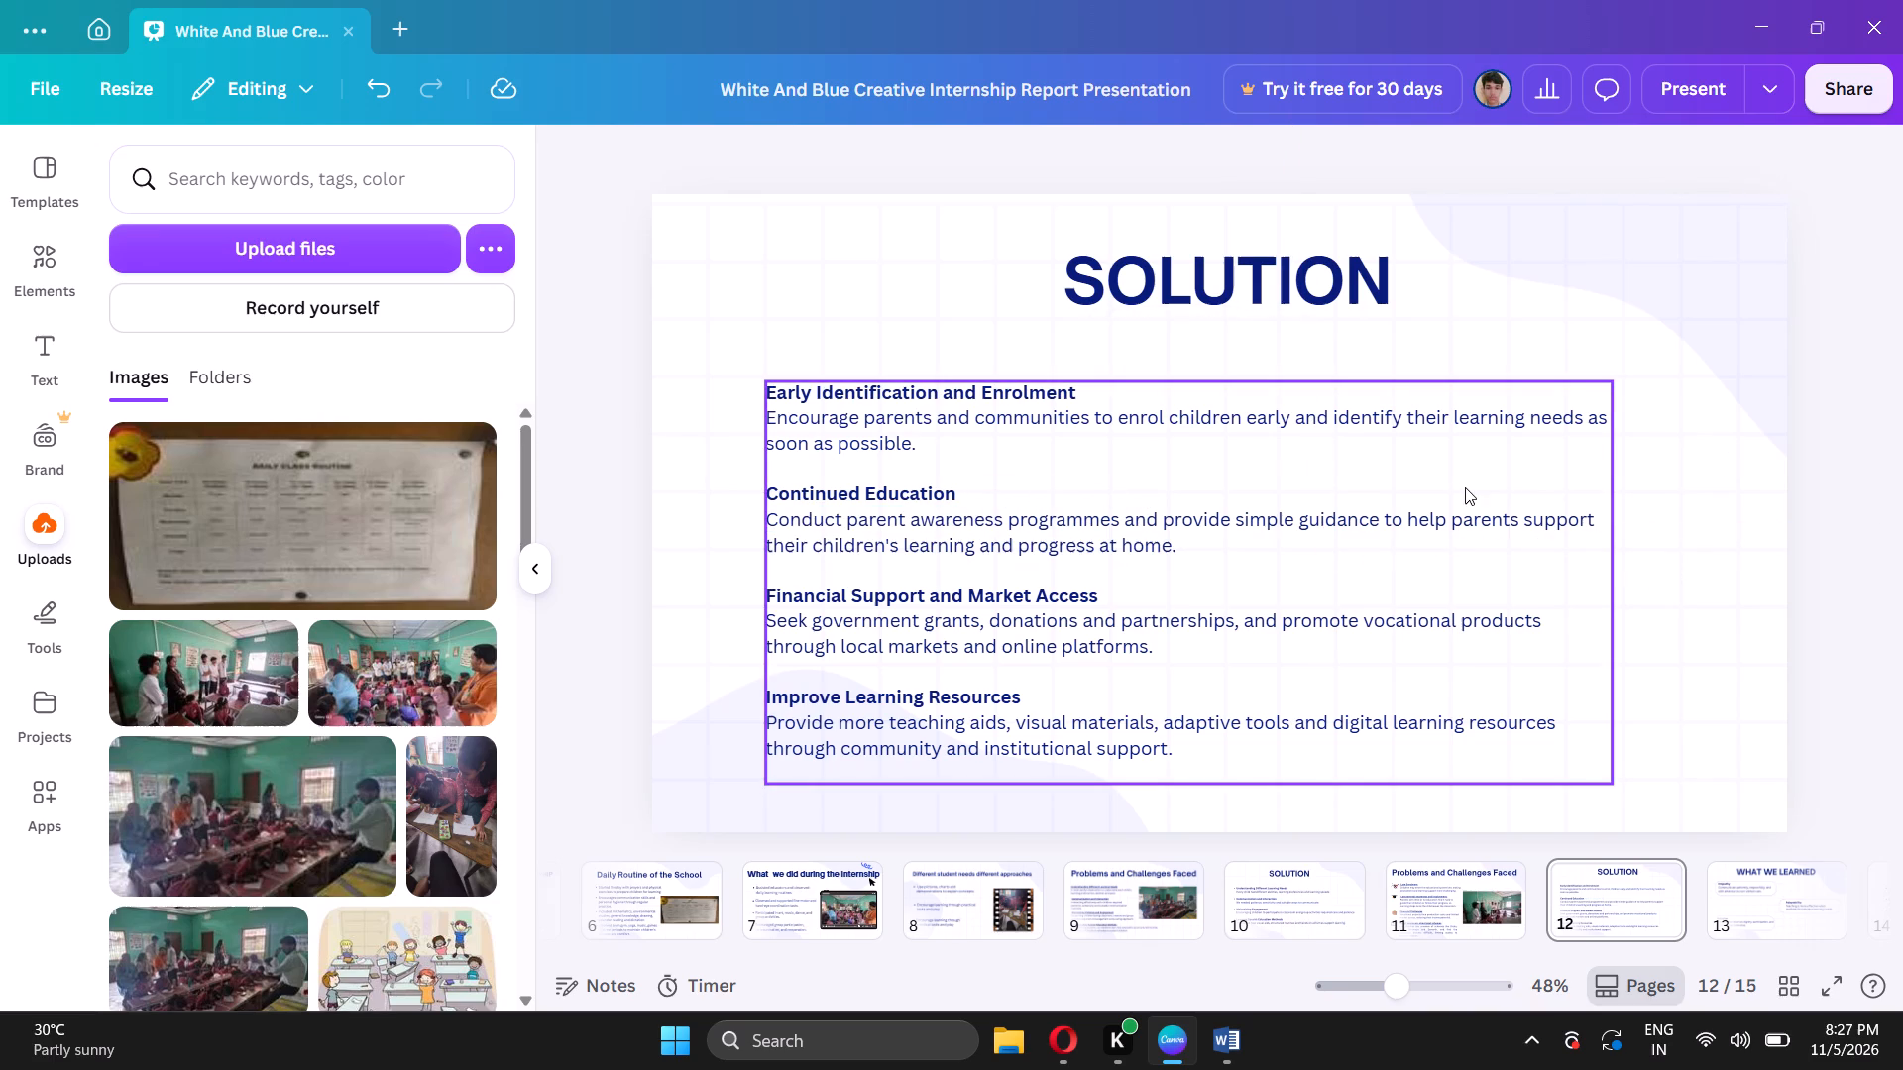
pyautogui.click(1015, 488)
pyautogui.click(982, 487)
pyautogui.moveTo(976, 485); pyautogui.dragTo(952, 488)
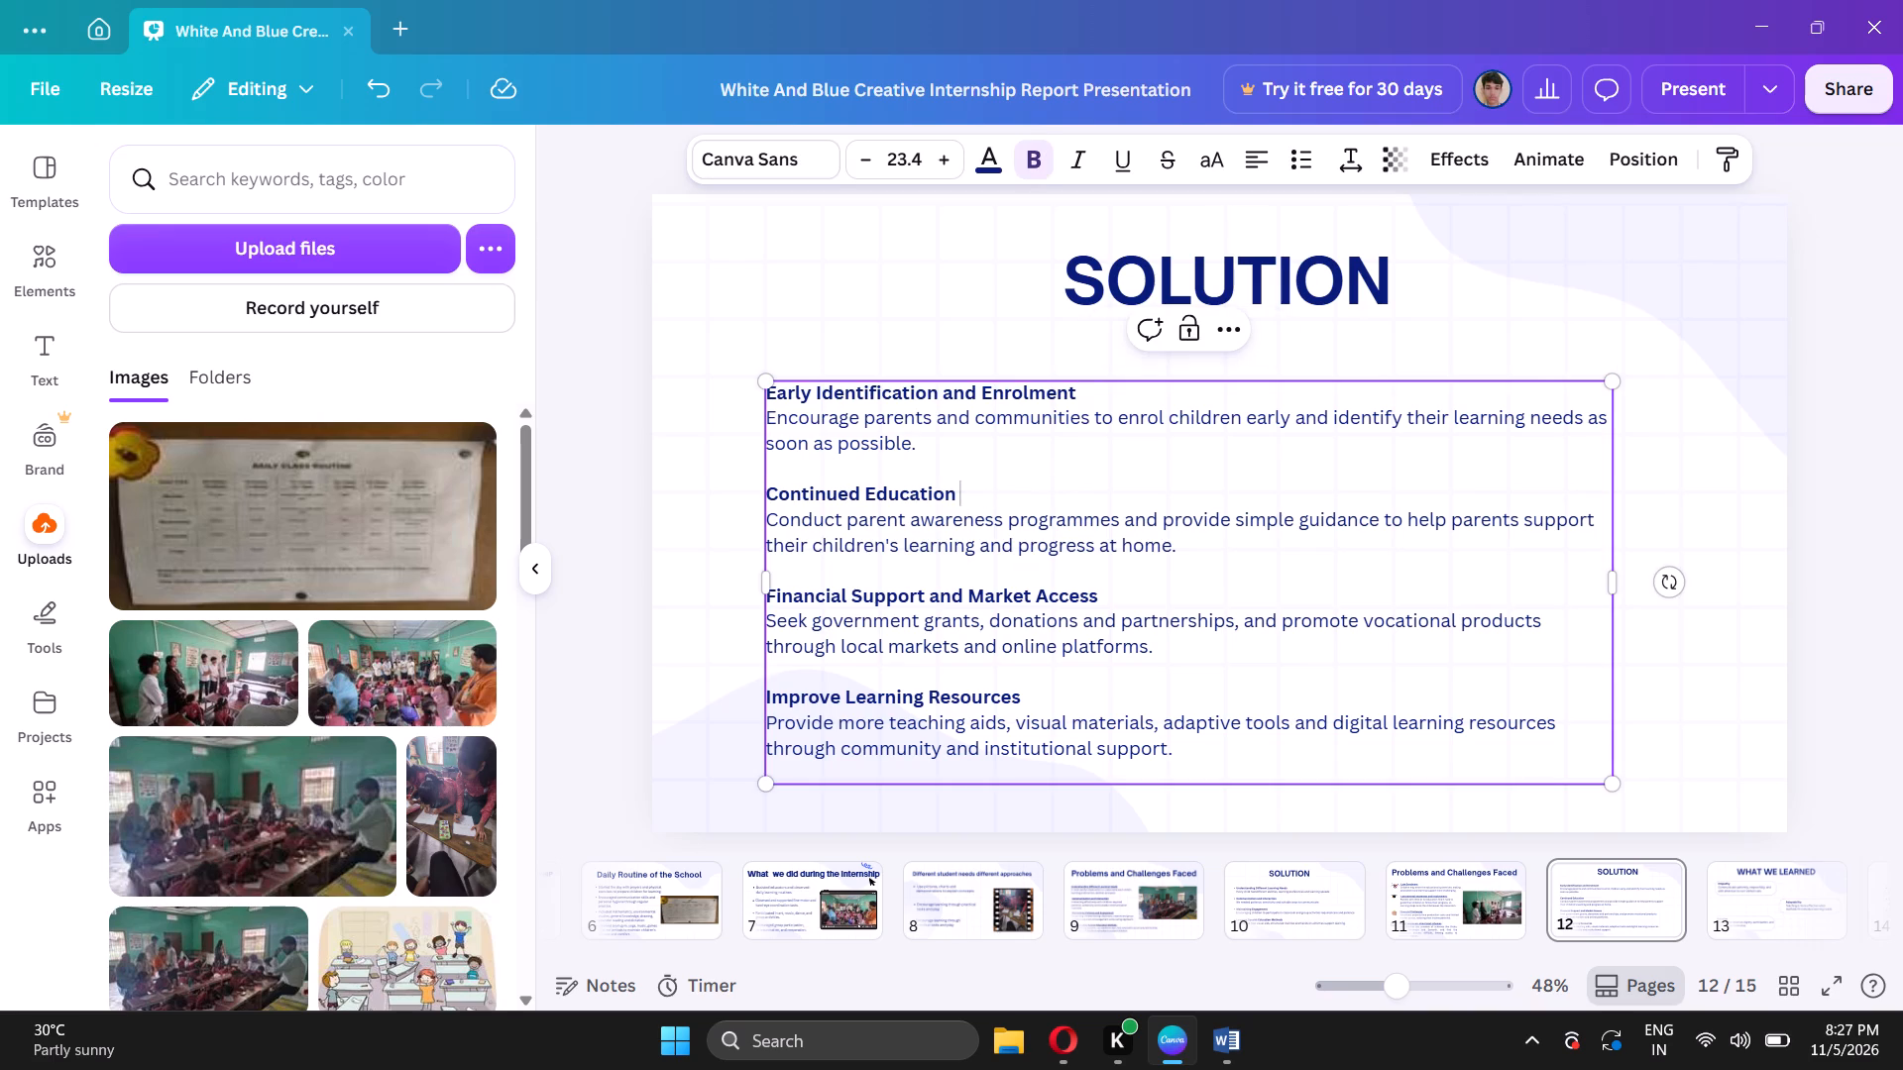
pyautogui.moveTo(952, 488); pyautogui.dragTo(764, 501)
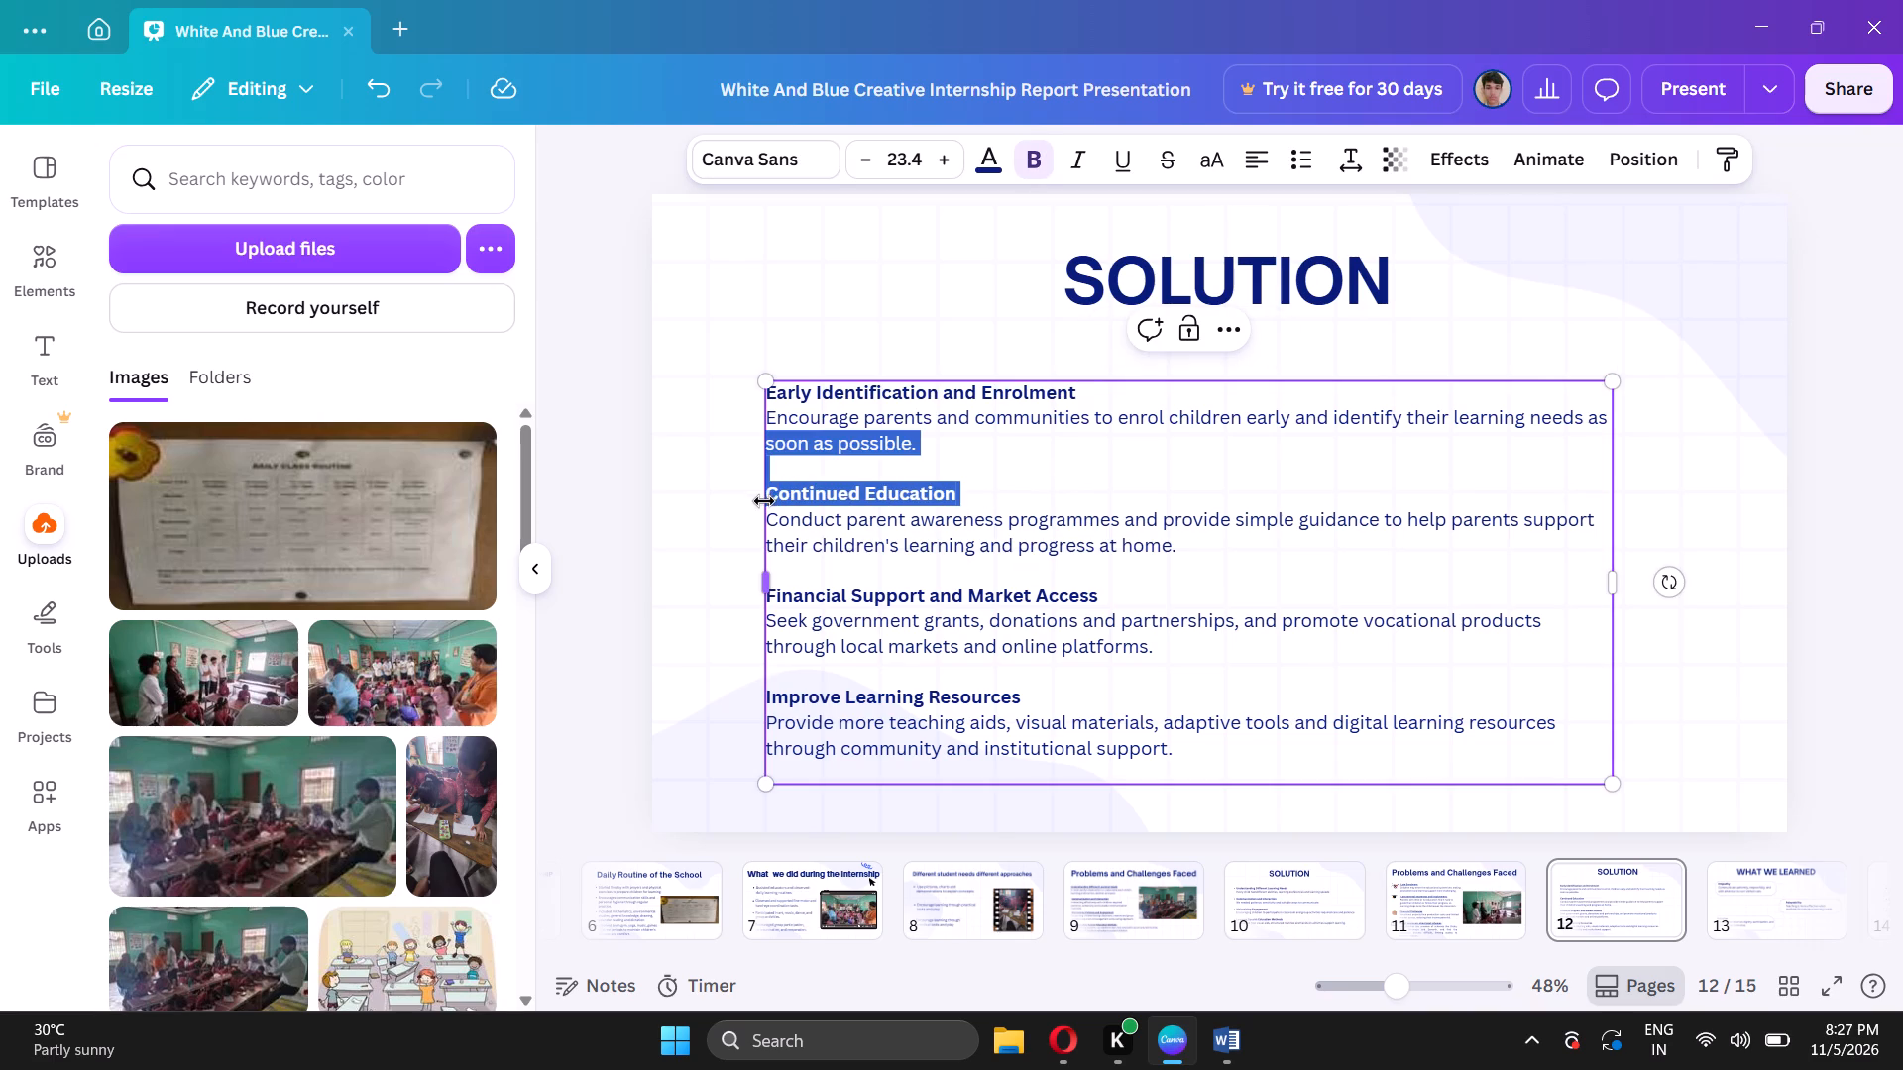
pyautogui.moveTo(764, 501); pyautogui.dragTo(770, 497)
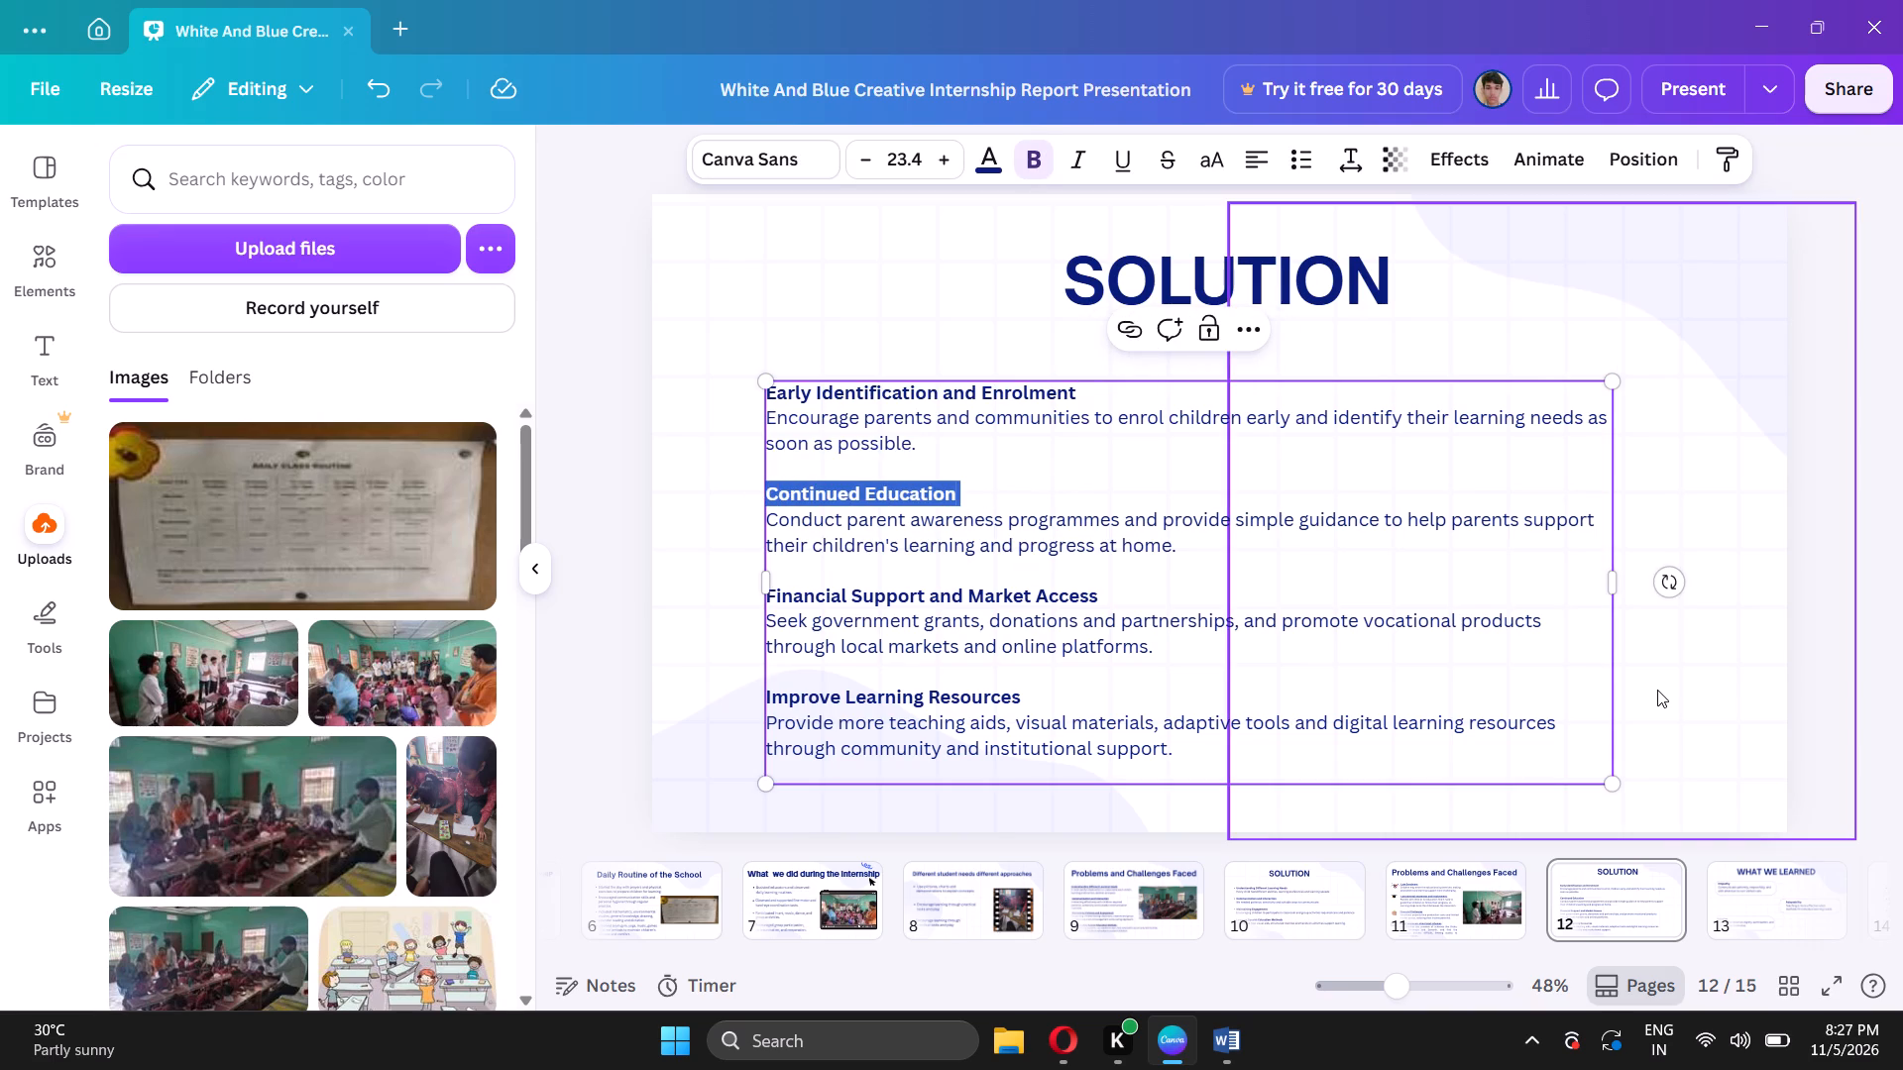
pyautogui.press('w')
pyautogui.press('a')
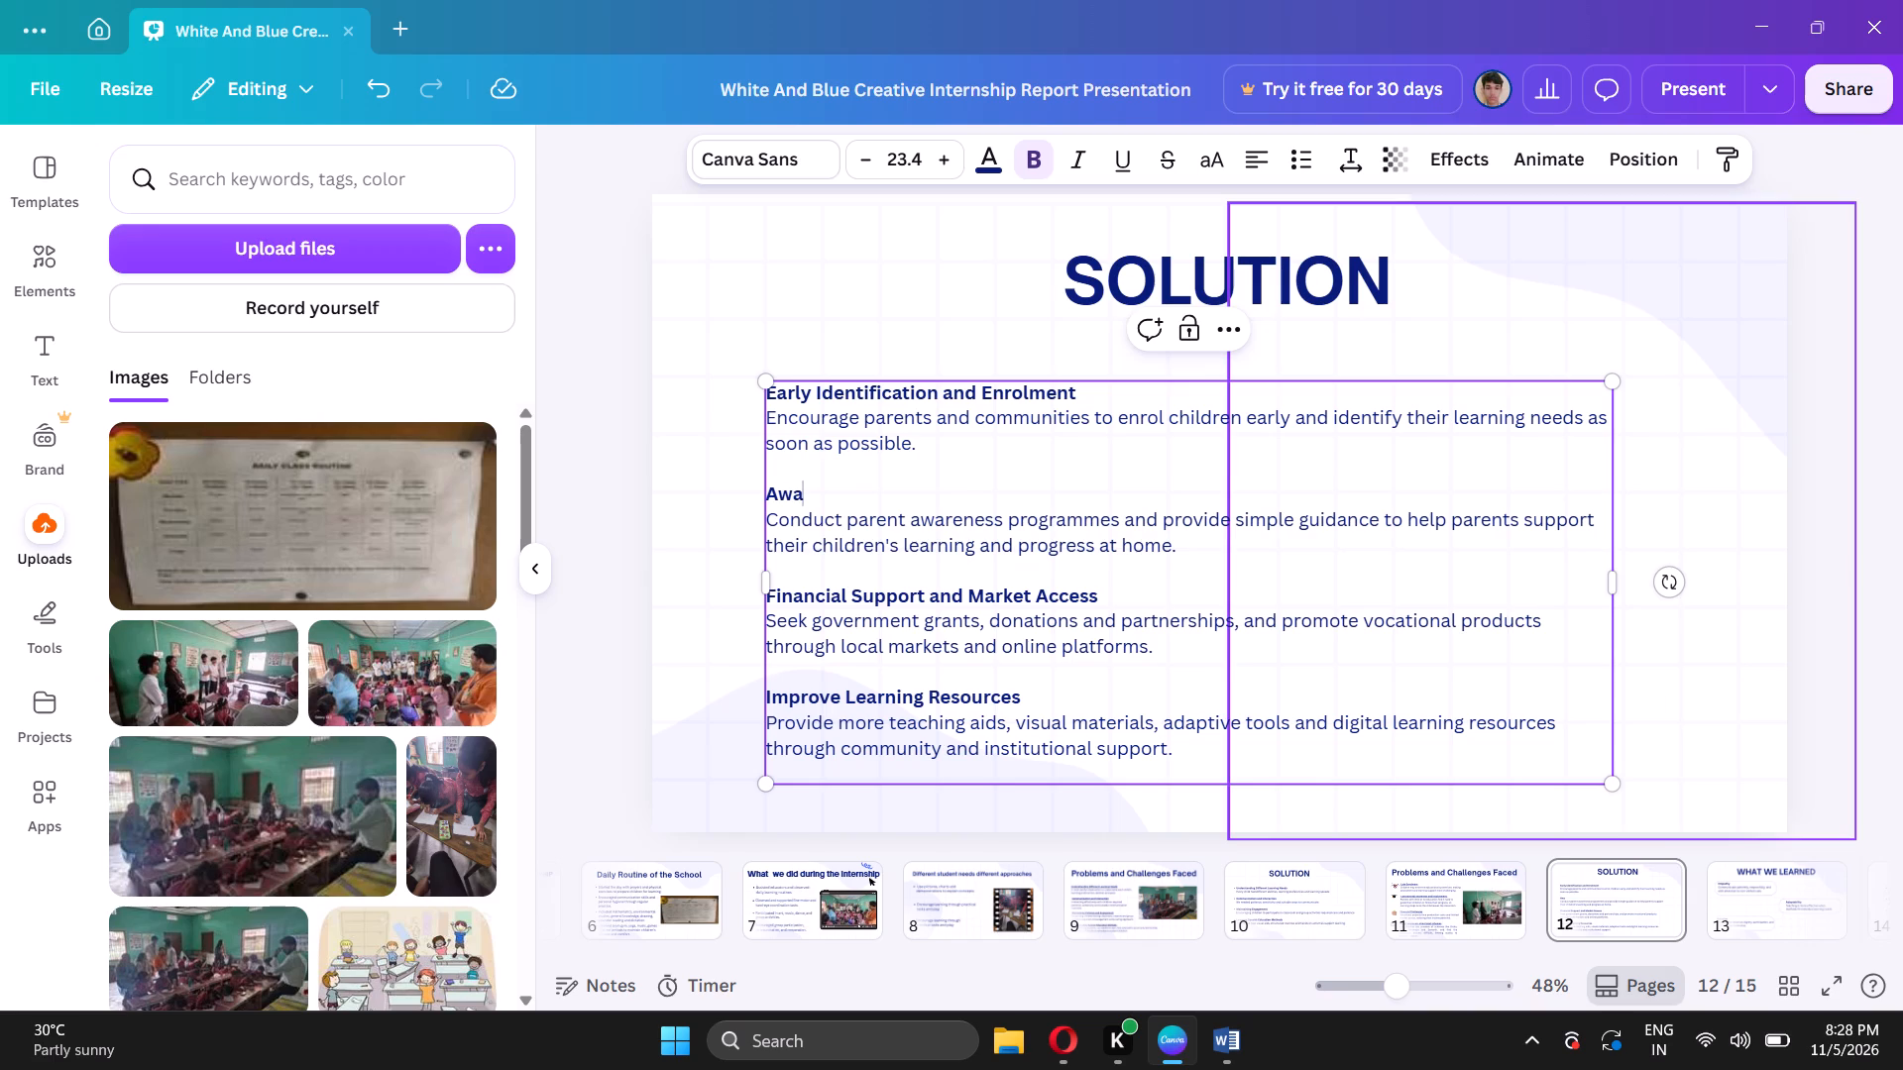
pyautogui.write('eness towars')
pyautogui.press('BackSpace')
pyautogui.write('ds educatio')
pyautogui.press('n')
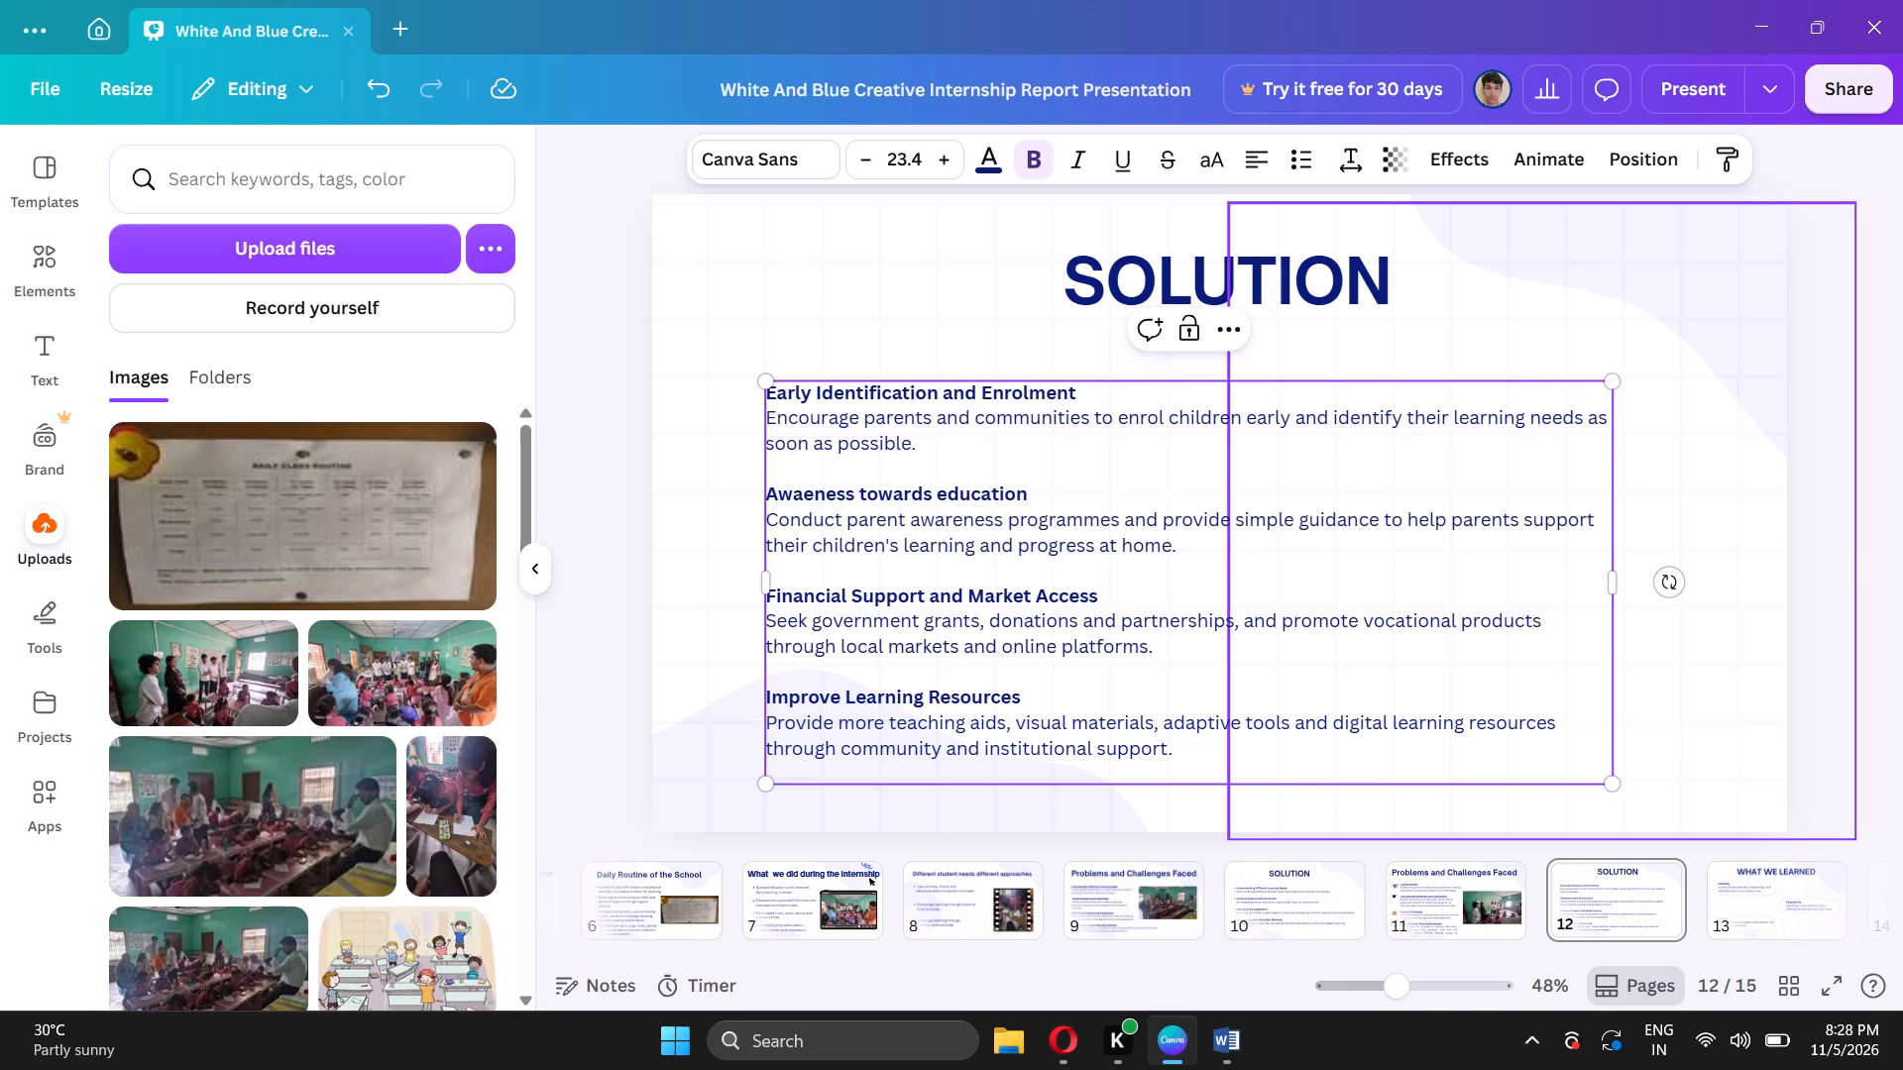
pyautogui.click(1902, 645)
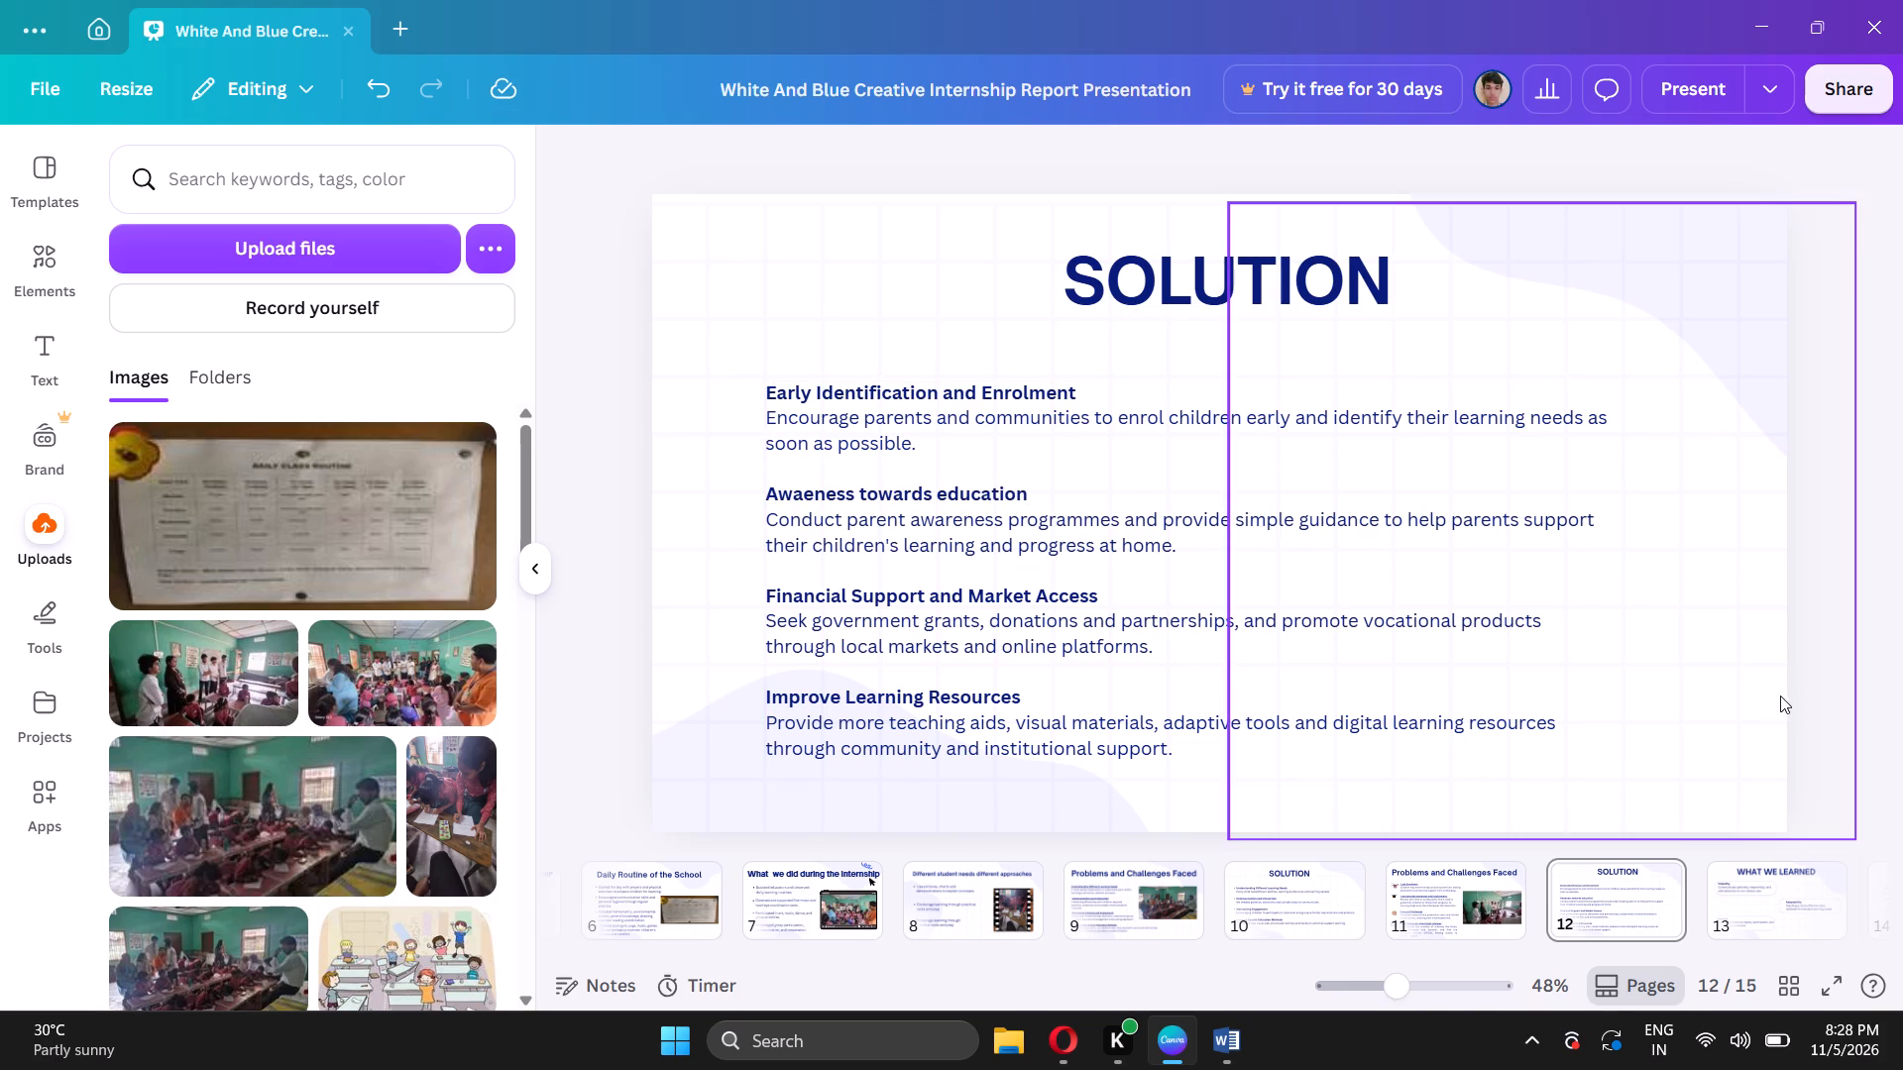
# Review pages 10 to 14, comparing the problems with their solutions and checking the learning and conclusion slides.
pyautogui.click(1253, 903)
pyautogui.click(1599, 896)
pyautogui.click(1418, 907)
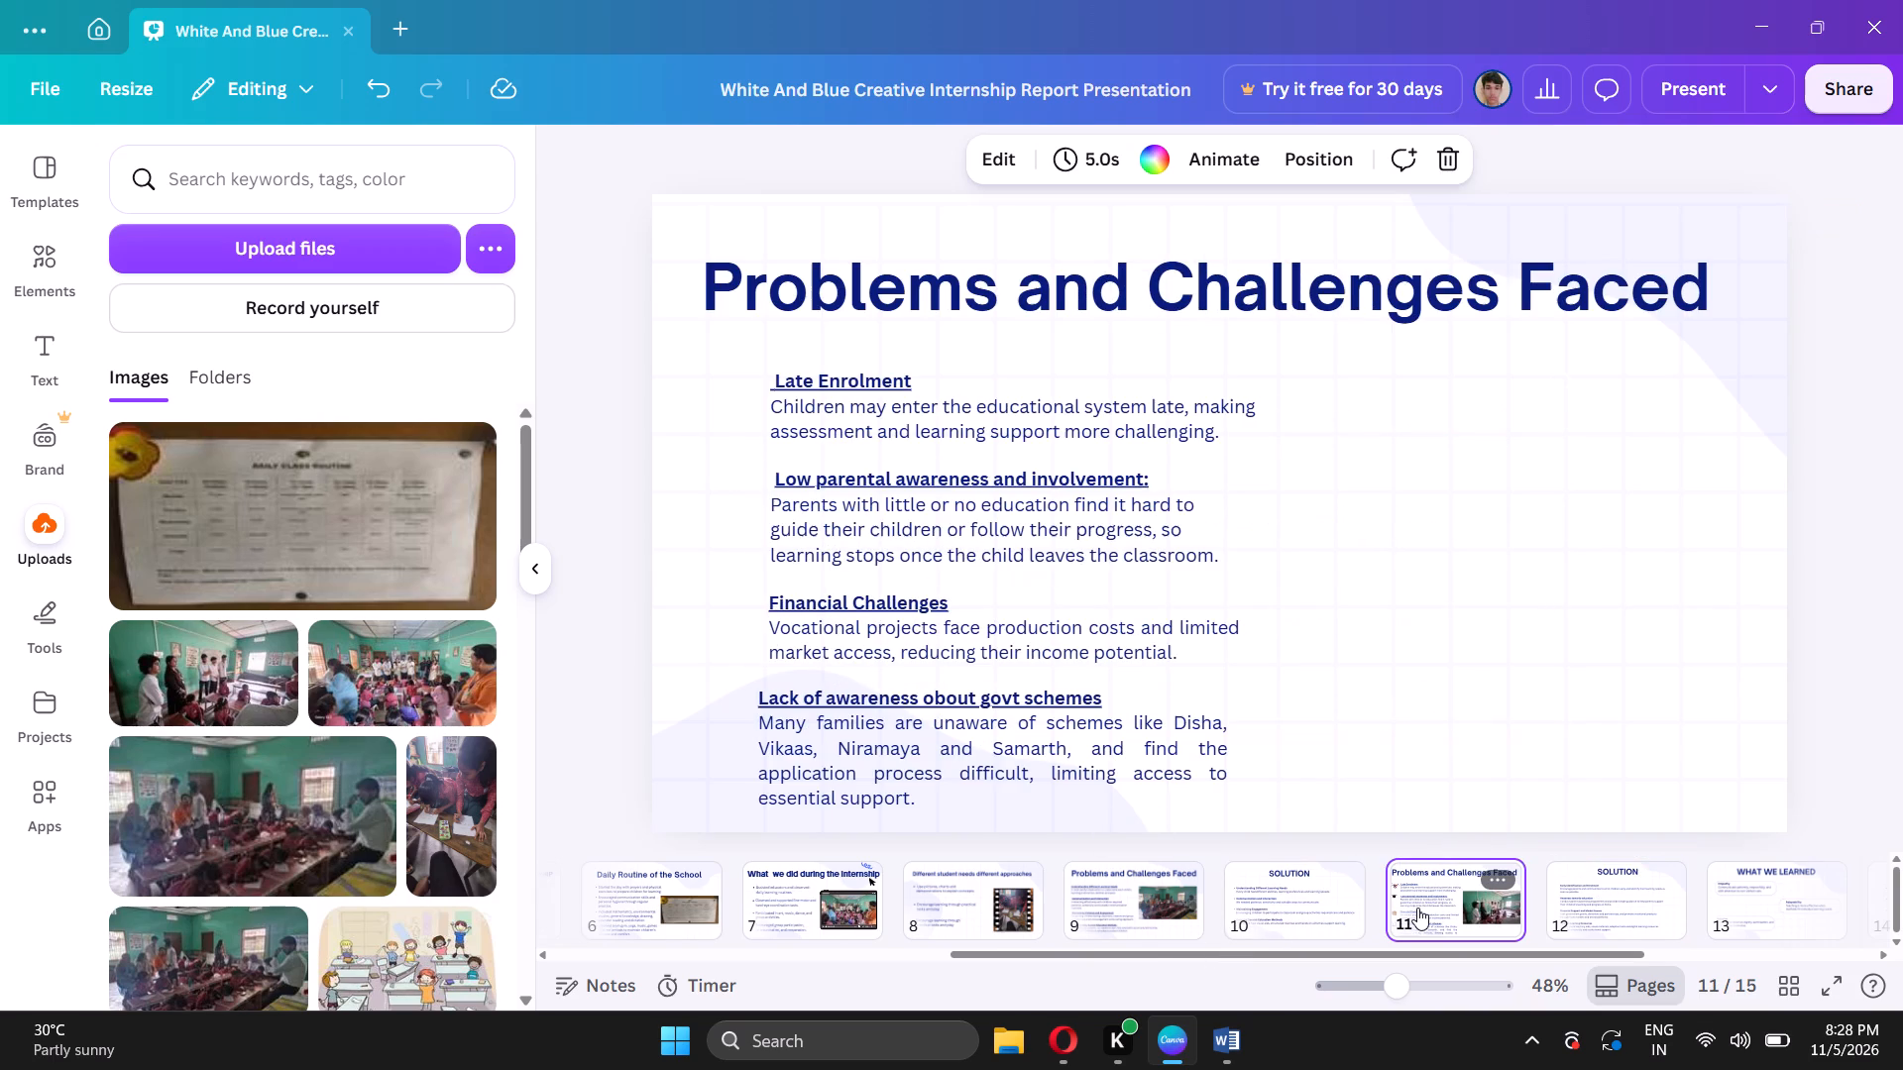
pyautogui.click(1728, 889)
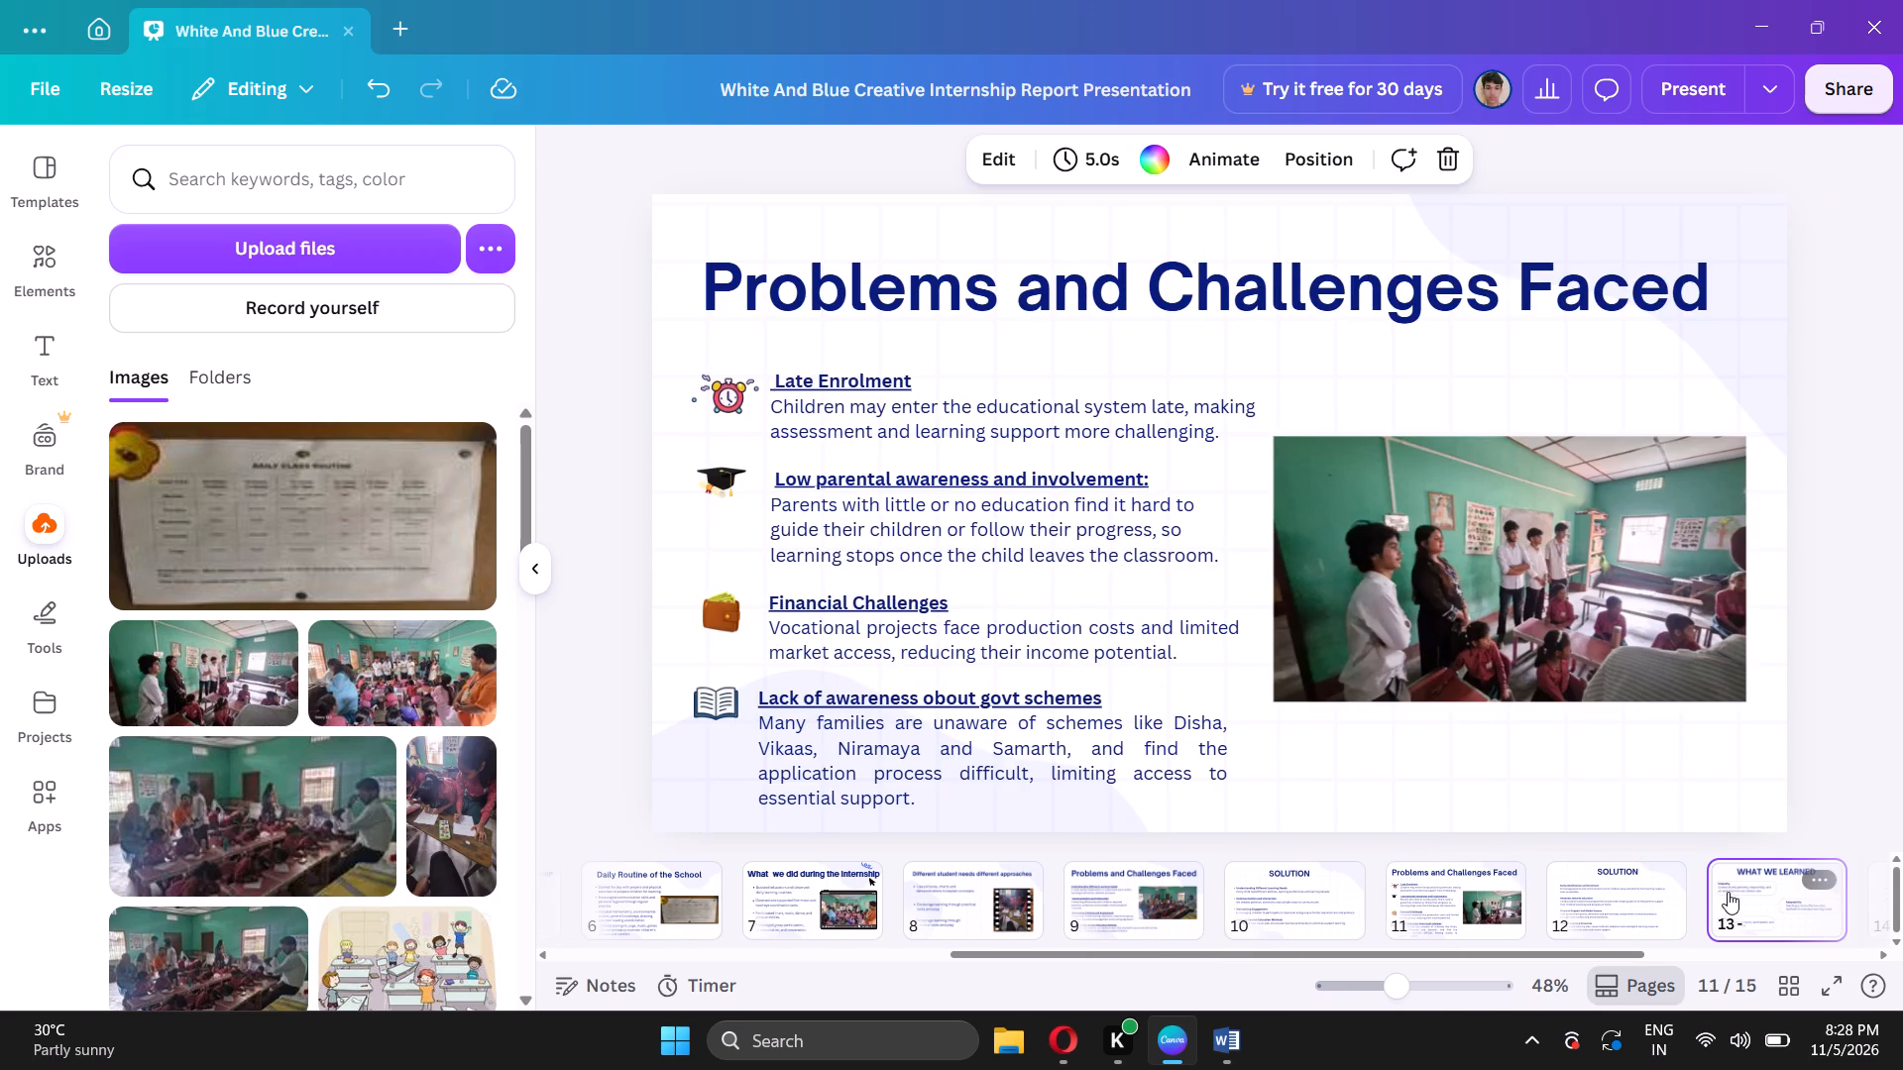
pyautogui.moveTo(1609, 948); pyautogui.dragTo(1700, 937)
pyautogui.click(1768, 893)
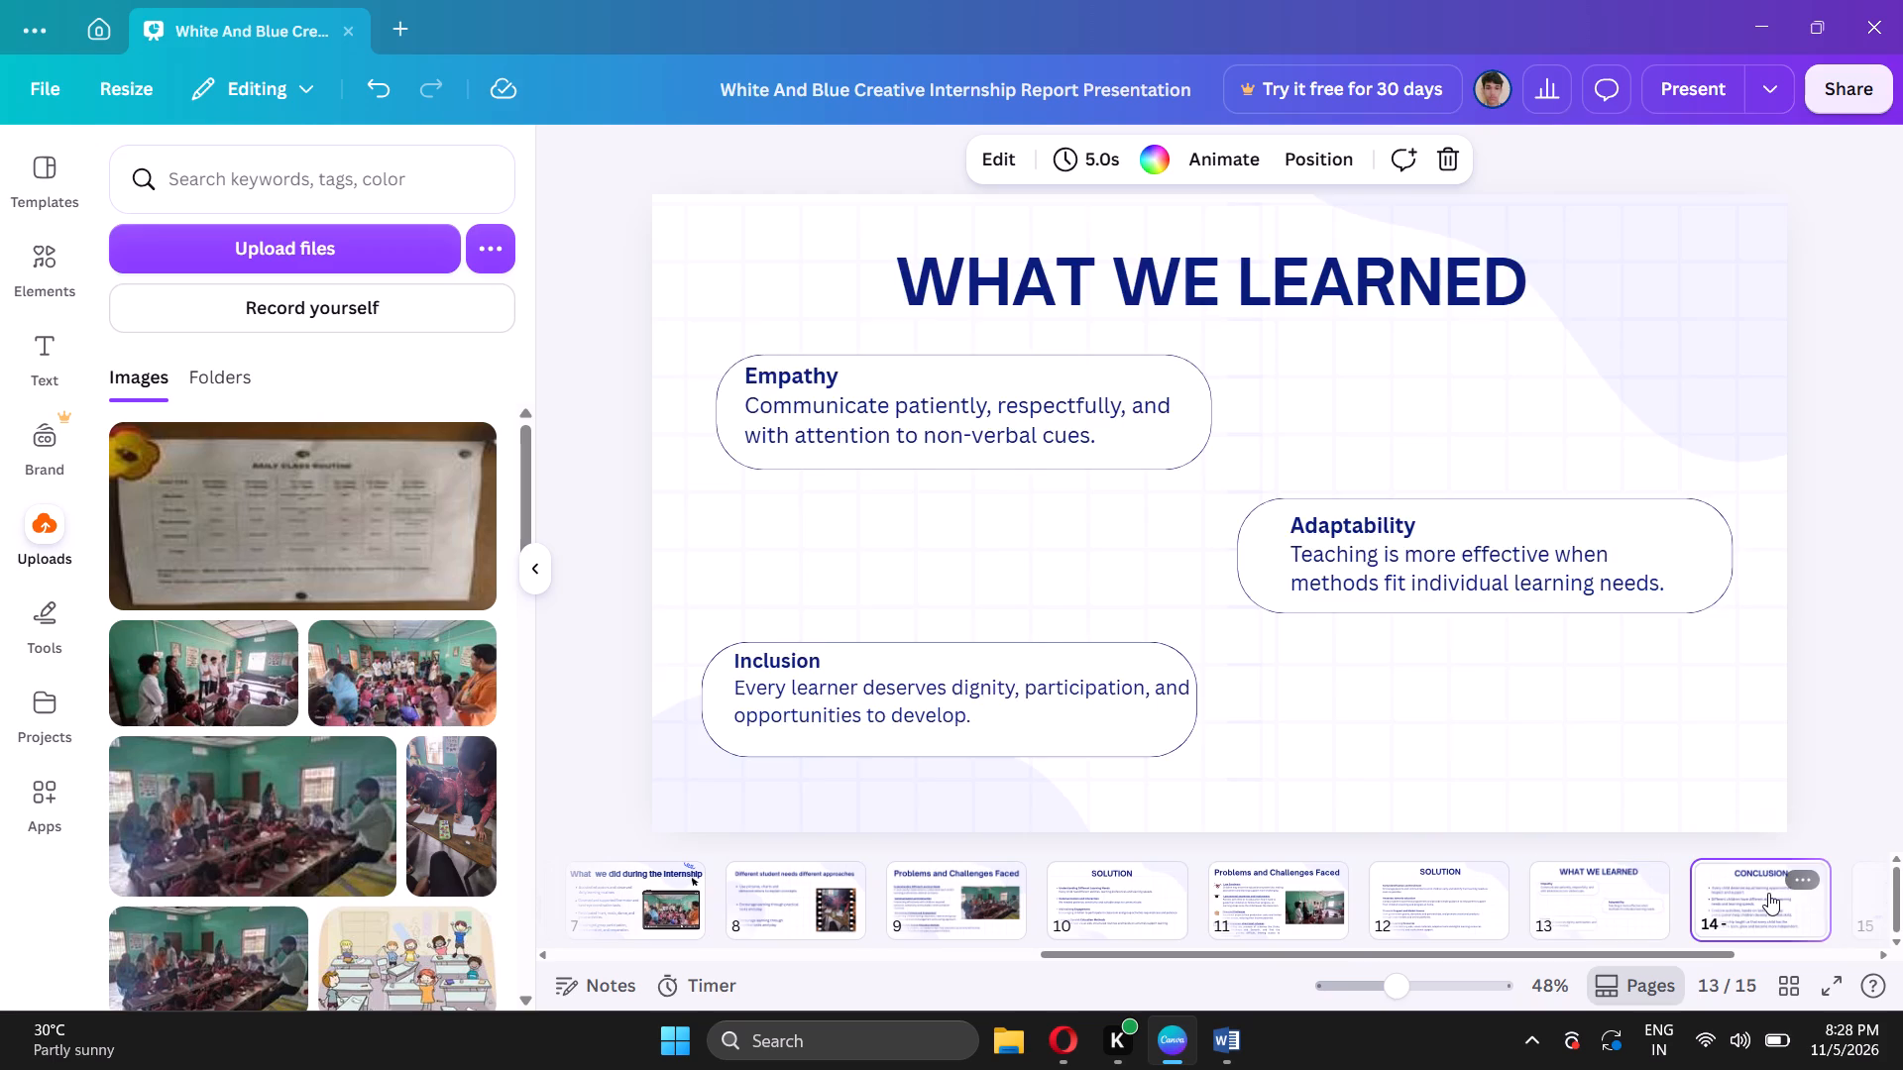
pyautogui.moveTo(1687, 950); pyautogui.dragTo(1612, 951)
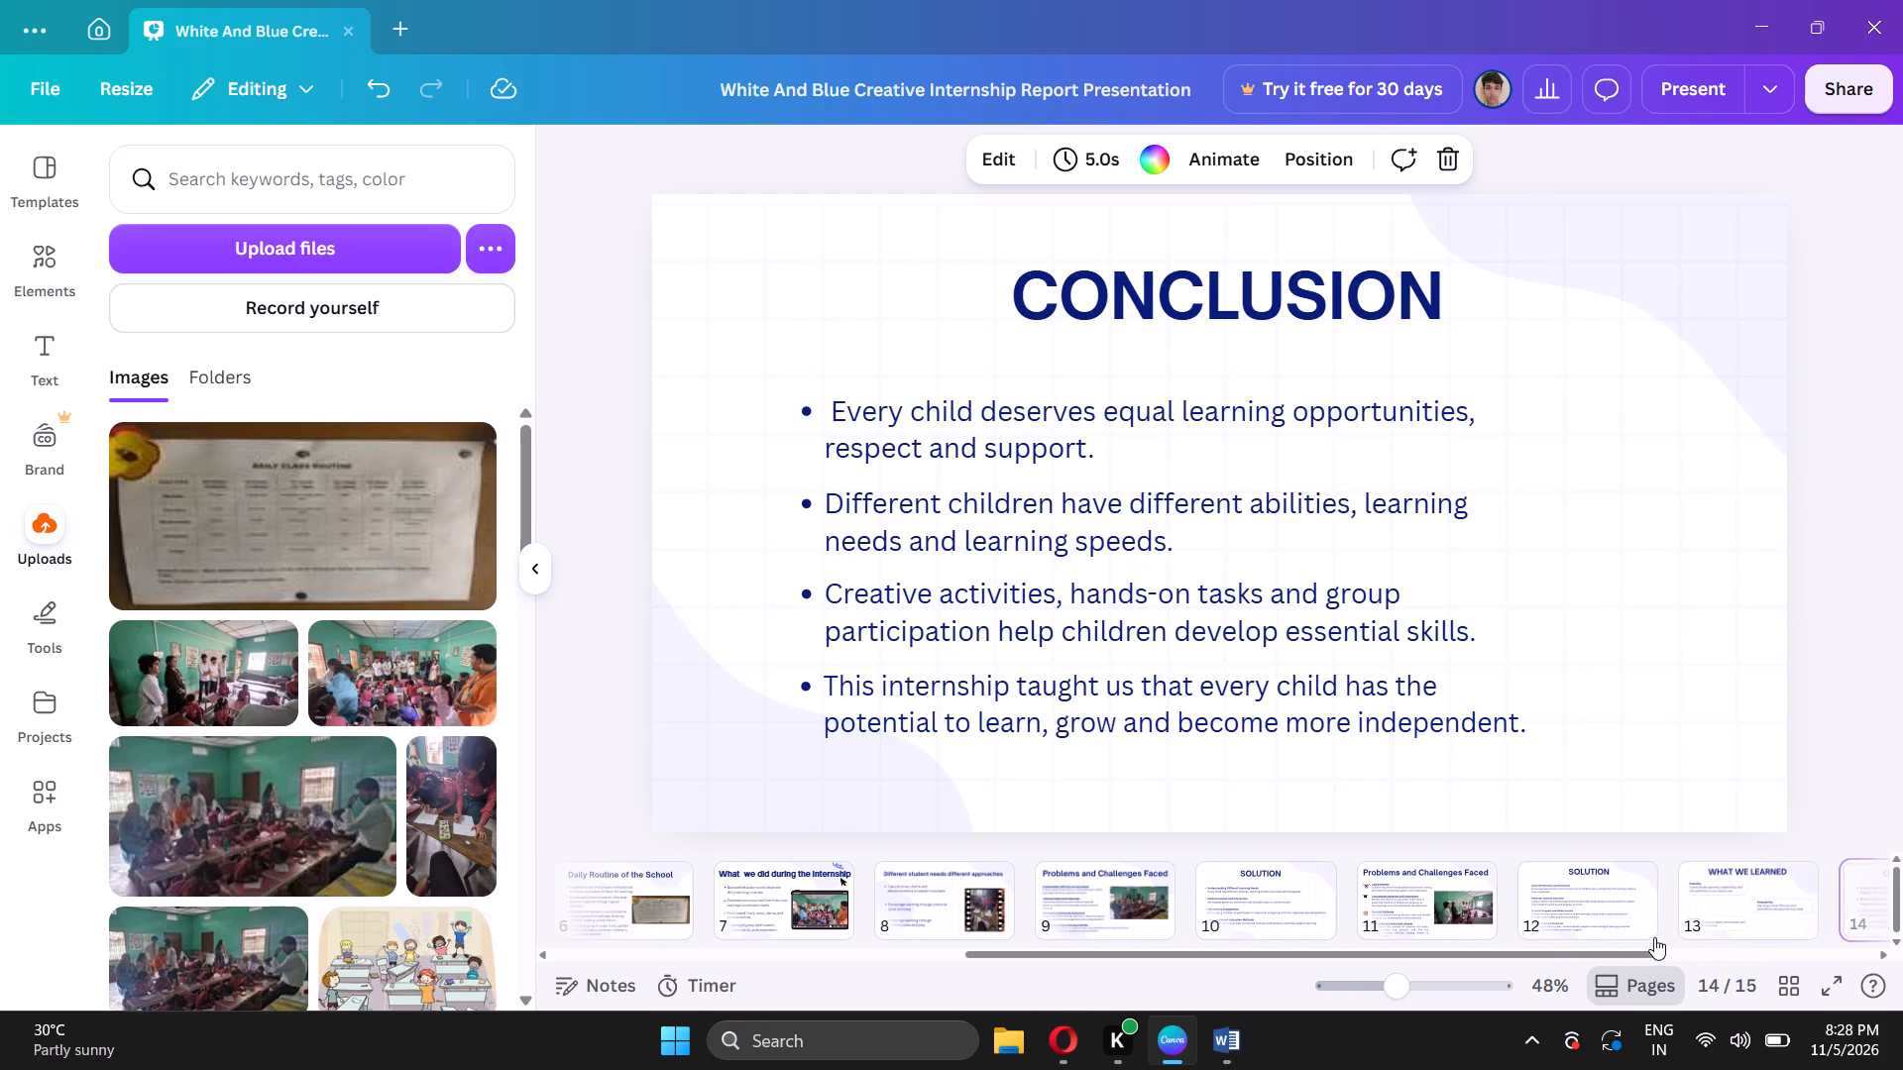
pyautogui.click(1751, 883)
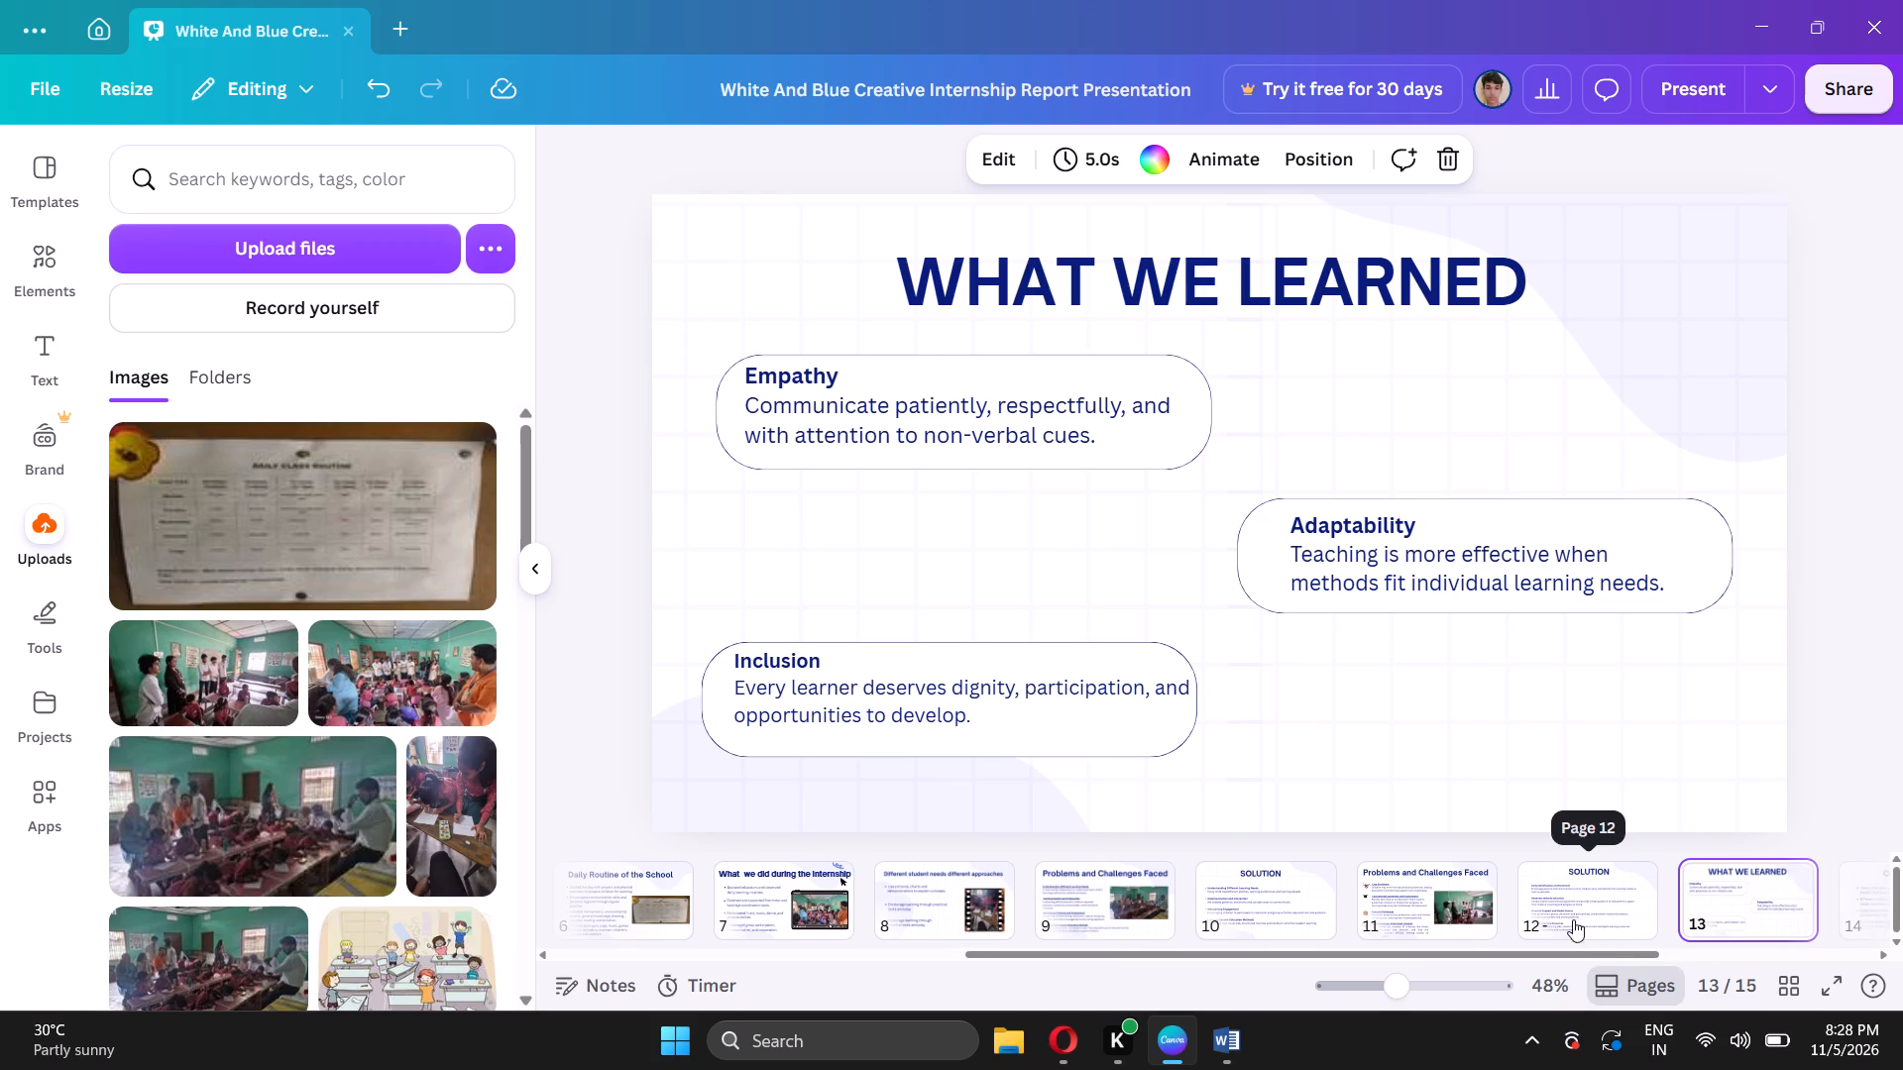
pyautogui.click(1378, 912)
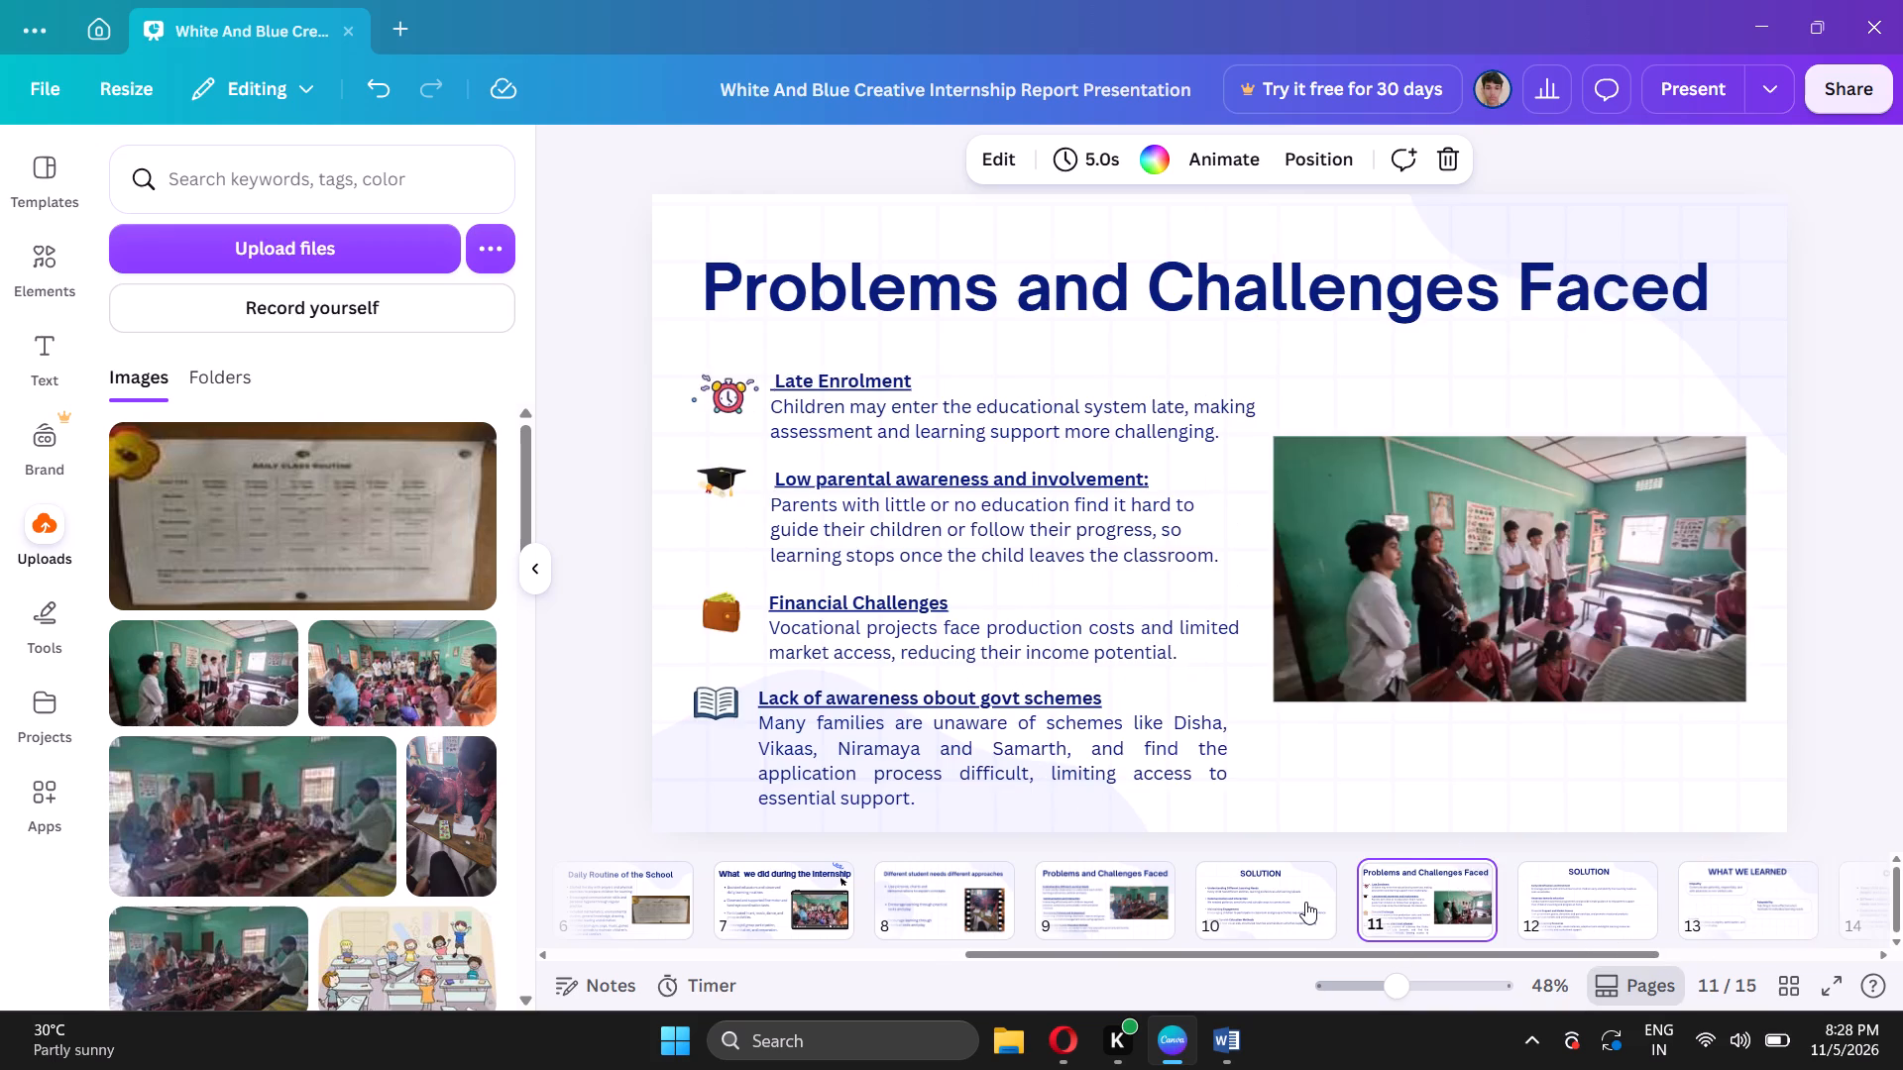
pyautogui.click(1305, 903)
pyautogui.click(1593, 887)
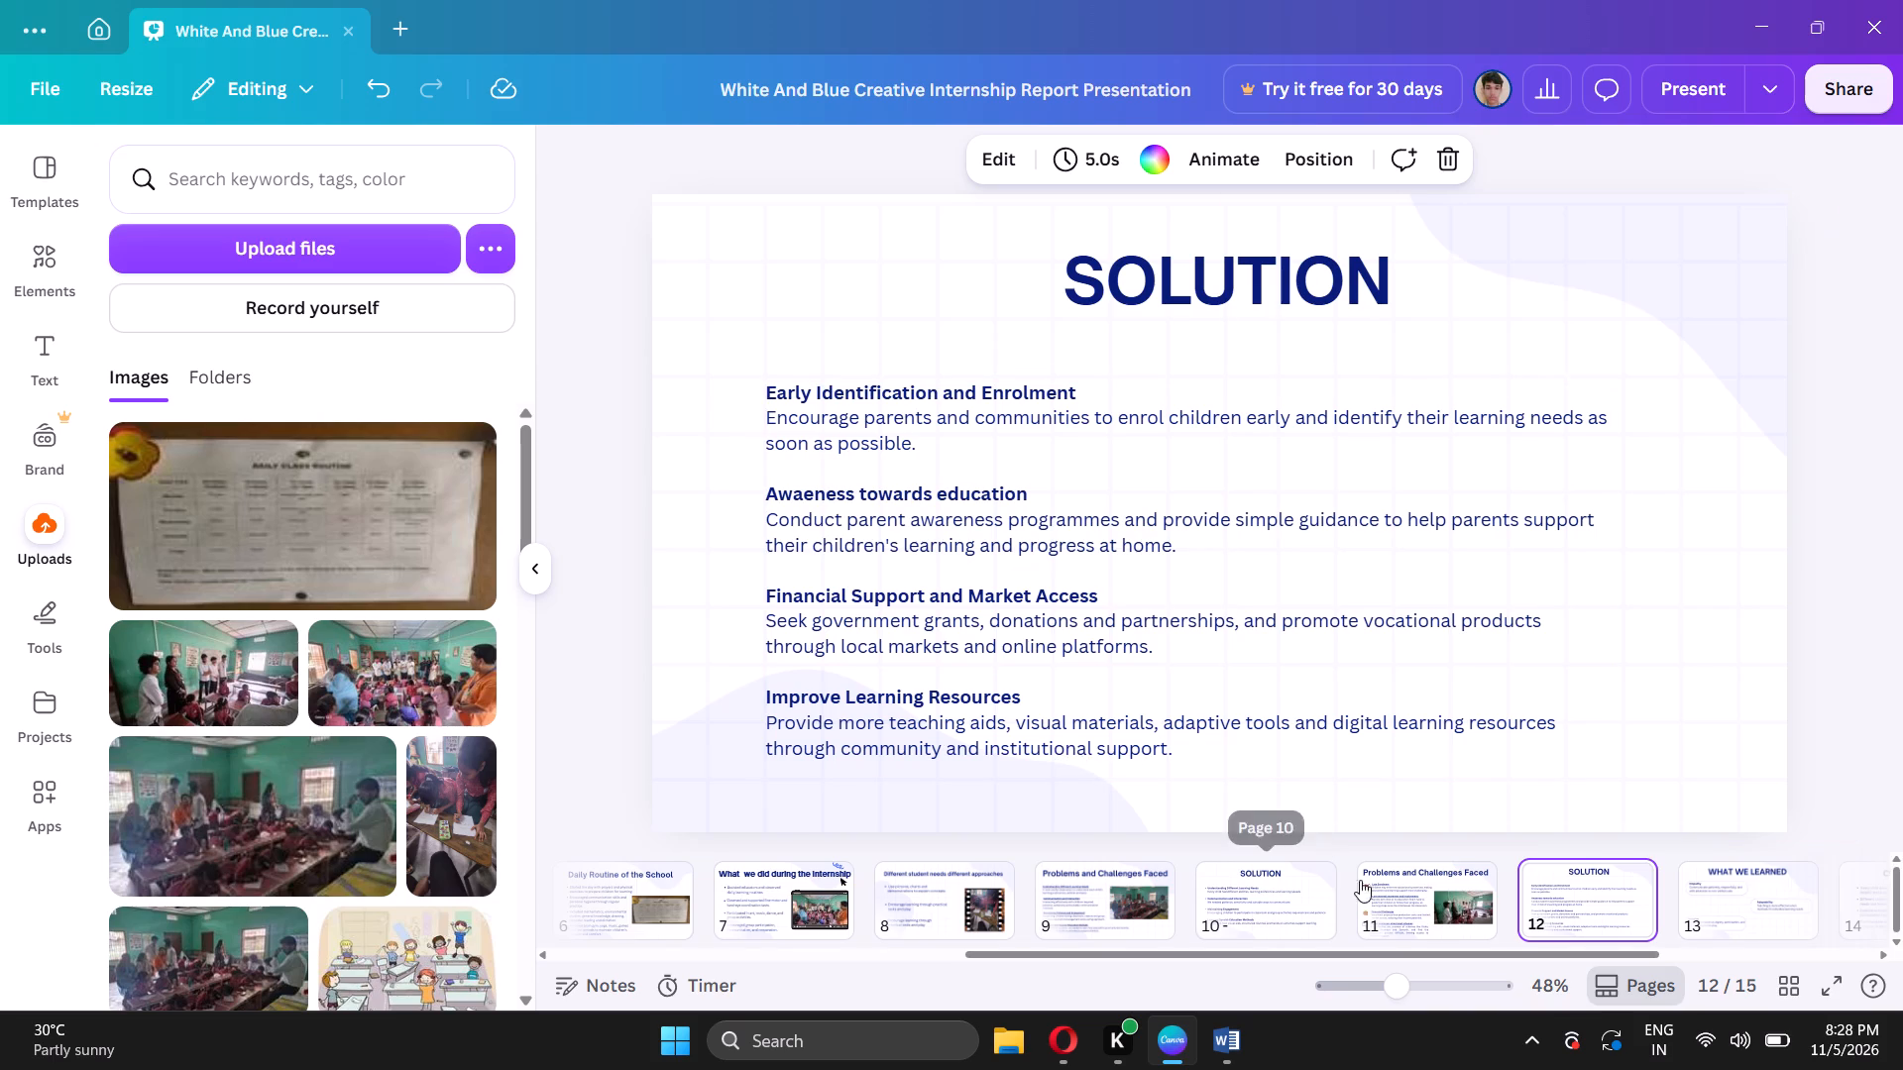
# Copy the whole "Lack of awareness obout govt schemes" item, heading included, from page 11, keeping its text block aligned beside the book icon.
pyautogui.click(1409, 889)
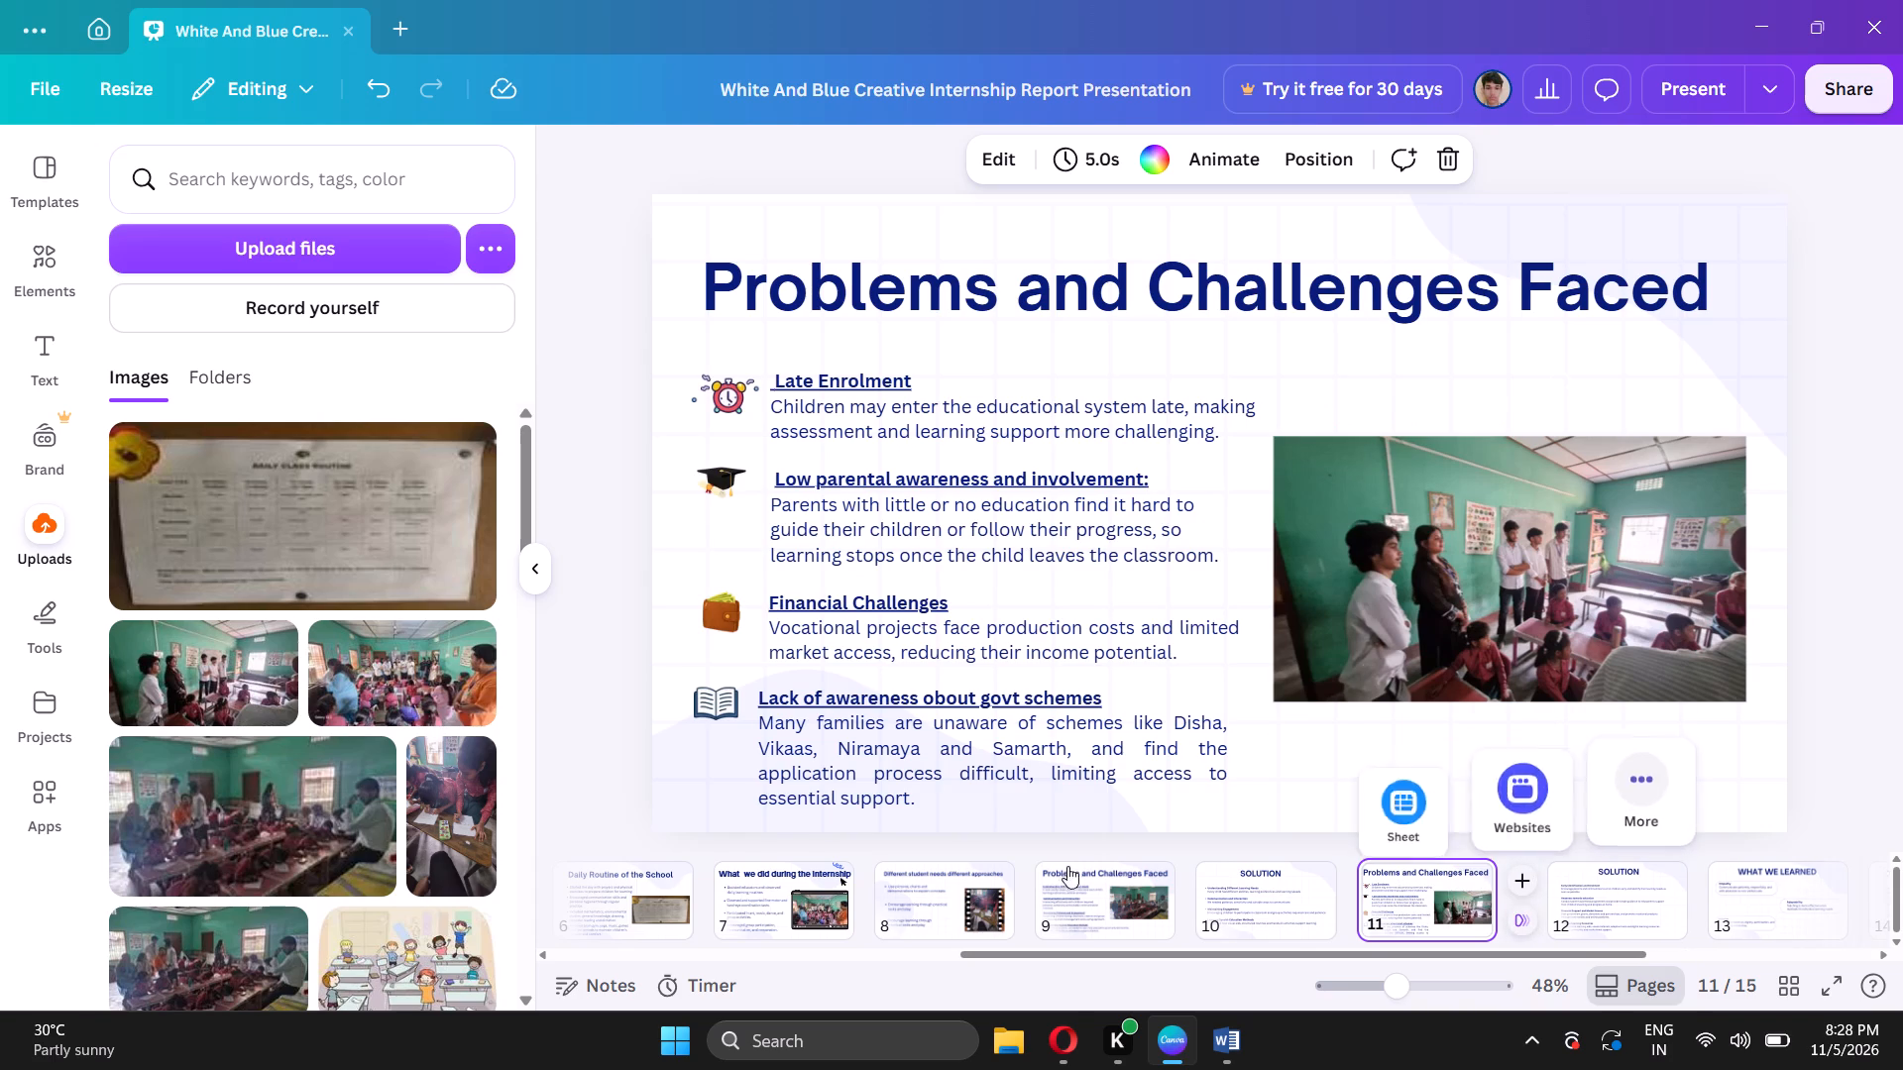
pyautogui.click(911, 807)
pyautogui.moveTo(920, 796); pyautogui.dragTo(898, 789)
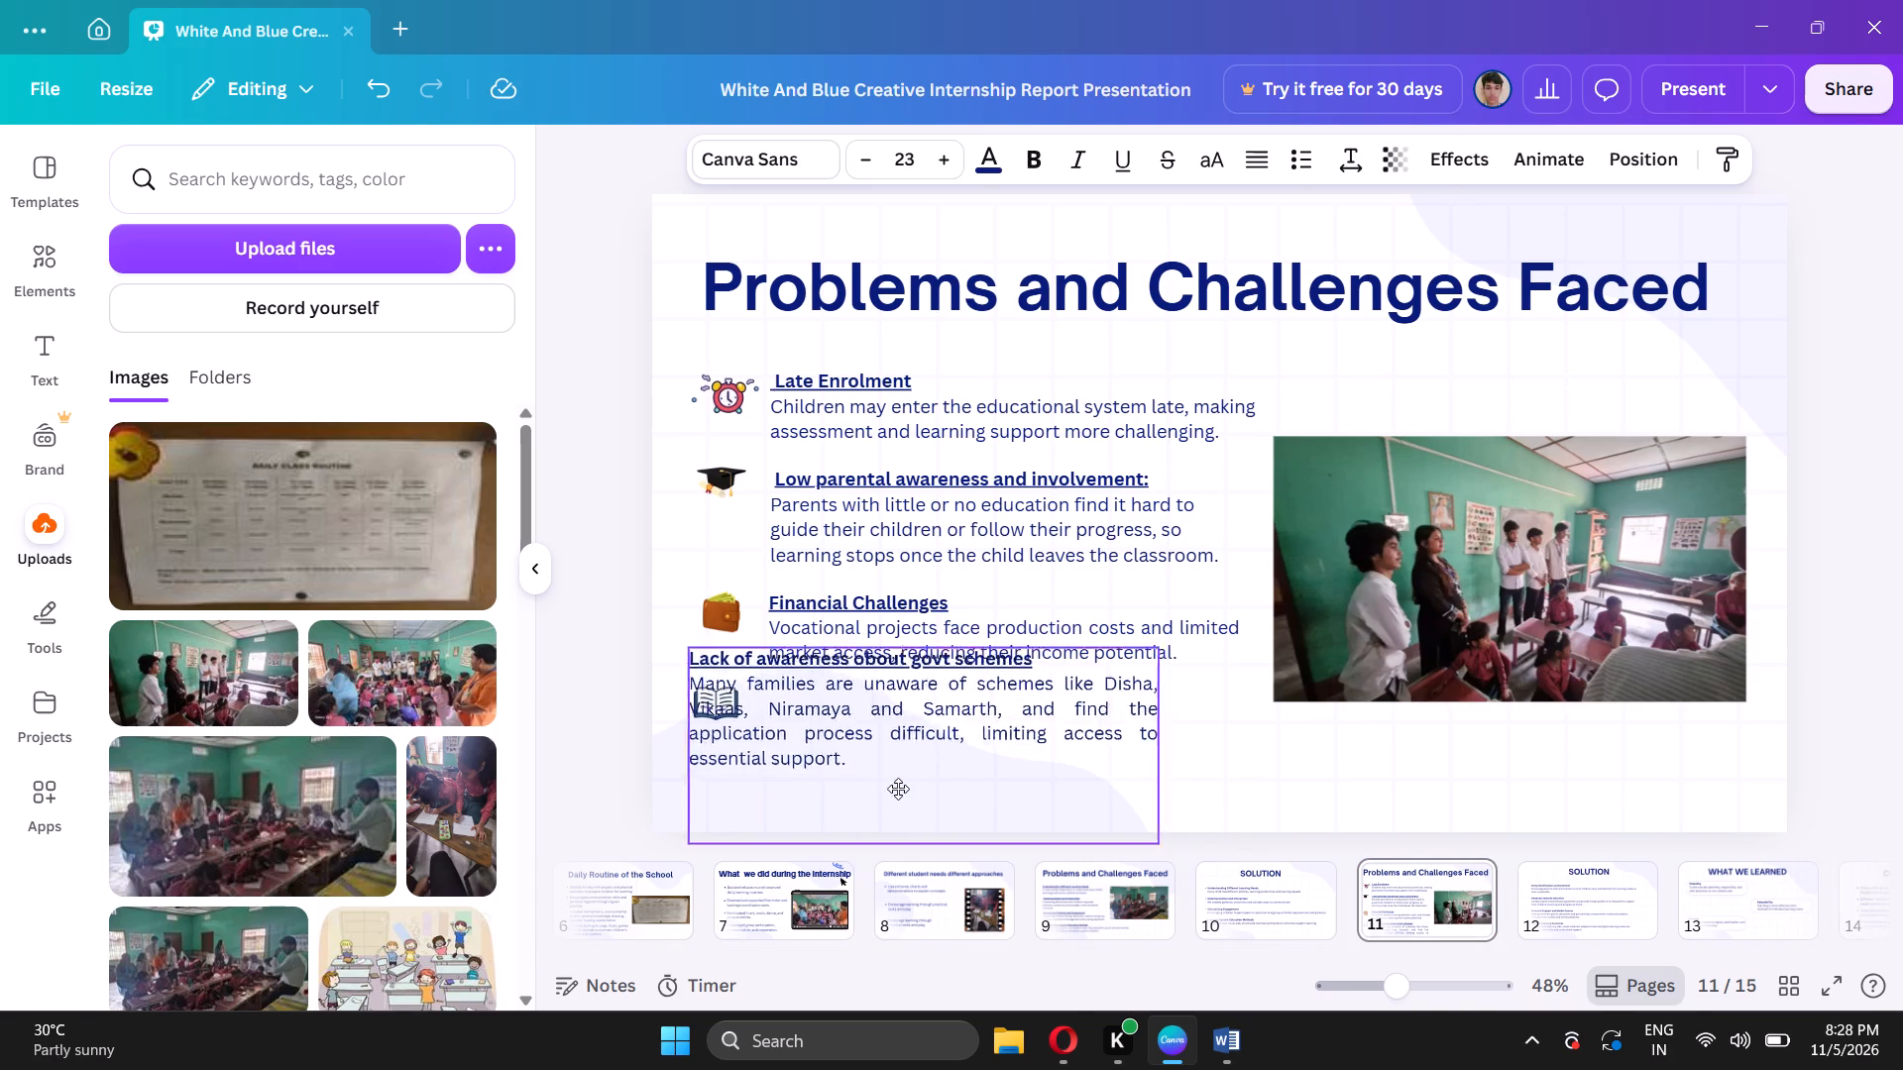
pyautogui.moveTo(898, 789); pyautogui.dragTo(905, 796)
pyautogui.click(905, 802)
pyautogui.moveTo(904, 803); pyautogui.dragTo(782, 742)
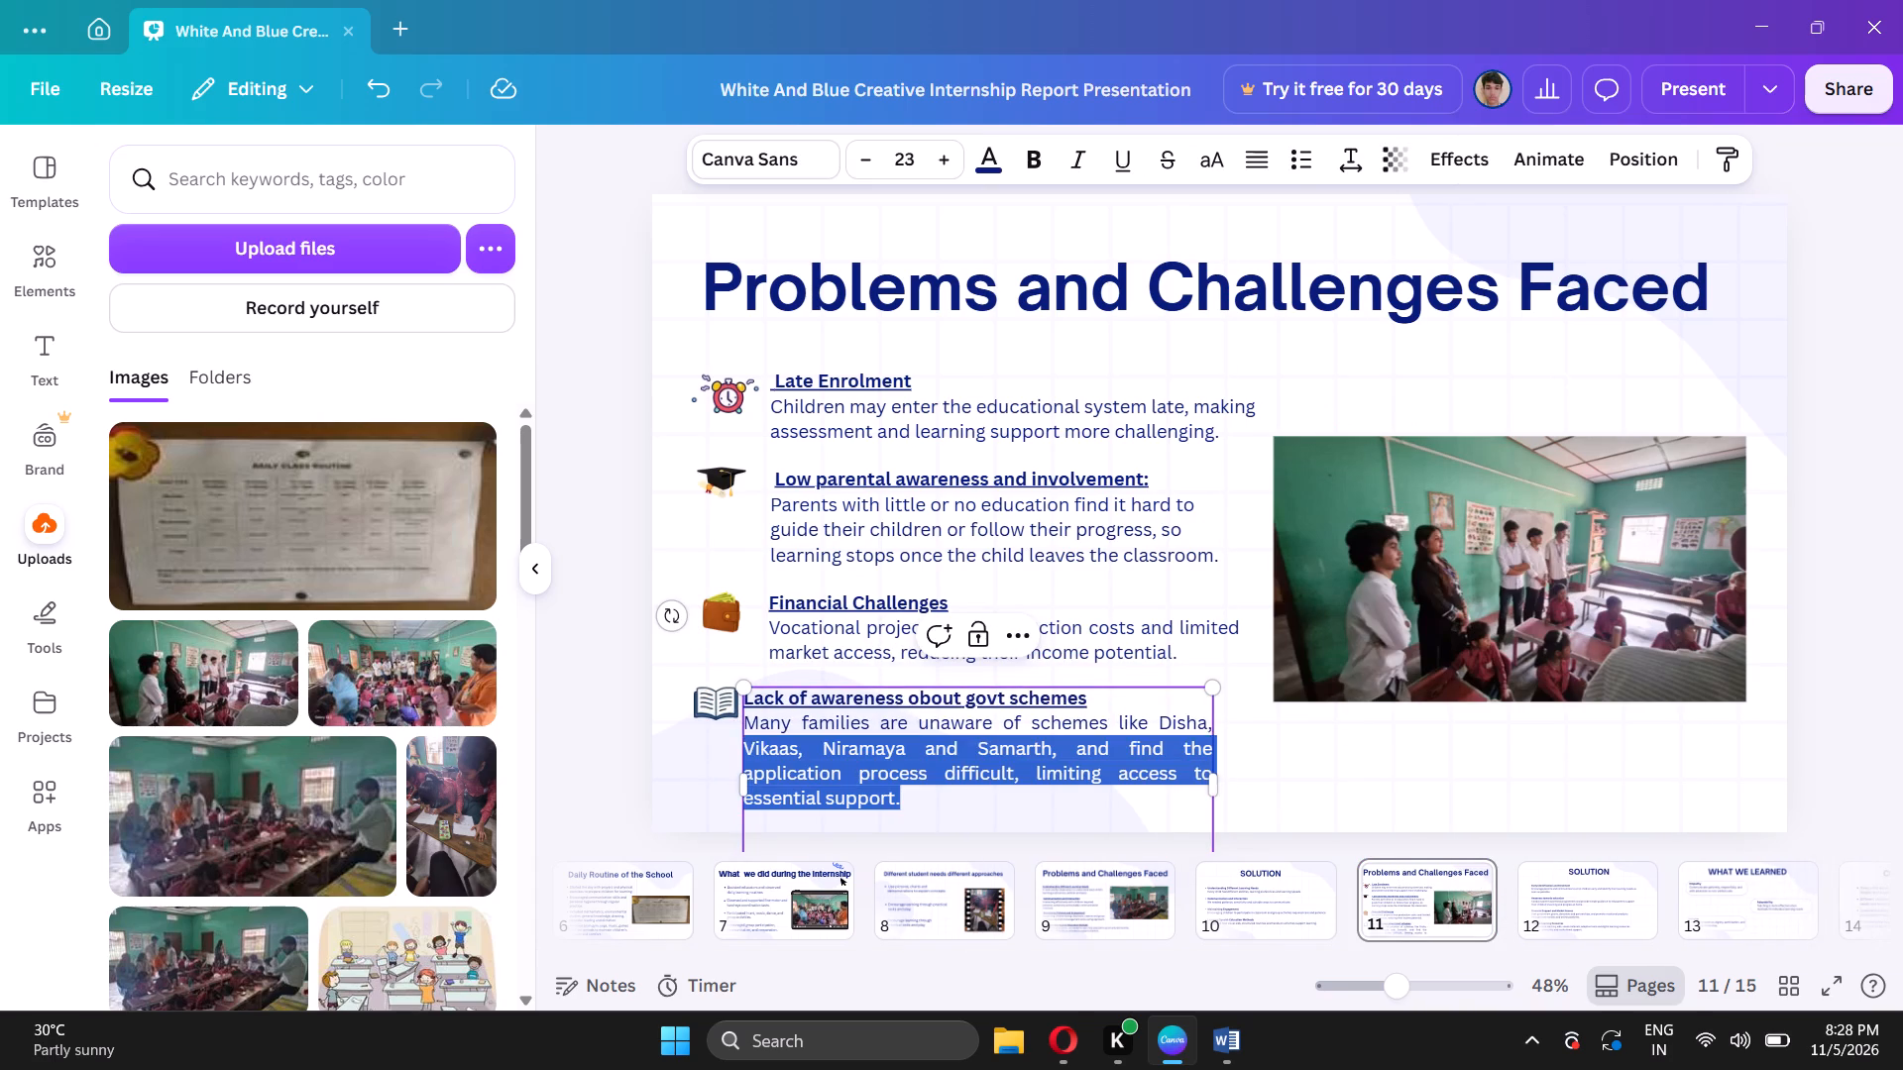
pyautogui.moveTo(782, 742); pyautogui.dragTo(760, 704)
pyautogui.rightClick(784, 717)
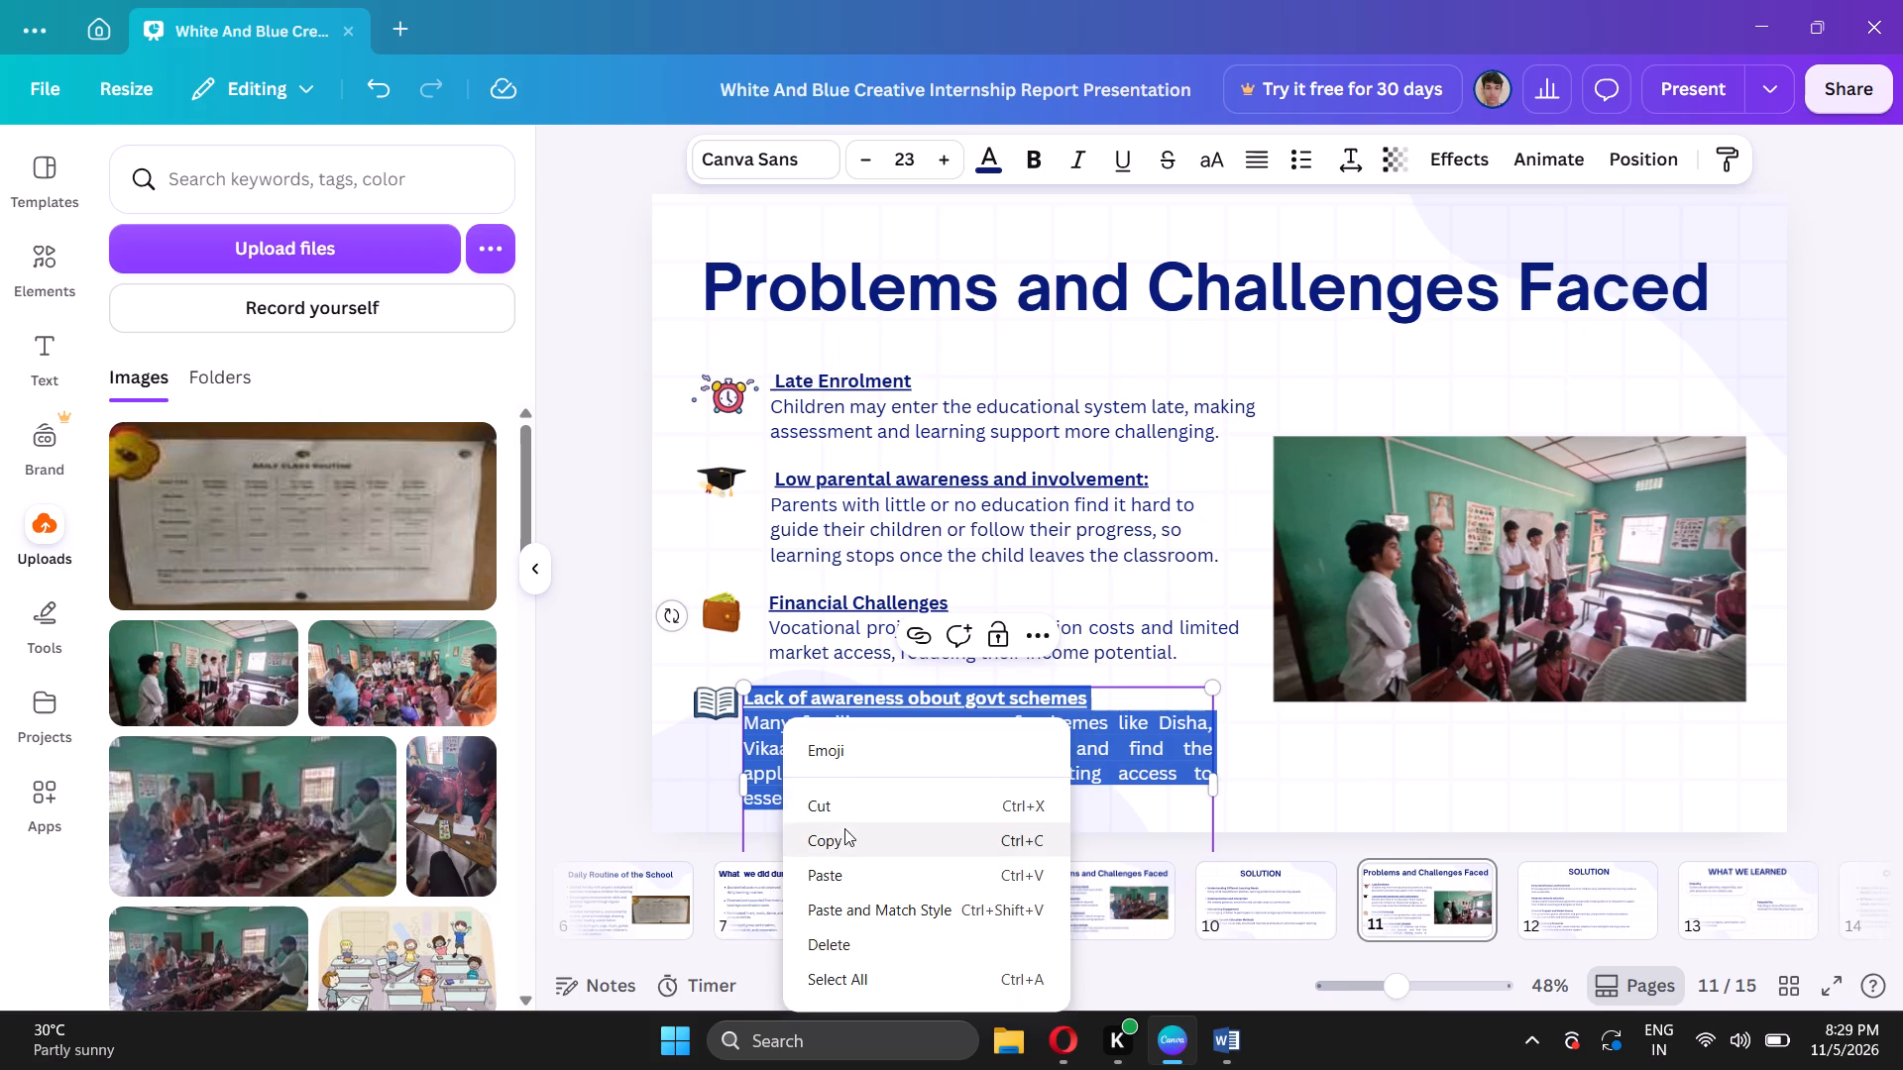
pyautogui.click(851, 836)
pyautogui.click(1902, 747)
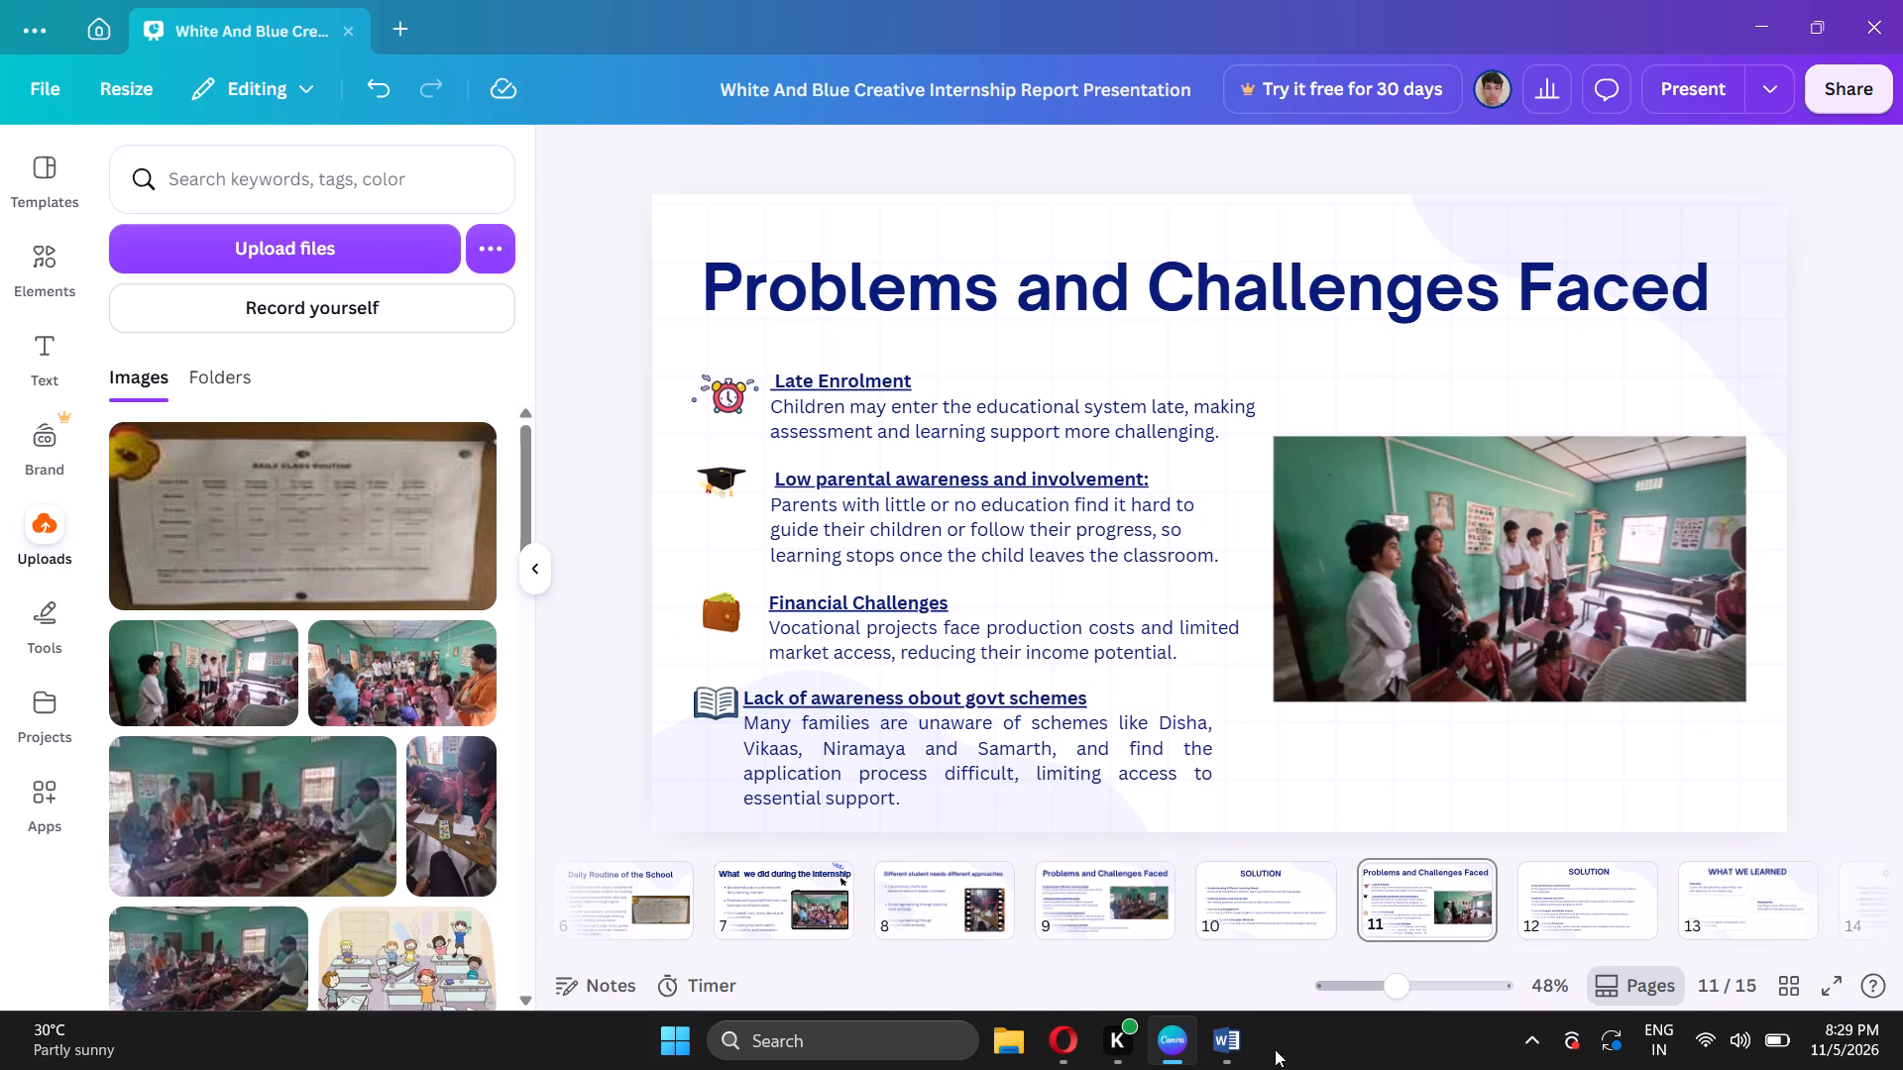
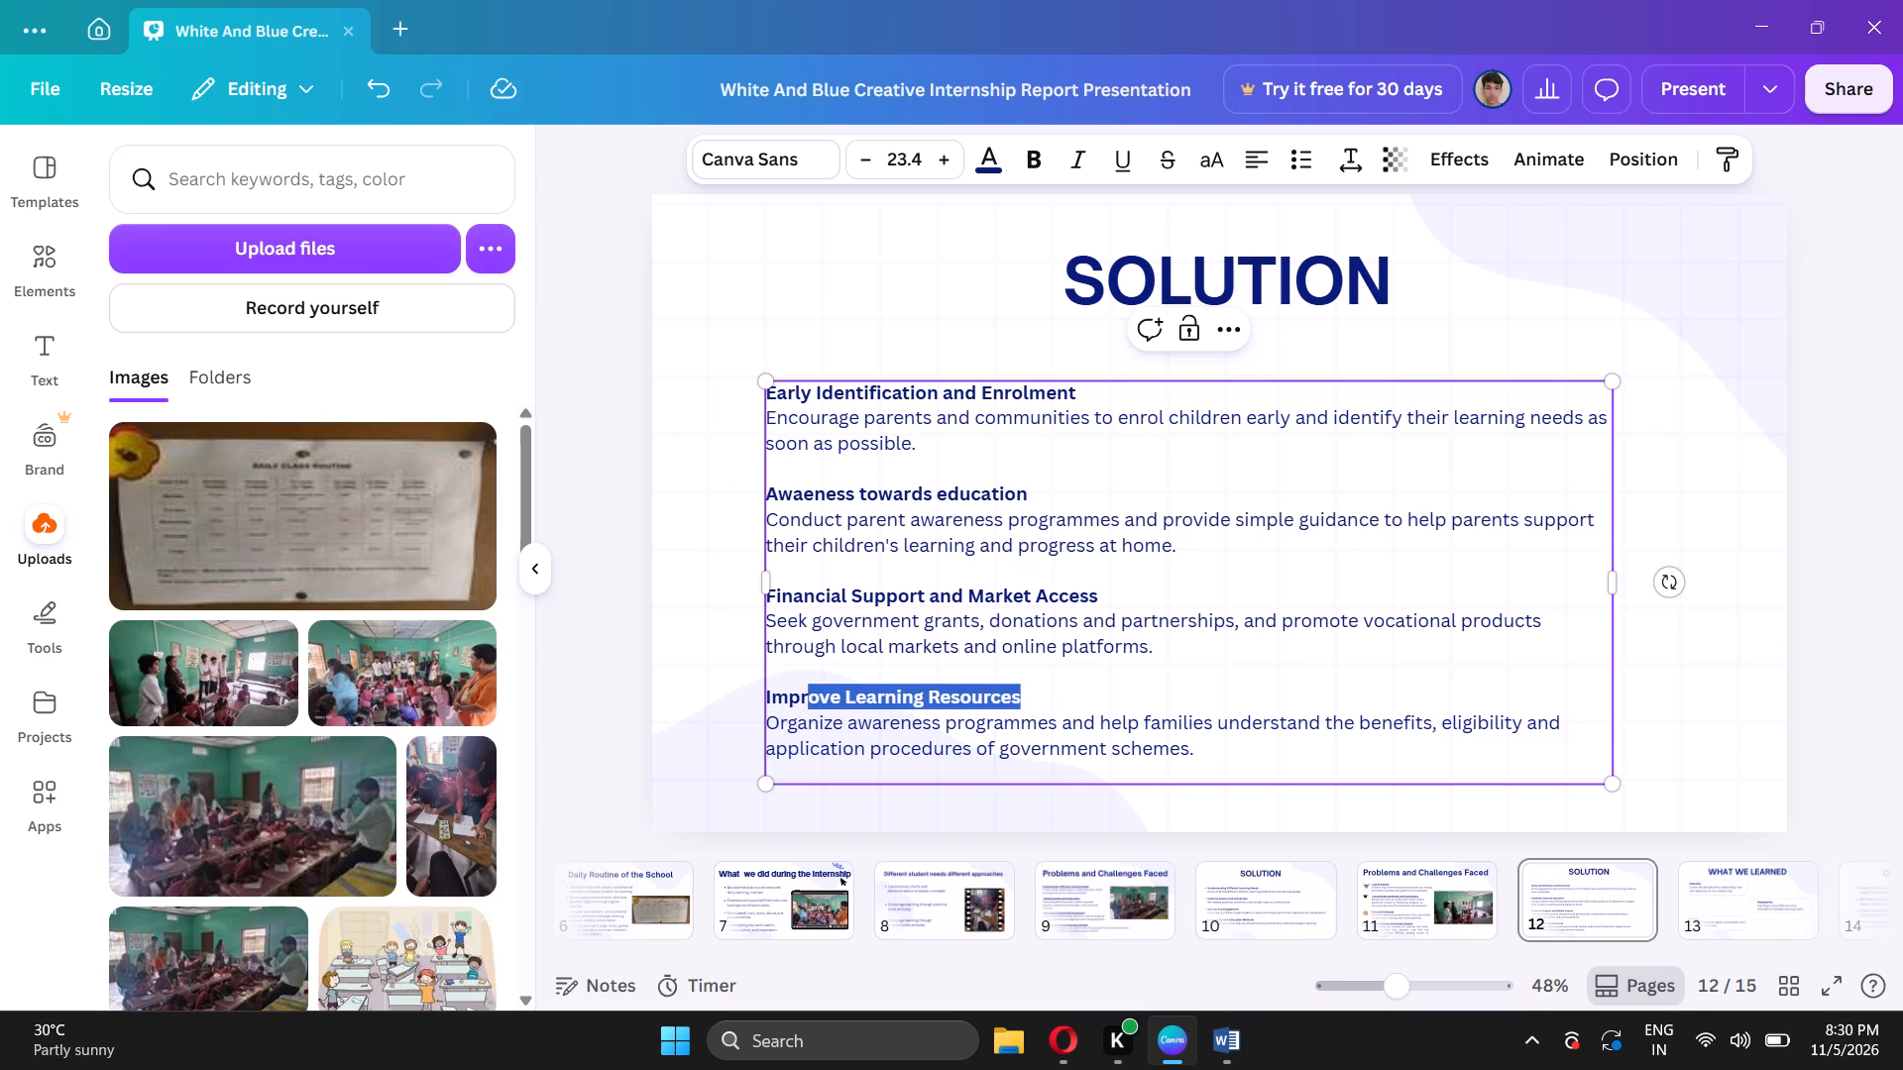
pyautogui.moveTo(799, 692); pyautogui.dragTo(768, 692)
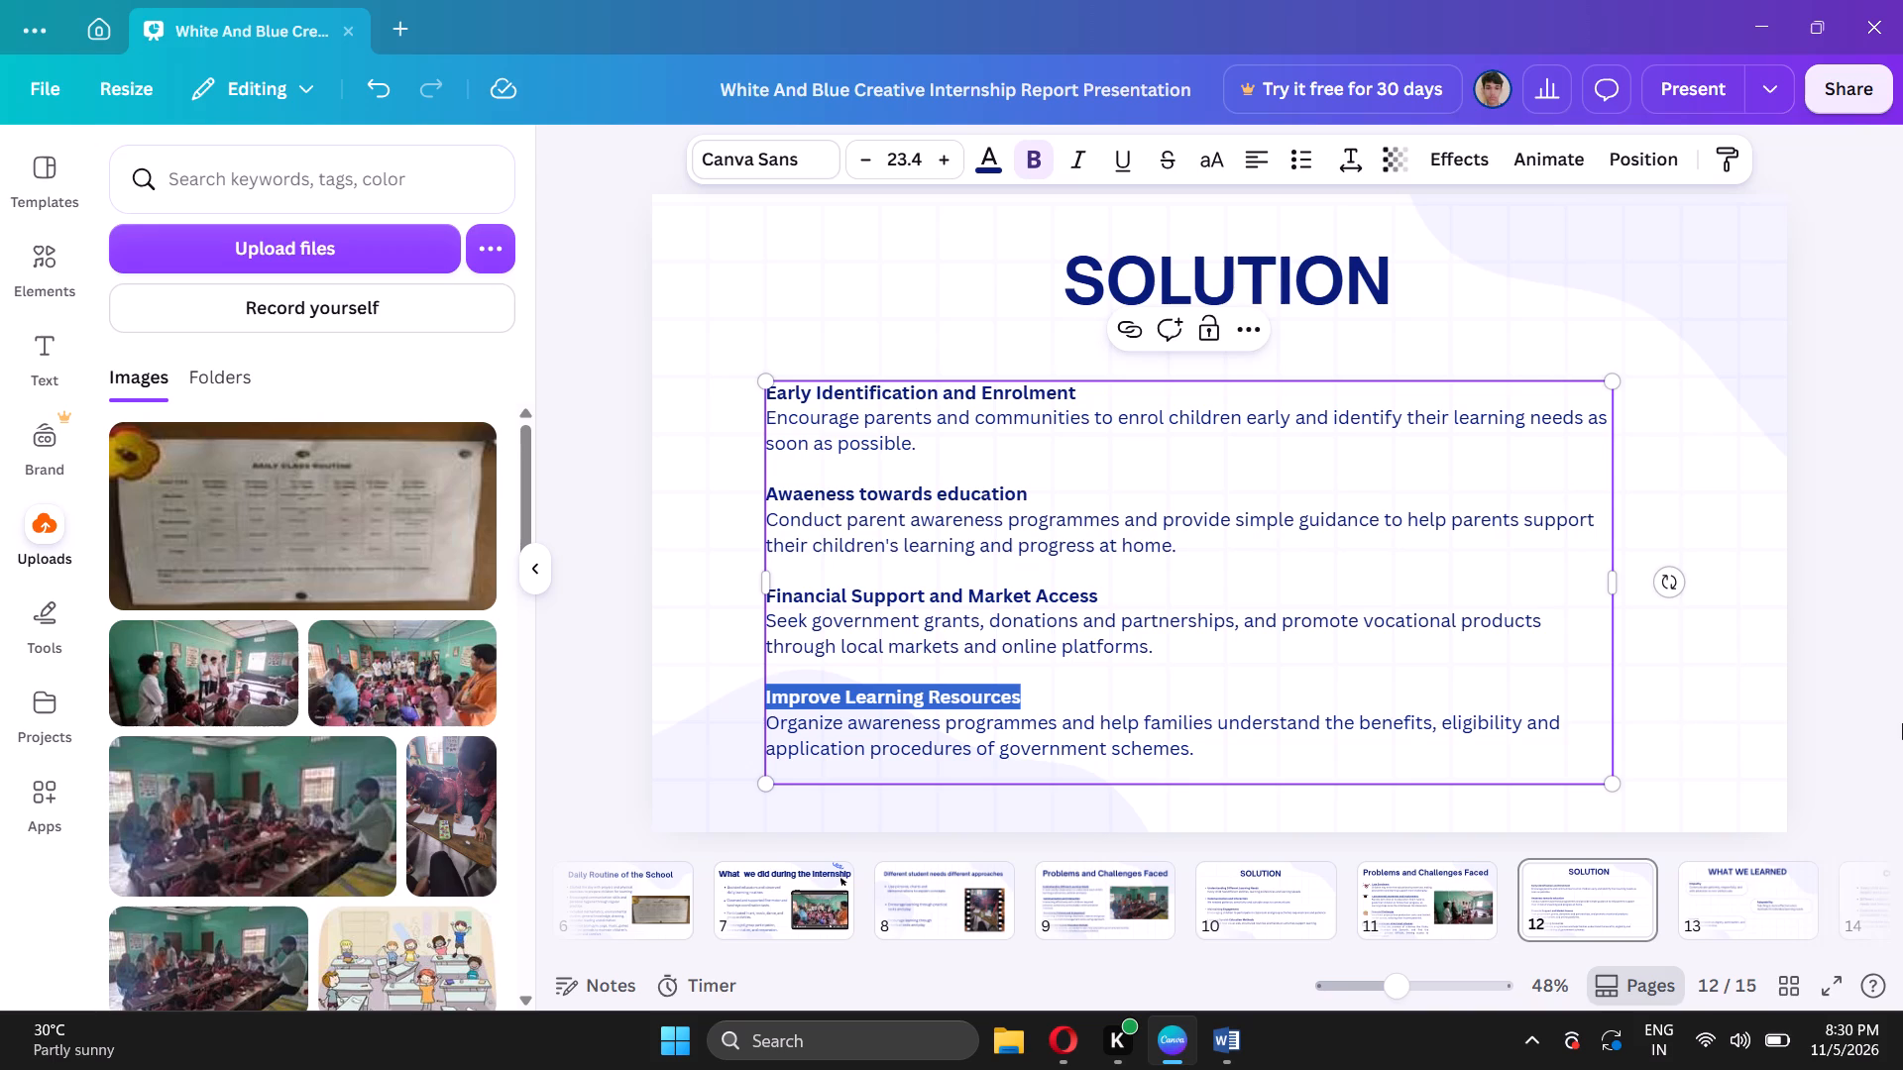
pyautogui.write('eaching')
pyautogui.press('space')
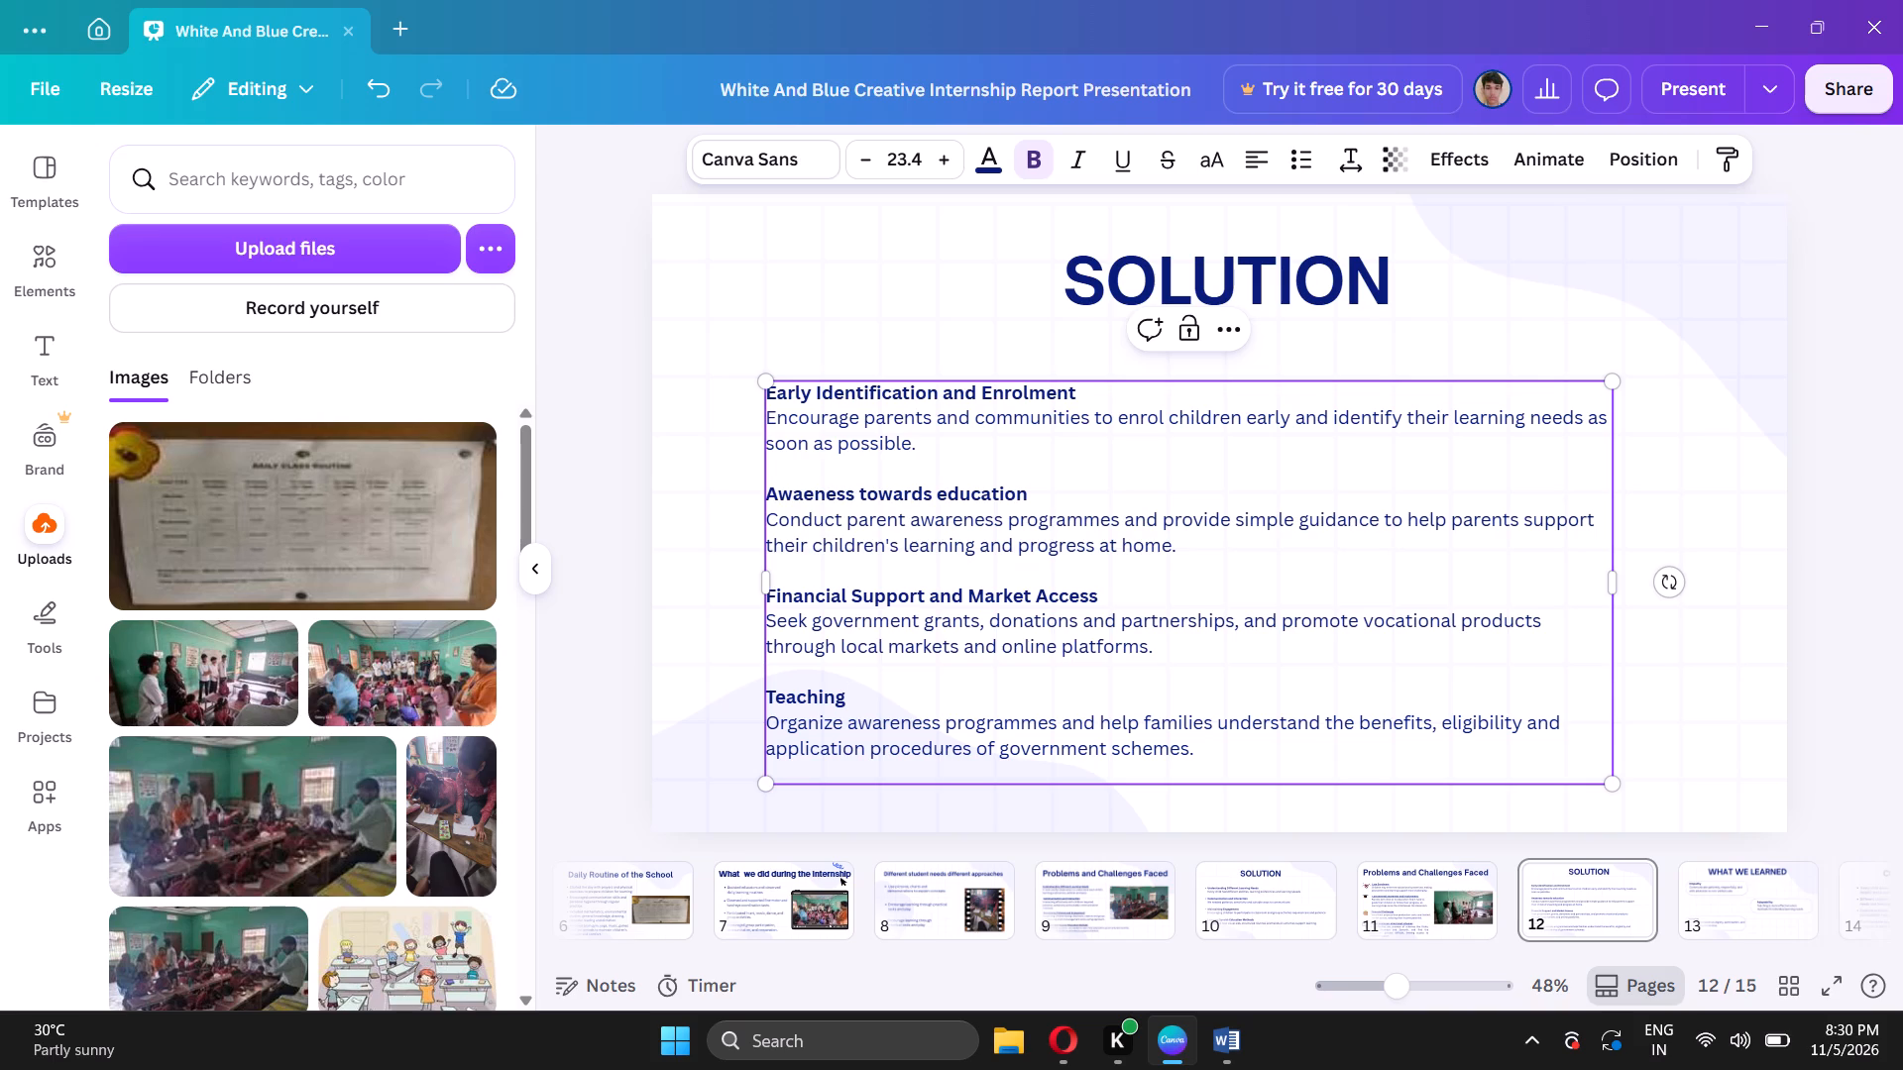
pyautogui.write('them')
pyautogui.press('BackSpace')
pyautogui.press('BackSpace')
pyautogui.press('BackSpace')
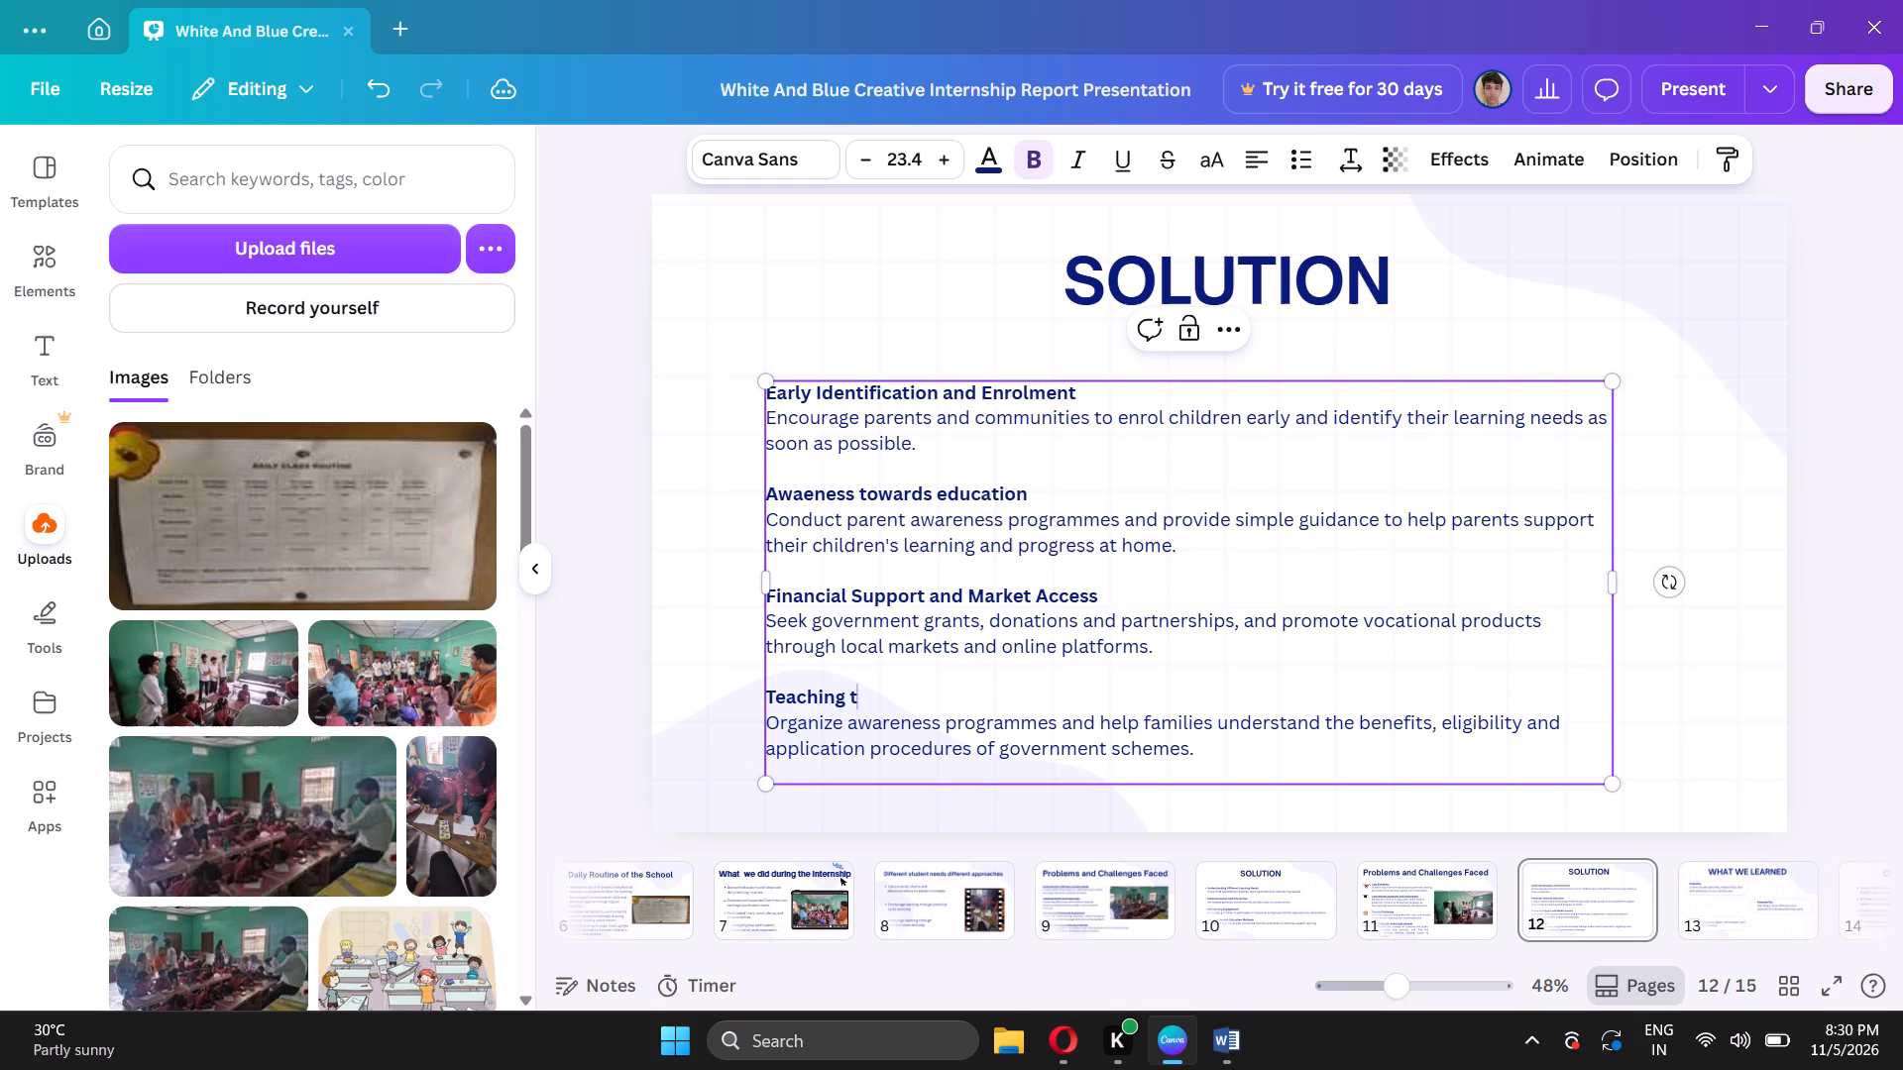
pyautogui.press('BackSpace')
pyautogui.write('procudures')
pyautogui.press('space')
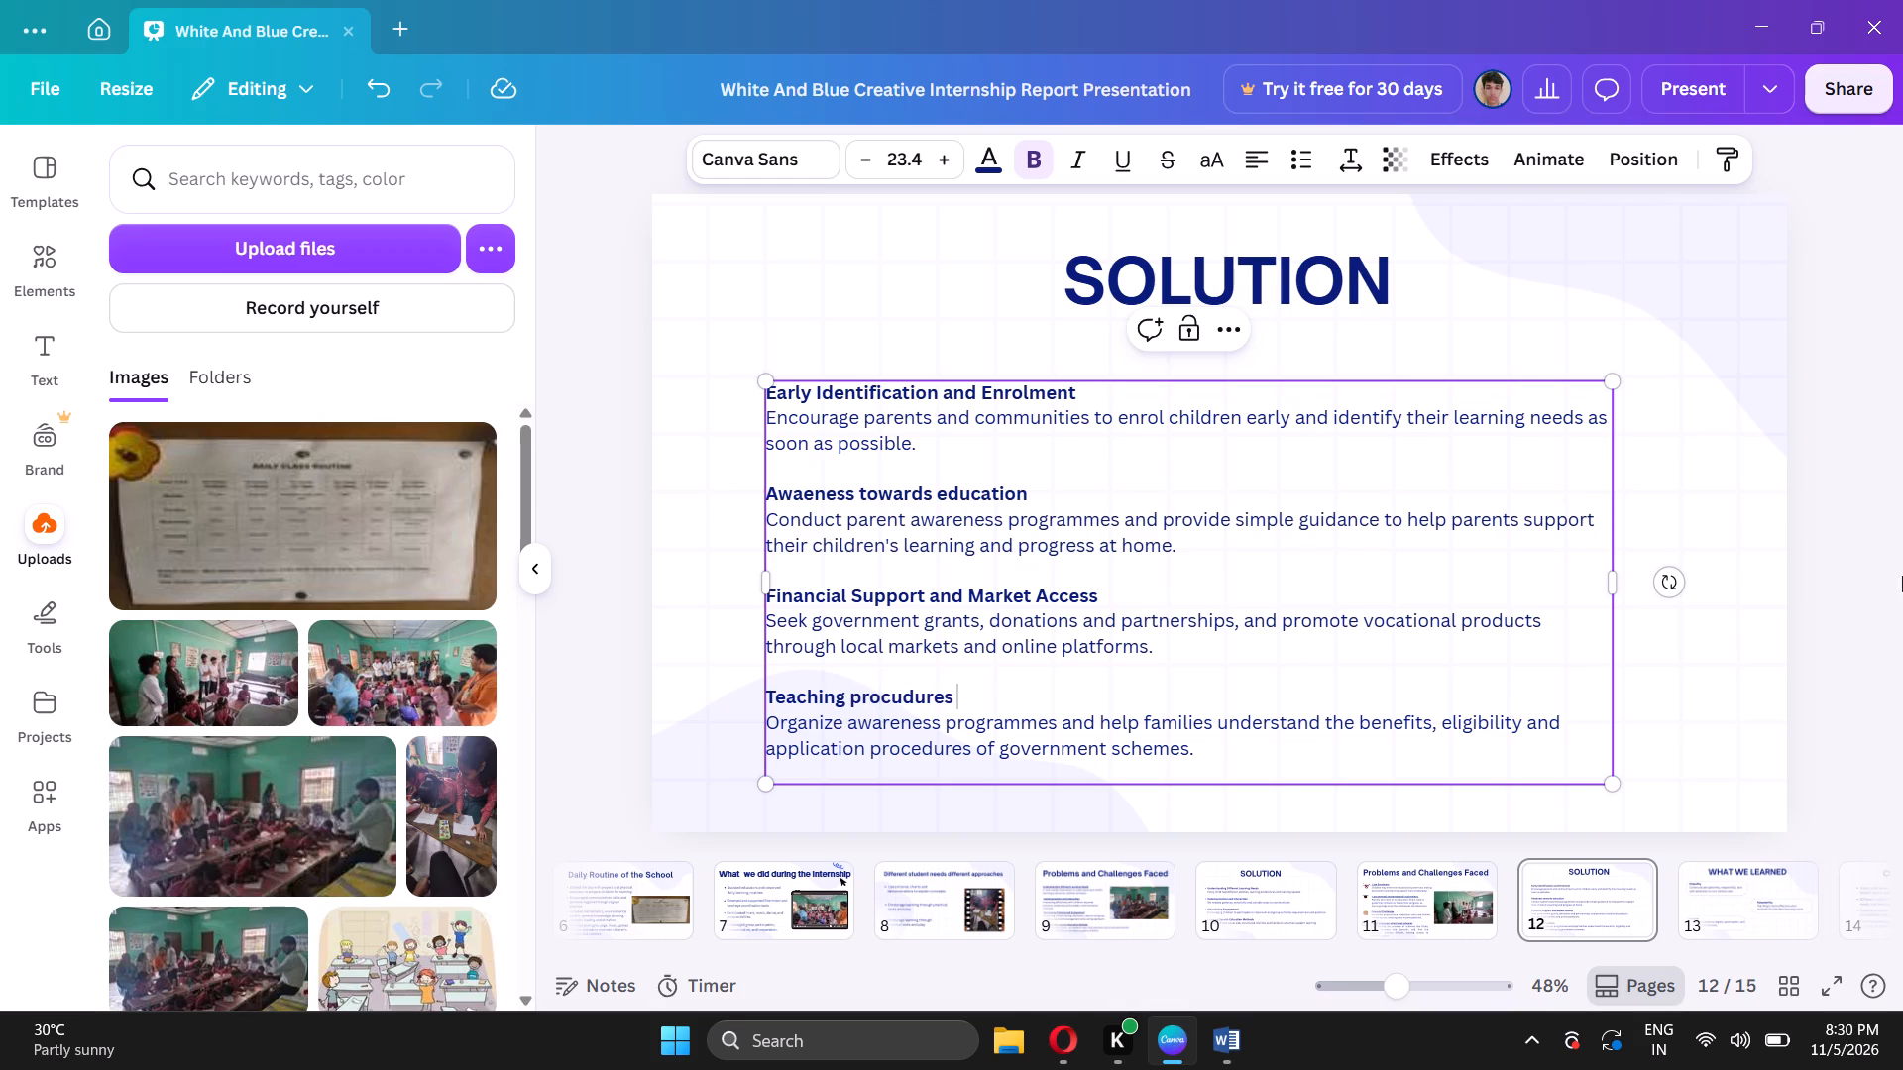
pyautogui.click(1826, 517)
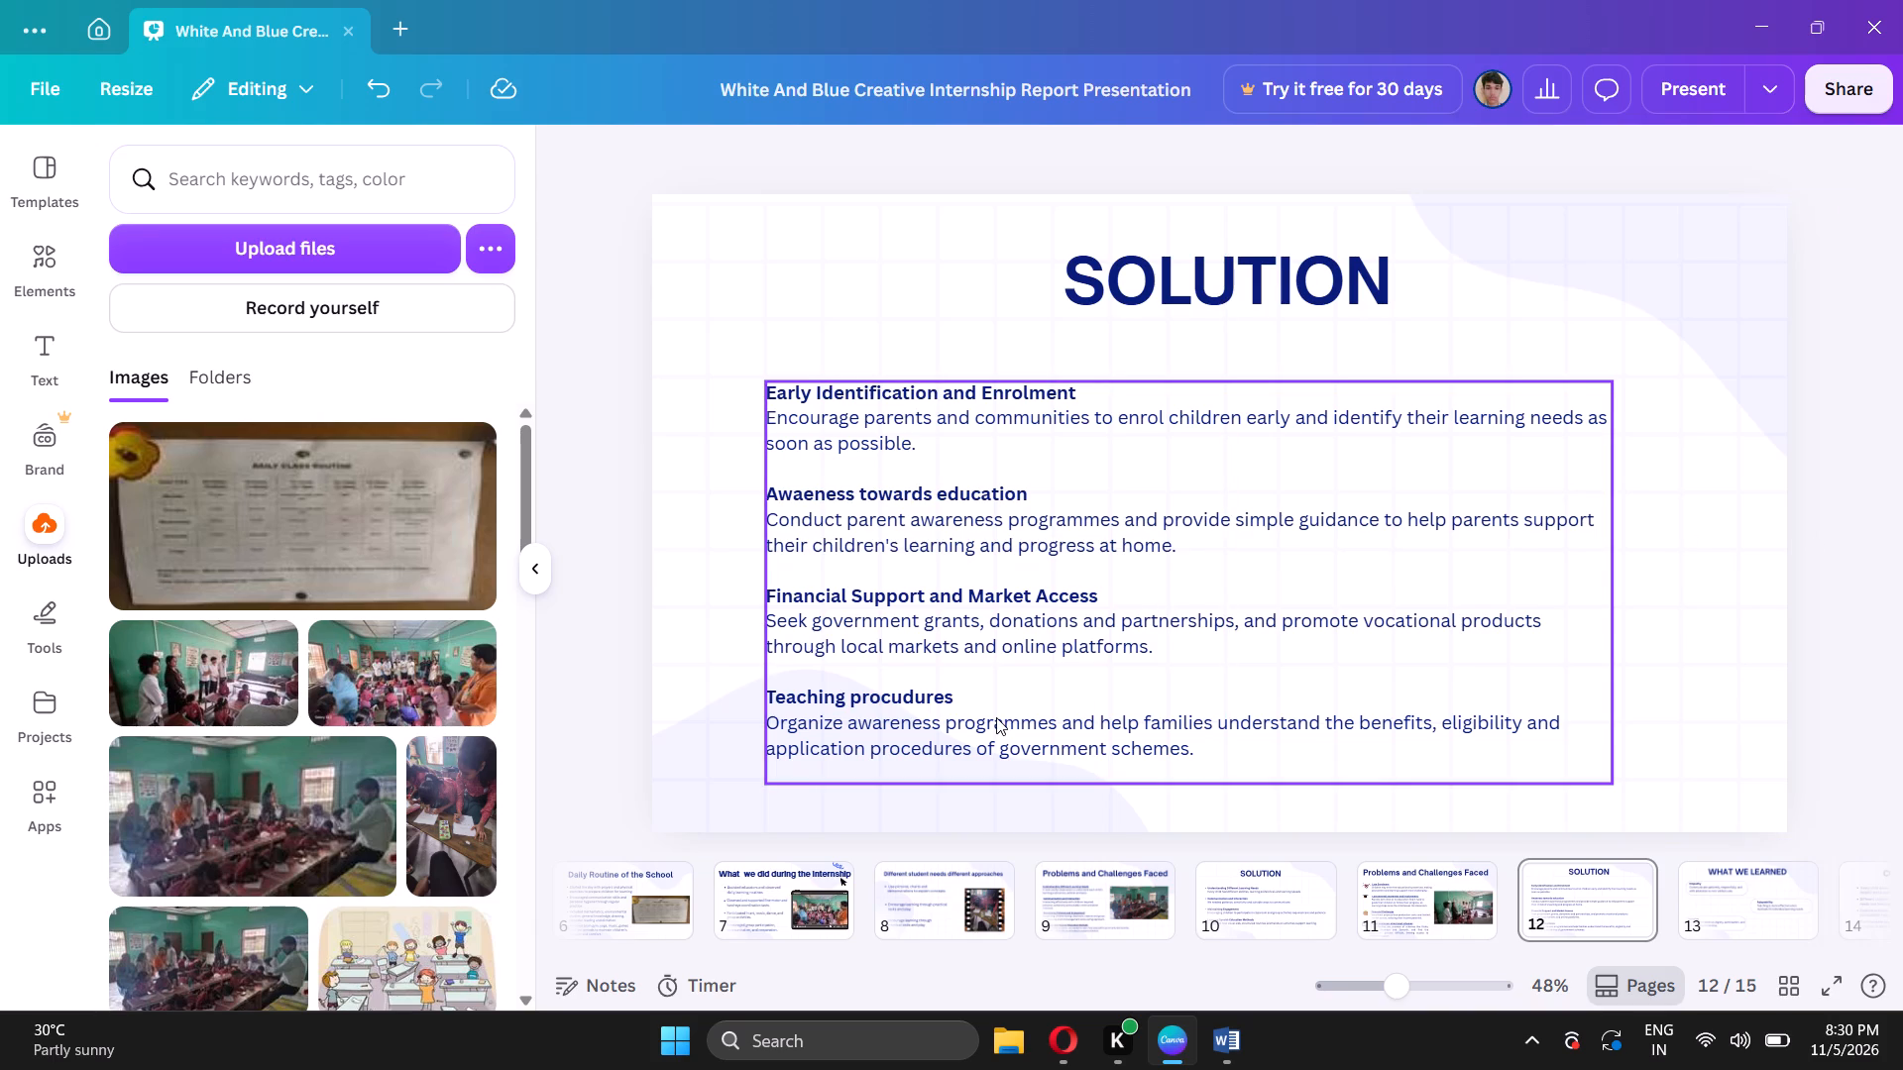
pyautogui.click(1852, 557)
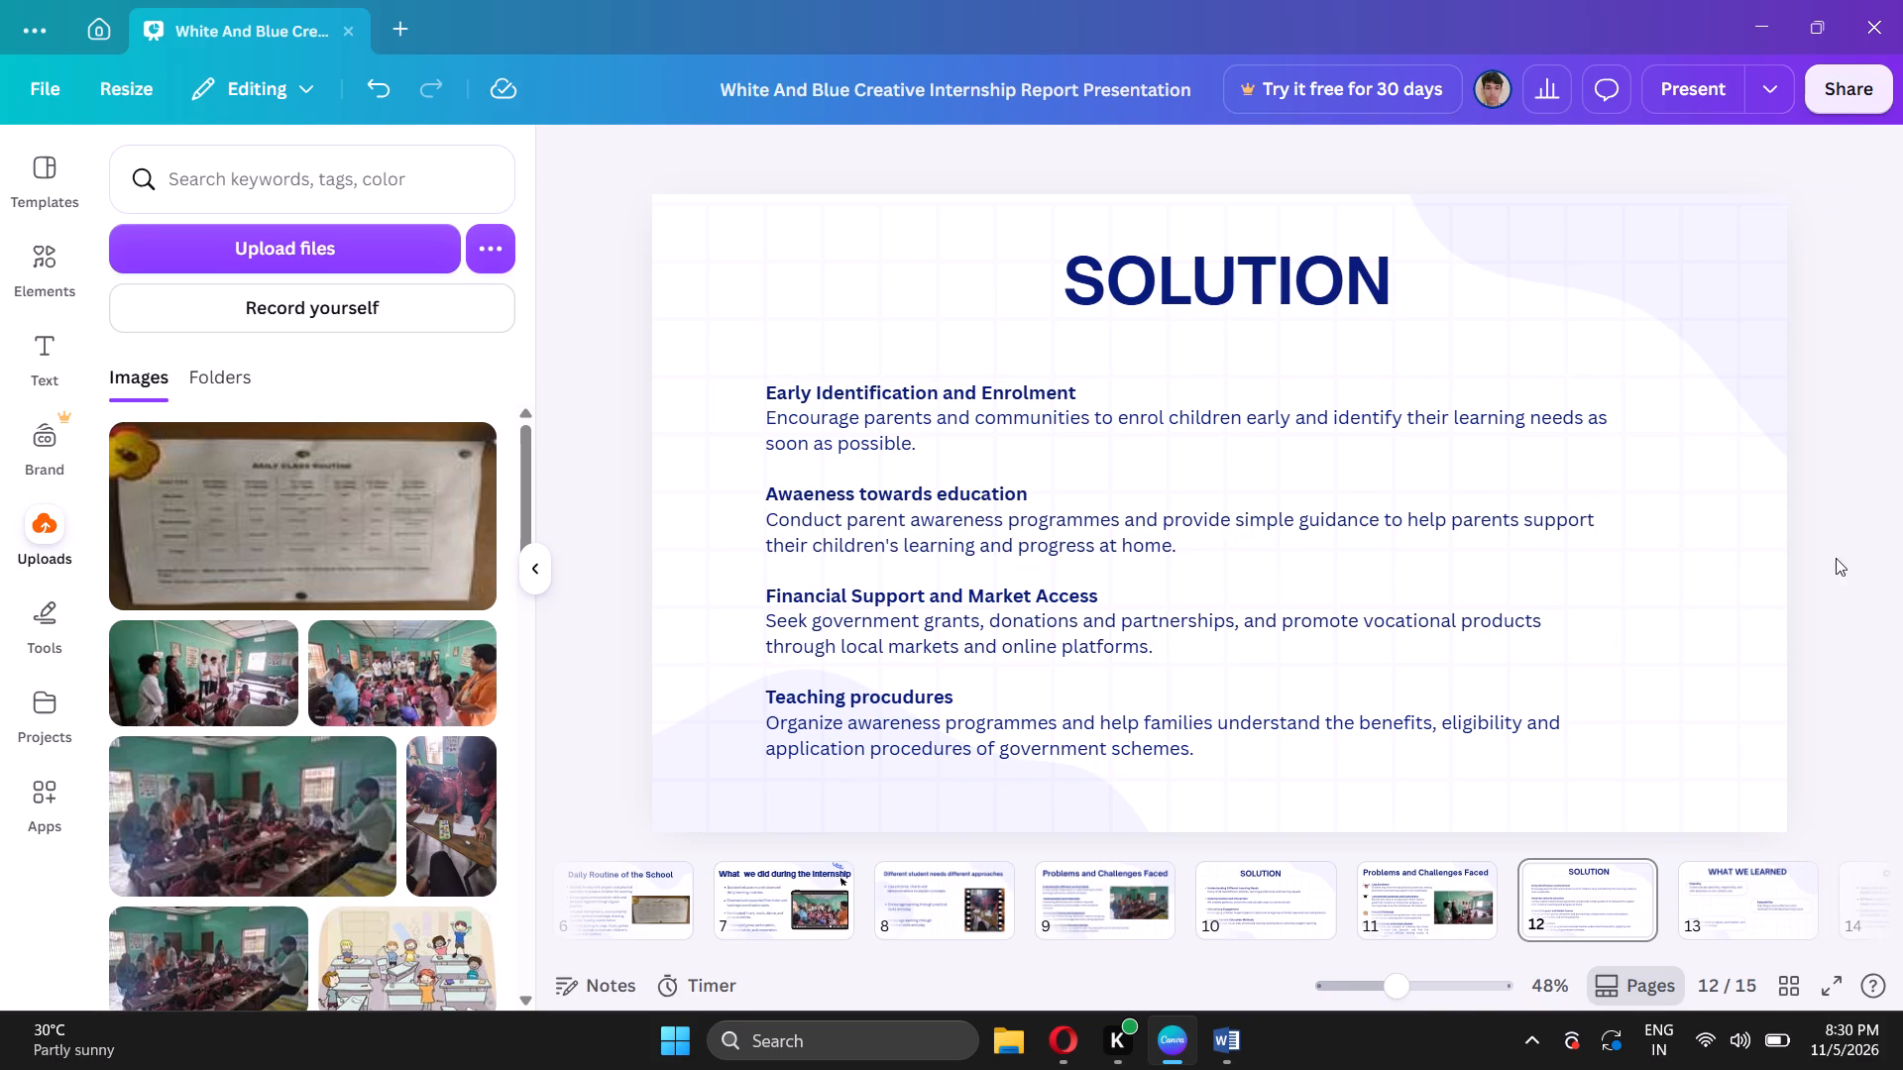
# Review pages 13 back to 7, checking the learnings, solutions, problems, teaching approaches and internship activities.
pyautogui.click(1725, 921)
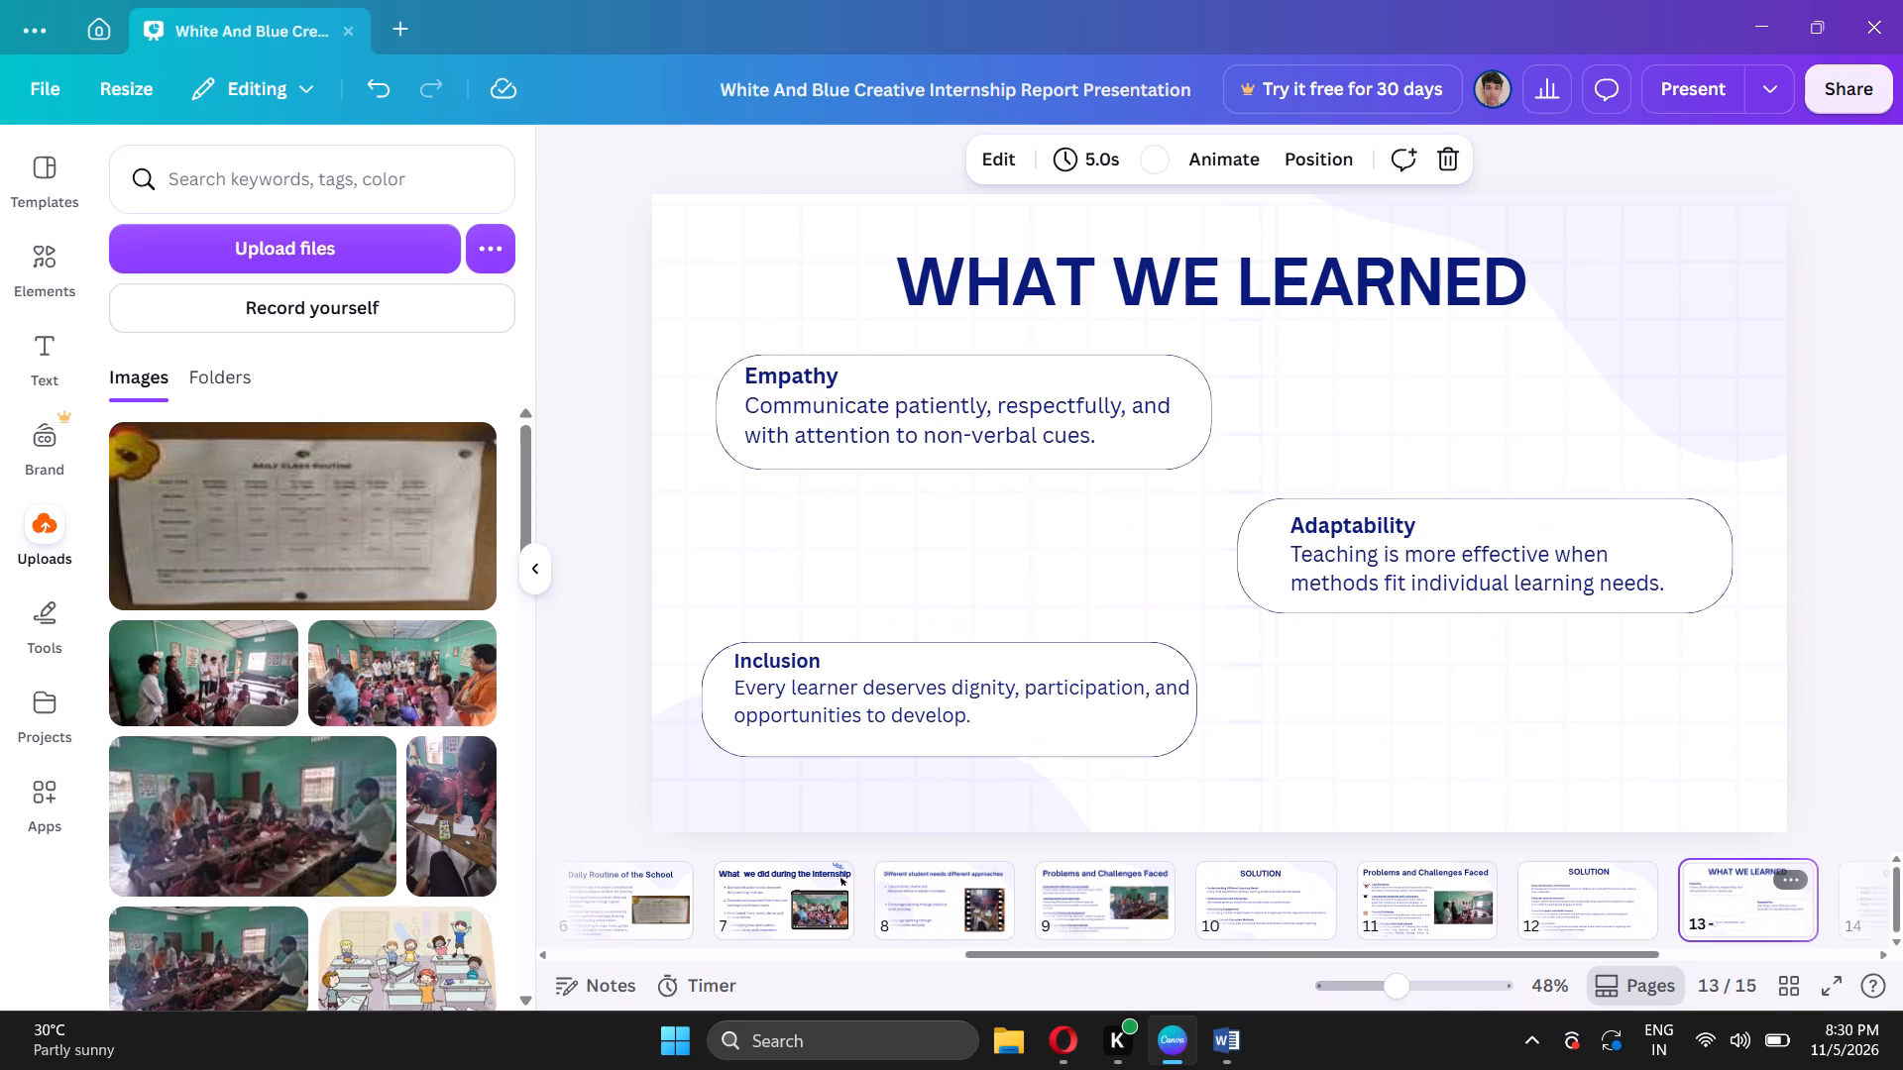
pyautogui.click(1566, 895)
pyautogui.click(1401, 885)
pyautogui.click(1218, 920)
pyautogui.moveTo(1062, 905); pyautogui.dragTo(1053, 905)
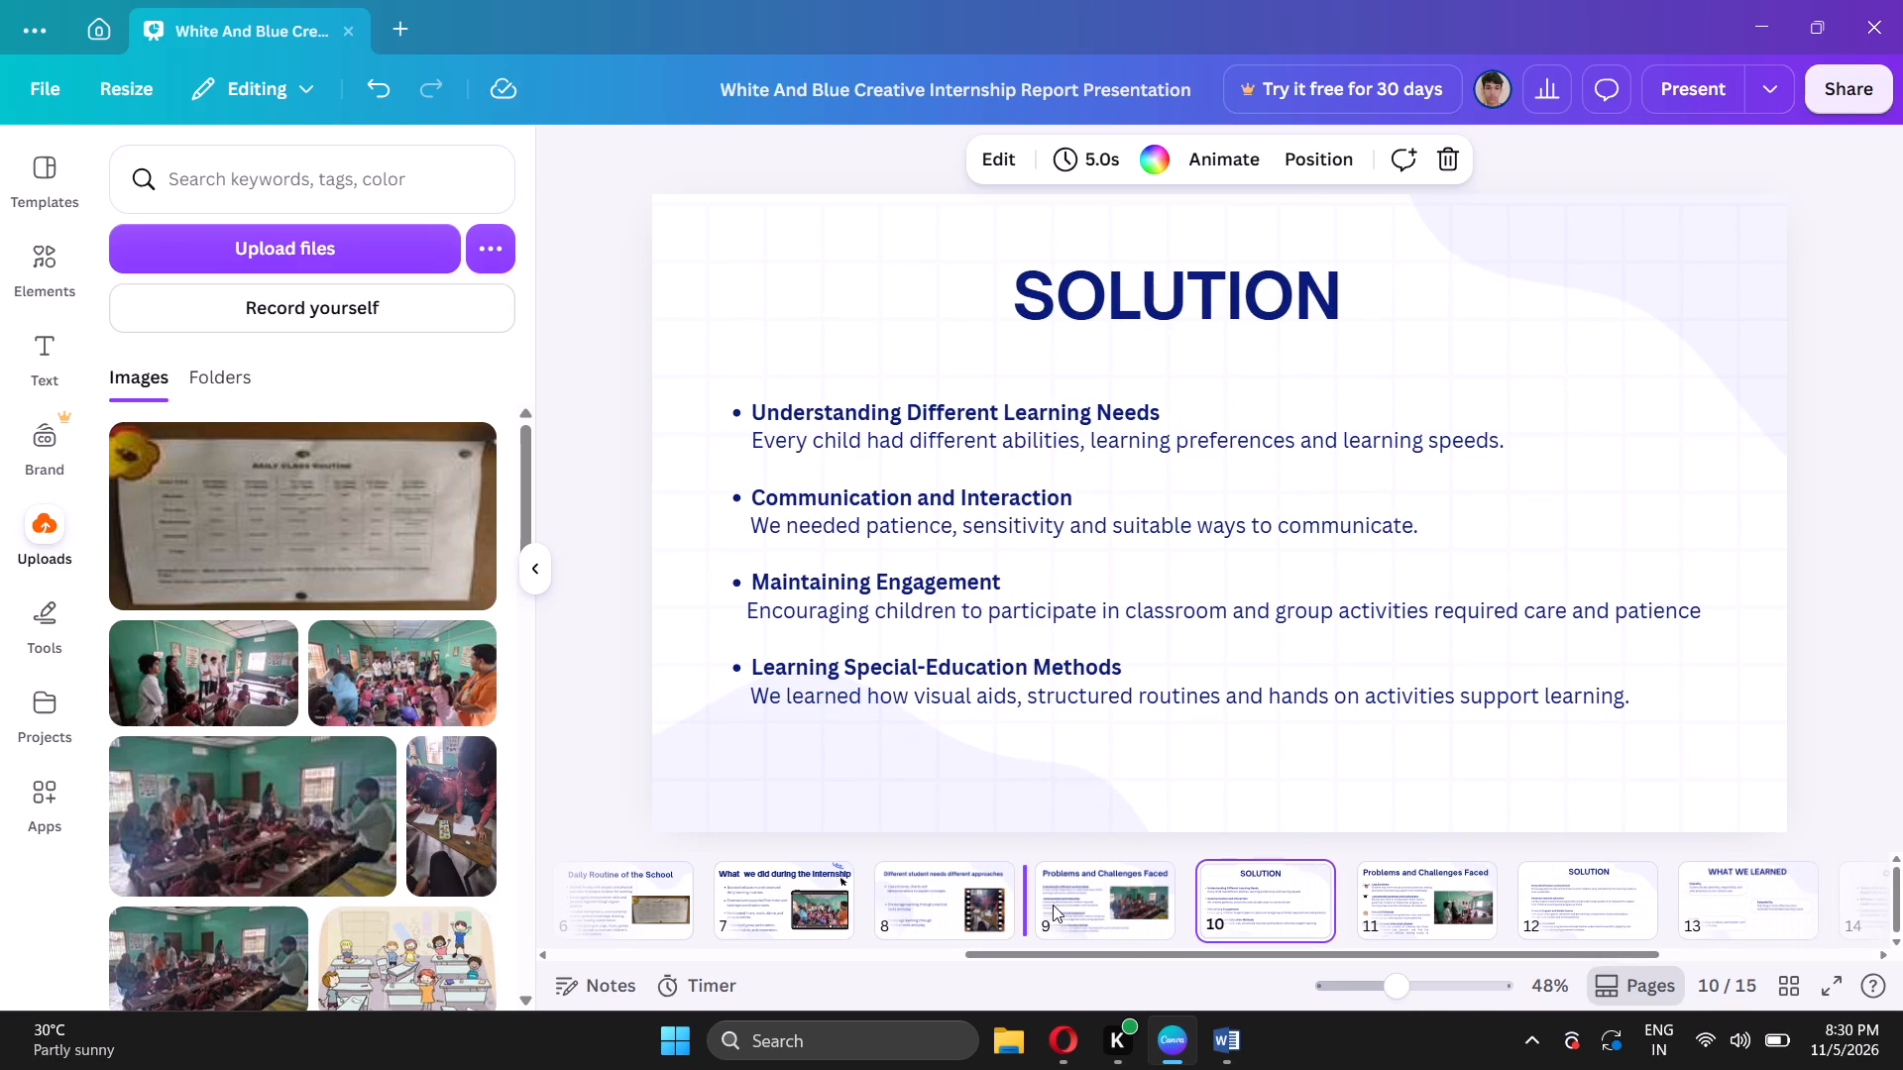
pyautogui.click(1111, 900)
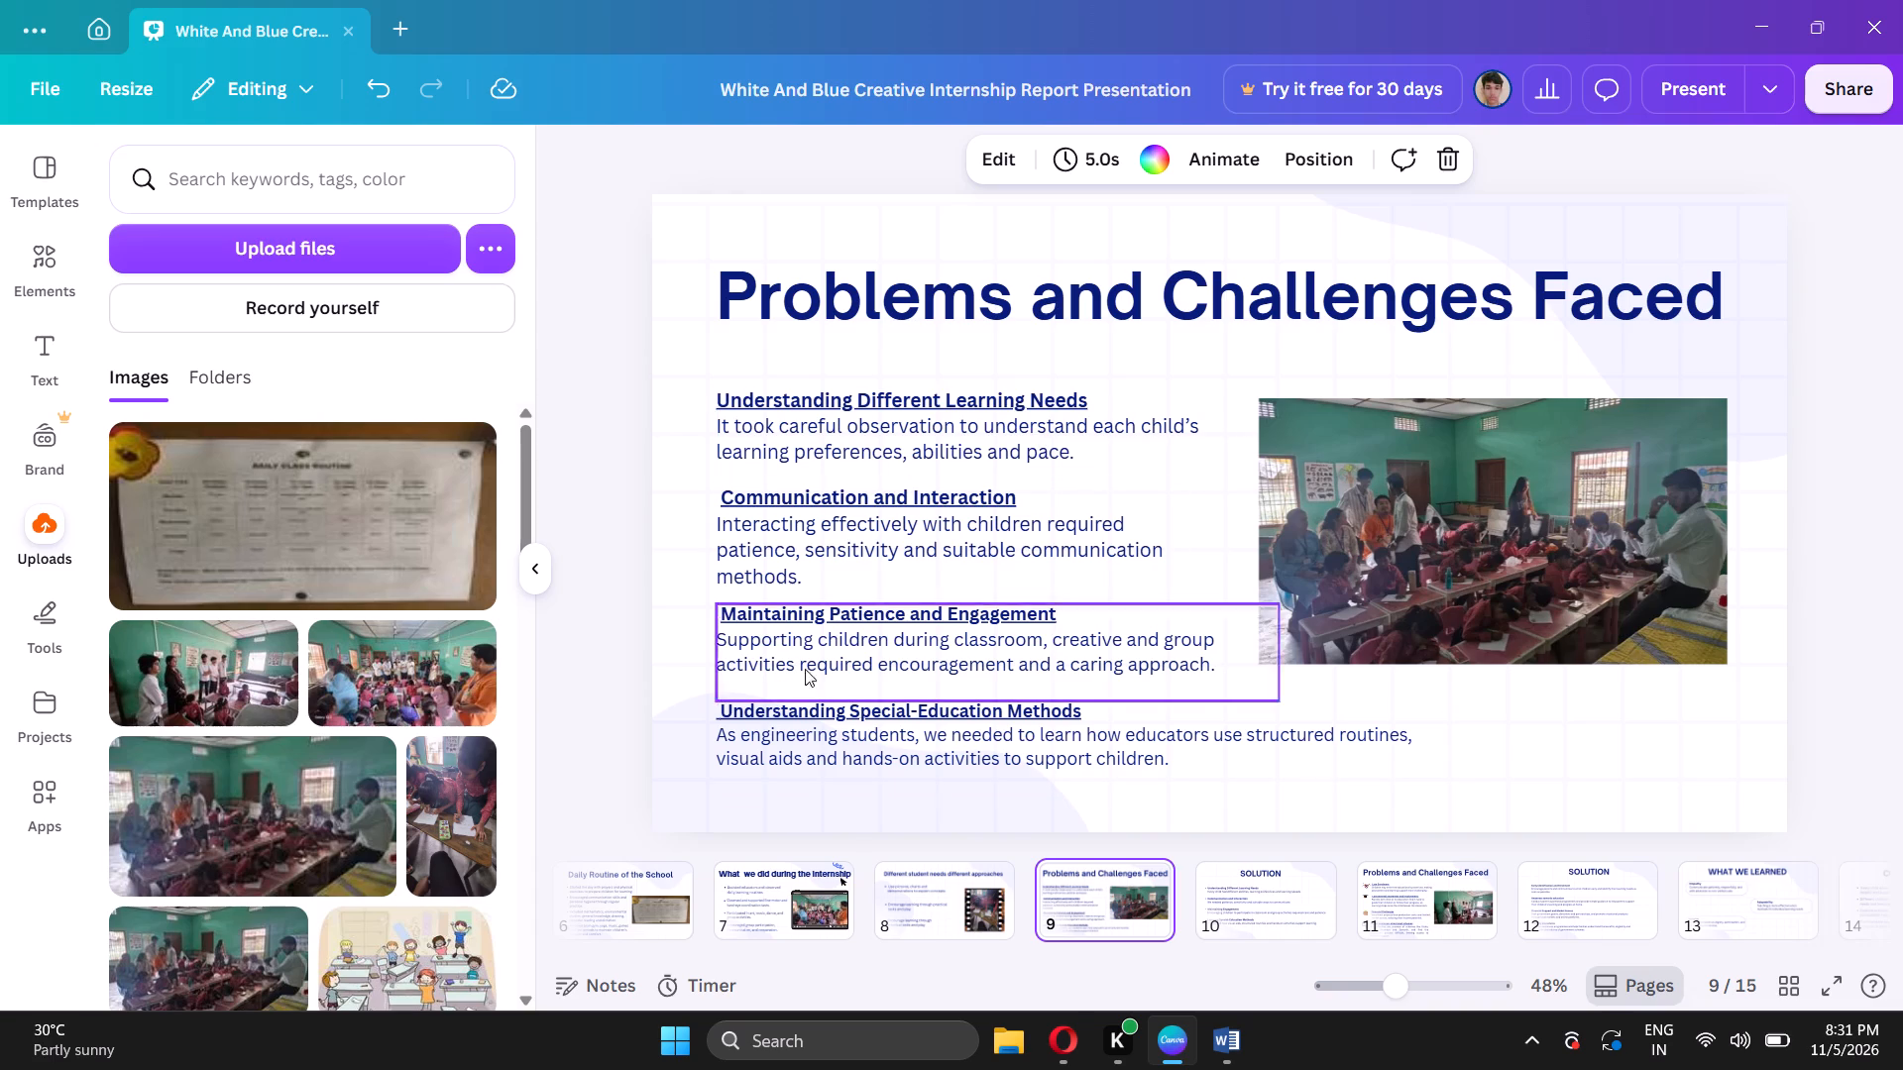
pyautogui.click(895, 895)
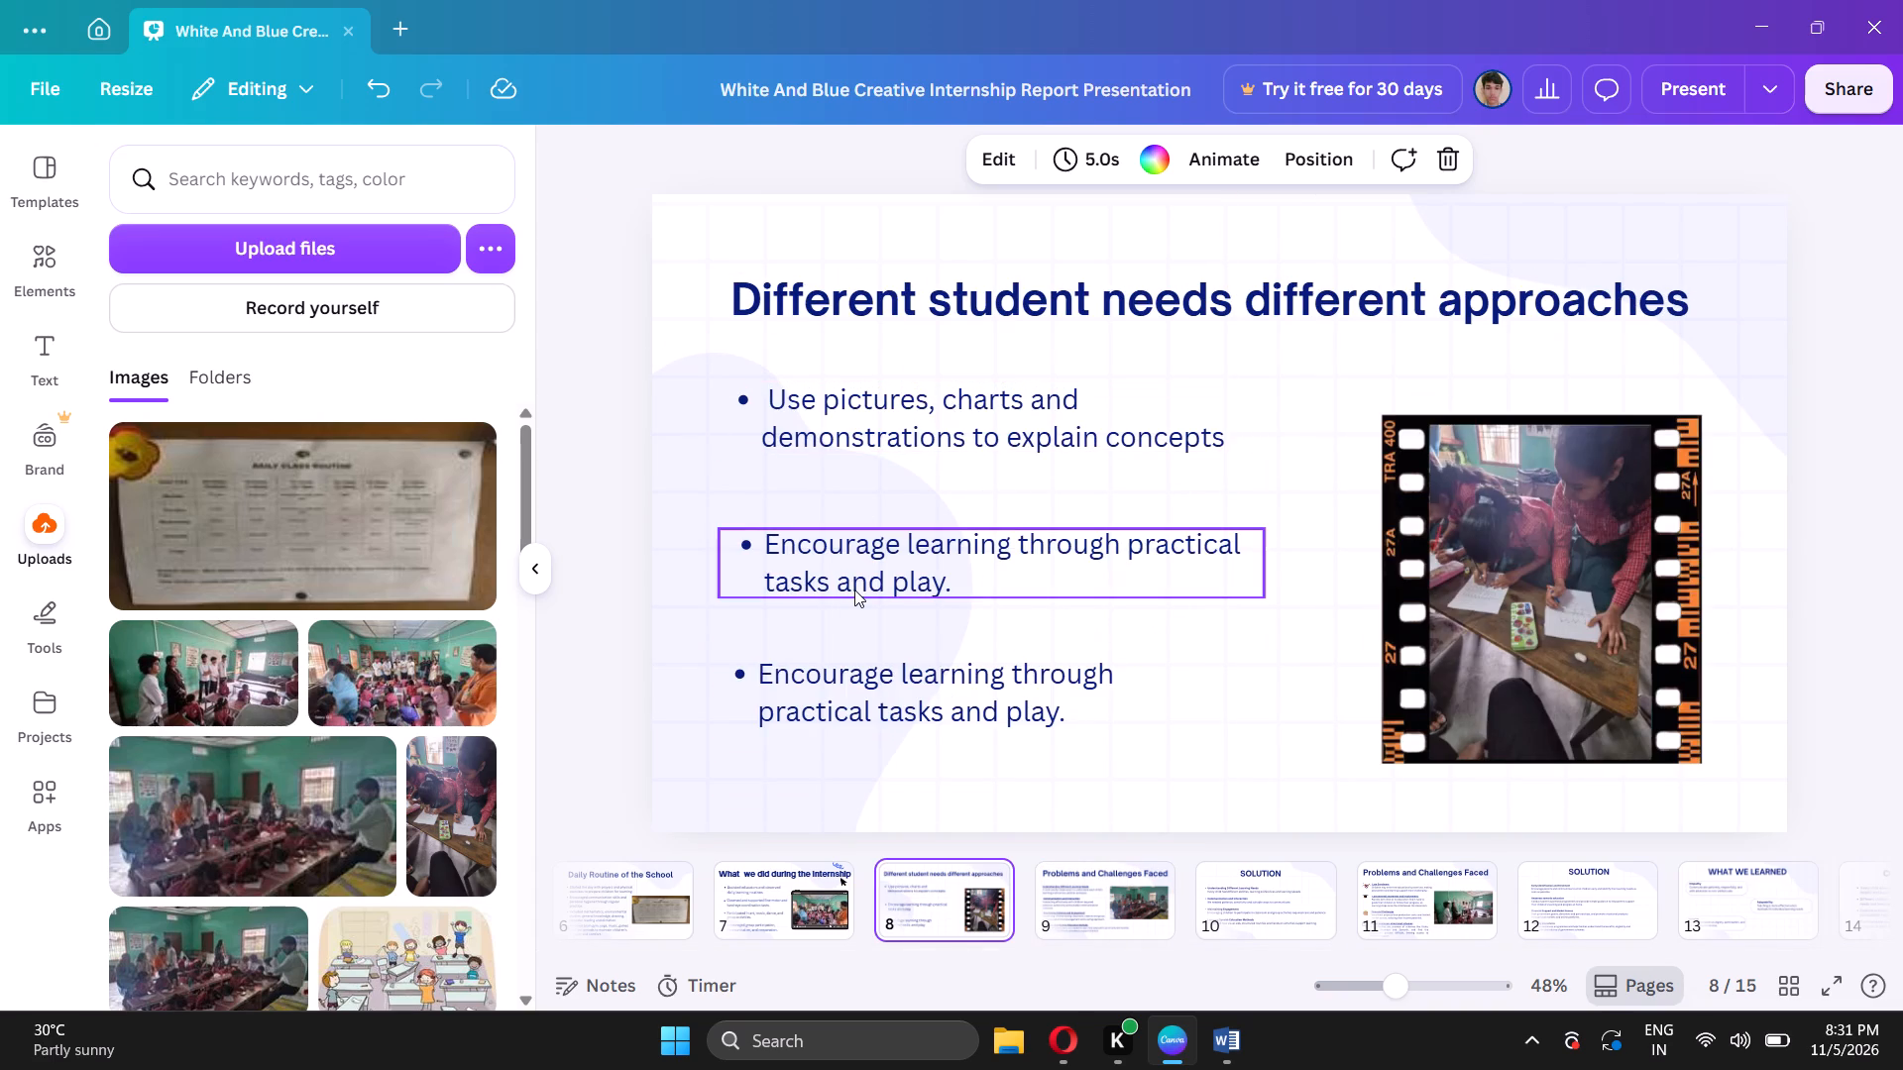
pyautogui.click(825, 864)
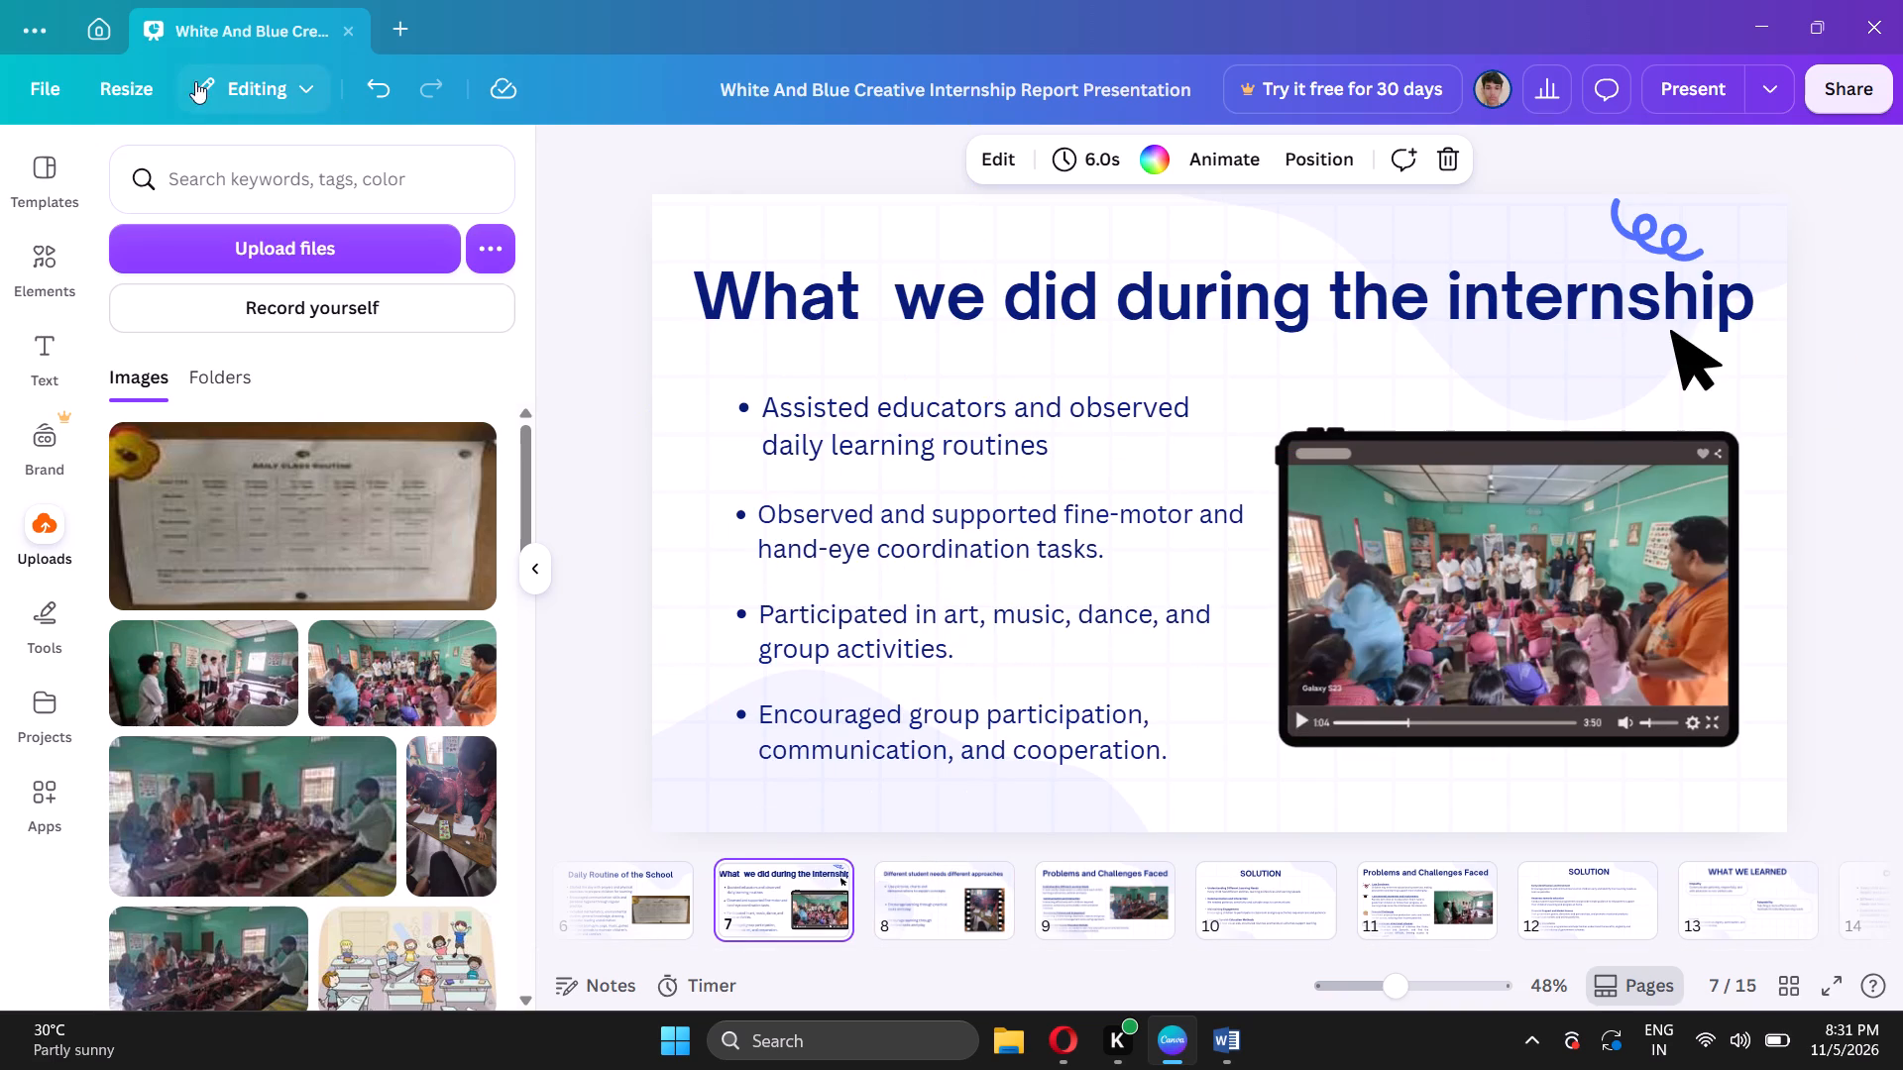
# Download all pages as a standard PDF to the Desktop, adding " fi" to the end of the suggested file name.
pyautogui.click(35, 80)
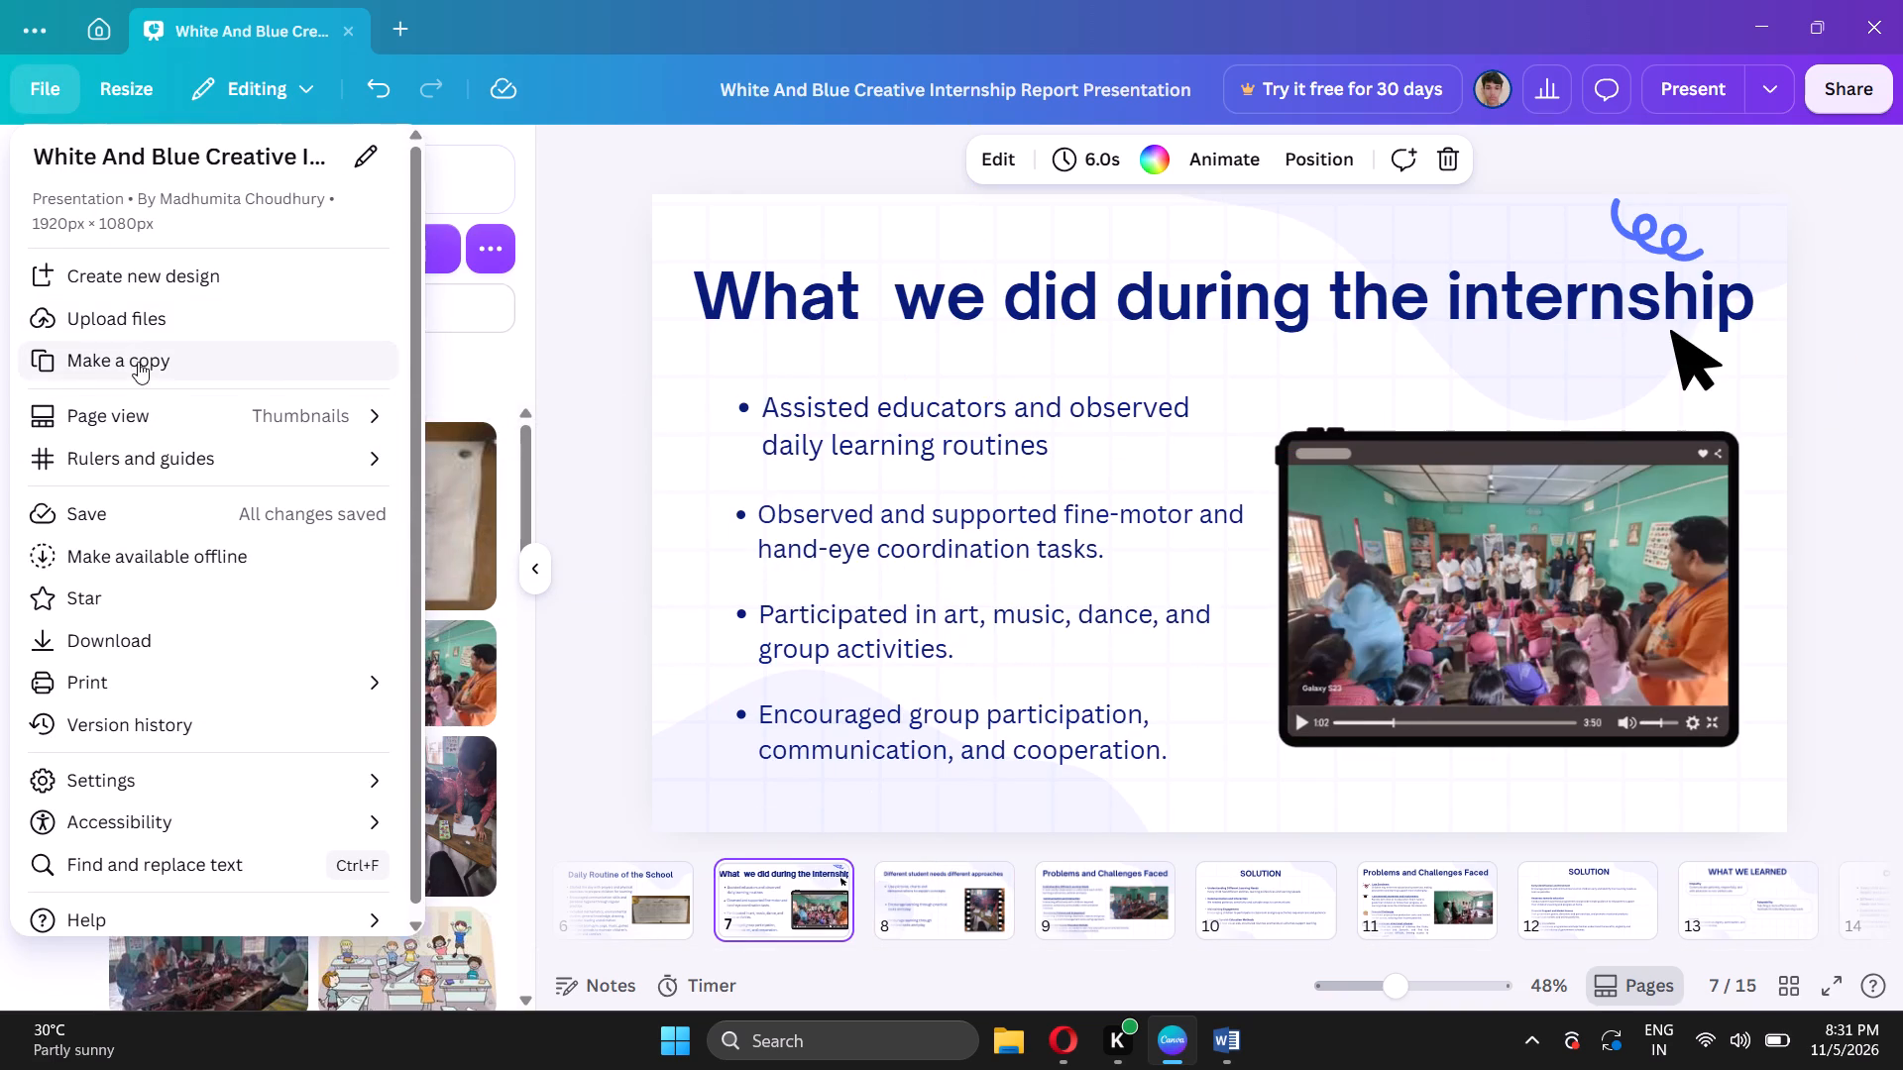
pyautogui.click(192, 636)
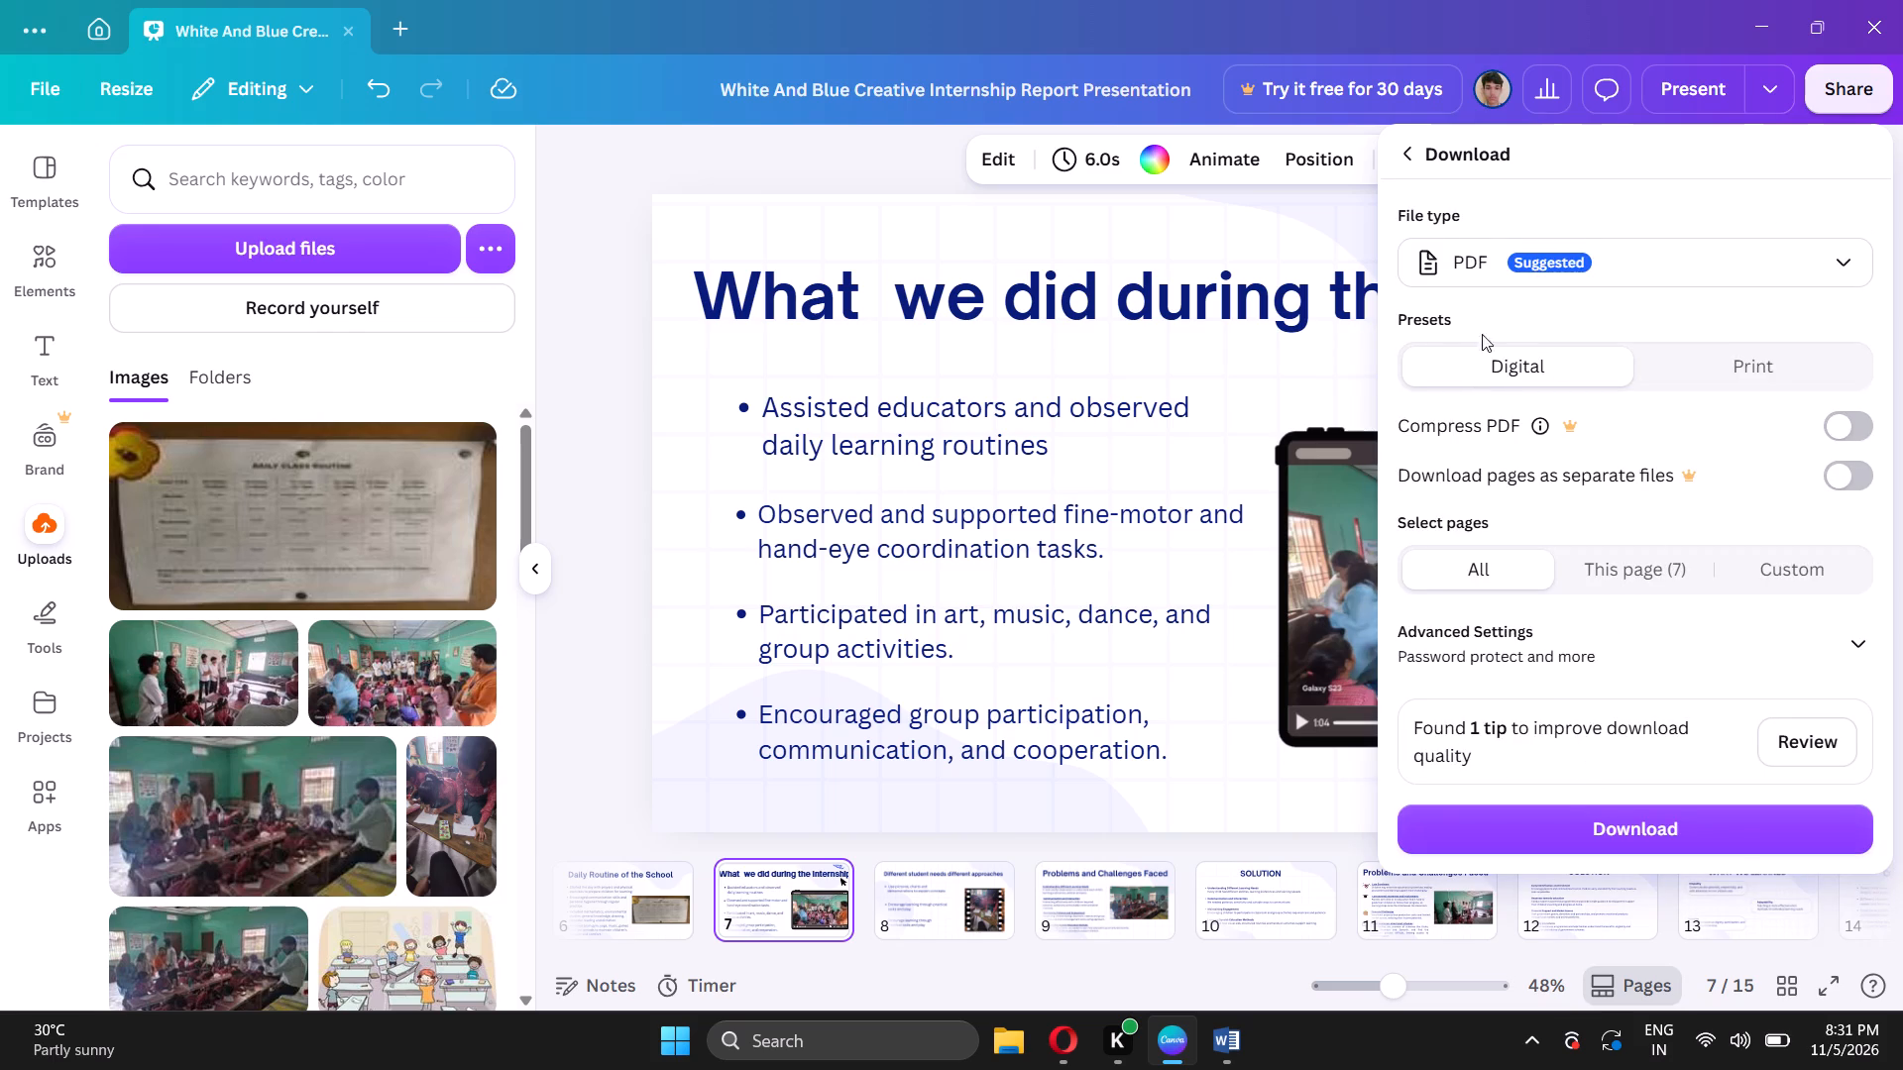
pyautogui.click(1572, 840)
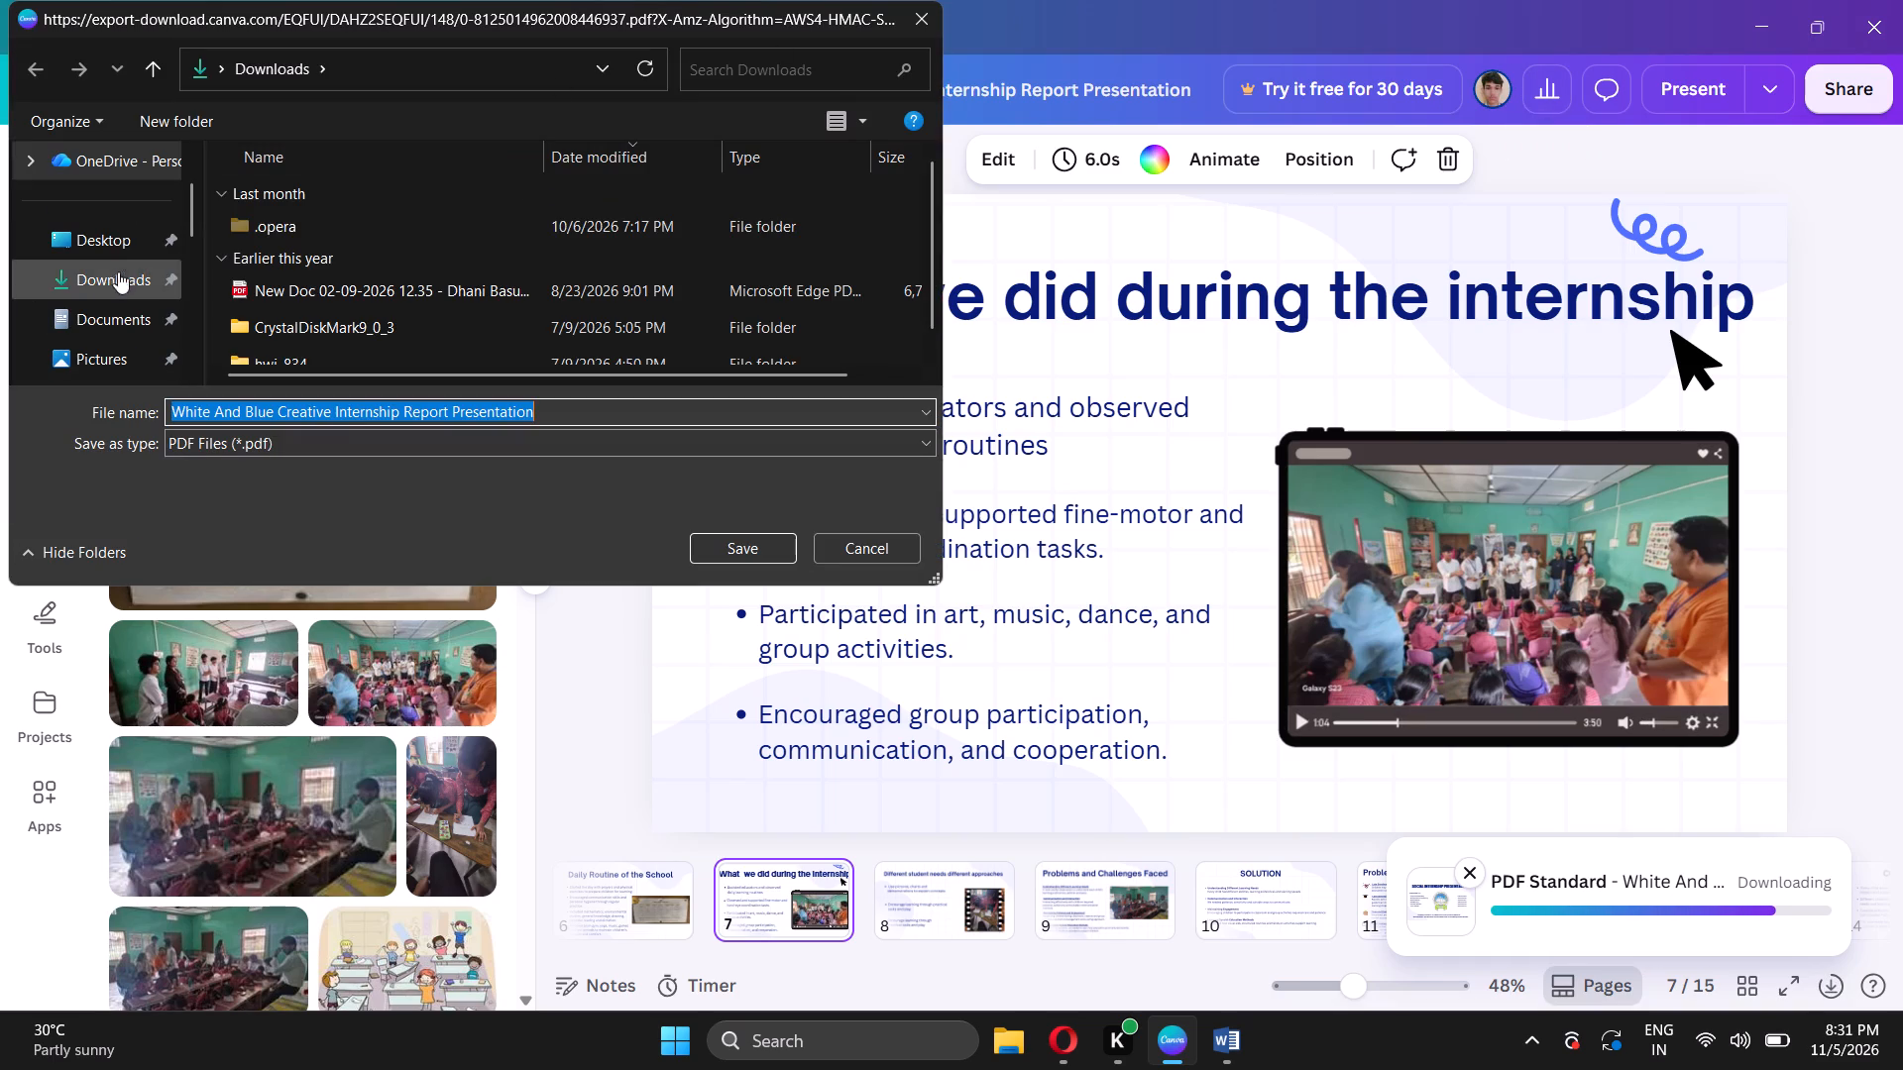
pyautogui.click(113, 249)
pyautogui.click(545, 412)
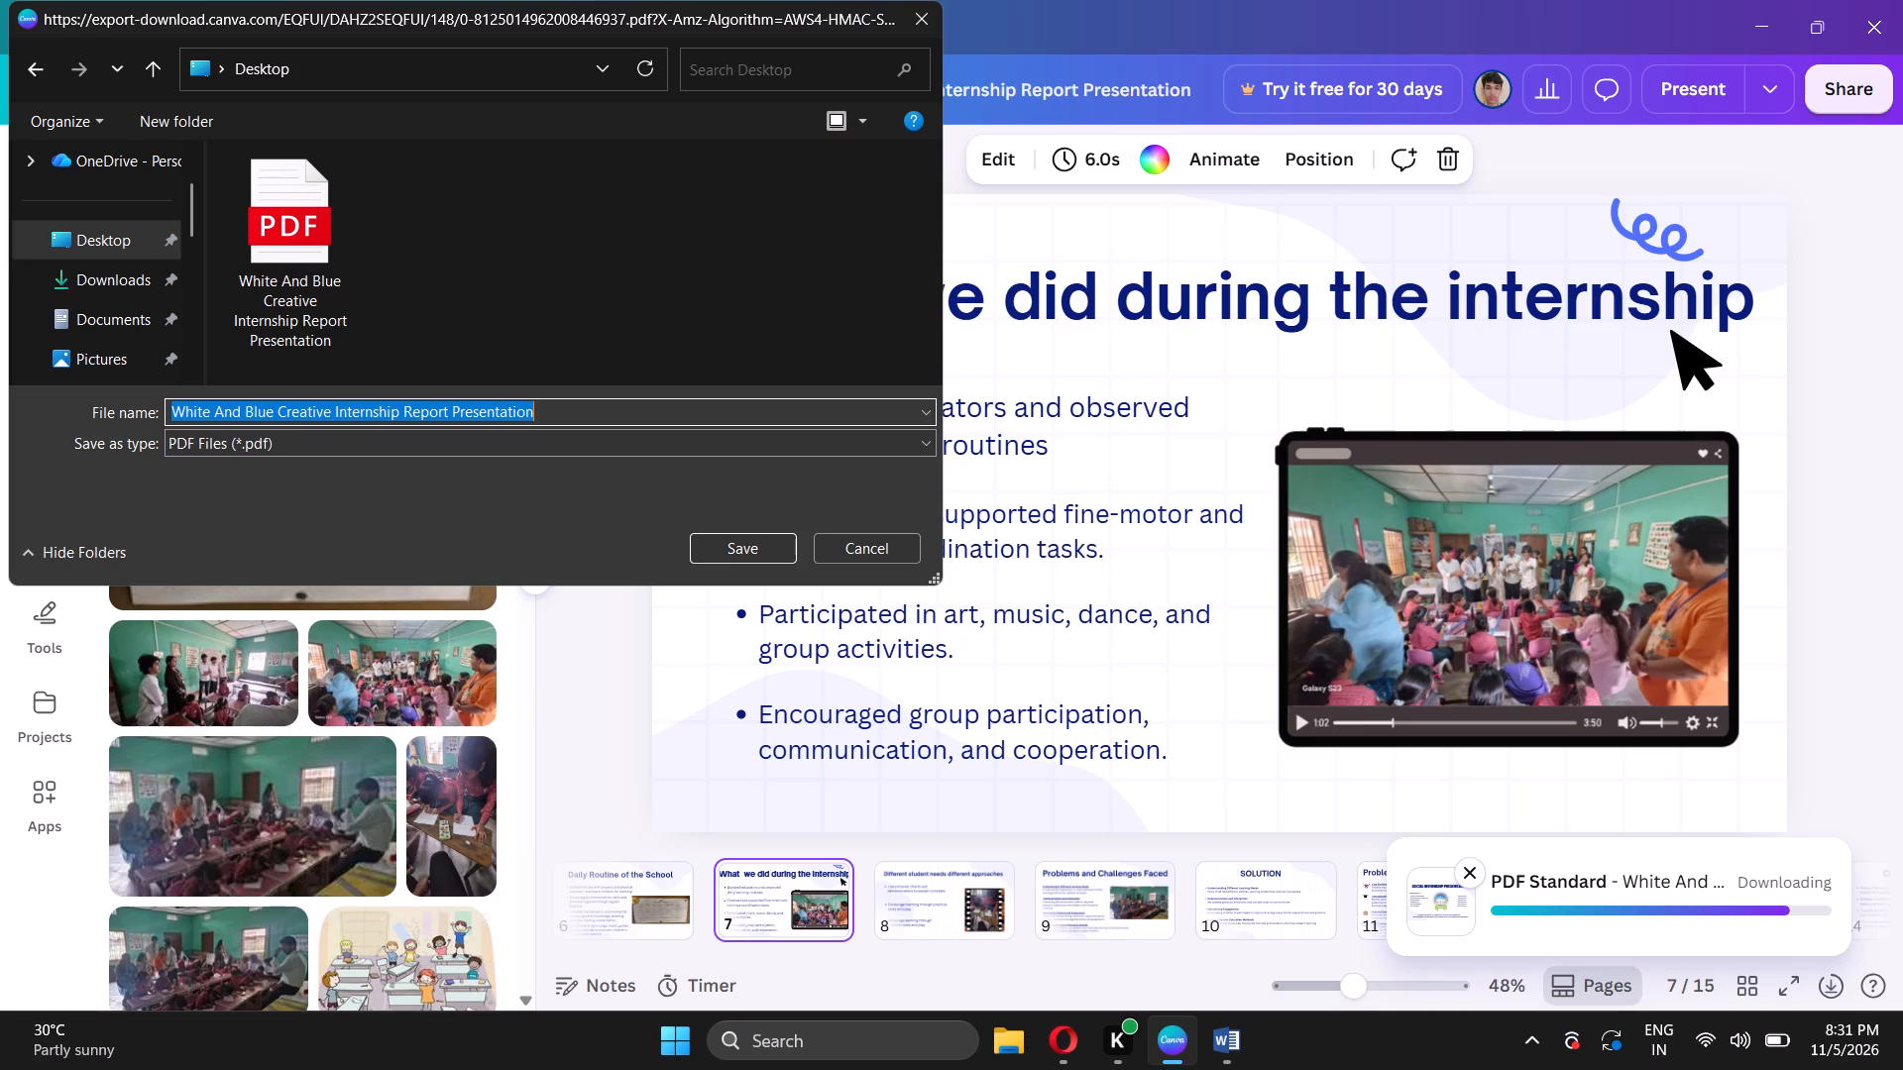
pyautogui.click(545, 413)
pyautogui.press('space')
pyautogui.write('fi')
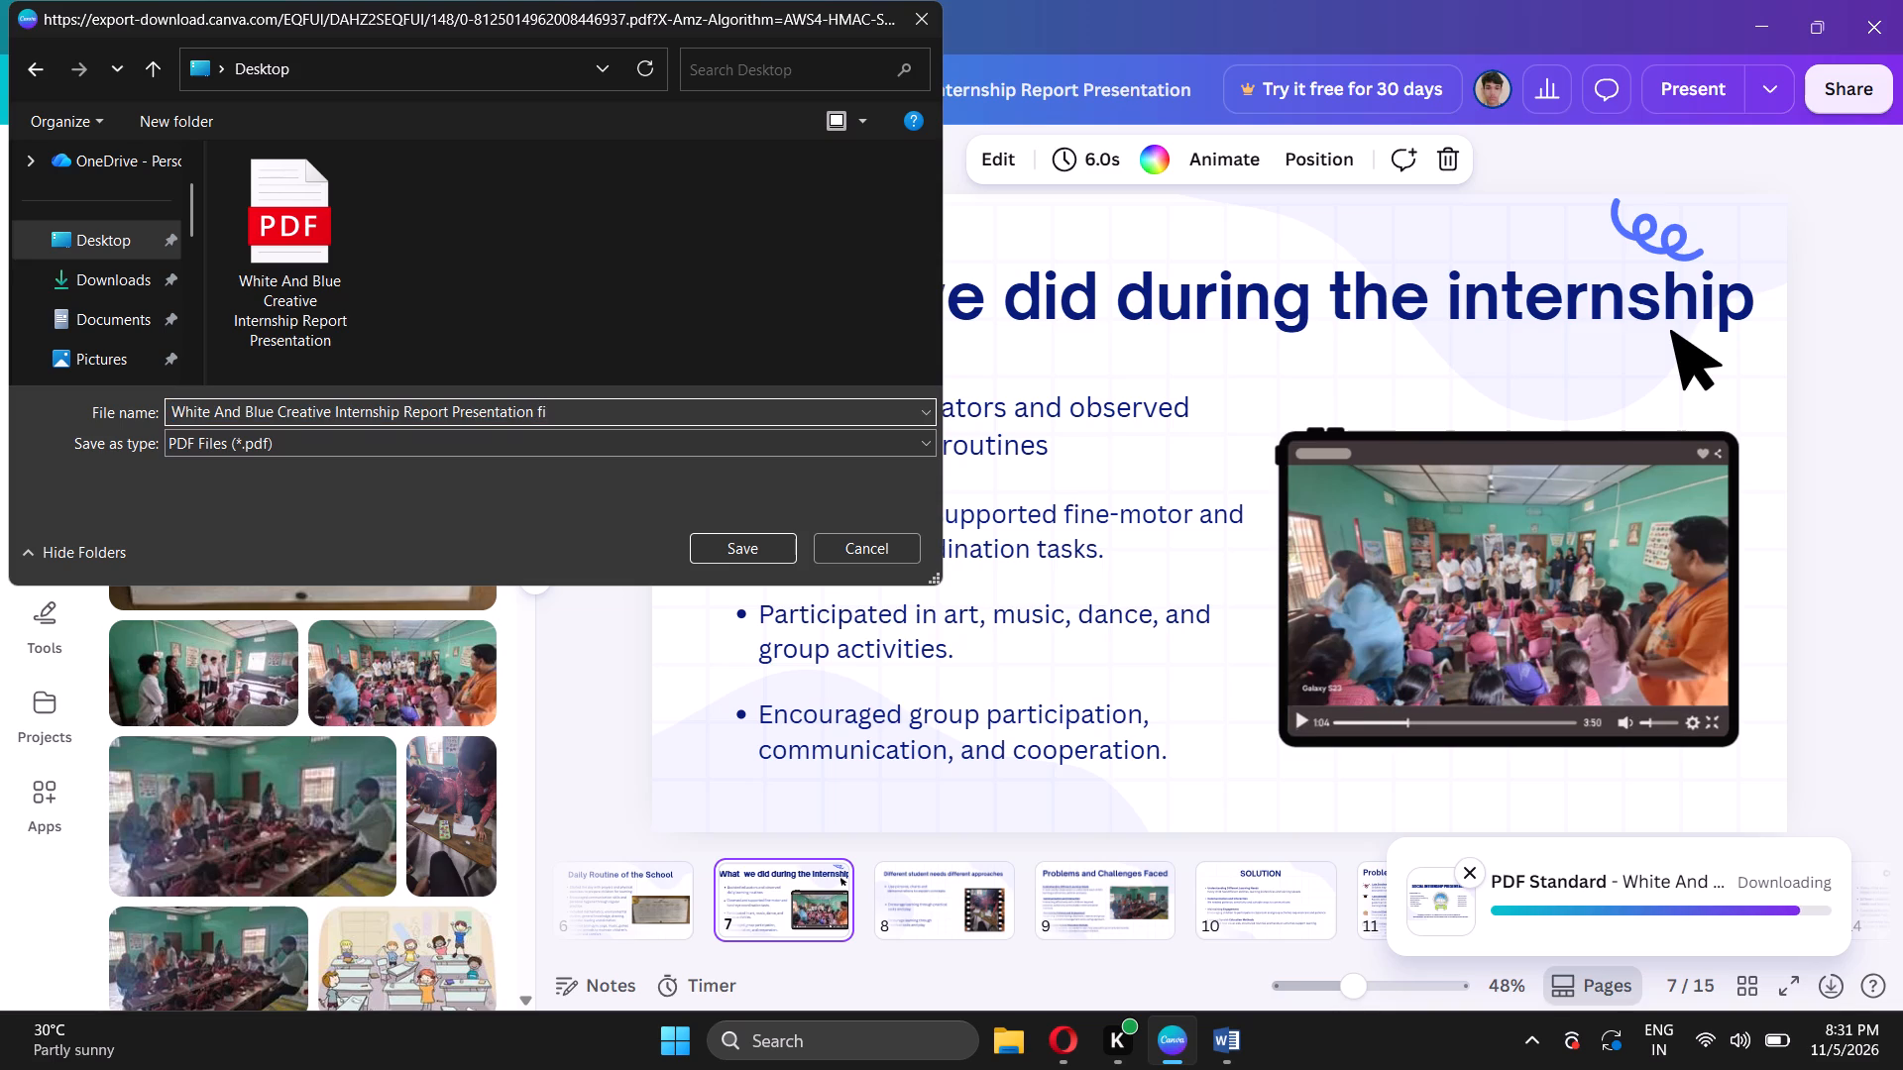
# Complete the PDF's file name as "White And Blue Creative Internship Report Presentation final" and save it to the Desktop.
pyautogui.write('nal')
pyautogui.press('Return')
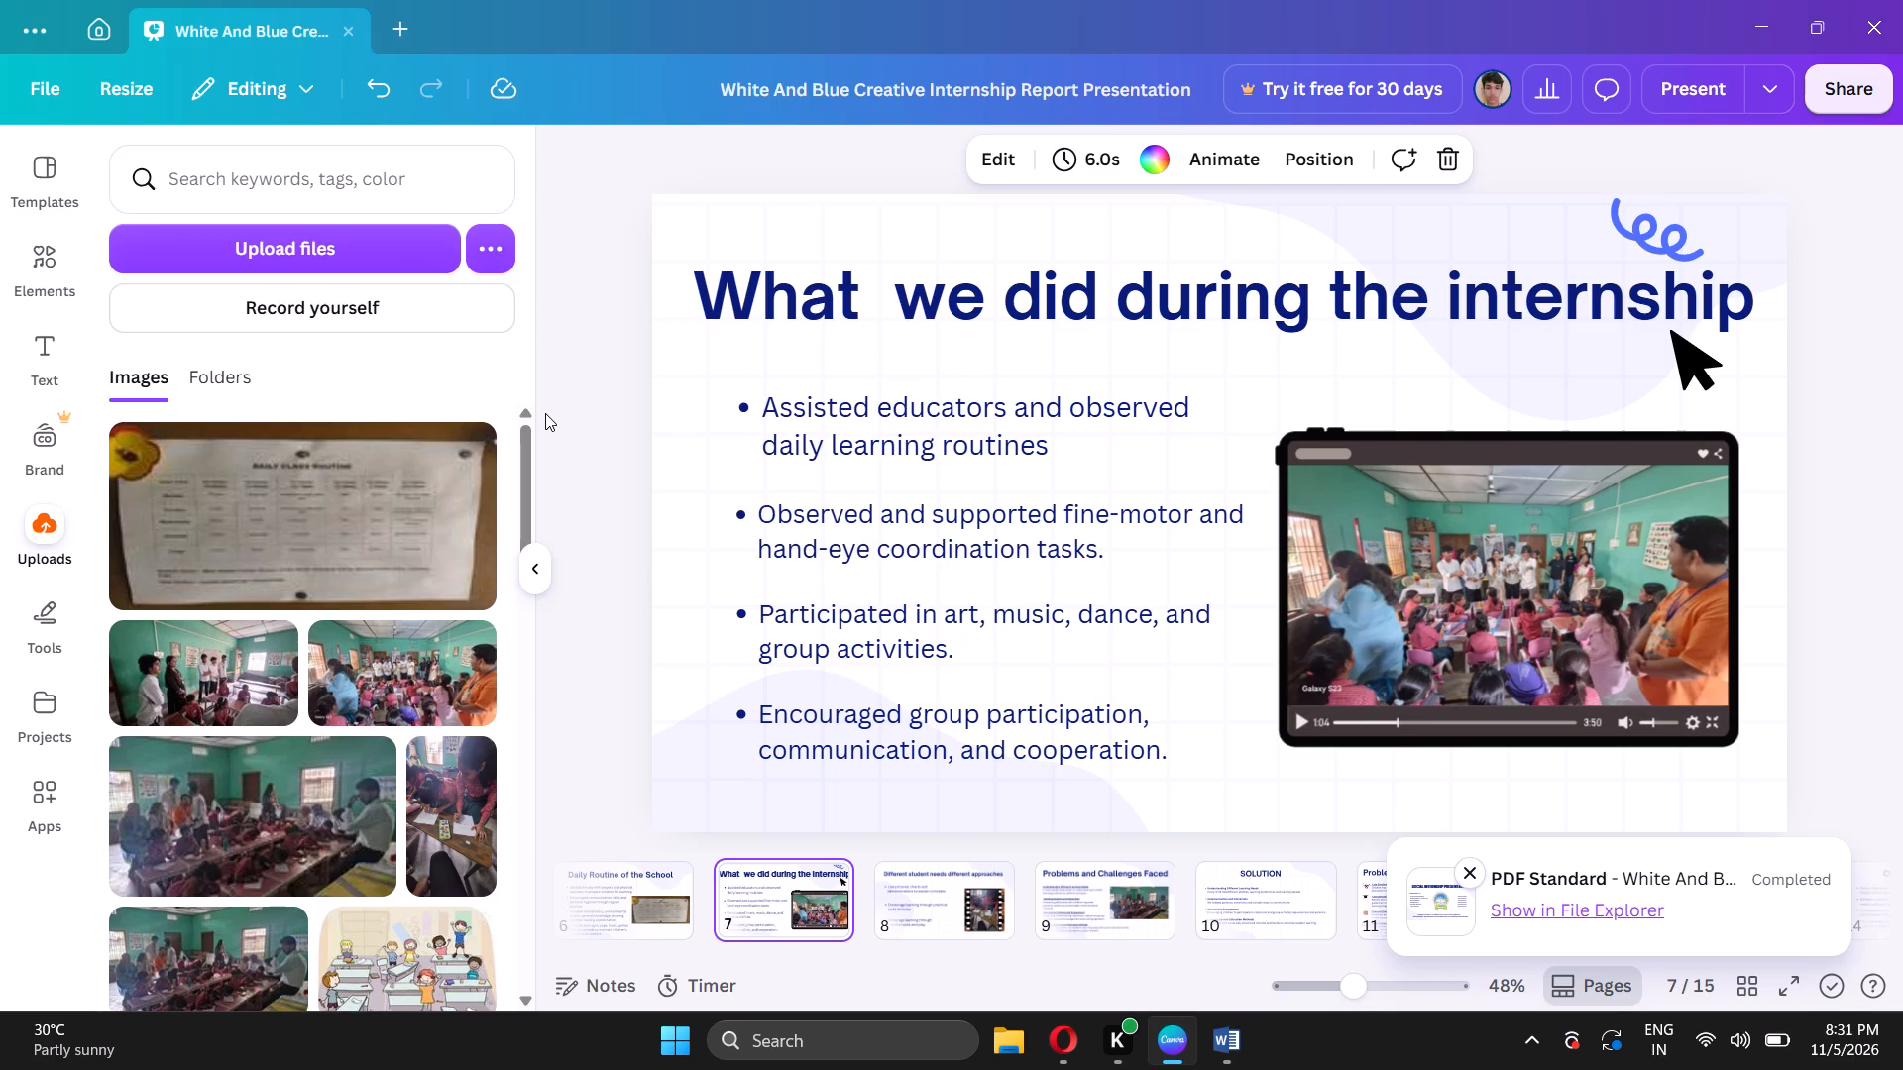
# Minimize the Canva window and the Opera window with the ChatGPT conversation.
pyautogui.click(1103, 0)
pyautogui.click(1753, 24)
pyautogui.click(1784, 16)
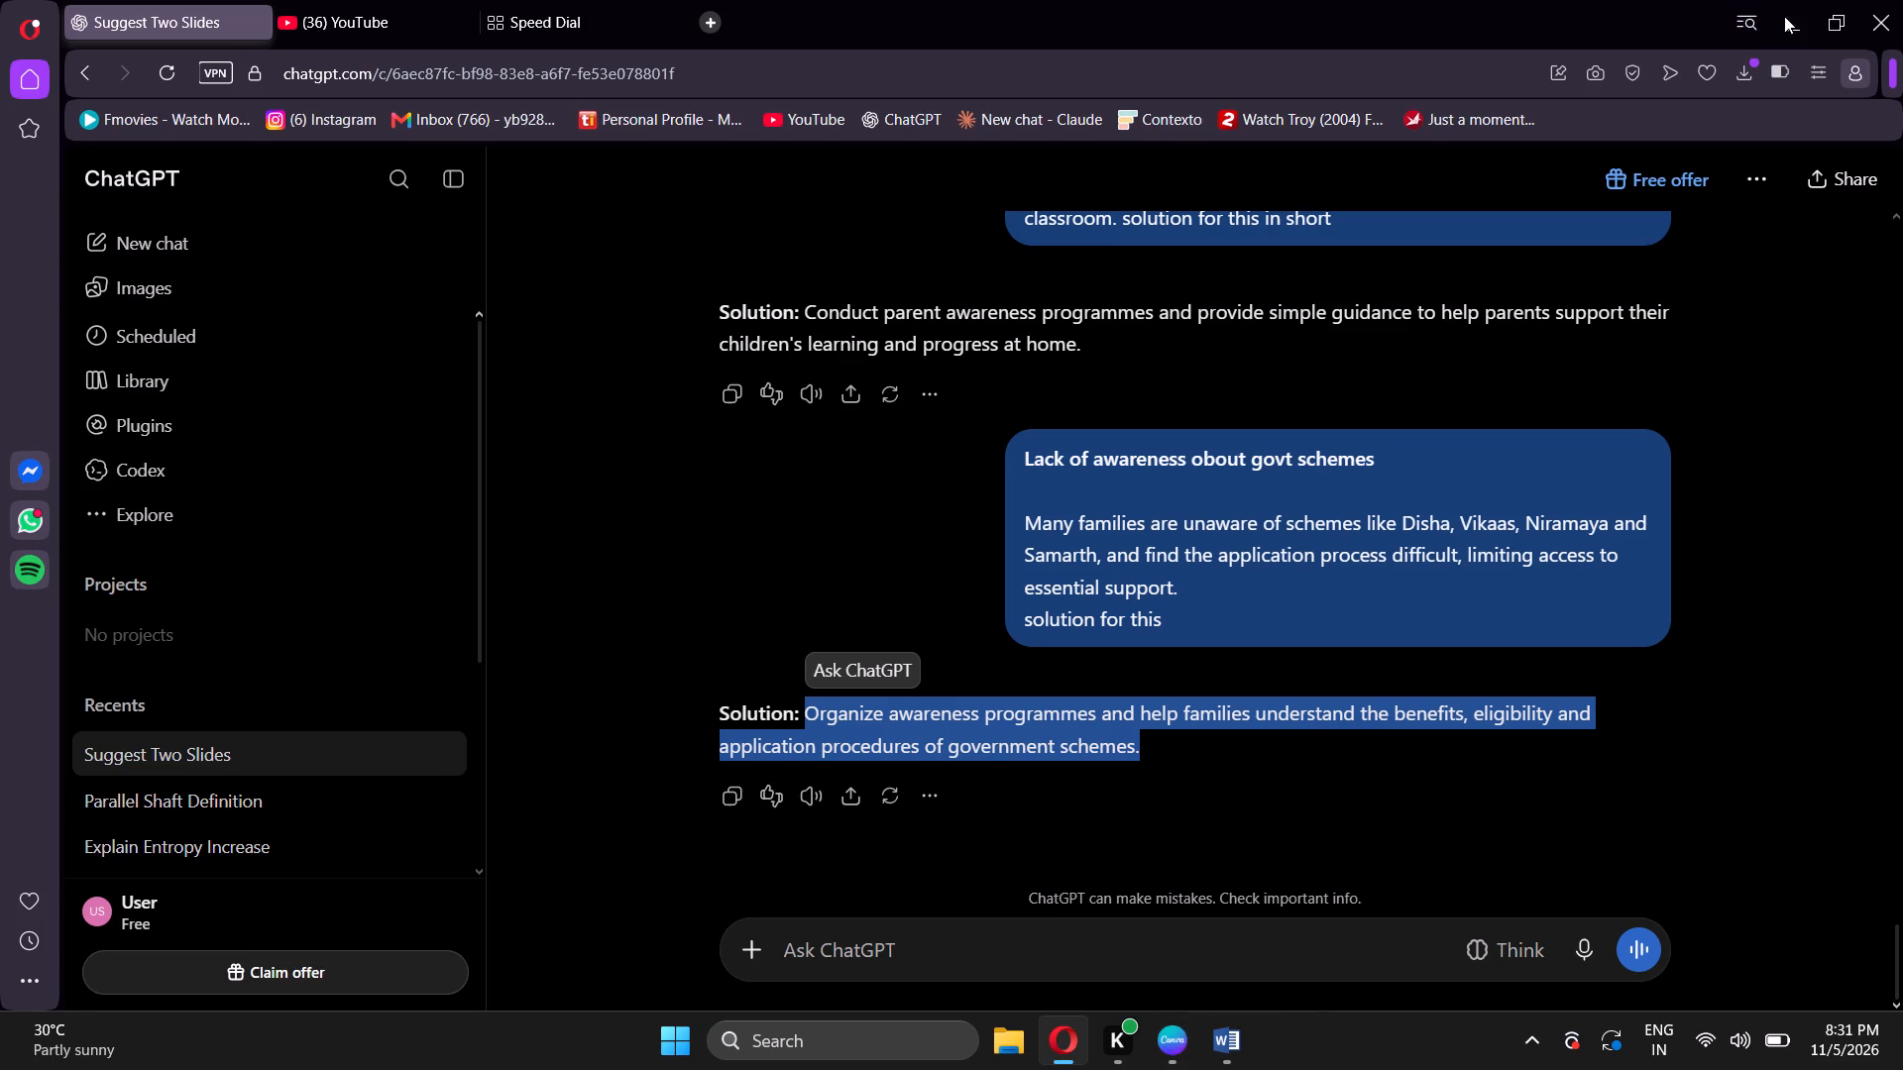
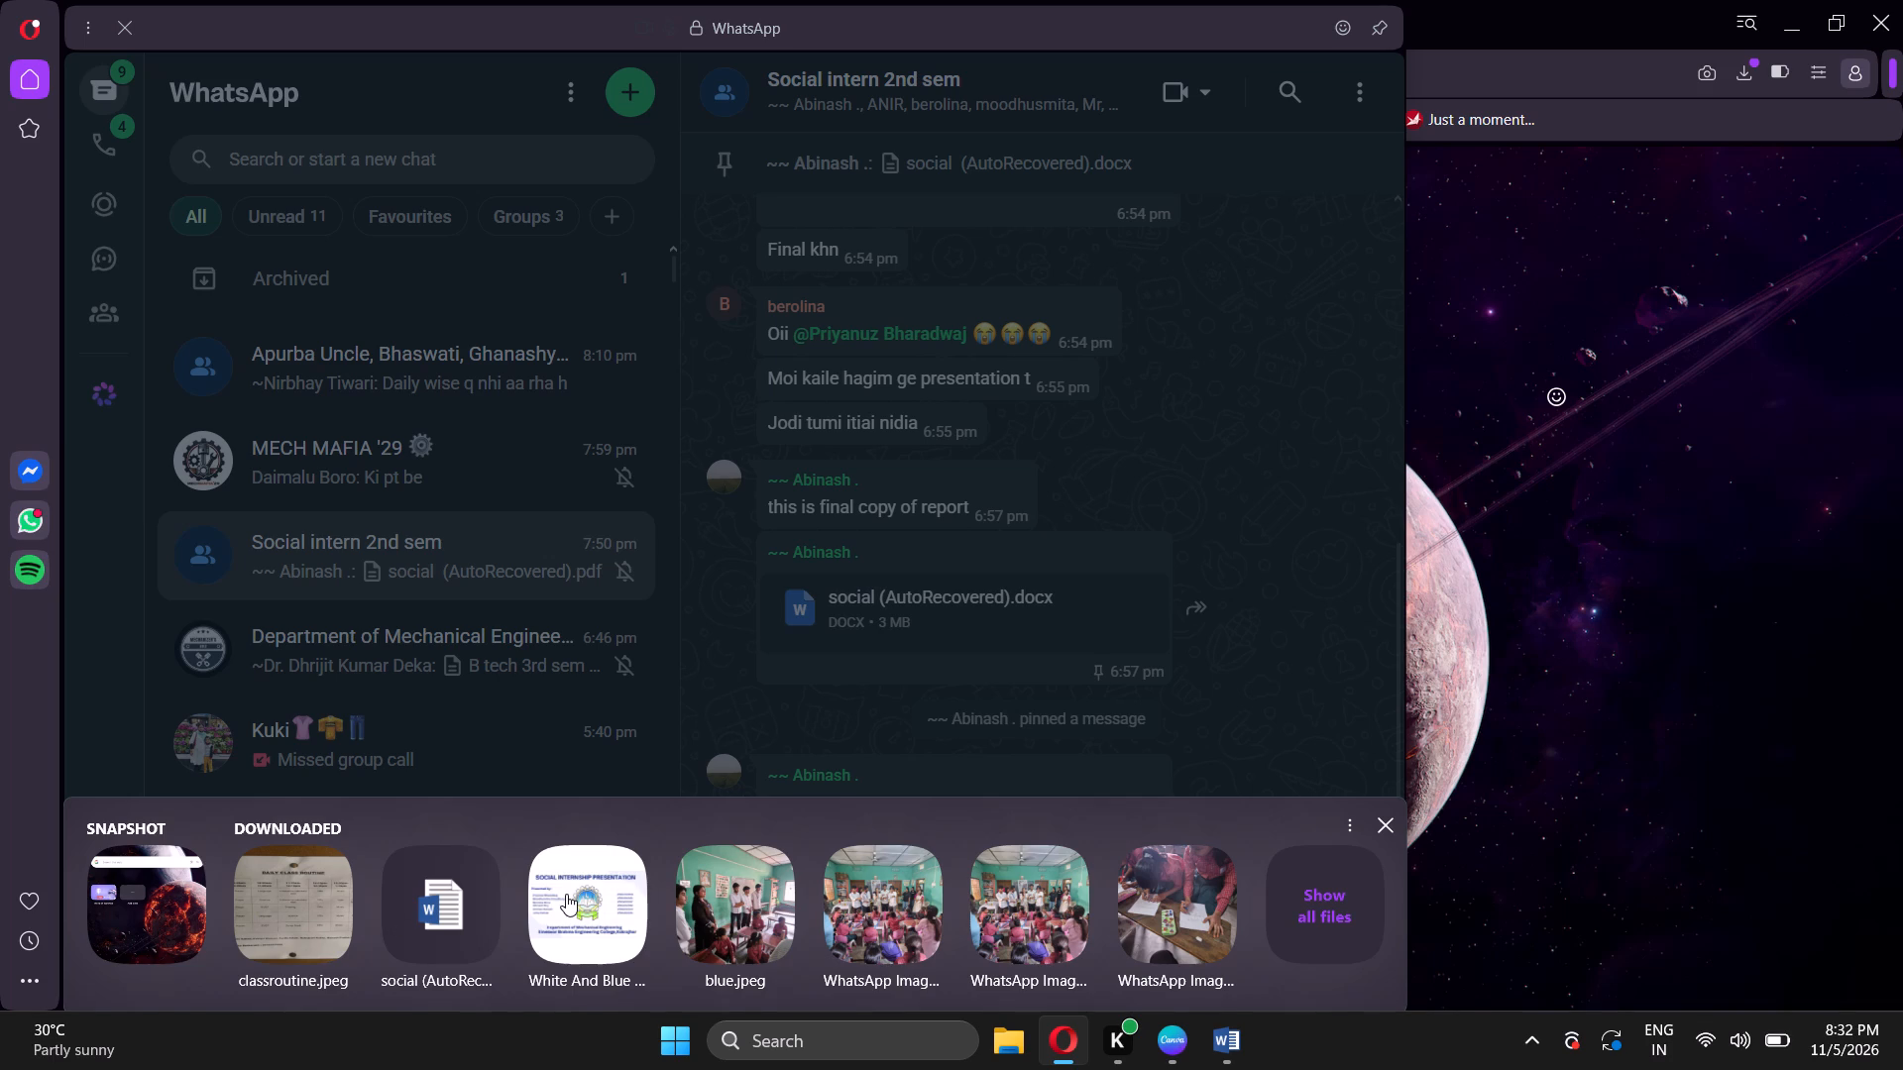
pyautogui.click(1332, 896)
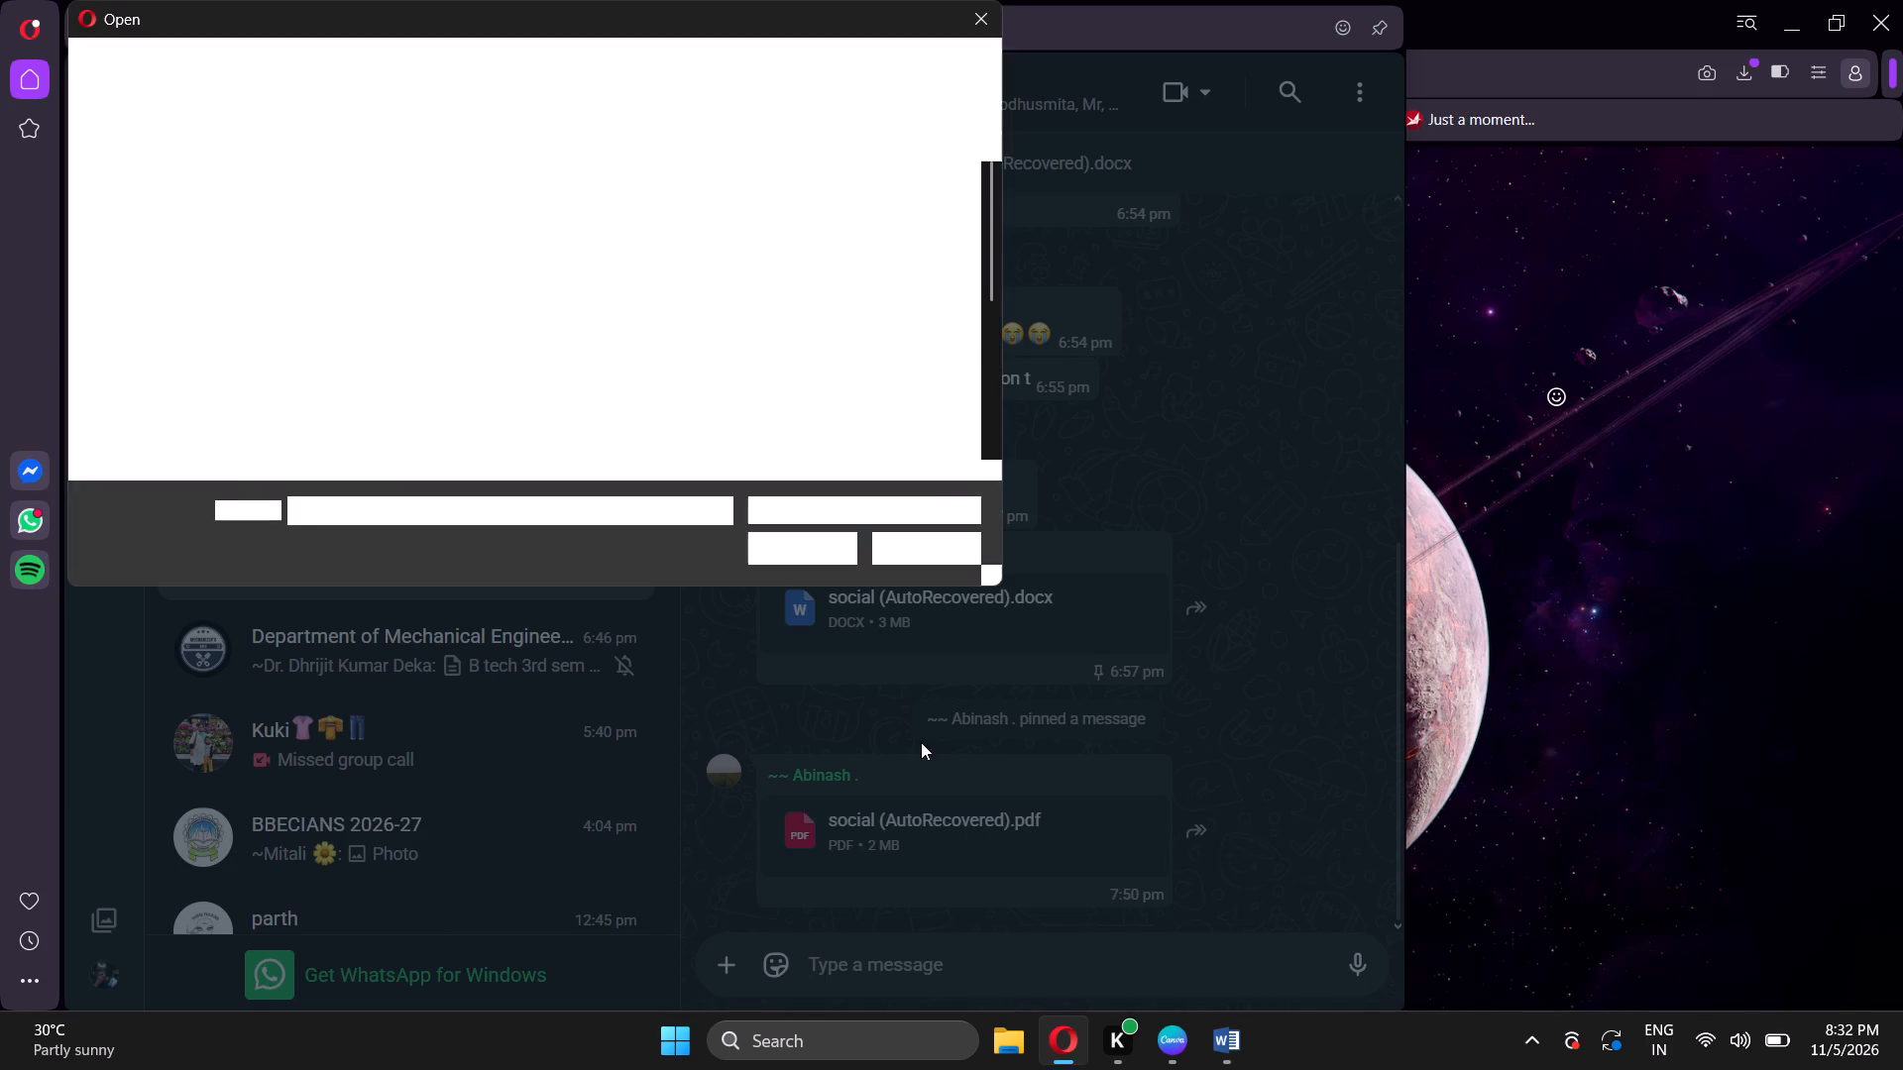
pyautogui.click(174, 244)
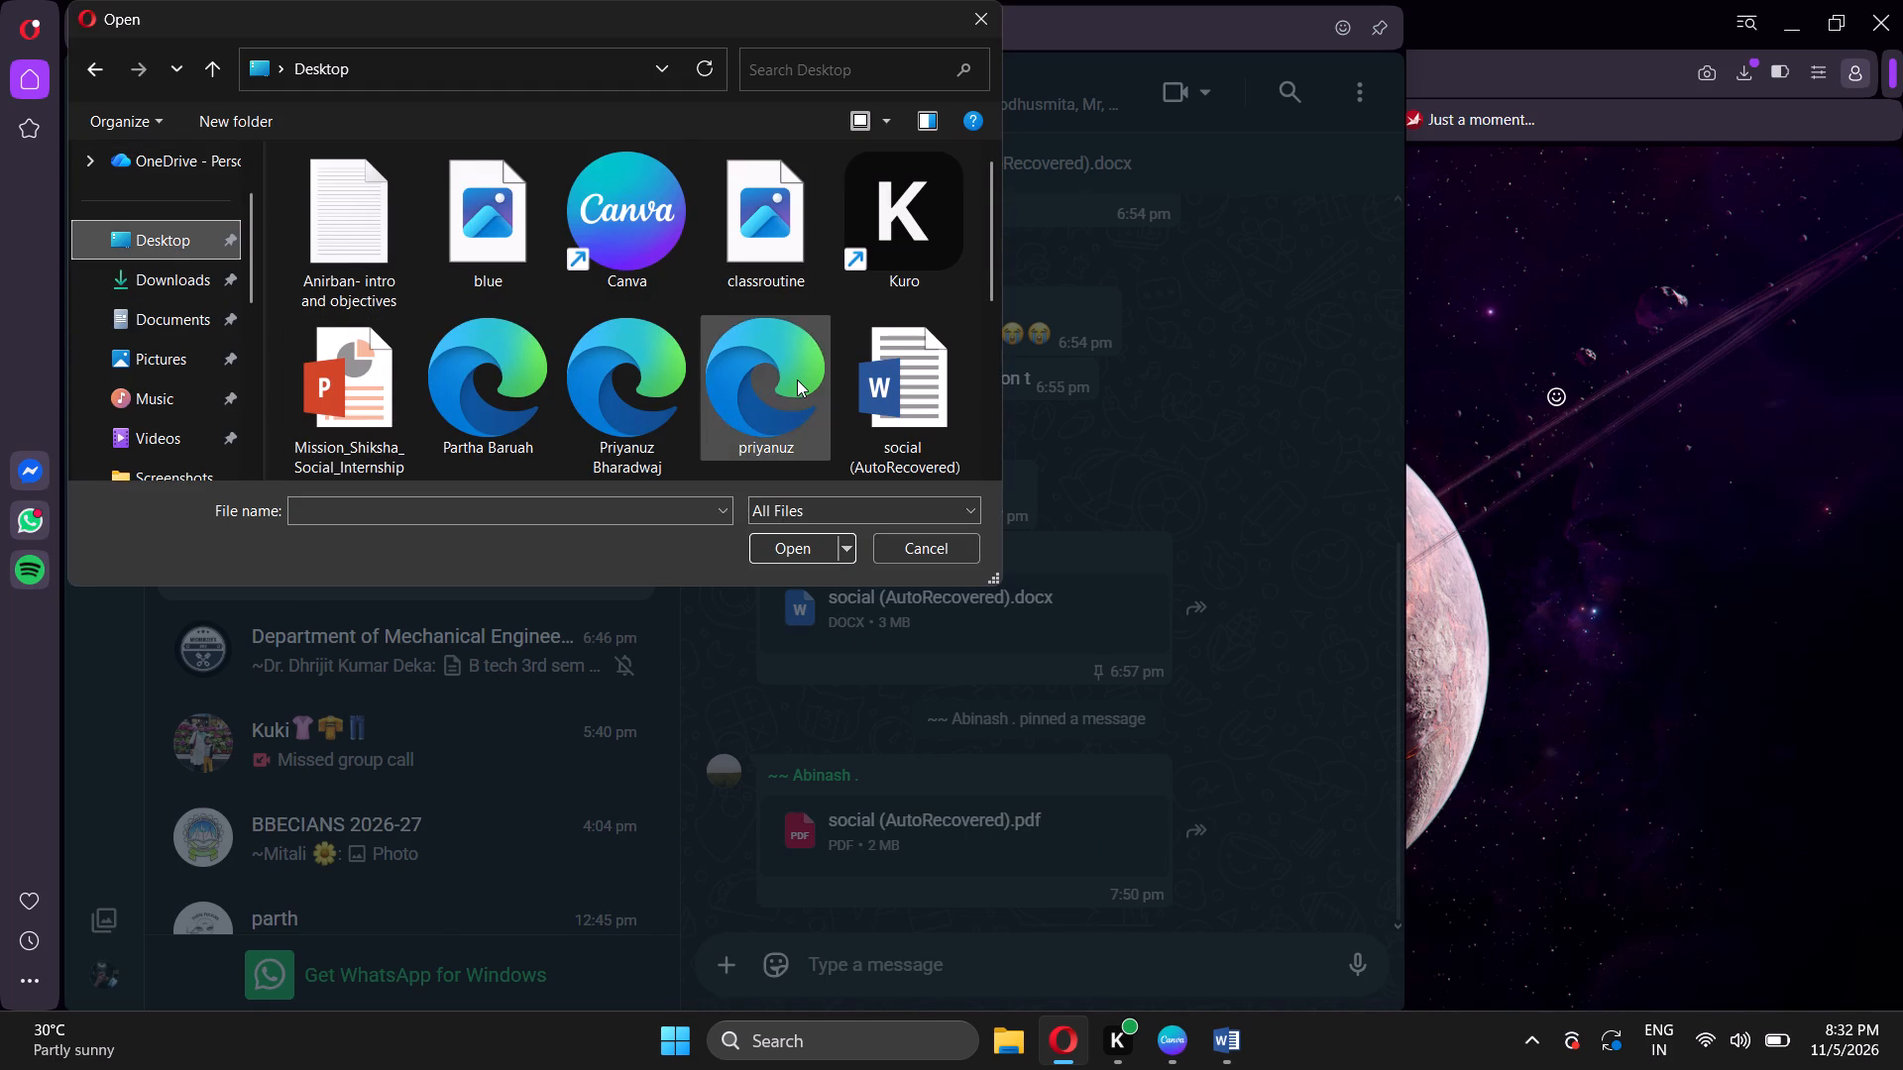
pyautogui.scroll(-6, 797, 379)
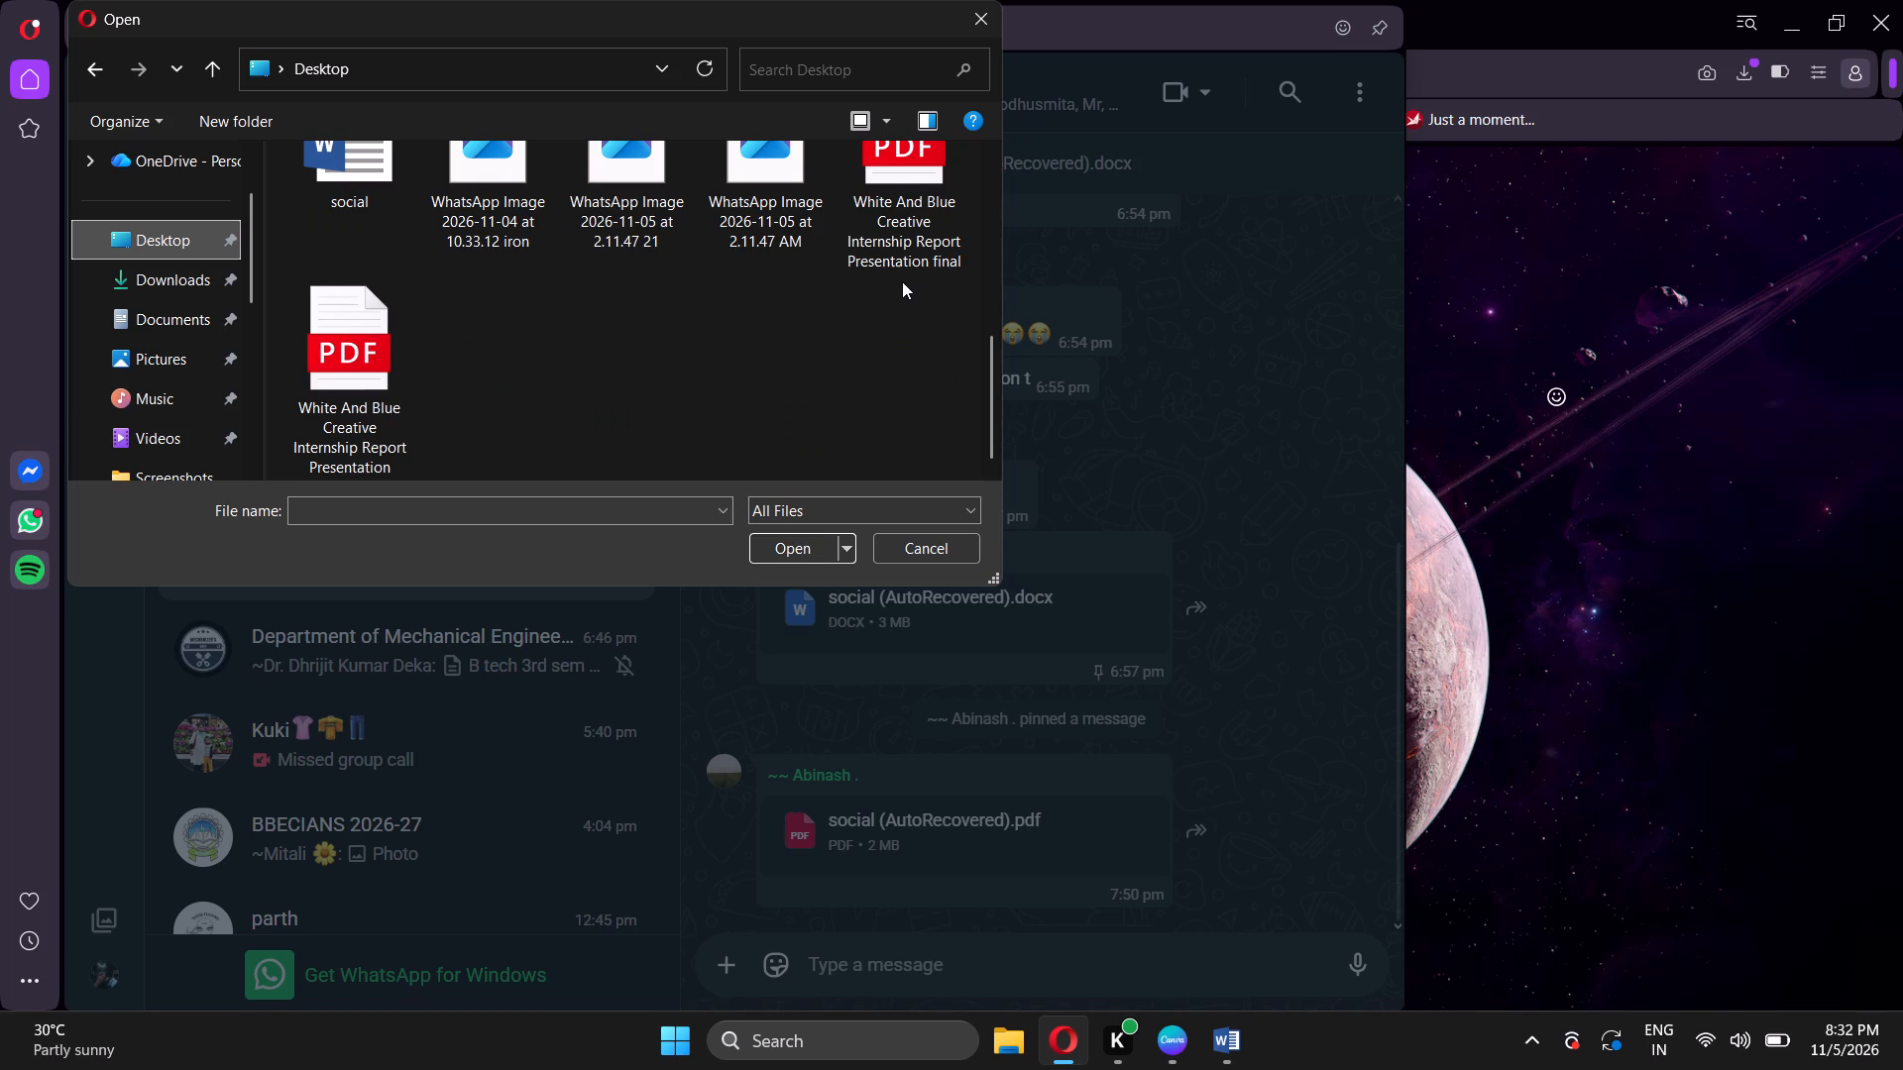
pyautogui.click(899, 243)
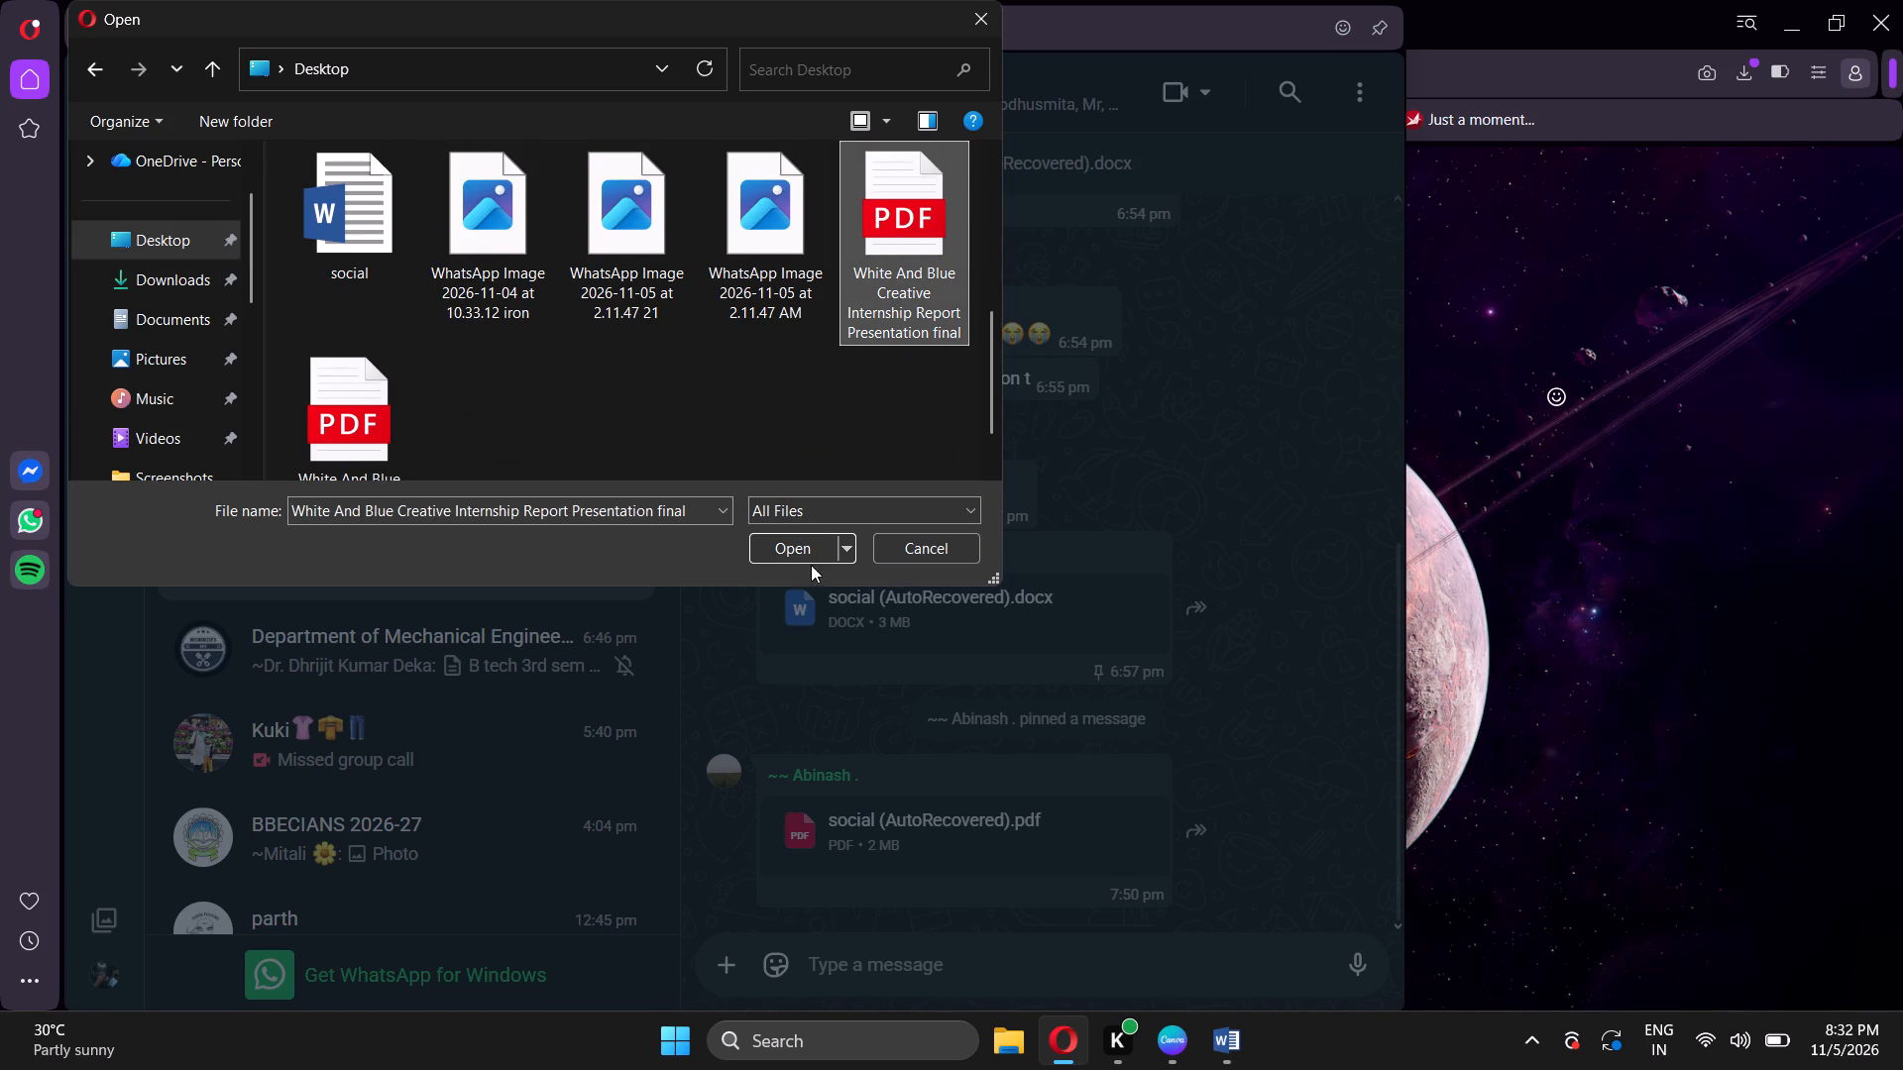